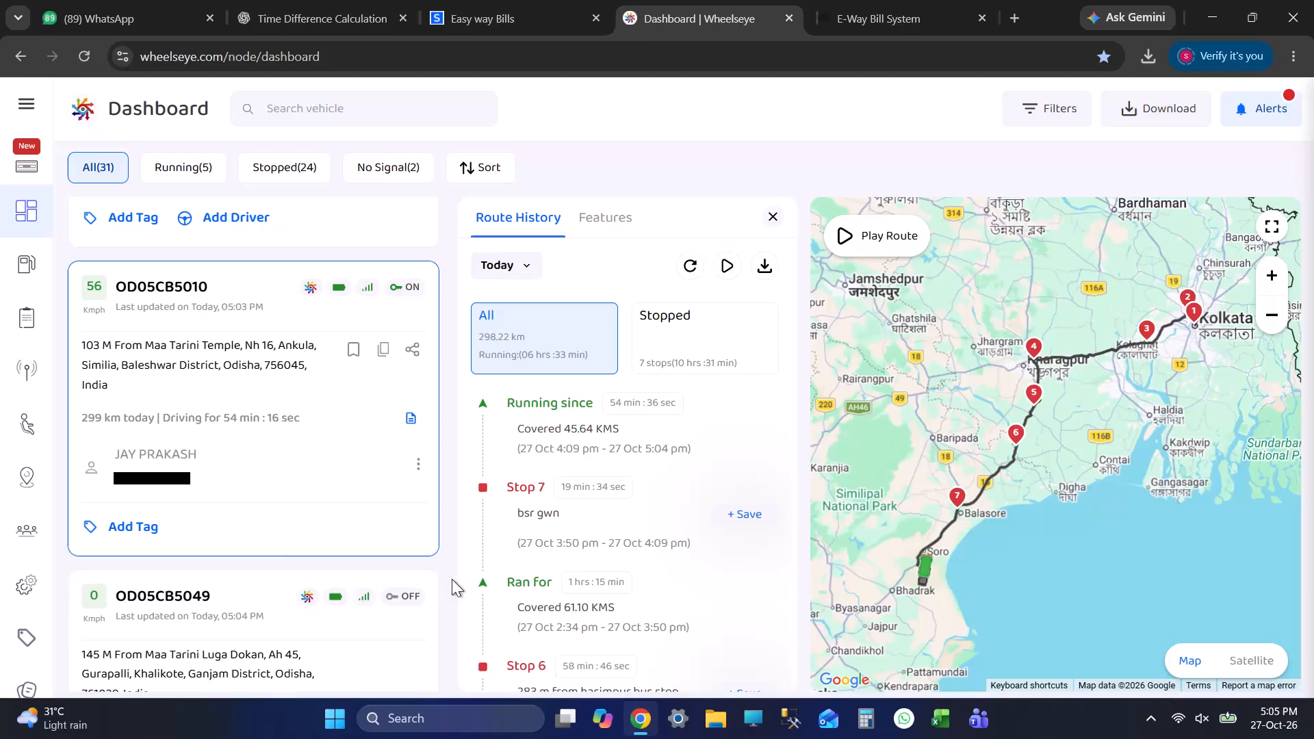
scroll(145, 512, down, 2)
click(194, 481)
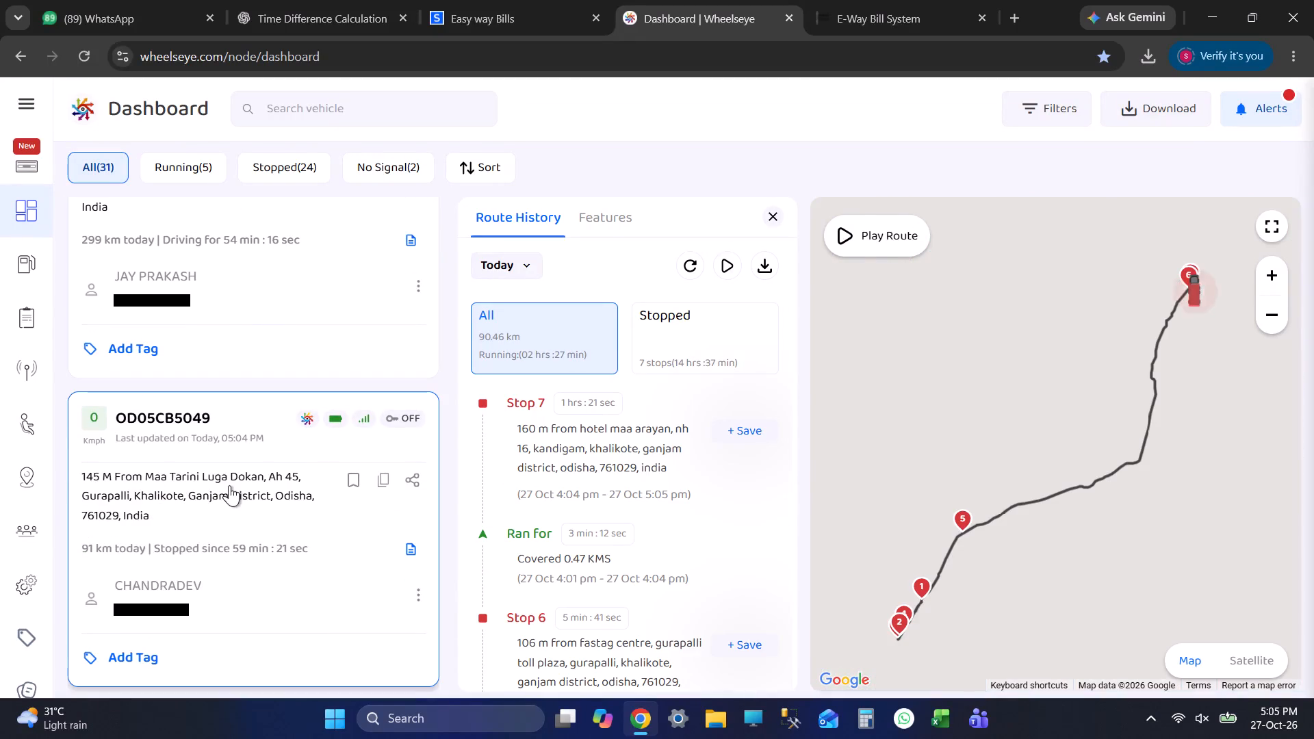
scroll(229, 485, down, 5)
scroll(231, 482, up, 19)
scroll(231, 482, down, 1)
scroll(231, 482, up, 1)
scroll(240, 465, down, 1)
scroll(240, 465, up, 1)
scroll(240, 465, down, 2)
scroll(261, 539, down, 3)
click(258, 430)
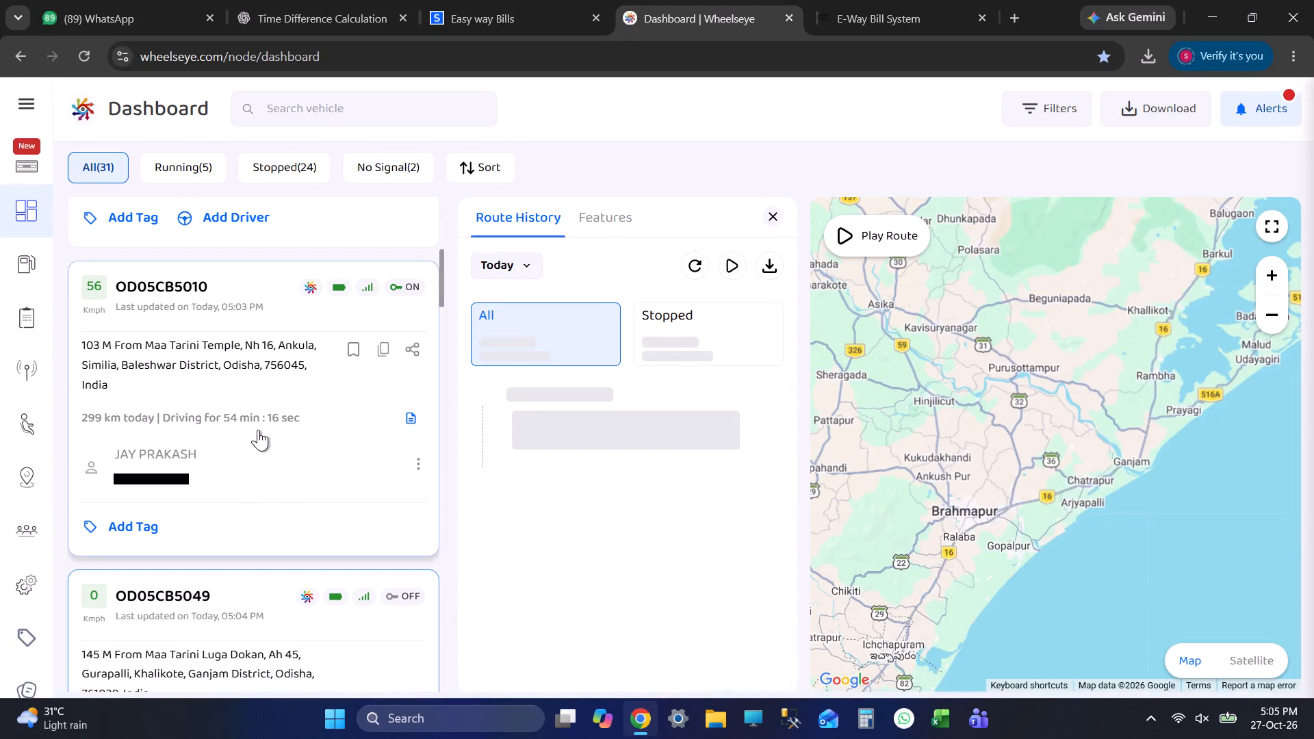
From the desktop's TRUCK BY PRADIP folder, open the workbook mtpl_daily_trip_updated 27 OCT in DAILY MANIFEST REPORT's oct folder.
key(alt+Tab)
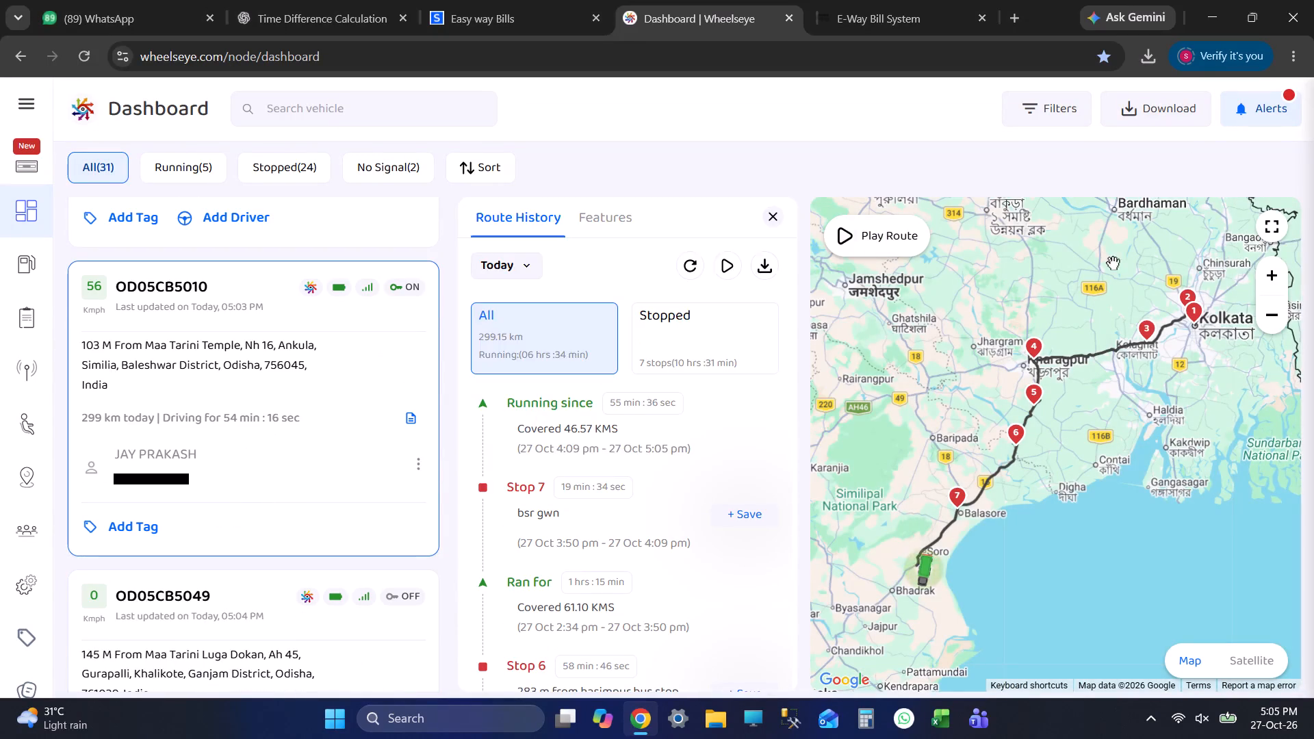
triple_click(1211, 0)
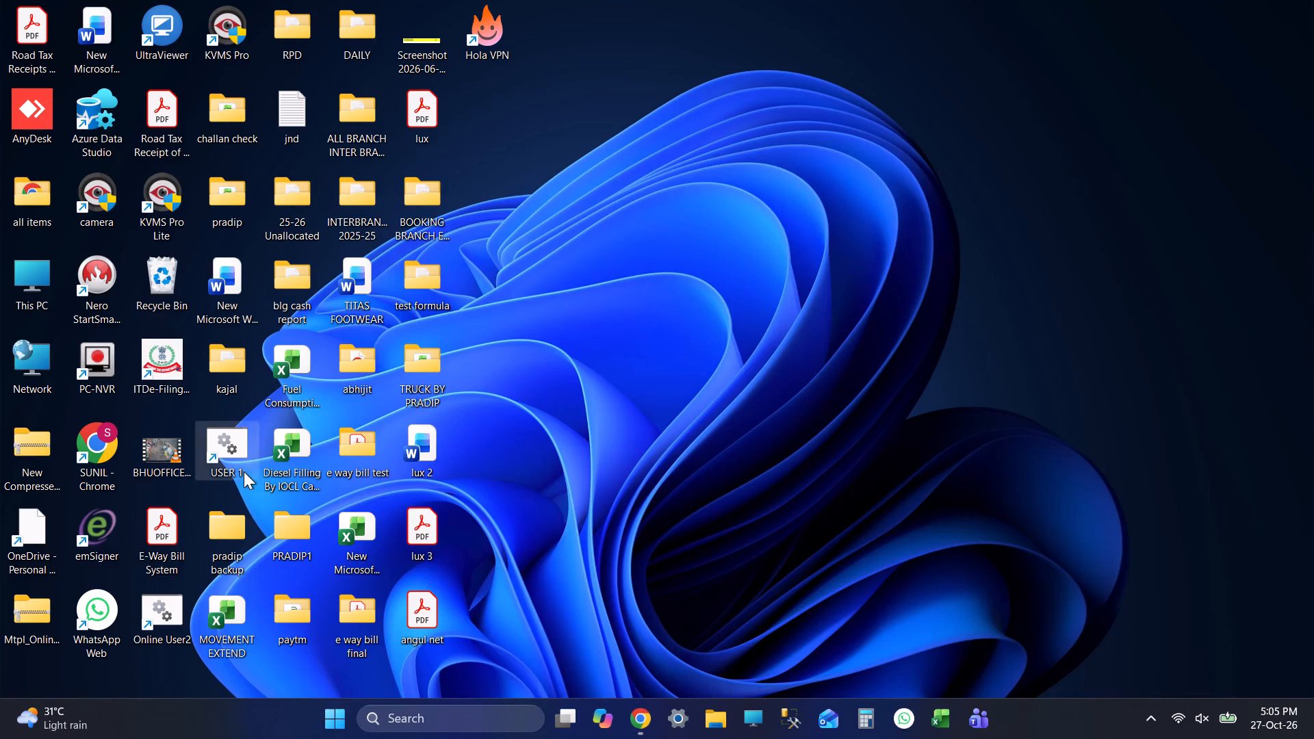
double_click(435, 351)
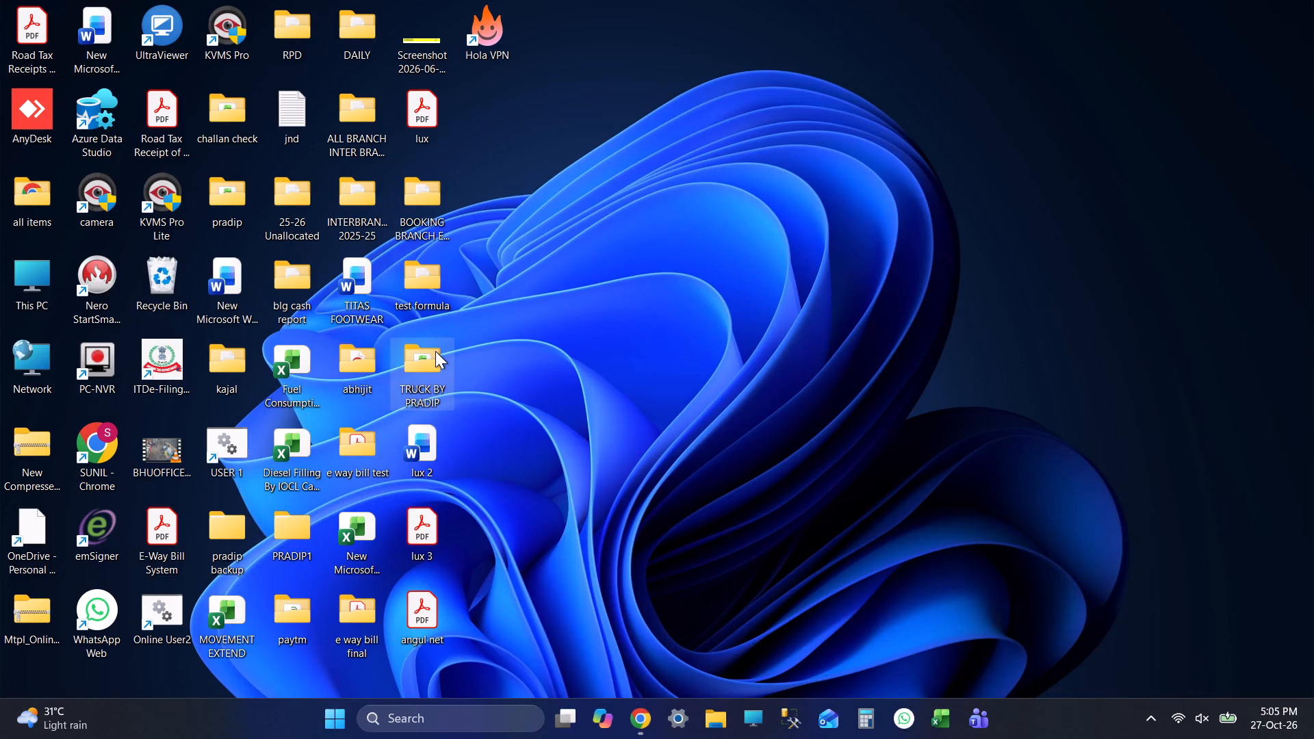
double_click(314, 199)
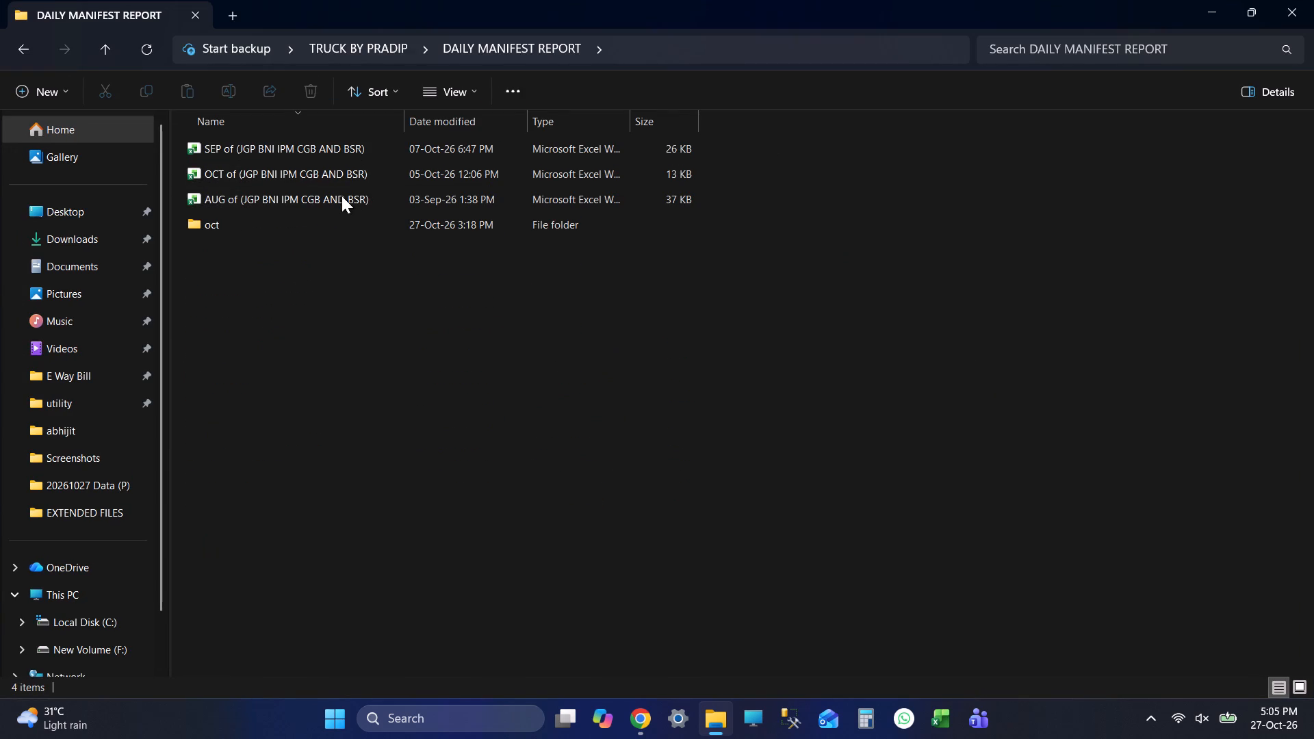
double_click(295, 224)
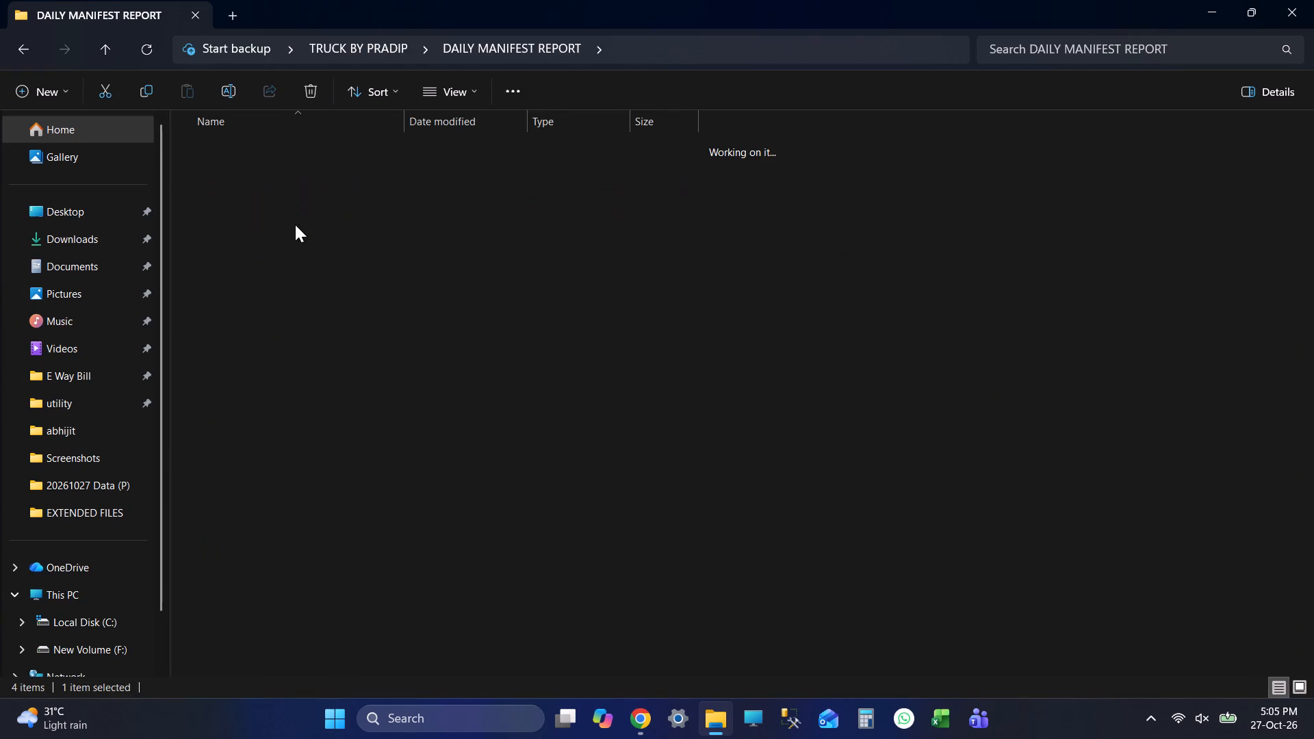
double_click(324, 272)
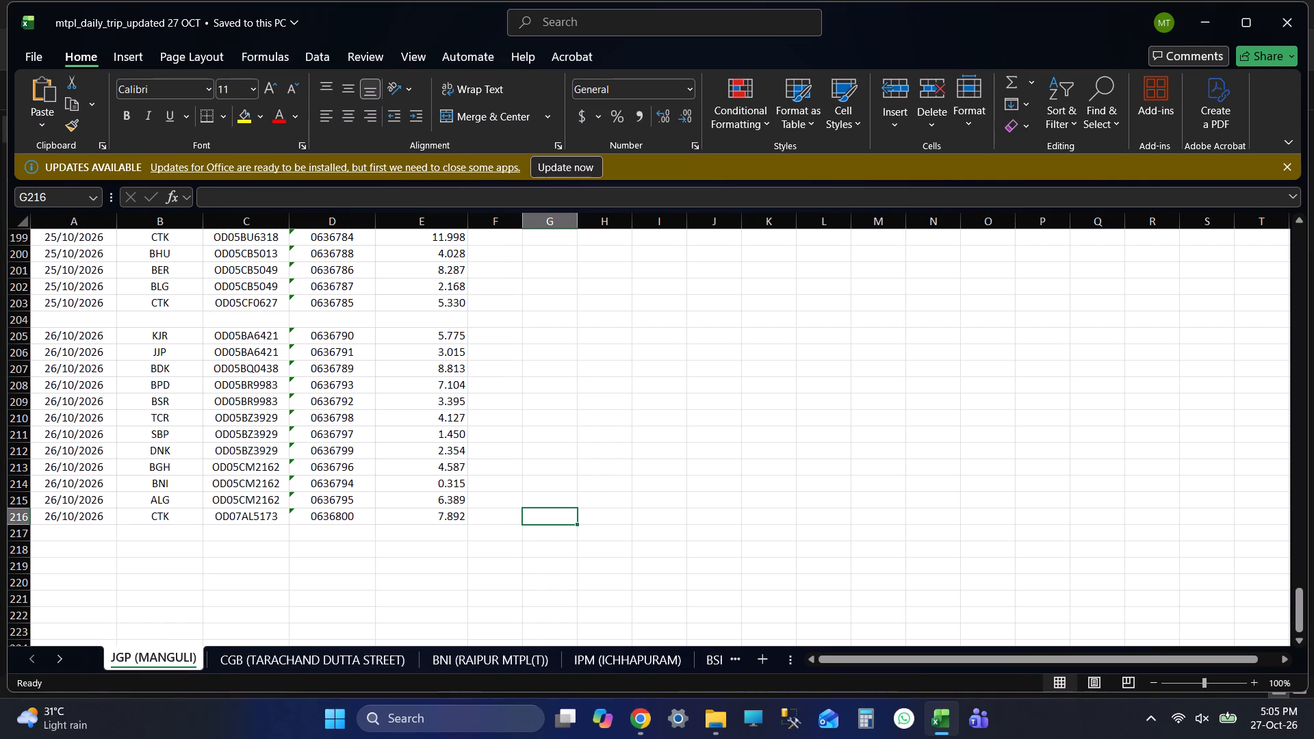
click(350, 653)
key(alt+Tab)
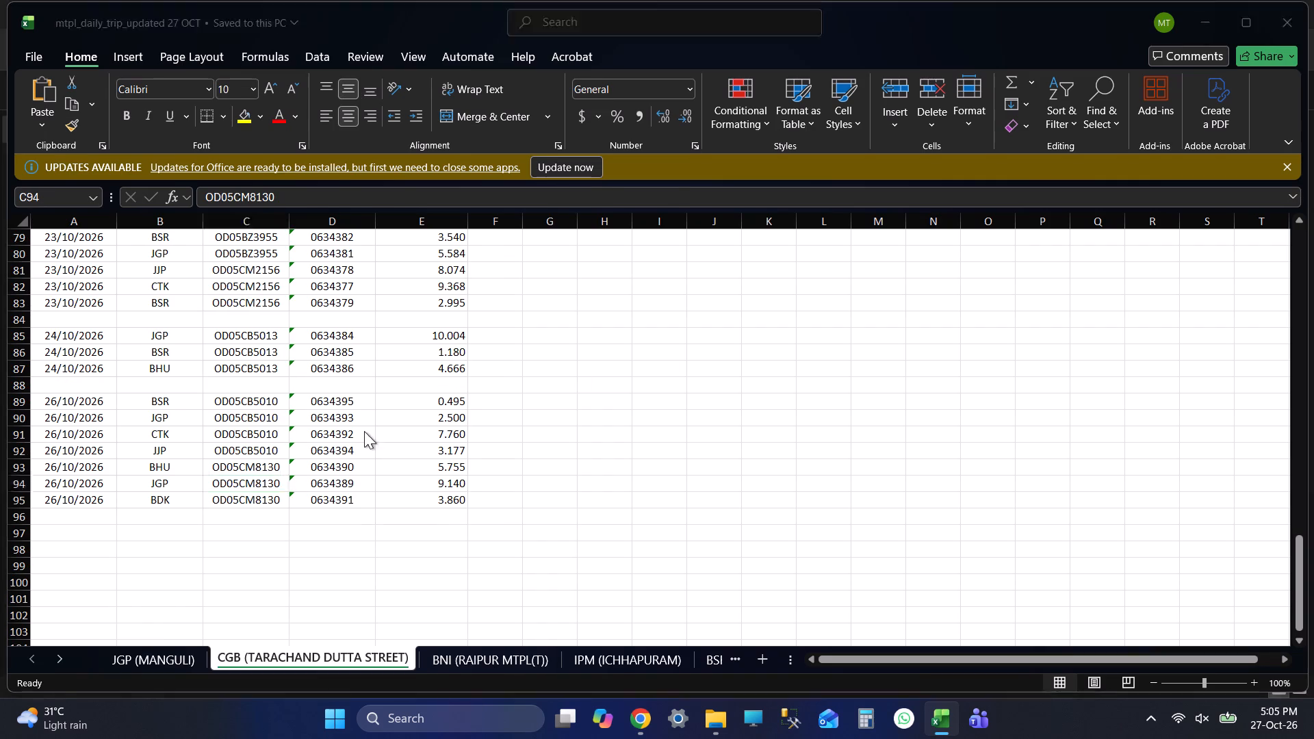
key(alt+Tab)
key(alt+Tab)
key(alt+Tab)
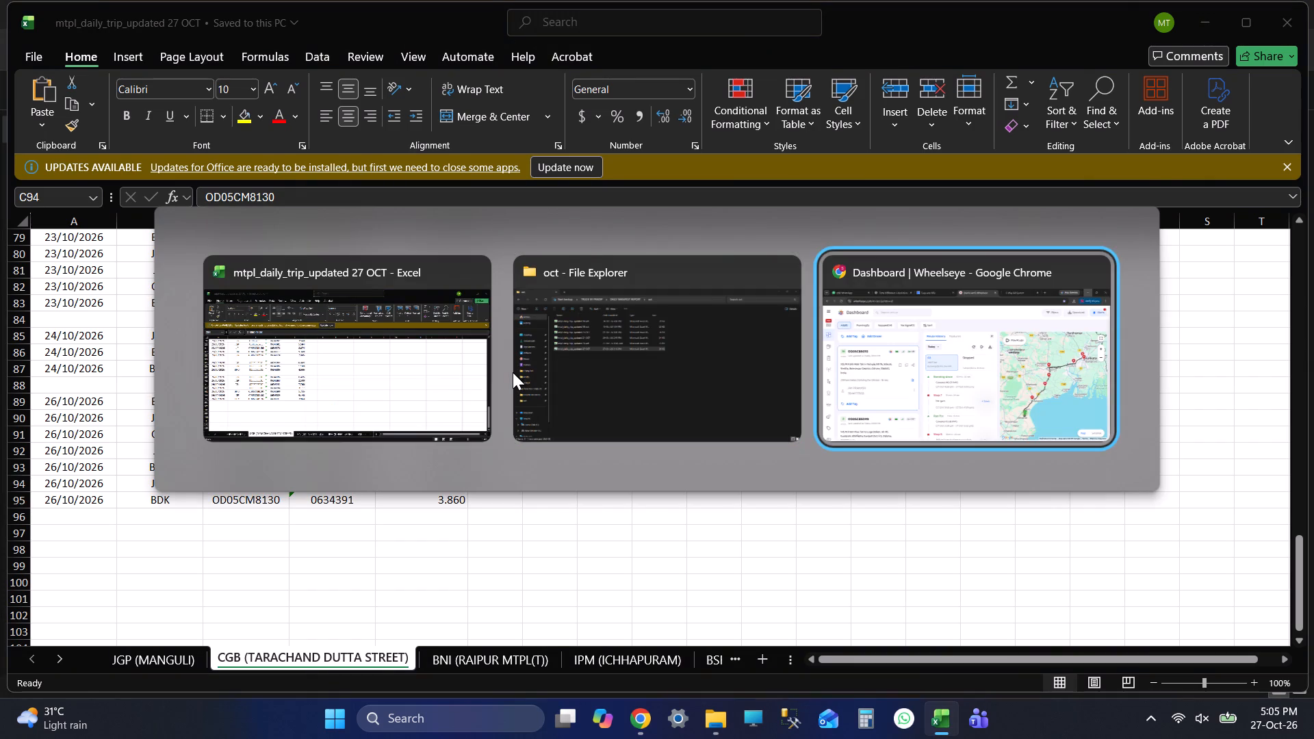
key(alt+Tab)
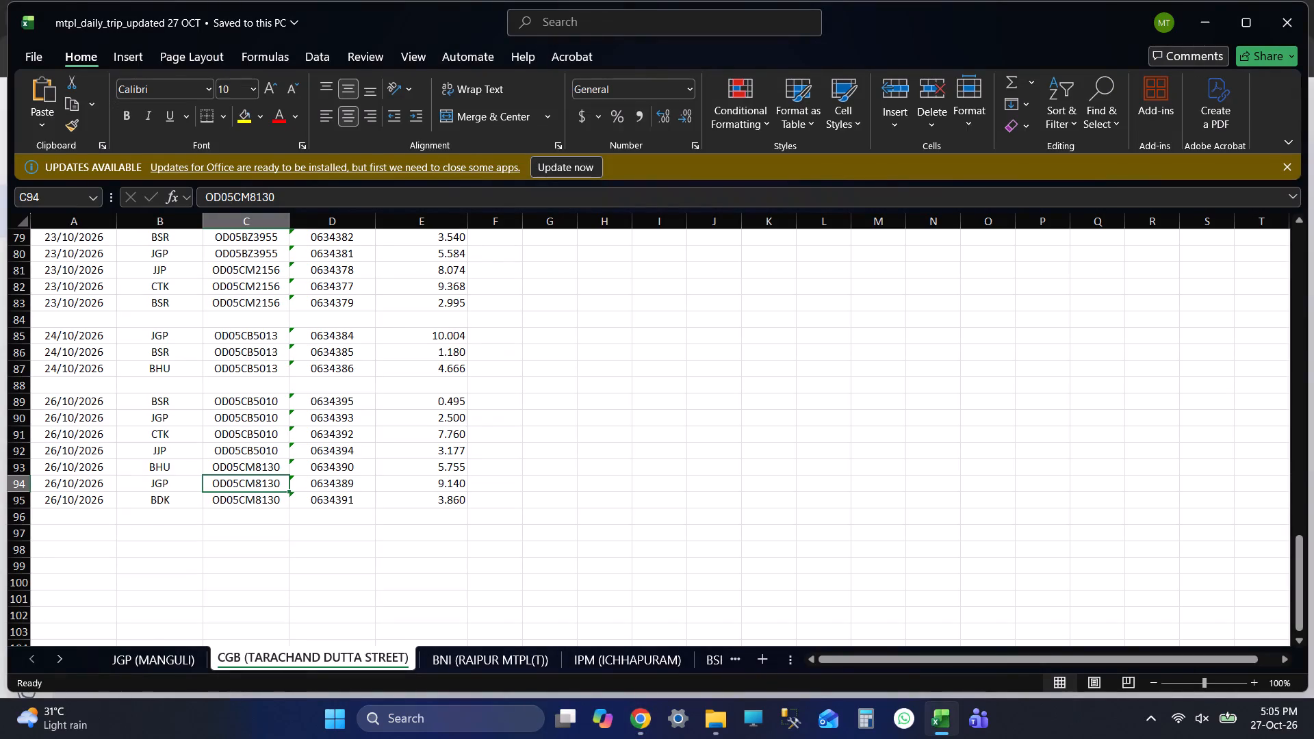
drag(248, 399, 271, 456)
key(alt+Tab)
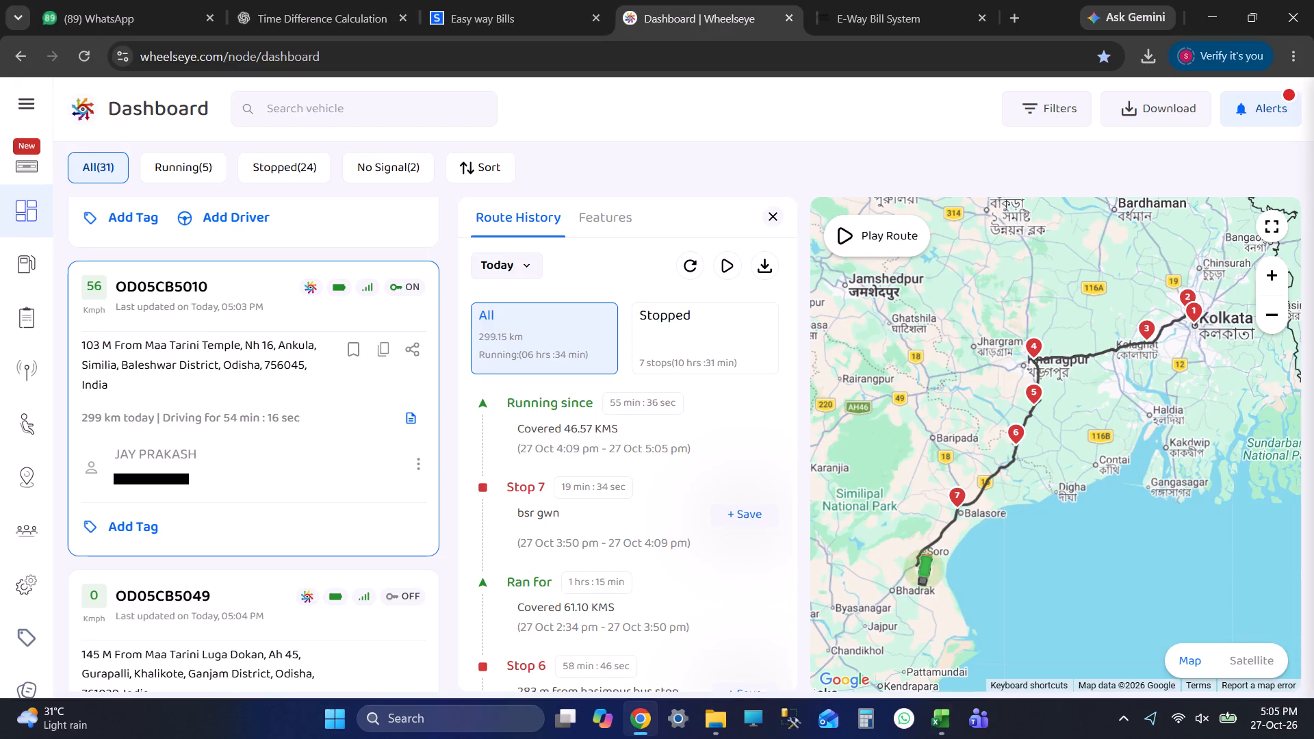
key(alt+Tab)
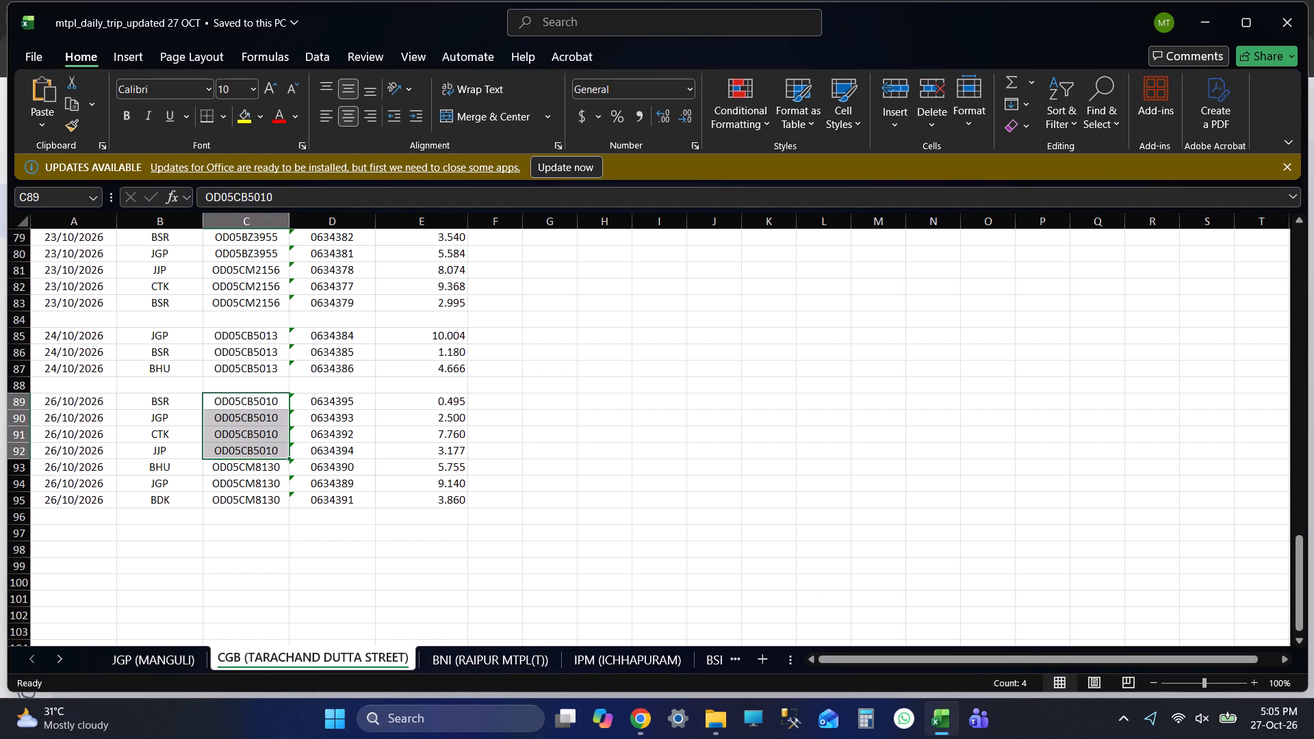
key(alt+Tab)
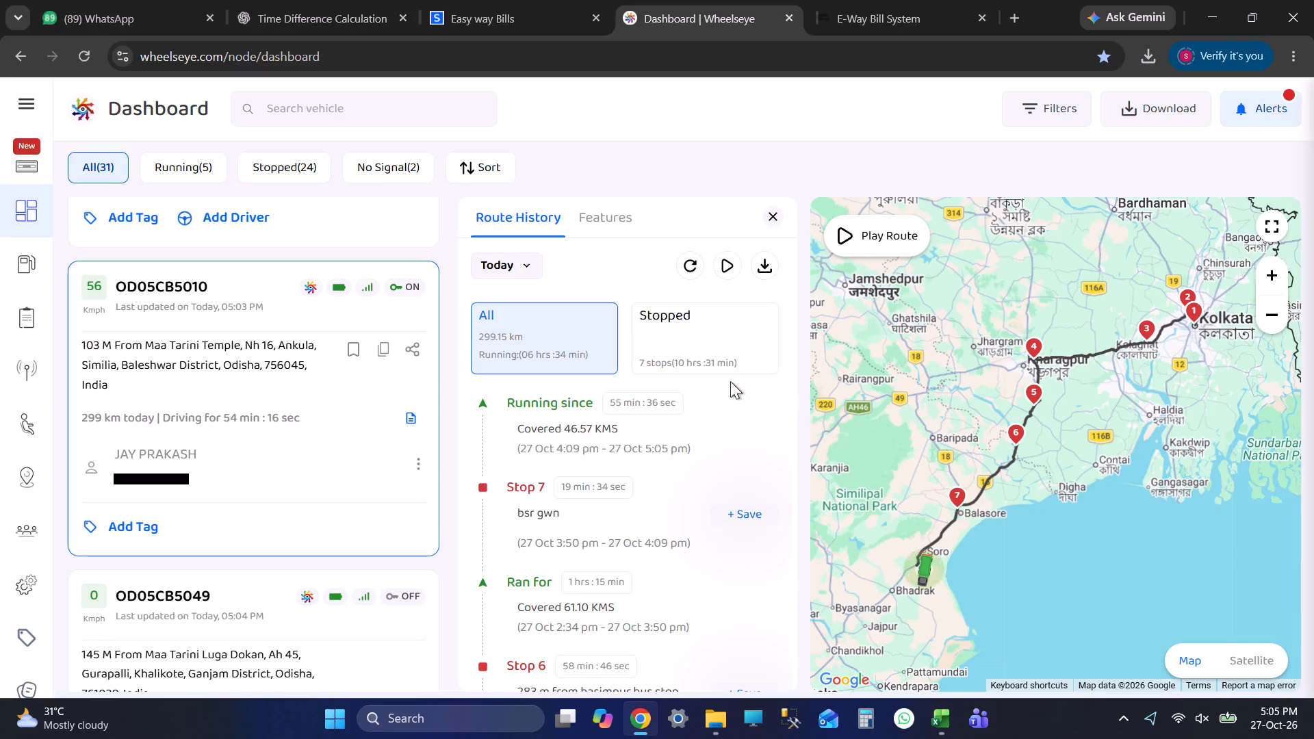
key(alt+Tab)
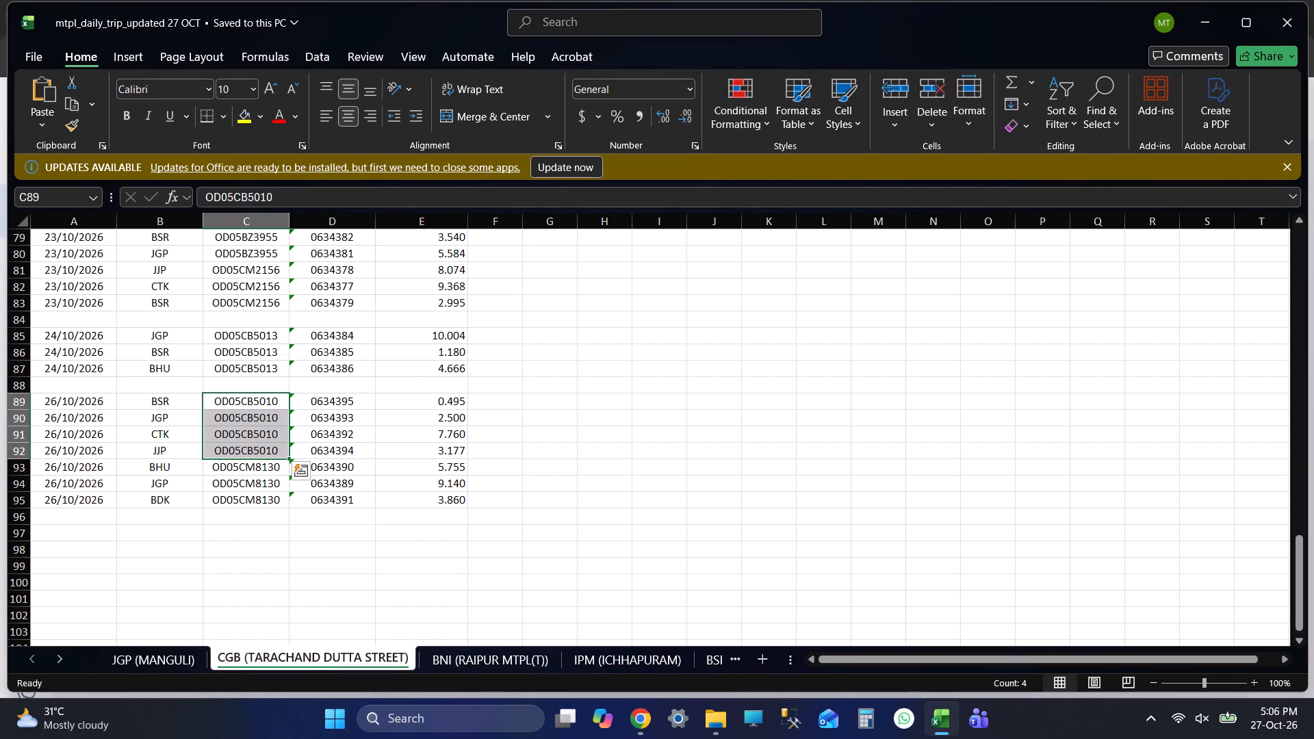
key(alt+Tab)
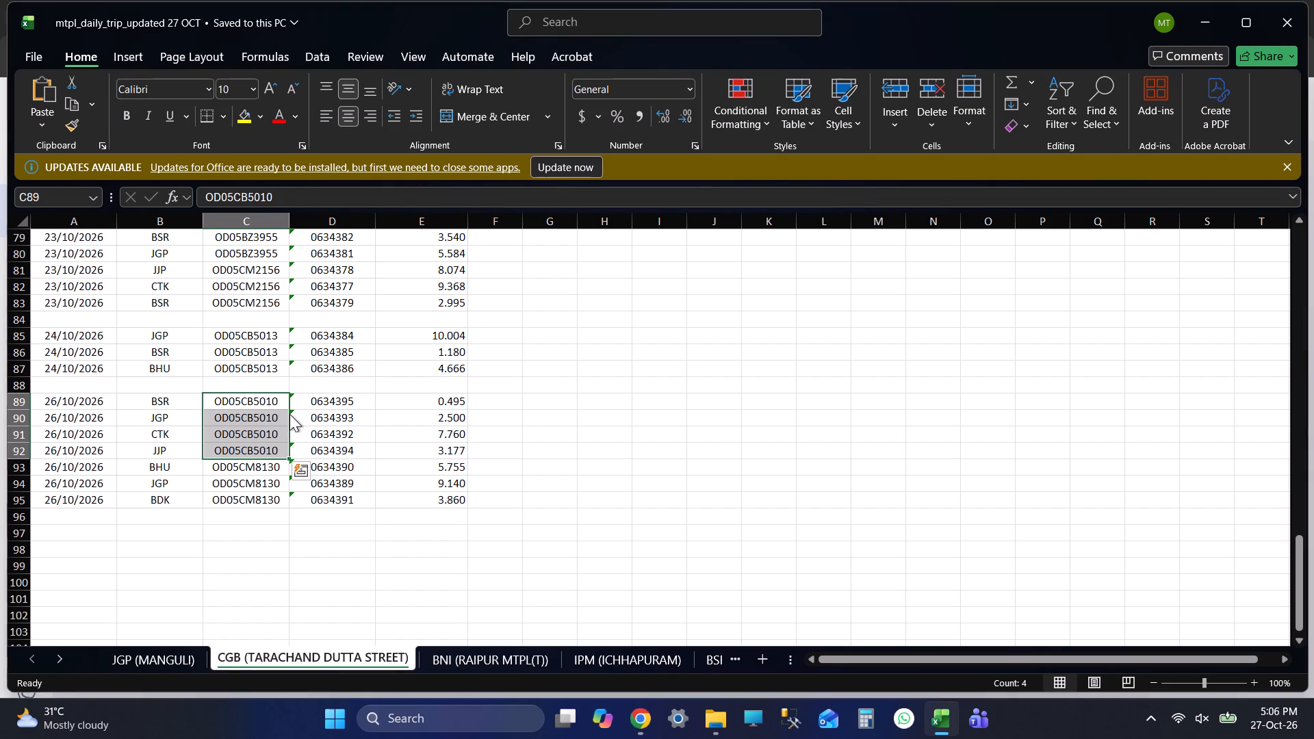
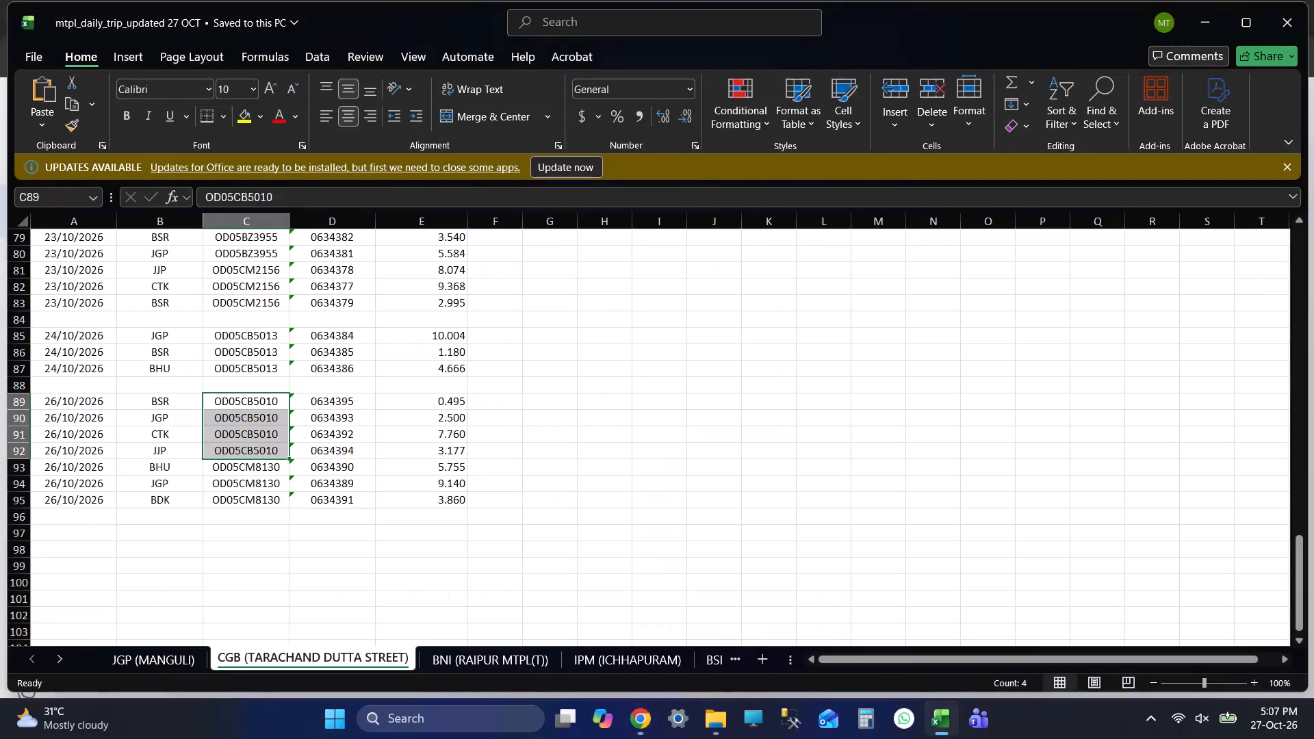
key(alt+Tab)
key(alt+Tab)
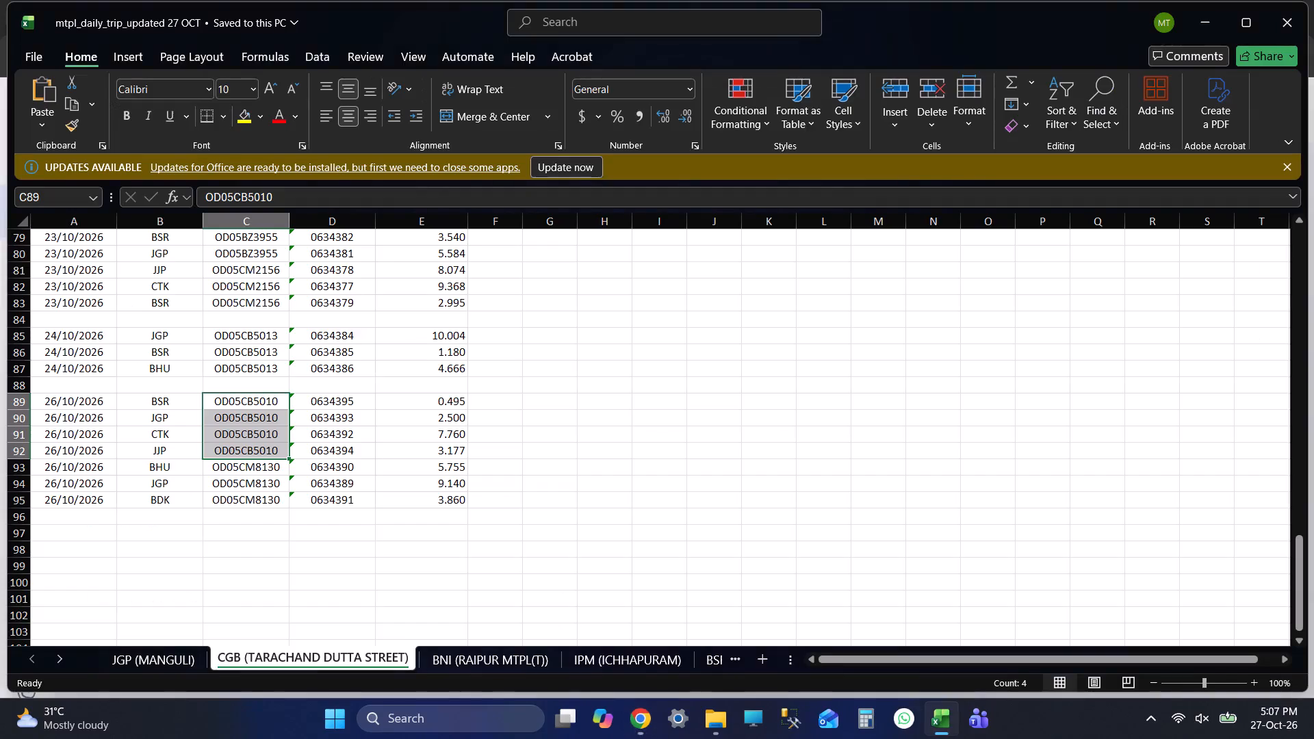
key(alt+Tab)
key(alt+Tab)
key(alt+Tab)
key(alt+Tab)
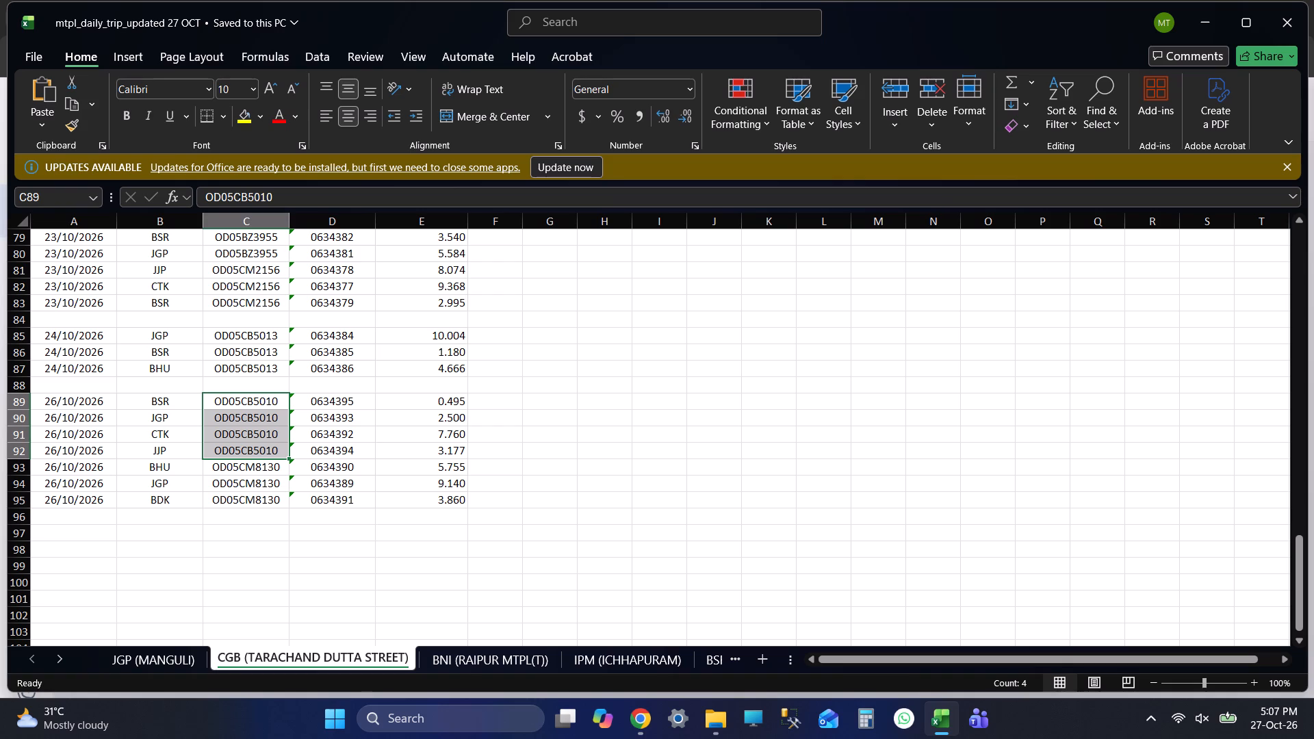
Dismiss the Office update notice above the CGB sheet and maximize the workbook window.
click(1286, 164)
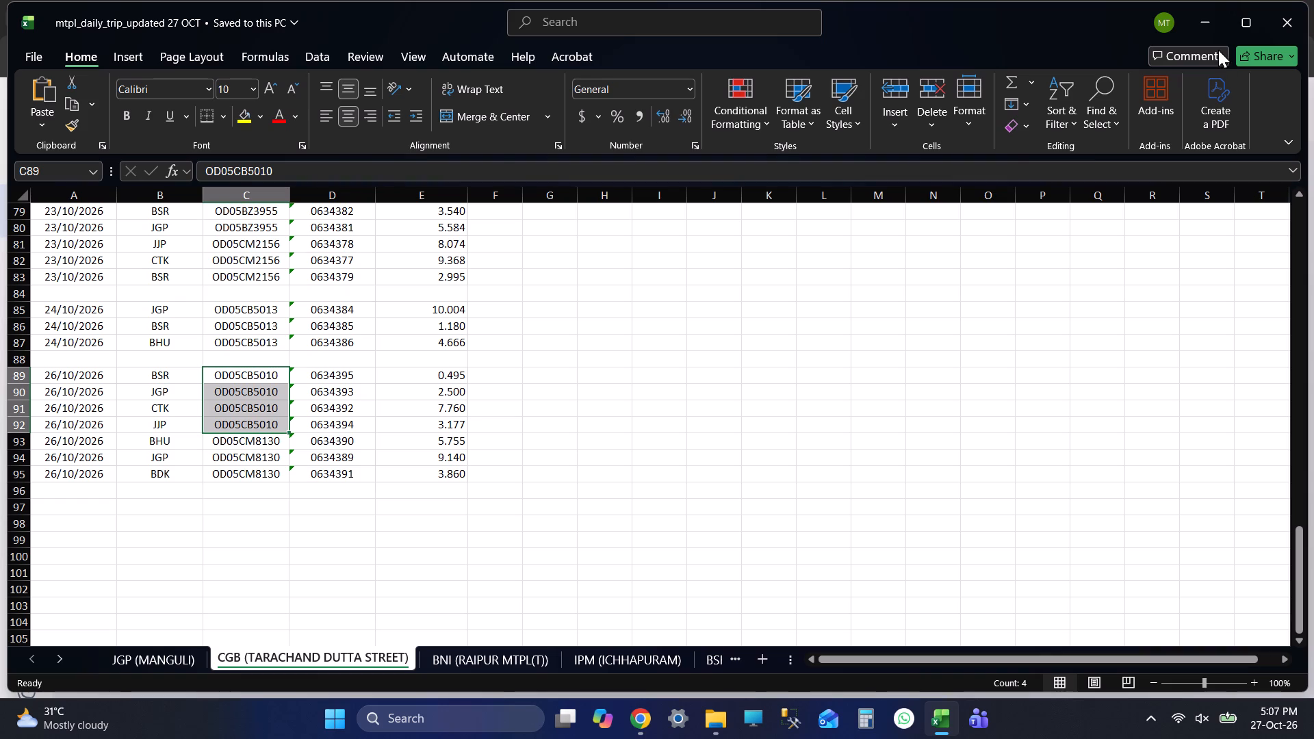
click(1256, 18)
key(alt+Tab)
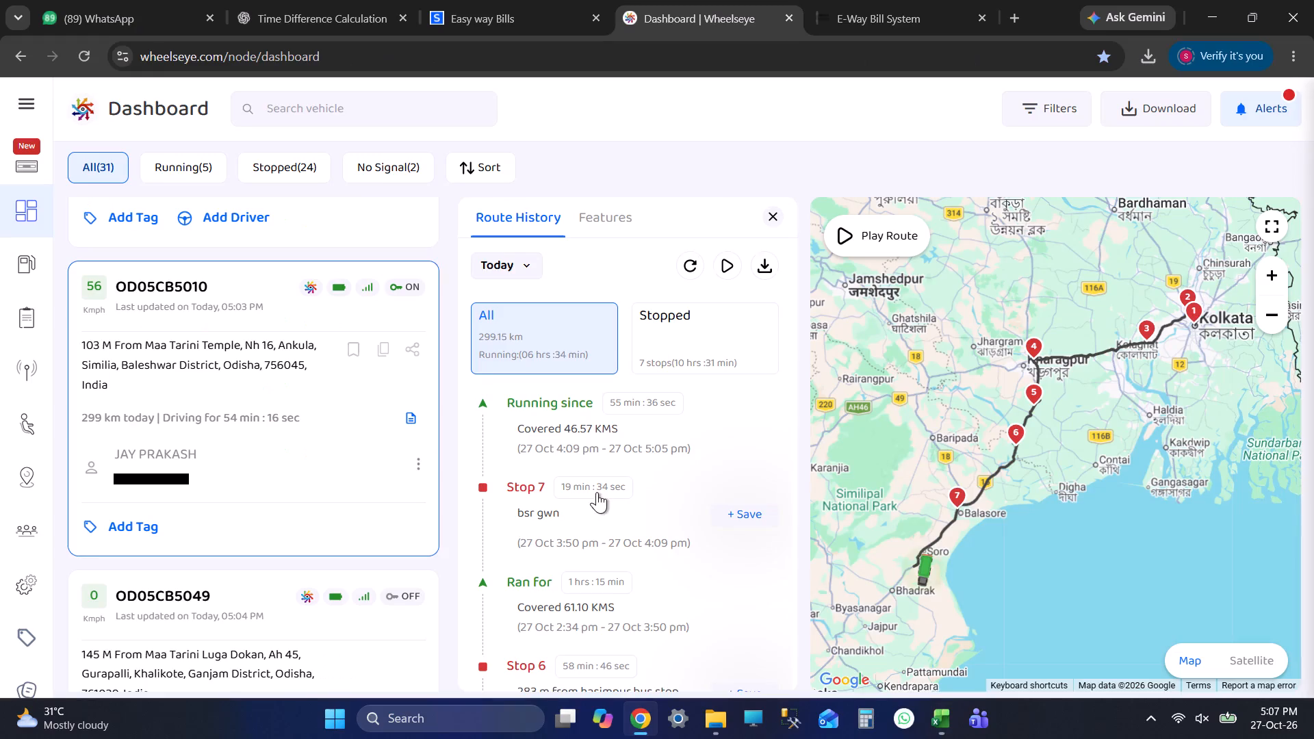
scroll(189, 538, down, 3)
click(205, 491)
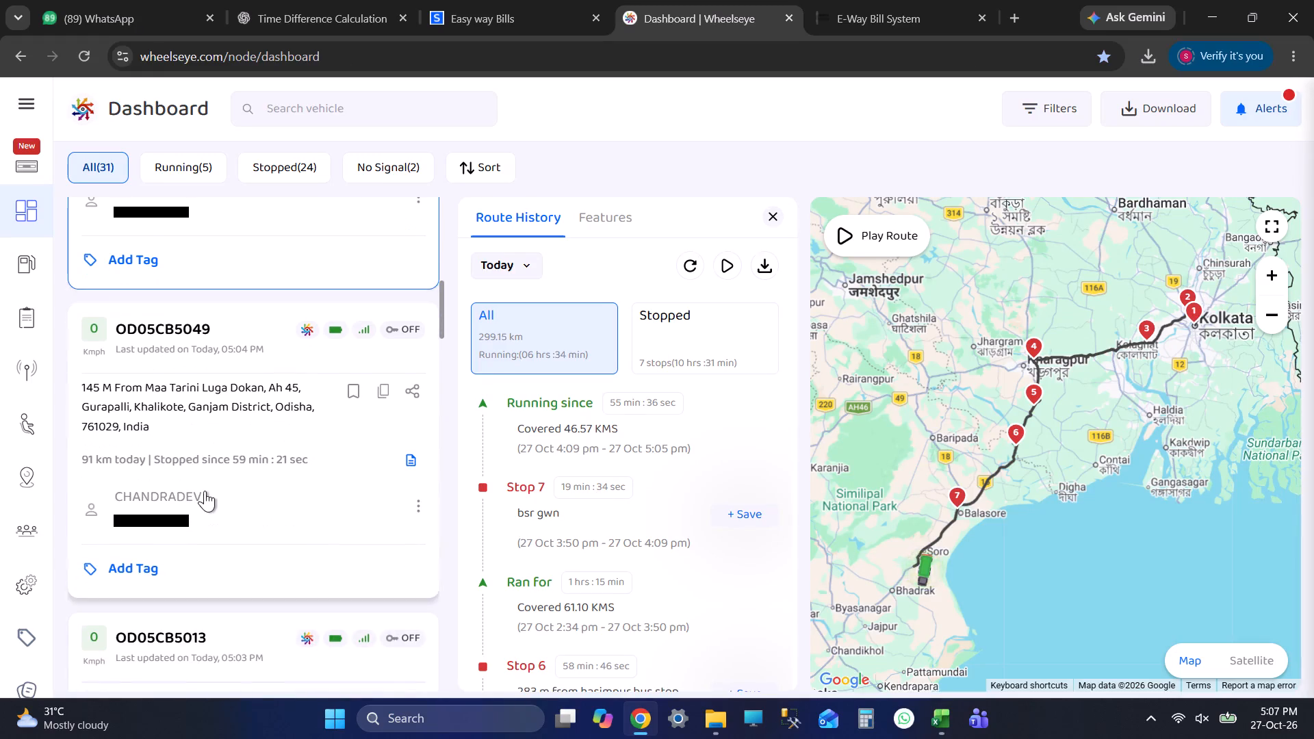
drag(1145, 263, 1083, 355)
scroll(1125, 364, up, 3)
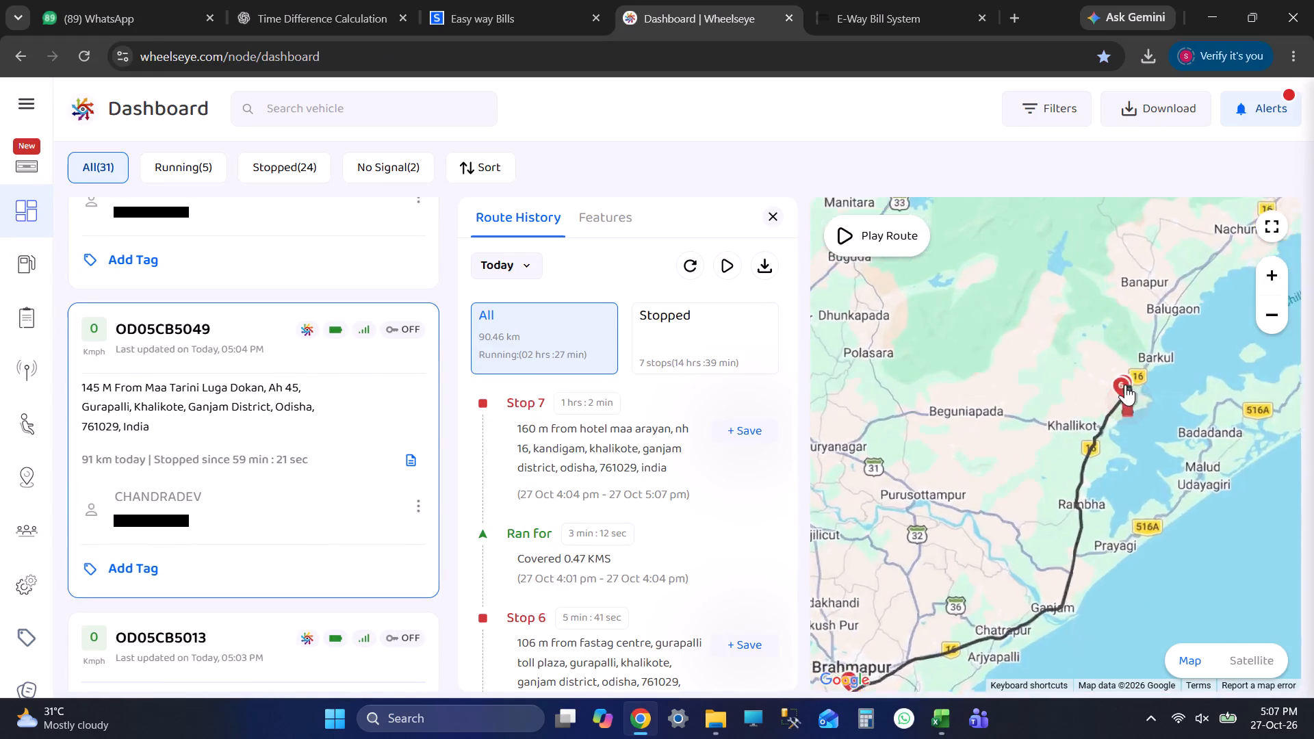
scroll(1125, 385, up, 5)
click(691, 455)
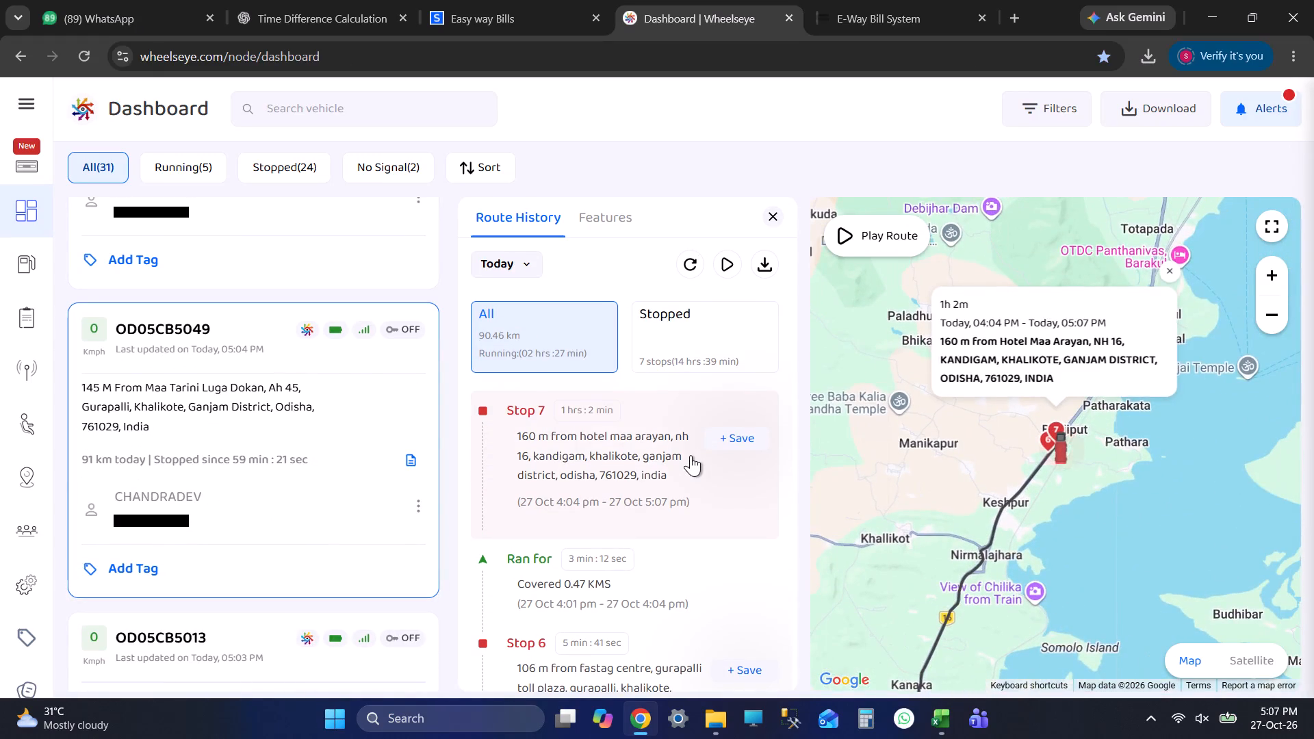
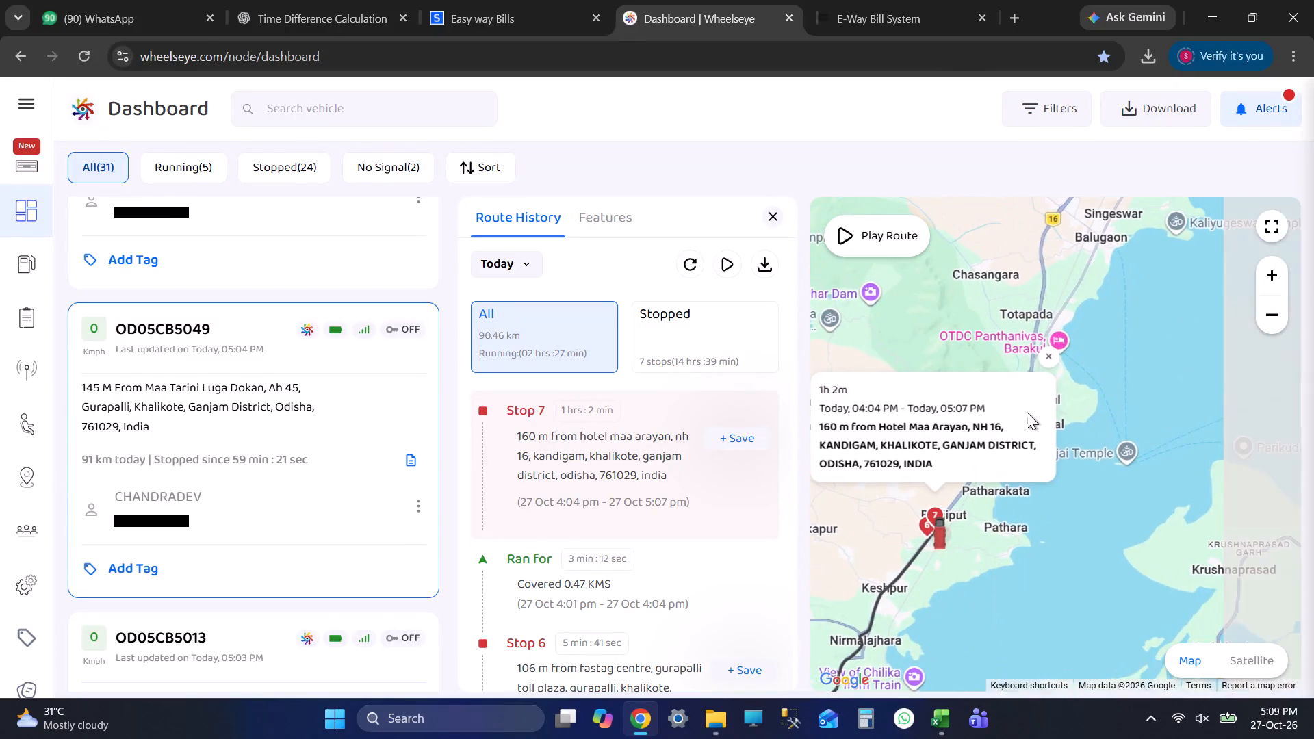
click(1045, 351)
scroll(1038, 405, down, 3)
drag(1061, 330, 1046, 391)
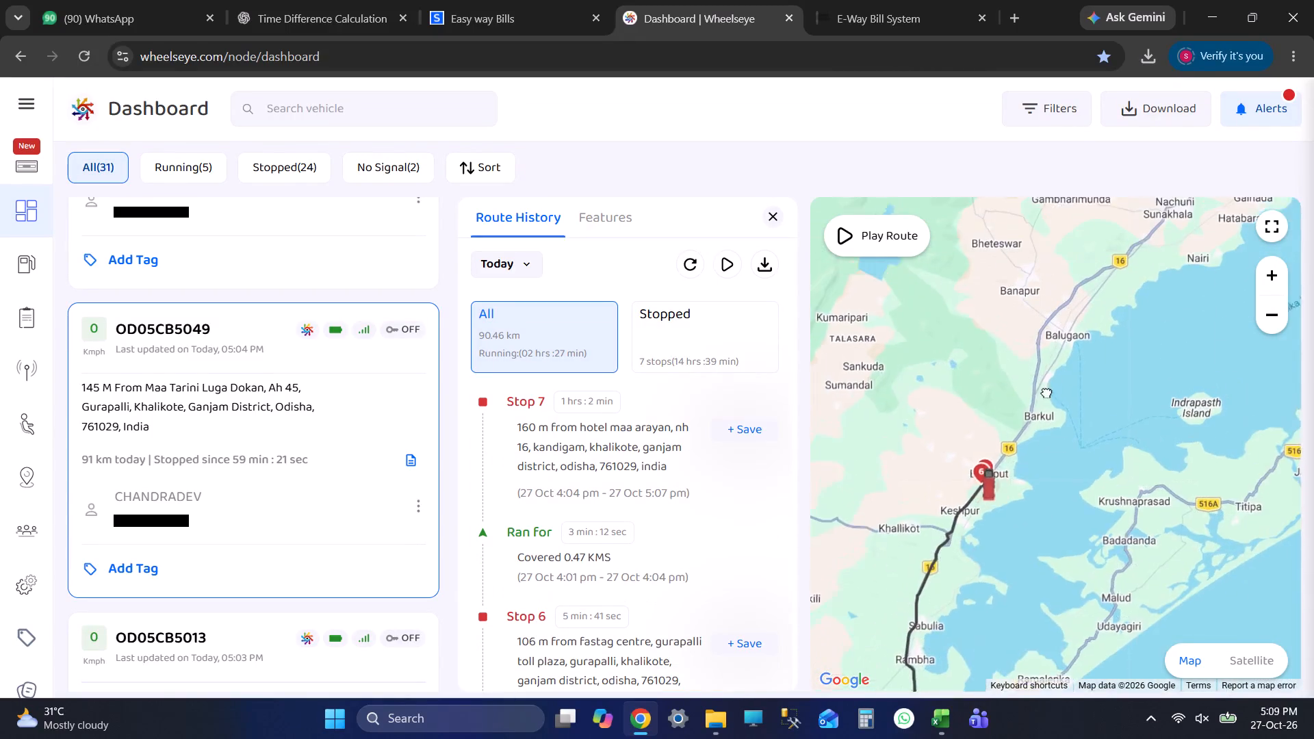
drag(1046, 391, 1044, 393)
scroll(1061, 358, down, 2)
drag(1061, 358, 977, 474)
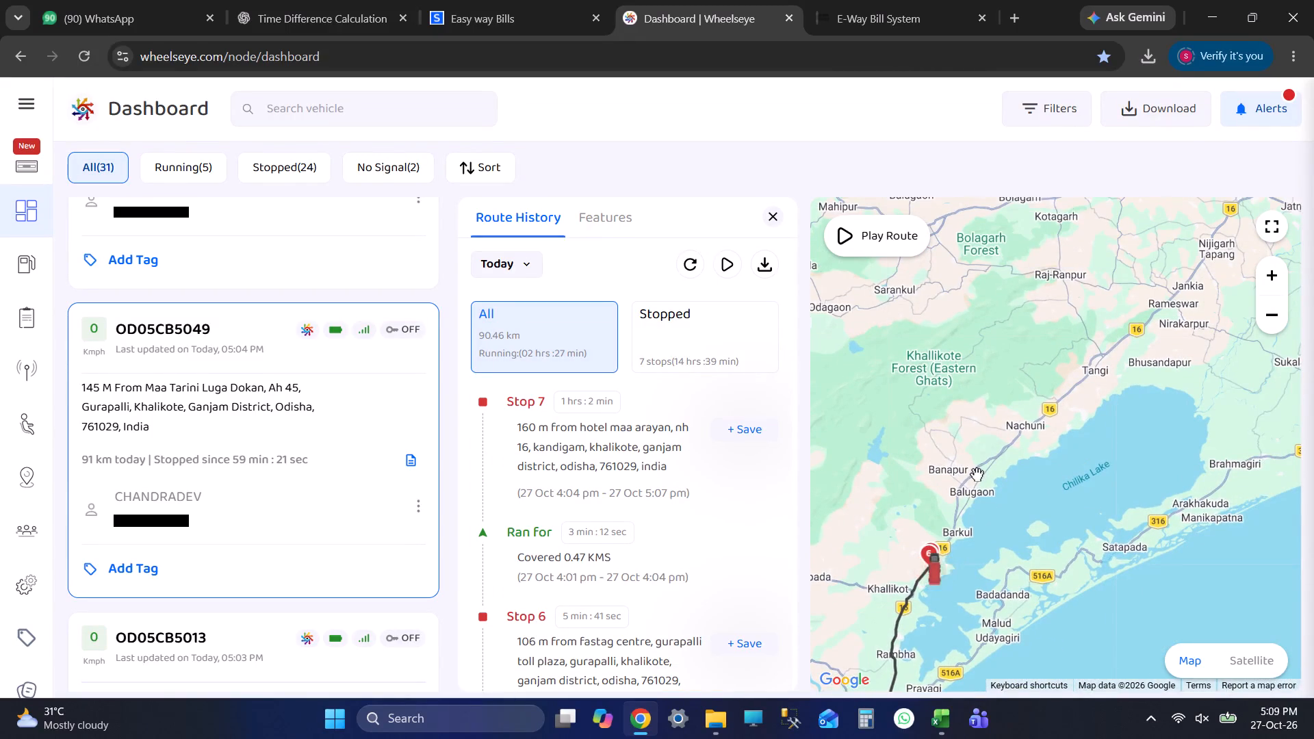
drag(1109, 330, 1061, 443)
scroll(1053, 458, down, 1)
scroll(1117, 361, up, 1)
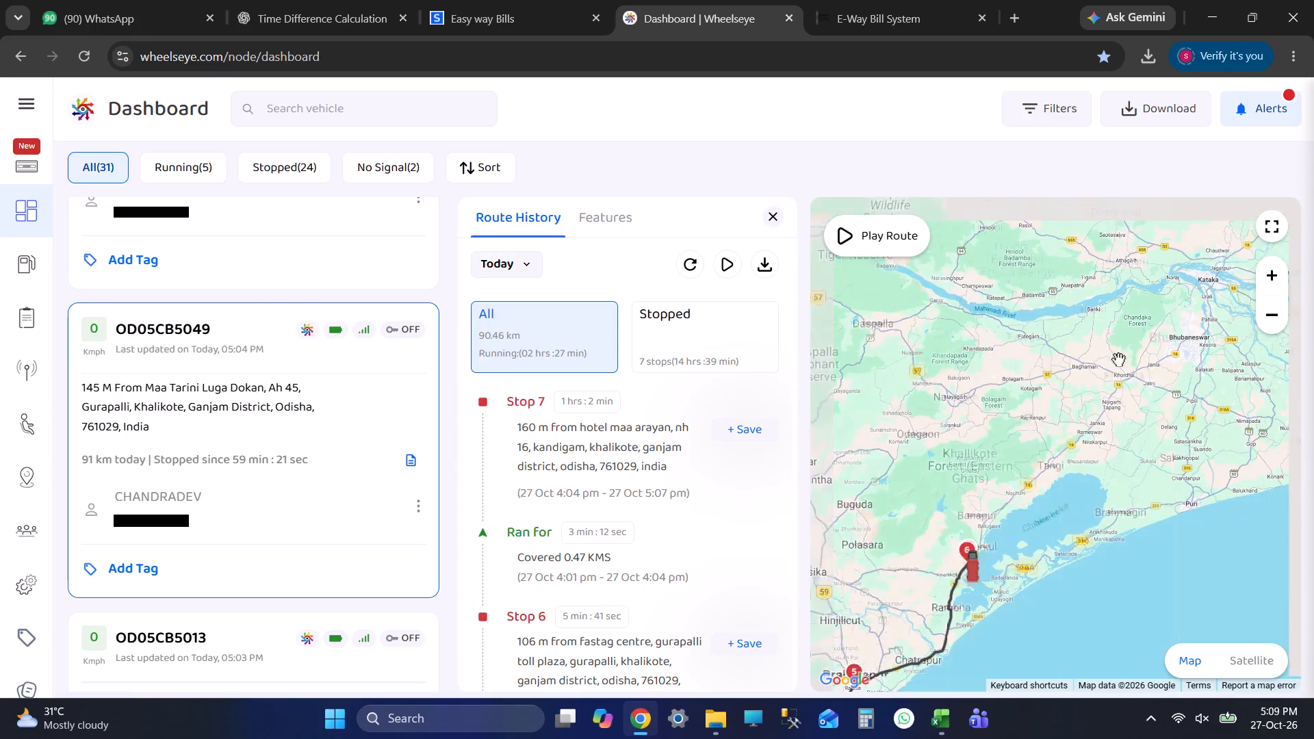
scroll(1118, 359, up, 3)
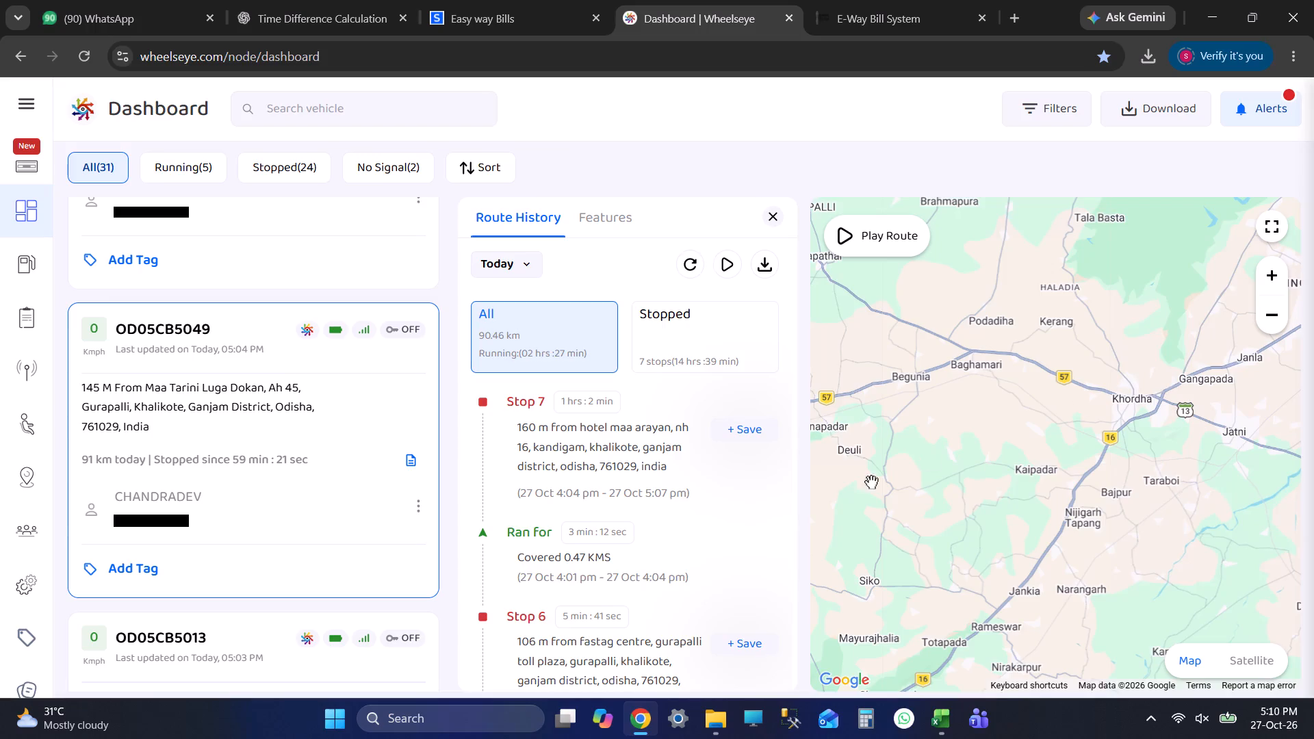
click(682, 458)
scroll(967, 484, down, 4)
drag(1096, 446, 1033, 493)
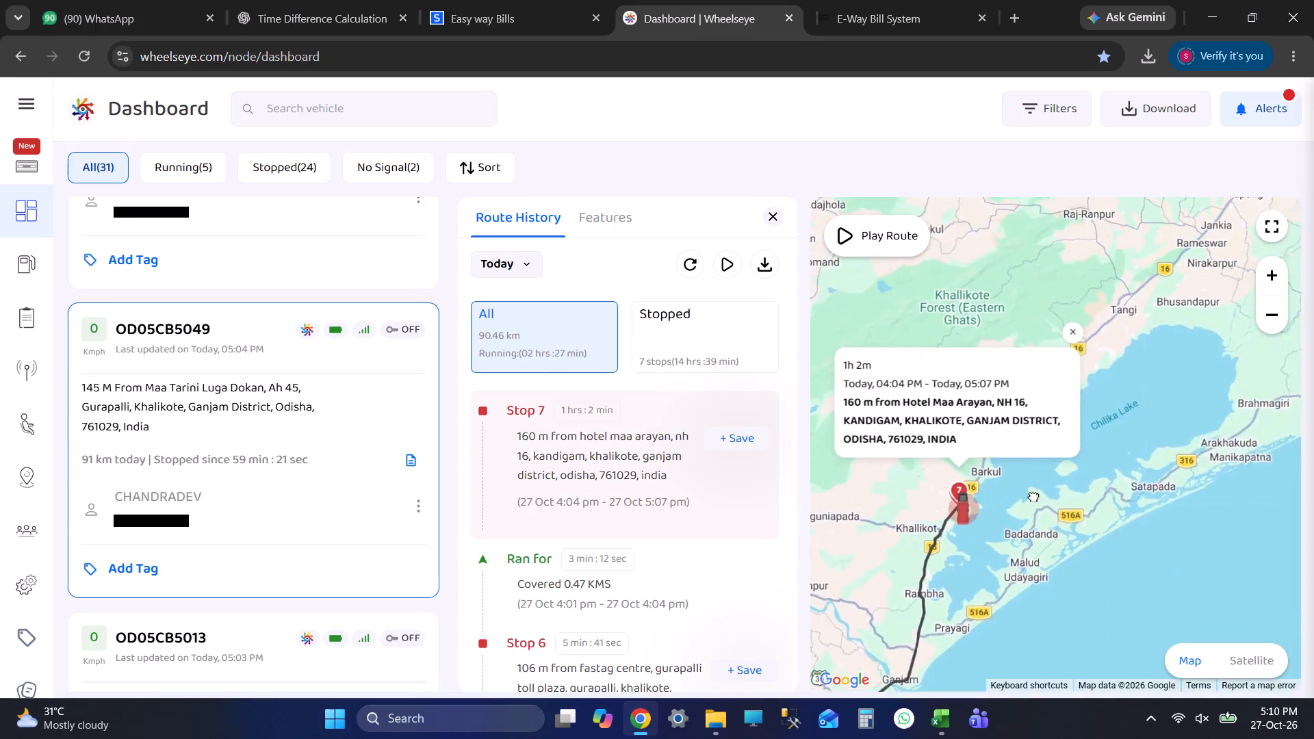
click(1037, 358)
scroll(1124, 392, down, 3)
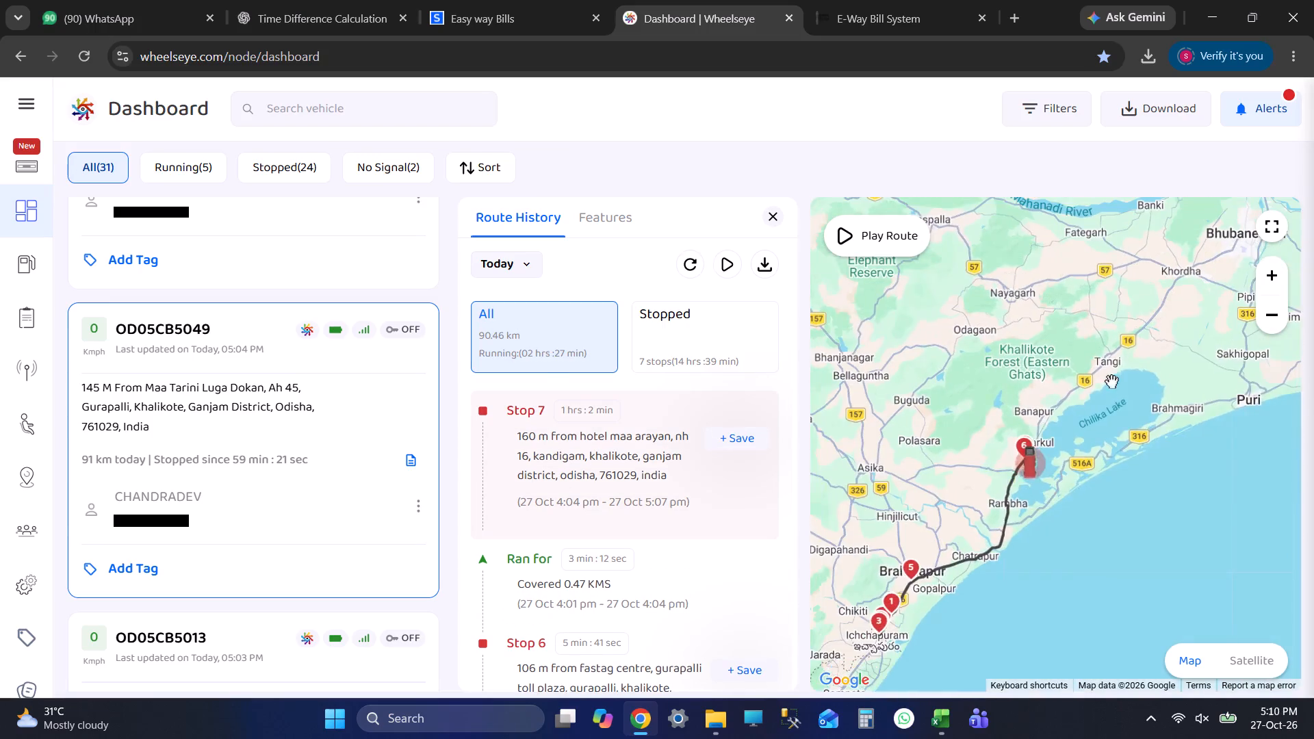
drag(1185, 327, 1120, 399)
scroll(1074, 439, up, 4)
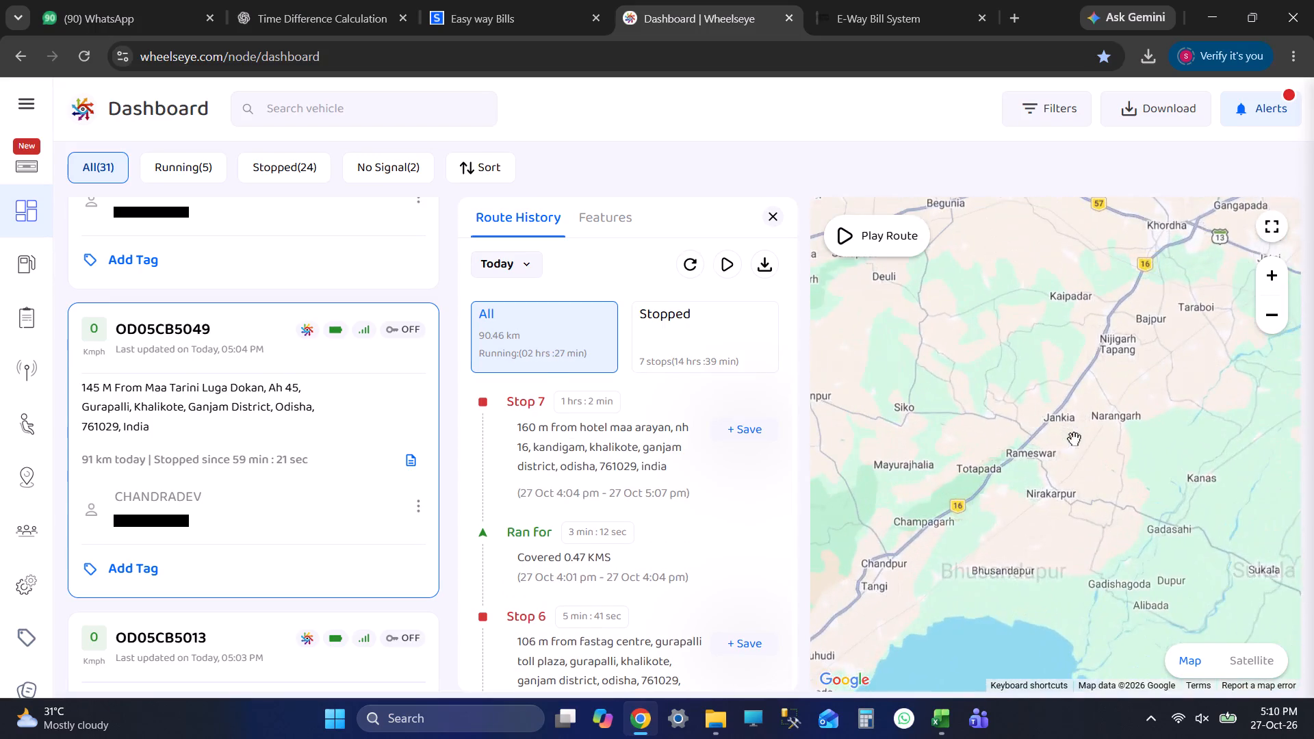
scroll(1074, 439, down, 2)
scroll(1080, 434, up, 1)
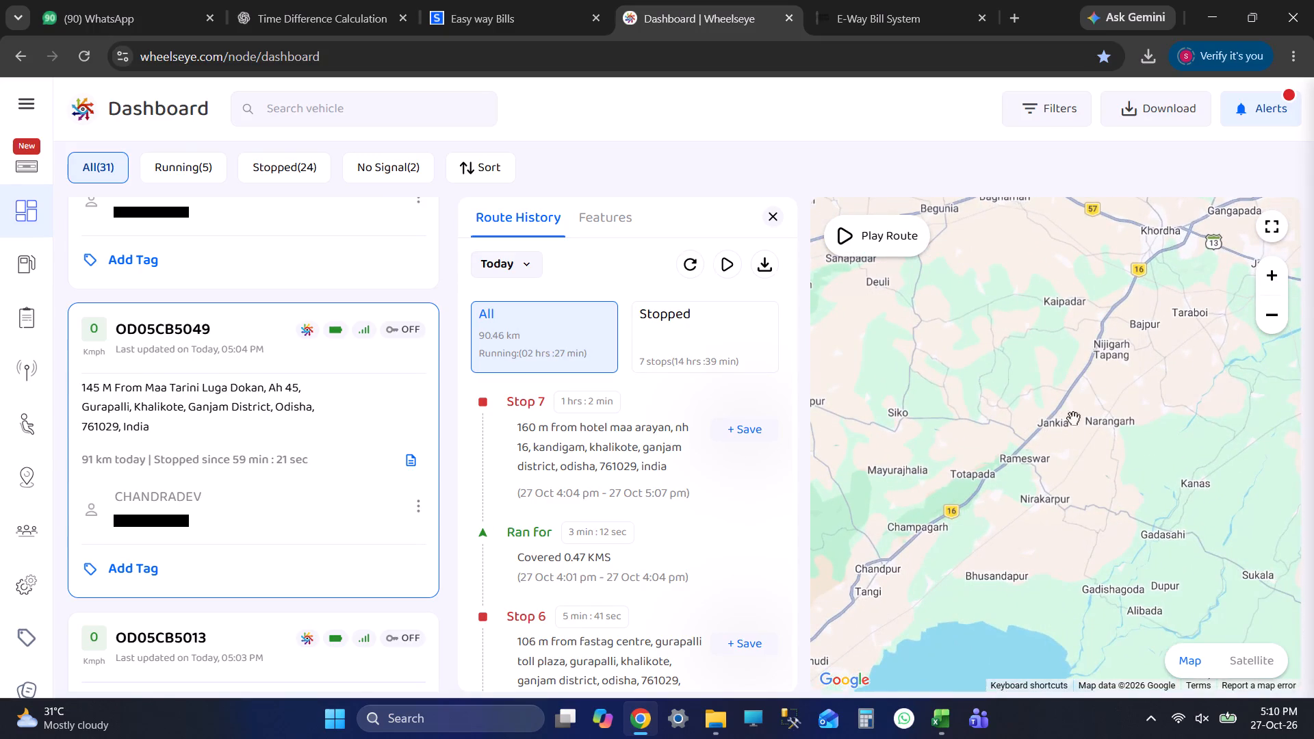
drag(1066, 478, 1155, 421)
scroll(1156, 421, down, 4)
drag(1155, 419, 1104, 437)
scroll(1125, 393, up, 1)
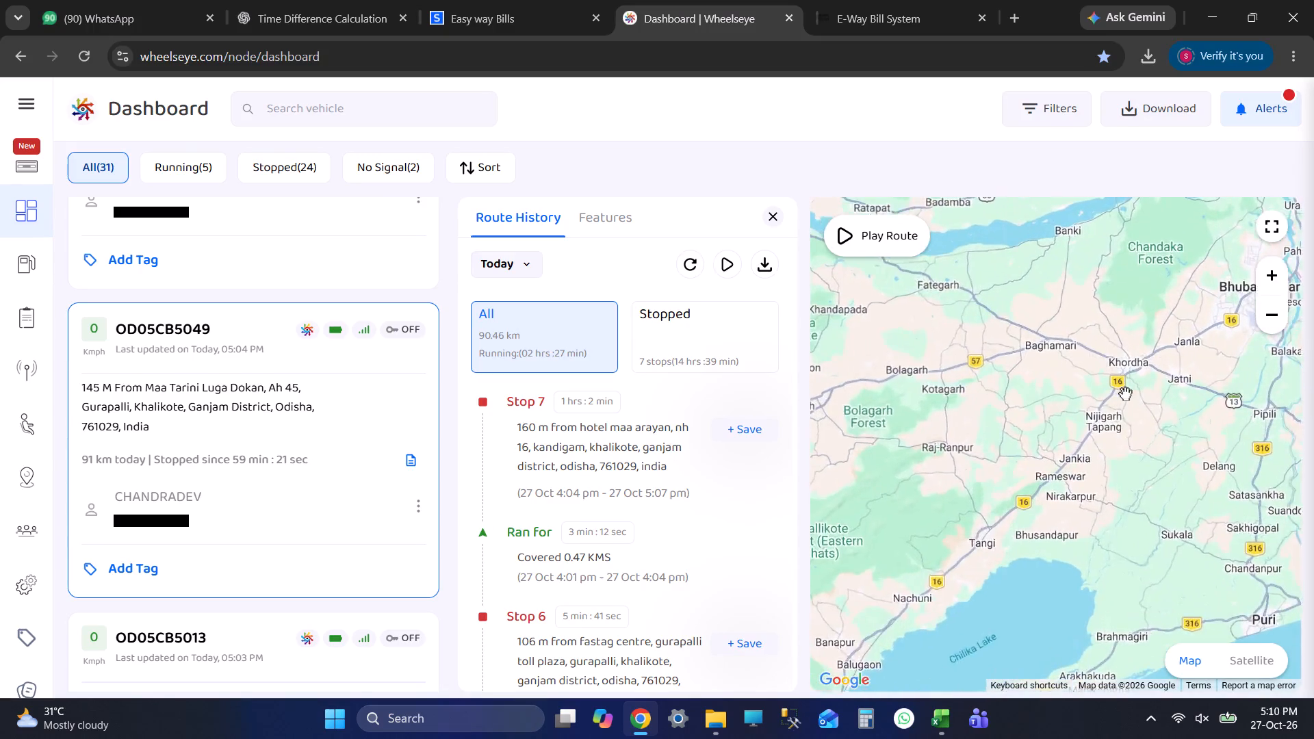
scroll(1125, 395, down, 1)
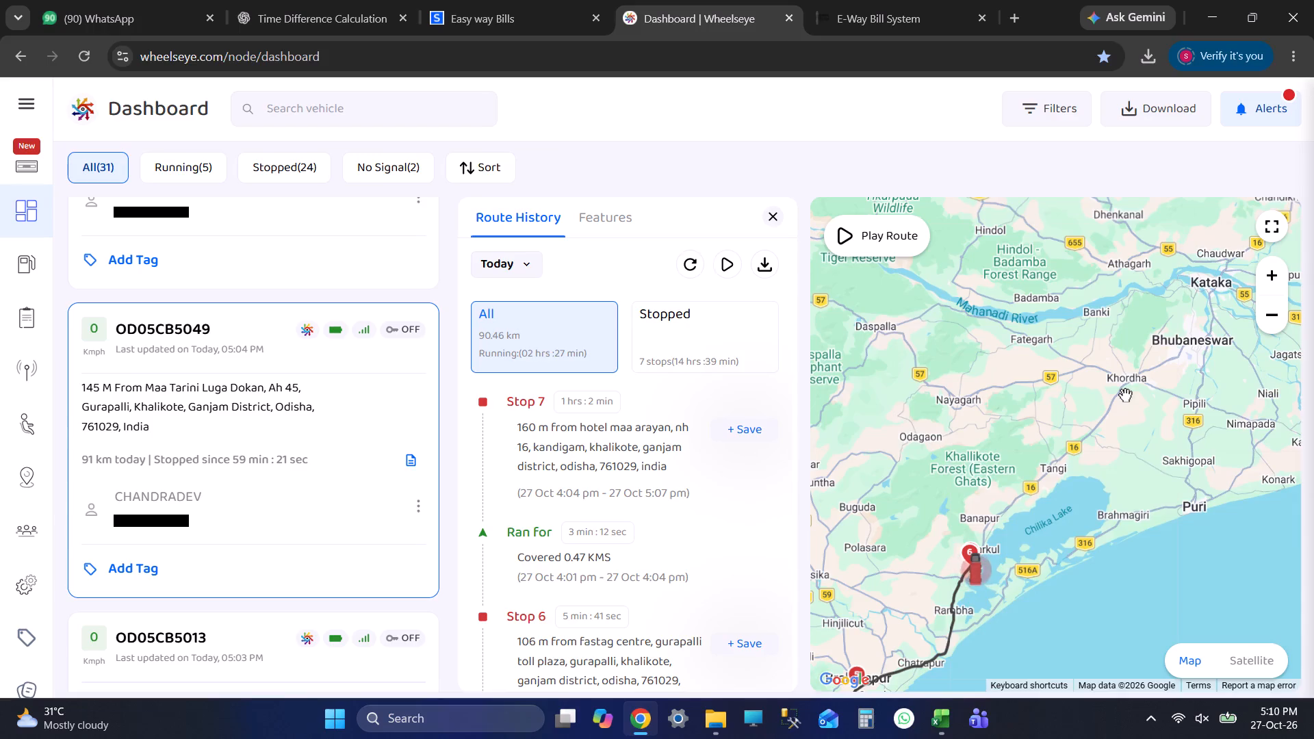
scroll(1125, 391, up, 1)
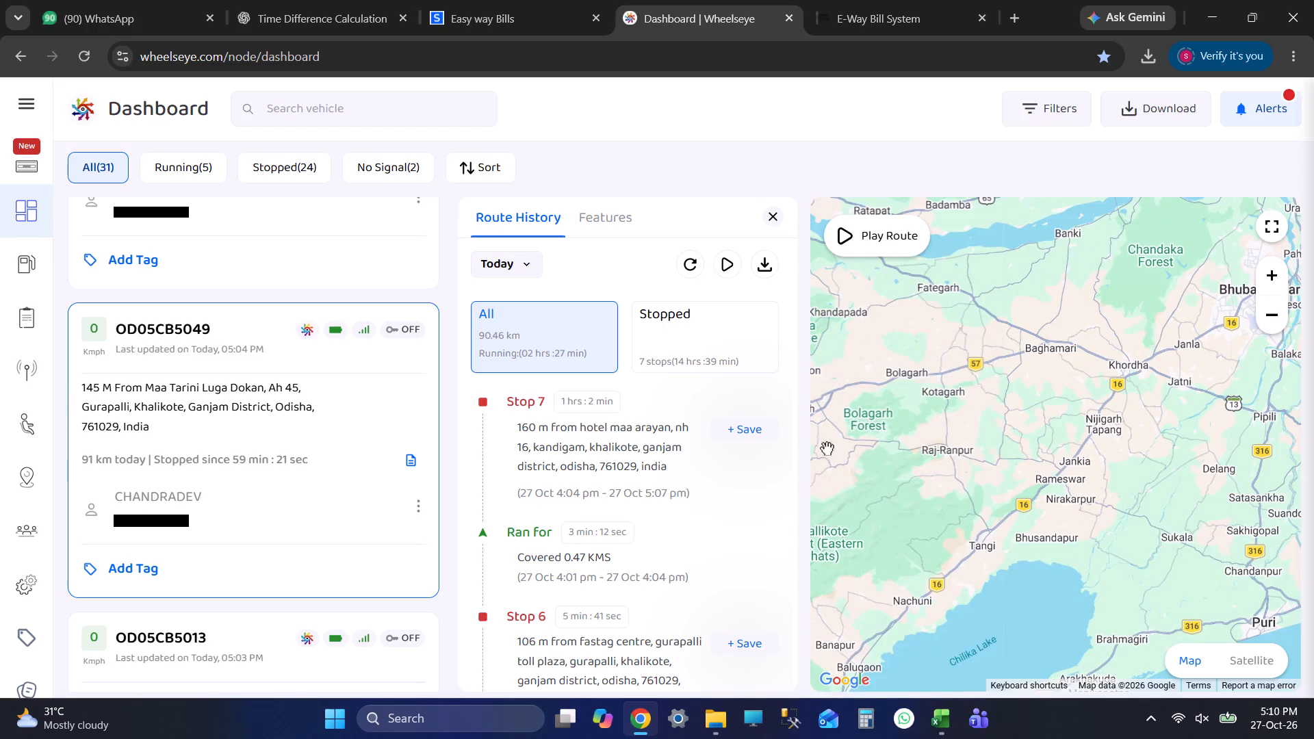
click(658, 441)
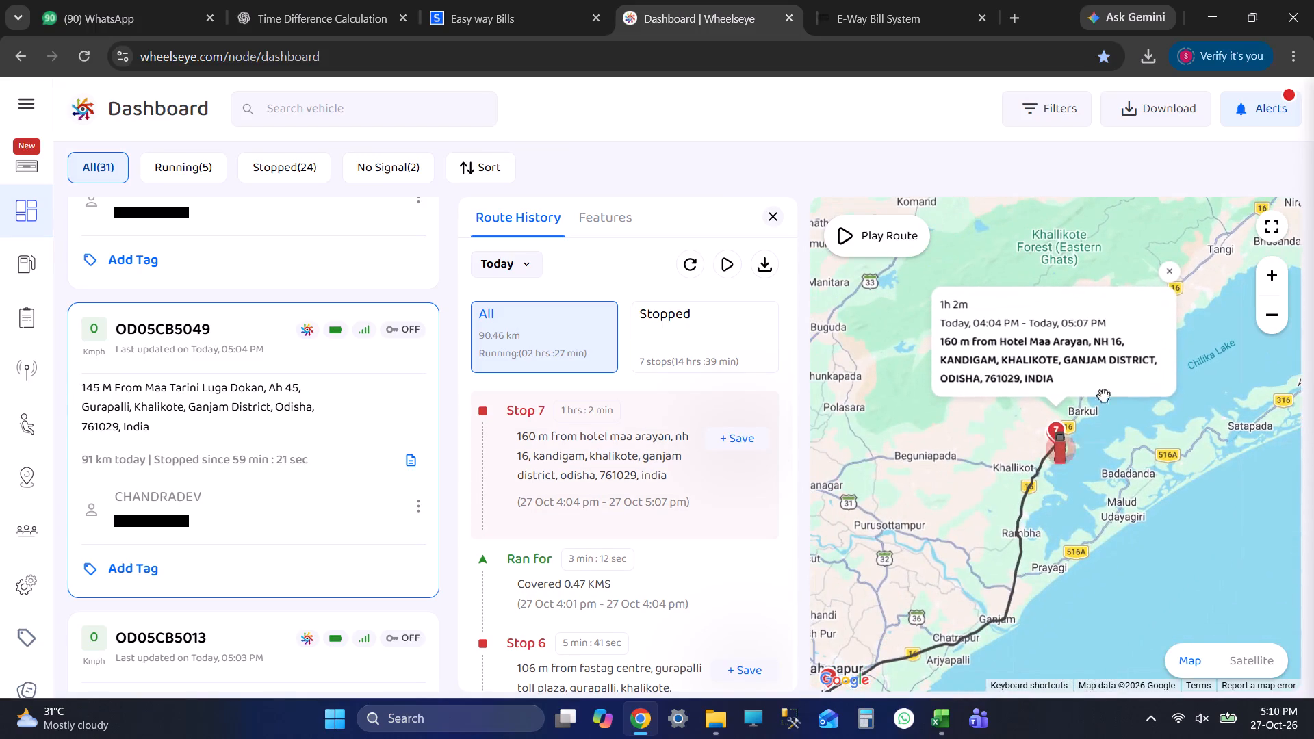
click(1172, 280)
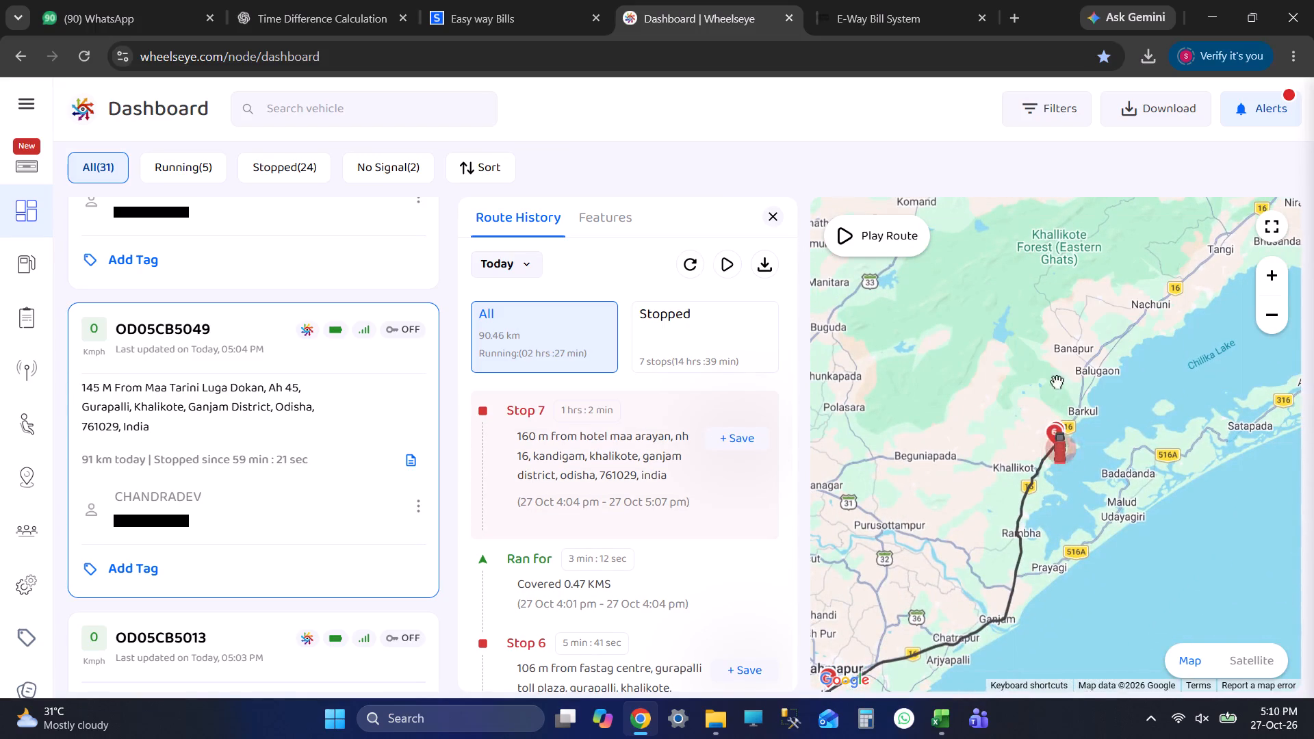
scroll(1165, 367, down, 4)
drag(1166, 348, 1069, 437)
scroll(1068, 439, down, 4)
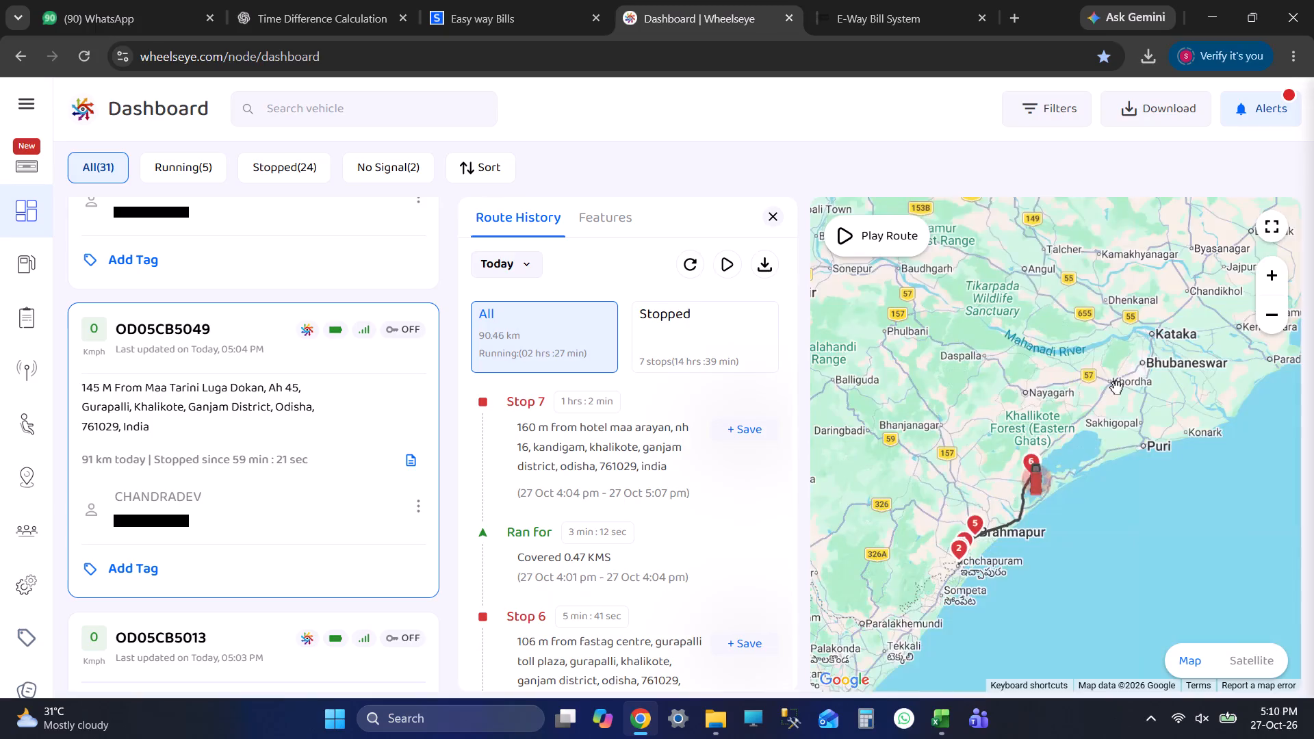
scroll(1116, 387, up, 3)
drag(1116, 387, 1064, 409)
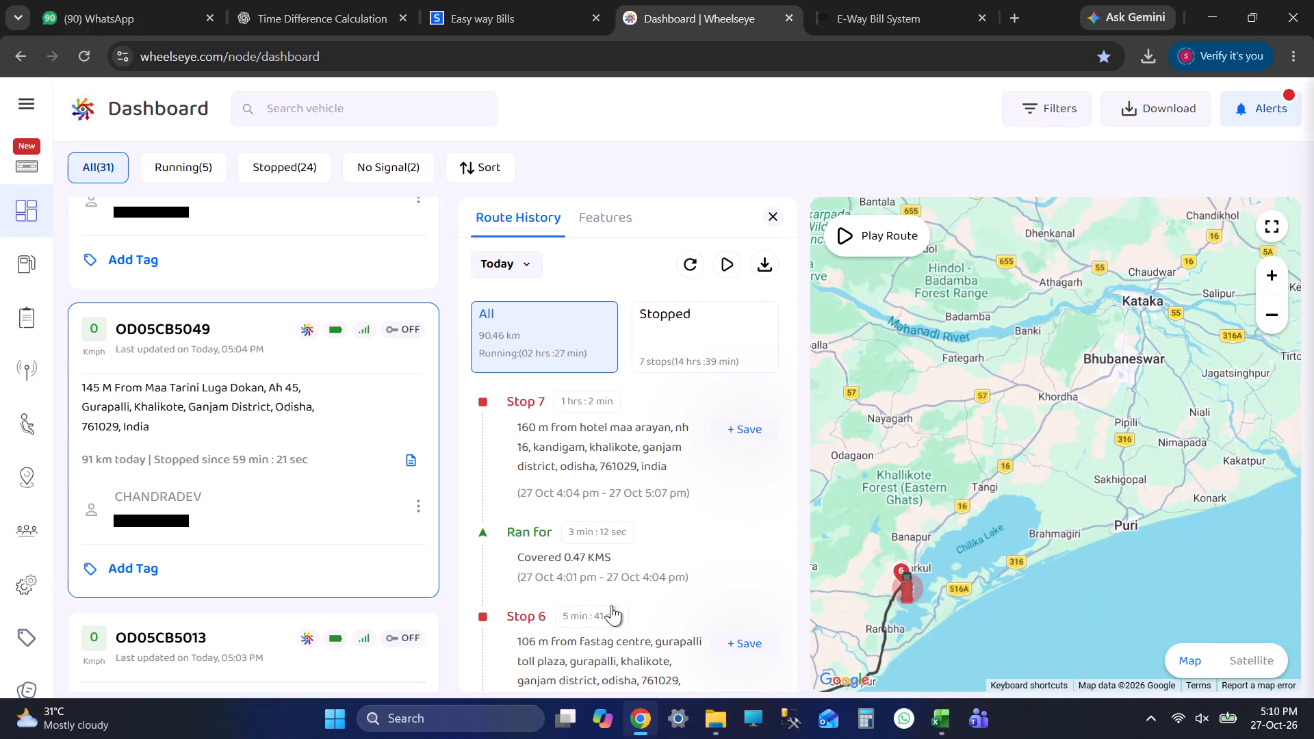
click(626, 444)
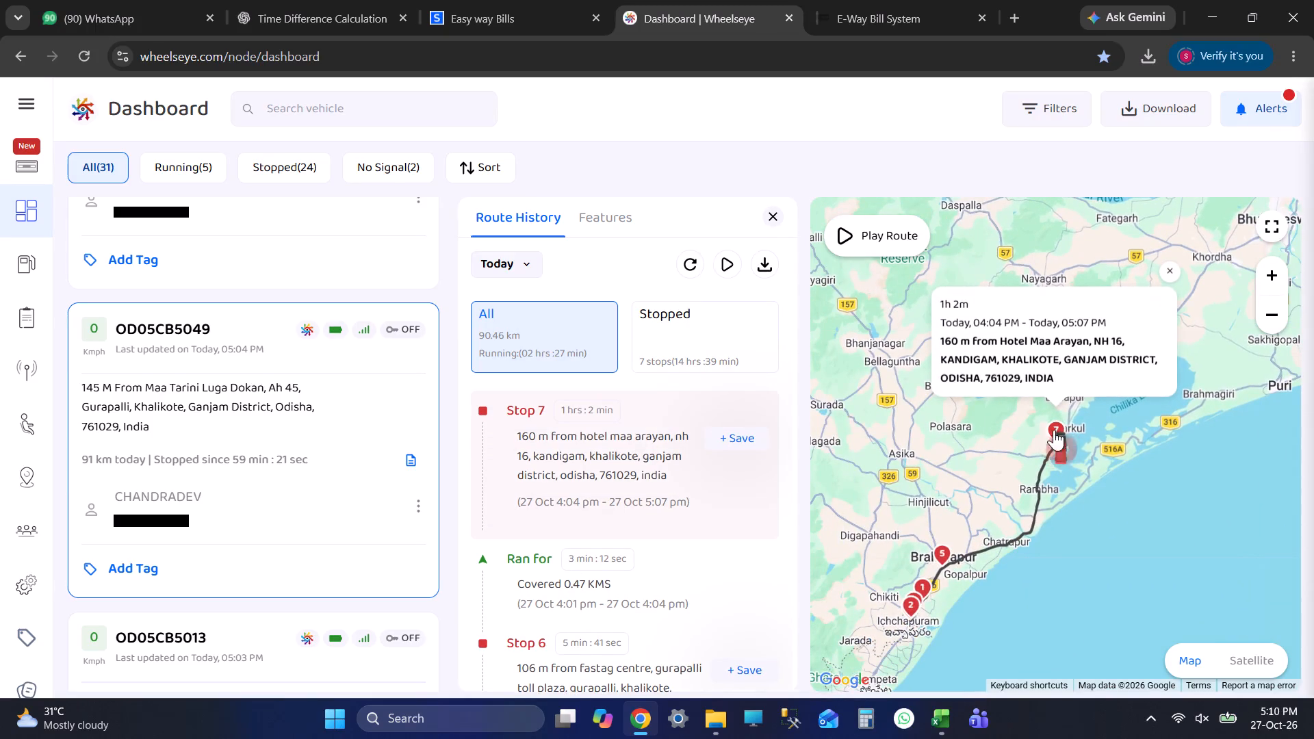
click(1168, 272)
scroll(1171, 296, up, 2)
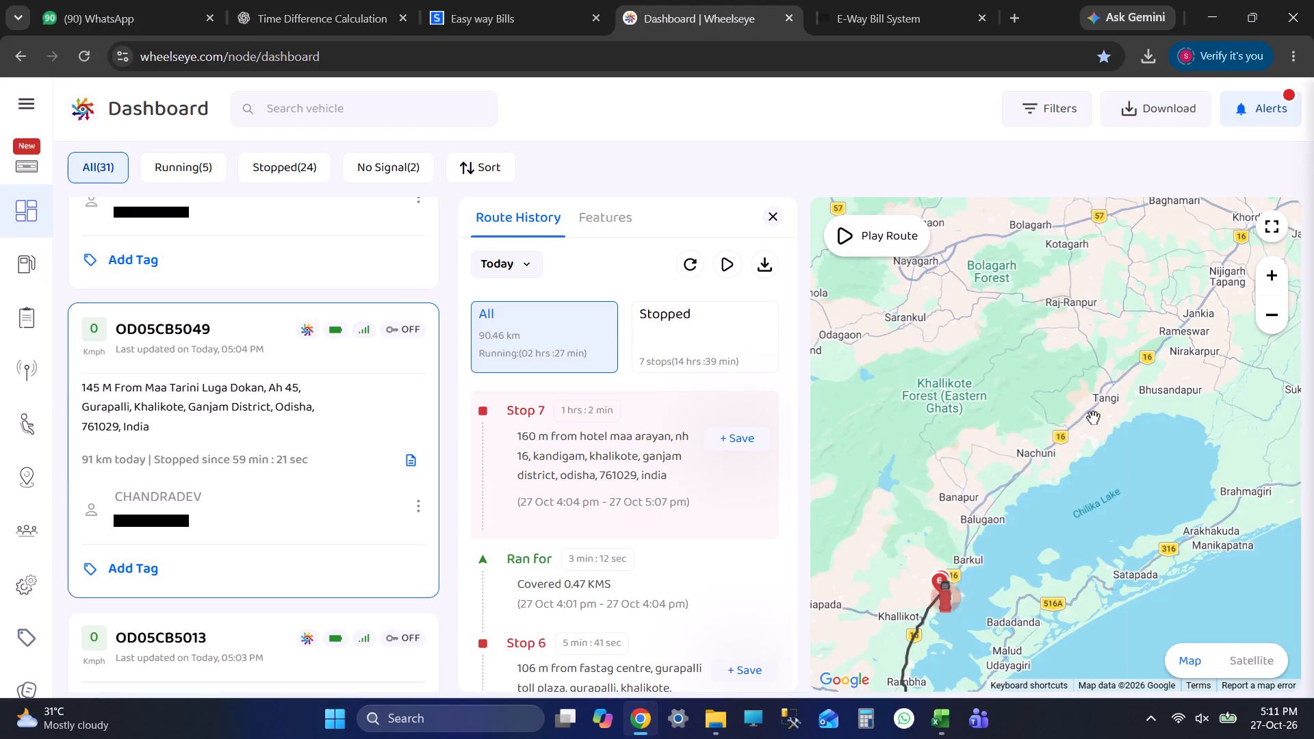
drag(1100, 406, 1050, 423)
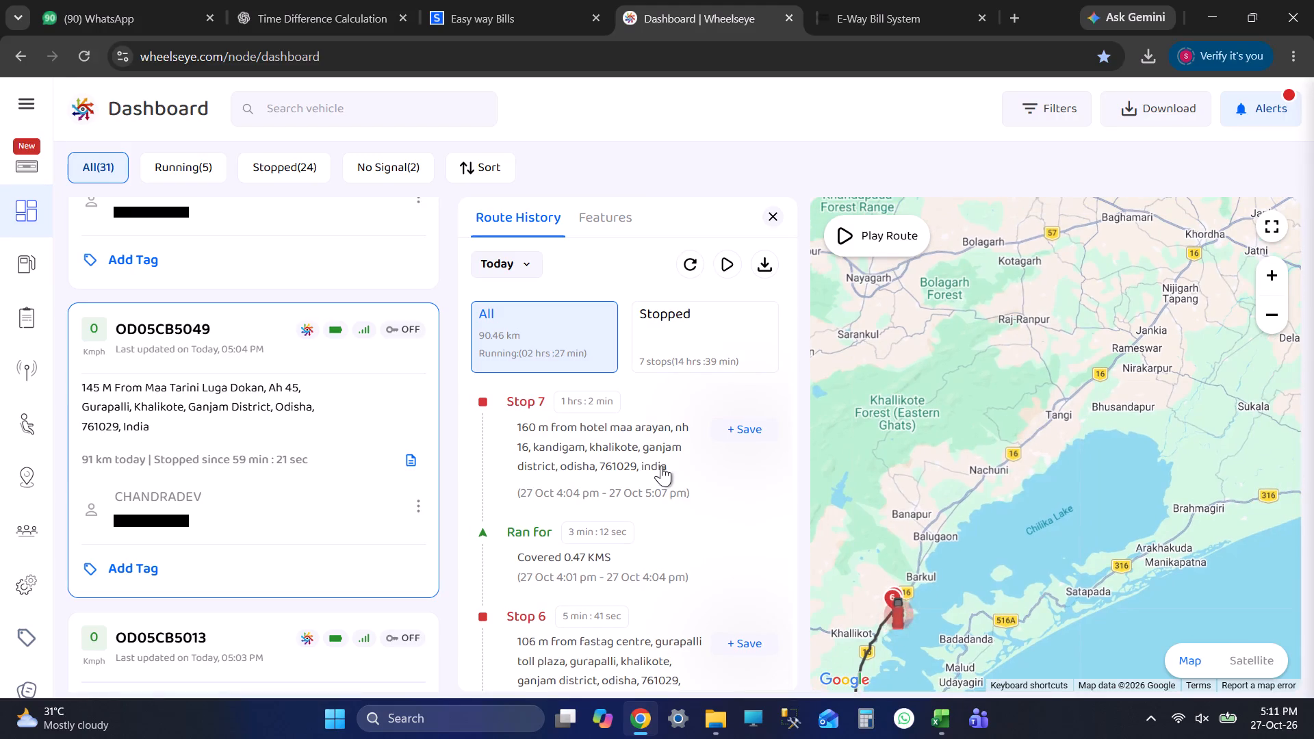
click(661, 465)
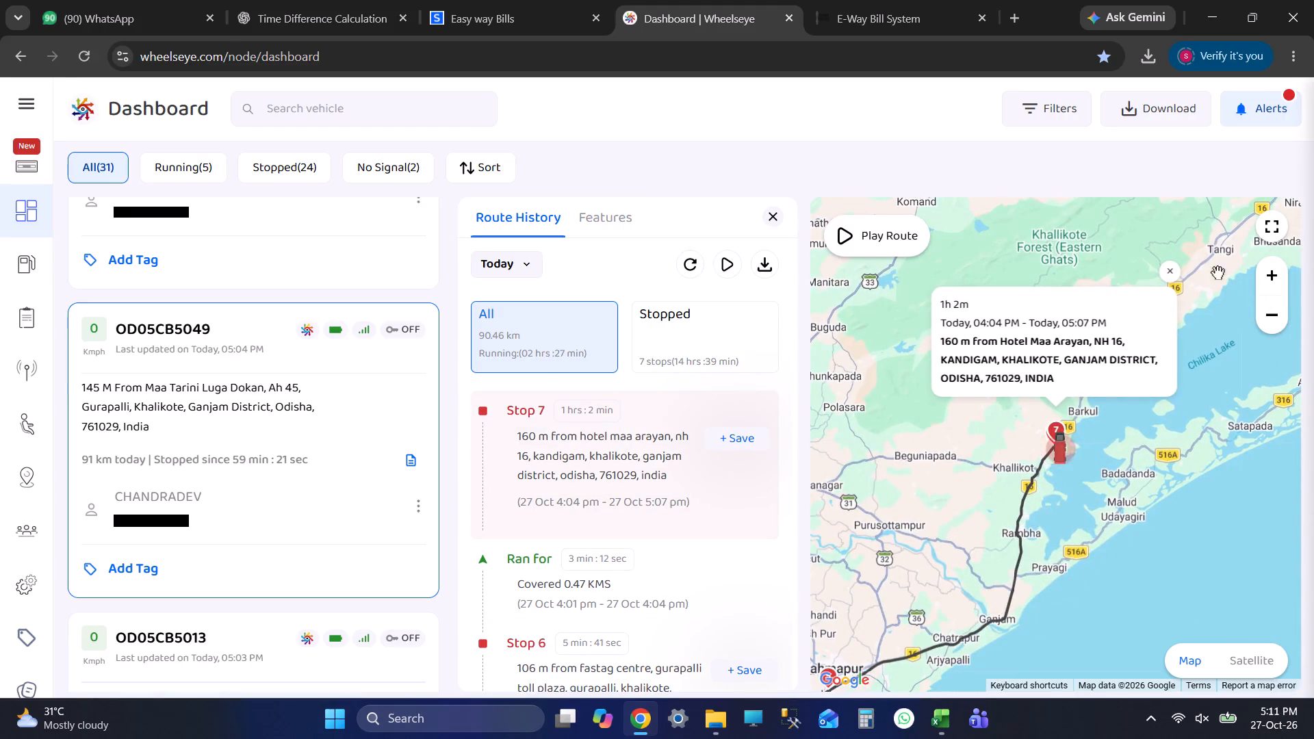
scroll(558, 515, down, 3)
click(623, 424)
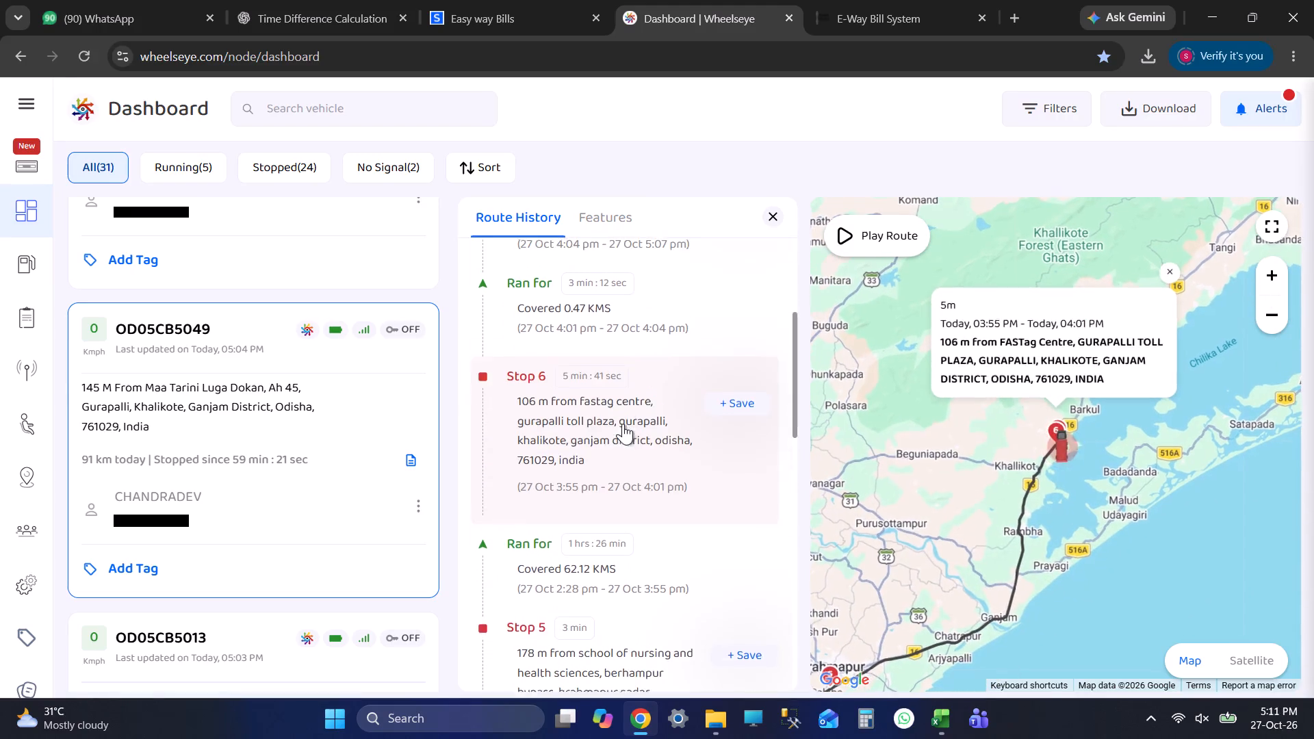
scroll(626, 454, down, 3)
click(626, 461)
scroll(626, 461, down, 3)
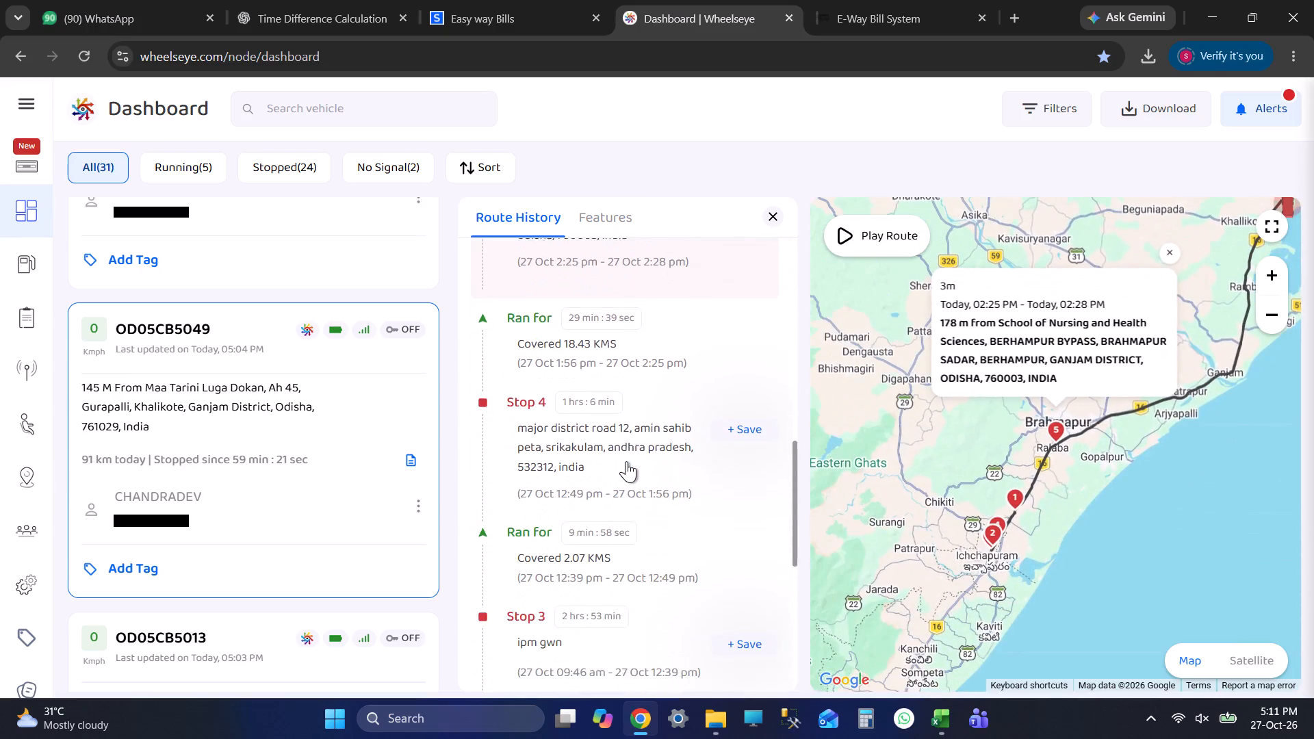
click(626, 461)
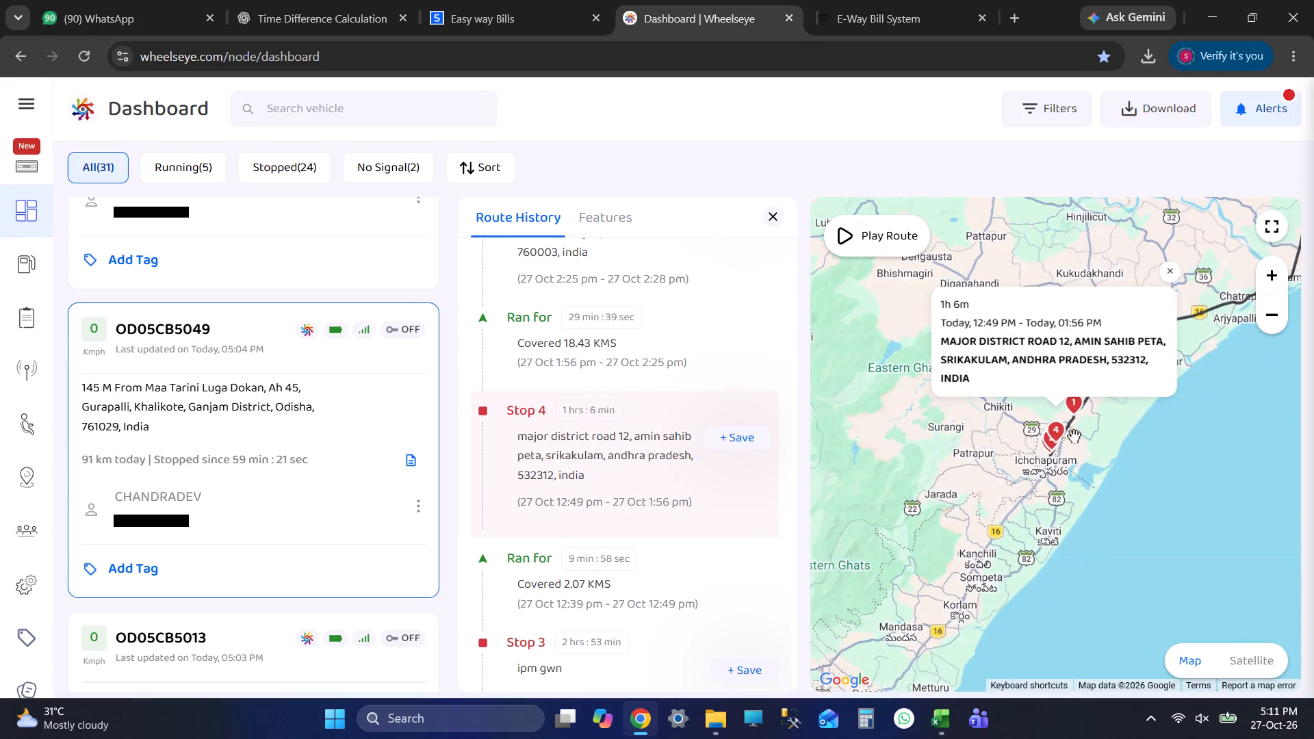
scroll(1074, 436, up, 18)
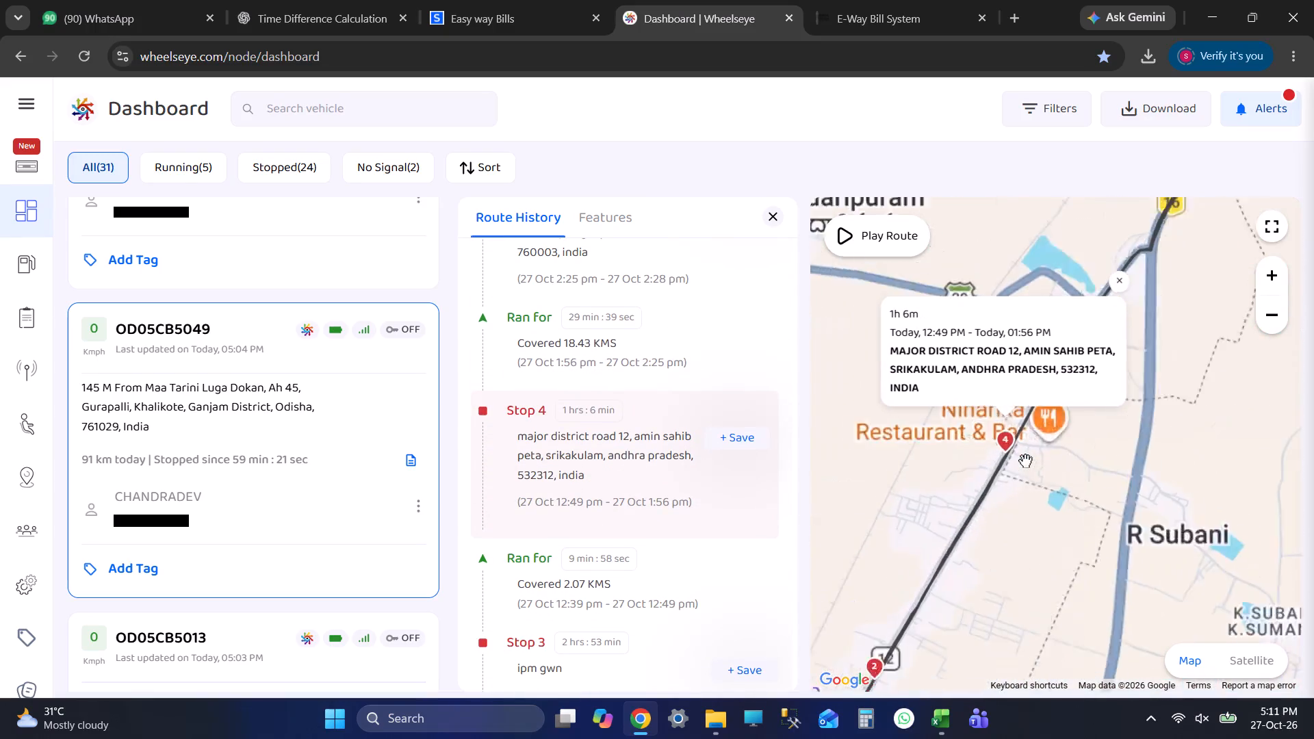
scroll(1025, 461, up, 3)
click(1252, 660)
scroll(968, 430, up, 3)
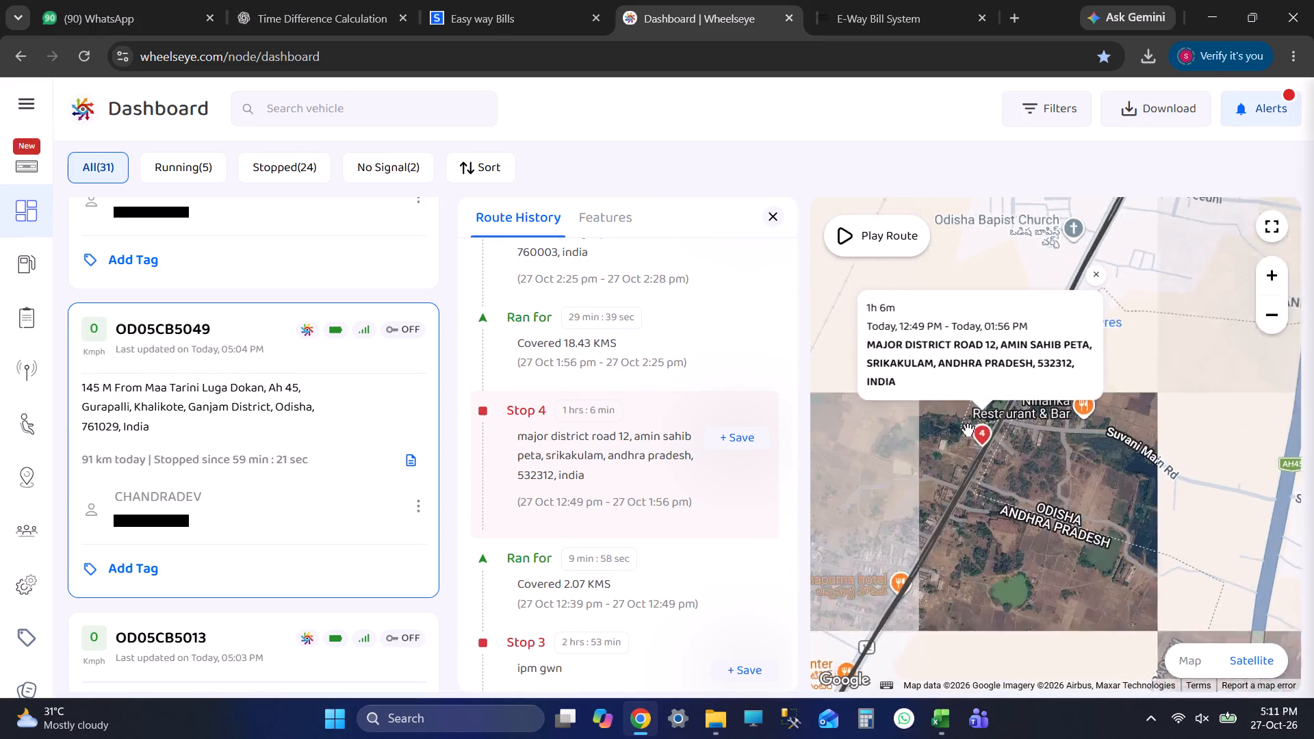
scroll(968, 430, up, 6)
scroll(1031, 533, down, 4)
scroll(1031, 533, up, 1)
scroll(1031, 533, down, 3)
scroll(1031, 533, up, 1)
scroll(1031, 533, down, 4)
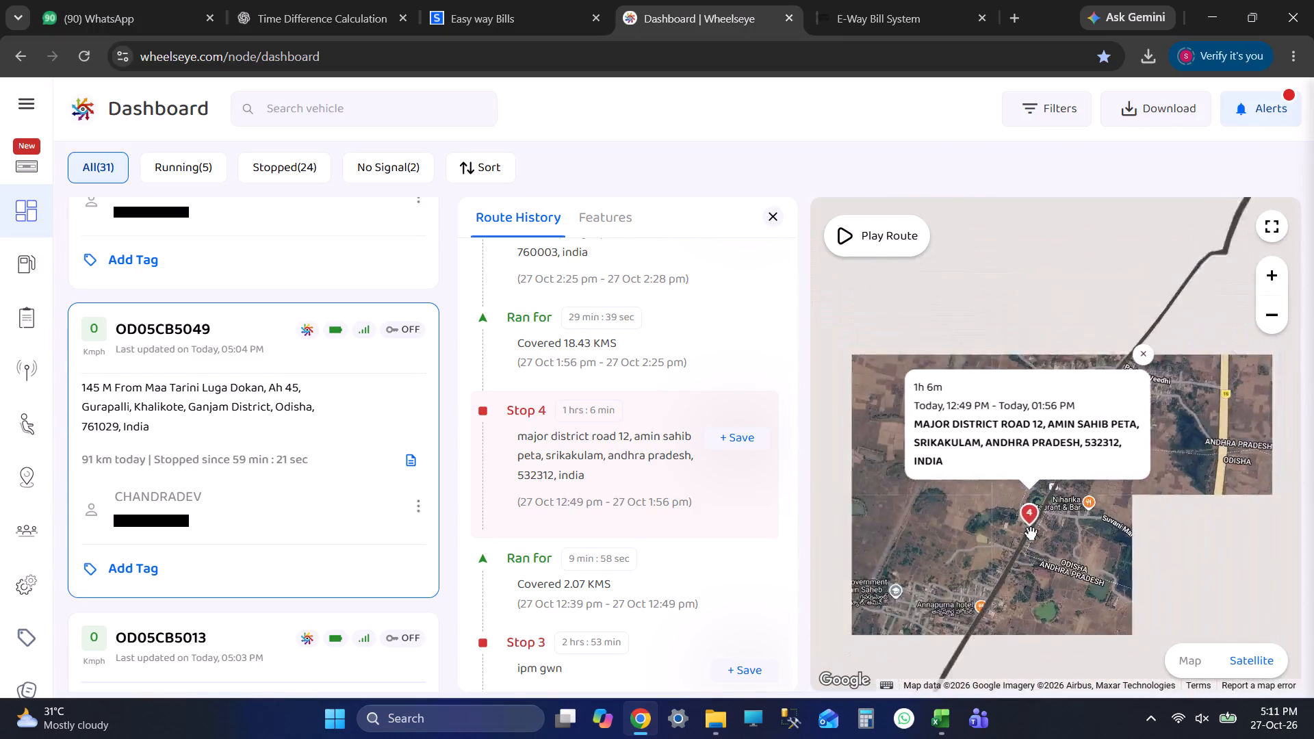
scroll(1031, 533, down, 2)
scroll(659, 606, down, 3)
click(660, 416)
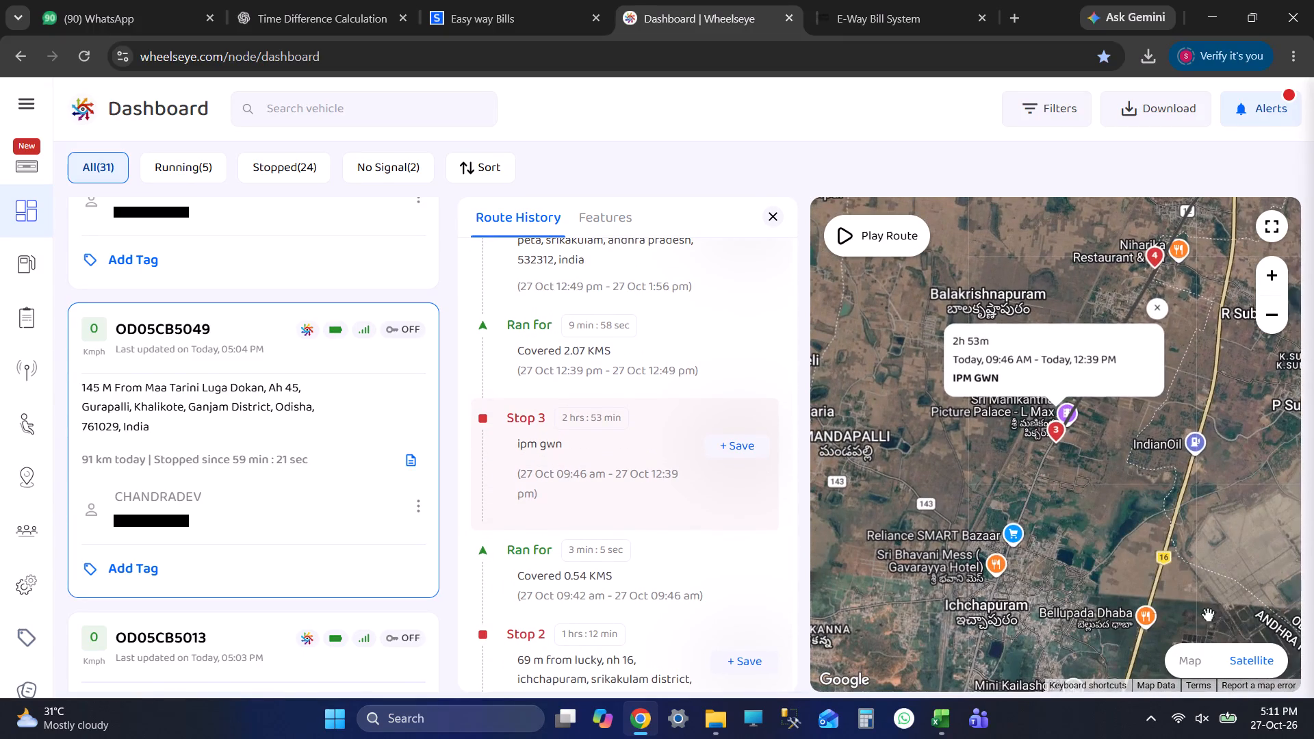
click(1212, 656)
drag(1102, 454, 1030, 534)
scroll(1001, 540, up, 1)
scroll(1001, 540, down, 9)
scroll(1010, 538, up, 1)
scroll(1010, 538, down, 2)
drag(998, 289, 933, 417)
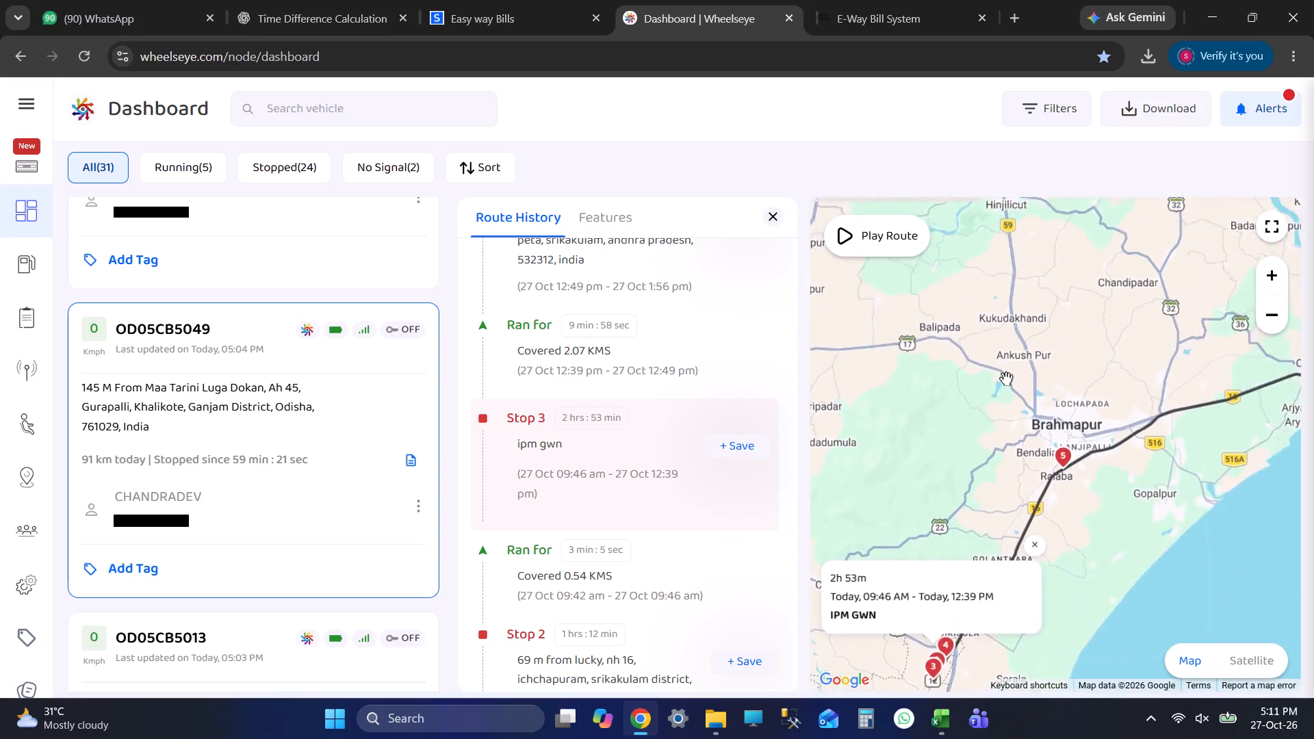
scroll(1009, 376, down, 5)
drag(1057, 343, 910, 543)
scroll(1059, 453, up, 3)
drag(1068, 436, 1026, 504)
scroll(1018, 506, down, 3)
drag(1041, 403, 984, 491)
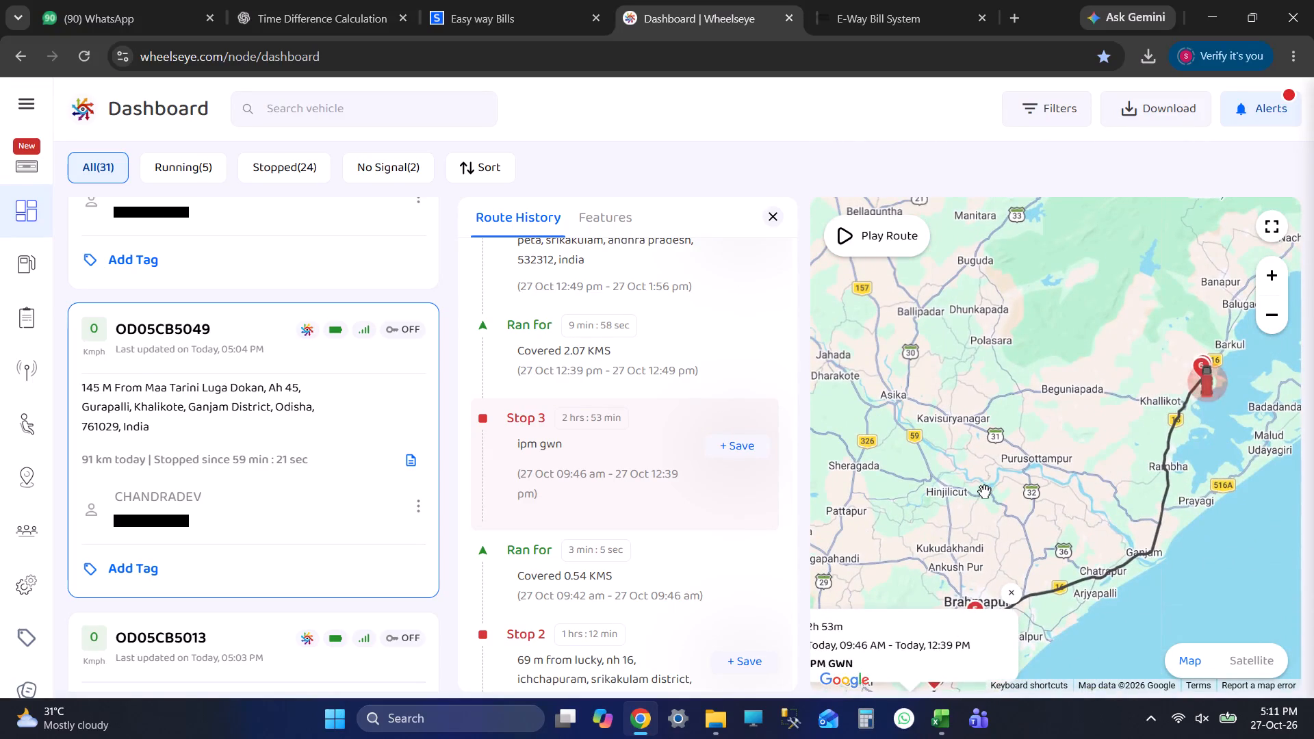
scroll(985, 487, down, 1)
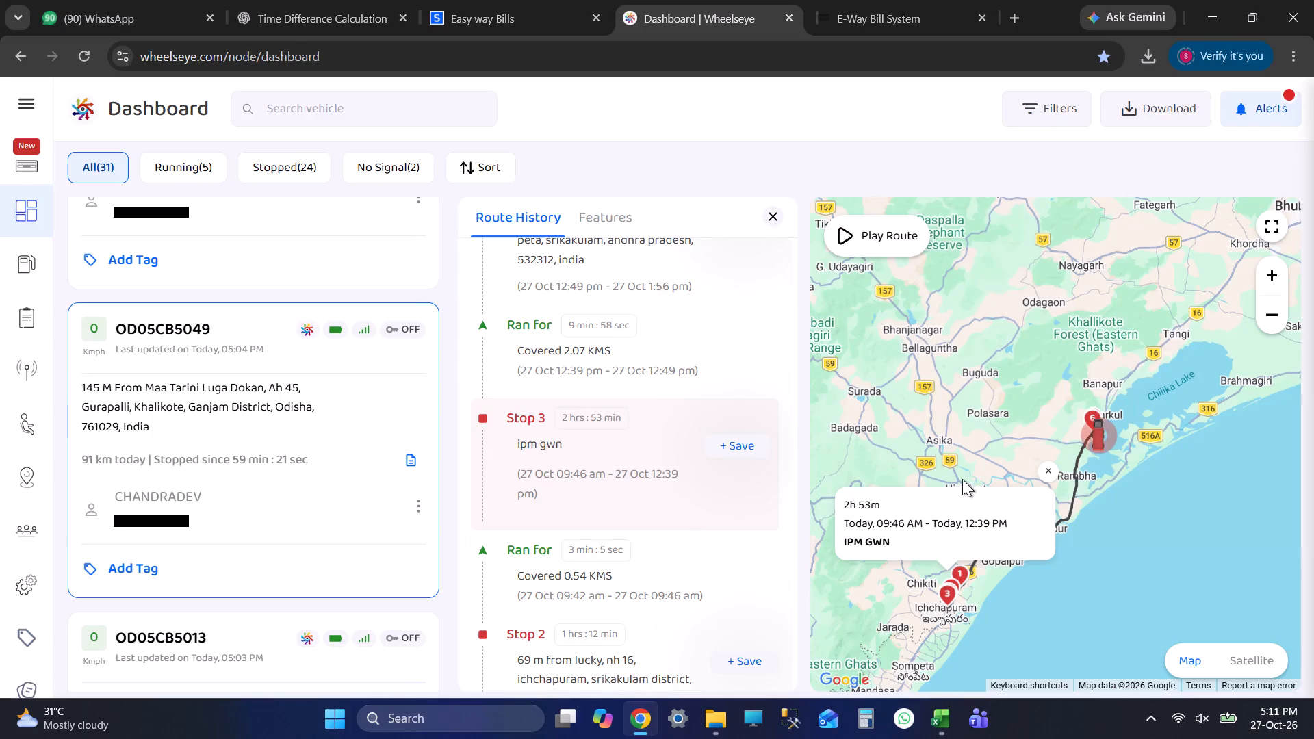
drag(963, 402, 899, 420)
click(972, 495)
drag(1014, 365, 910, 446)
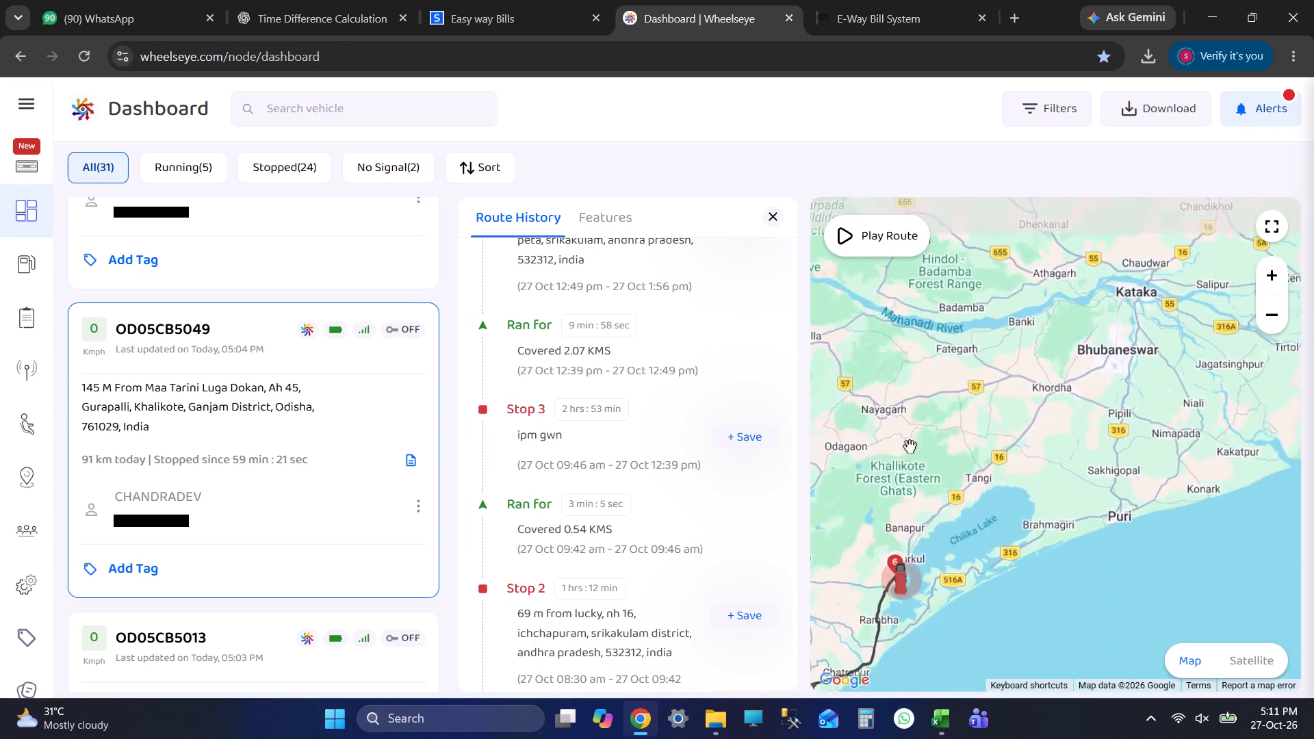
scroll(913, 444, down, 2)
scroll(1001, 398, up, 7)
drag(923, 456, 1006, 406)
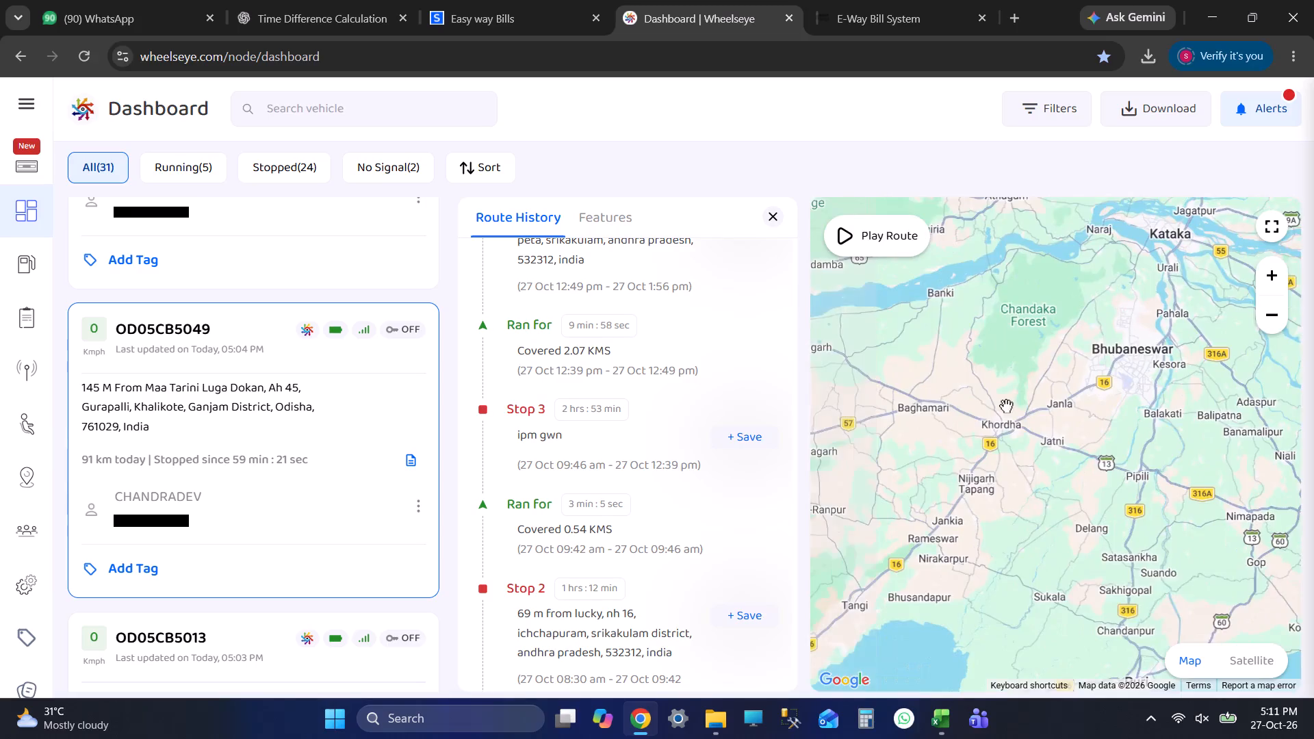
scroll(1006, 406, up, 1)
scroll(1006, 406, down, 1)
scroll(1006, 406, up, 1)
scroll(1006, 406, down, 6)
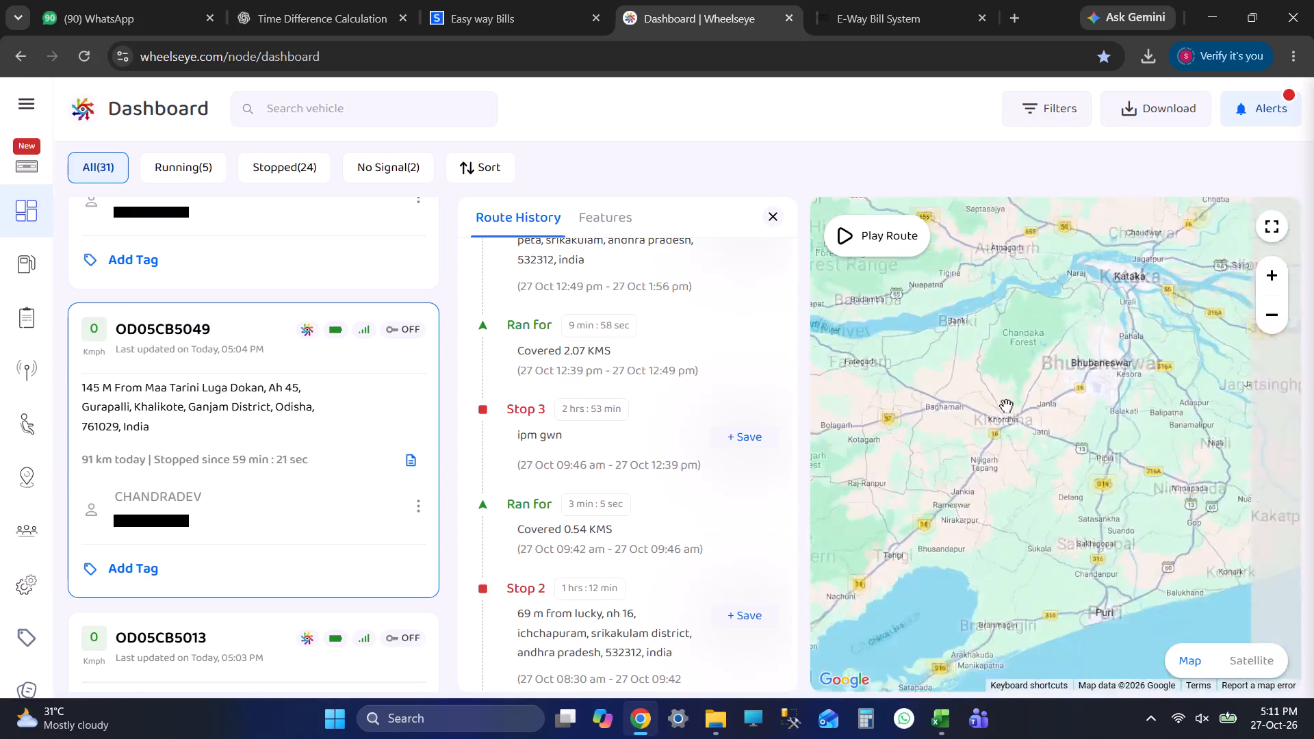
scroll(1006, 406, down, 6)
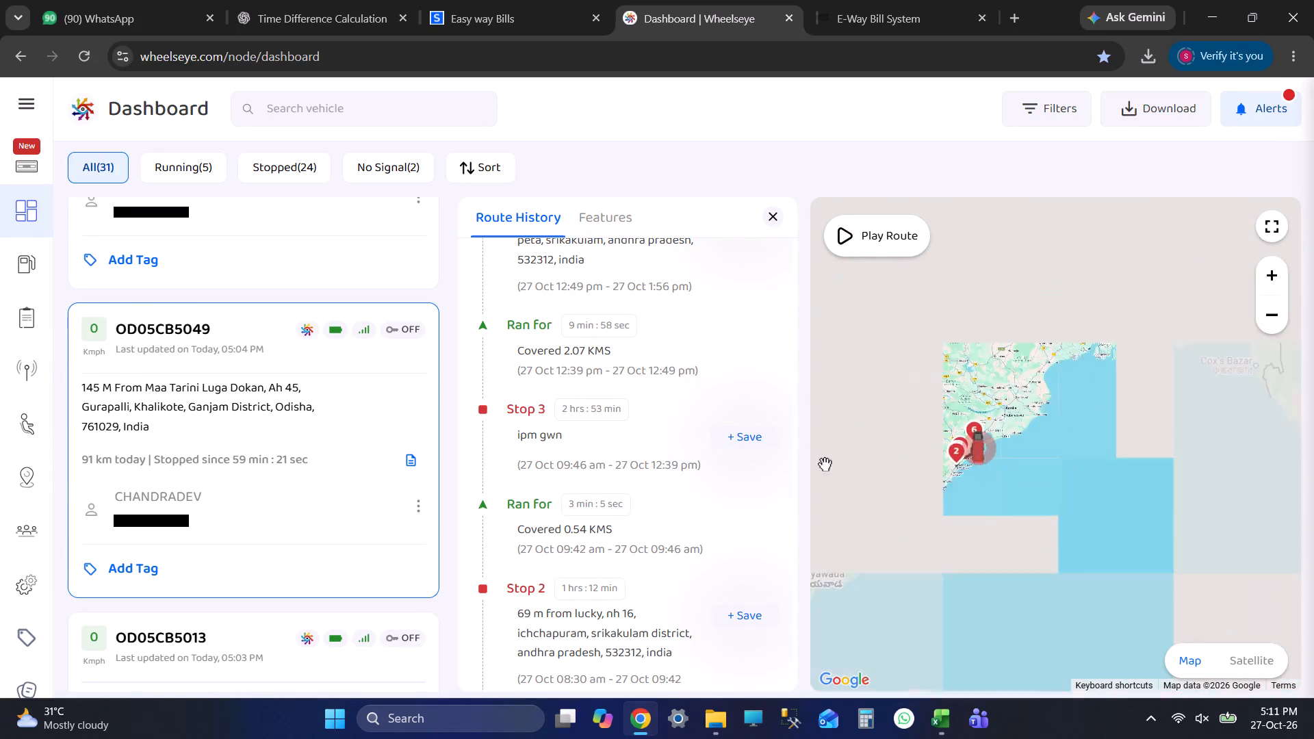
scroll(1004, 396, up, 6)
drag(918, 458, 994, 367)
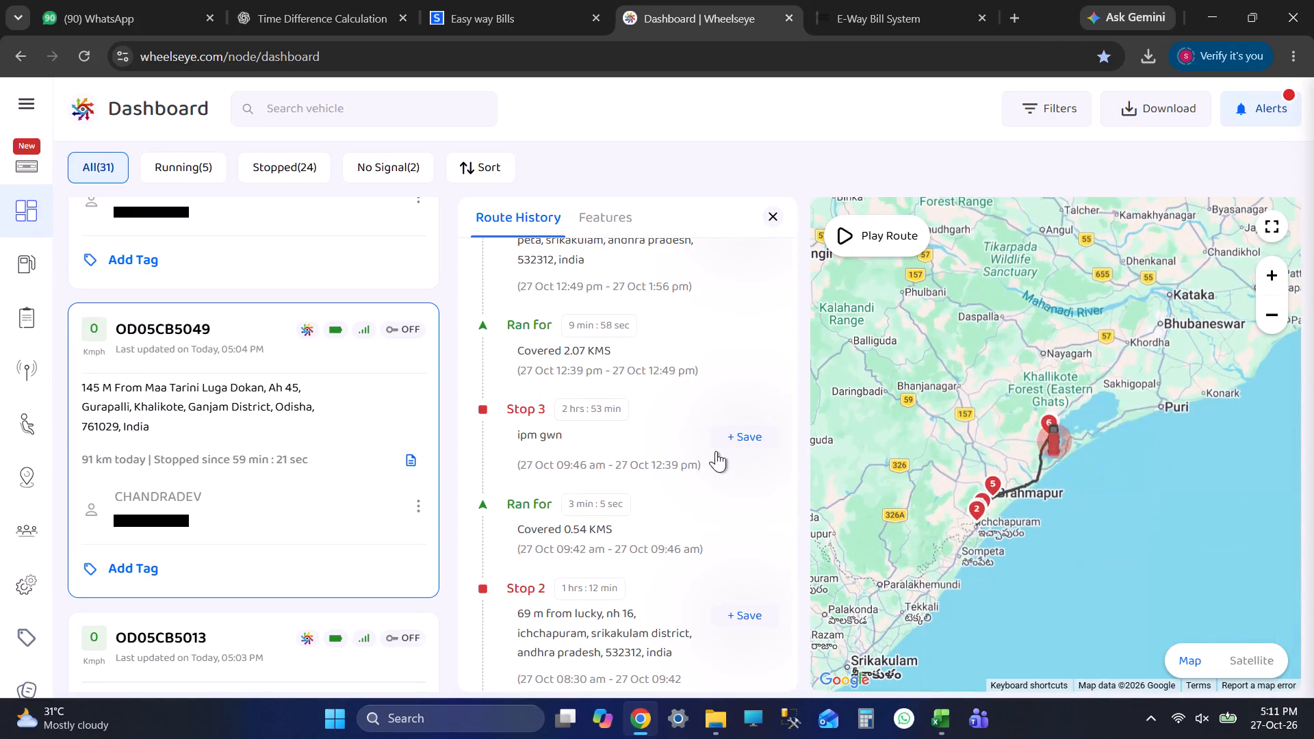
scroll(209, 461, down, 3)
click(209, 440)
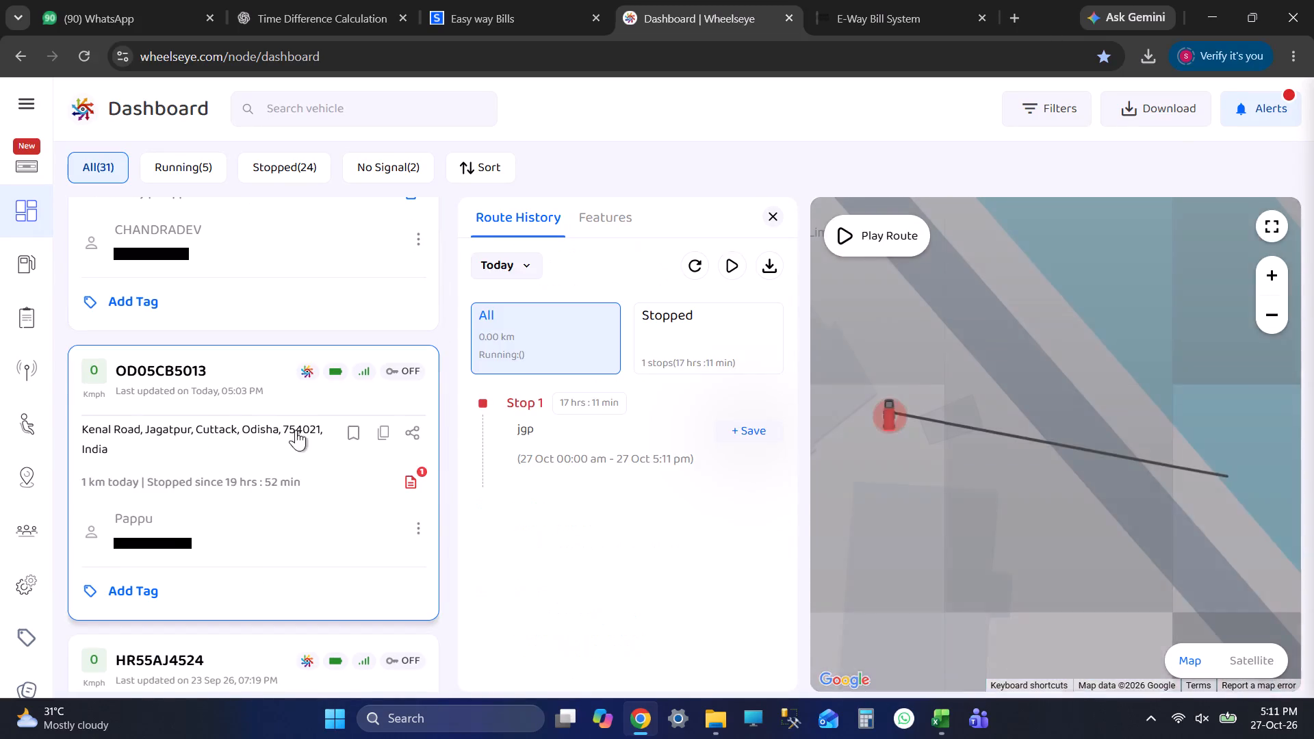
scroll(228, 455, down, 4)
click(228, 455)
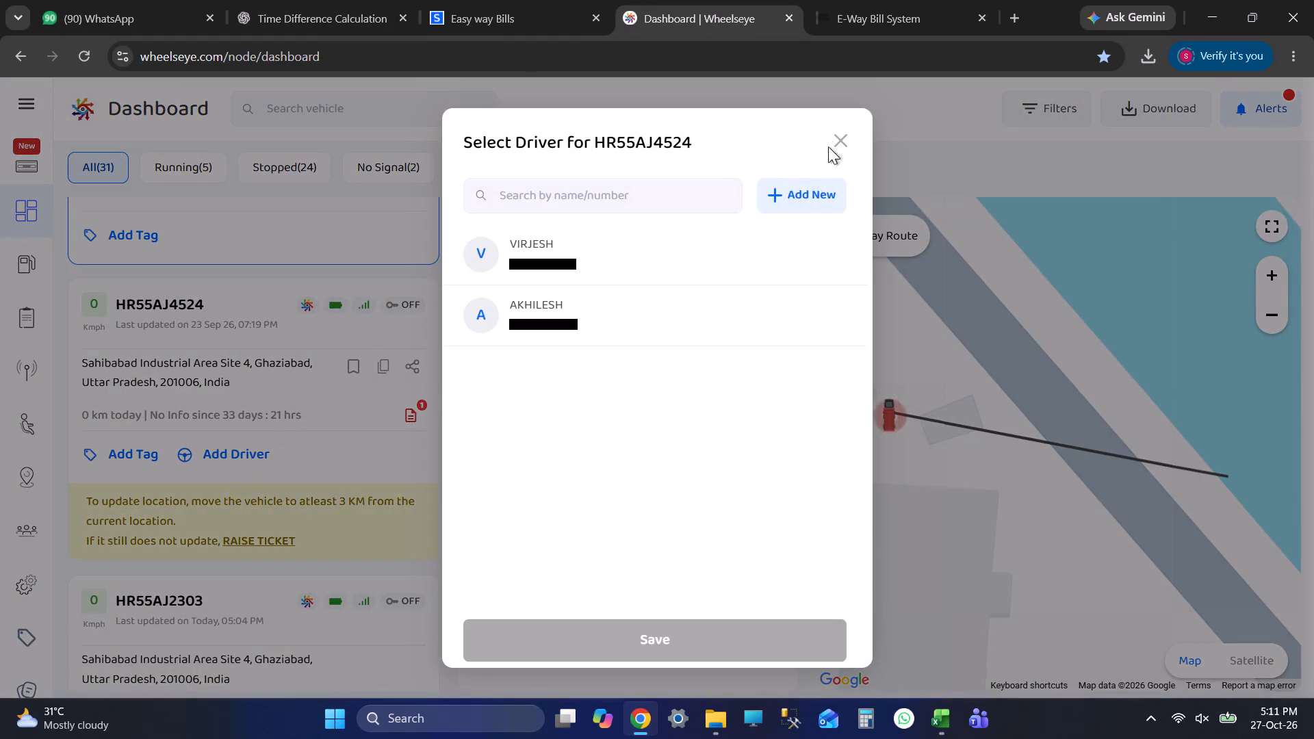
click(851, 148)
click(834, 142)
click(215, 364)
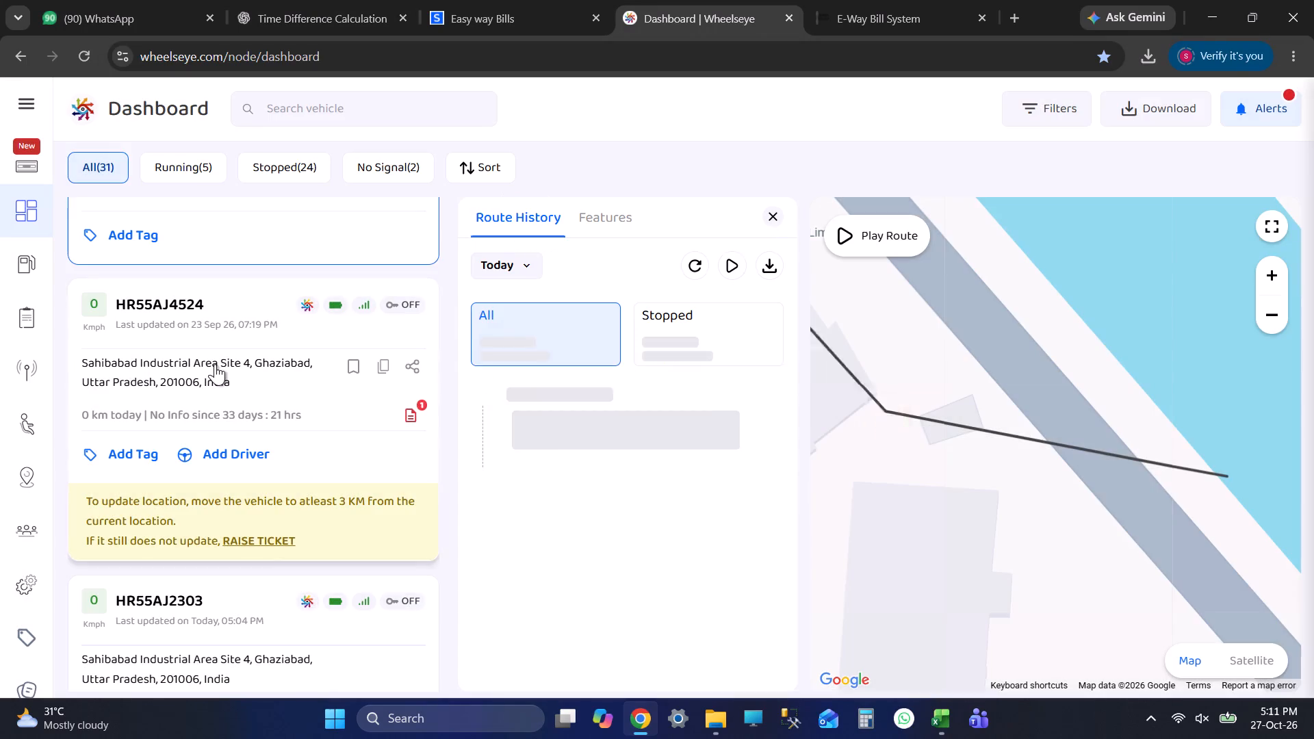
scroll(266, 428, down, 3)
click(277, 383)
scroll(276, 426, down, 3)
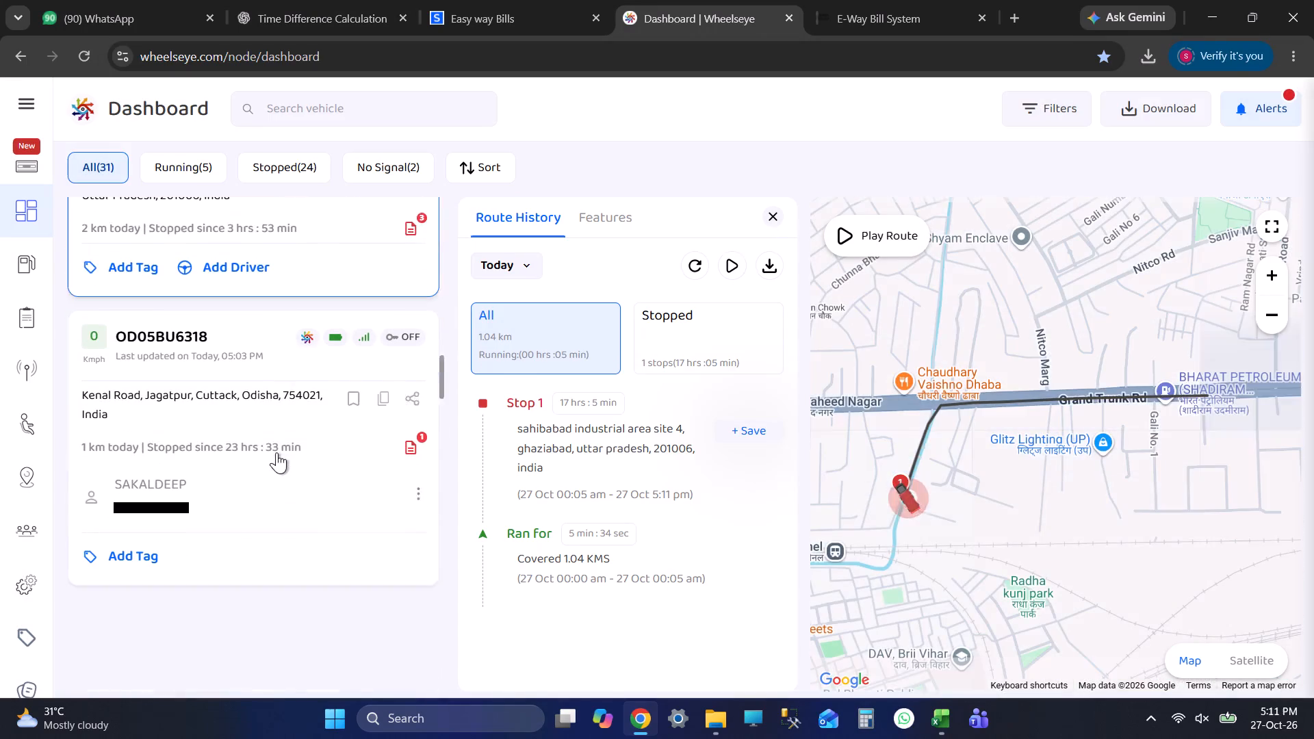
click(270, 413)
scroll(245, 476, down, 3)
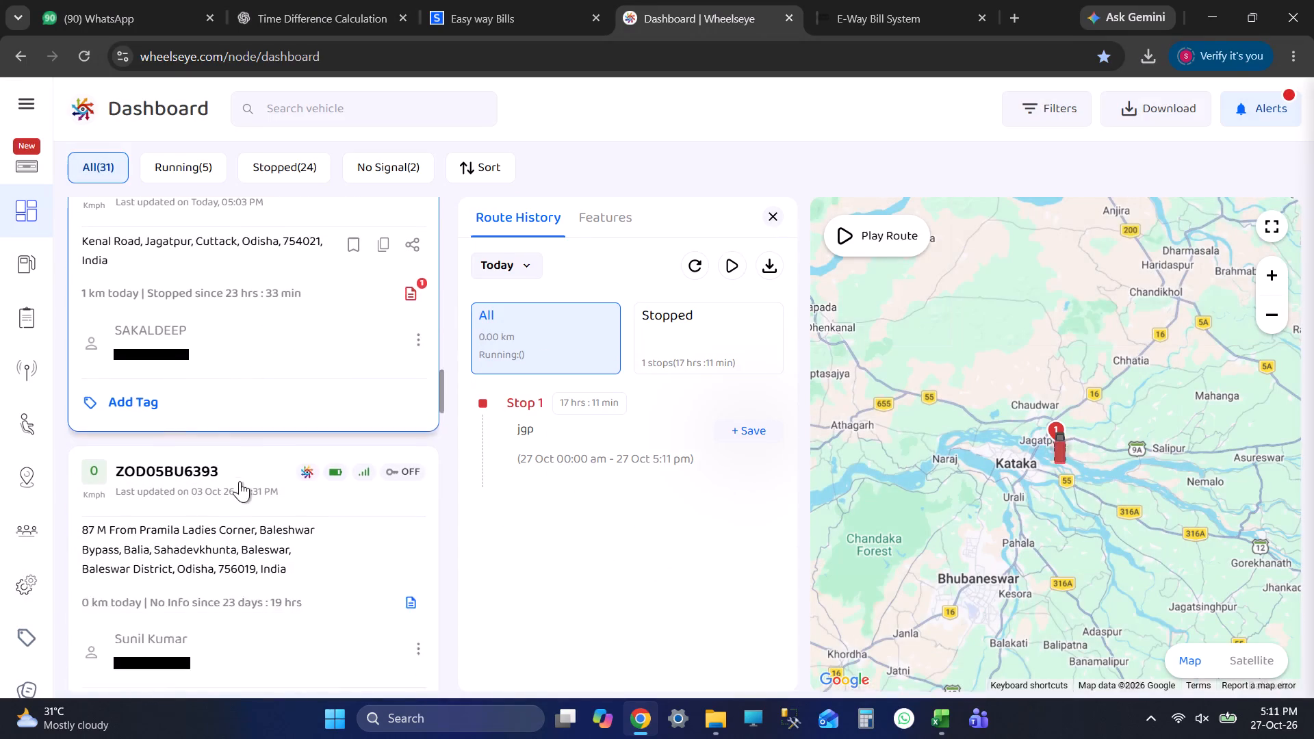
click(237, 415)
scroll(328, 459, down, 1)
scroll(327, 459, up, 1)
scroll(326, 461, down, 2)
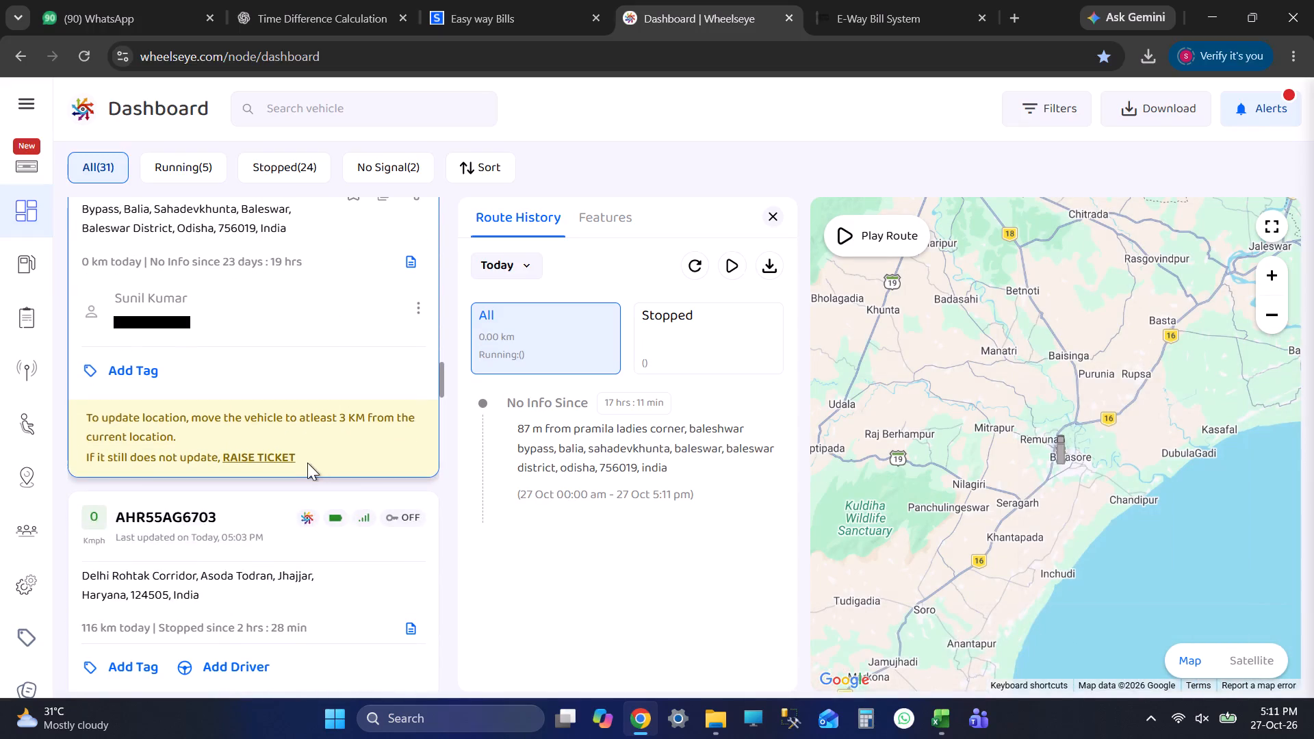
scroll(254, 563, down, 9)
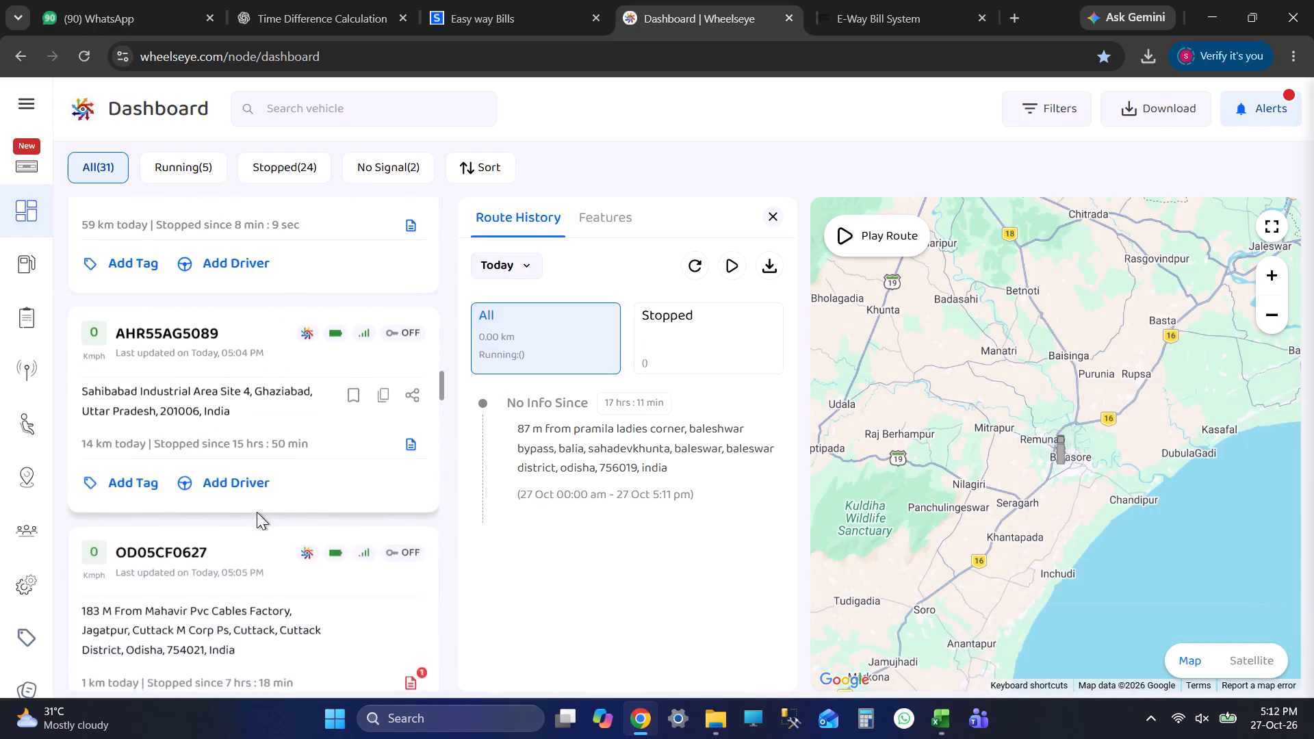
click(262, 456)
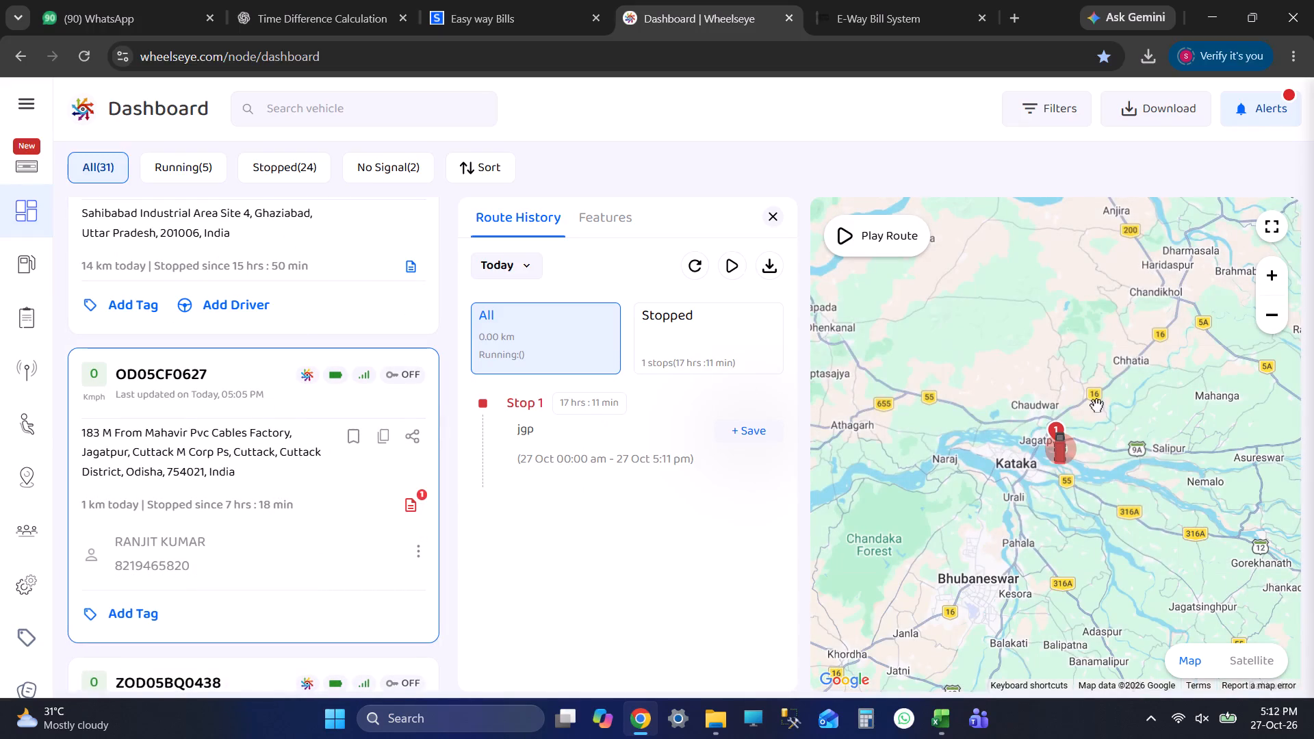
scroll(1096, 405, up, 4)
drag(986, 458, 985, 374)
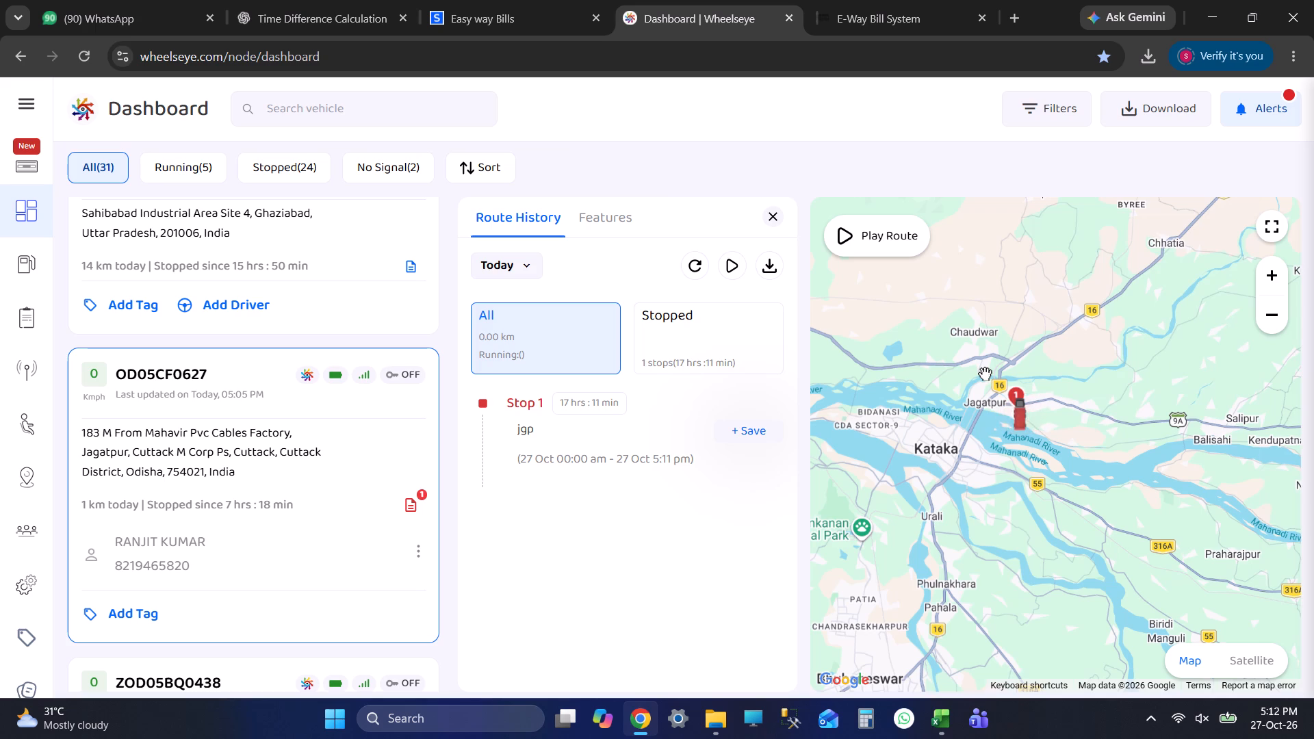
scroll(1035, 374, down, 2)
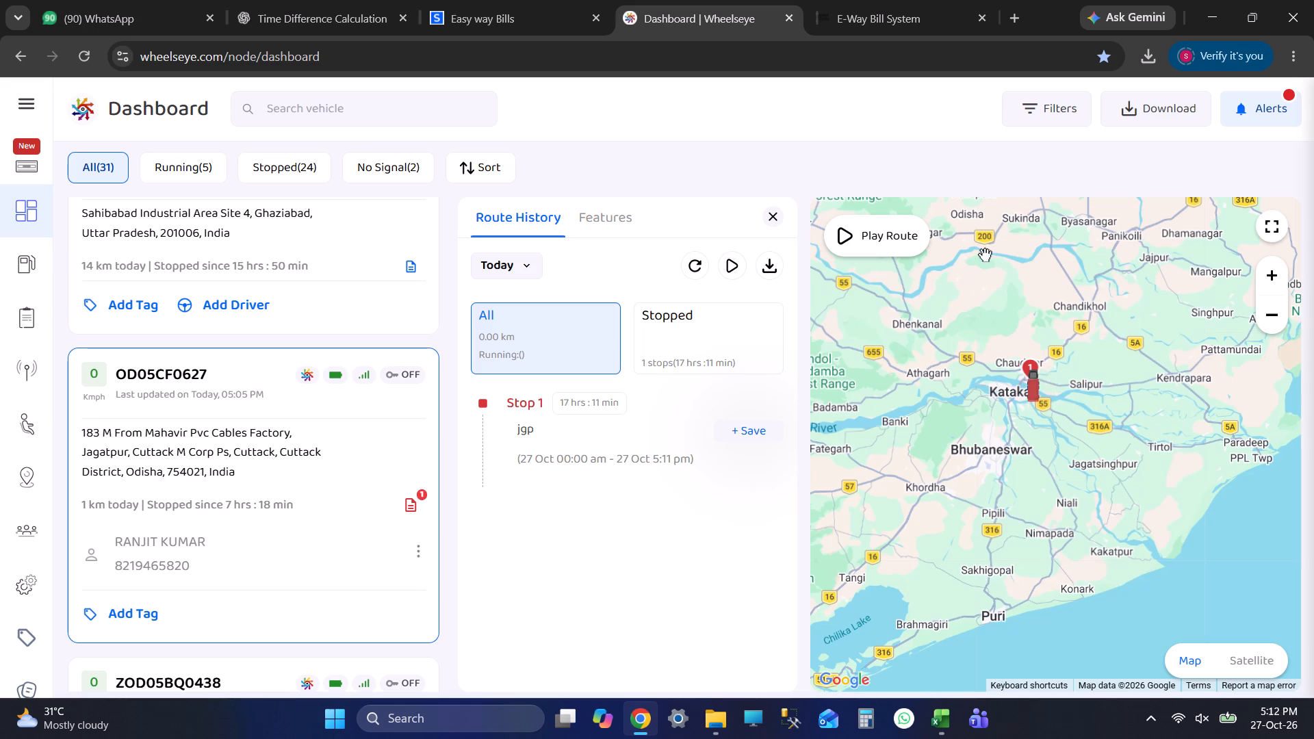
scroll(1071, 411, up, 3)
drag(1036, 358, 1109, 352)
scroll(1072, 335, up, 7)
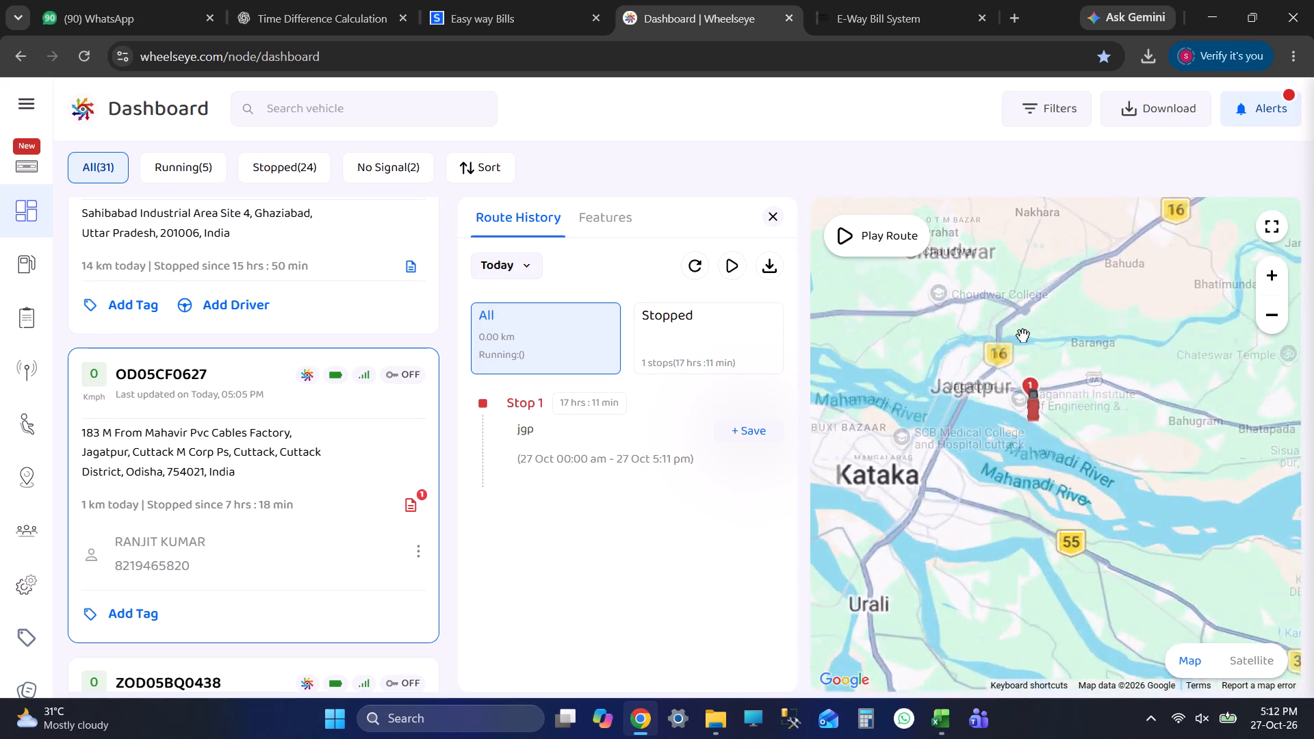
scroll(1035, 430, up, 4)
drag(1054, 500, 986, 357)
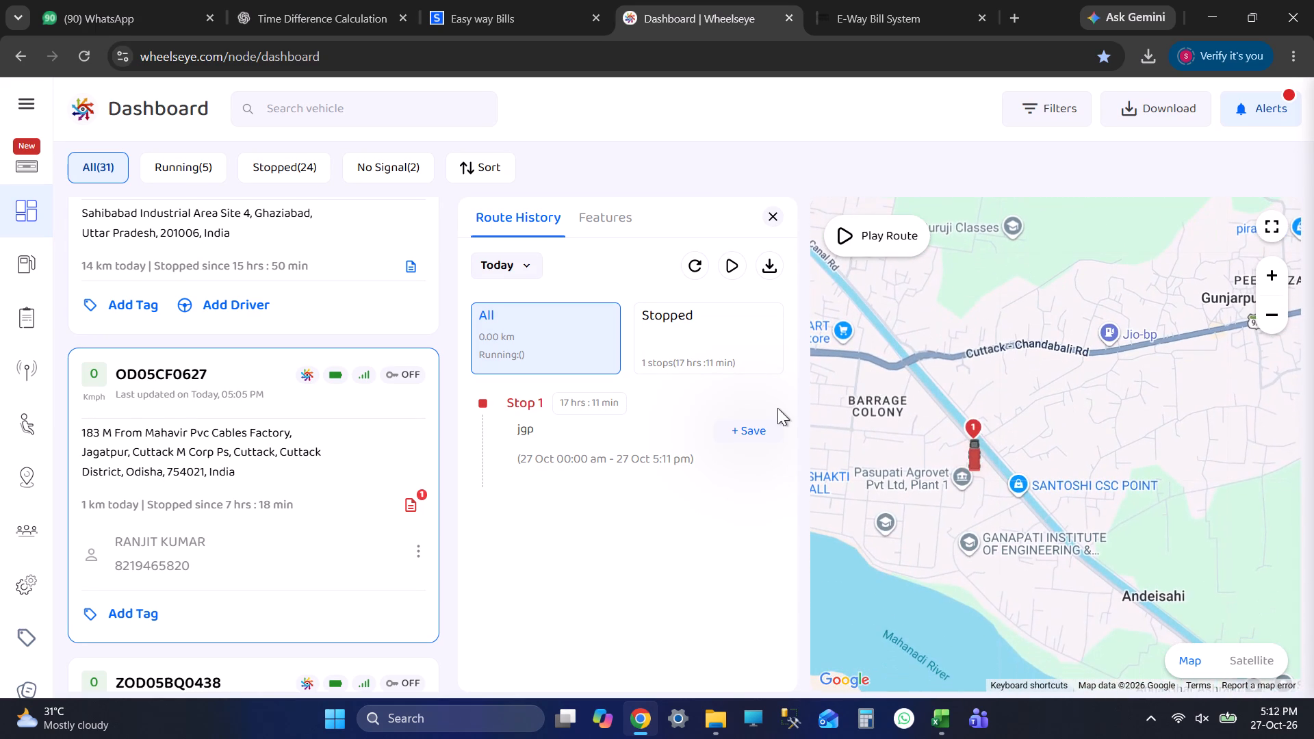
click(623, 436)
scroll(1082, 449, down, 3)
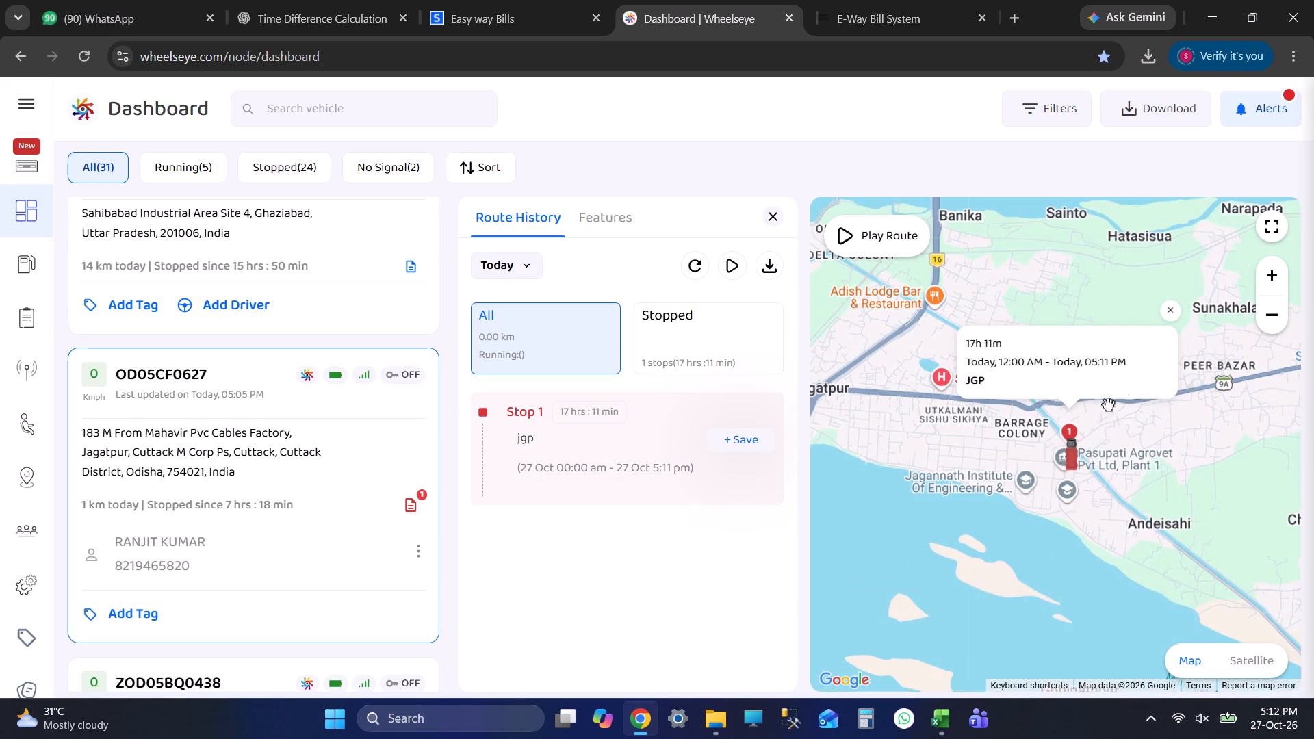
click(1170, 307)
scroll(1157, 313, down, 2)
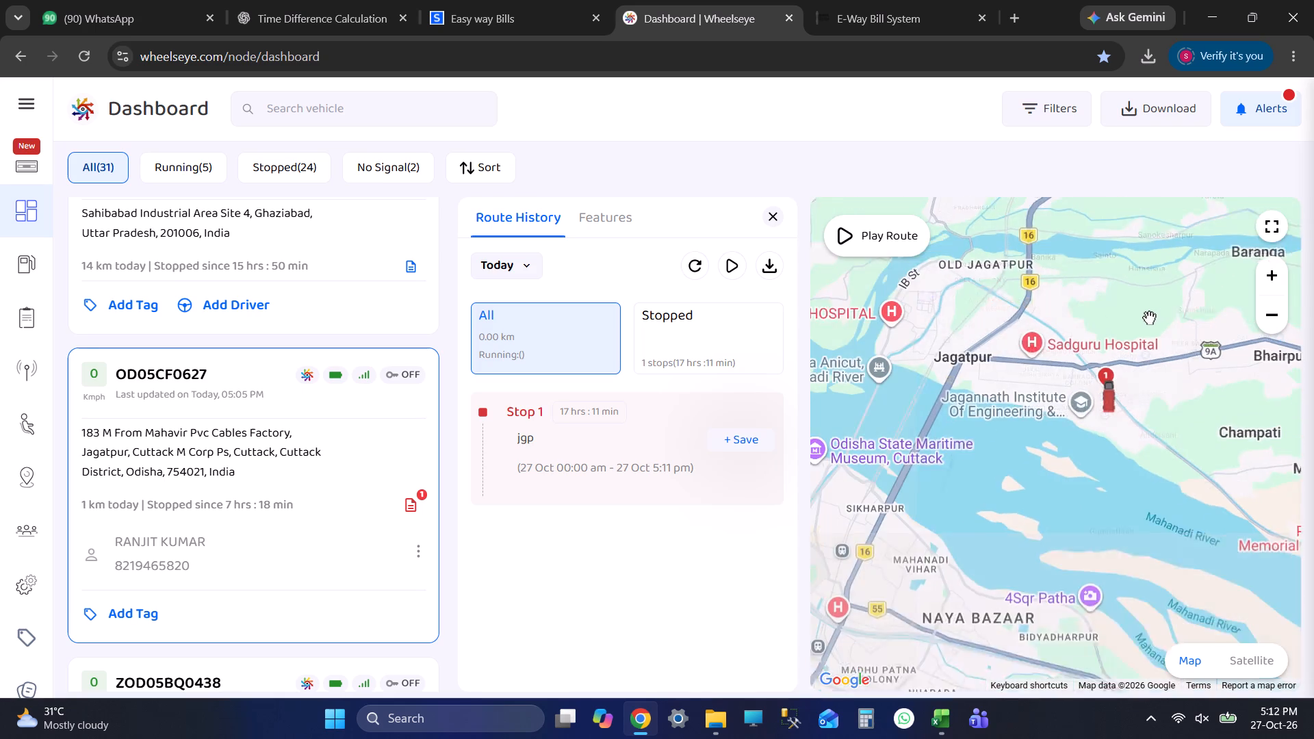
scroll(1137, 345, down, 5)
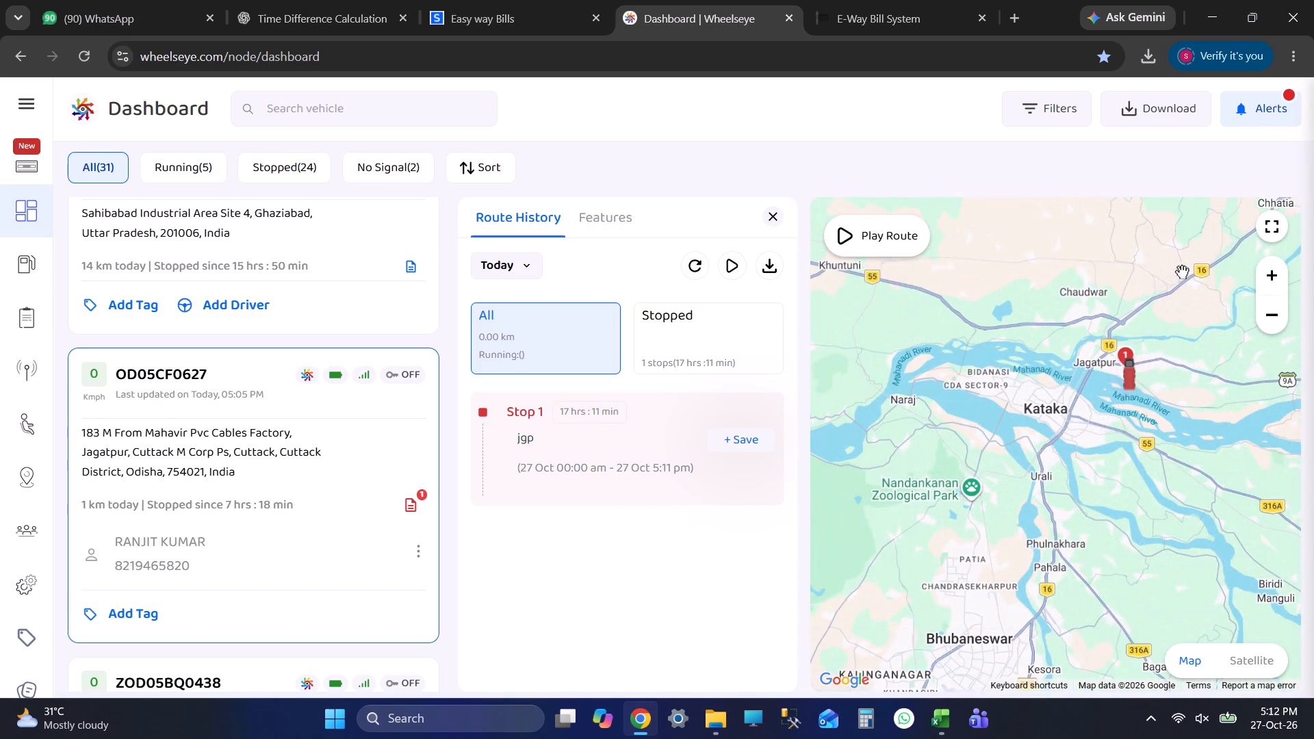
scroll(1182, 286, down, 3)
drag(1179, 292, 1111, 354)
scroll(1111, 355, down, 2)
click(665, 428)
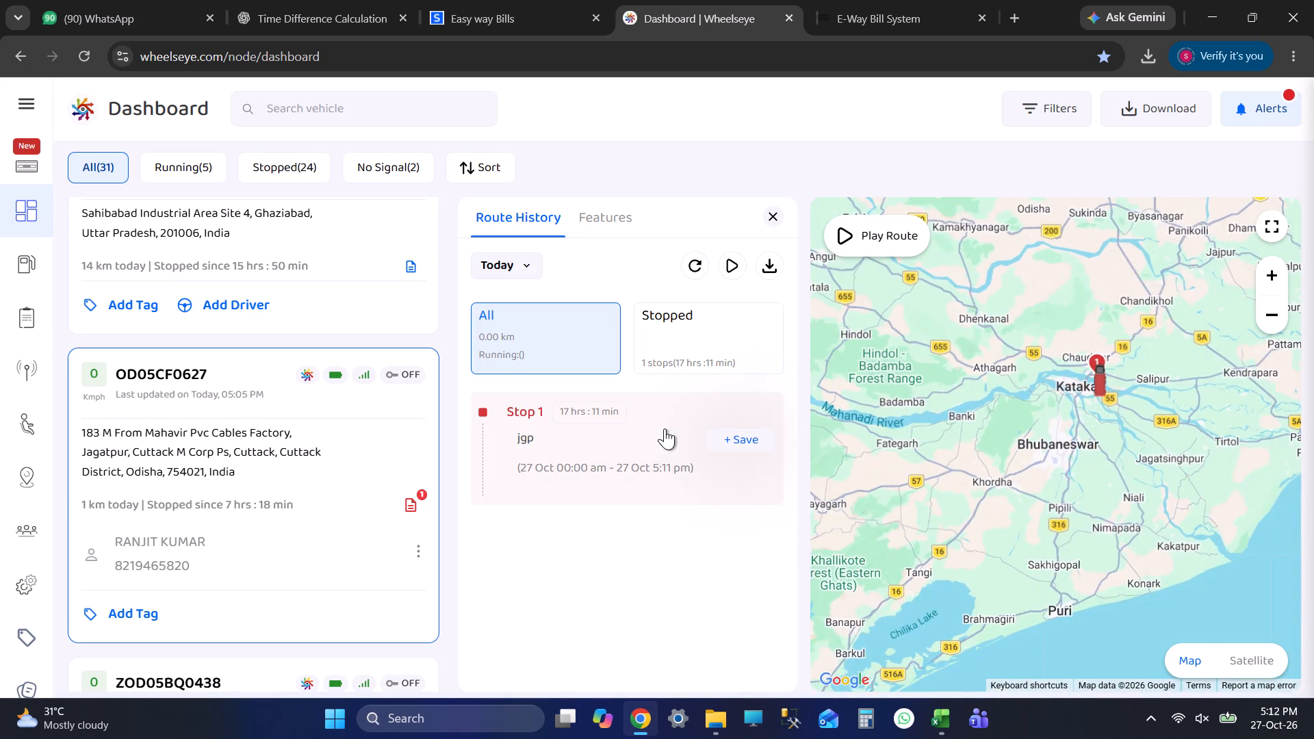
click(1157, 320)
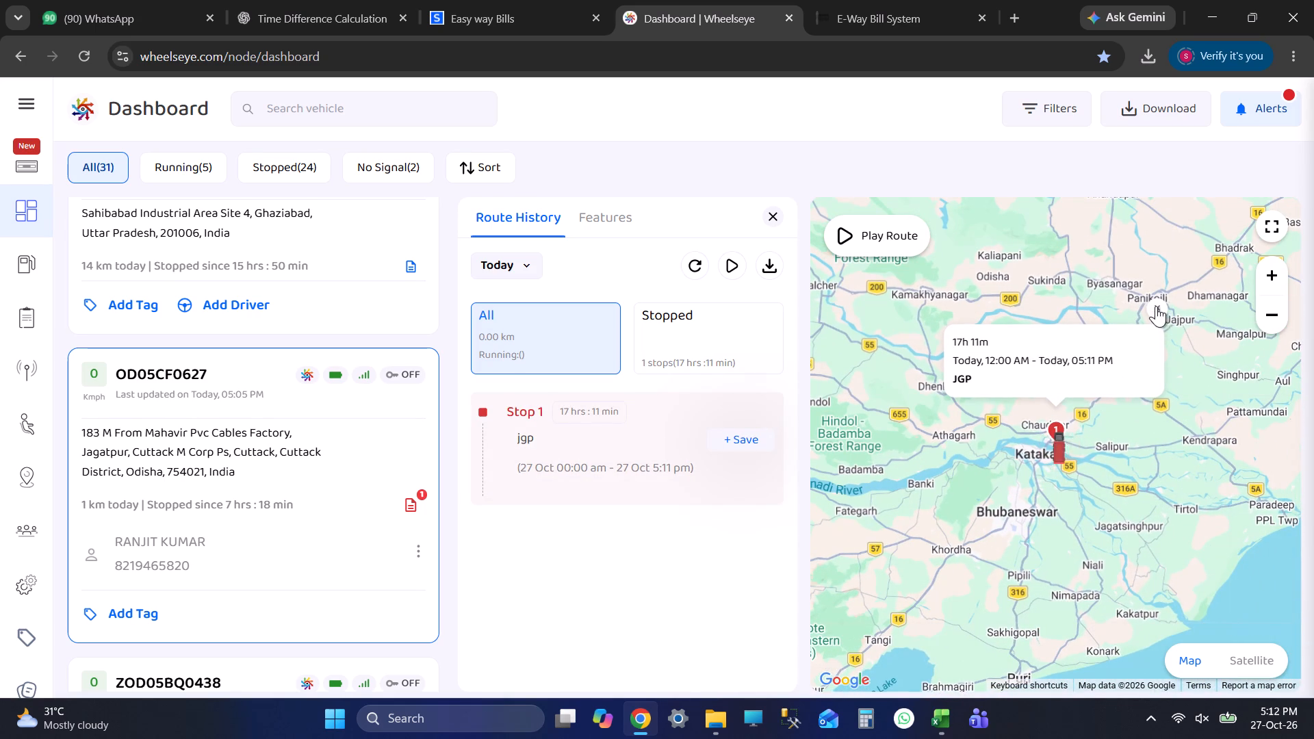
click(1156, 306)
double_click(615, 481)
double_click(615, 481)
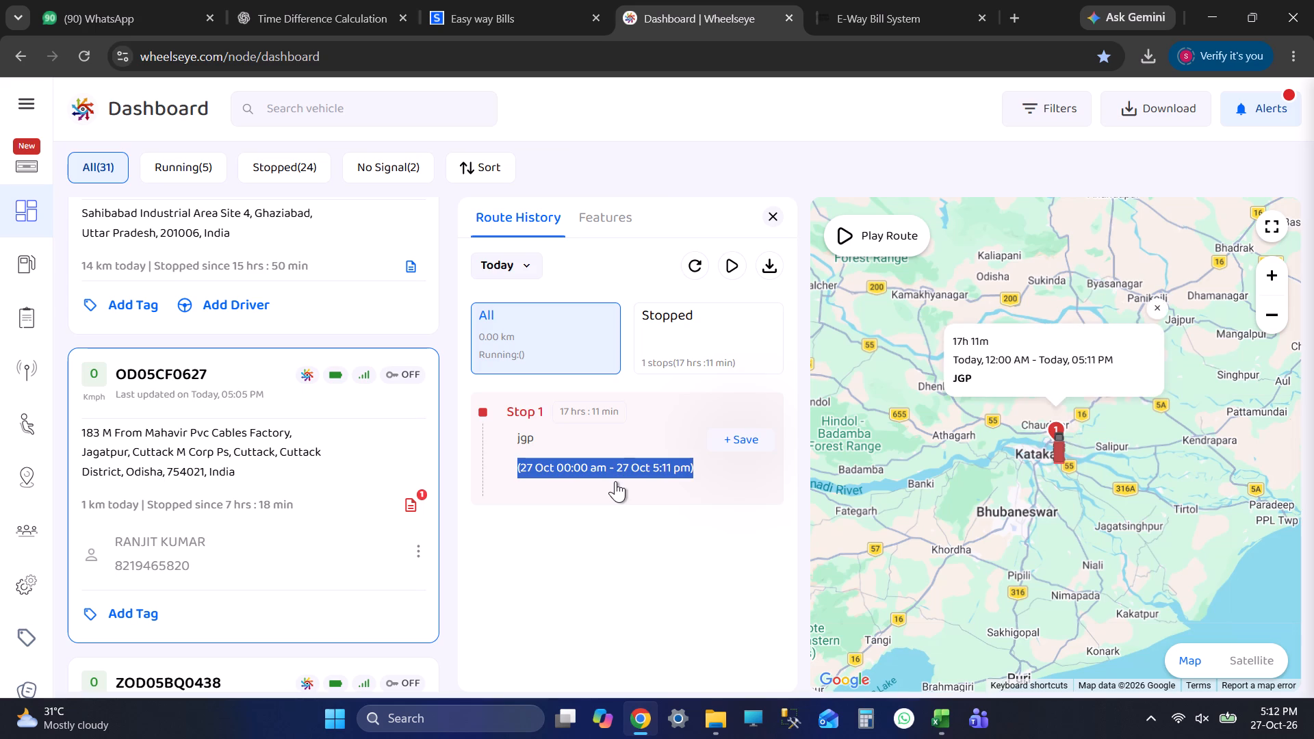
click(610, 444)
click(610, 444)
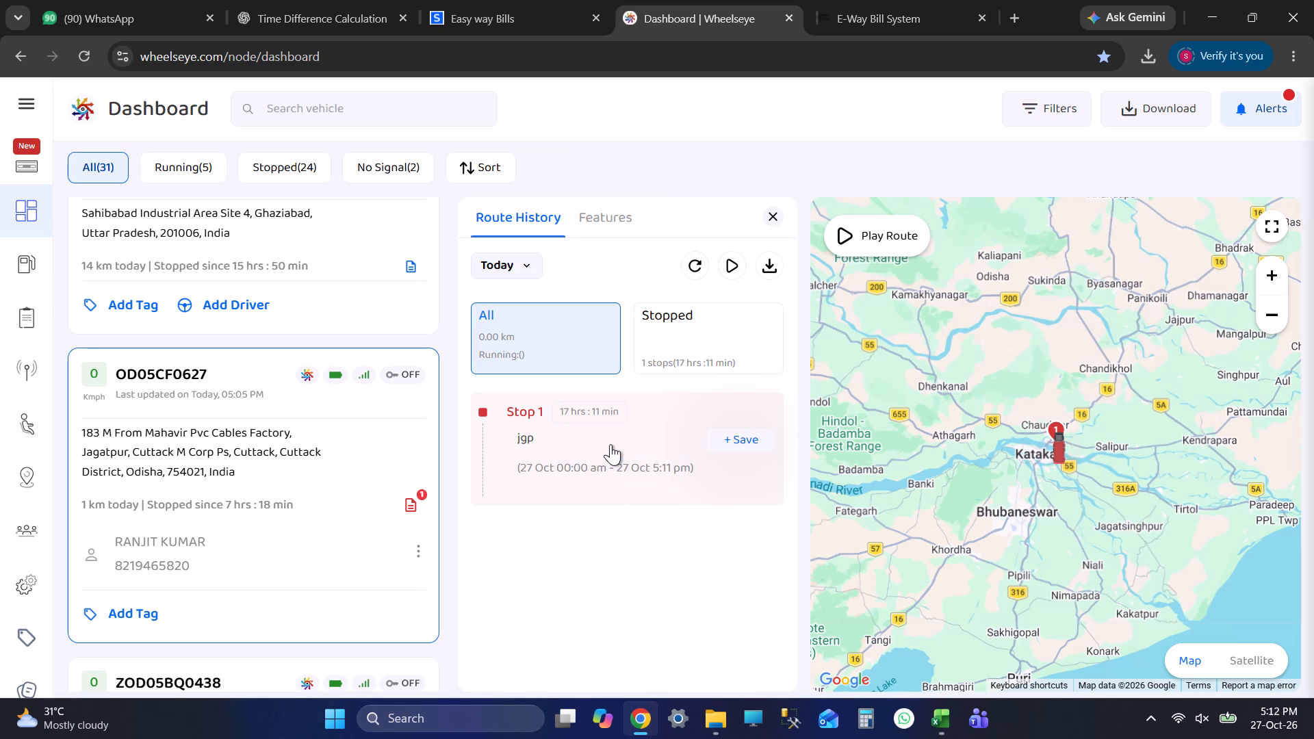
click(610, 444)
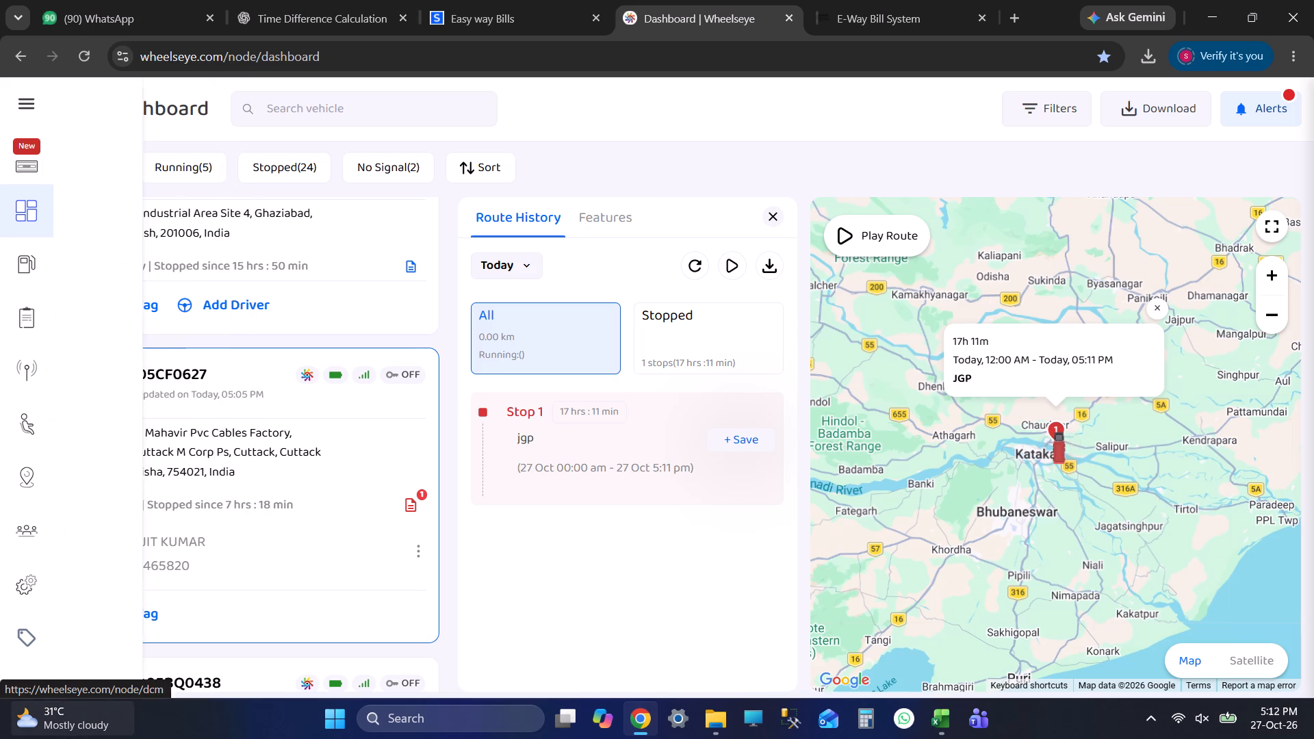
scroll(280, 346, up, 3)
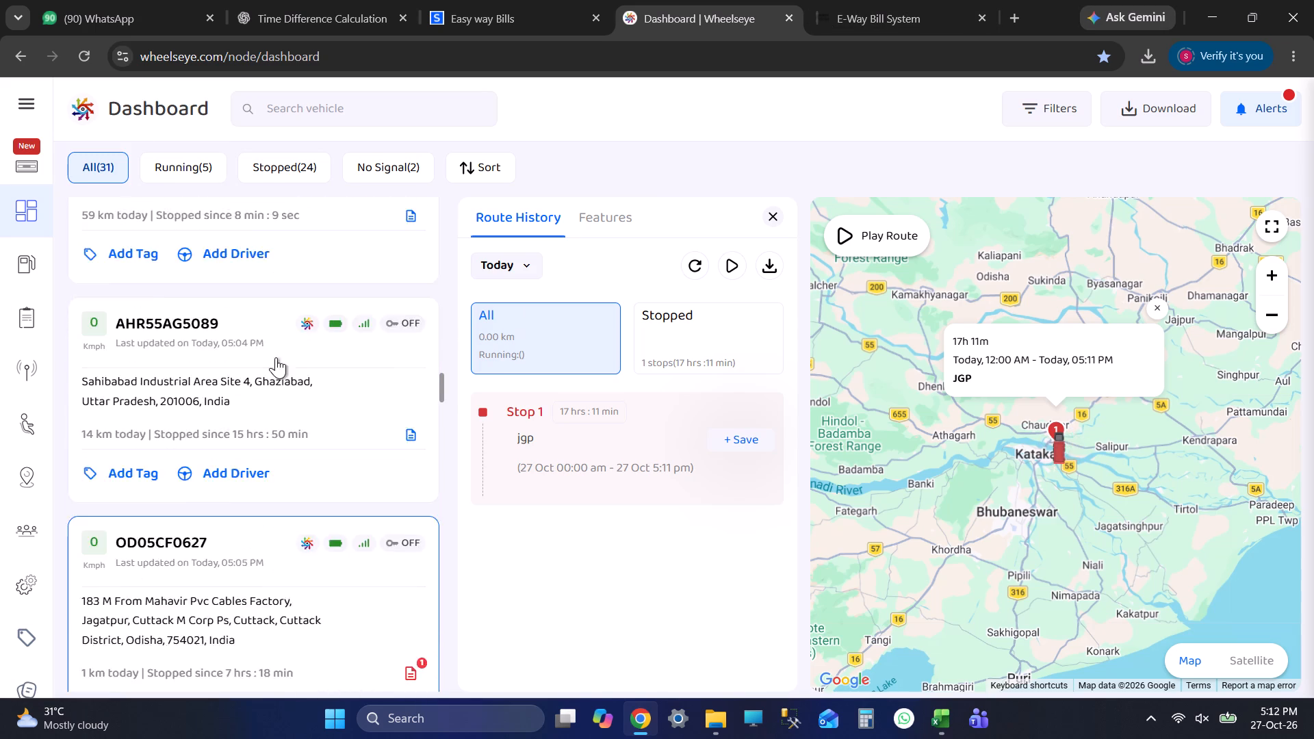
click(222, 473)
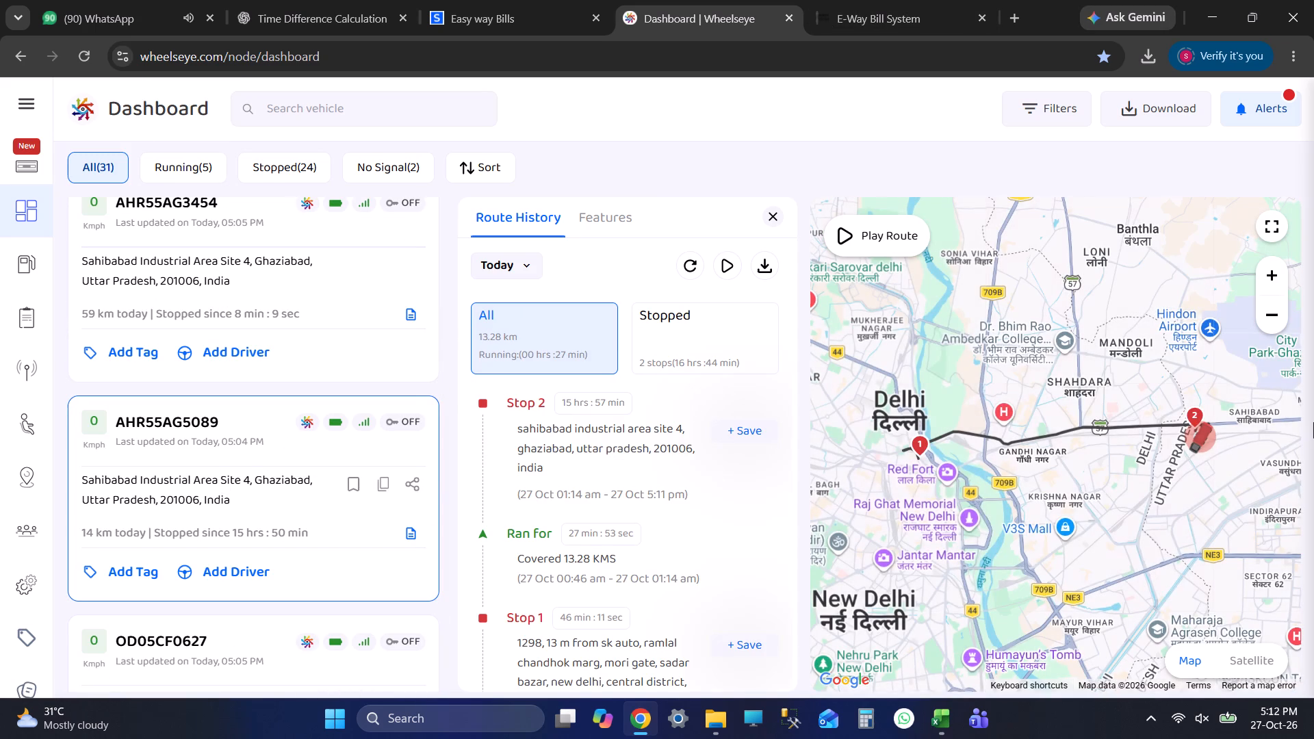
scroll(1214, 398, down, 3)
drag(1235, 365, 1201, 376)
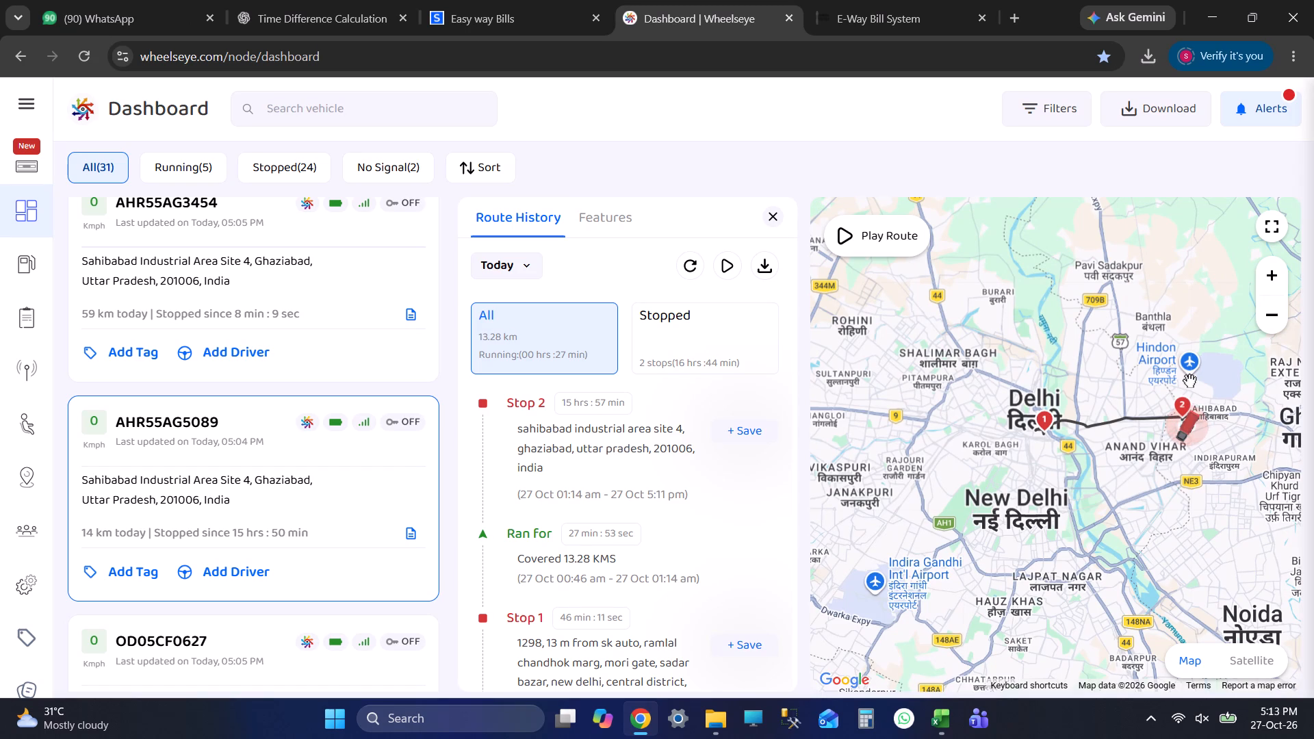
scroll(119, 426, up, 2)
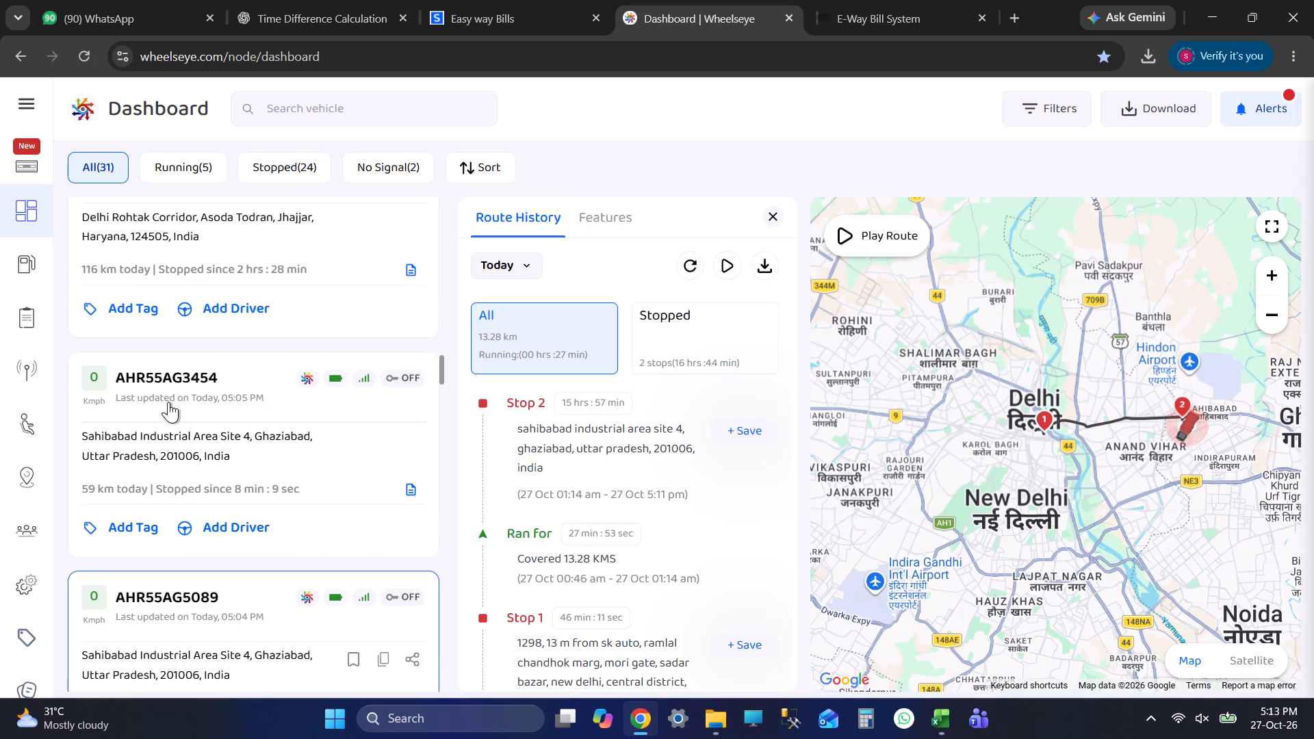
click(178, 396)
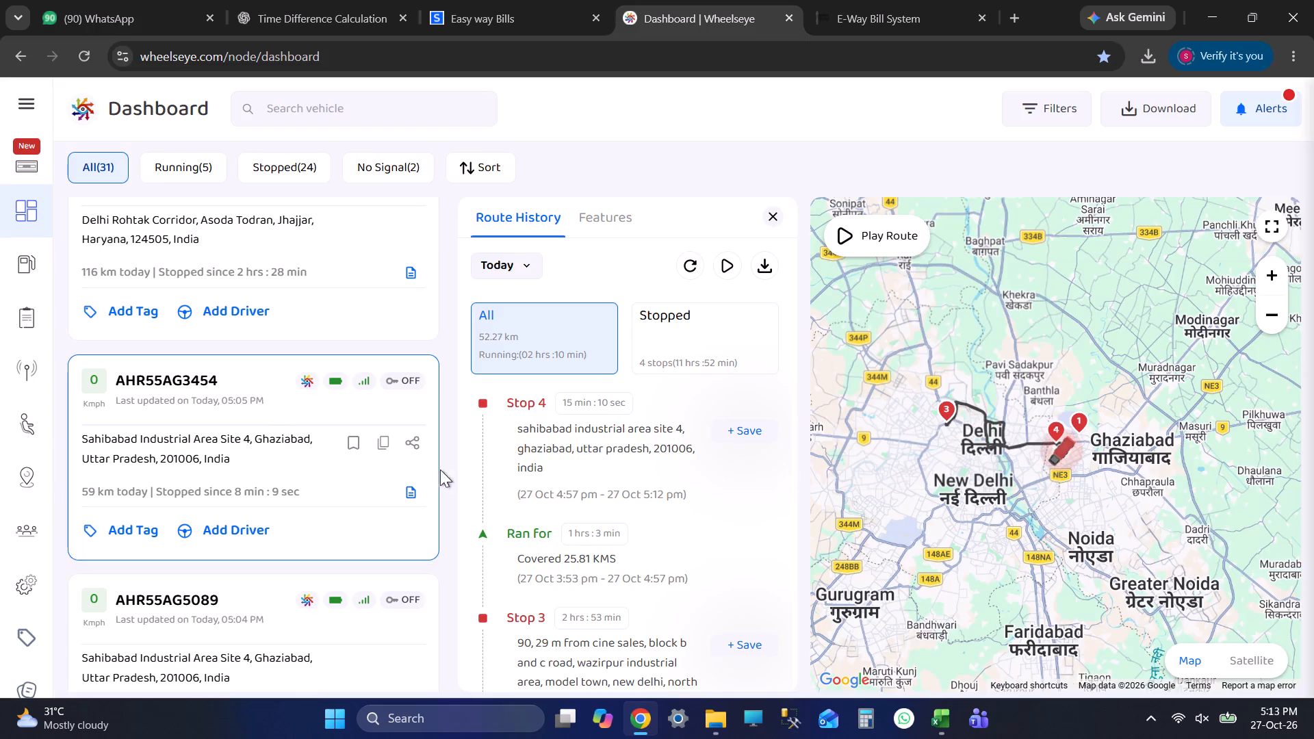
scroll(405, 476, down, 2)
click(279, 493)
scroll(279, 493, down, 2)
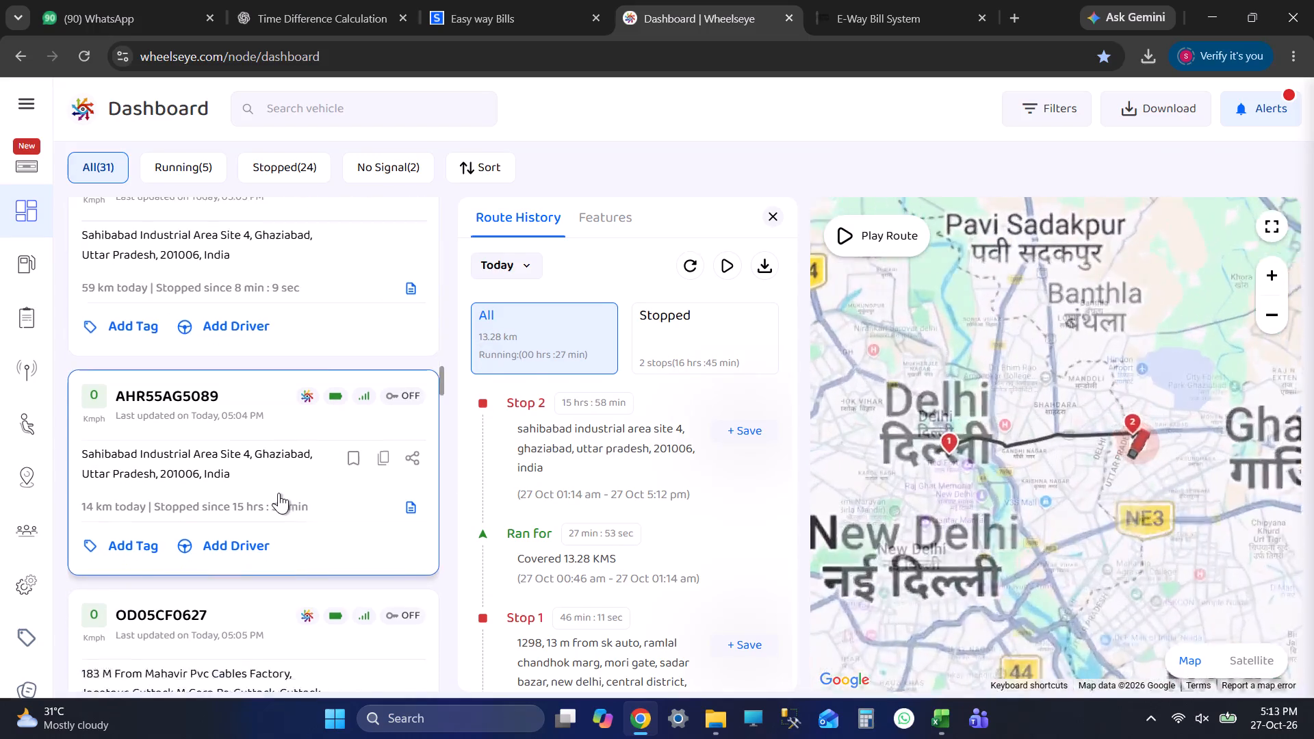
click(258, 487)
scroll(986, 430, down, 2)
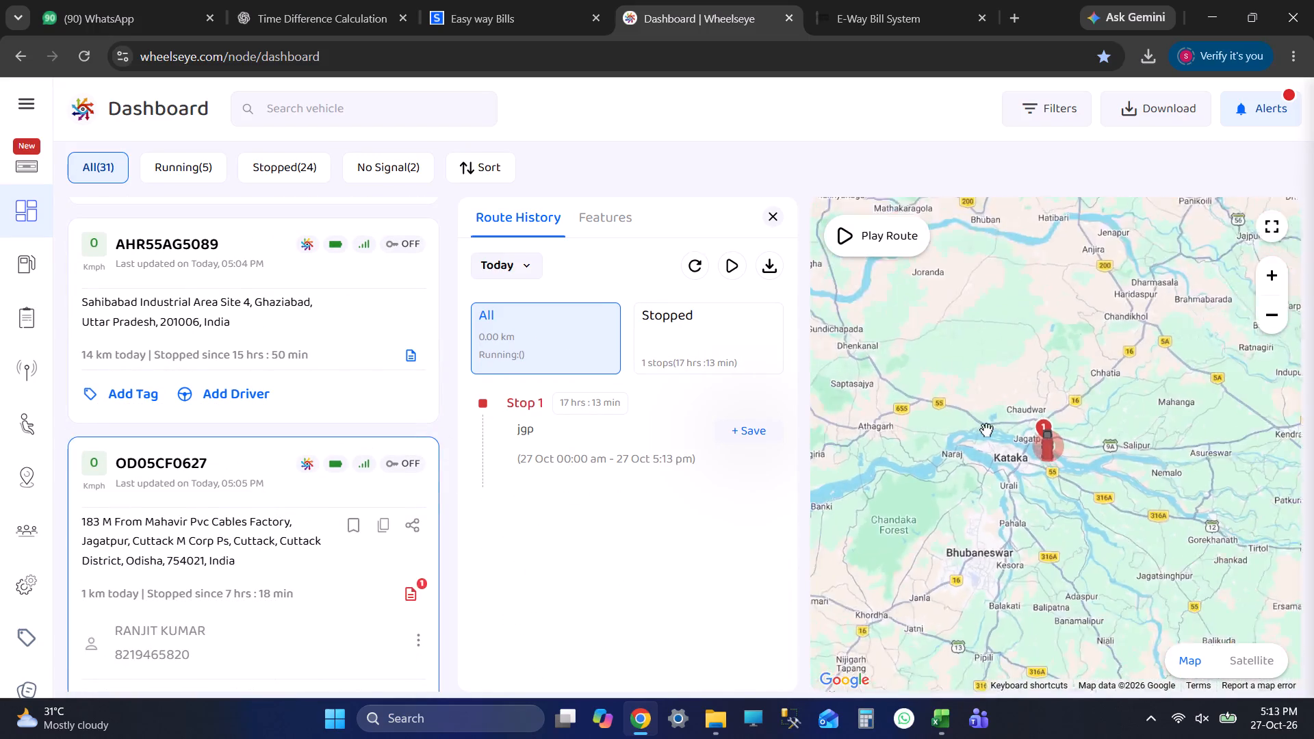
scroll(986, 430, down, 2)
scroll(202, 528, down, 4)
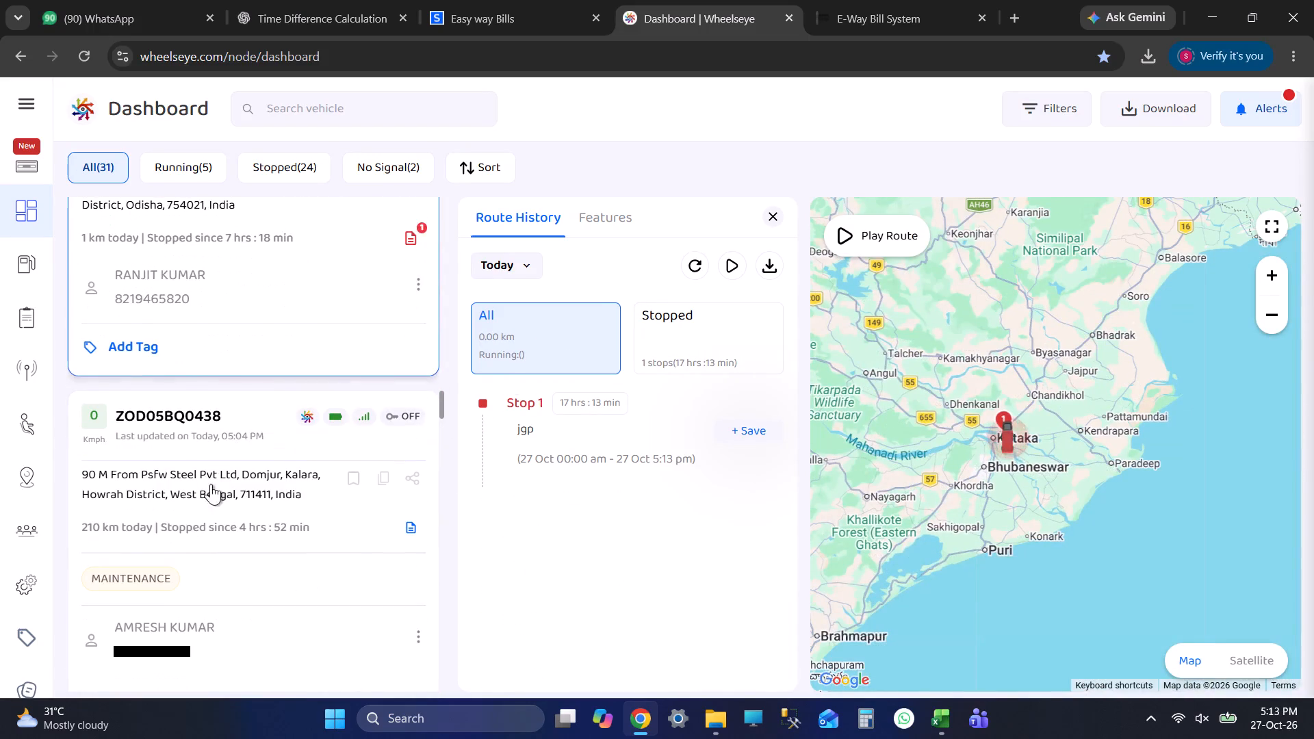
click(214, 475)
drag(1126, 336, 1024, 422)
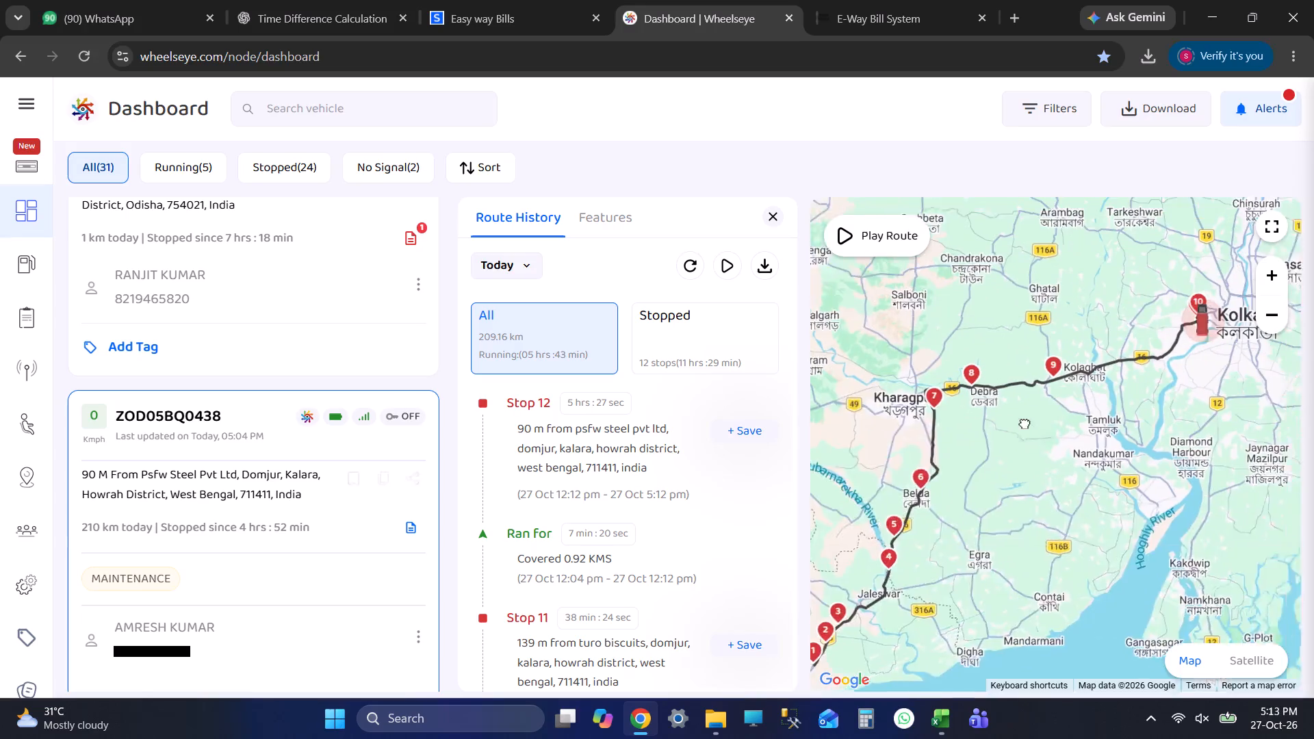
drag(1024, 422, 999, 430)
scroll(1088, 378, up, 10)
scroll(1113, 385, down, 1)
scroll(1112, 387, up, 7)
scroll(1117, 376, down, 1)
scroll(1117, 376, up, 2)
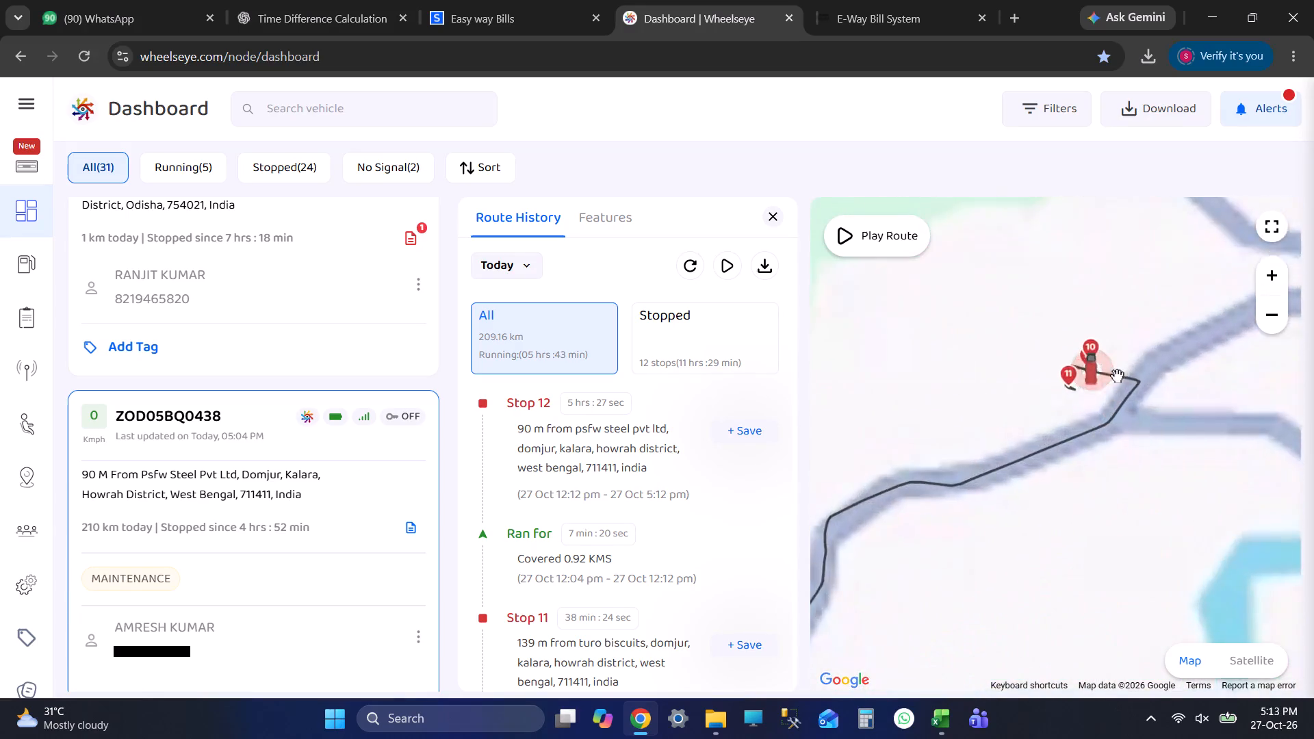
drag(1109, 374, 1046, 478)
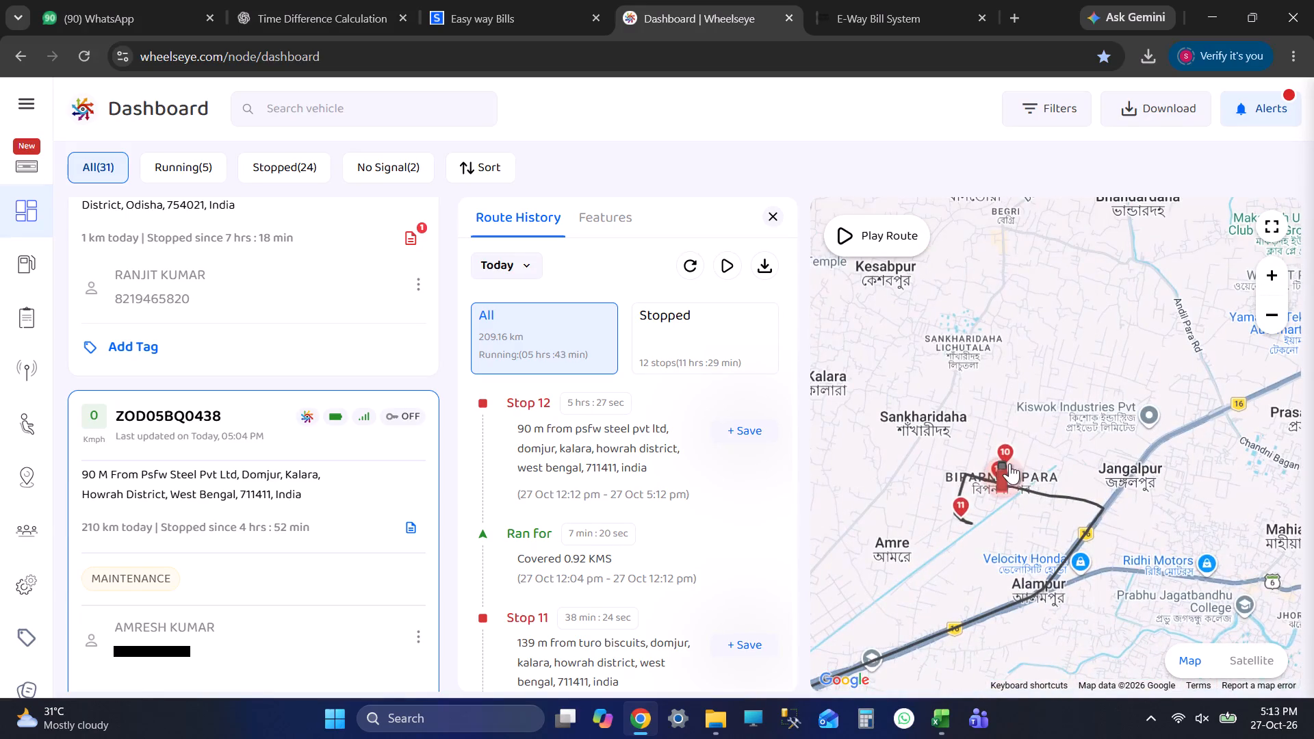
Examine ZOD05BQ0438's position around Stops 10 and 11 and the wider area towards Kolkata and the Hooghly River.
scroll(1009, 463, up, 1)
scroll(1009, 463, down, 1)
scroll(1009, 463, up, 1)
scroll(1009, 463, down, 1)
drag(1045, 383, 1009, 463)
scroll(1009, 463, down, 7)
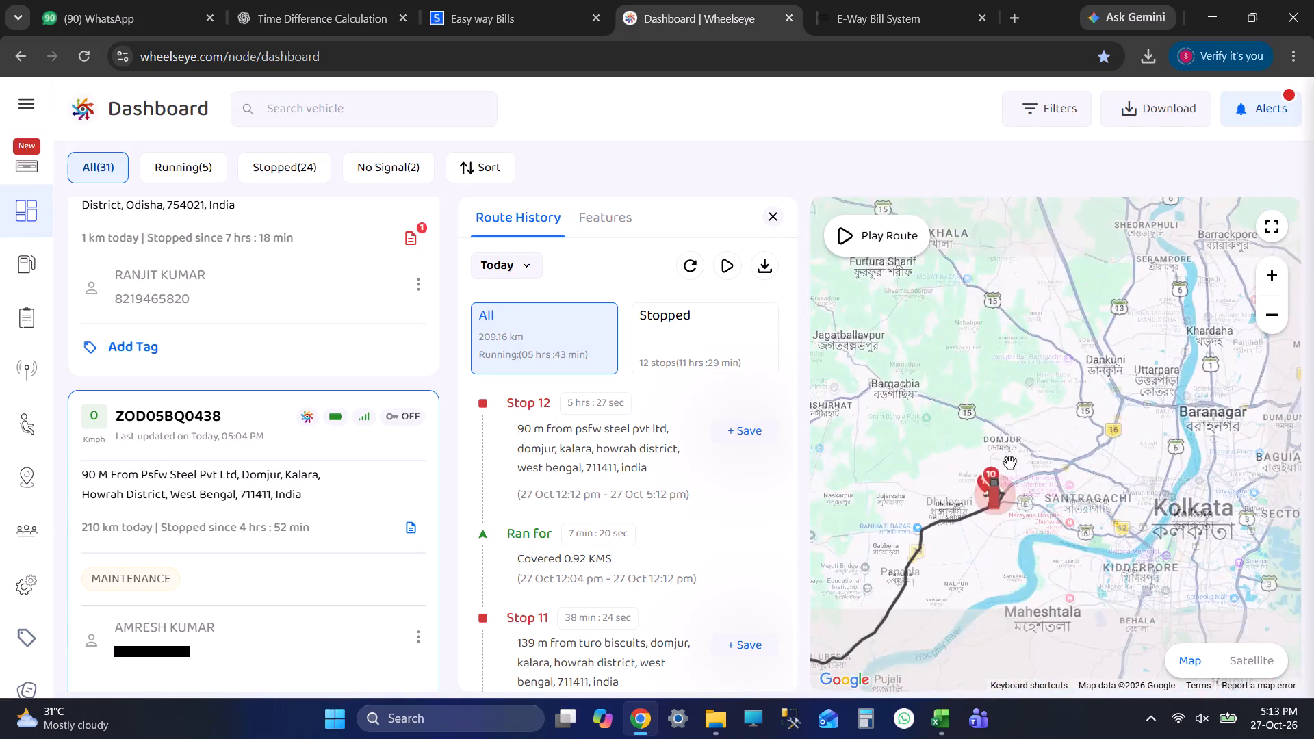
click(1009, 463)
scroll(1009, 463, down, 2)
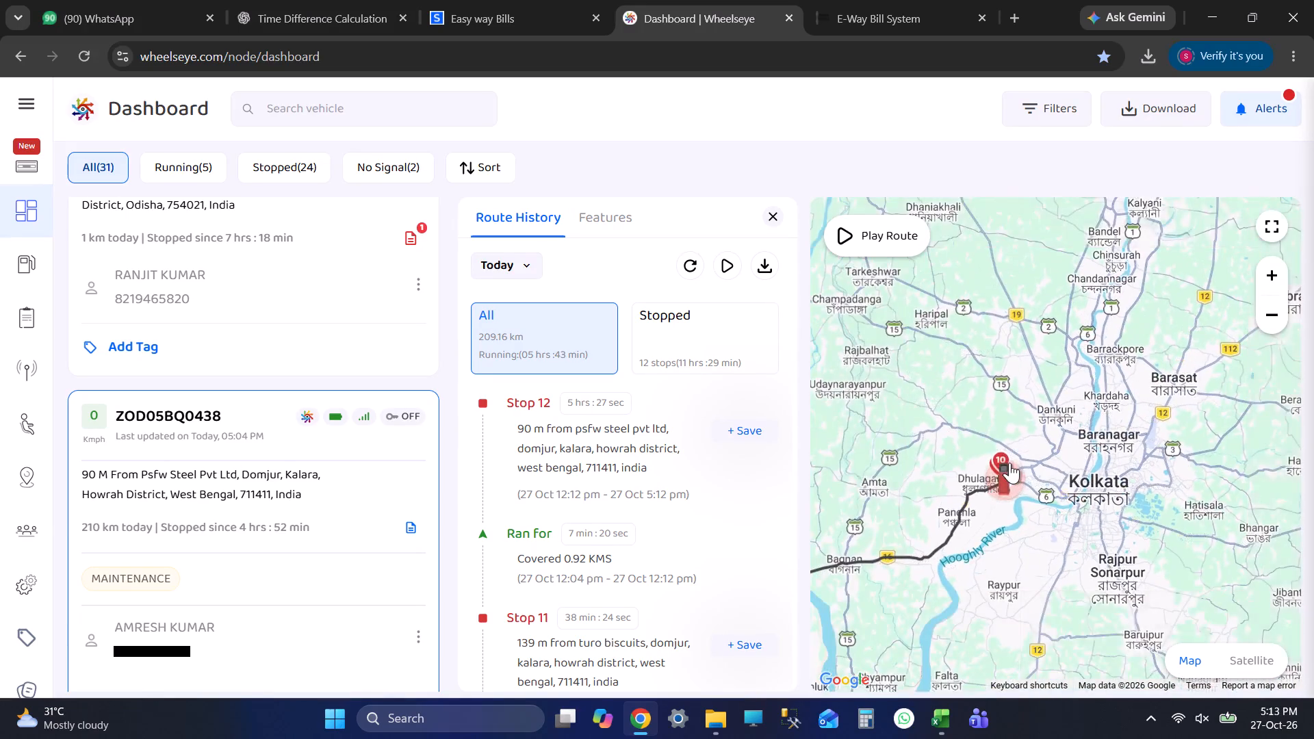
drag(1014, 422, 1025, 465)
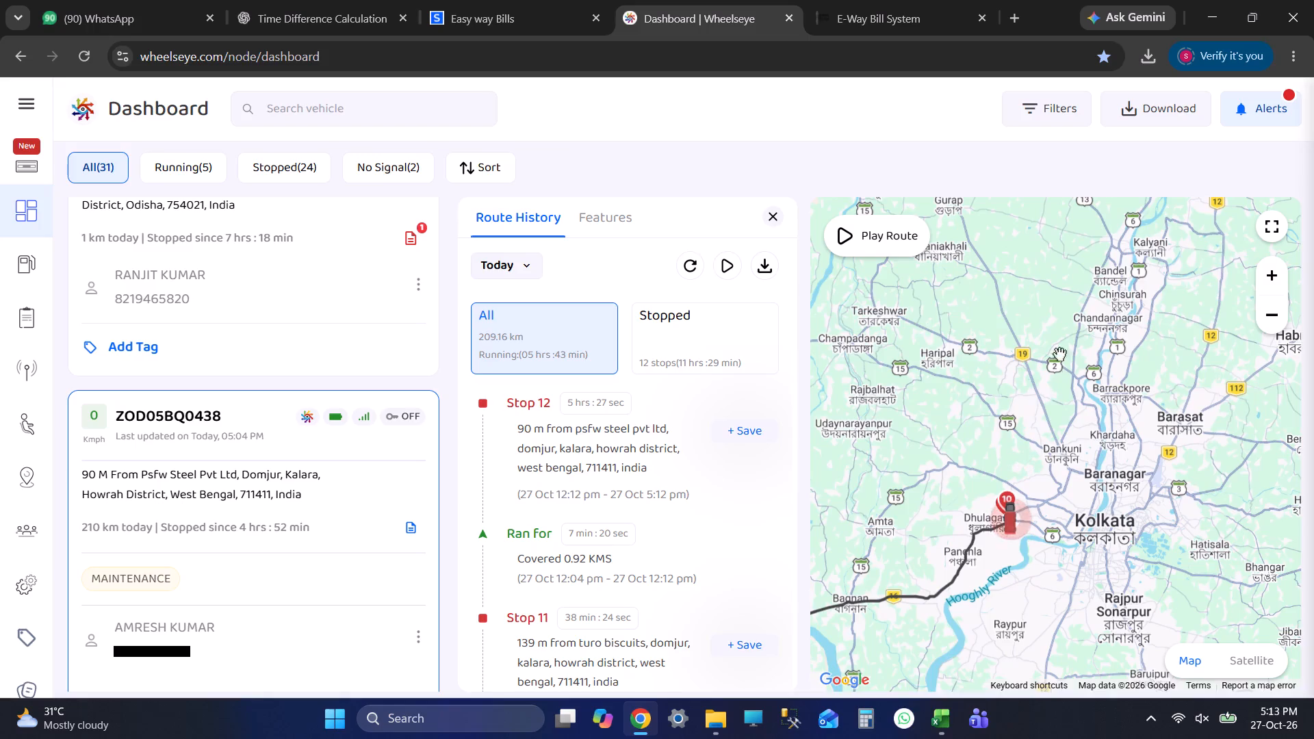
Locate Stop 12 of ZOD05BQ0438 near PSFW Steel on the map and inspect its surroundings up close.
click(579, 437)
scroll(1068, 439, up, 1)
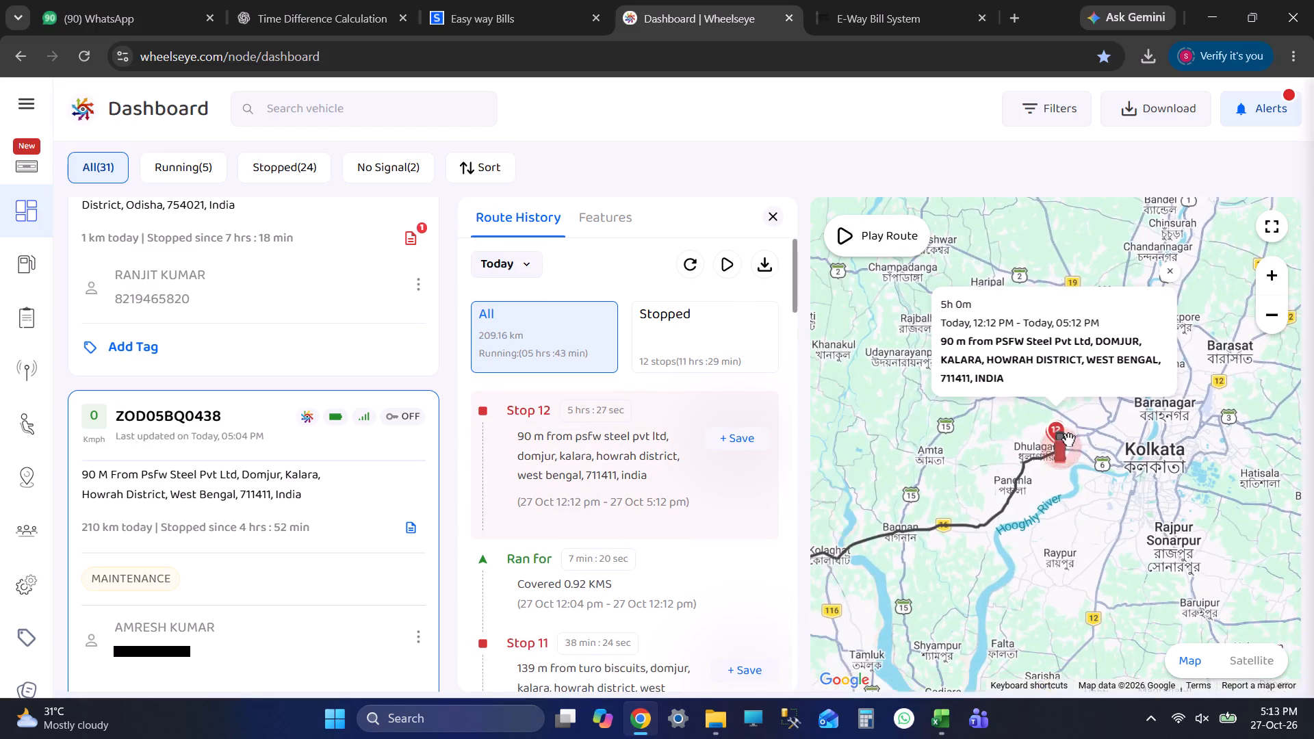
scroll(1068, 439, up, 9)
scroll(1037, 471, down, 1)
scroll(1037, 471, up, 11)
drag(1018, 456, 977, 543)
click(1048, 346)
scroll(933, 471, up, 6)
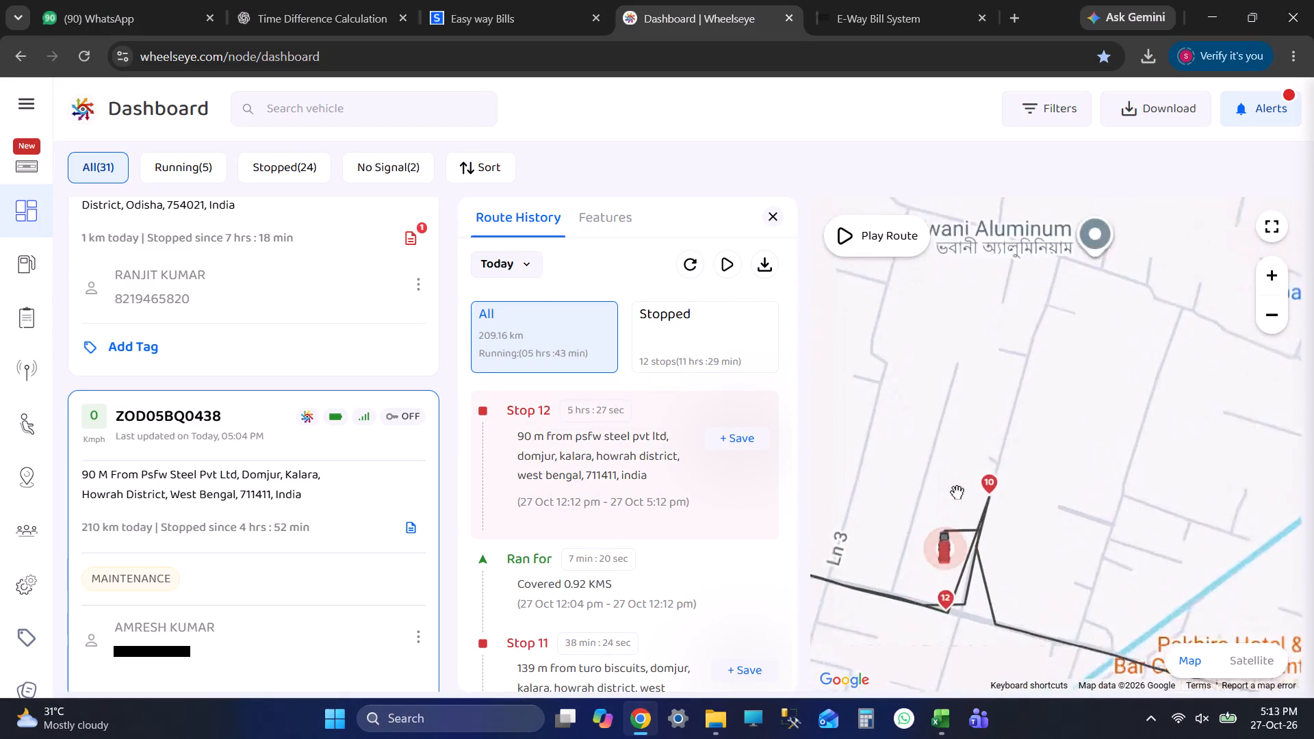
drag(957, 492, 1051, 355)
scroll(1006, 455, up, 6)
scroll(1038, 403, down, 1)
scroll(1038, 403, up, 2)
drag(1038, 403, 956, 497)
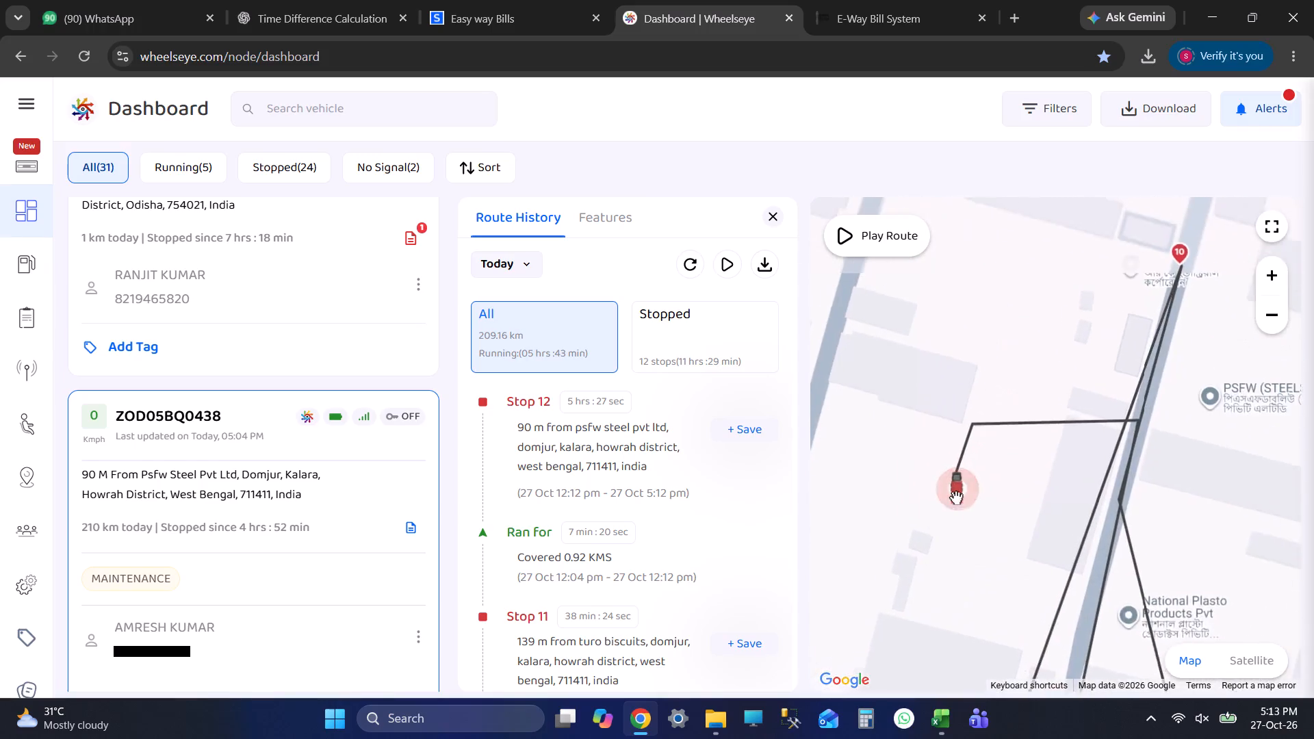
scroll(956, 497, up, 1)
scroll(956, 497, down, 1)
scroll(956, 497, up, 1)
scroll(956, 497, down, 7)
scroll(989, 480, up, 1)
scroll(989, 480, down, 12)
scroll(1042, 444, up, 1)
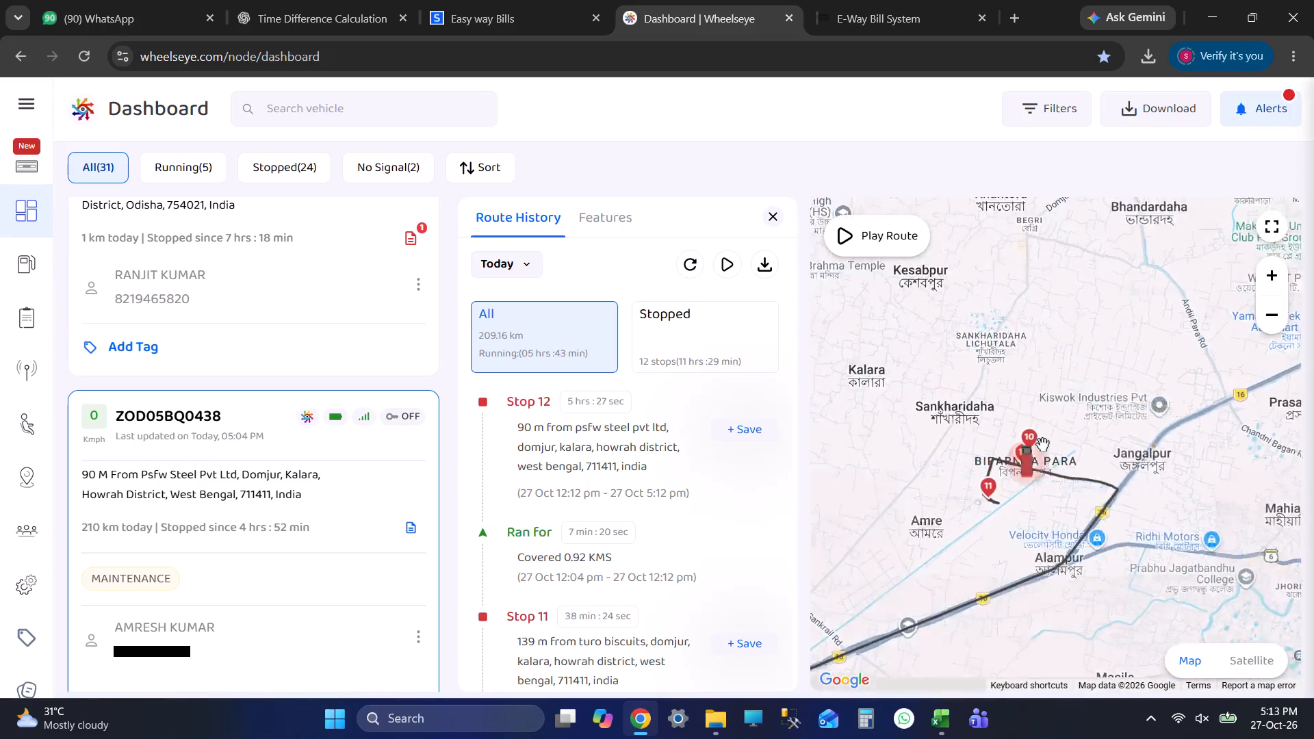
scroll(1042, 444, down, 1)
scroll(1042, 444, up, 1)
scroll(1042, 444, down, 7)
scroll(1042, 444, up, 1)
scroll(1042, 444, down, 11)
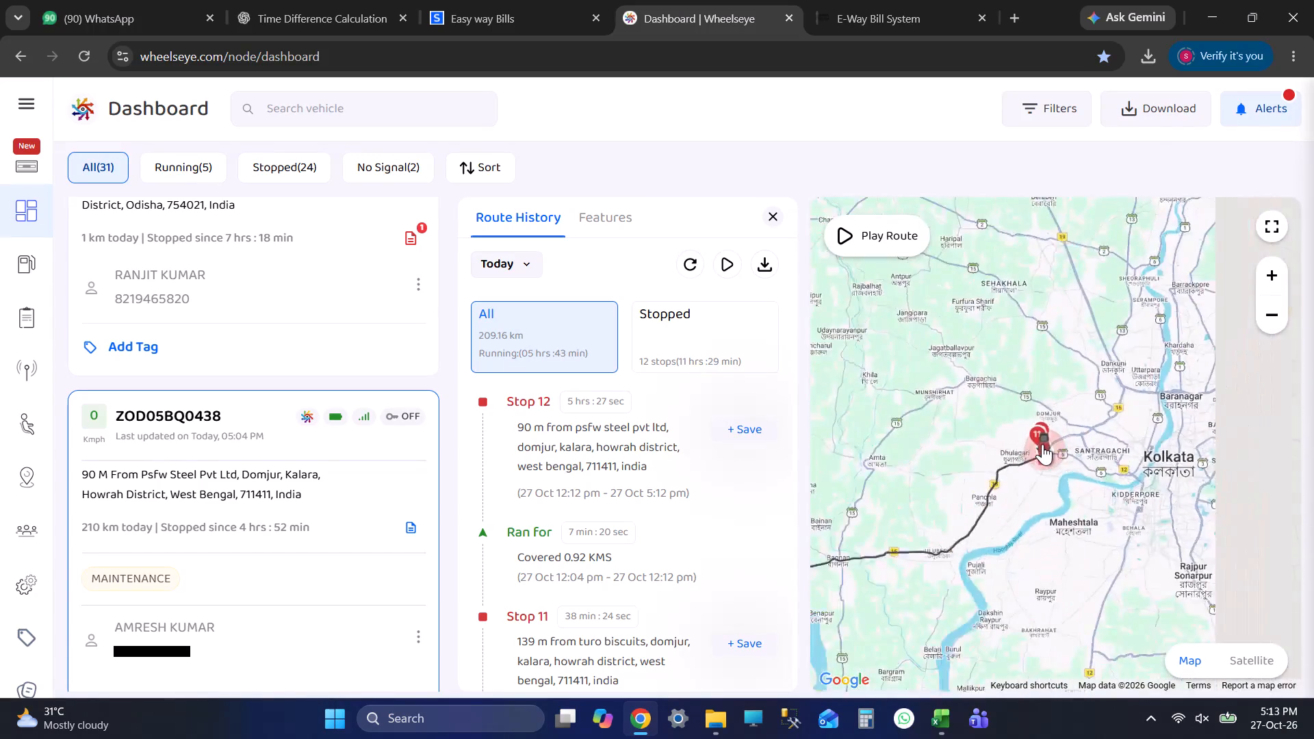
scroll(236, 463, down, 4)
scroll(236, 463, up, 3)
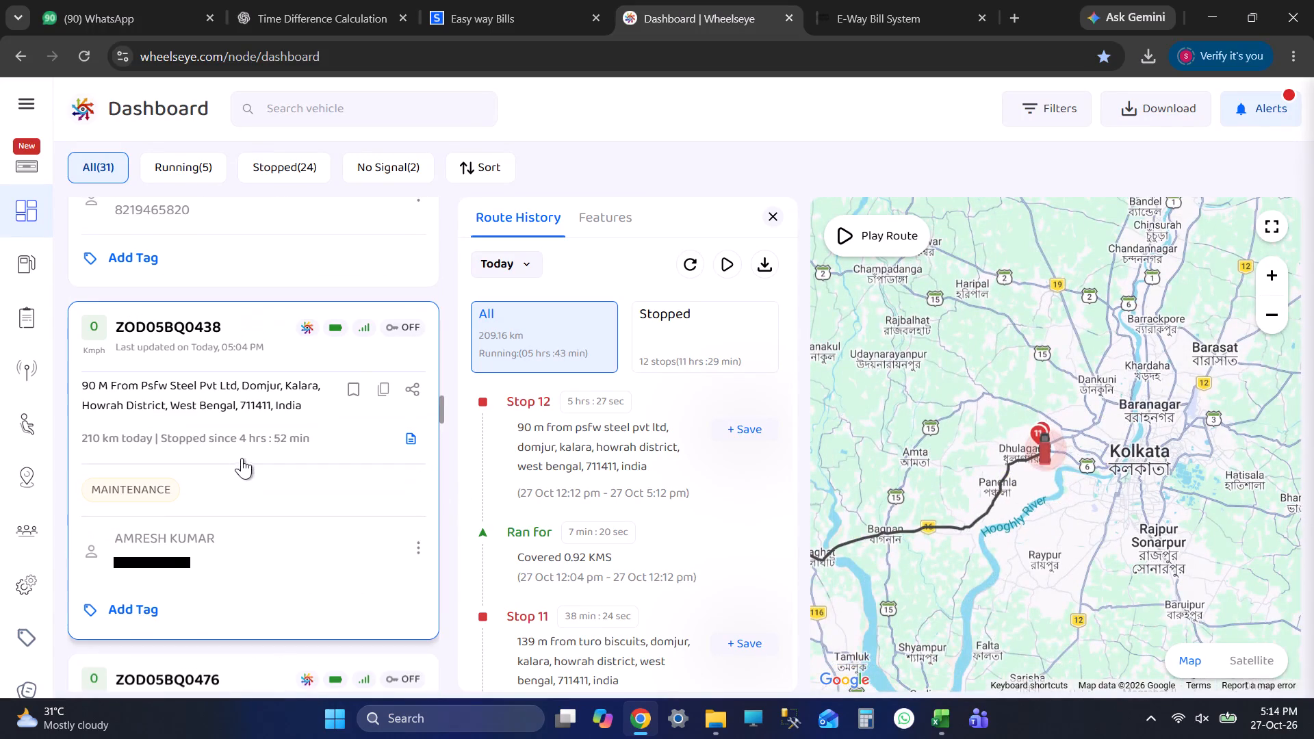
scroll(279, 439, down, 1)
scroll(144, 414, up, 1)
scroll(144, 414, down, 3)
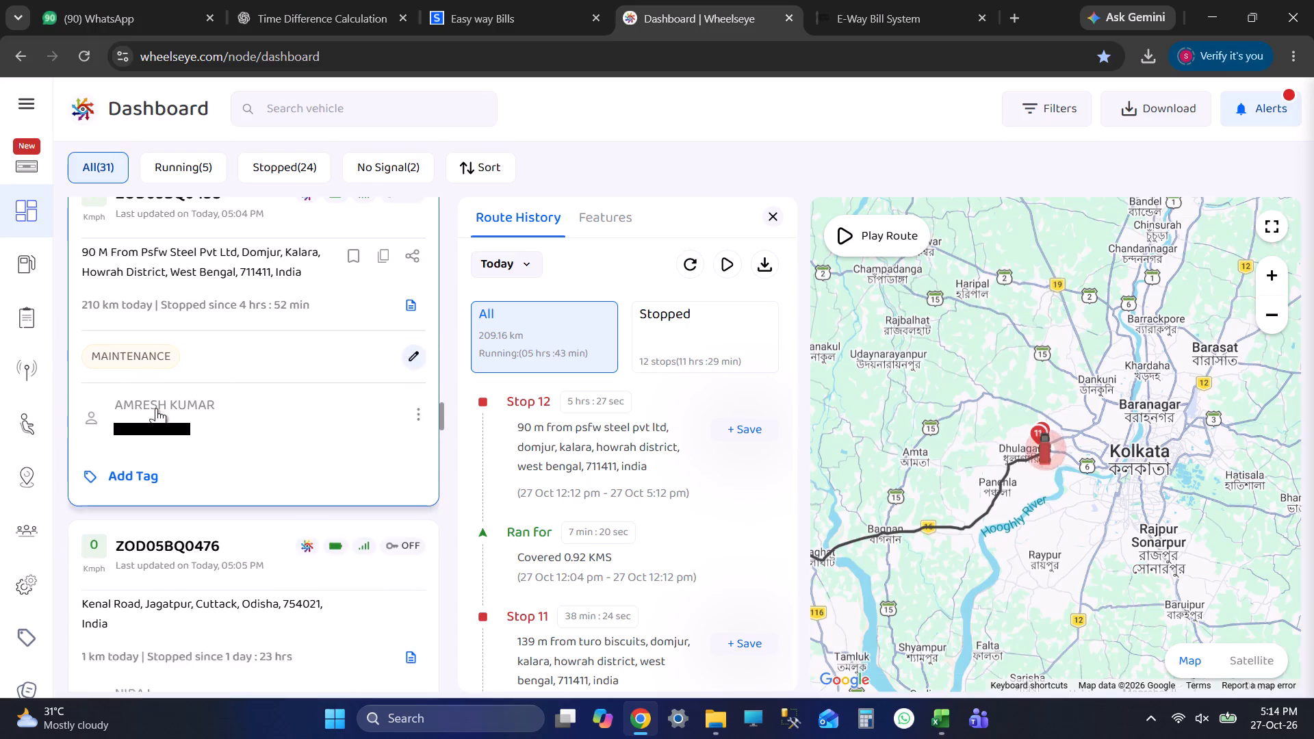
click(231, 420)
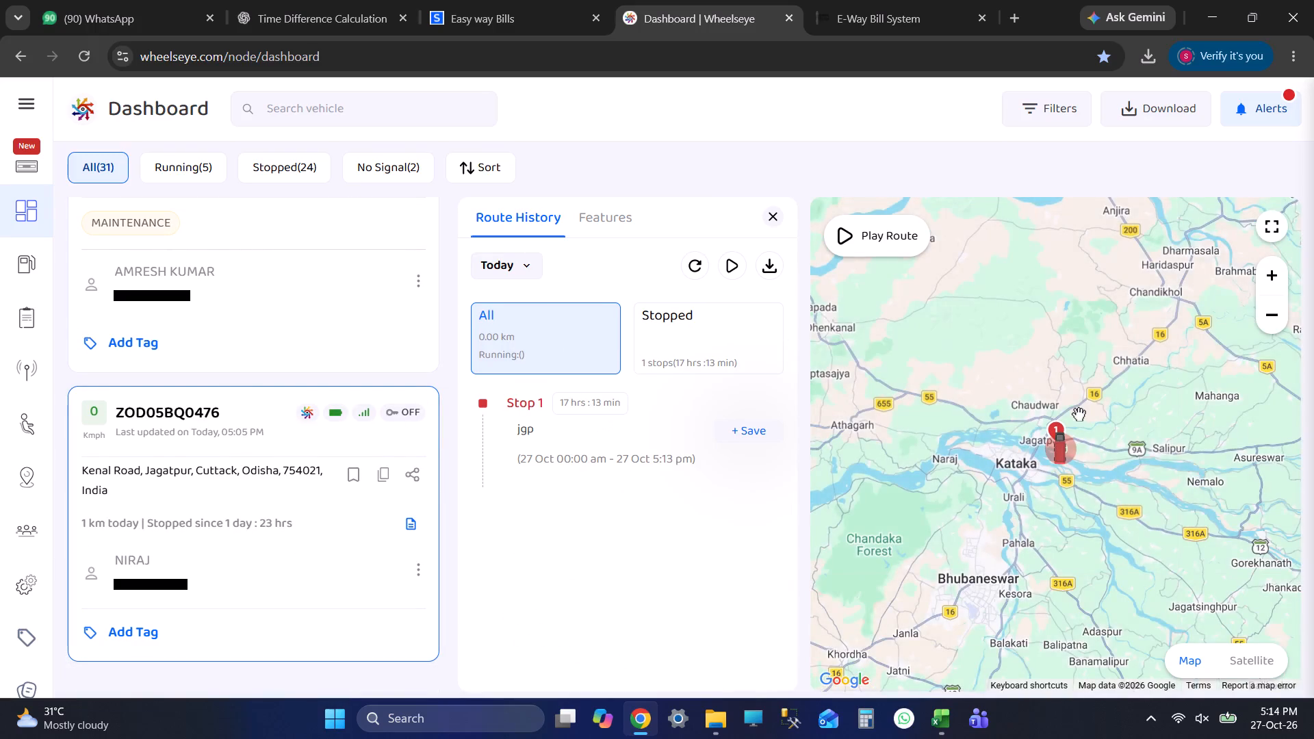
scroll(1079, 414, up, 4)
scroll(1038, 464, up, 3)
drag(1039, 479, 1120, 335)
scroll(1068, 435, up, 8)
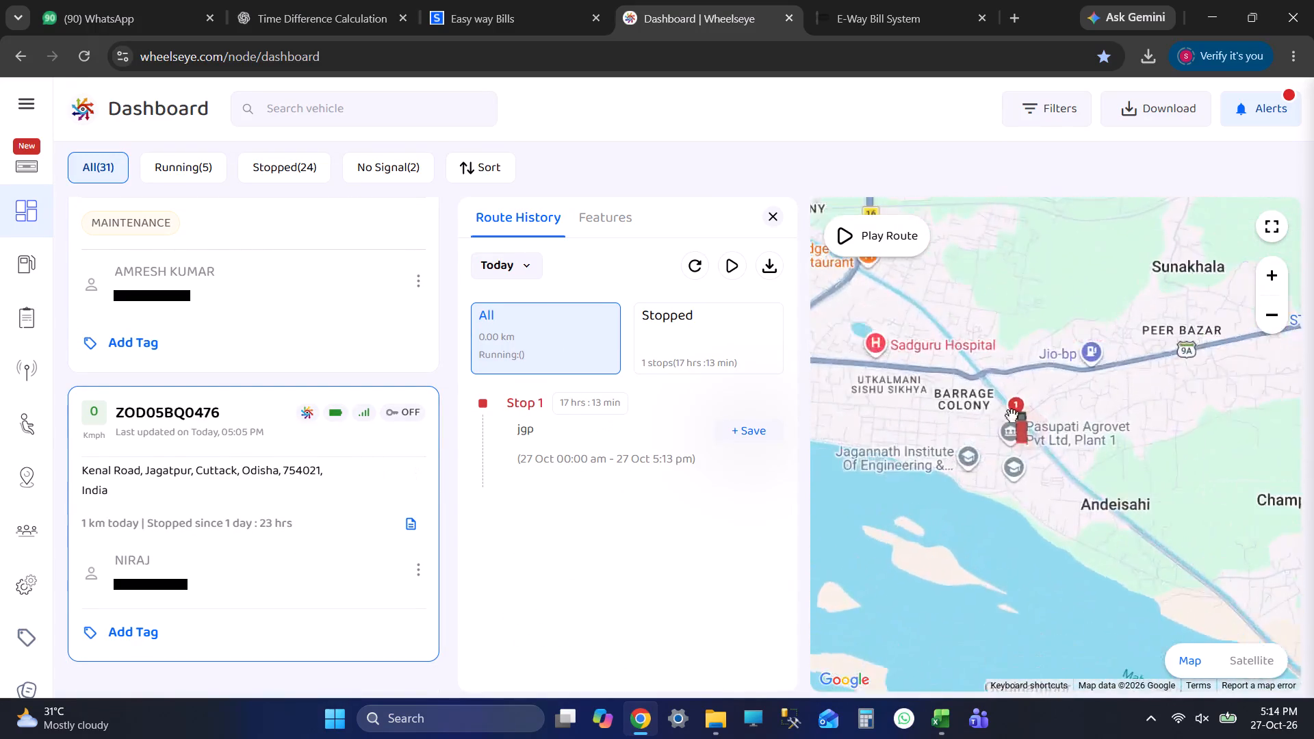
scroll(1012, 415, up, 9)
scroll(999, 493, up, 1)
scroll(999, 493, down, 1)
scroll(999, 493, up, 3)
drag(1013, 467, 1058, 353)
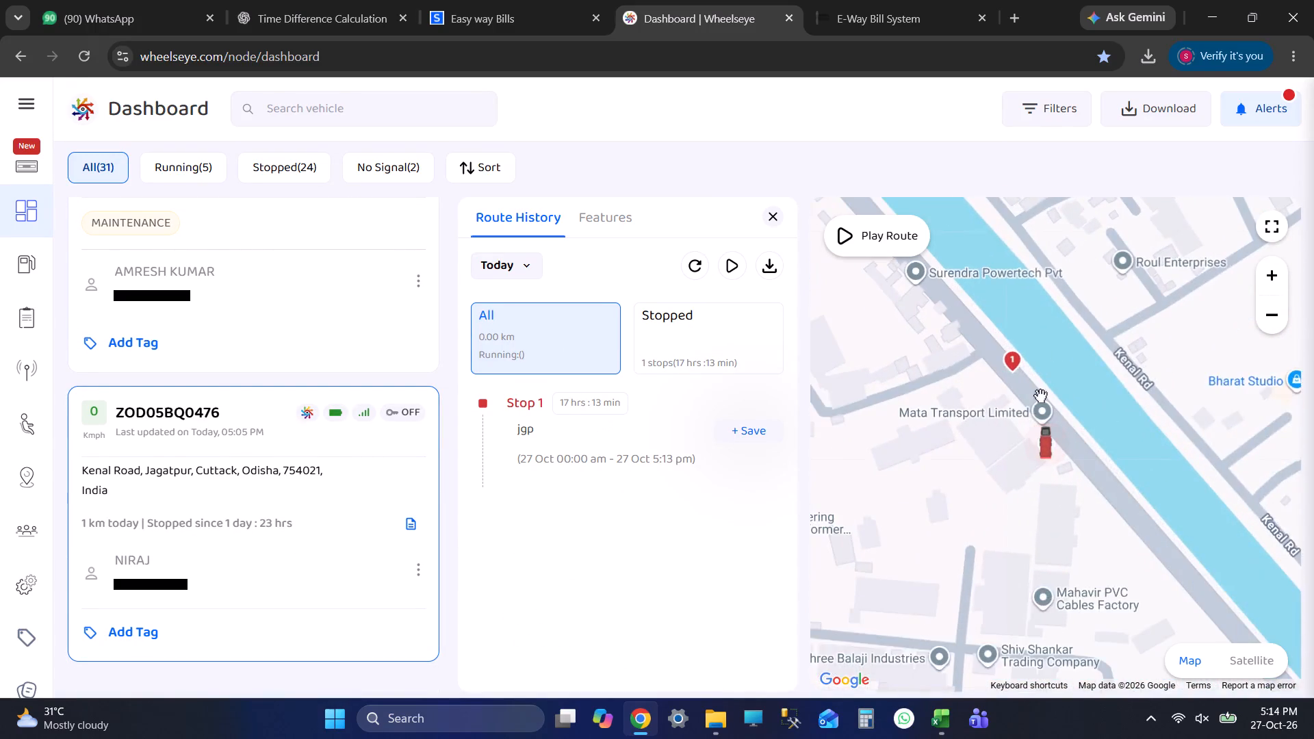
scroll(1040, 396, up, 4)
scroll(1040, 396, down, 5)
scroll(1040, 396, up, 1)
scroll(1040, 396, down, 2)
click(607, 477)
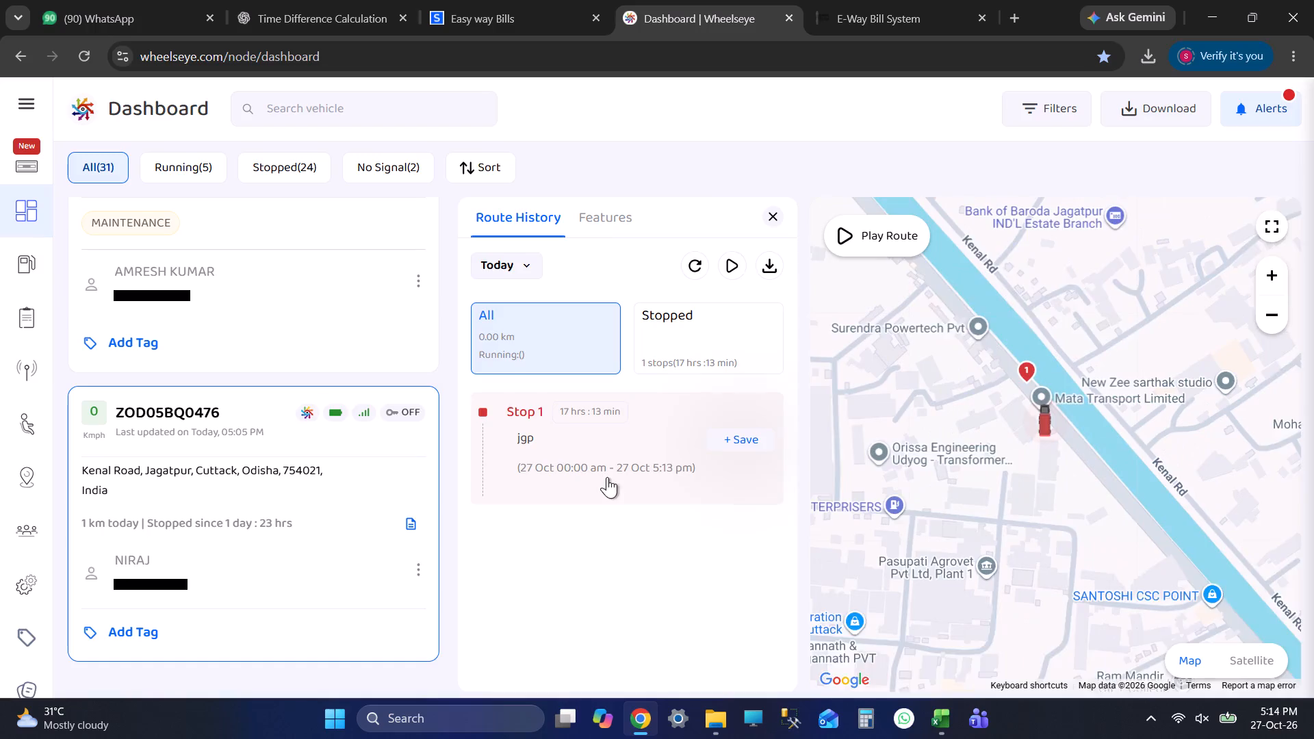
scroll(289, 487, down, 1)
scroll(281, 487, up, 9)
click(254, 497)
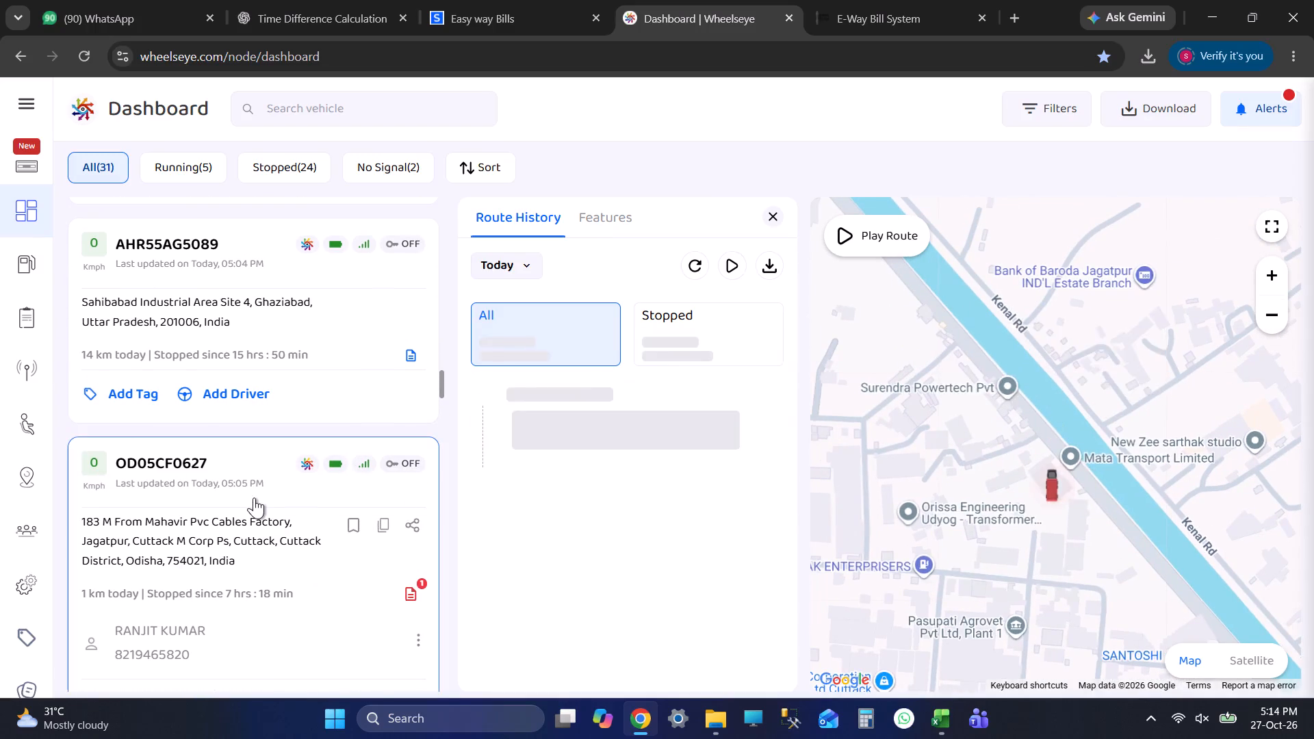
click(628, 424)
scroll(233, 486, up, 2)
click(235, 469)
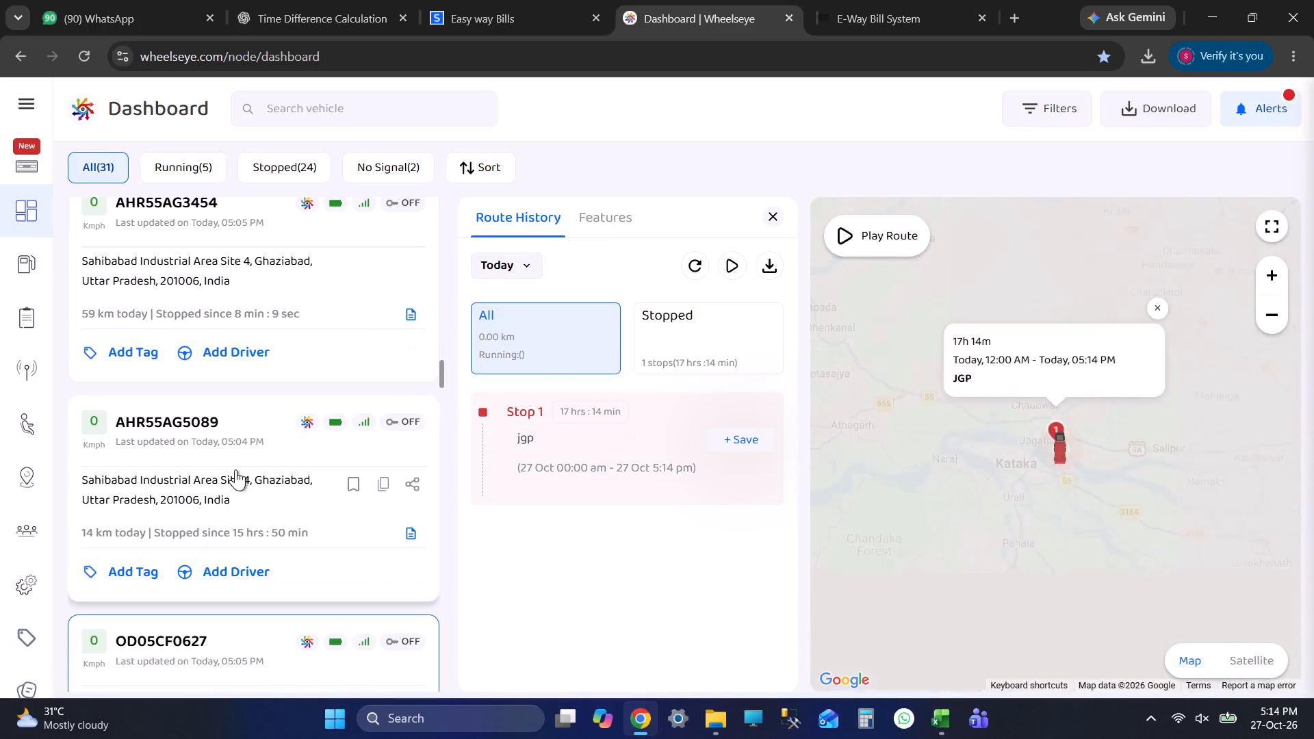
click(634, 445)
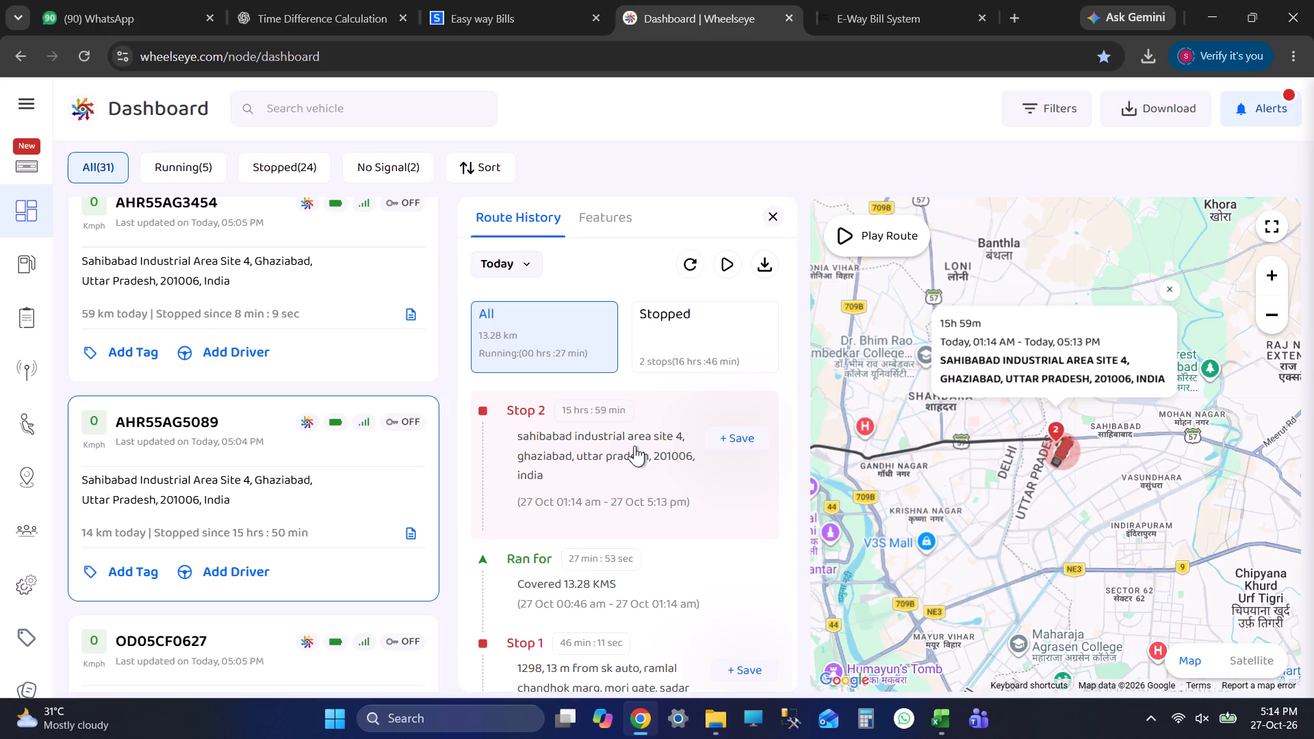
scroll(266, 400, up, 3)
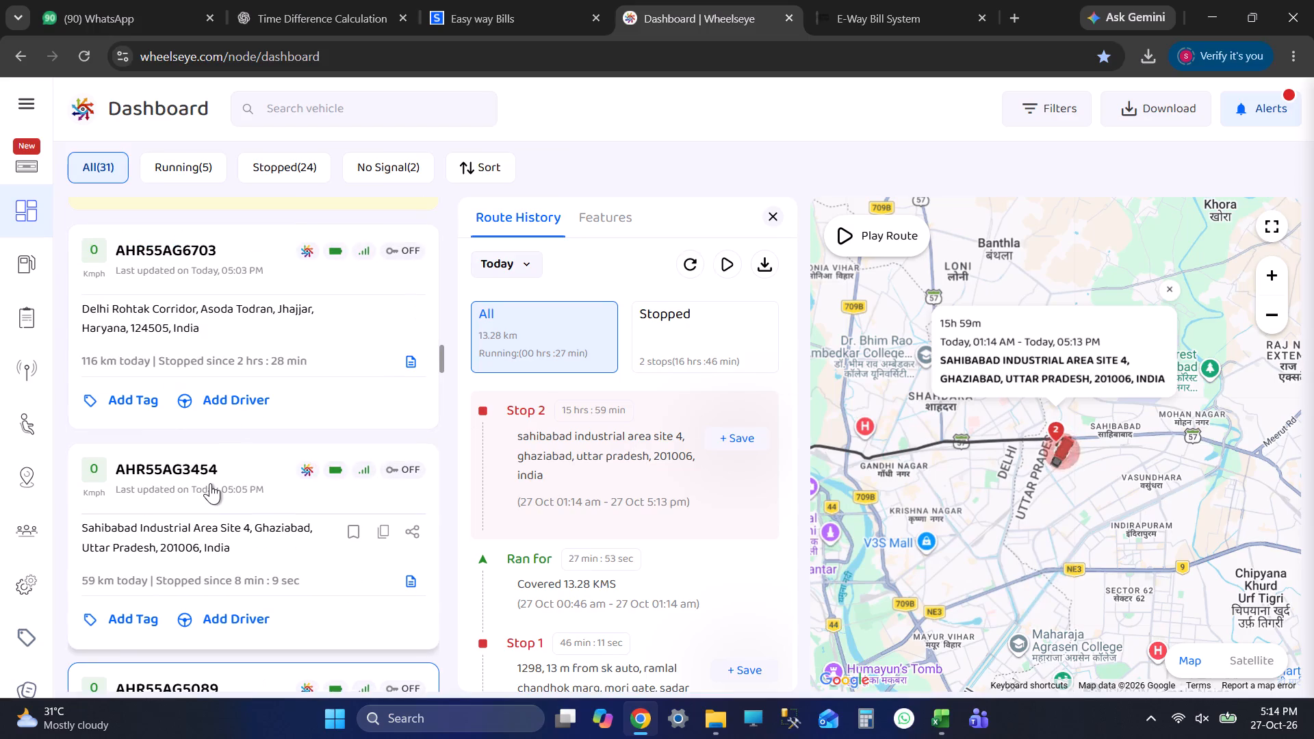
click(210, 483)
scroll(229, 435, up, 2)
click(229, 435)
scroll(229, 435, up, 3)
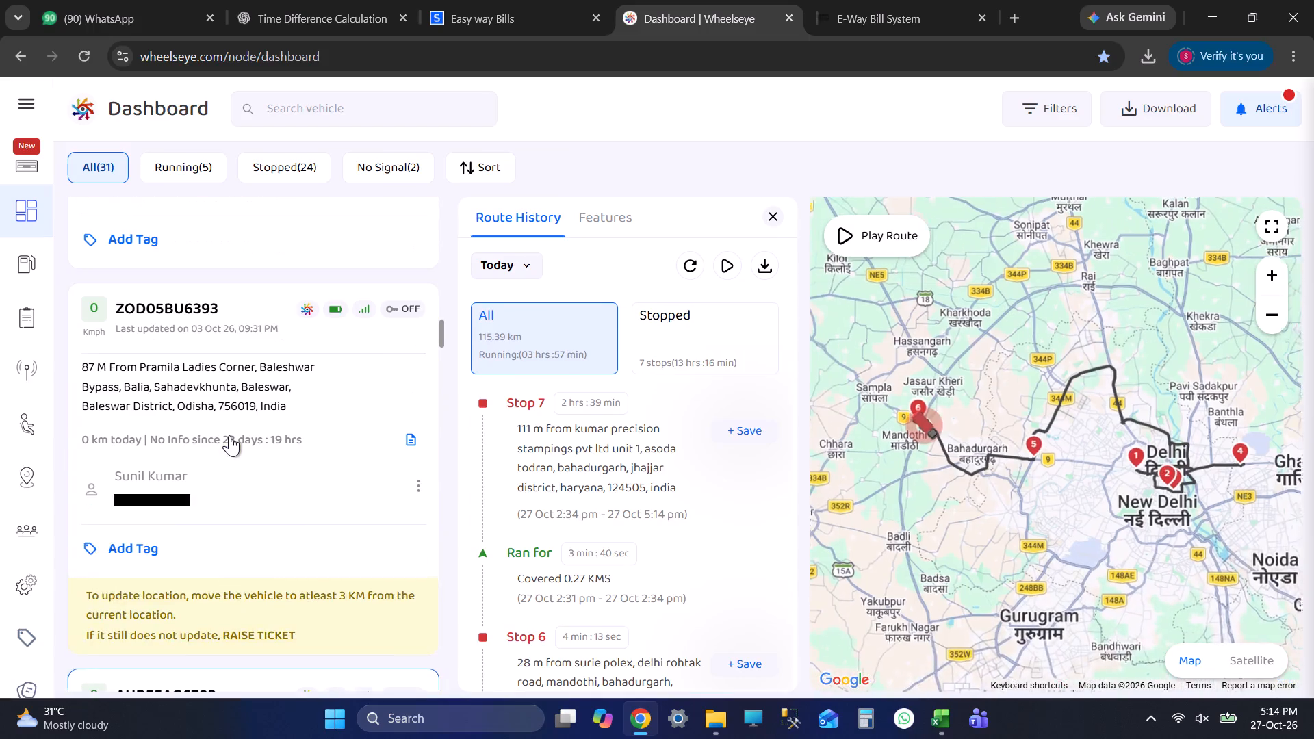
click(229, 435)
scroll(229, 435, up, 4)
click(229, 435)
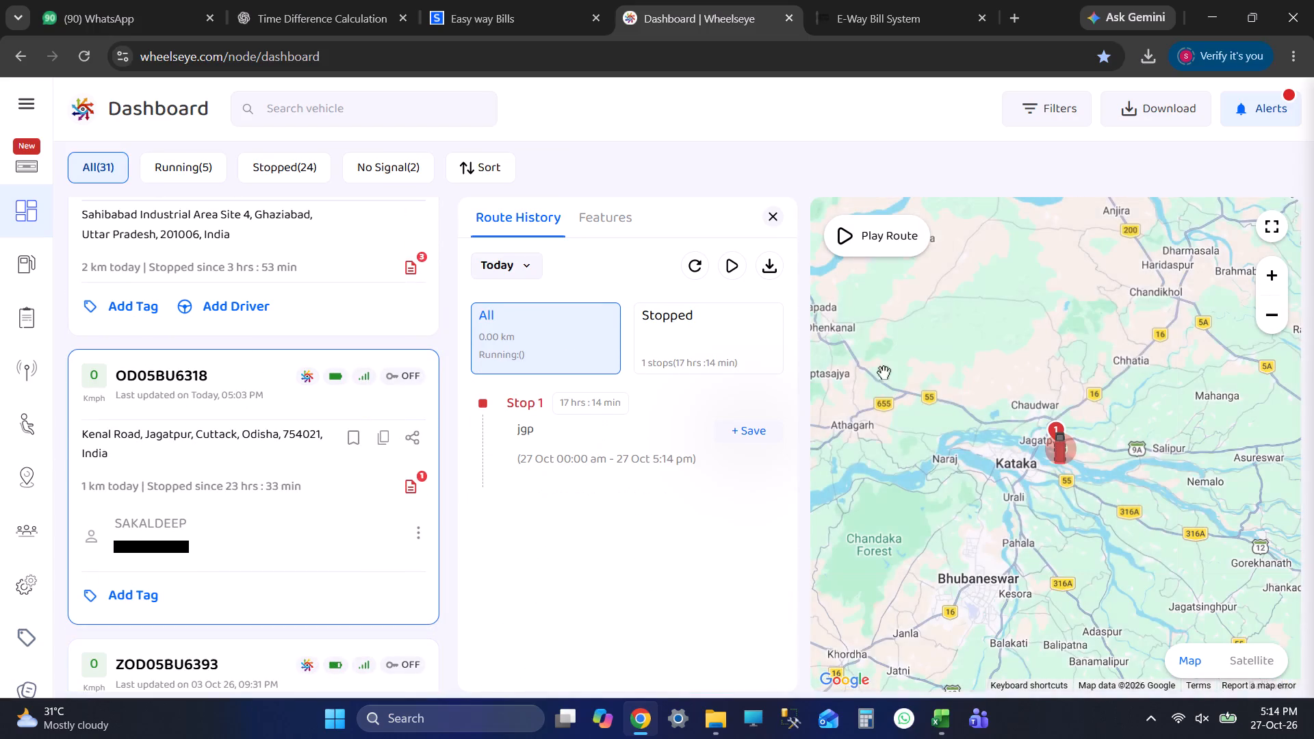
scroll(1019, 416, up, 3)
scroll(1124, 479, up, 3)
drag(1124, 479, 1048, 498)
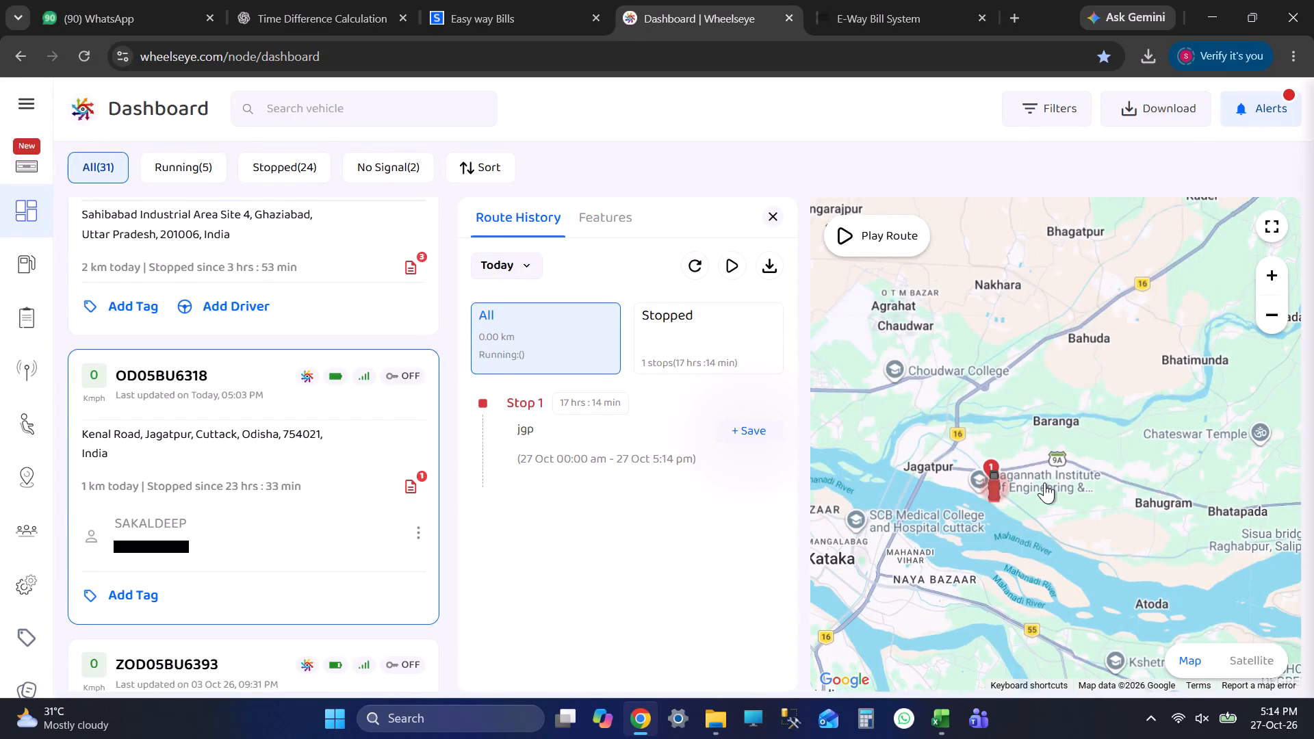
scroll(986, 475, up, 6)
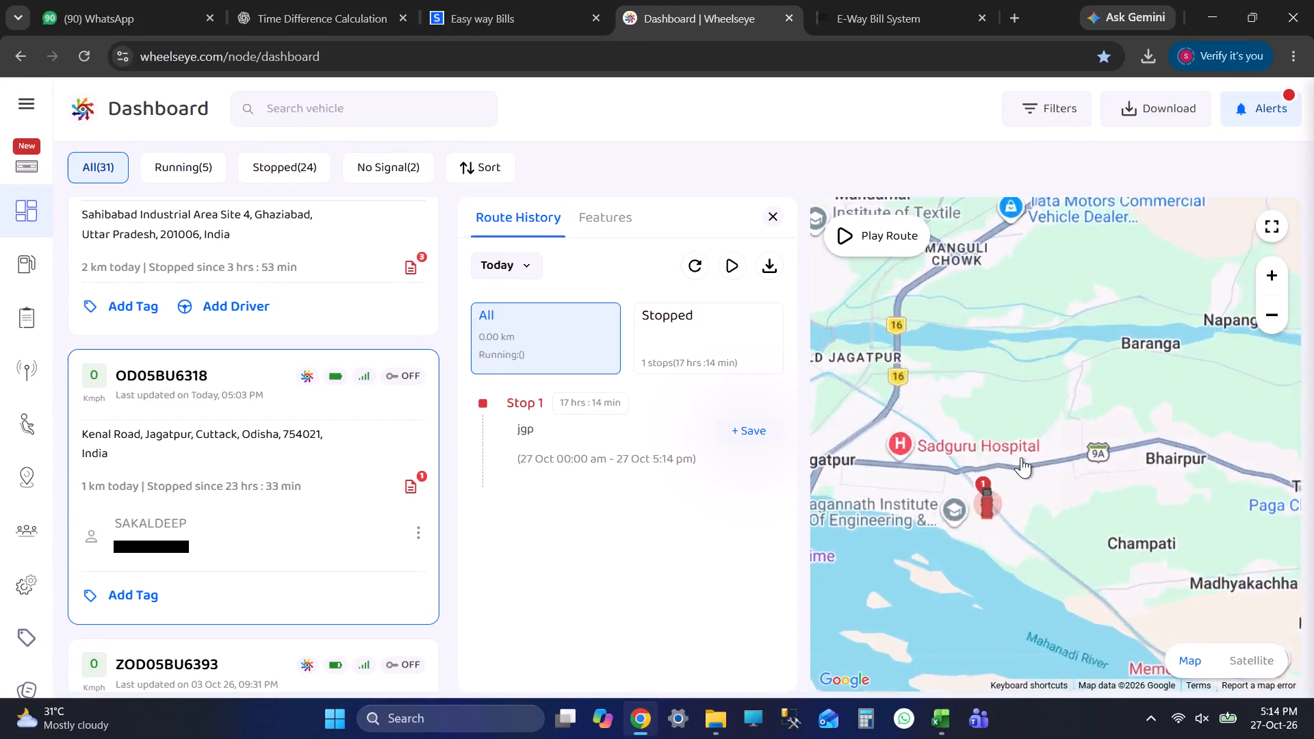
scroll(999, 467, down, 6)
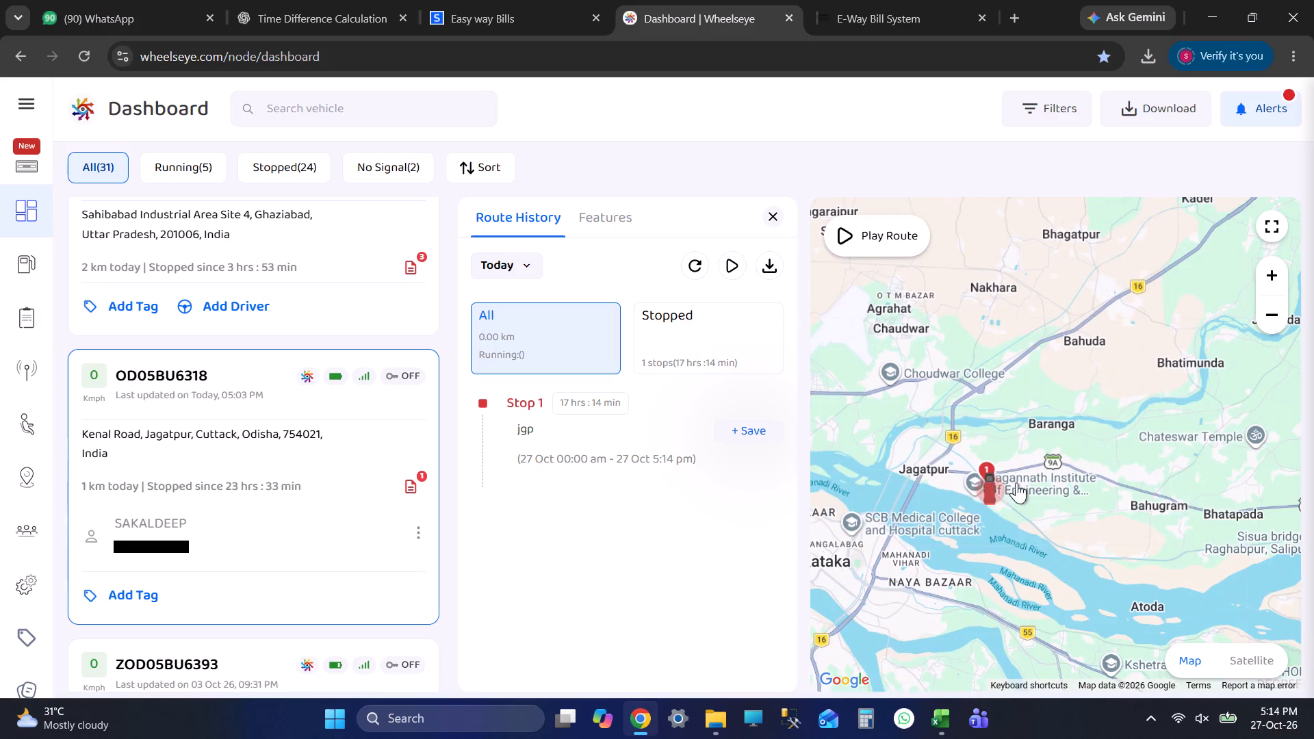
scroll(1014, 475, down, 1)
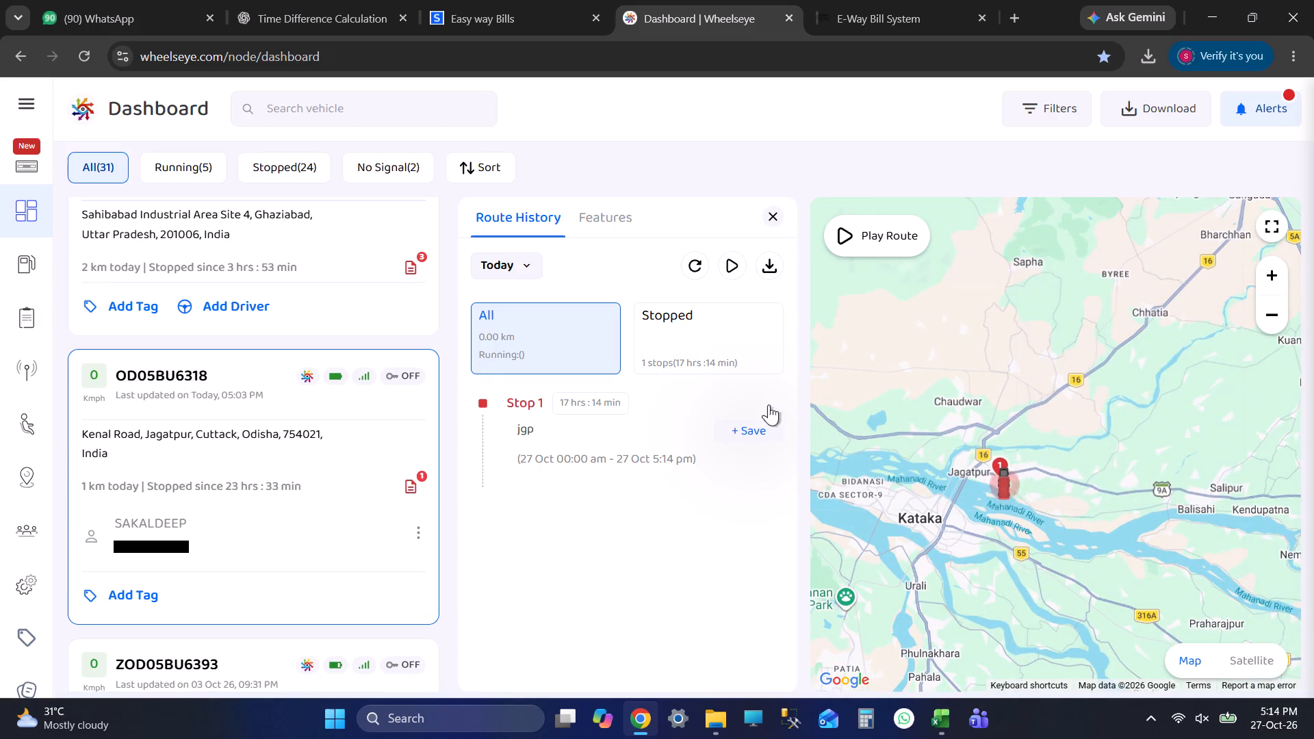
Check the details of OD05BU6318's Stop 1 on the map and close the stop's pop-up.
click(663, 424)
scroll(1096, 436, up, 3)
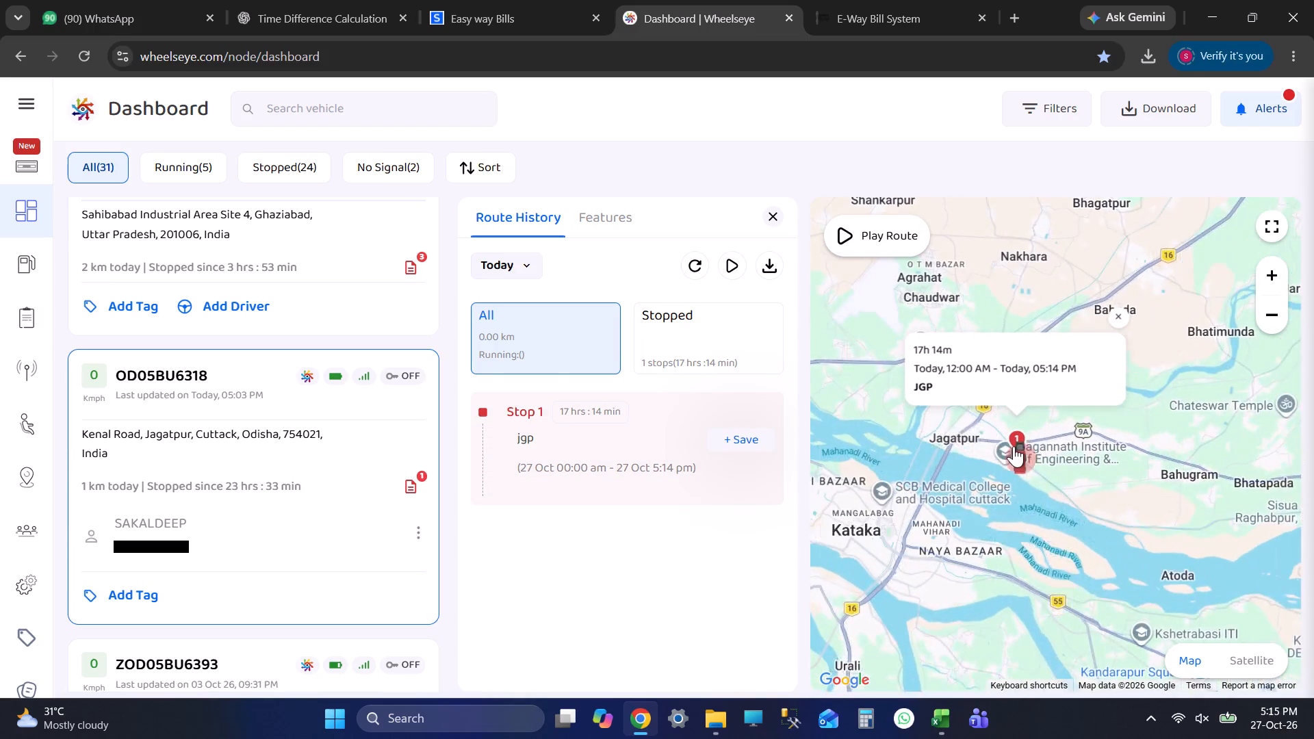
scroll(1014, 446, down, 3)
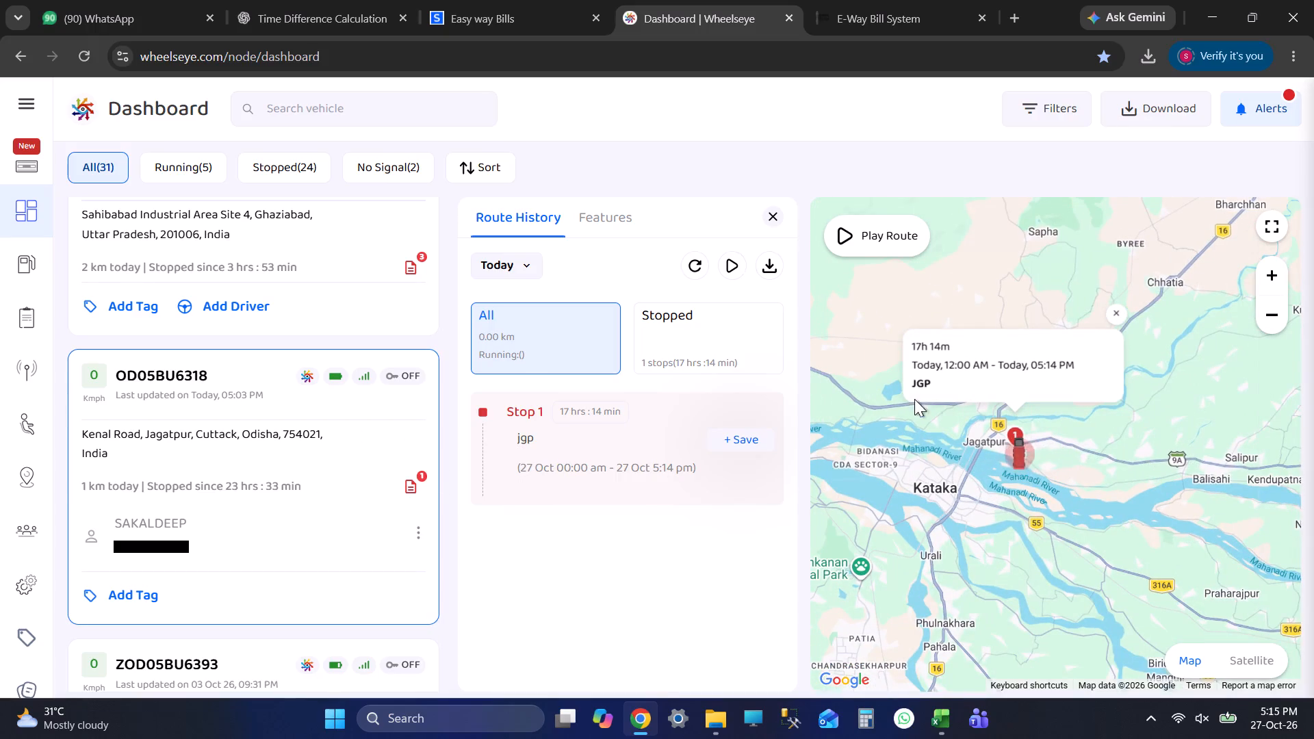
scroll(1018, 464, up, 9)
drag(1018, 424, 1009, 492)
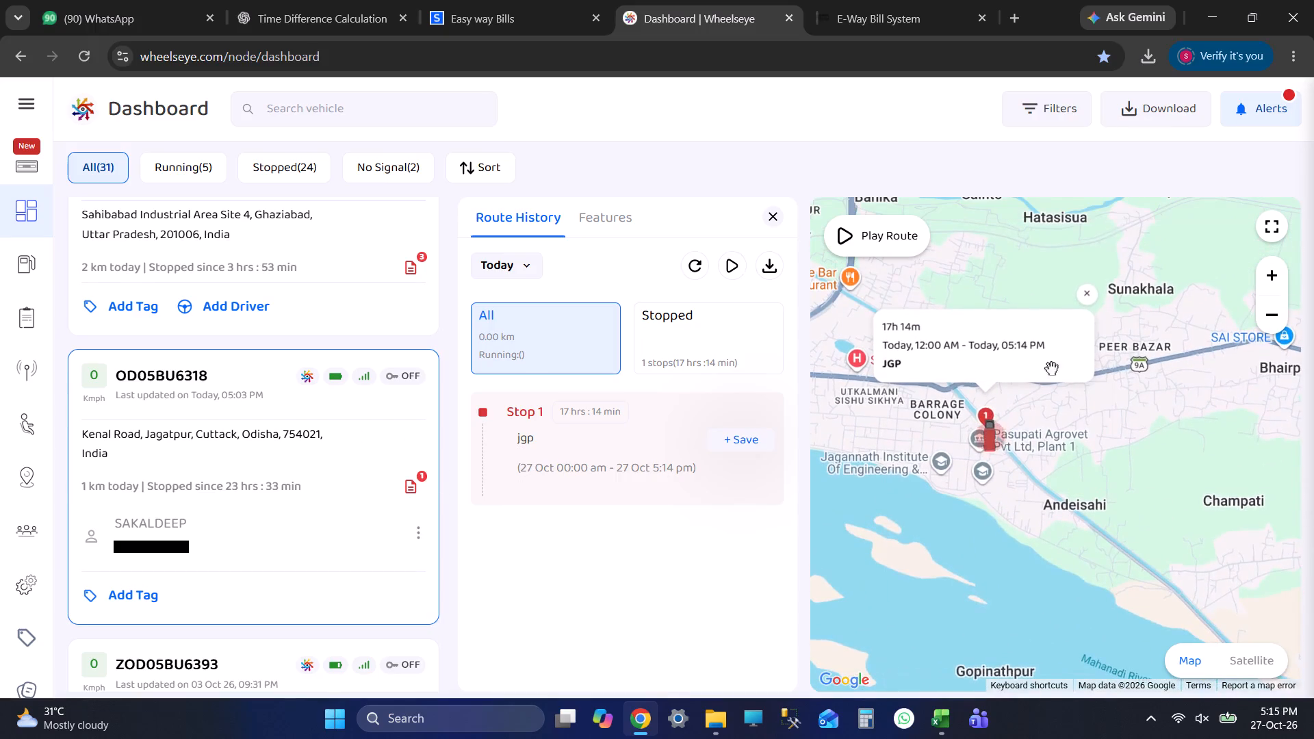
click(1088, 296)
scroll(989, 352, down, 9)
scroll(987, 373, up, 1)
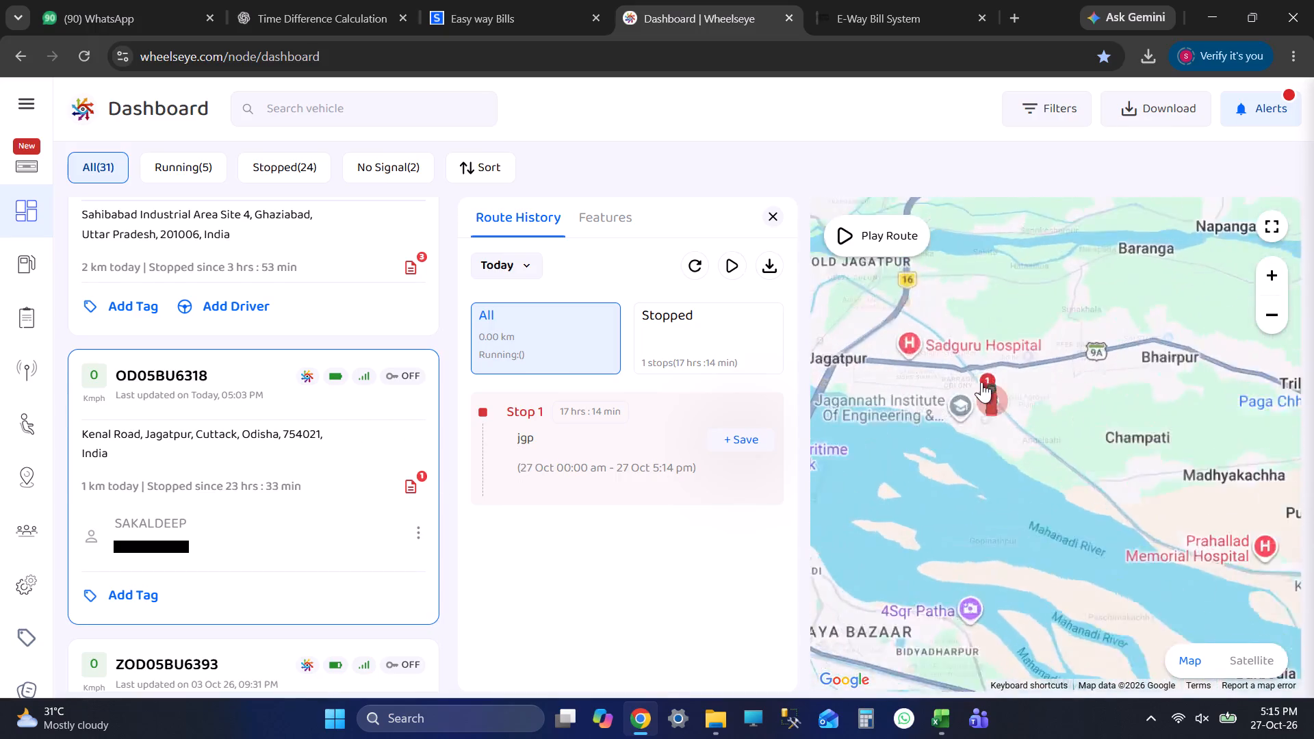
scroll(981, 382, down, 1)
scroll(980, 393, up, 1)
scroll(979, 395, down, 1)
scroll(979, 395, up, 1)
scroll(979, 395, down, 5)
double_click(622, 446)
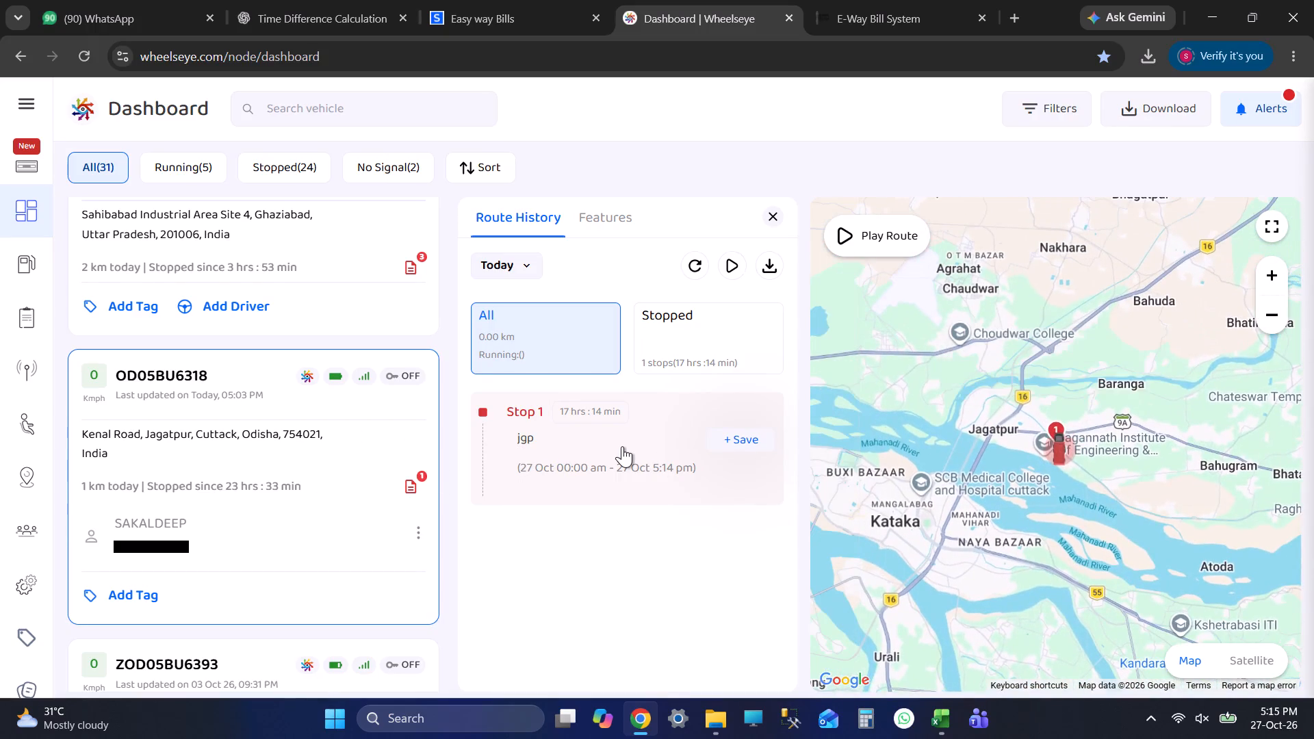
click(622, 446)
click(622, 446)
click(622, 446)
double_click(622, 446)
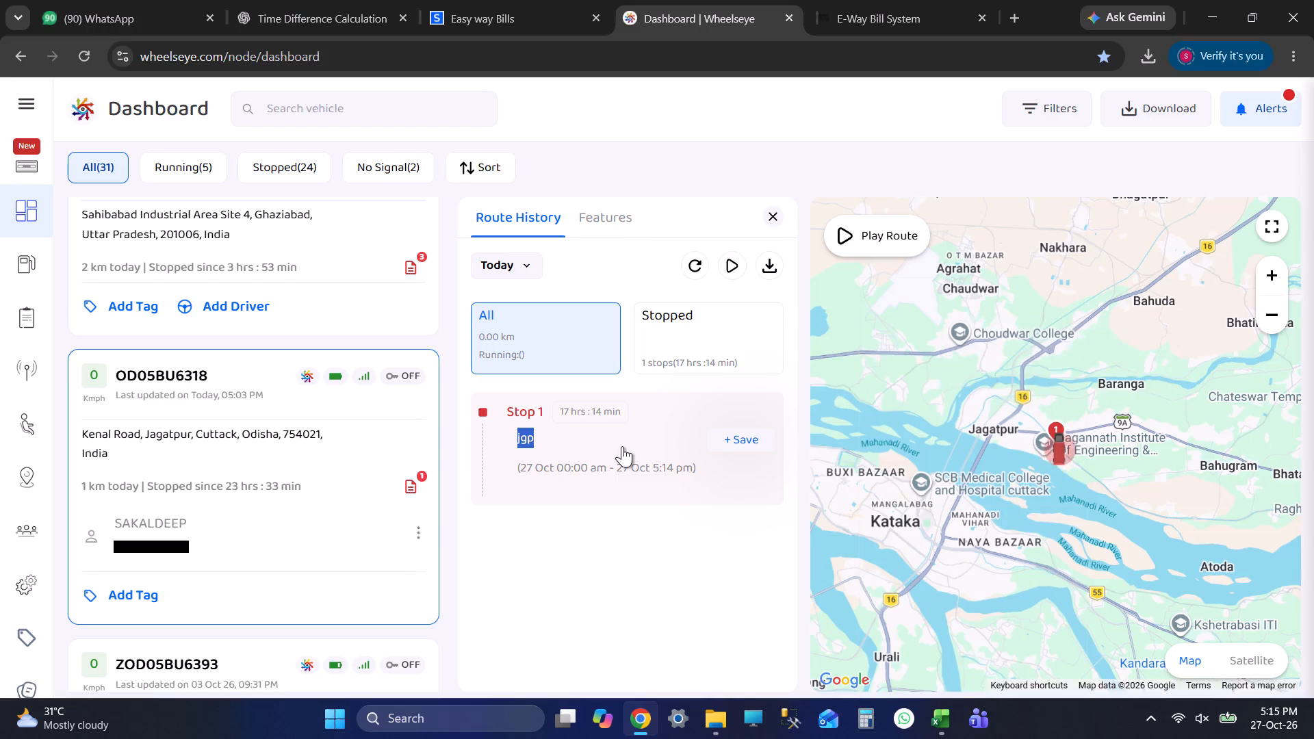
scroll(14, 415, down, 2)
scroll(295, 495, down, 3)
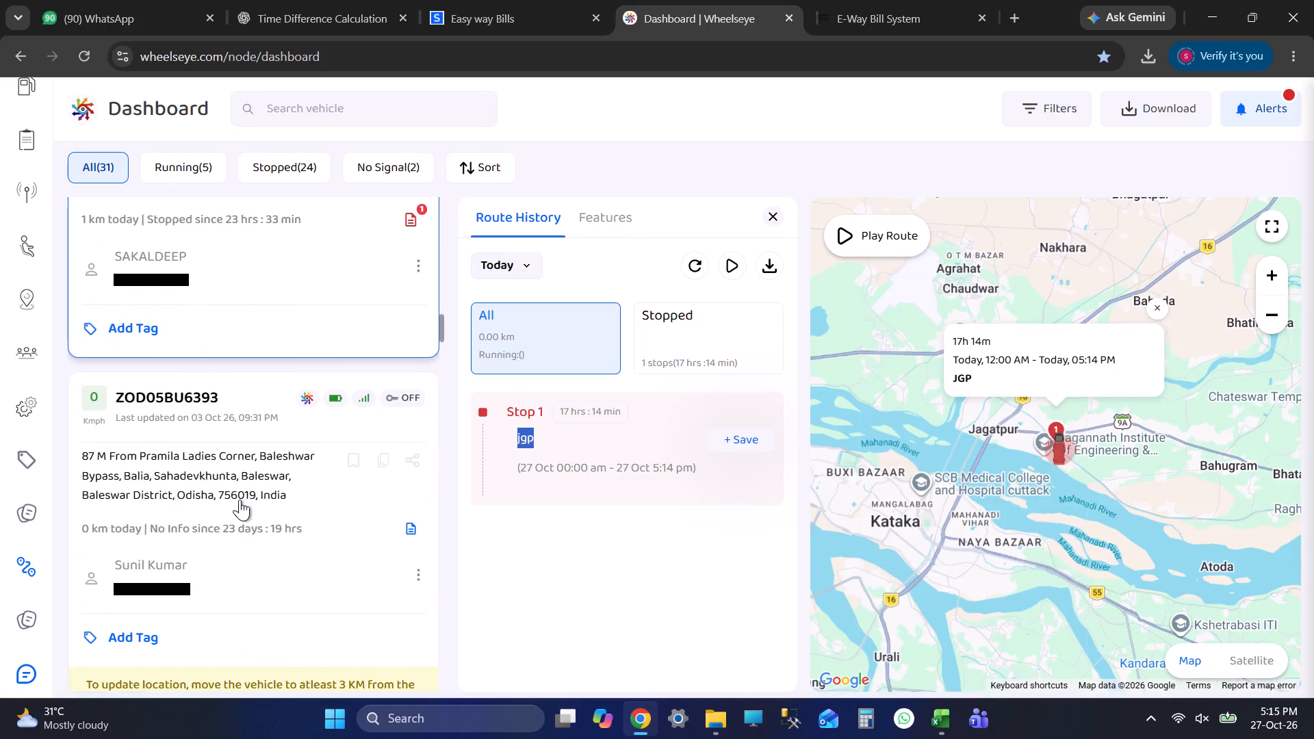
click(237, 476)
scroll(964, 453, down, 1)
scroll(1034, 433, up, 2)
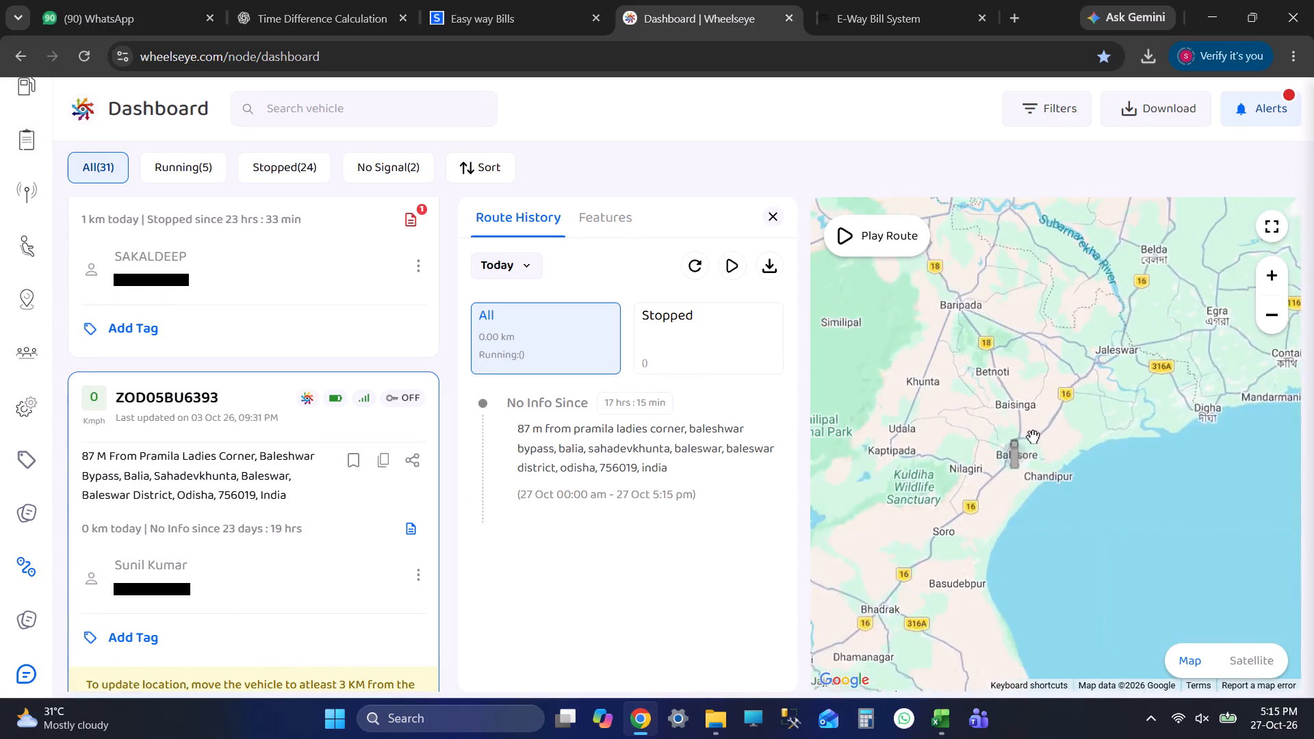
scroll(1033, 437, up, 10)
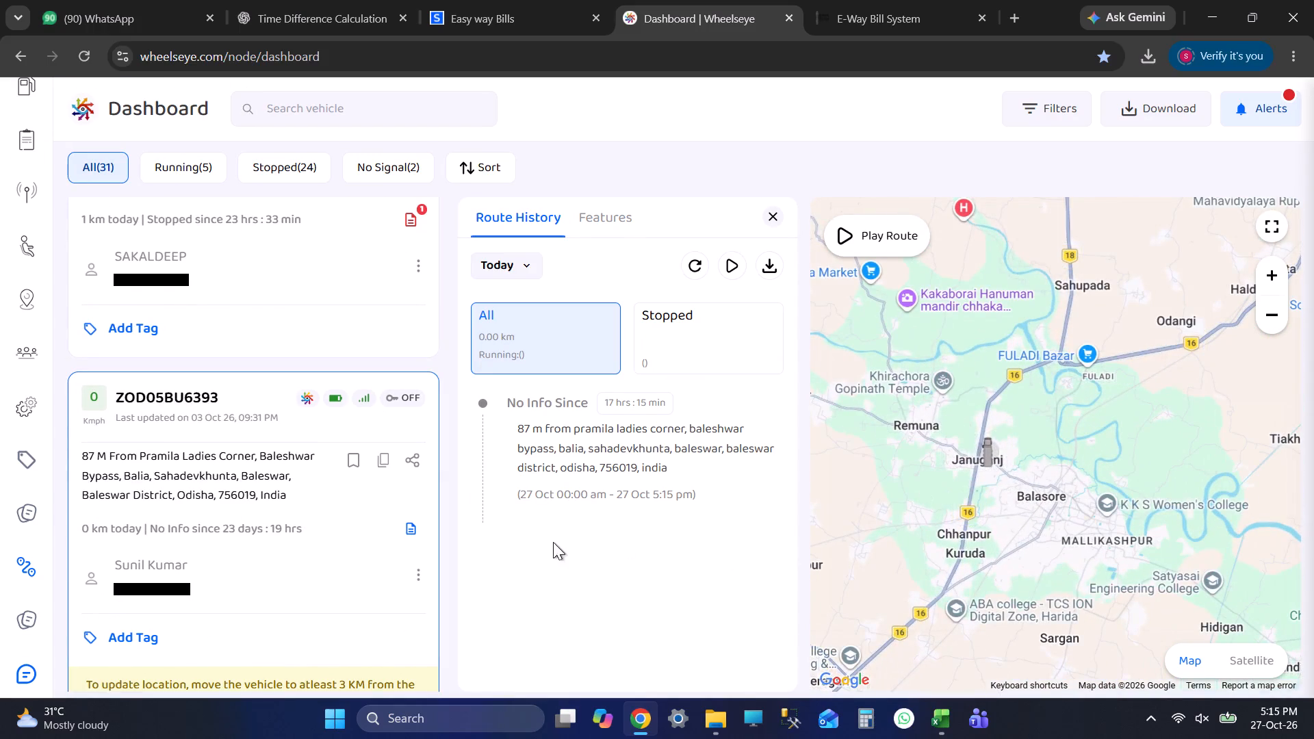
scroll(192, 557, down, 4)
click(205, 539)
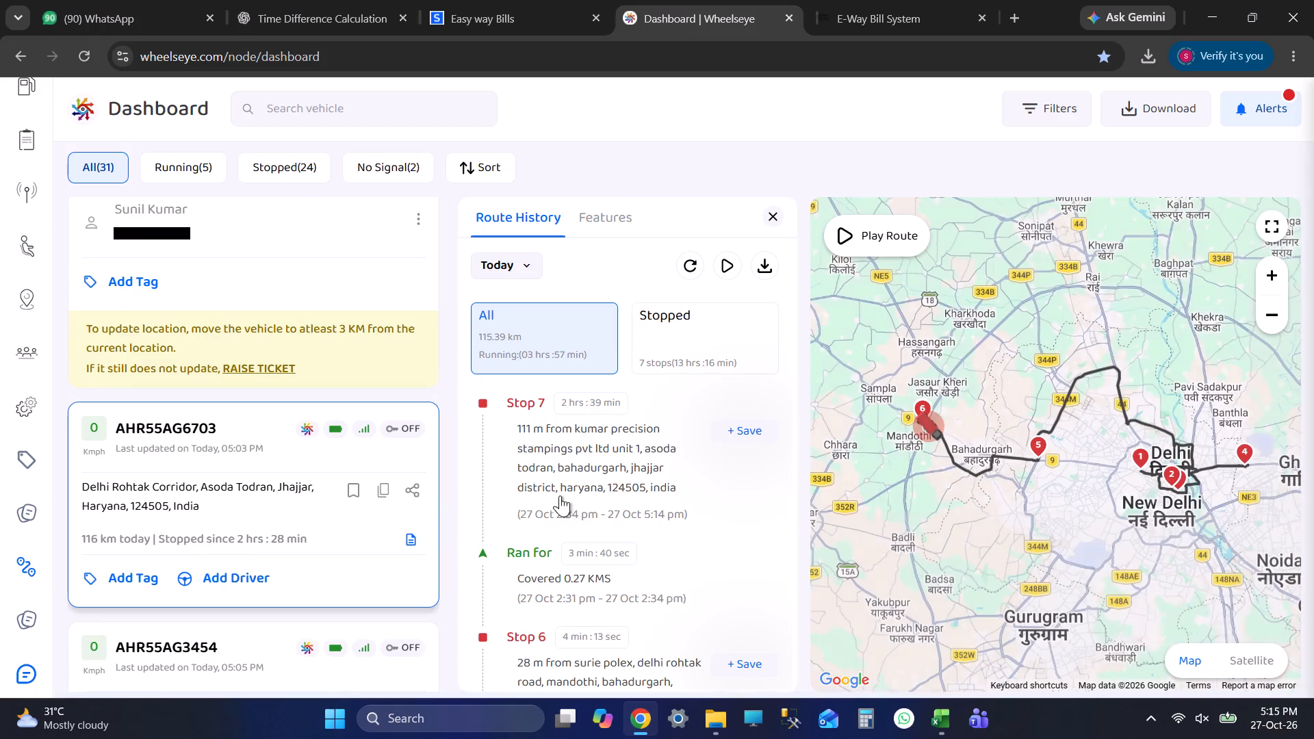
scroll(153, 491, down, 4)
click(244, 327)
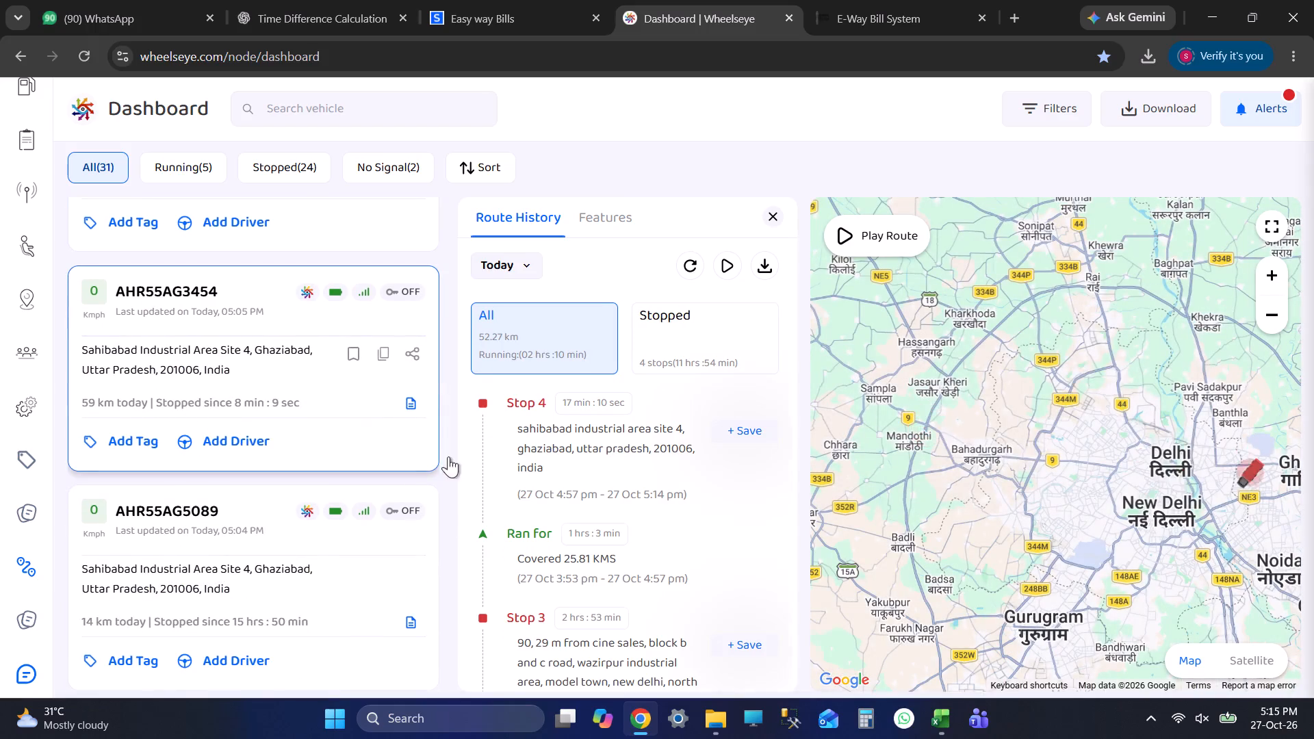
click(181, 518)
scroll(276, 515, down, 3)
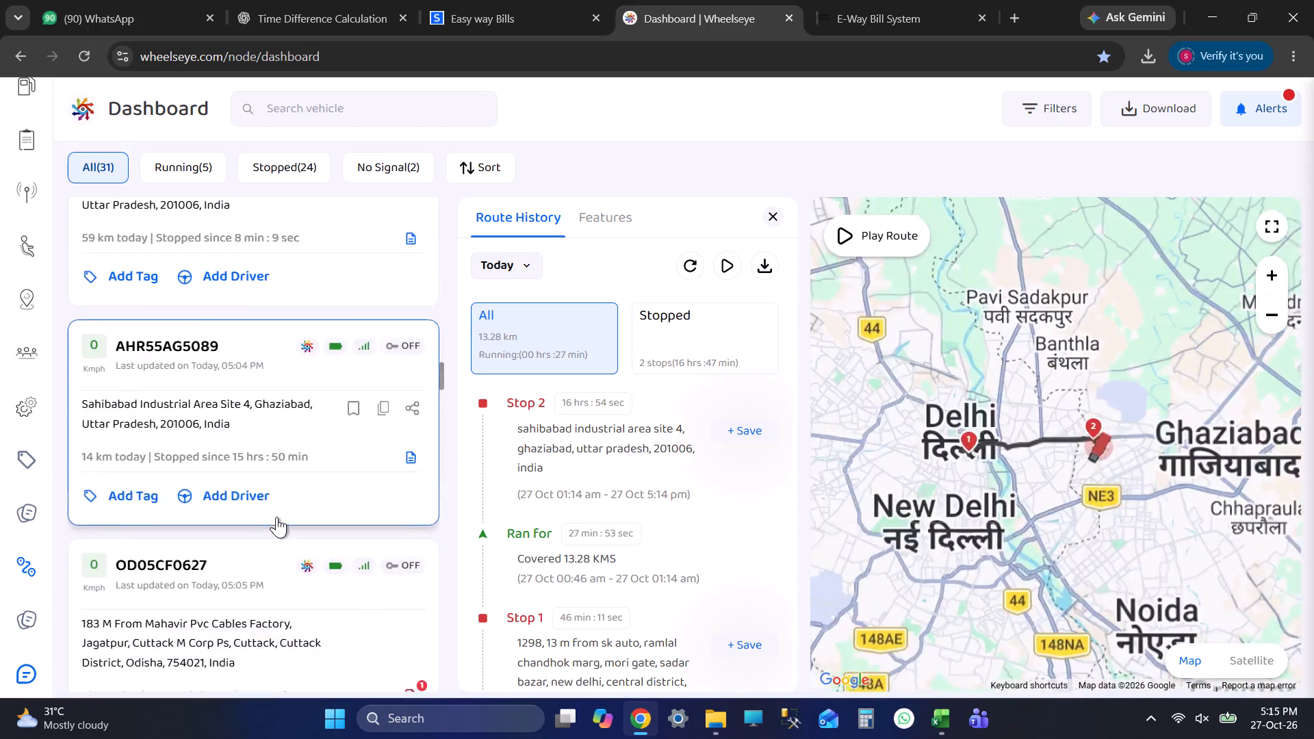
click(267, 521)
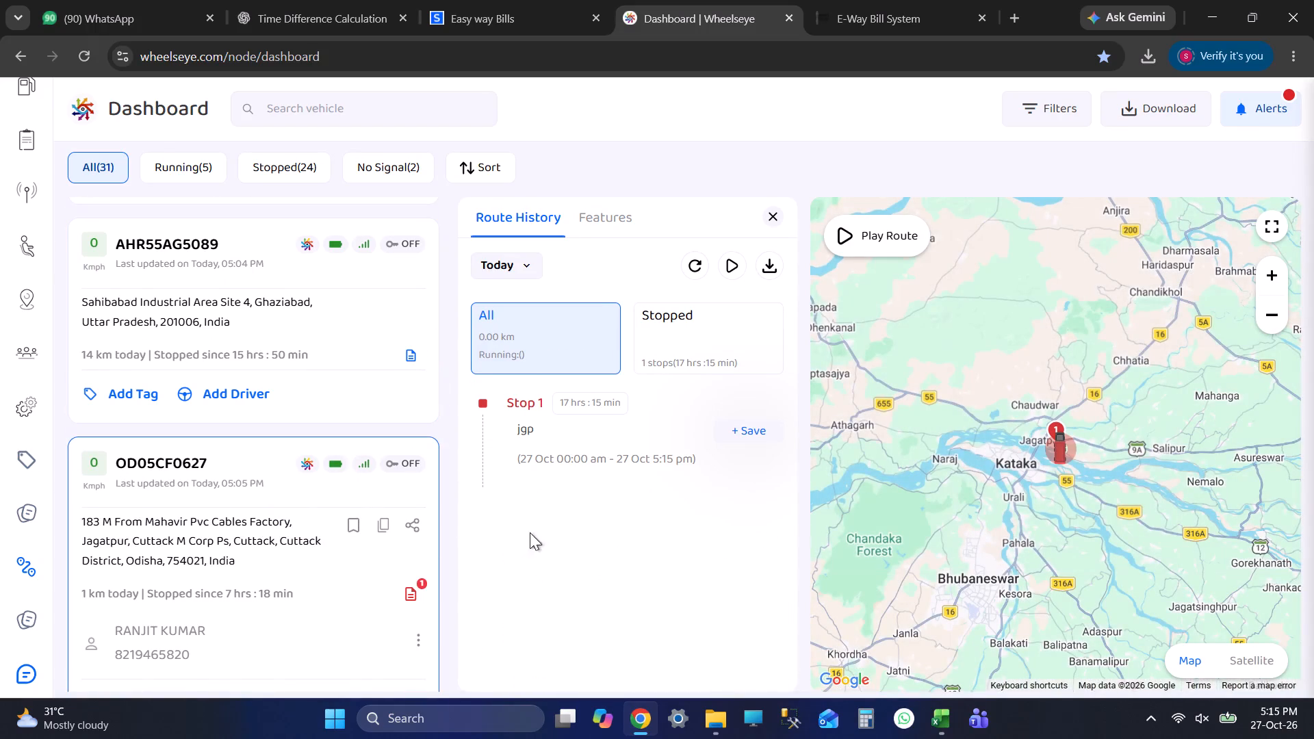
scroll(1068, 407, up, 5)
scroll(1042, 514, up, 5)
scroll(1087, 442, down, 1)
scroll(1087, 442, up, 3)
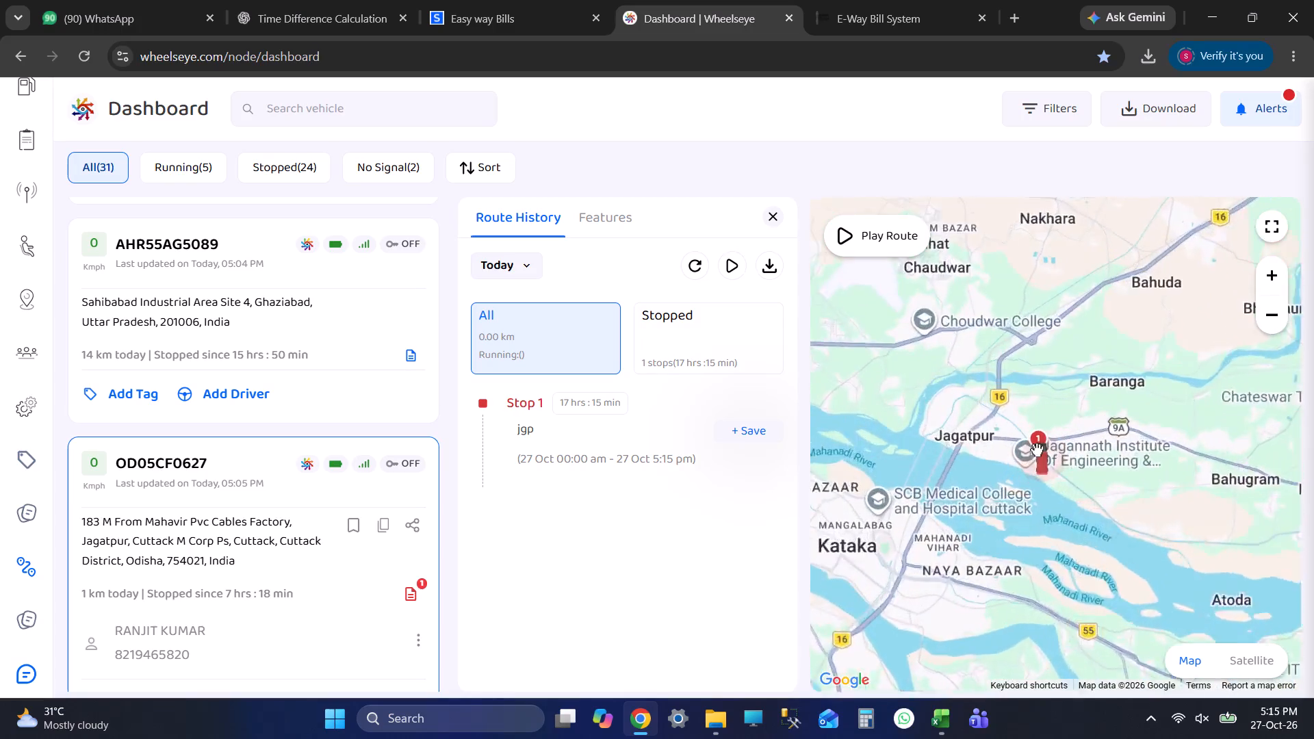
scroll(1037, 450, up, 4)
scroll(257, 497, down, 5)
click(256, 369)
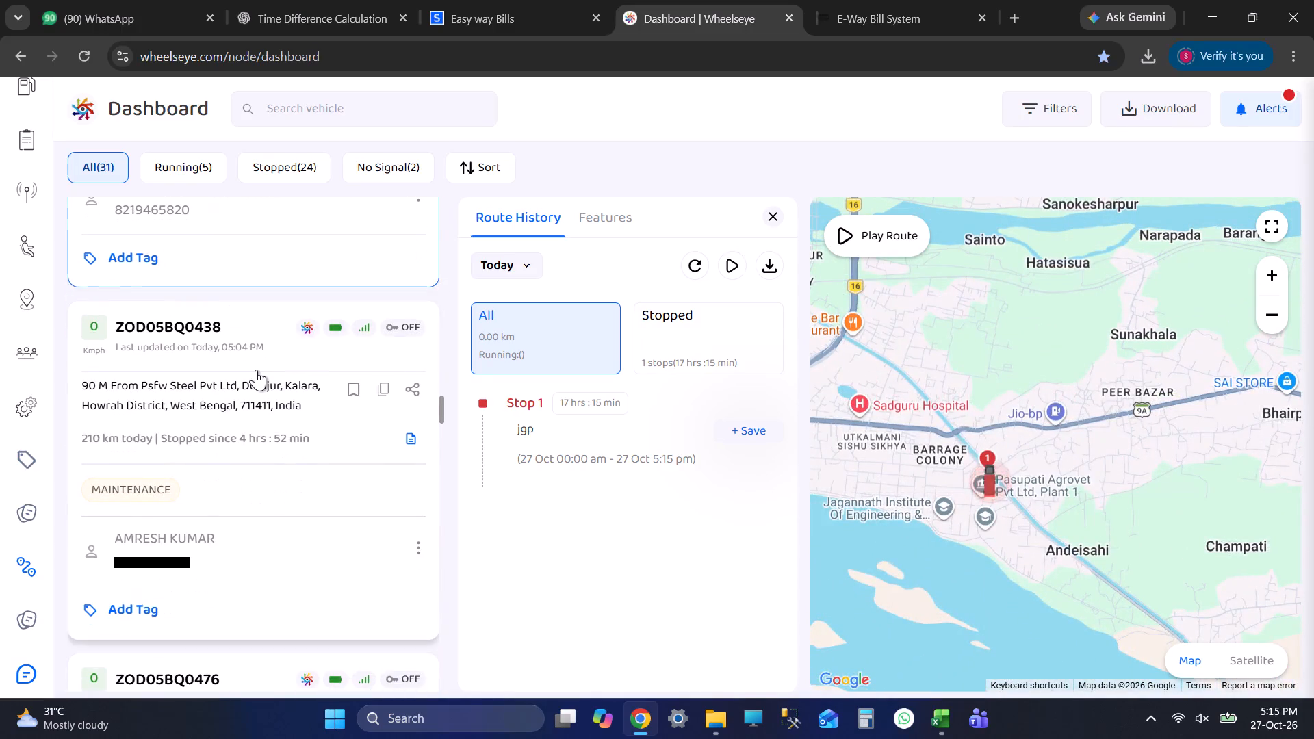
drag(1177, 274, 980, 441)
scroll(992, 489, up, 2)
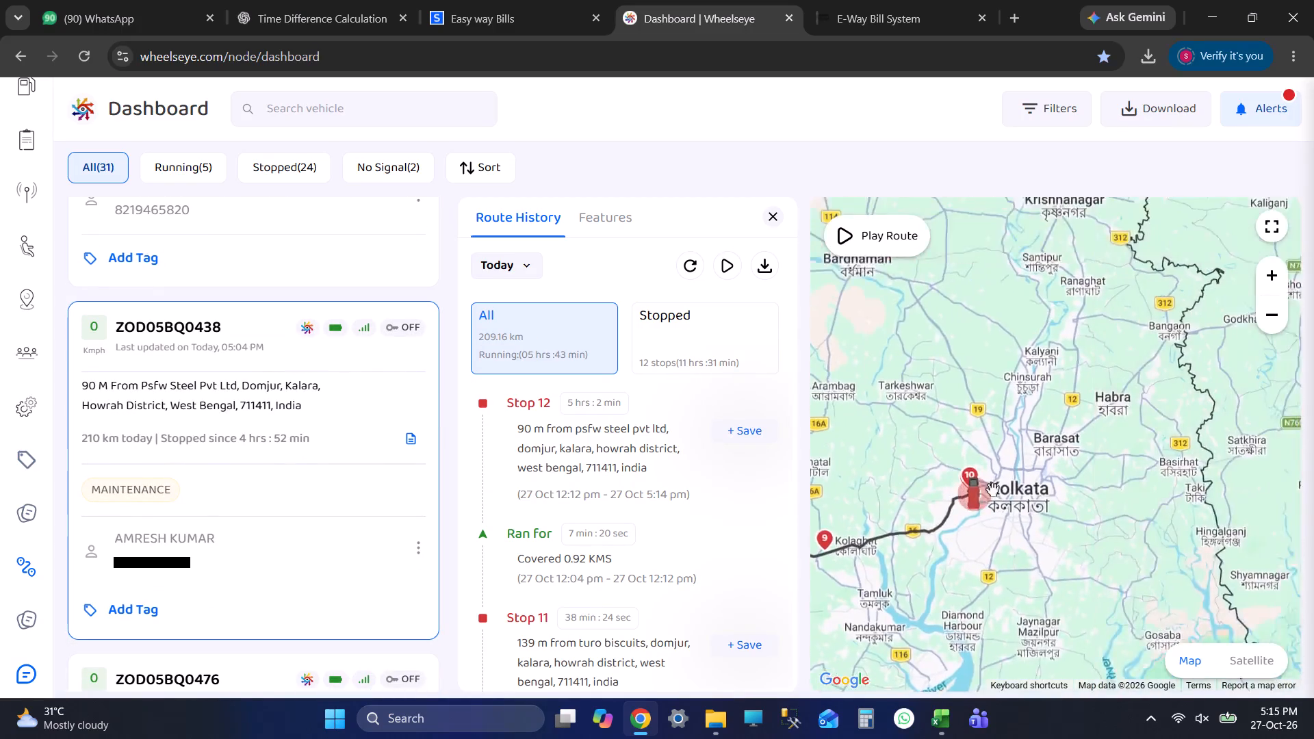
scroll(992, 489, up, 6)
scroll(322, 456, down, 4)
click(276, 371)
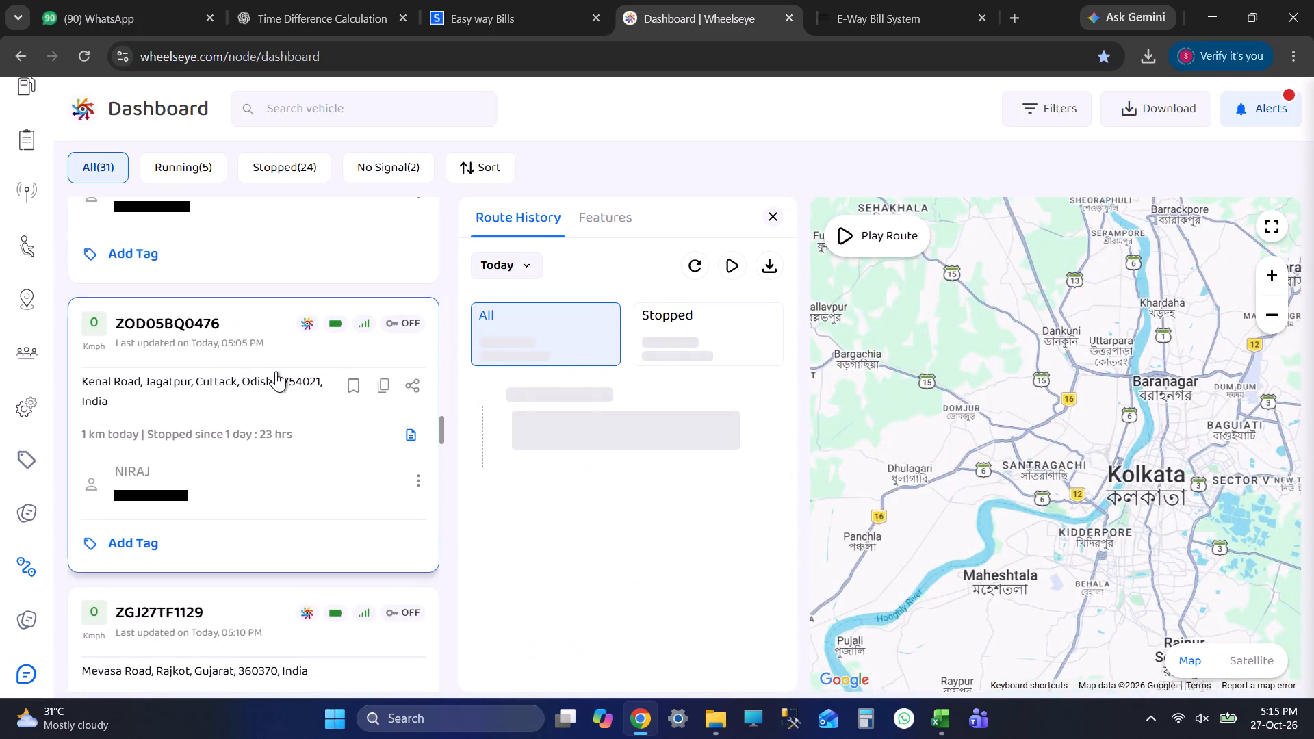
scroll(266, 527, down, 2)
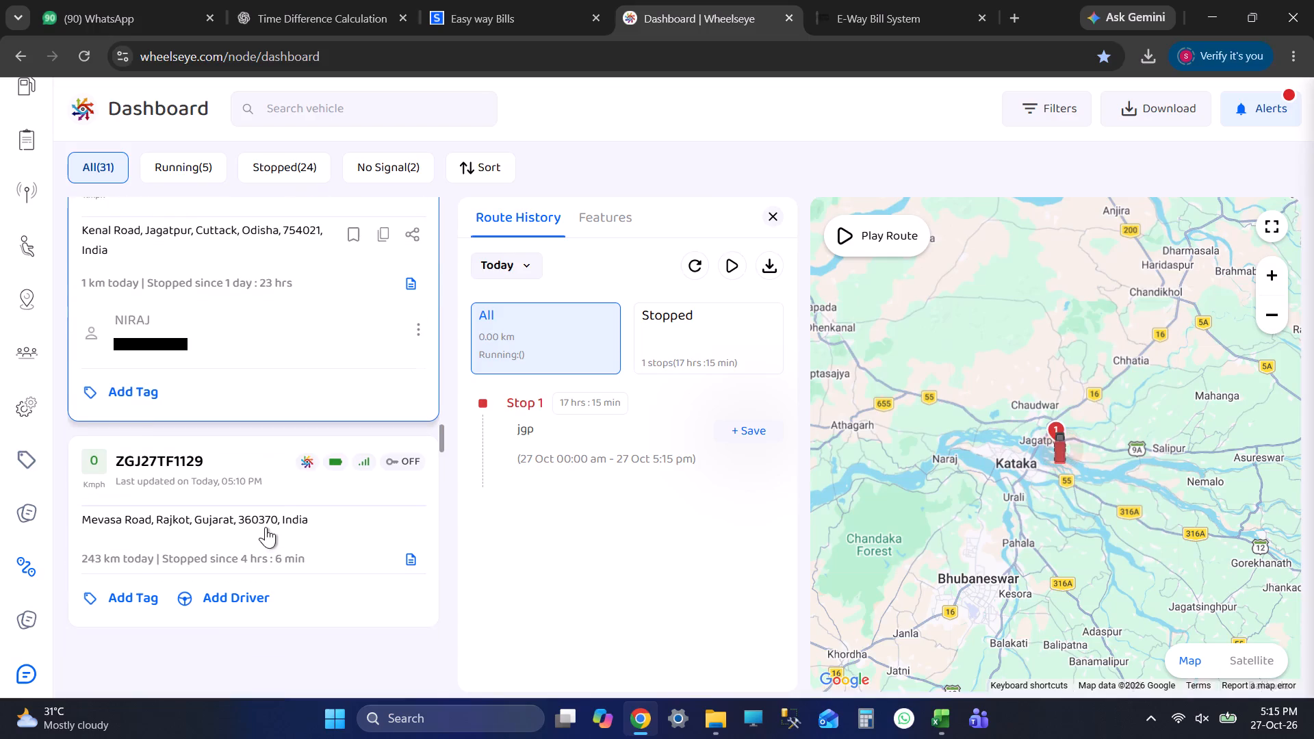
scroll(1079, 401, up, 14)
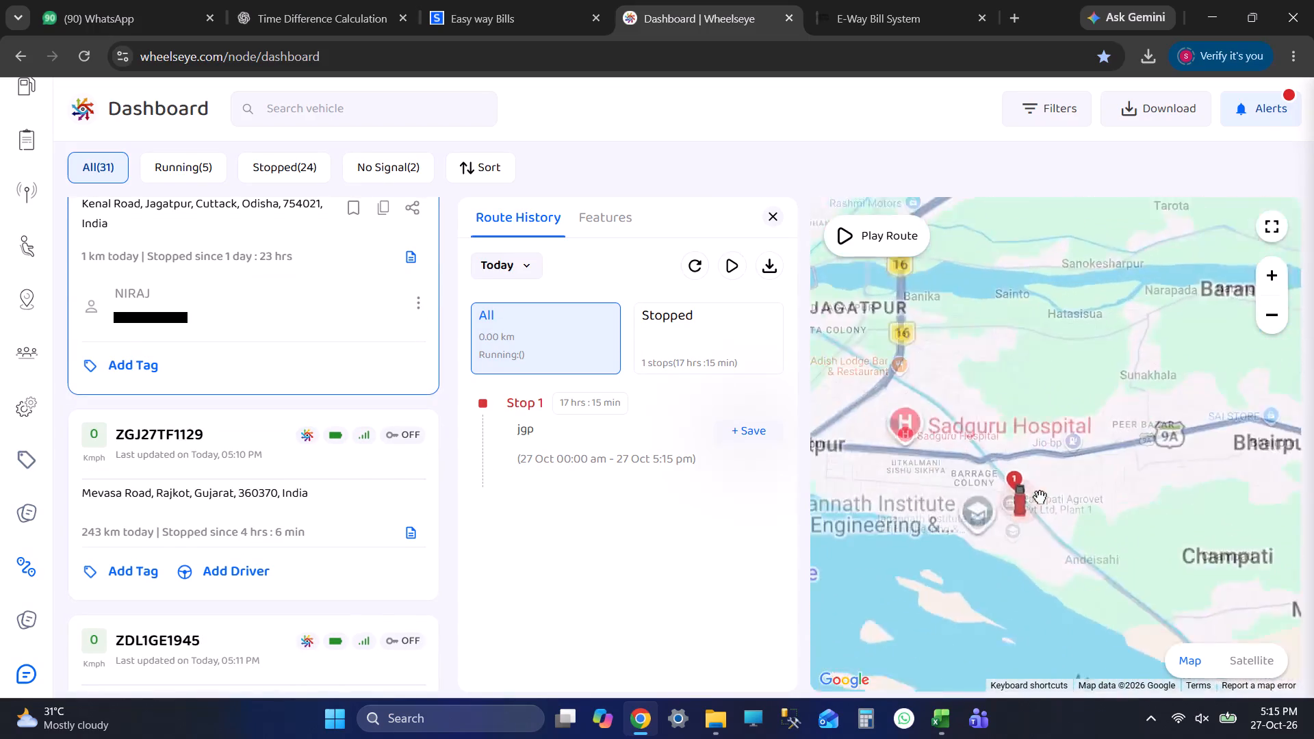
scroll(1040, 497, up, 5)
scroll(989, 501, down, 1)
scroll(989, 501, up, 5)
drag(989, 481, 1030, 491)
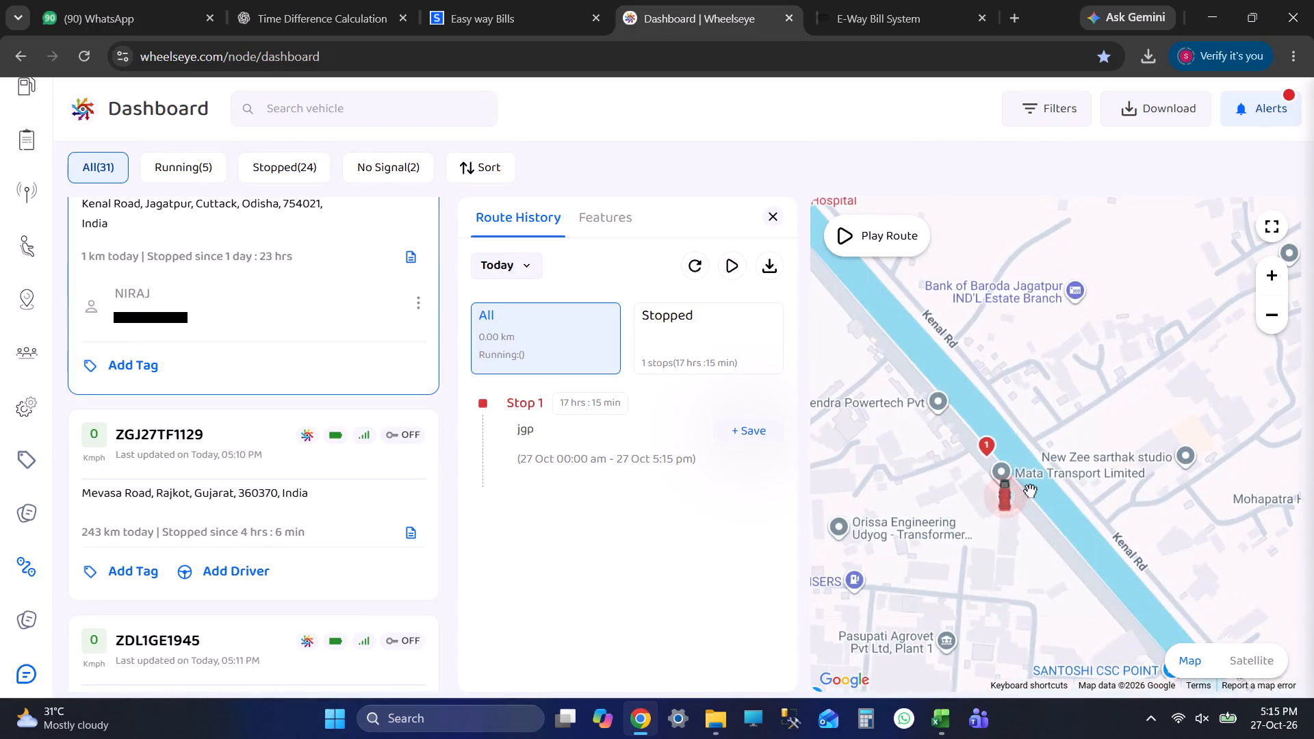
scroll(1030, 491, up, 2)
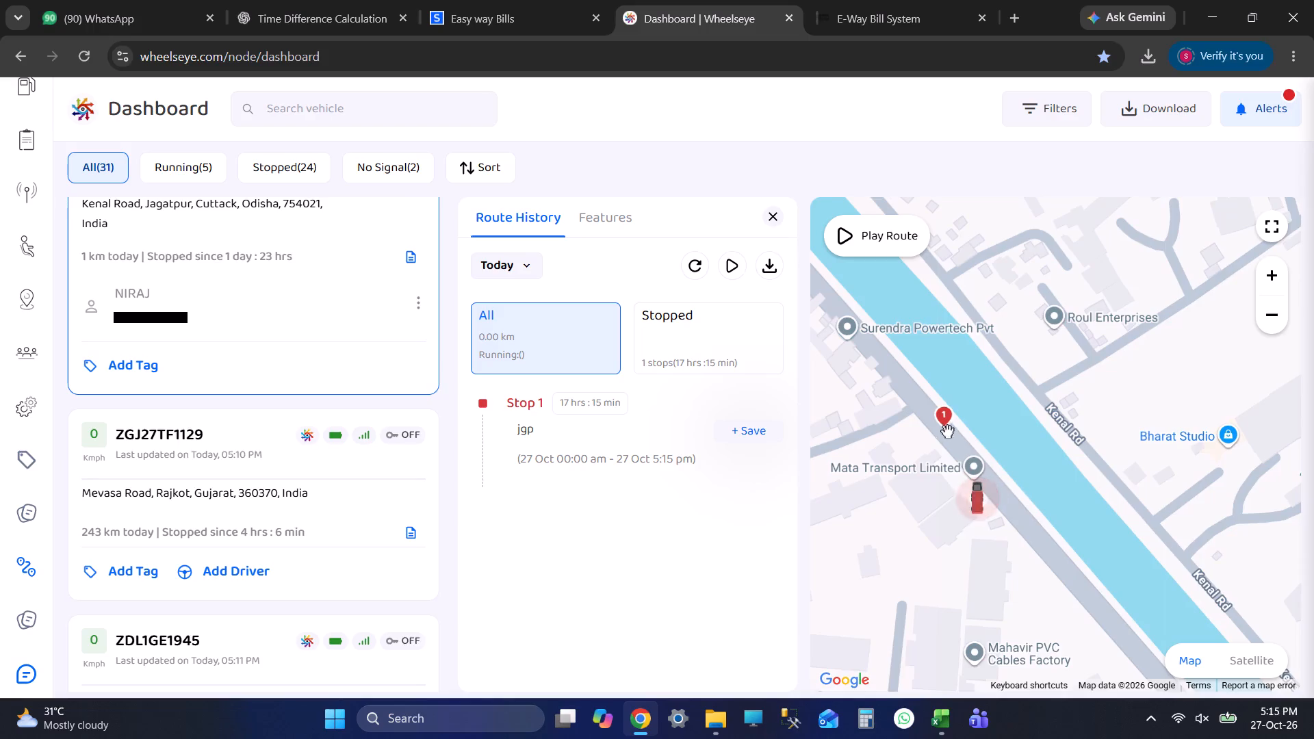
click(1268, 664)
scroll(938, 493, up, 1)
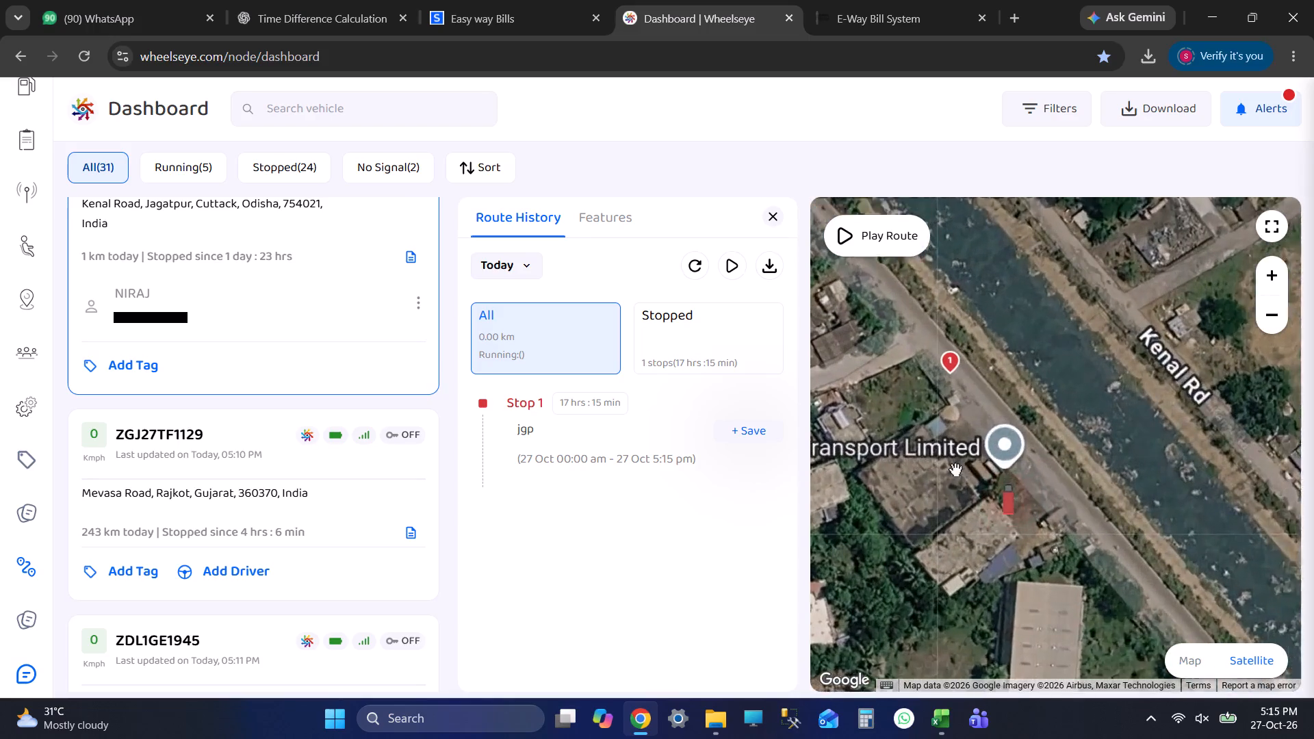
drag(952, 502, 1007, 487)
scroll(1007, 487, down, 3)
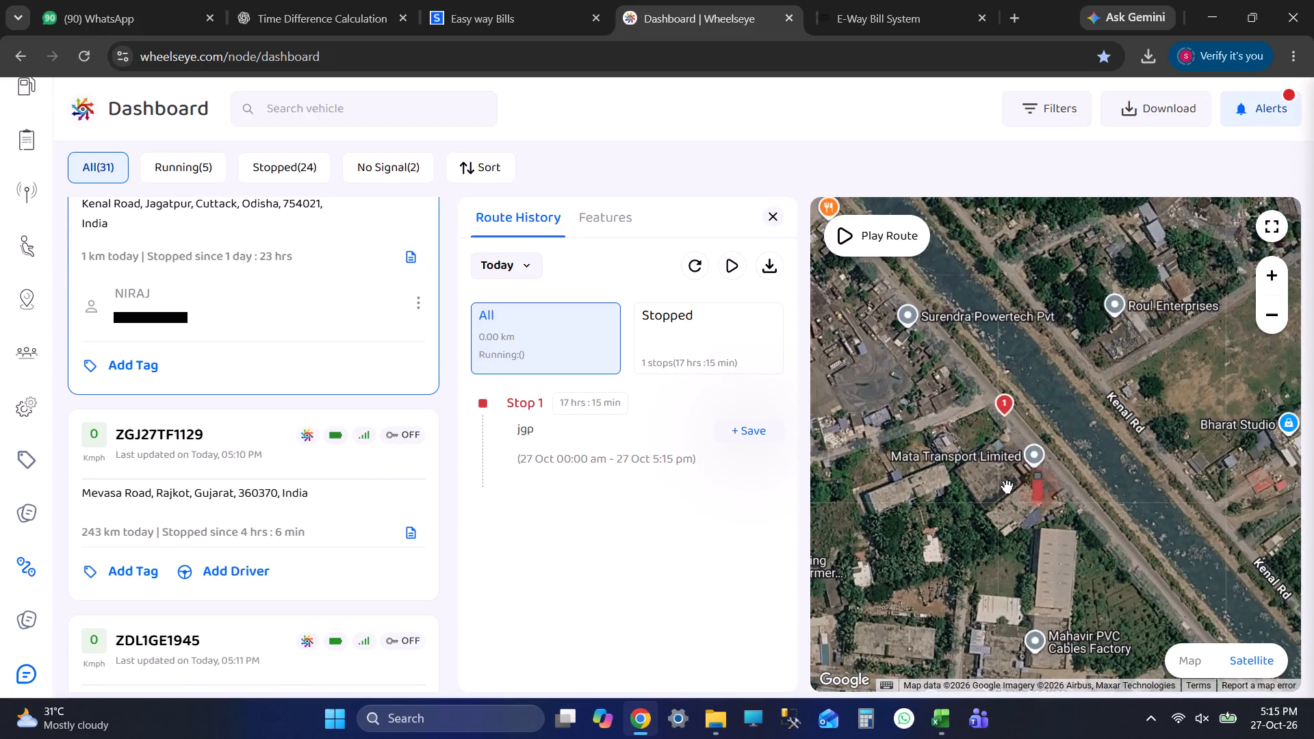
scroll(1007, 487, up, 3)
scroll(1007, 487, down, 1)
scroll(1007, 487, up, 4)
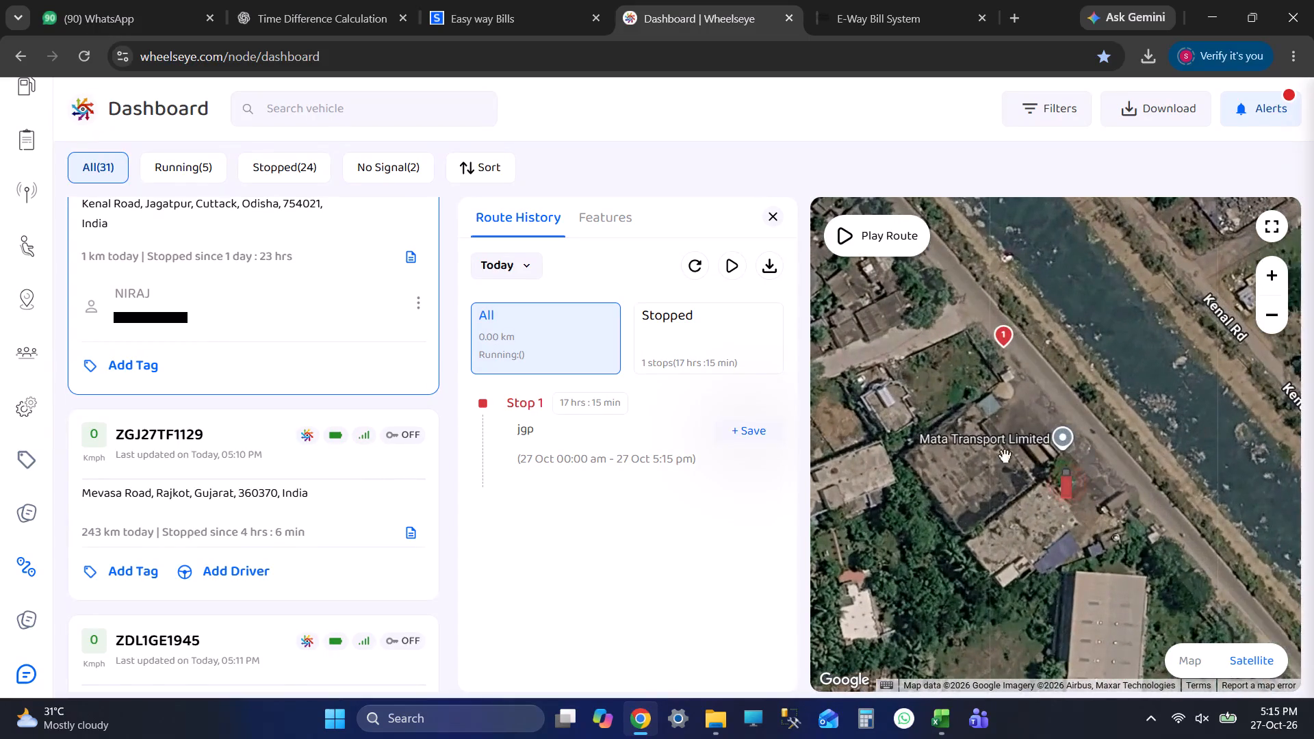
drag(1009, 368, 1070, 401)
drag(1059, 413, 987, 456)
scroll(981, 458, down, 1)
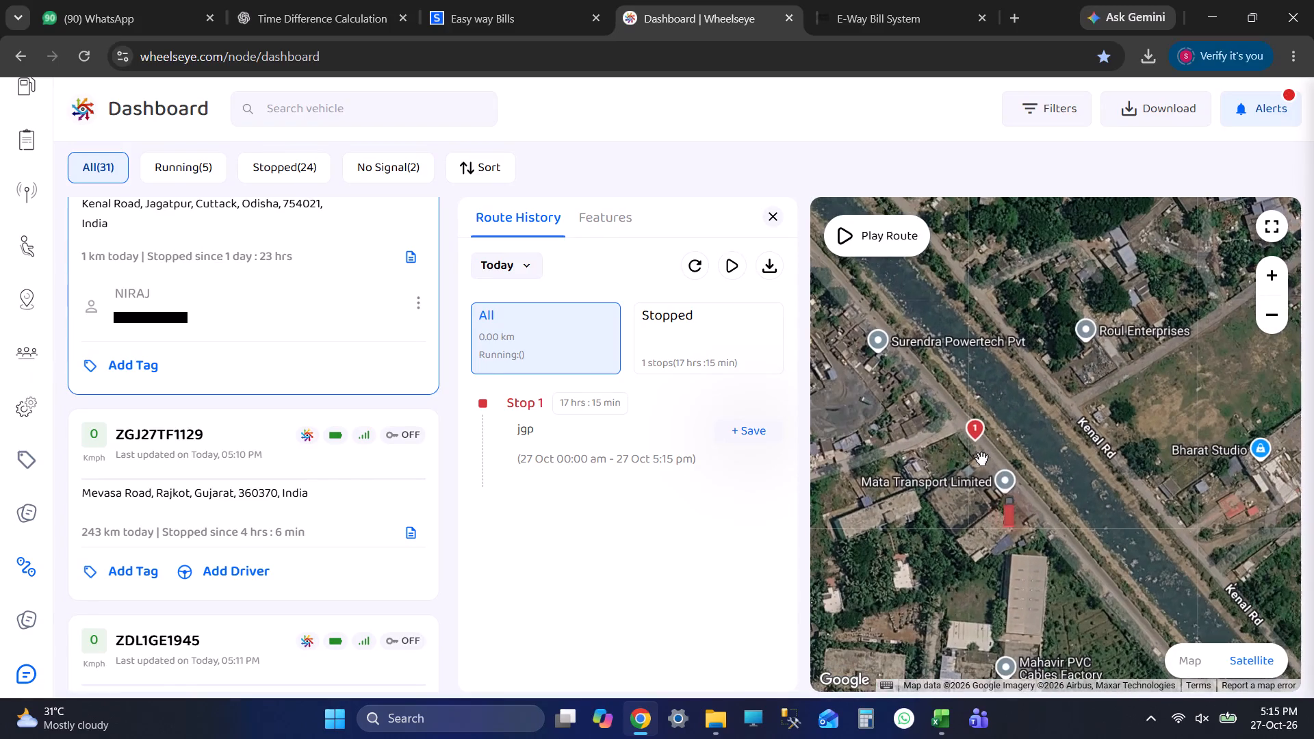
drag(997, 417, 980, 495)
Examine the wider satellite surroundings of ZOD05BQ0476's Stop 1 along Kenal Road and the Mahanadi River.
scroll(980, 495, down, 2)
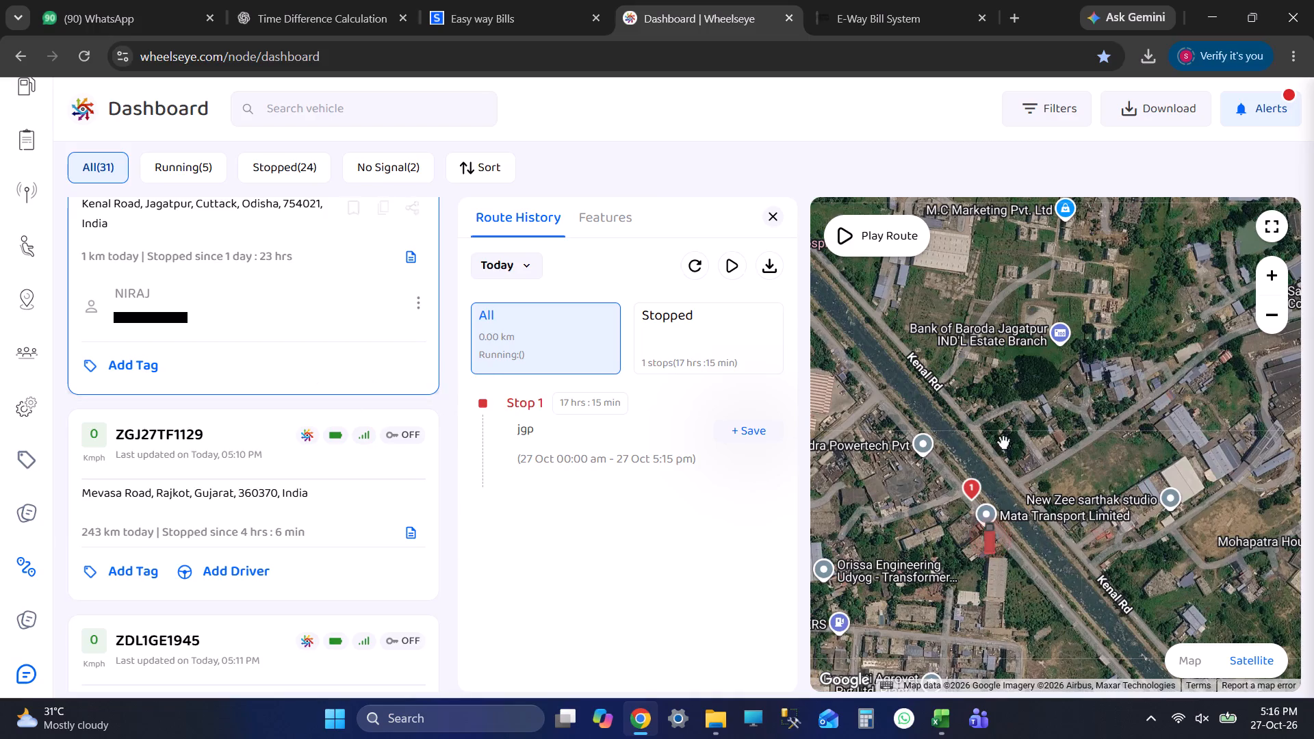
scroll(976, 543, down, 1)
drag(976, 543, 932, 372)
scroll(931, 374, down, 3)
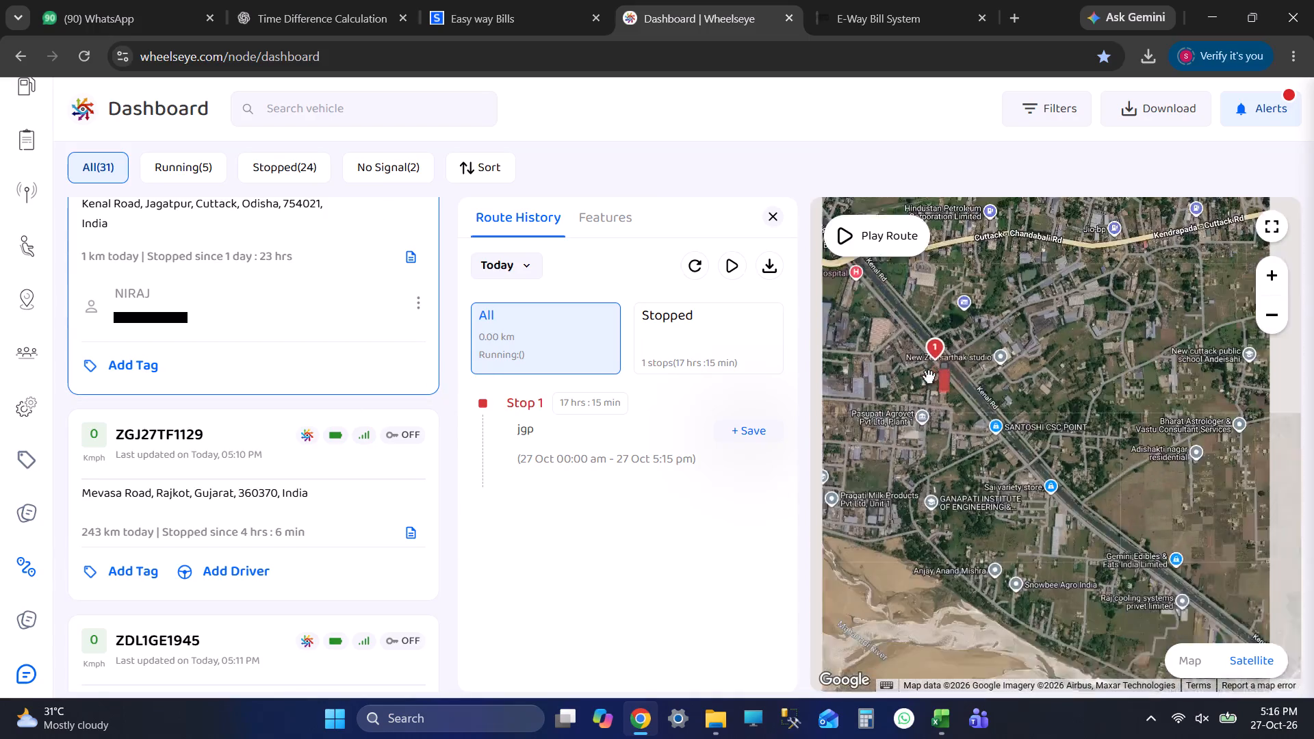
drag(929, 376, 969, 457)
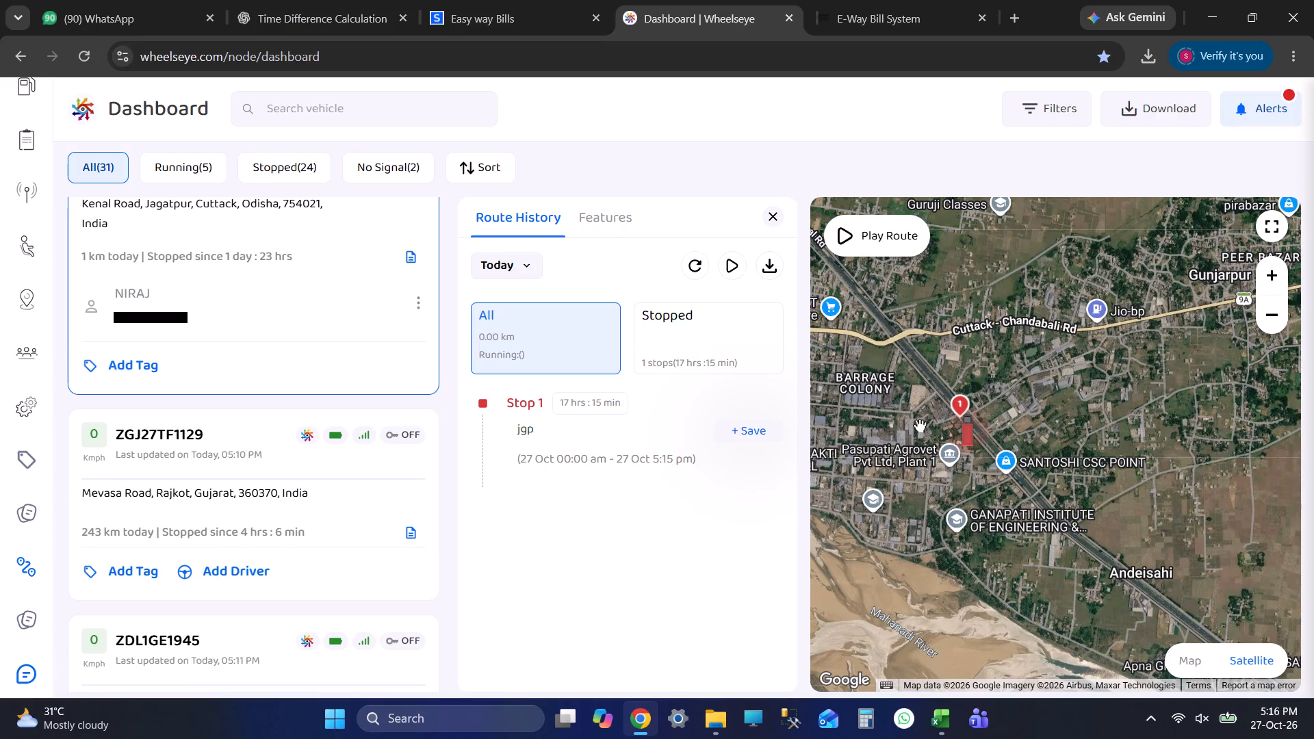
scroll(936, 418, up, 4)
scroll(985, 446, up, 11)
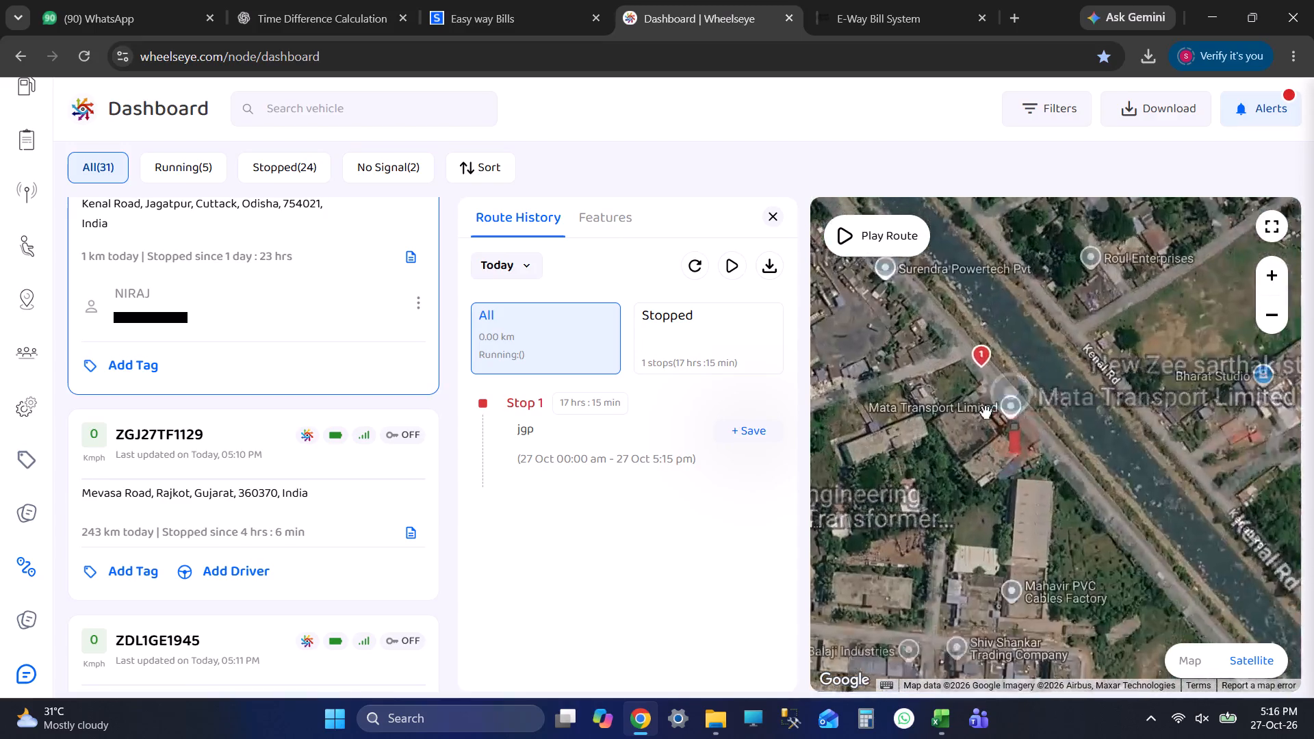
scroll(985, 412, down, 15)
scroll(979, 413, up, 1)
scroll(979, 413, down, 3)
scroll(979, 413, up, 1)
scroll(979, 413, down, 3)
scroll(979, 413, up, 1)
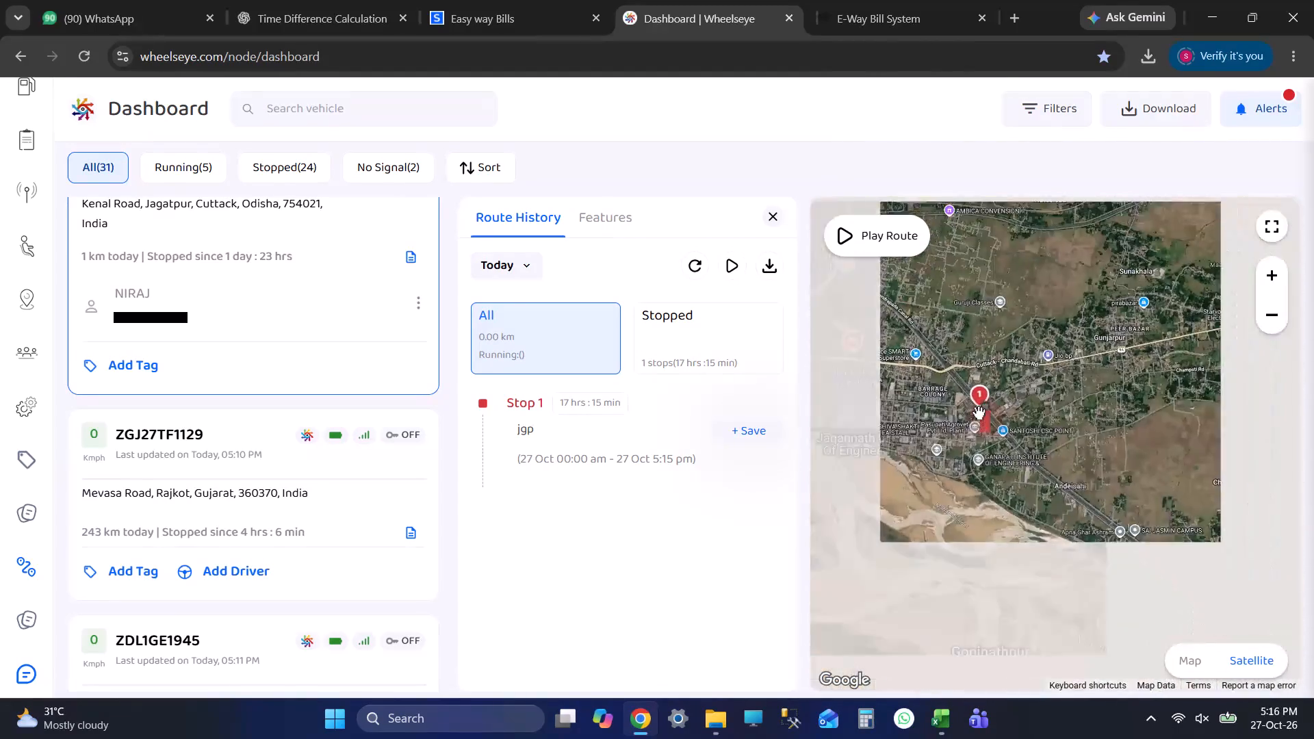
scroll(994, 440, down, 5)
click(607, 421)
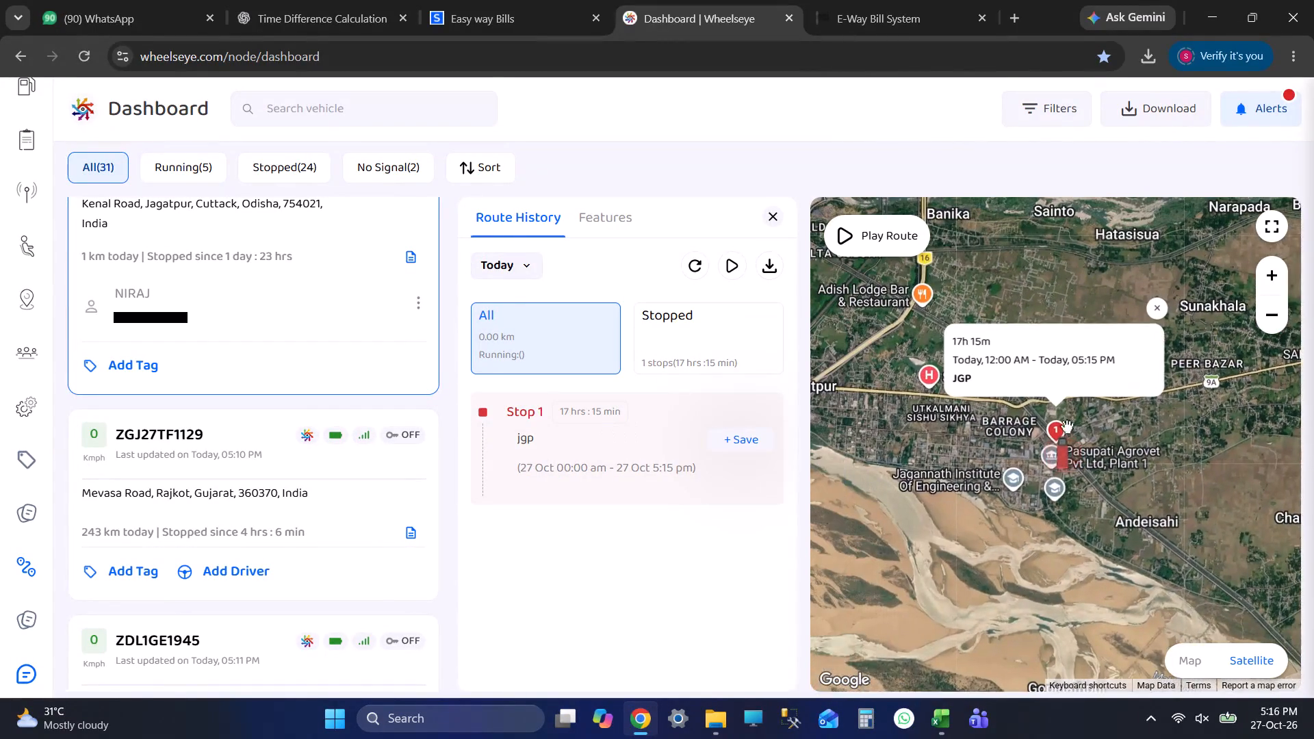
scroll(1062, 435, down, 1)
double_click(632, 454)
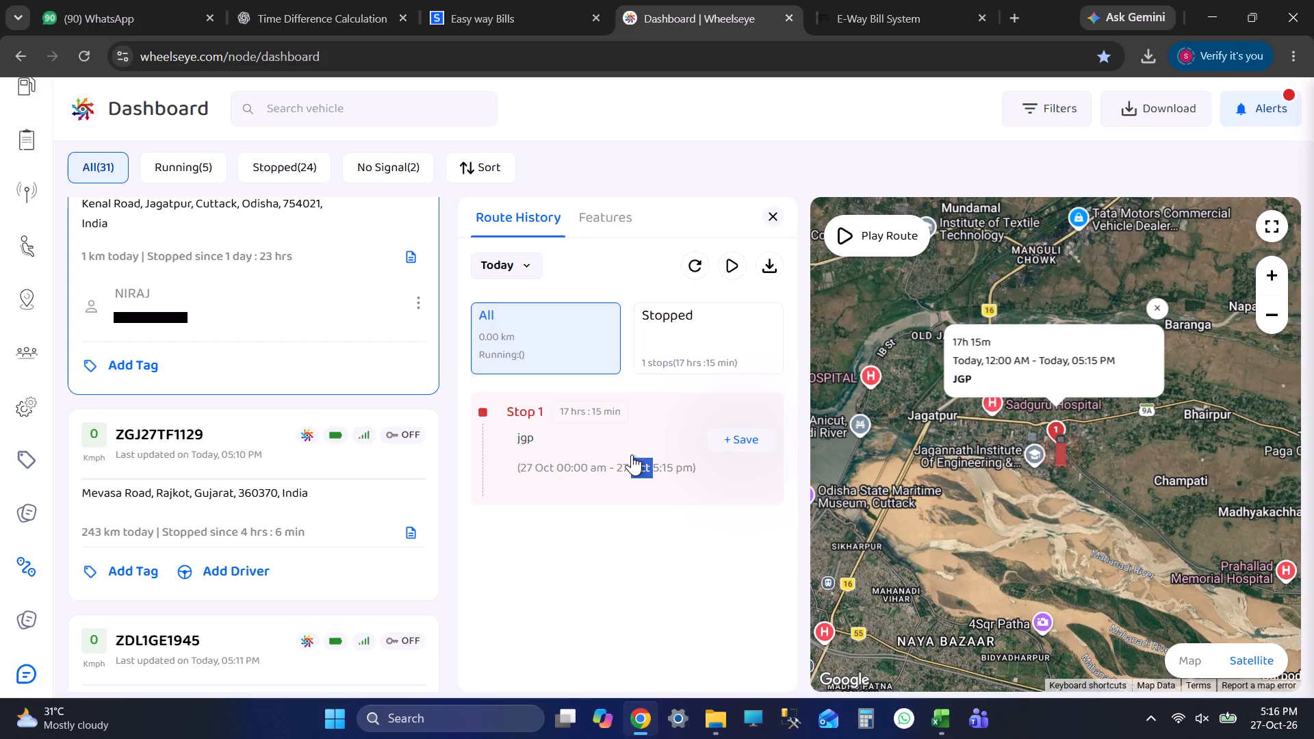
click(631, 446)
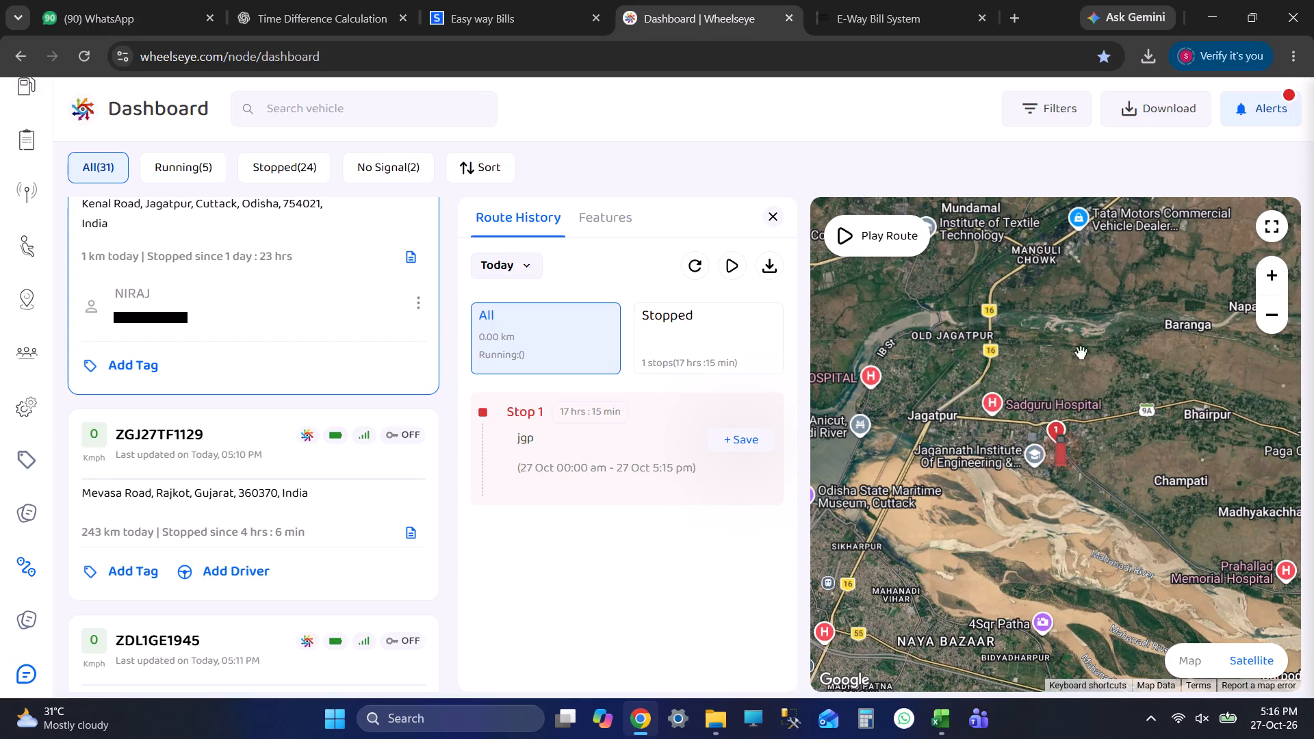
click(634, 445)
scroll(209, 377, up, 2)
click(209, 377)
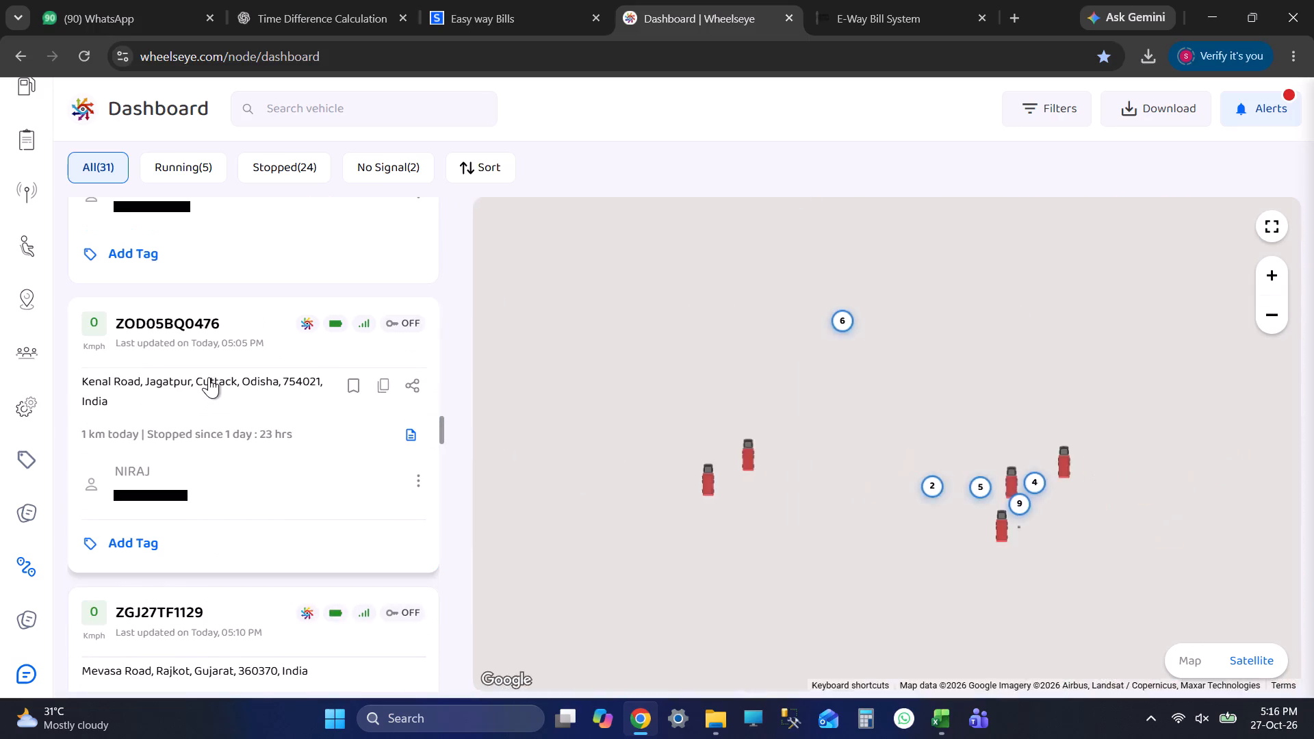
click(209, 377)
click(532, 424)
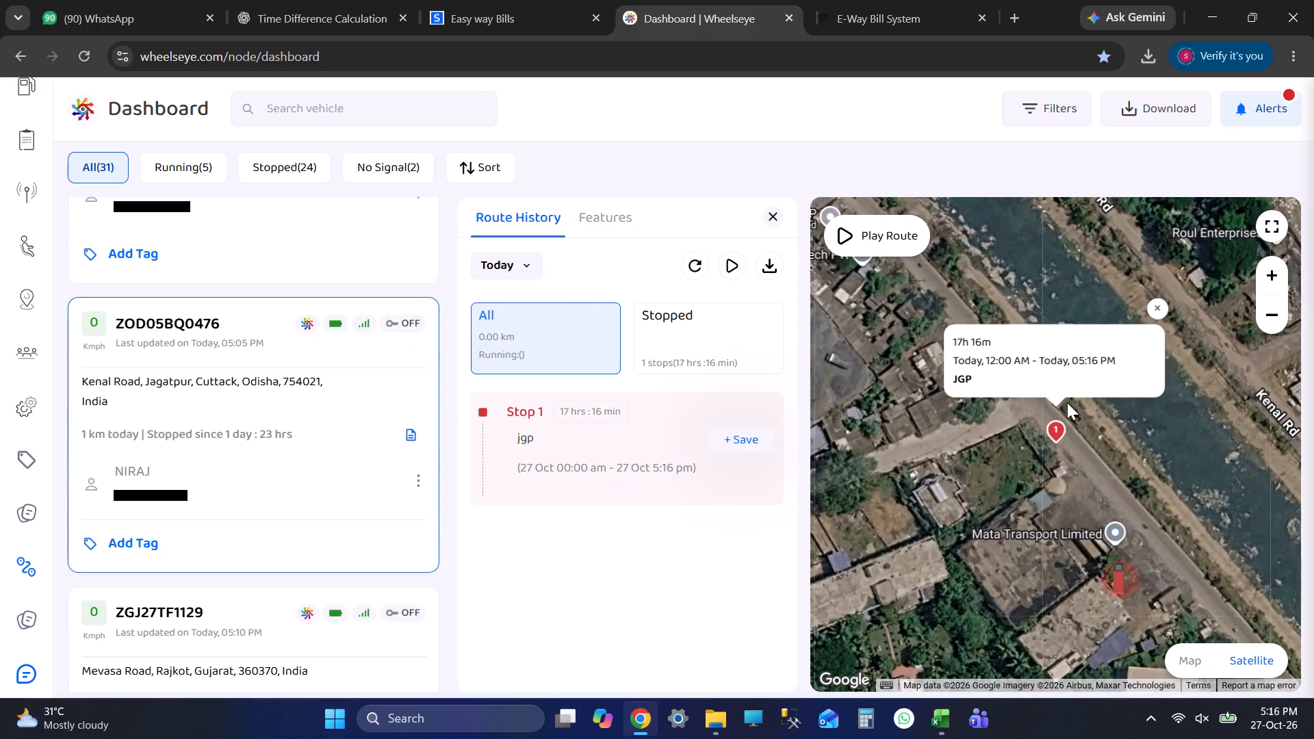
scroll(1087, 436, up, 4)
scroll(1040, 456, down, 6)
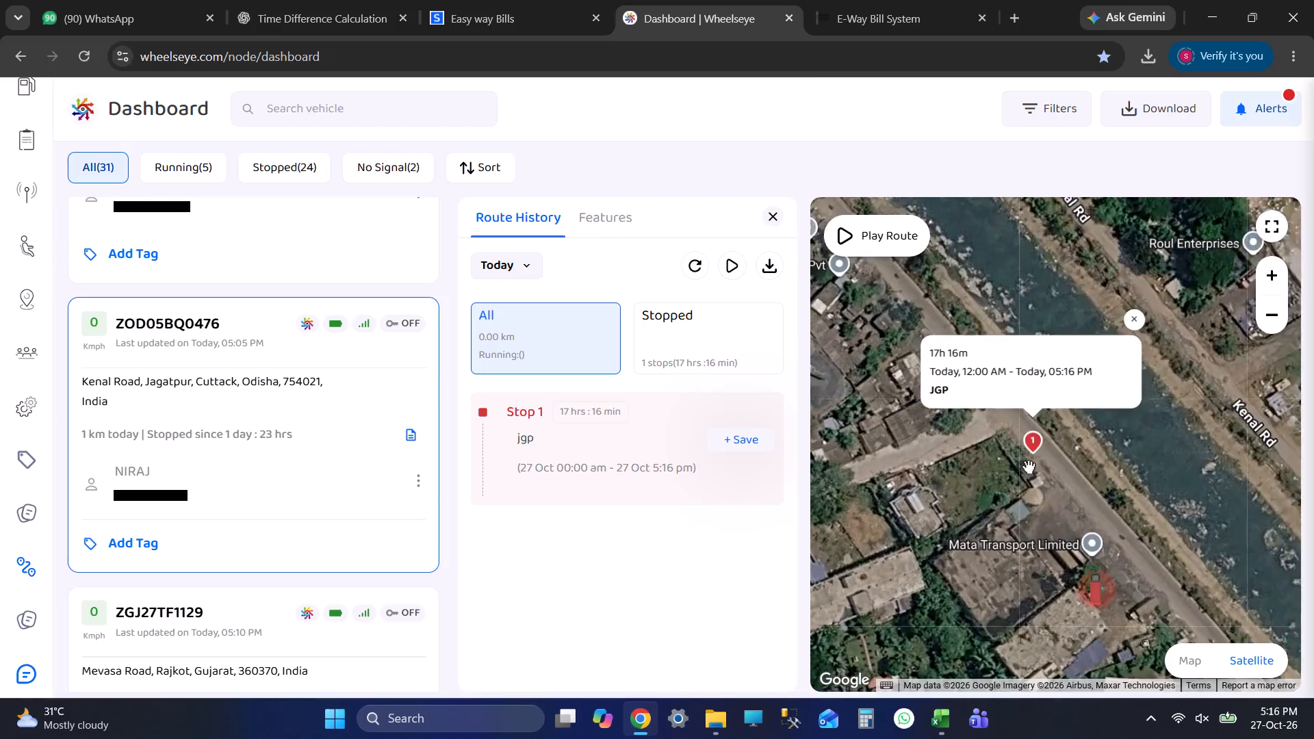
scroll(1029, 467, down, 5)
click(1135, 315)
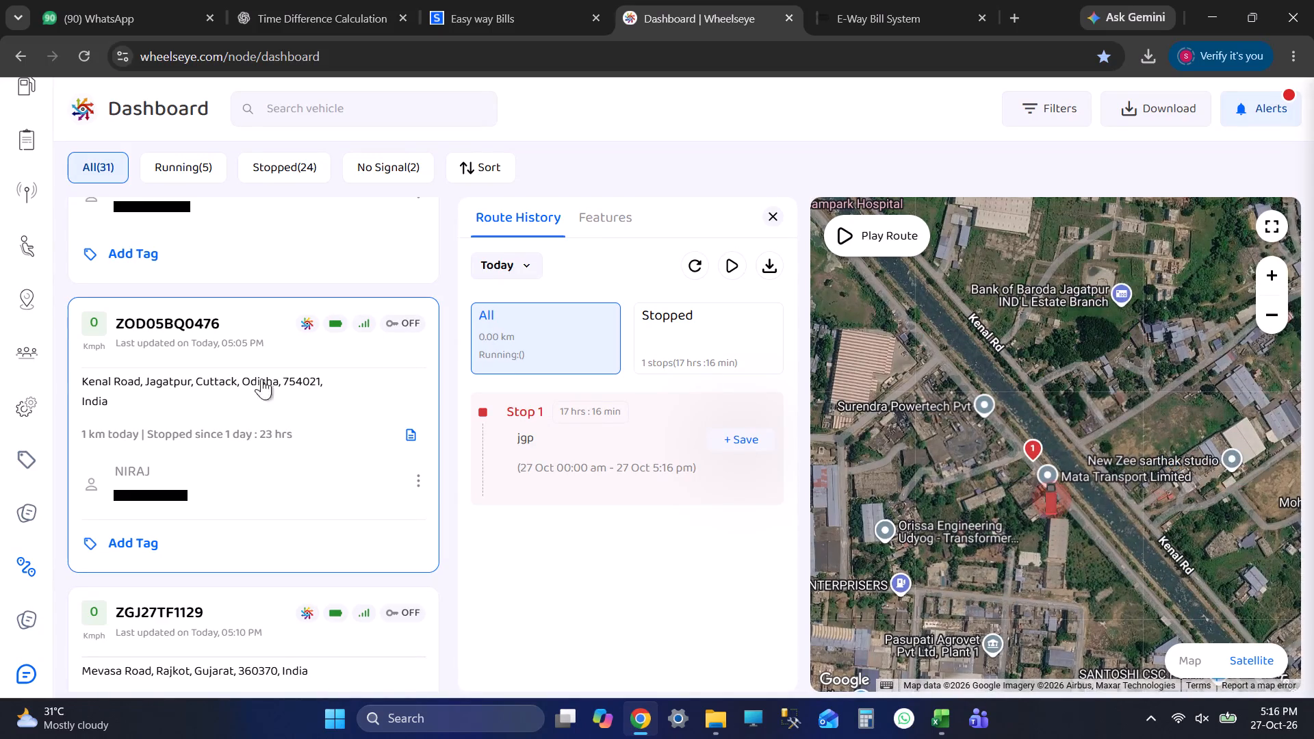
scroll(154, 378, down, 4)
click(178, 354)
scroll(223, 471, up, 1)
scroll(222, 474, down, 2)
click(221, 405)
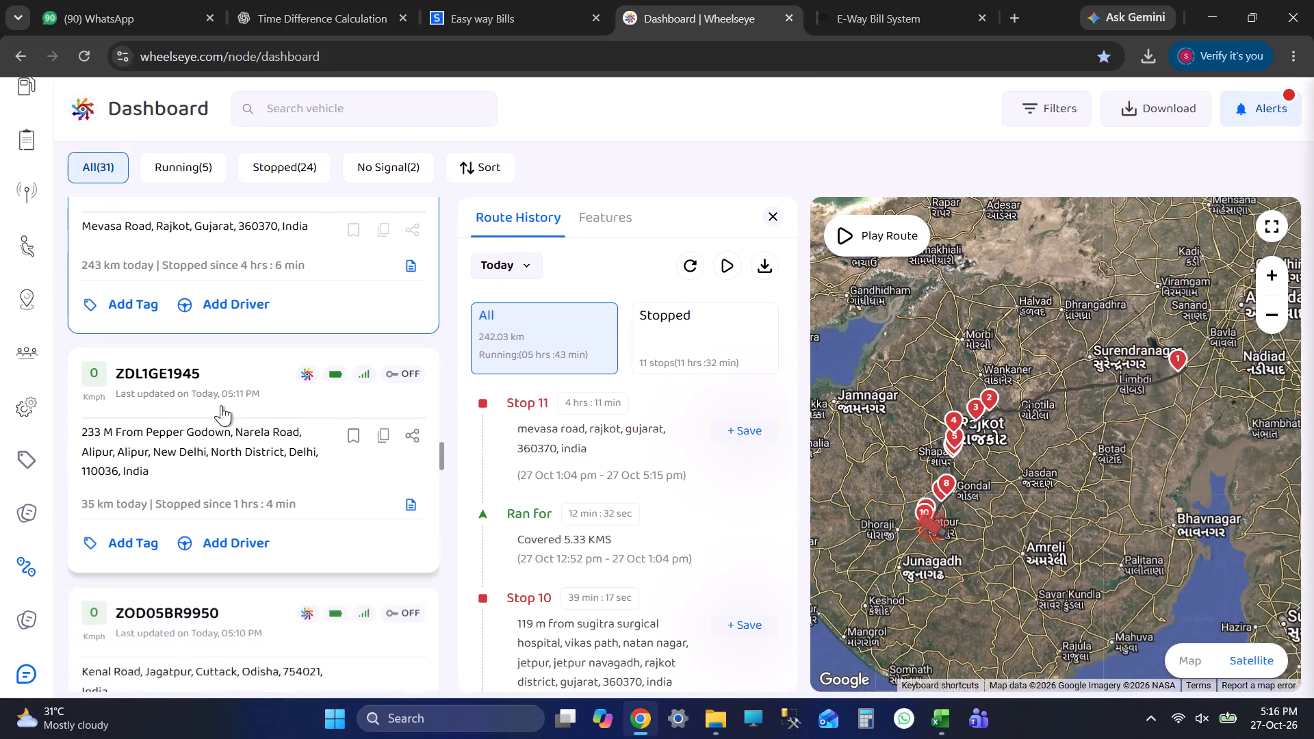
scroll(309, 473, down, 2)
drag(250, 508, 269, 506)
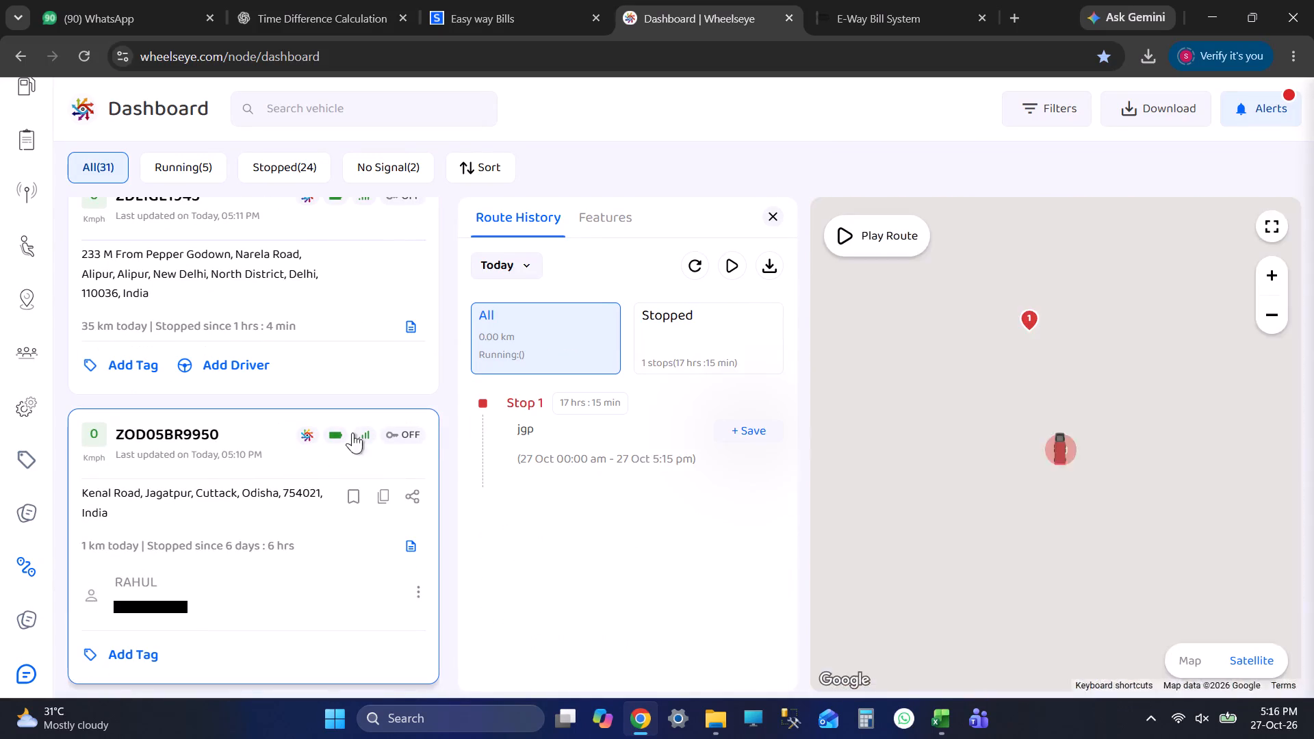
scroll(1024, 436, down, 3)
scroll(403, 474, down, 5)
click(156, 315)
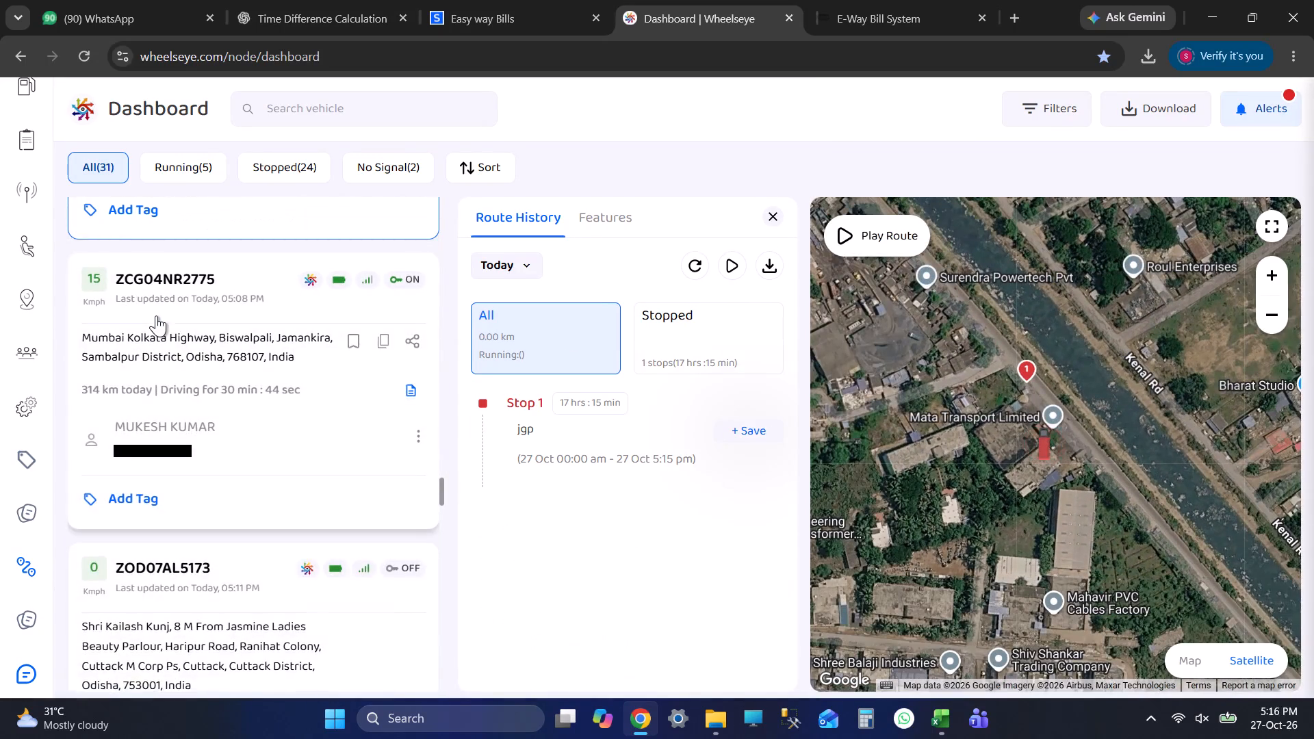
scroll(1191, 435, up, 7)
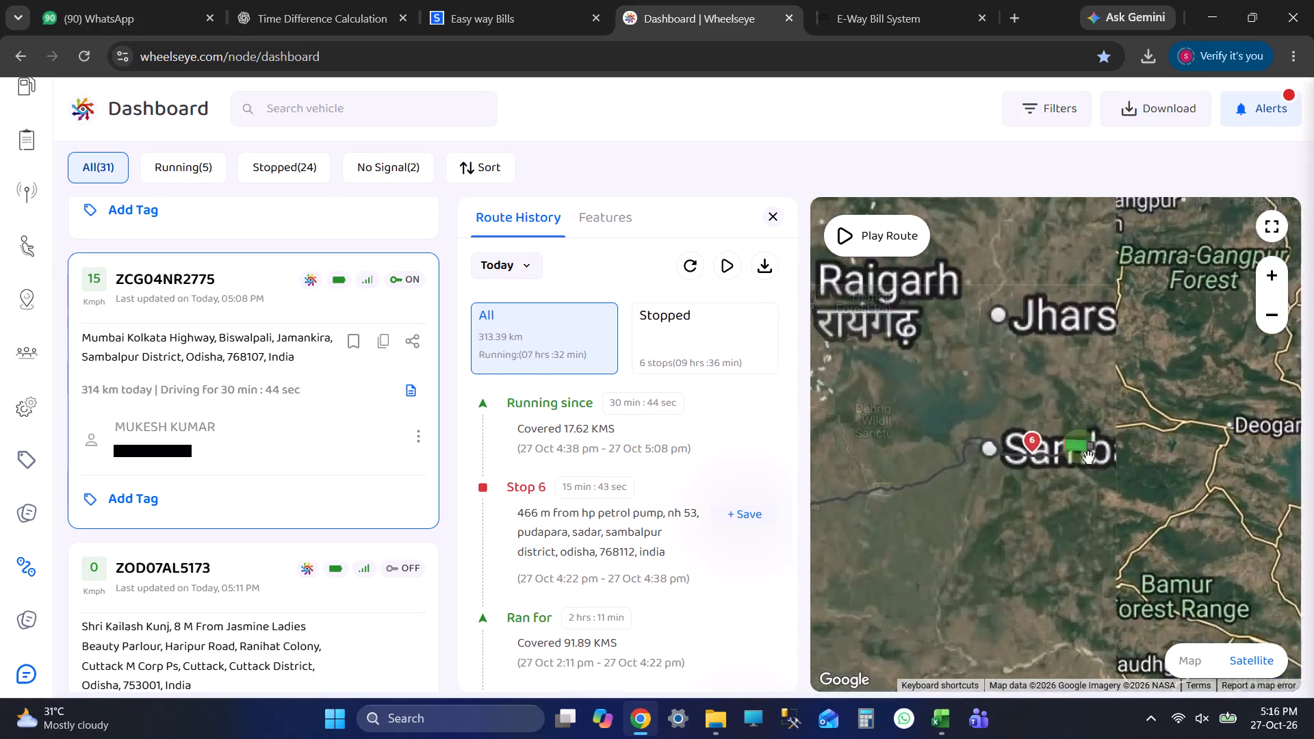
scroll(1088, 457, up, 3)
scroll(1071, 454, down, 2)
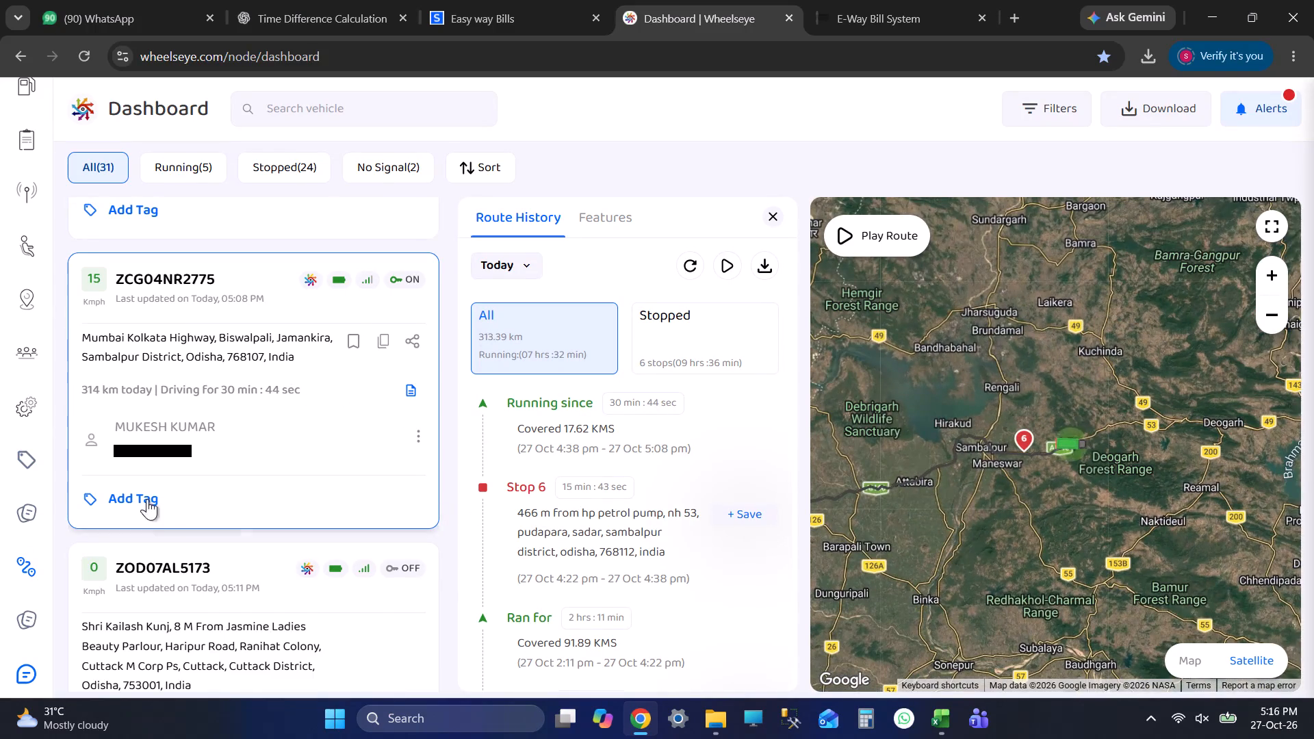
scroll(144, 488, down, 3)
click(196, 413)
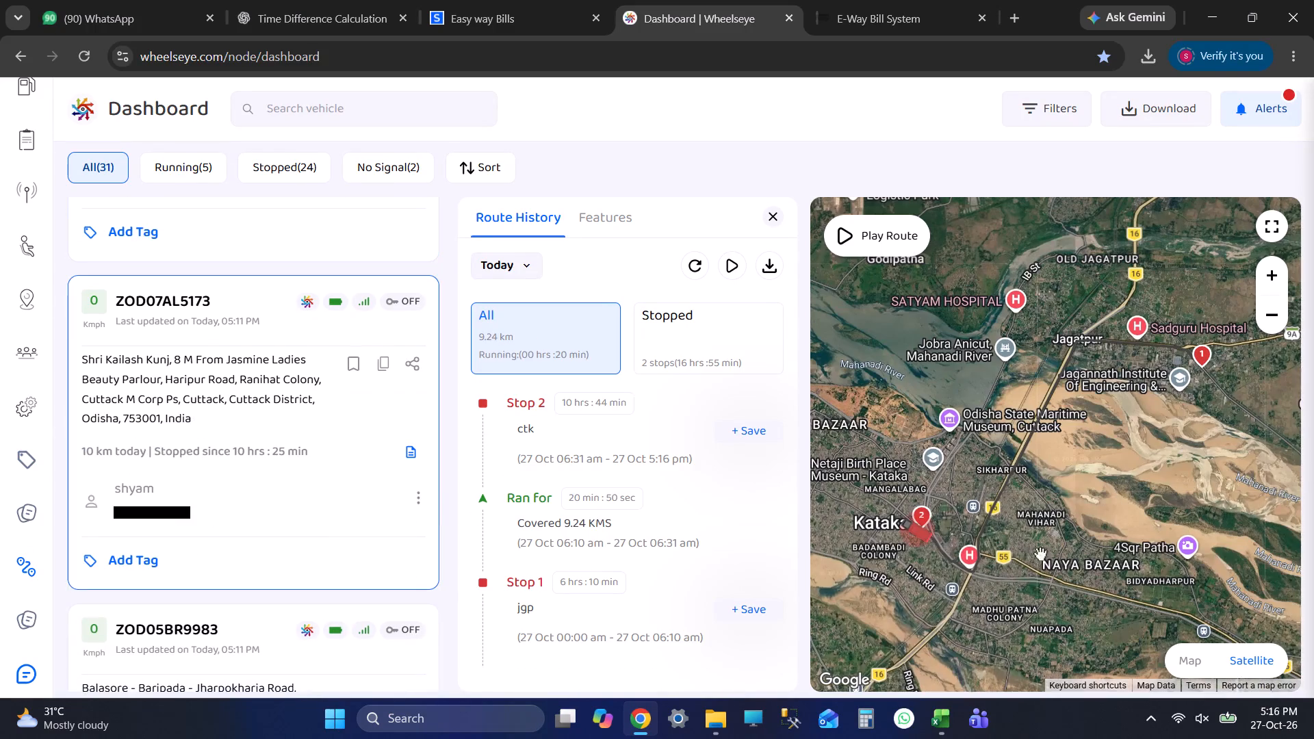
click(547, 430)
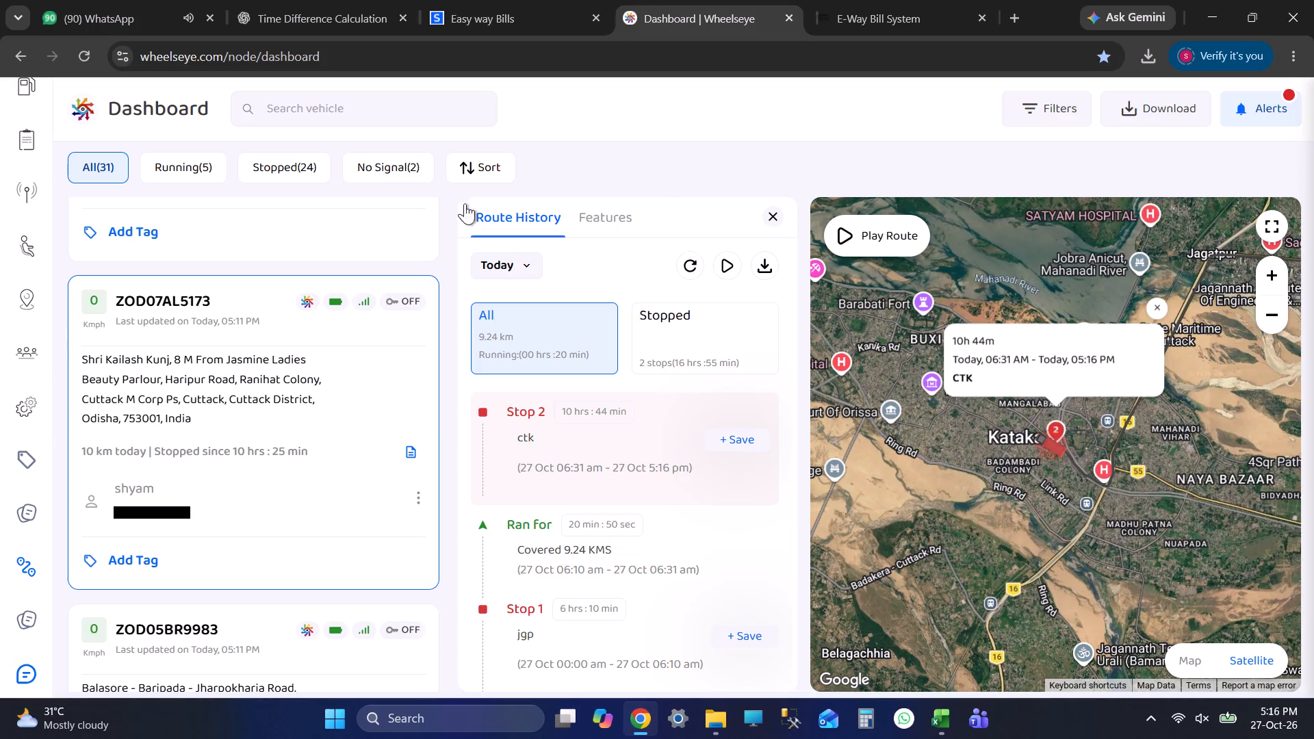
scroll(231, 473, down, 3)
click(231, 419)
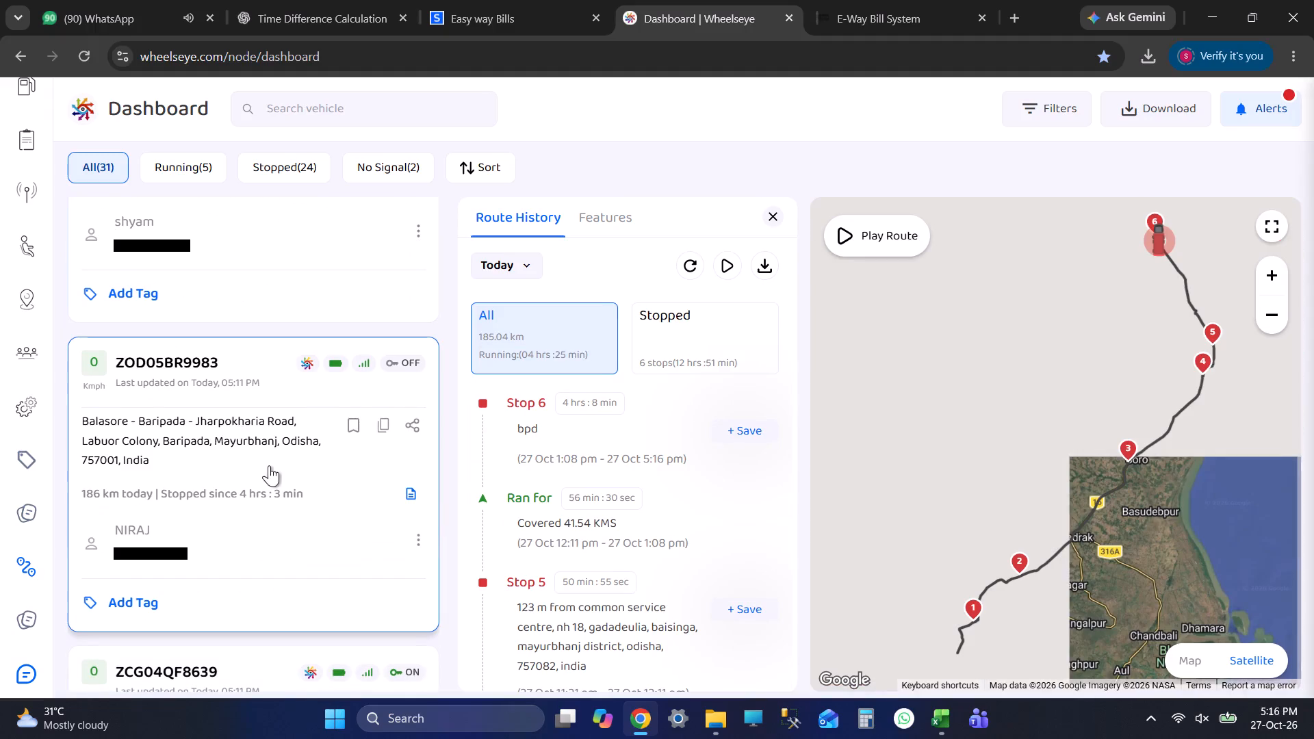
drag(1150, 294, 1113, 309)
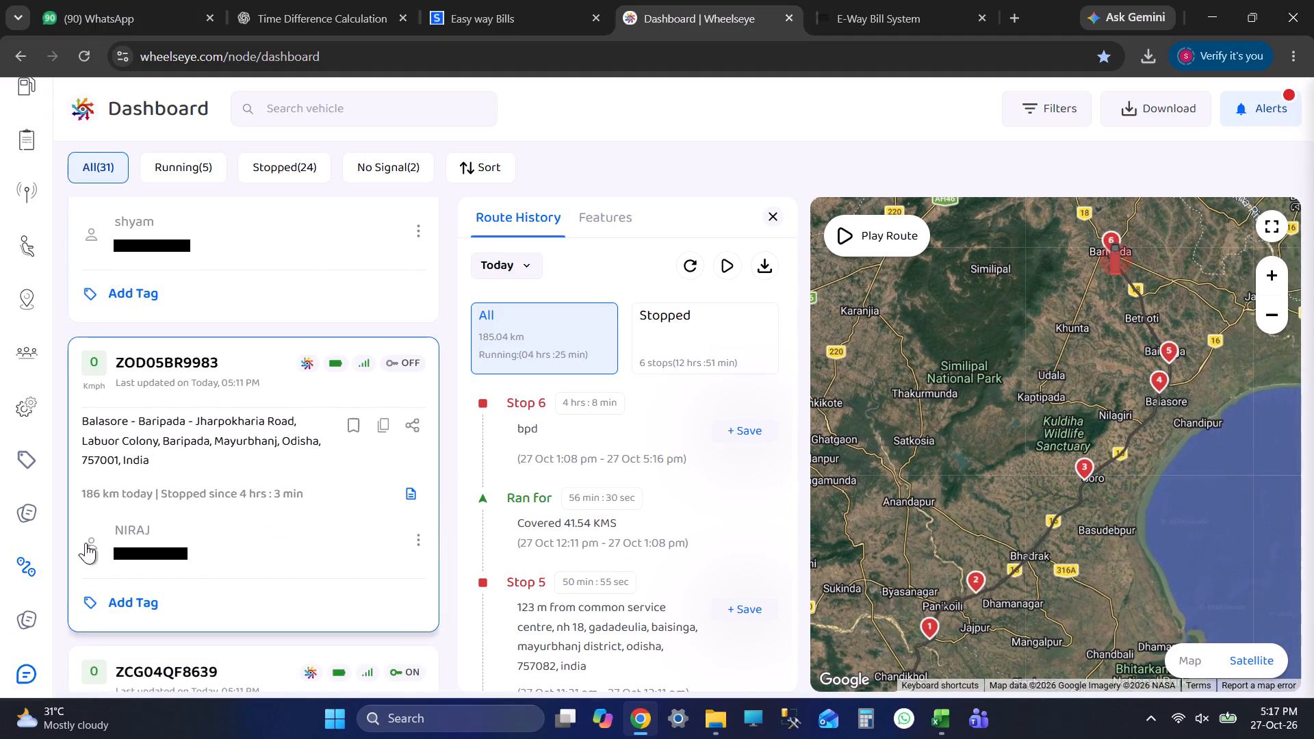
scroll(148, 508, down, 3)
click(205, 468)
scroll(205, 468, down, 1)
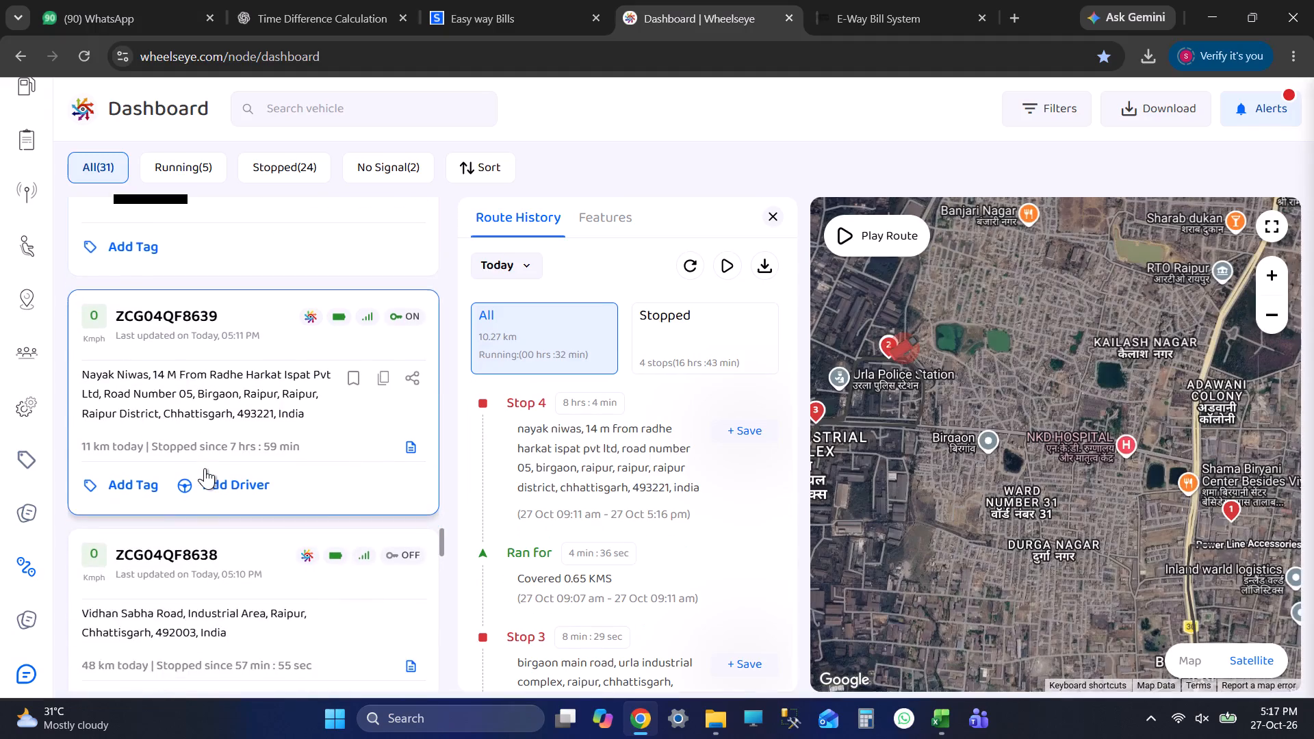
scroll(205, 468, down, 2)
click(212, 448)
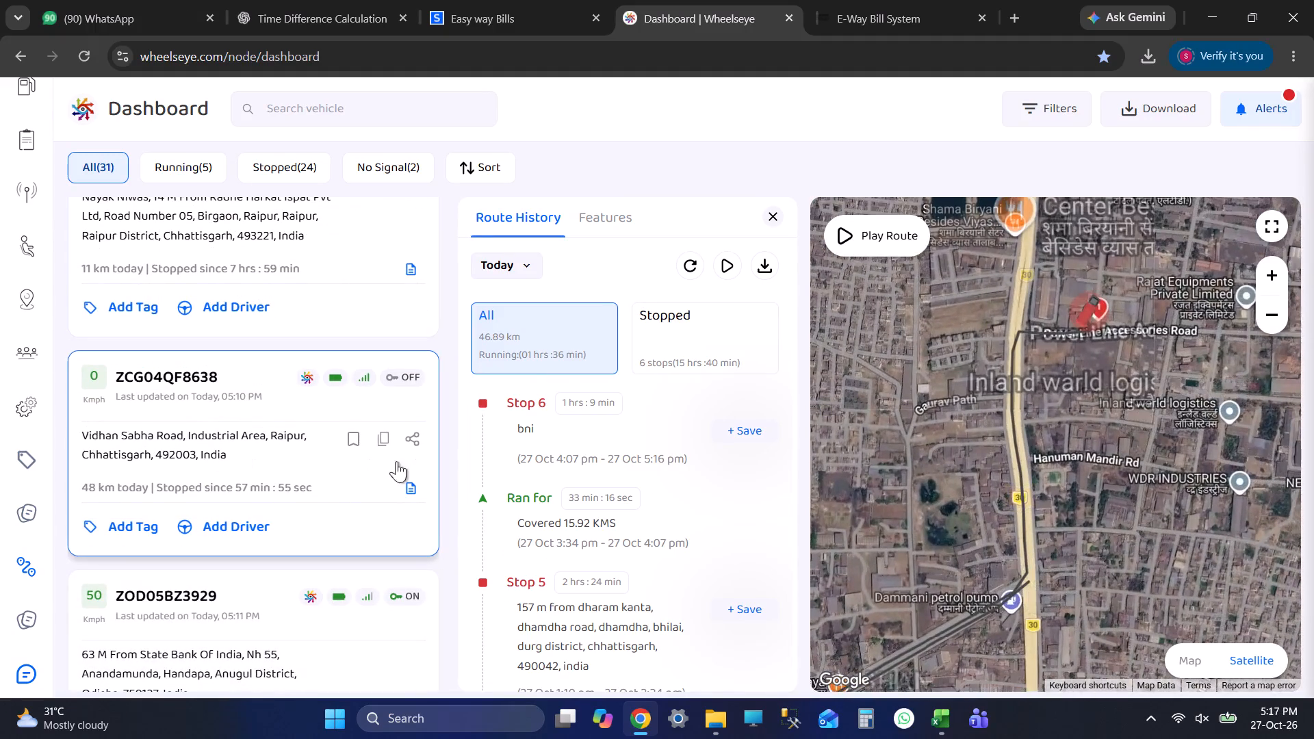
scroll(305, 474, down, 4)
click(235, 387)
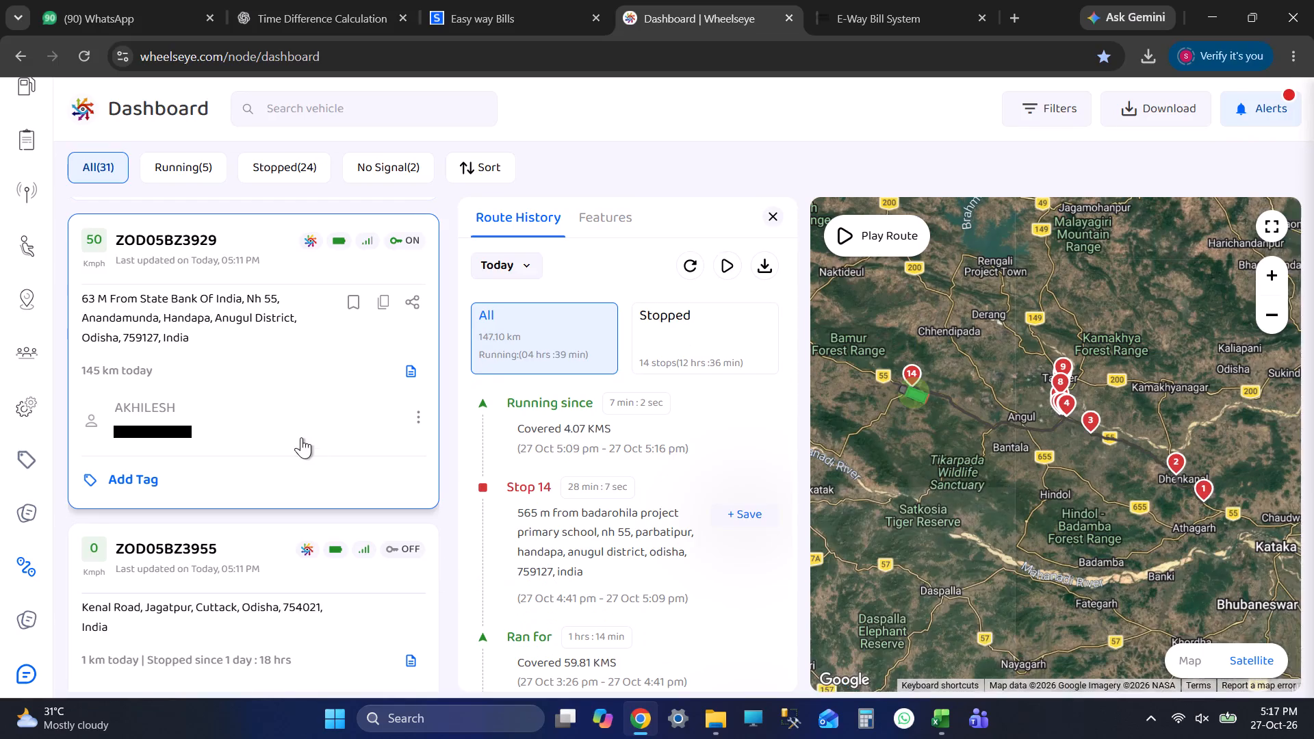
drag(876, 385, 975, 460)
scroll(975, 460, down, 1)
scroll(975, 460, up, 1)
scroll(975, 460, down, 2)
scroll(155, 451, down, 3)
click(202, 374)
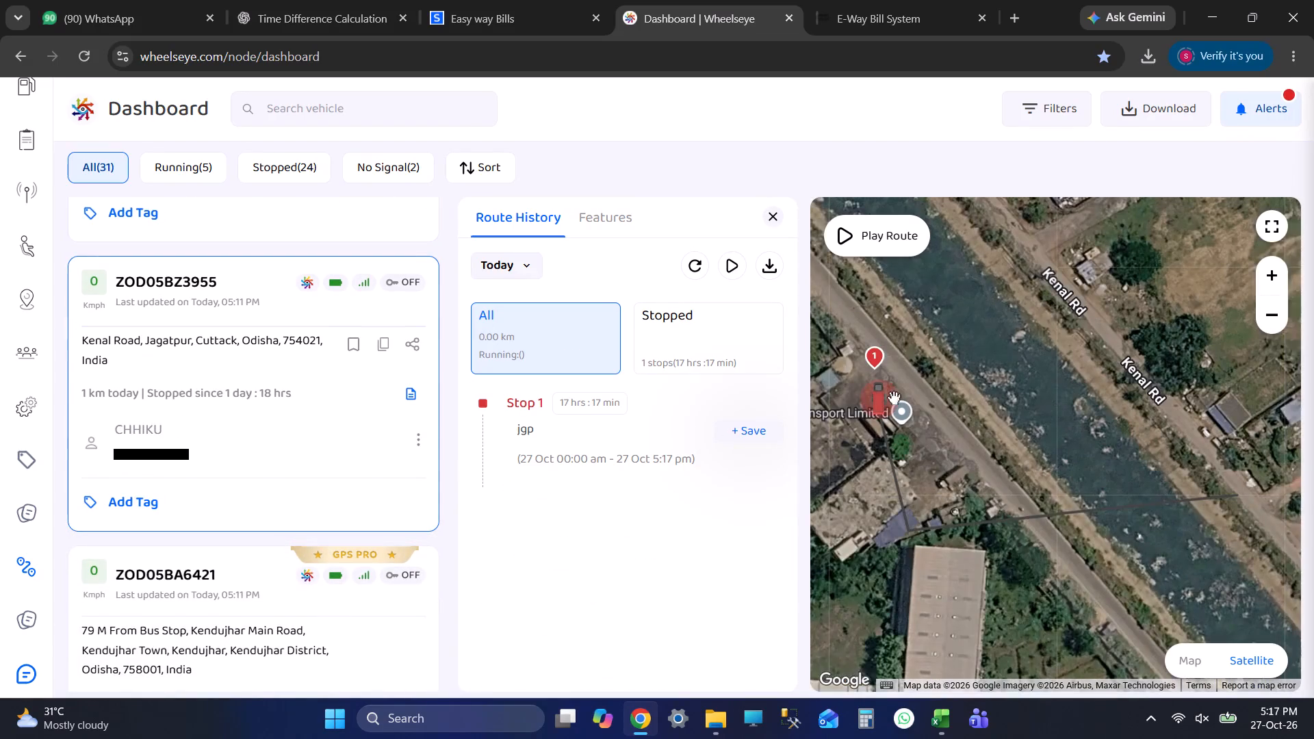
scroll(899, 393, down, 7)
scroll(194, 511, down, 3)
click(230, 393)
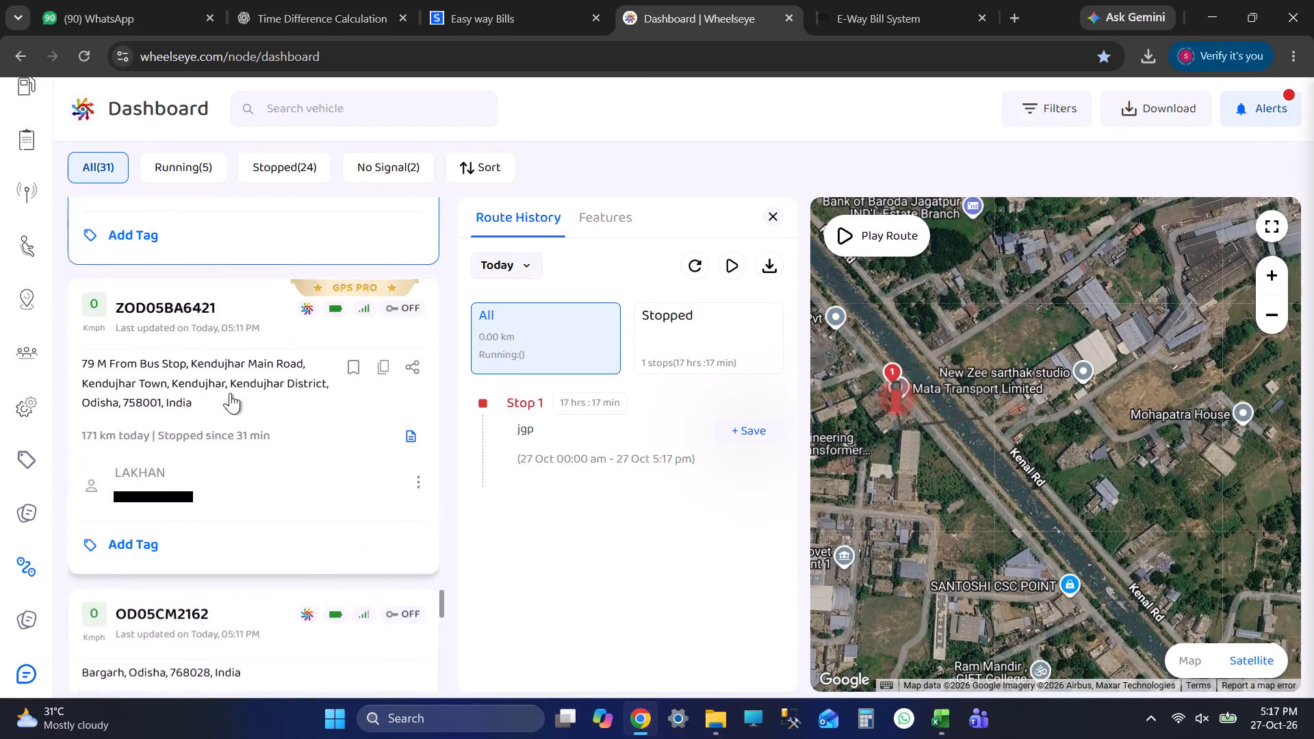
drag(972, 294, 977, 391)
scroll(977, 391, up, 1)
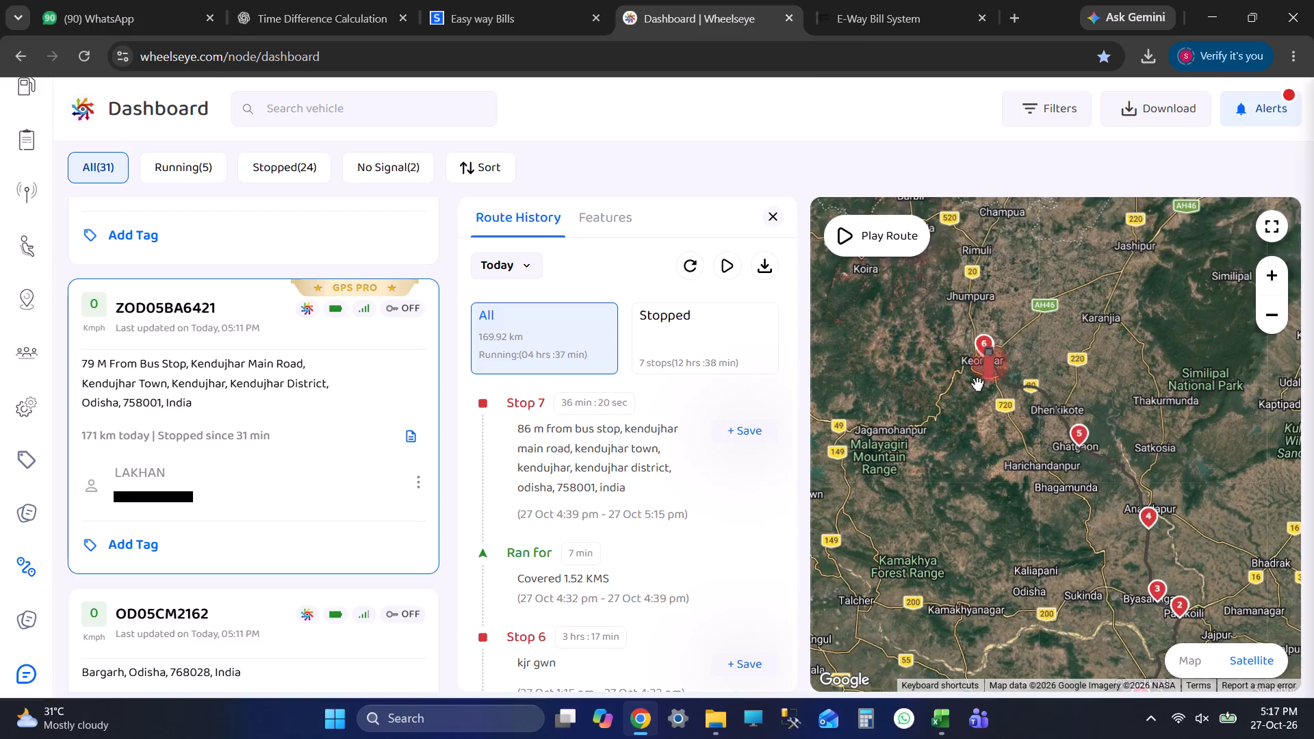
scroll(977, 384, up, 1)
click(593, 415)
scroll(1081, 433, up, 4)
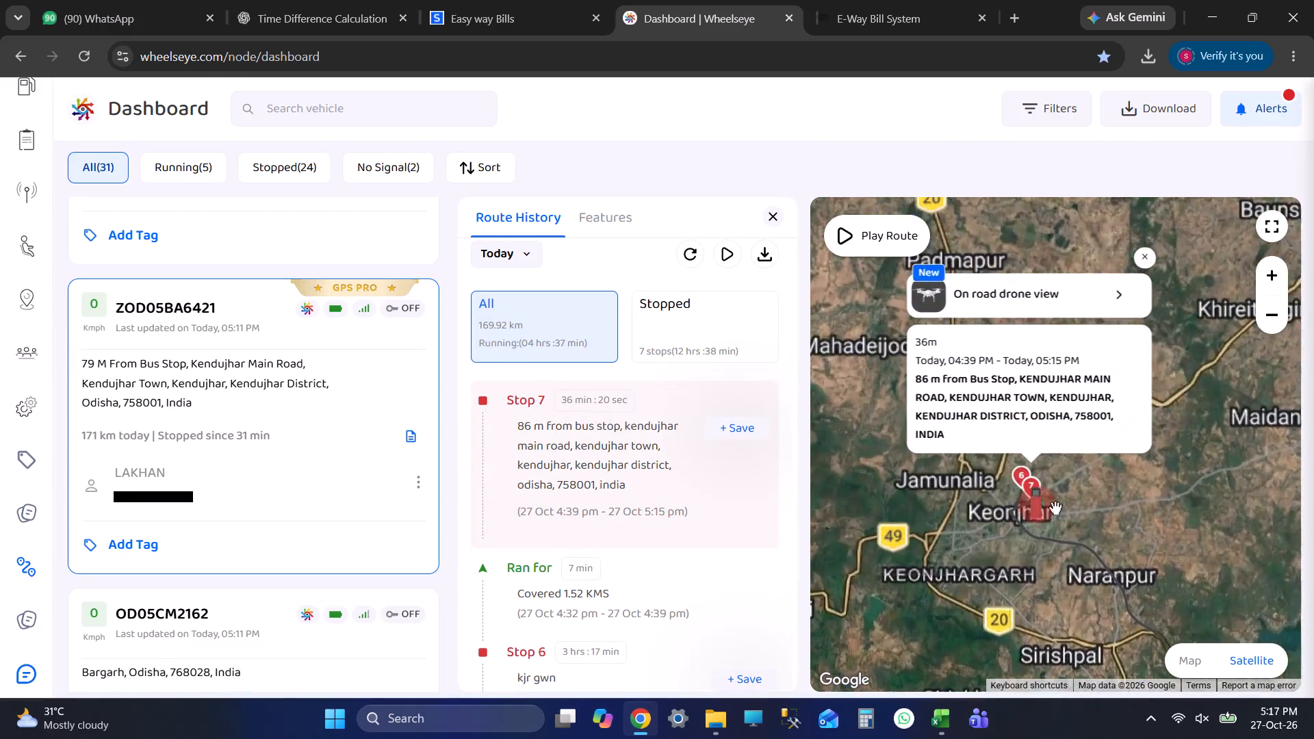
scroll(1055, 508, up, 5)
scroll(1016, 497, down, 1)
scroll(1014, 497, up, 10)
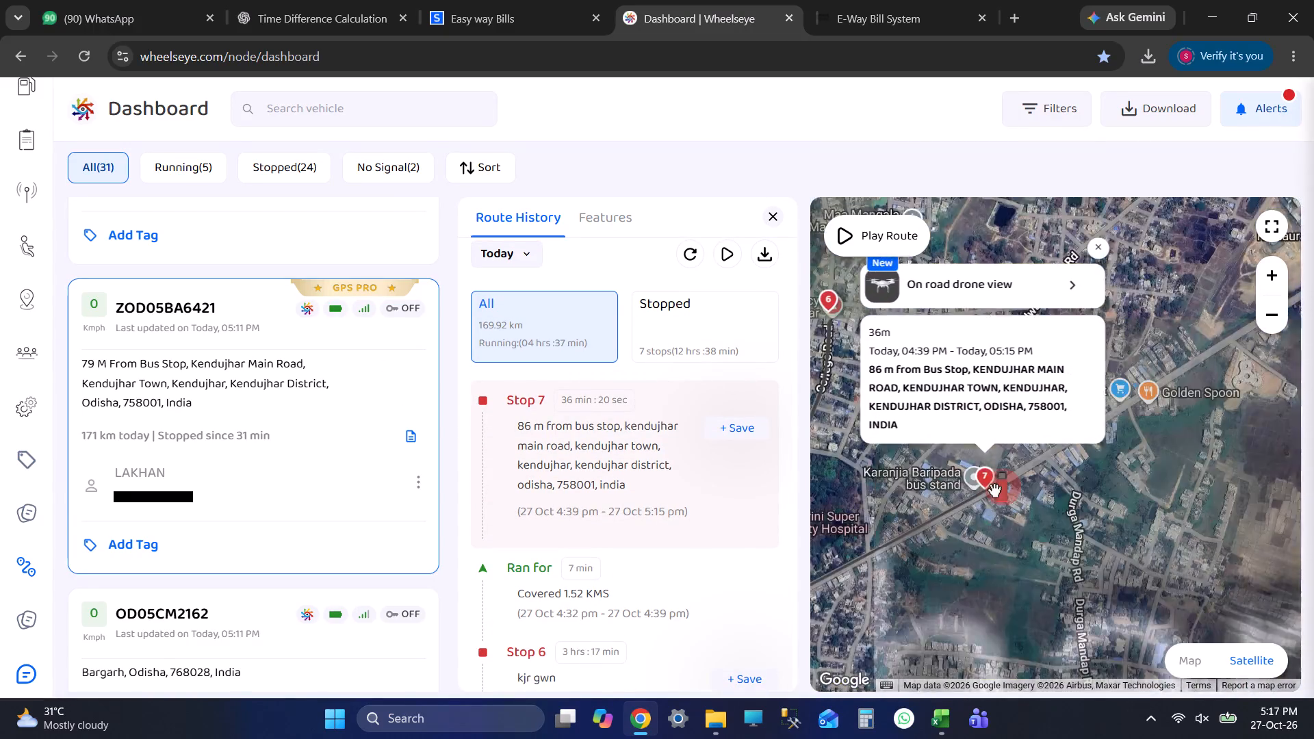
scroll(994, 490, up, 5)
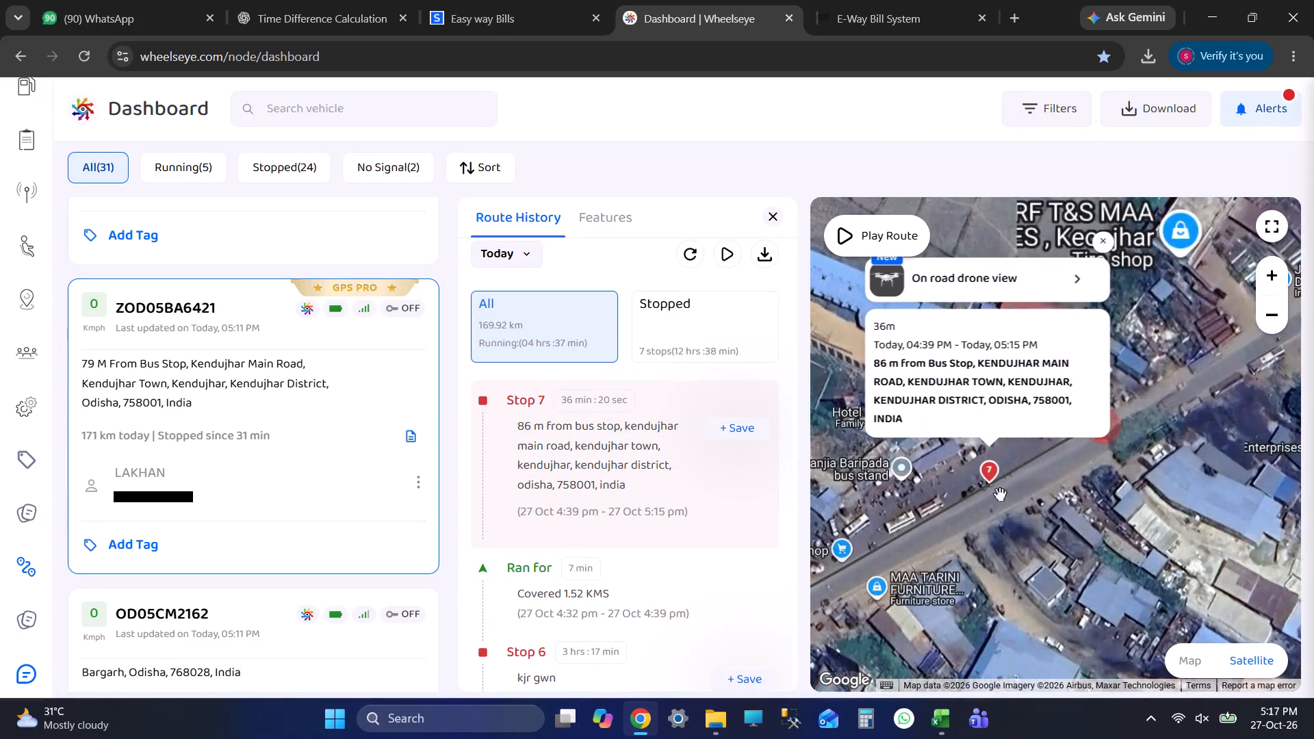
click(1103, 239)
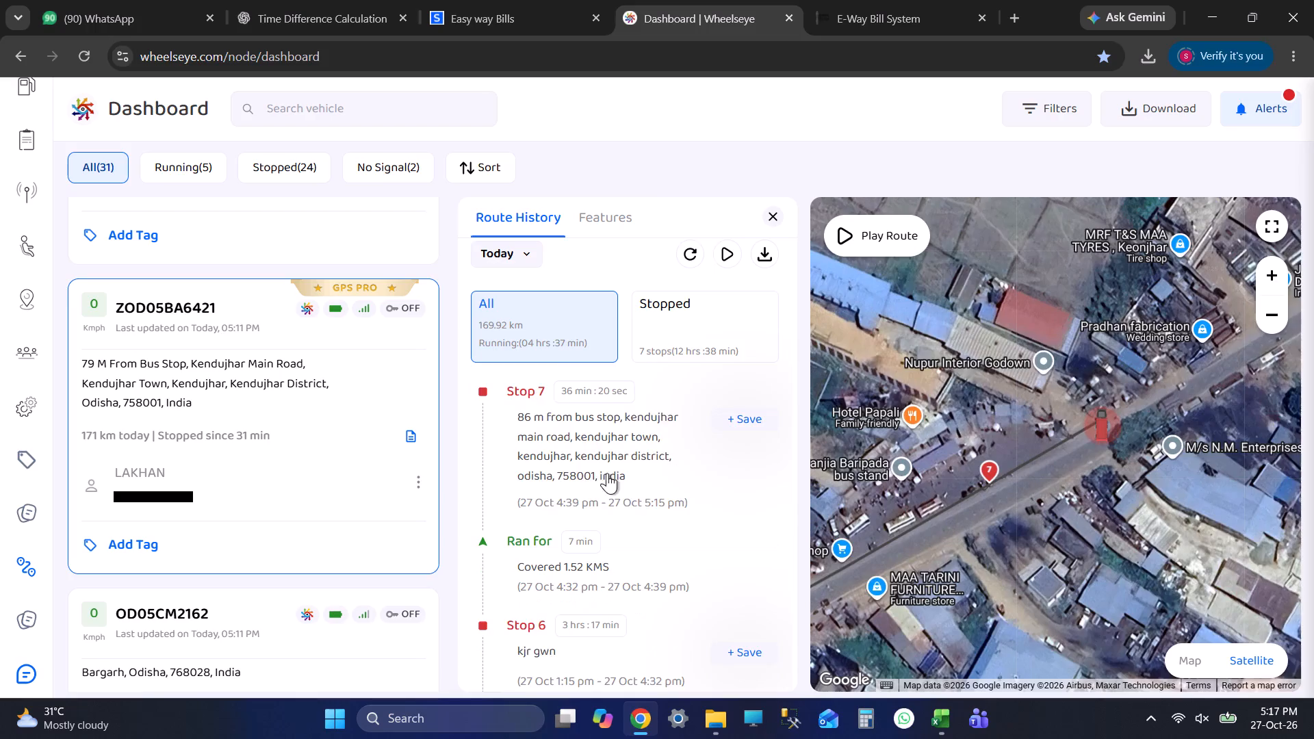
click(607, 458)
scroll(910, 468, down, 6)
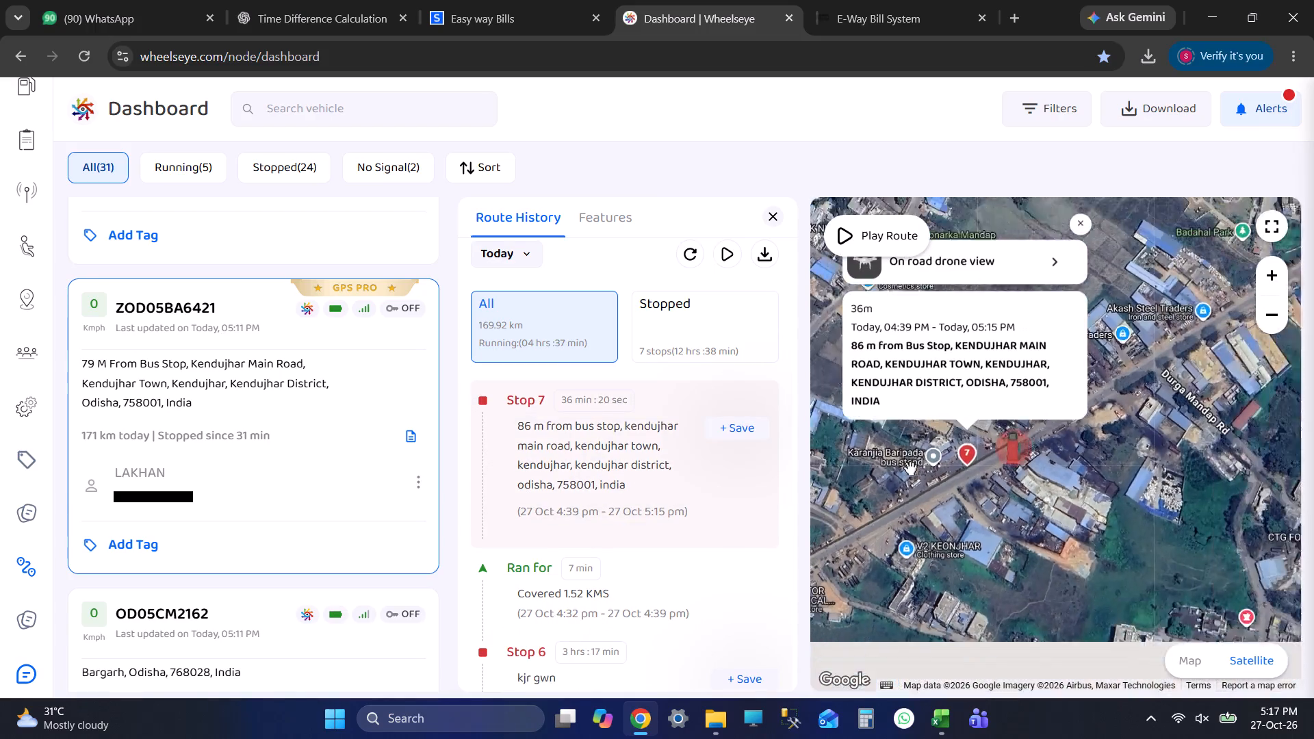
scroll(658, 587, down, 2)
click(635, 500)
scroll(635, 500, up, 3)
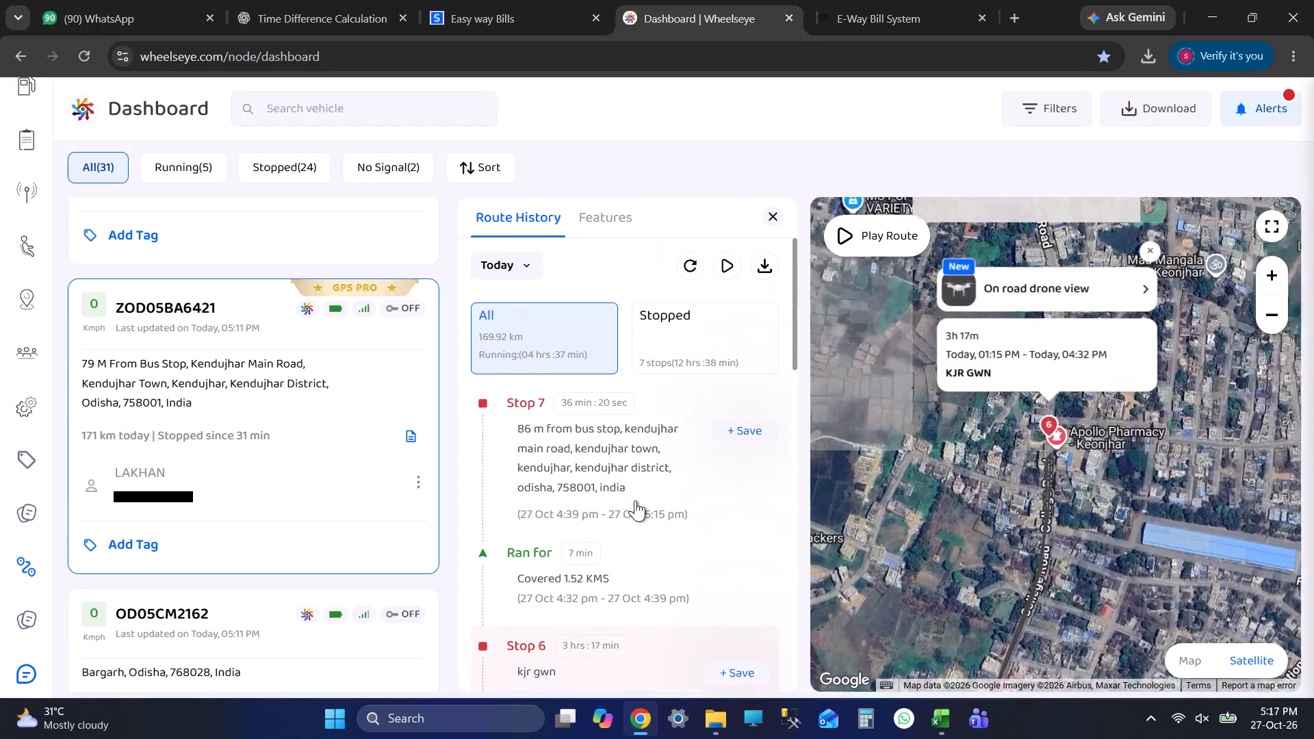
click(649, 454)
click(663, 643)
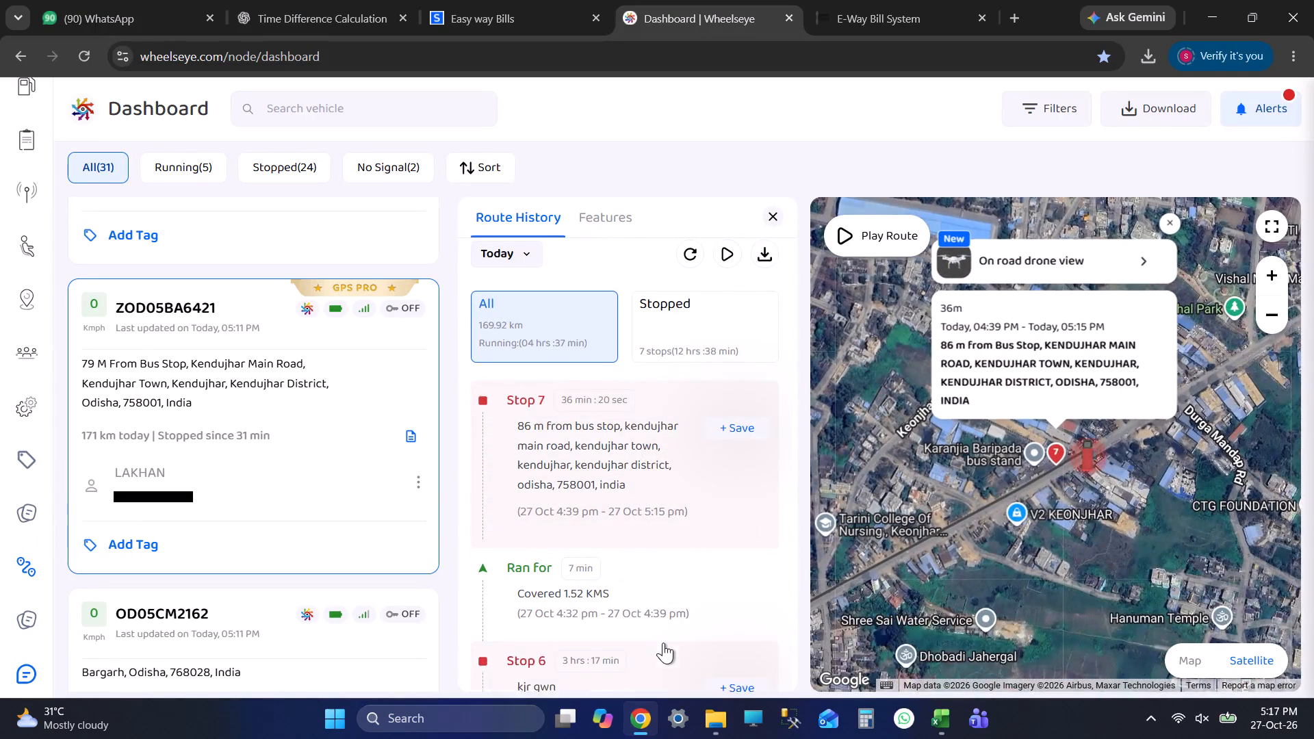
scroll(1045, 439, up, 7)
scroll(1072, 461, down, 3)
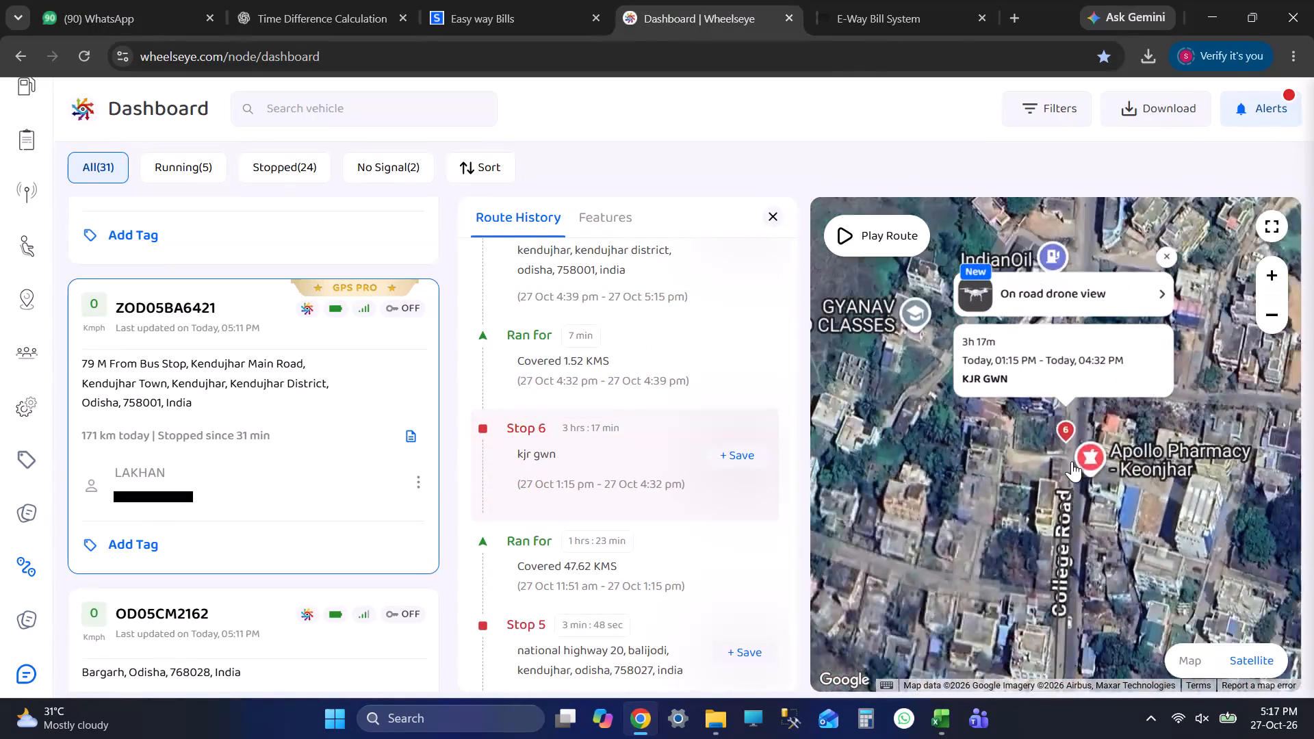
scroll(1072, 461, down, 4)
scroll(656, 423, up, 4)
click(656, 423)
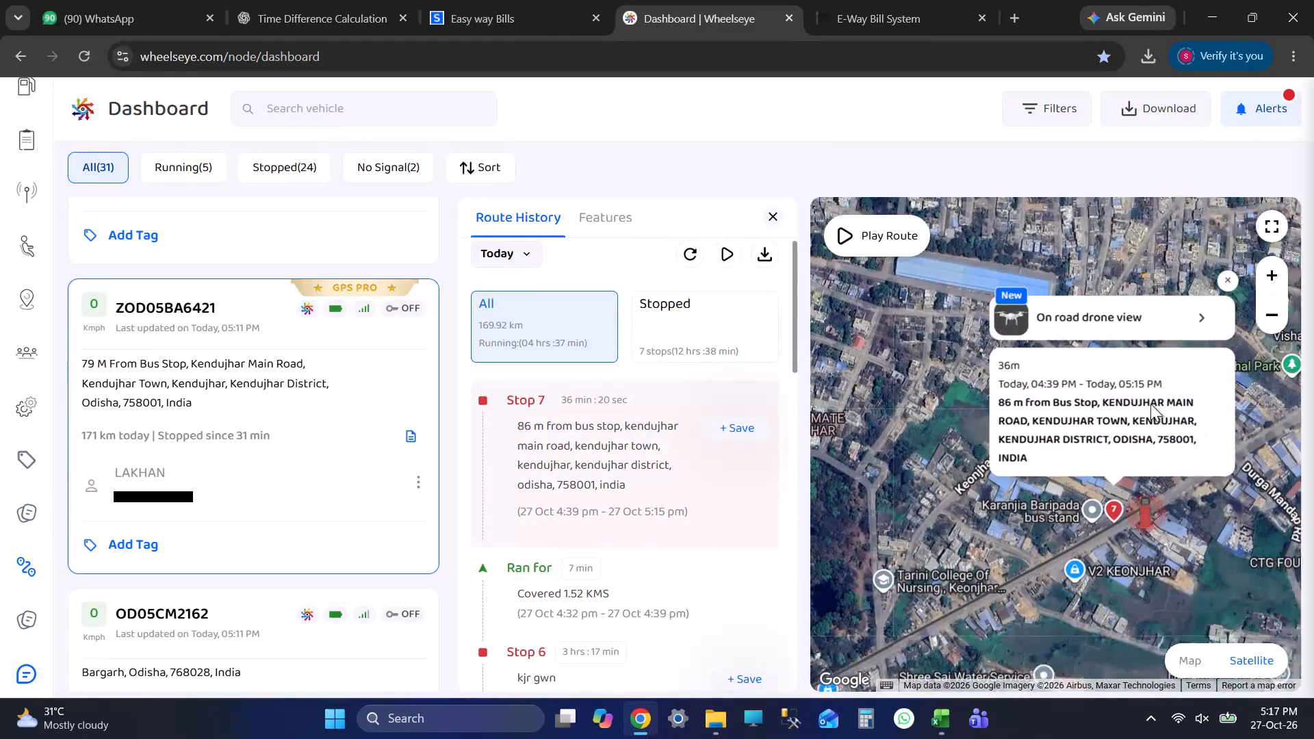
scroll(1092, 467, down, 2)
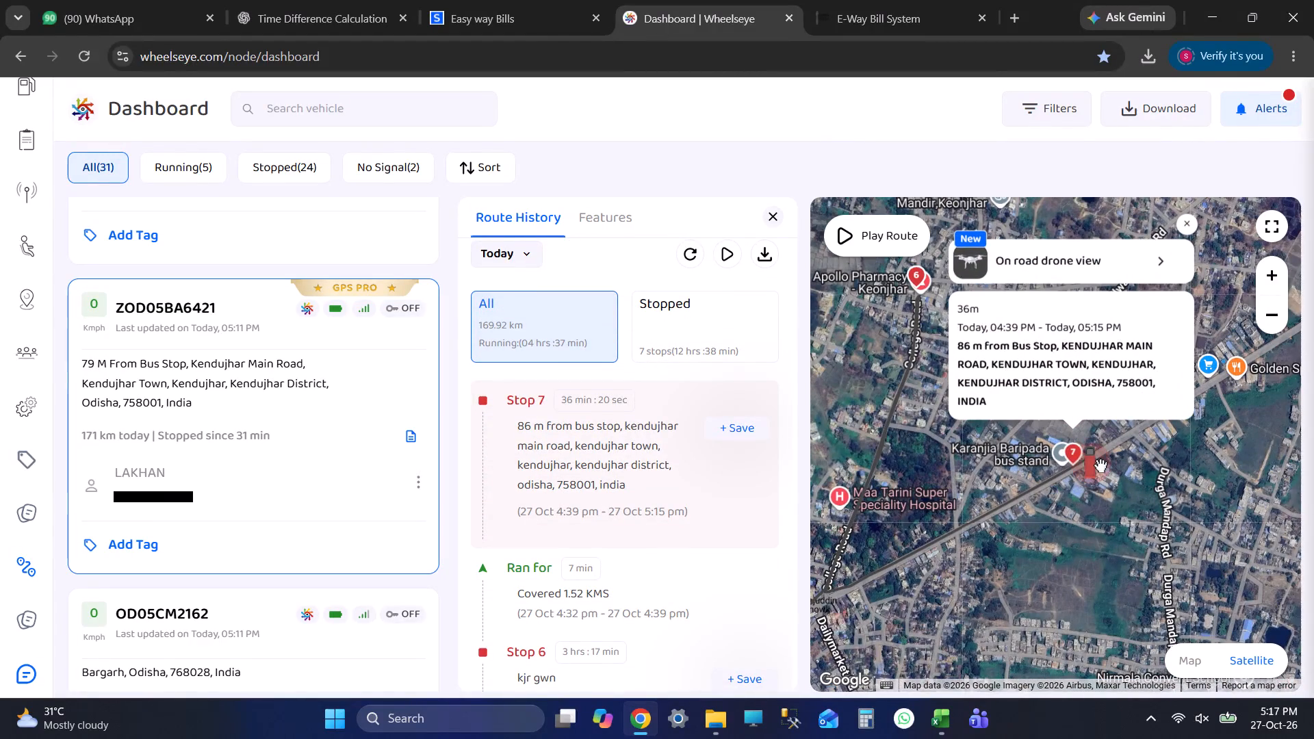
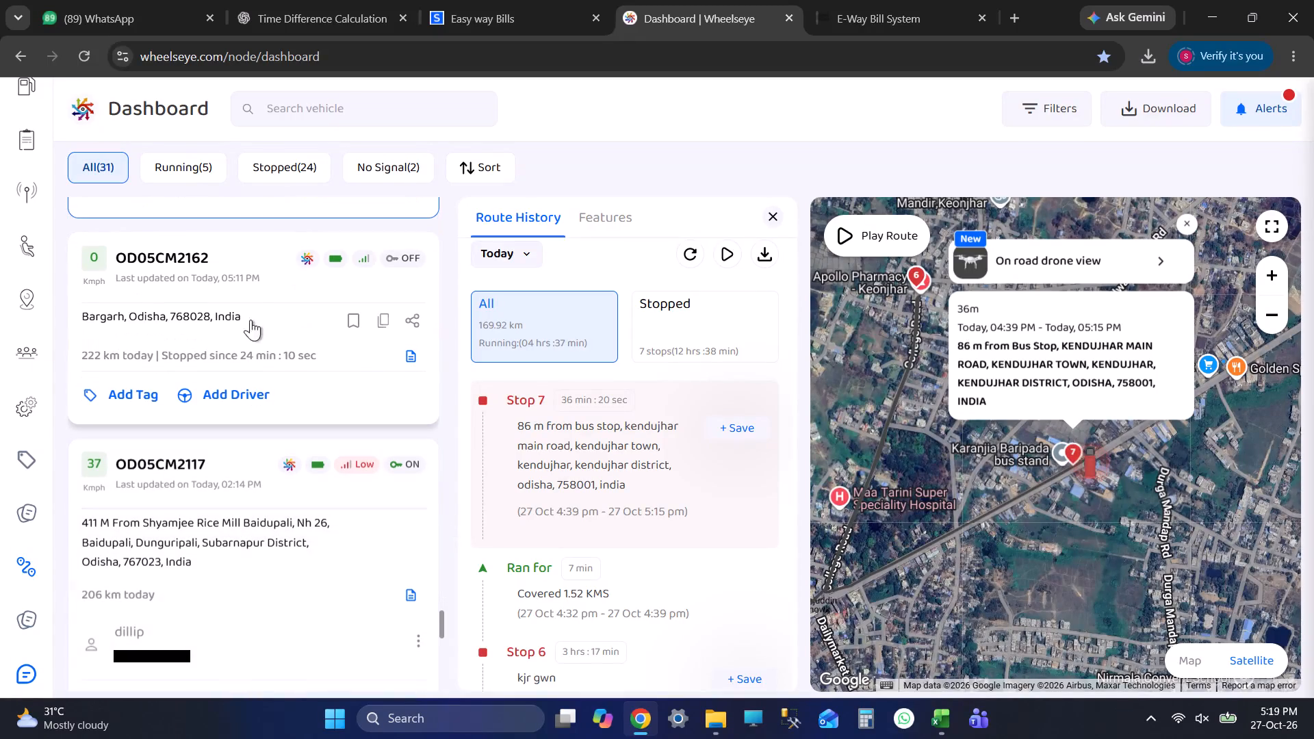
click(255, 307)
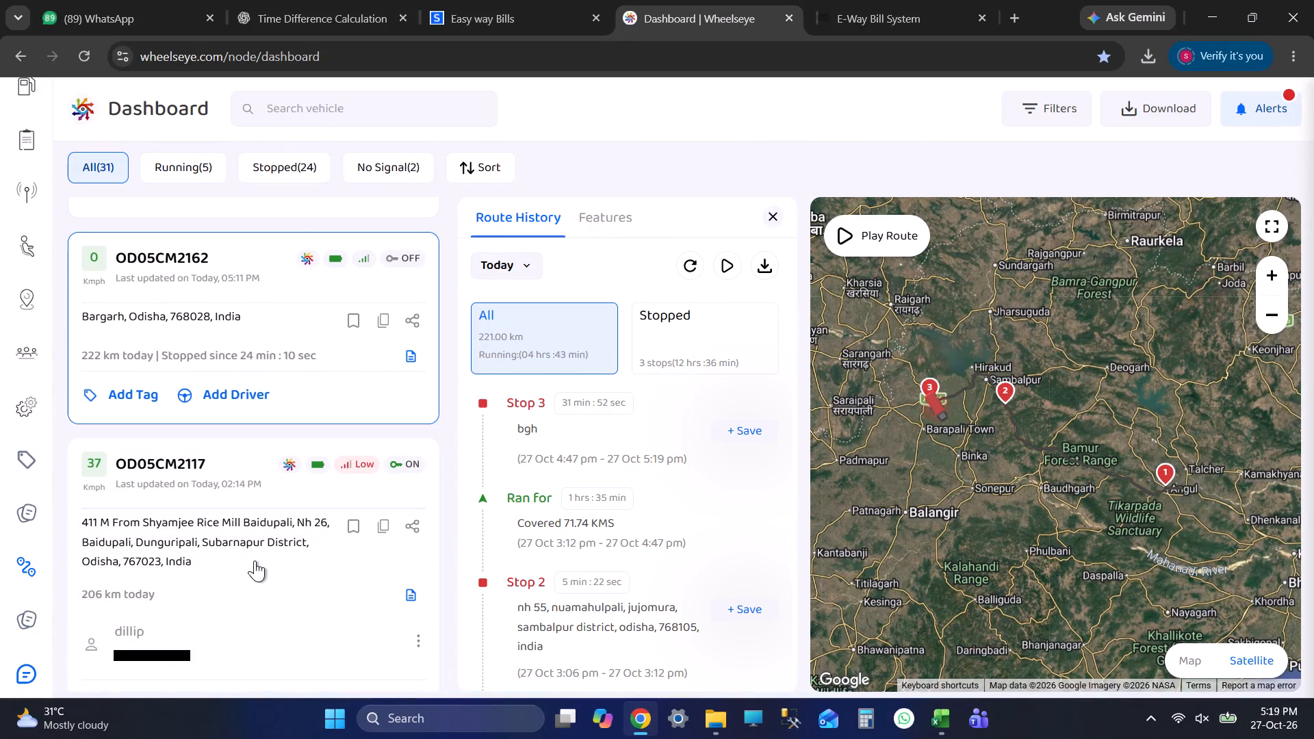
scroll(937, 394, up, 7)
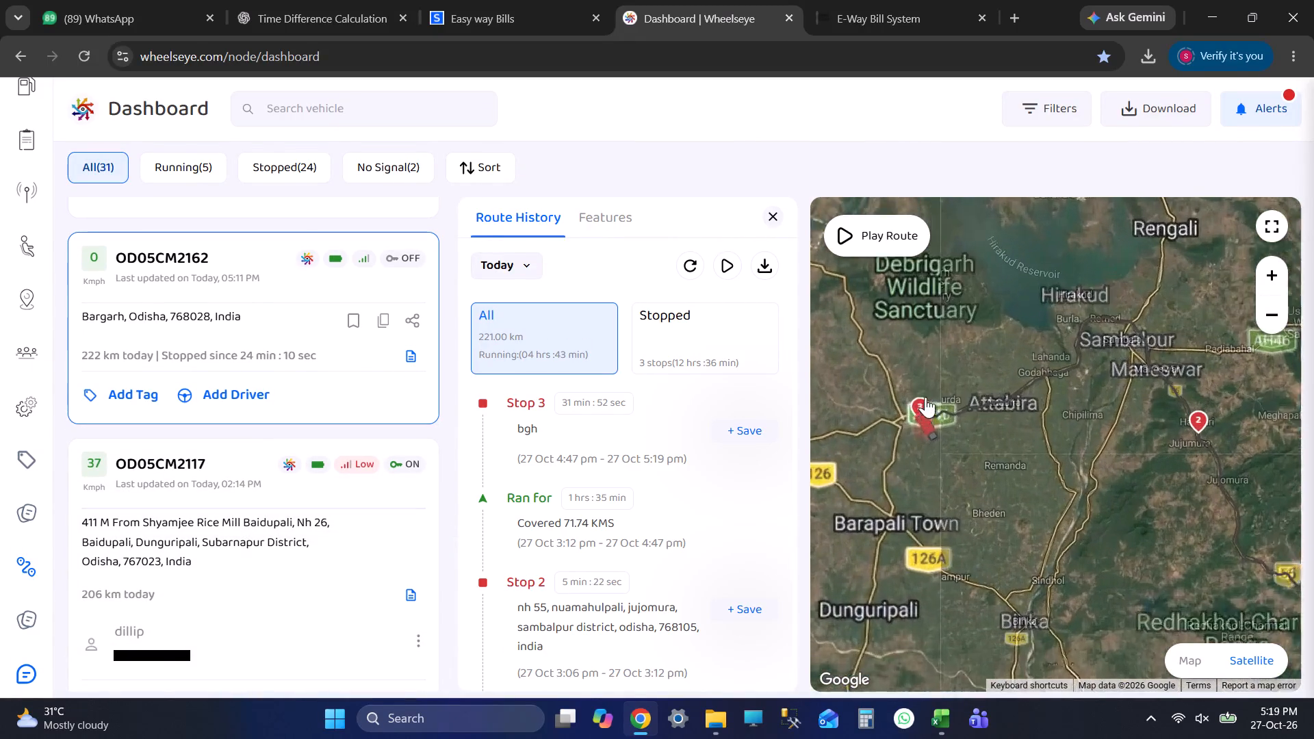
click(294, 521)
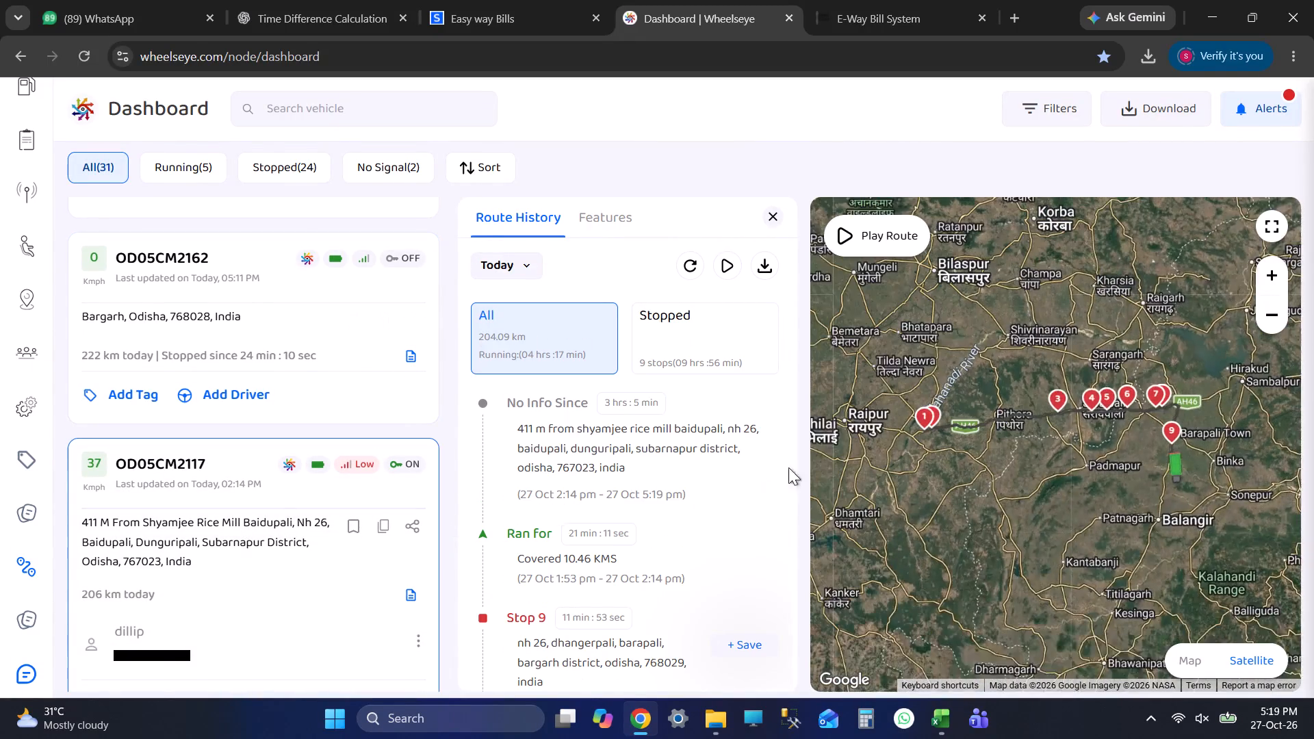
scroll(107, 595, down, 5)
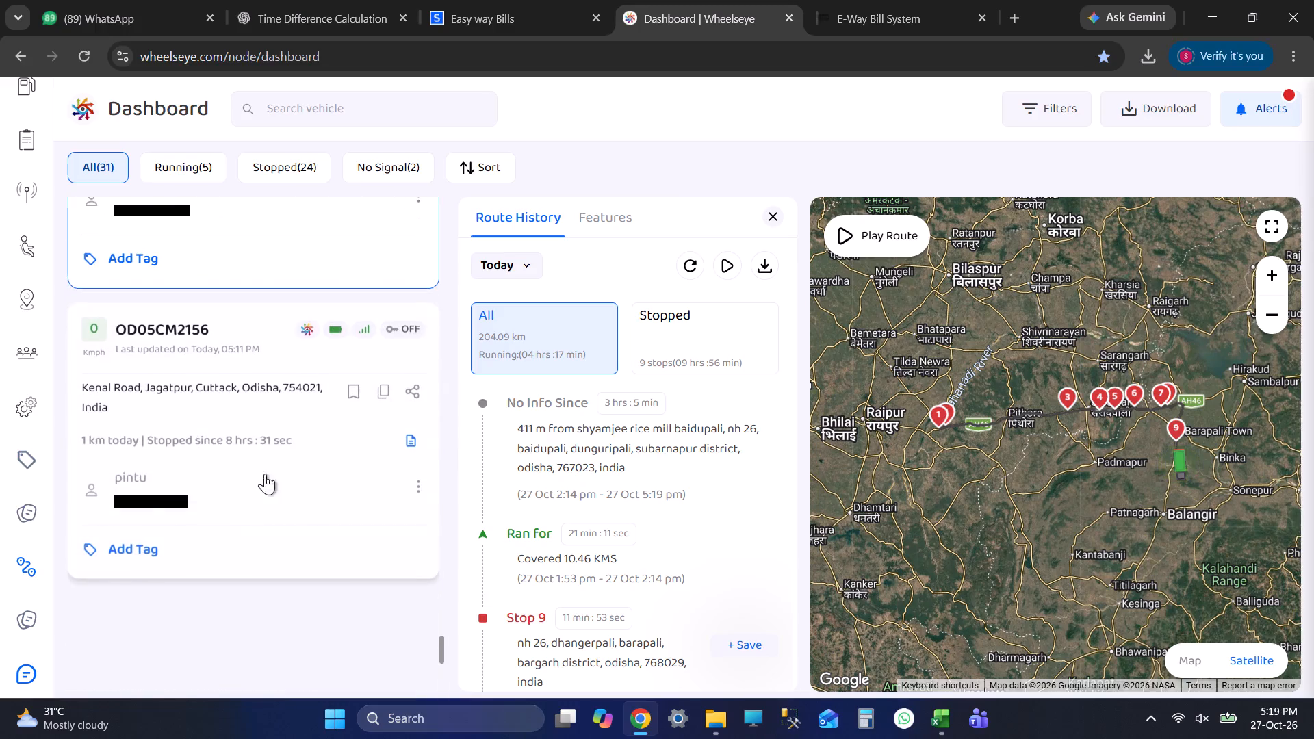
click(309, 427)
scroll(282, 493, down, 2)
click(248, 490)
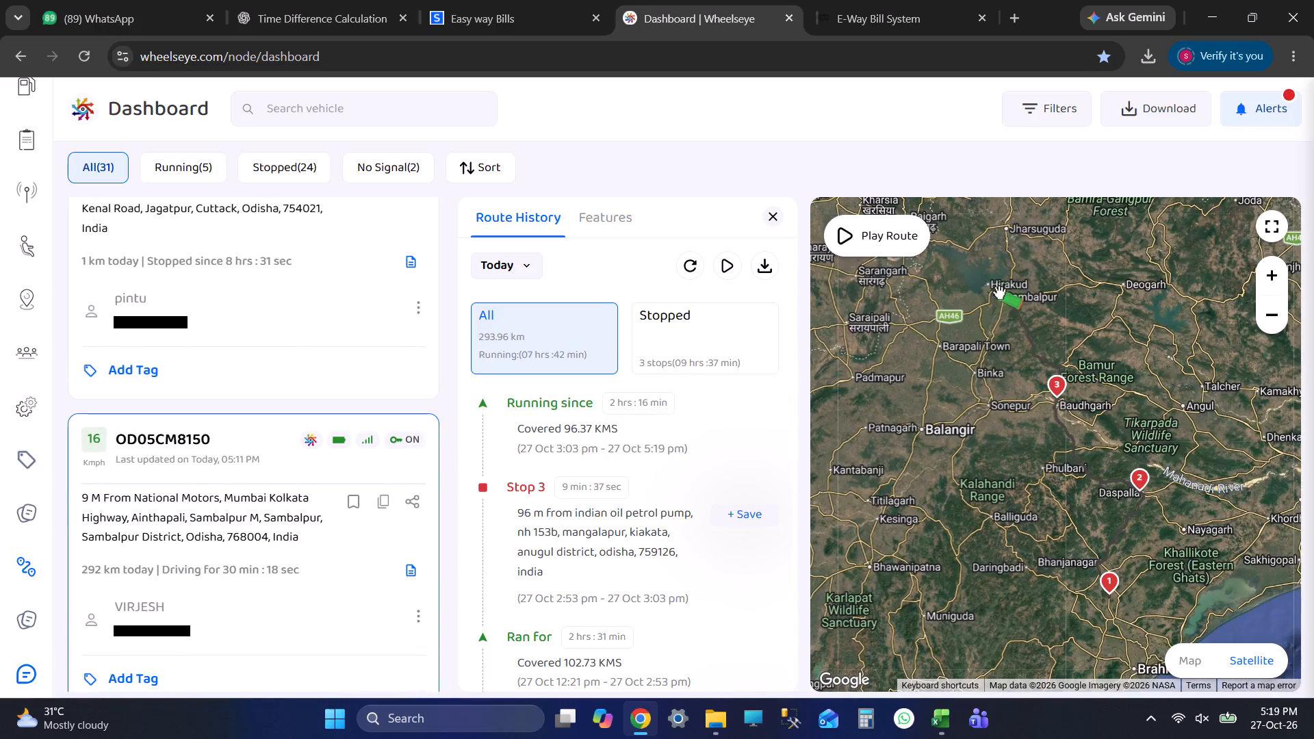
scroll(999, 292, up, 7)
drag(981, 296, 999, 386)
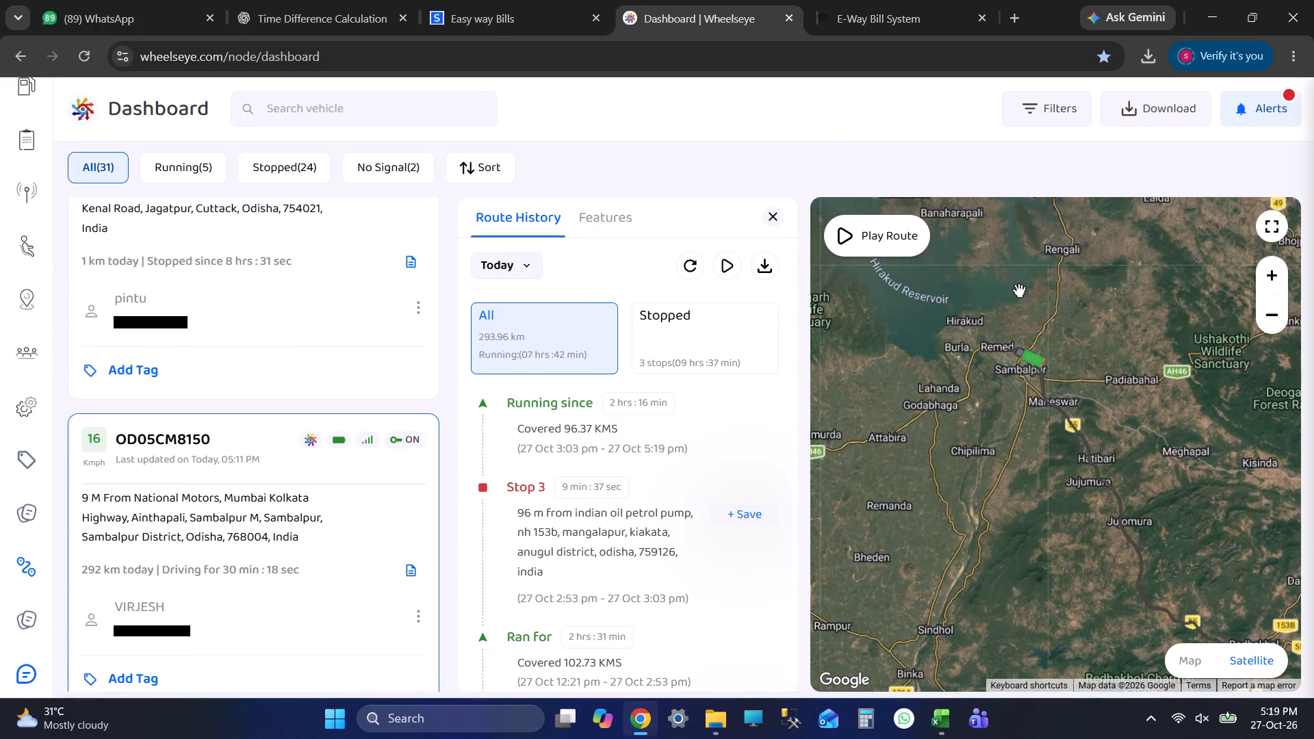
scroll(1035, 304, up, 1)
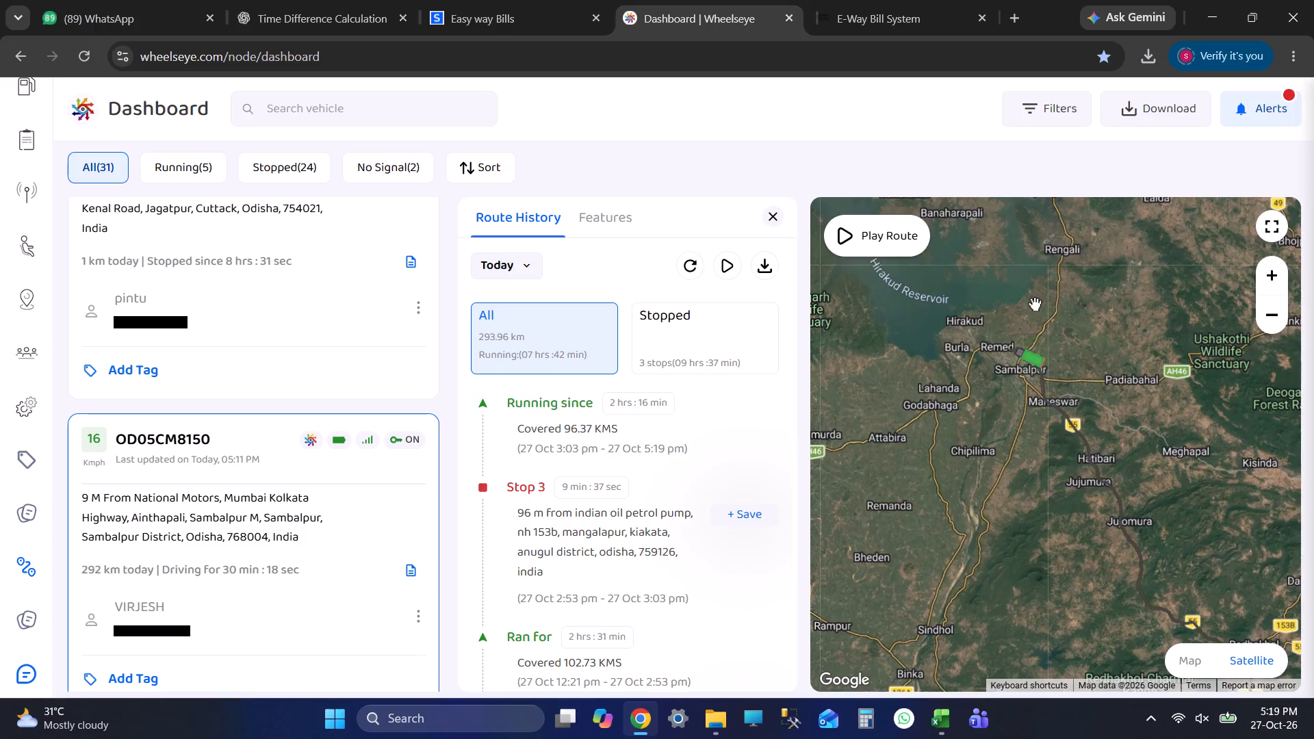
scroll(1035, 304, up, 2)
scroll(1016, 389, up, 3)
drag(1015, 396, 1138, 439)
scroll(1134, 386, down, 1)
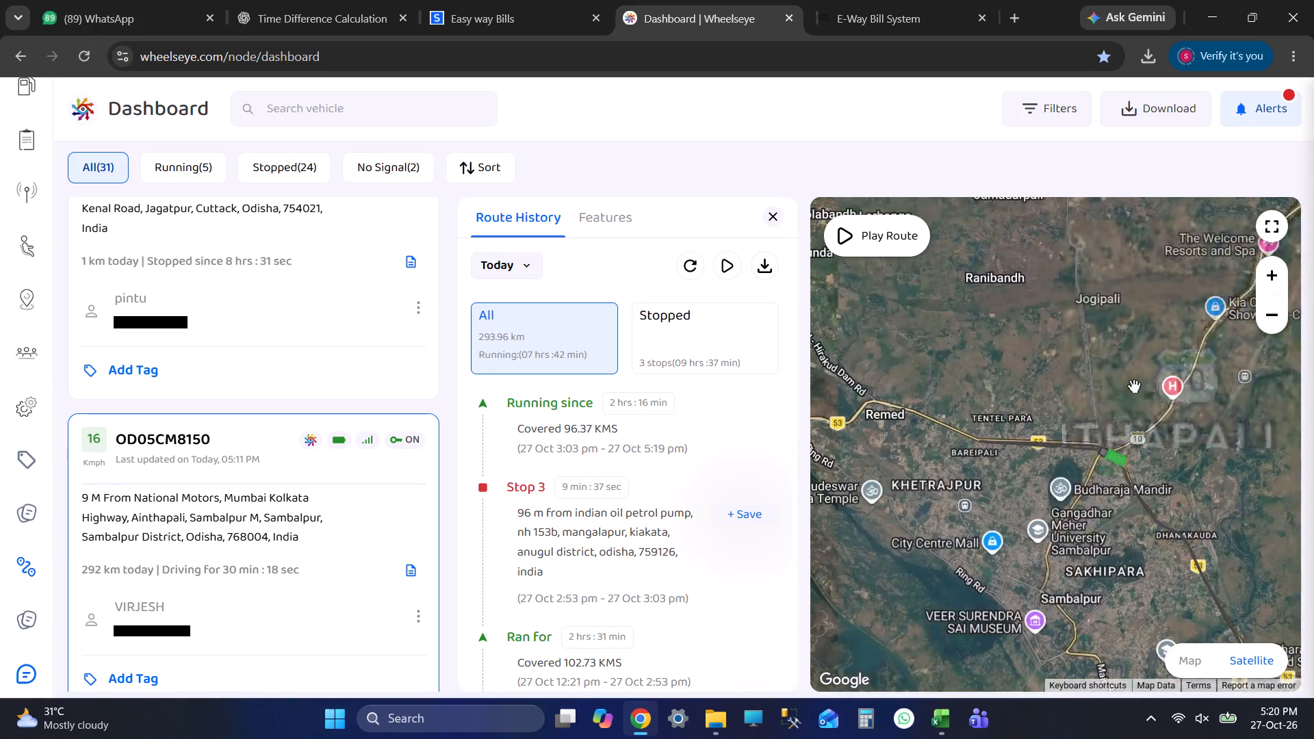
scroll(1134, 386, down, 3)
scroll(1122, 358, up, 3)
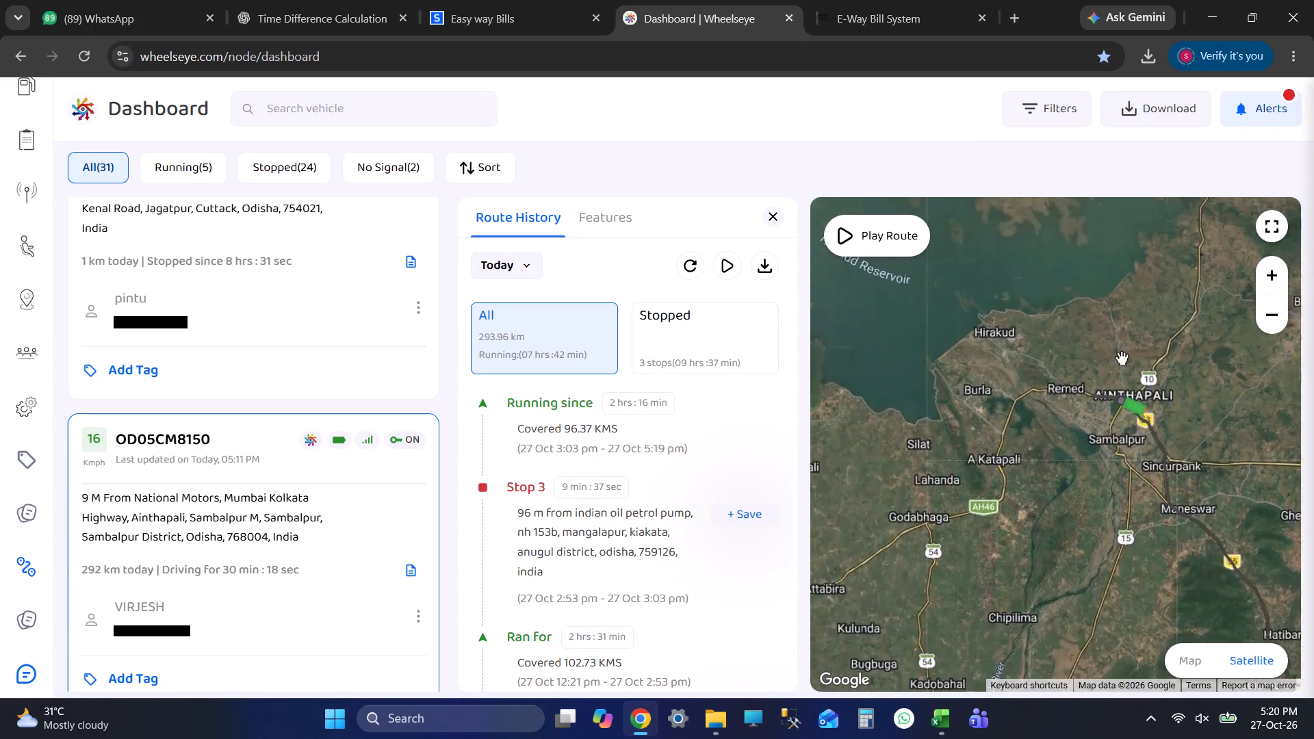
scroll(1122, 358, up, 1)
scroll(1072, 389, down, 5)
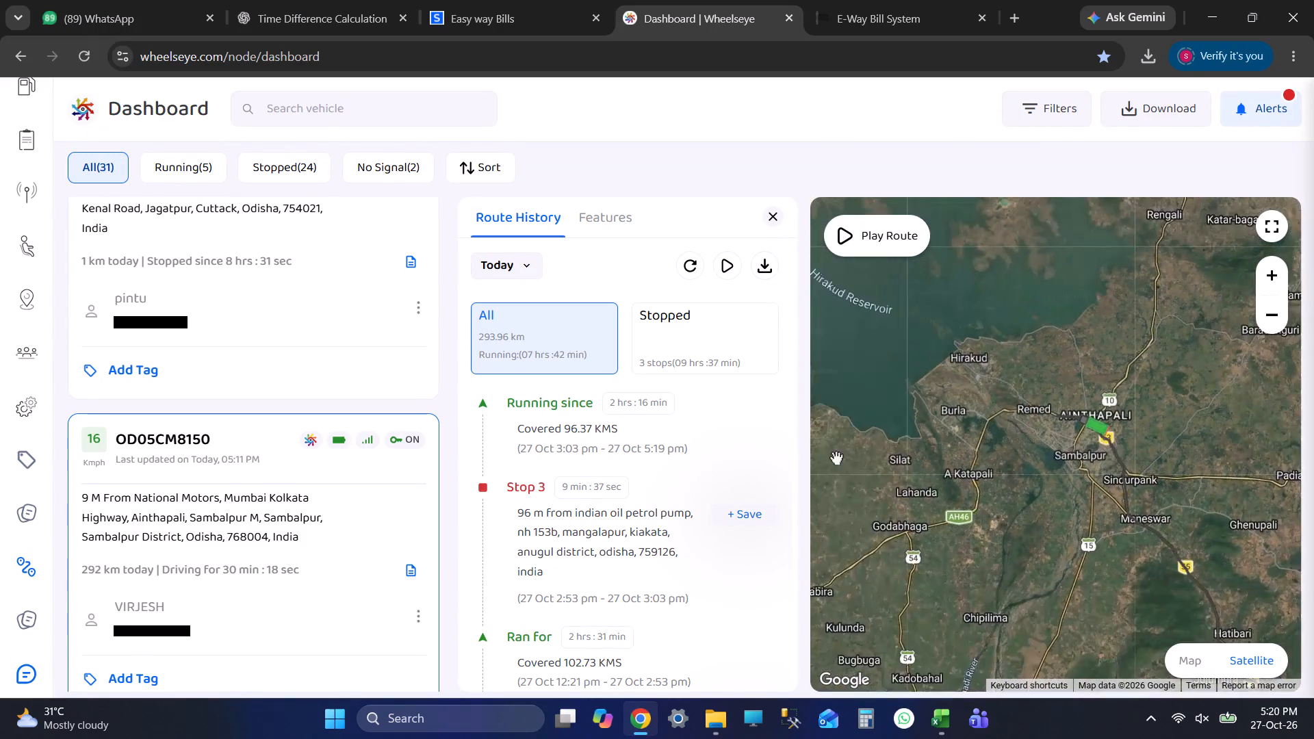
scroll(233, 519, down, 3)
click(233, 519)
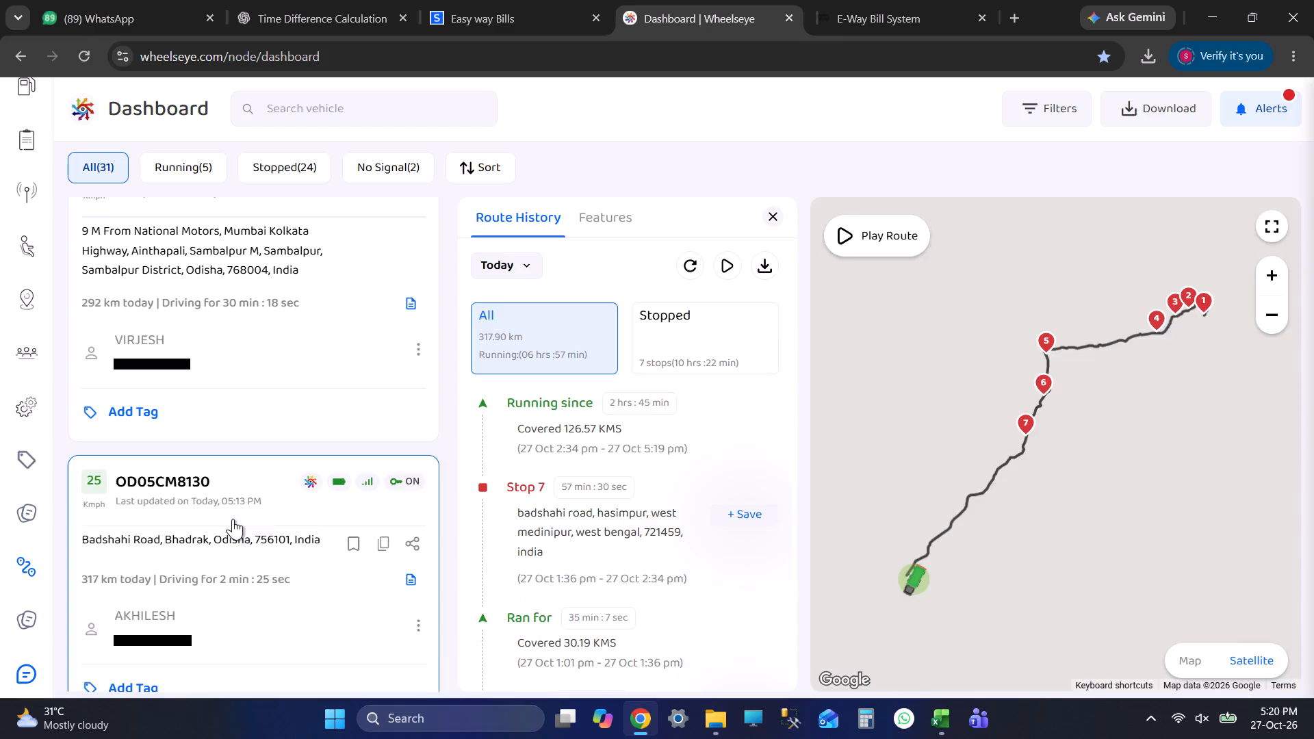
scroll(233, 519, down, 4)
drag(972, 533, 1033, 465)
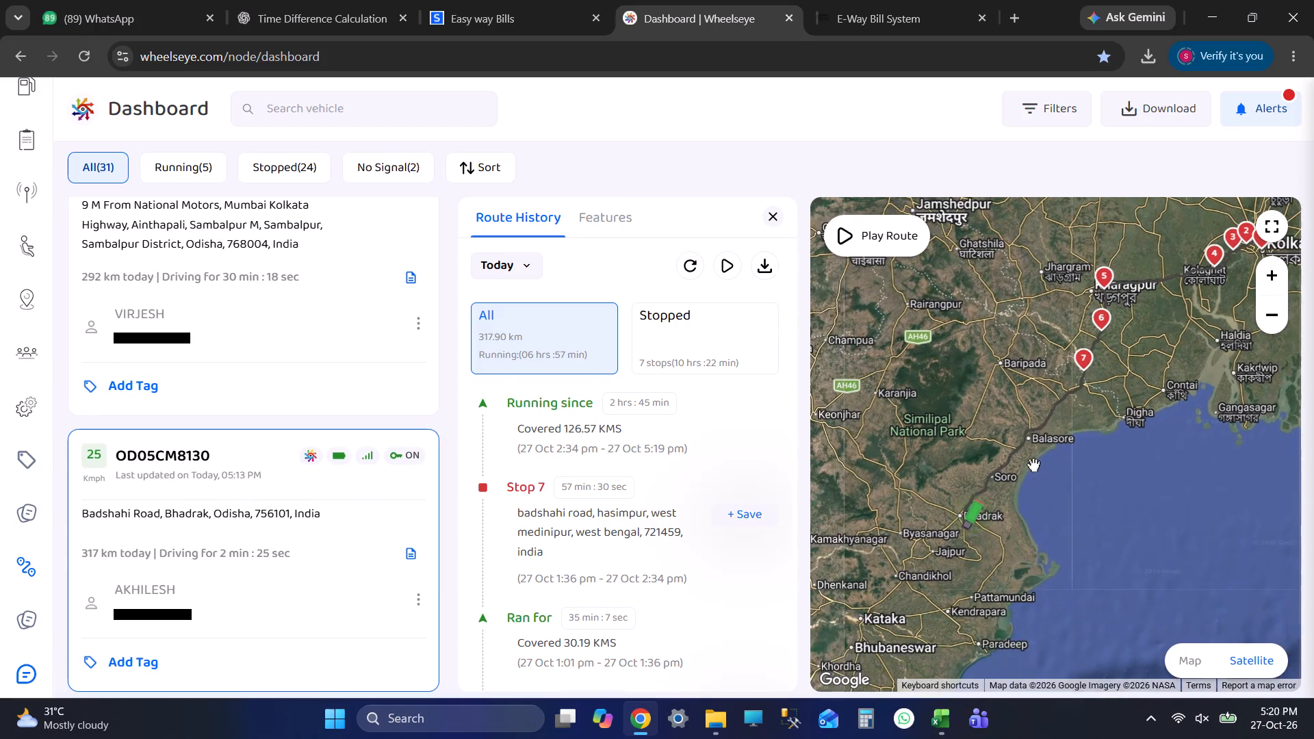
key(alt+Tab)
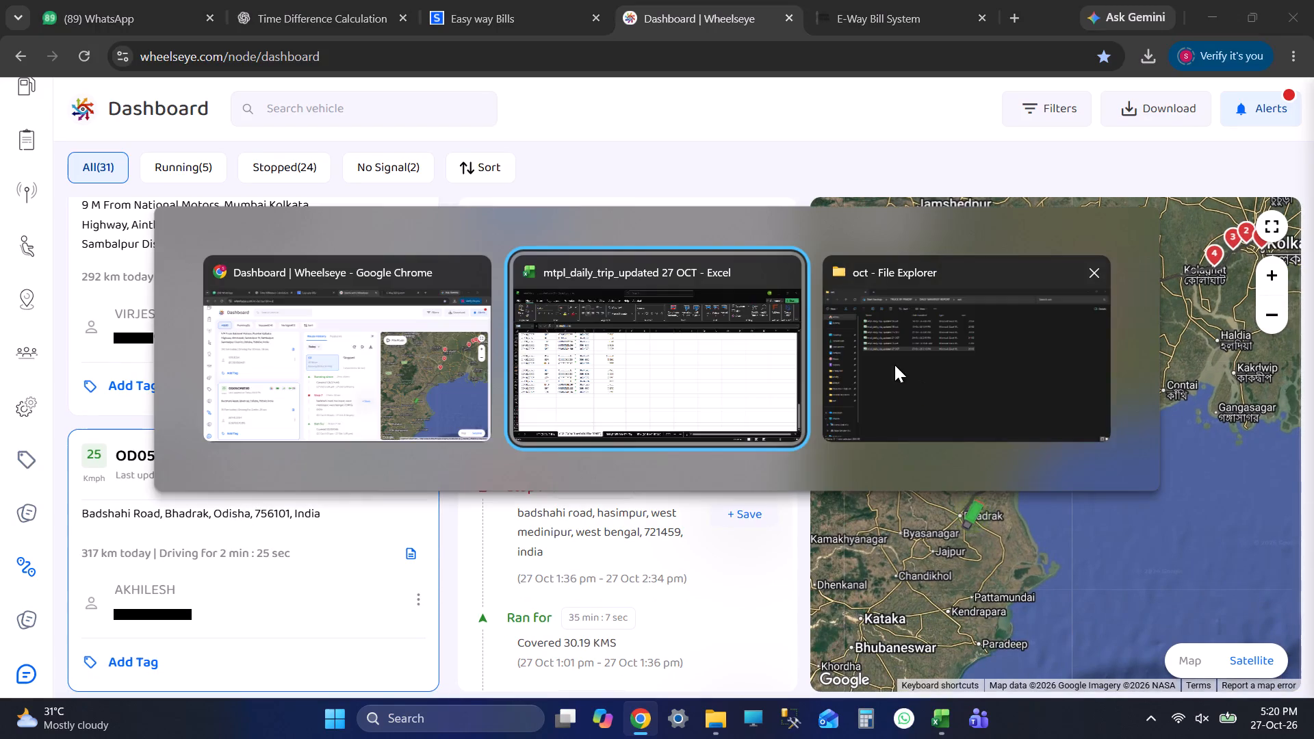
key(alt+Tab)
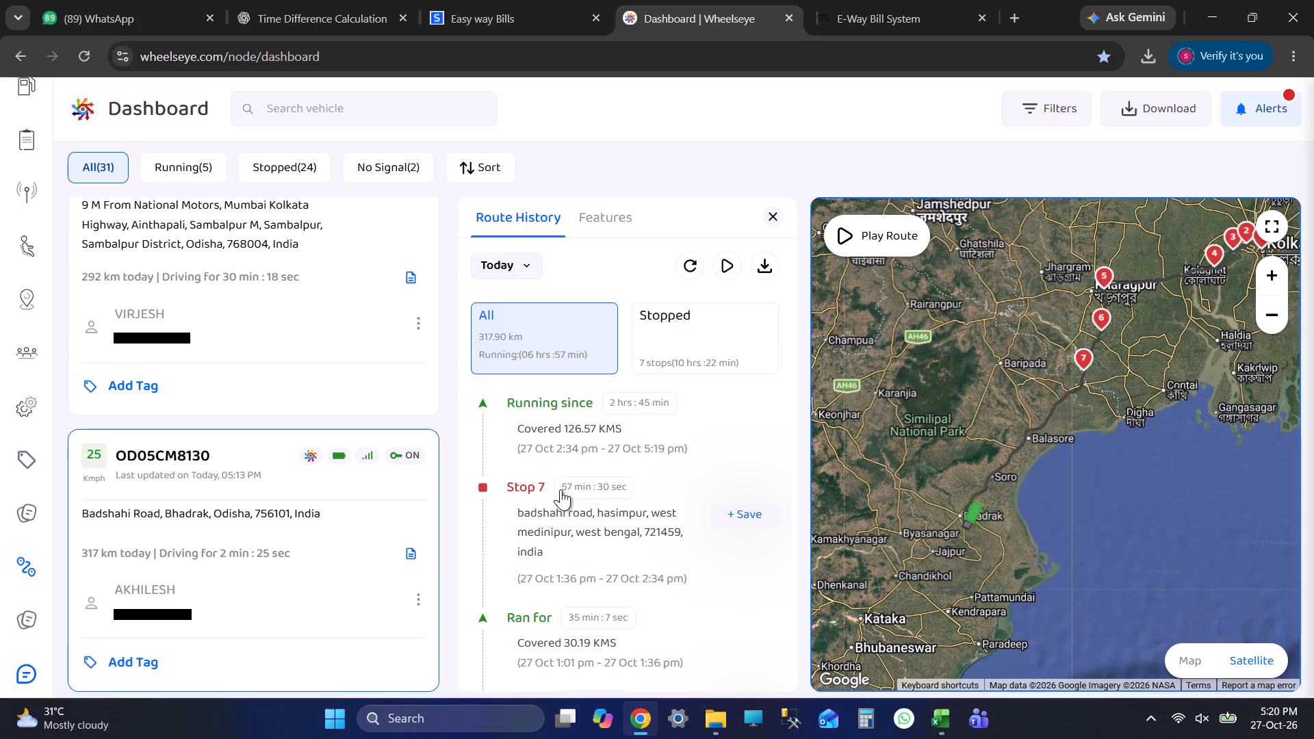
key(alt+Tab)
key(alt+Tab)
key(alt+Tab)
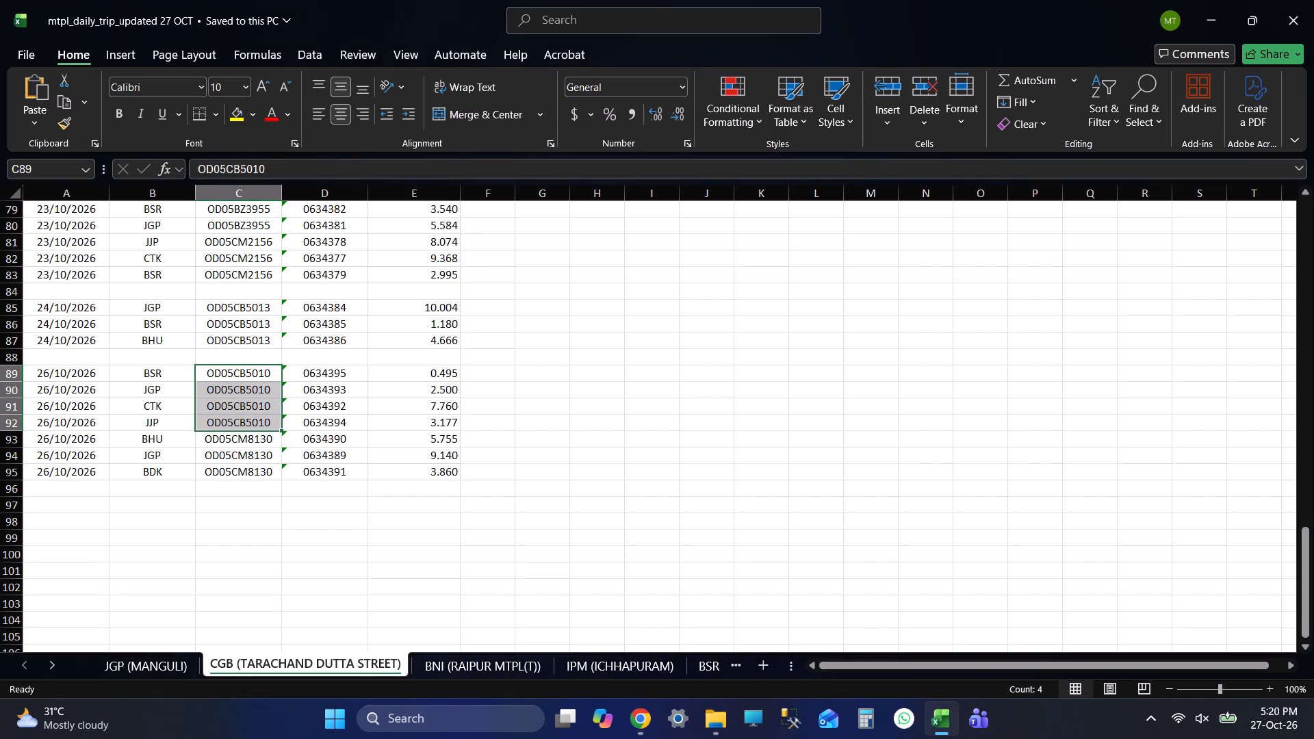
key(alt+Tab)
scroll(979, 537, up, 2)
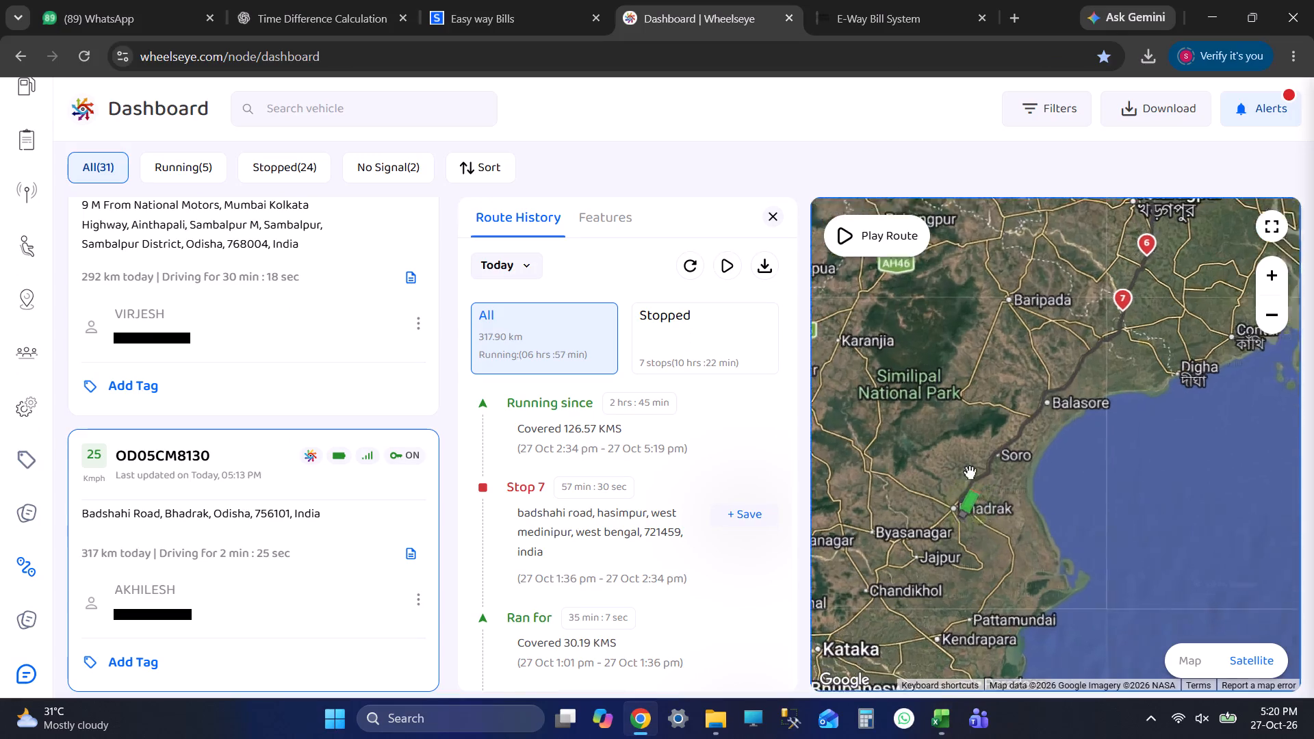
scroll(968, 468, up, 3)
drag(955, 450, 1025, 408)
scroll(1009, 426, up, 3)
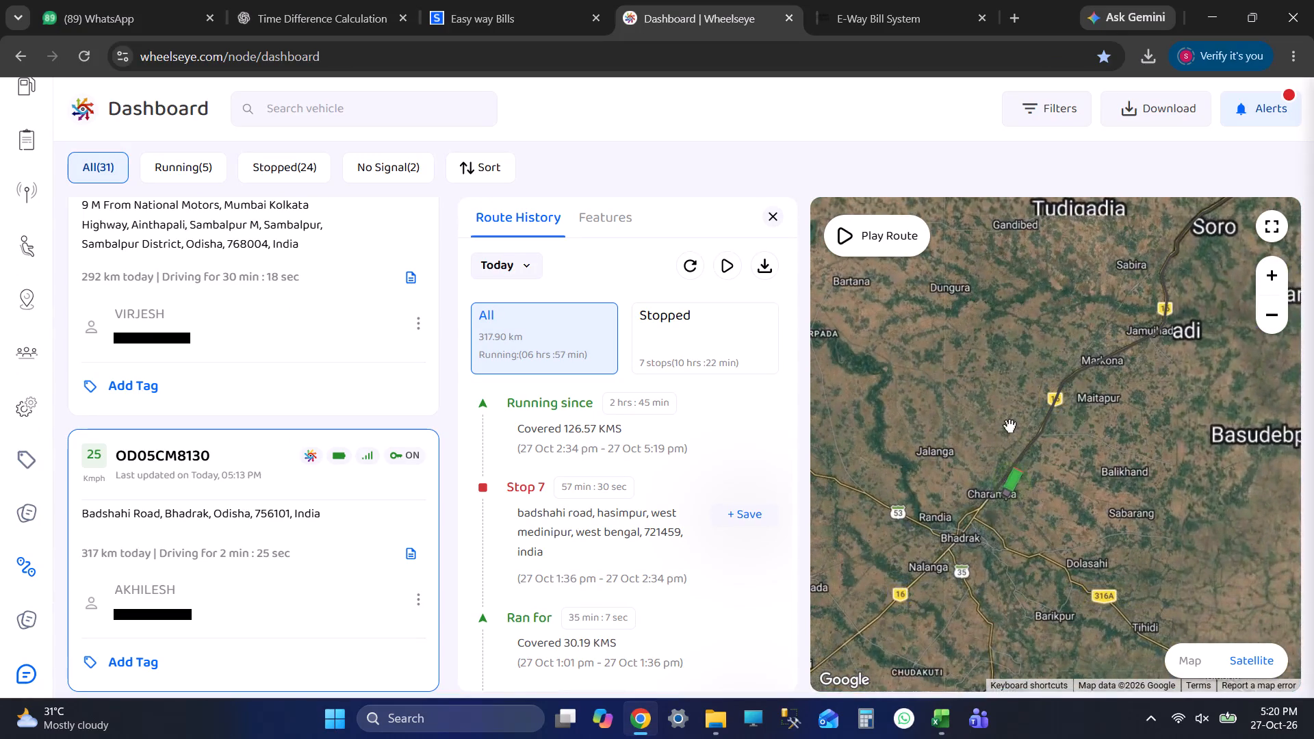
drag(1002, 430, 981, 378)
scroll(981, 378, down, 1)
key(alt+Tab)
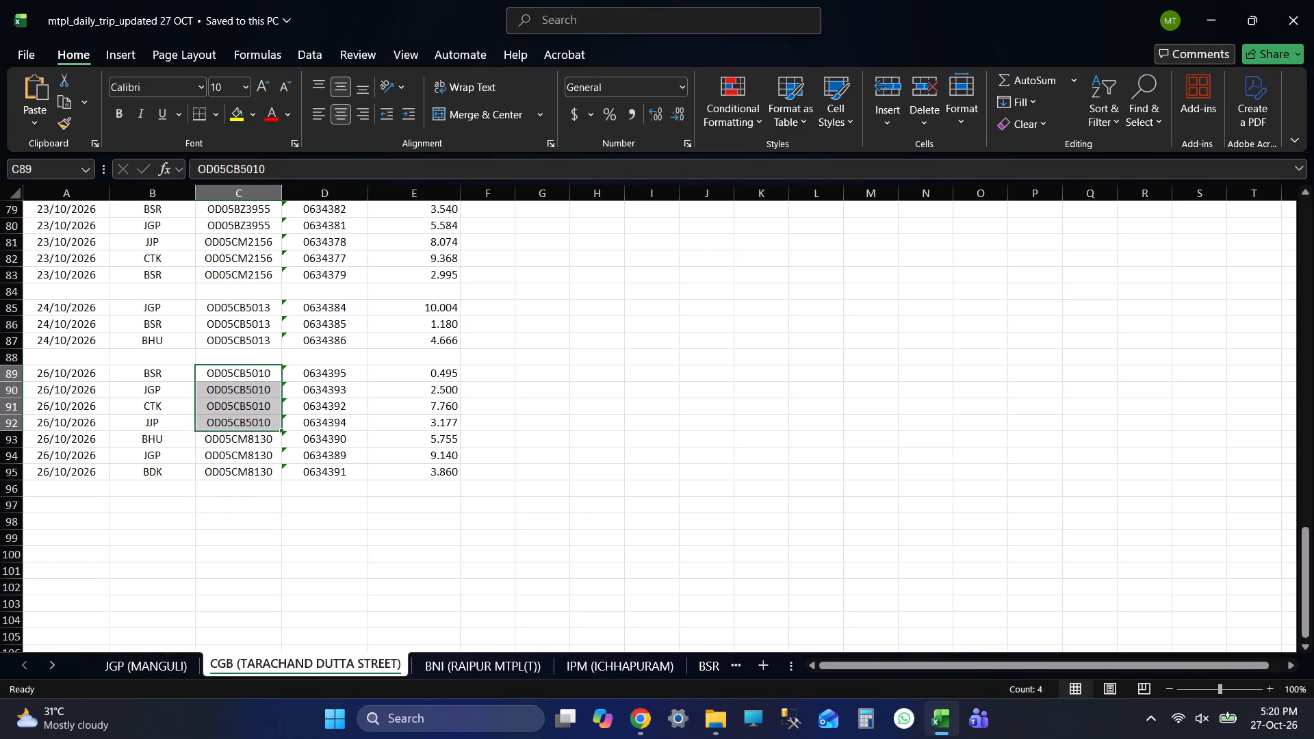
key(alt+Tab)
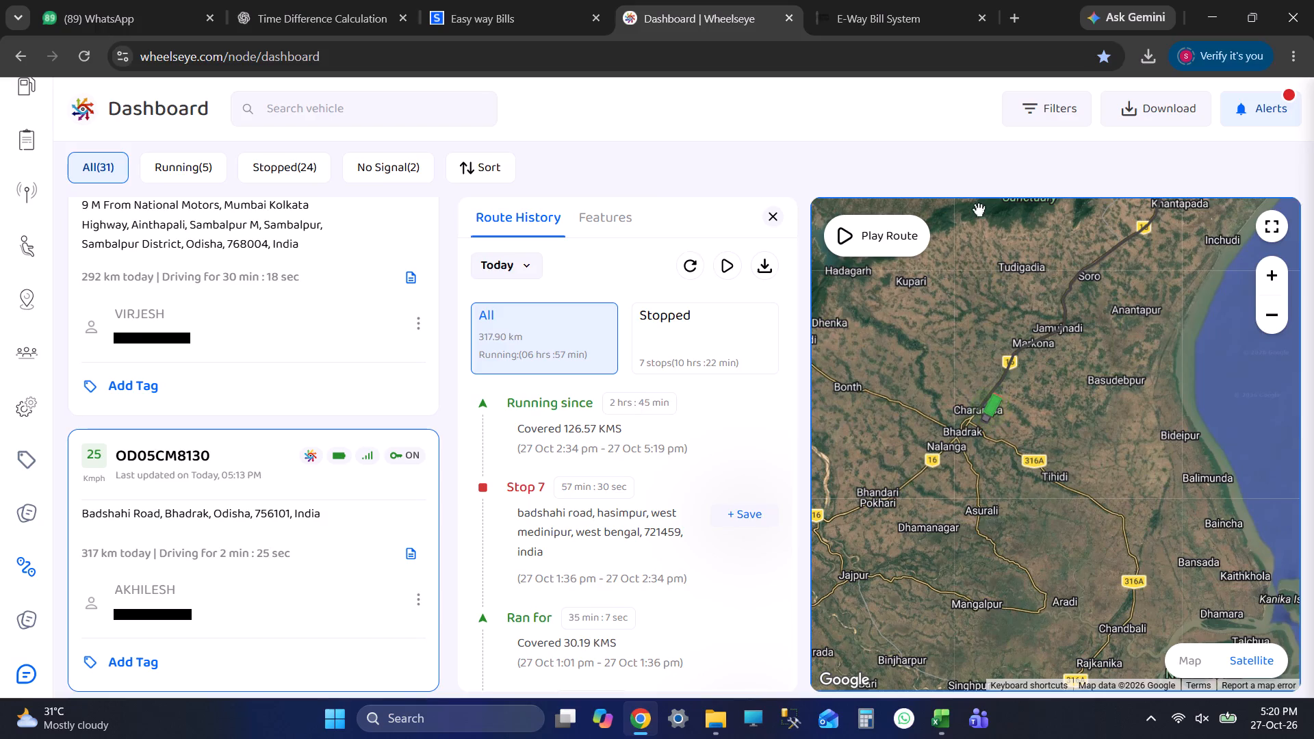
drag(1051, 314, 1064, 439)
scroll(1054, 351, down, 3)
drag(1094, 298, 1009, 406)
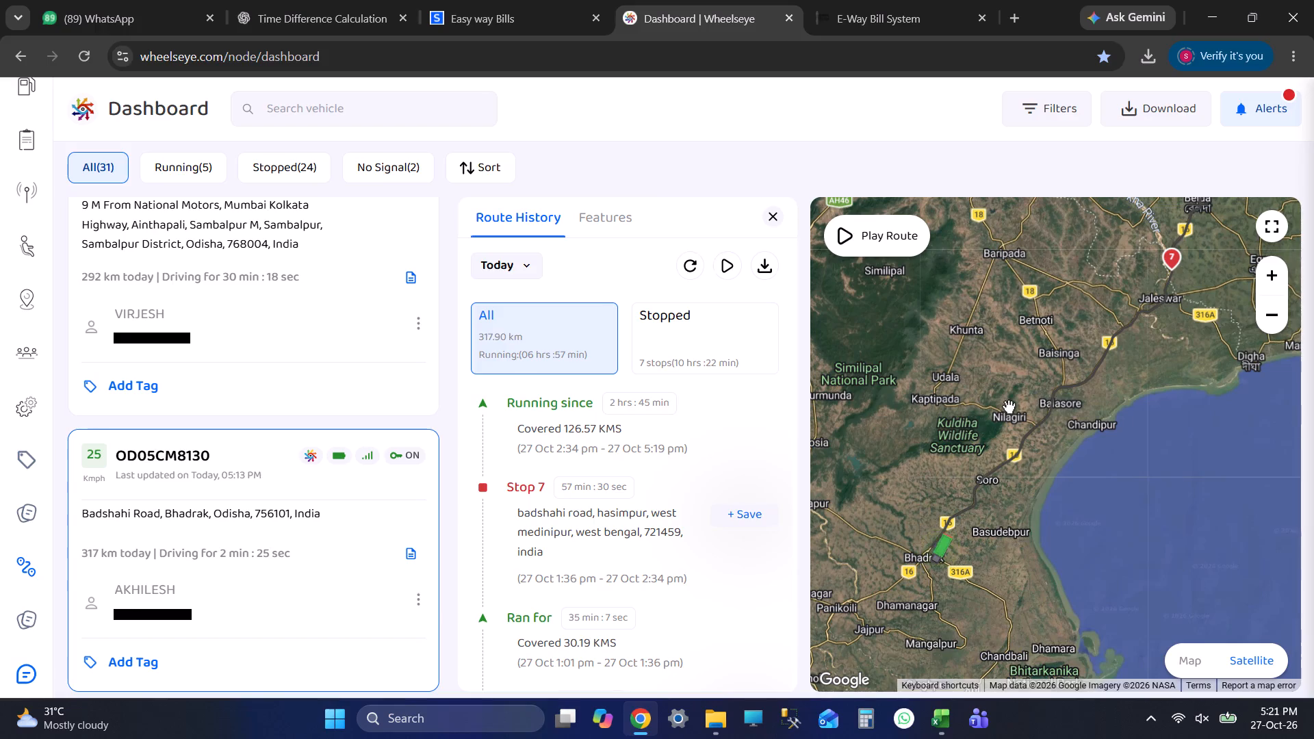
drag(1032, 406, 997, 480)
drag(1125, 314, 1055, 415)
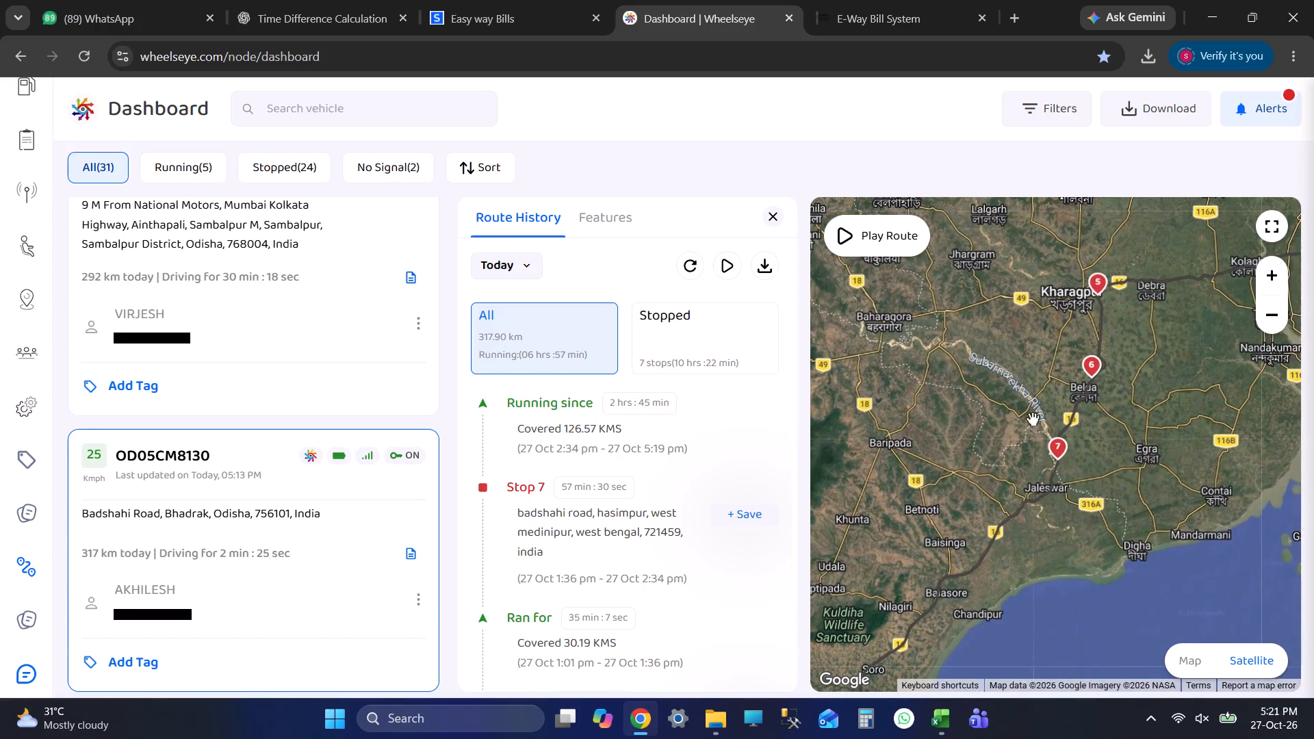
drag(959, 458, 1067, 403)
scroll(1067, 403, down, 2)
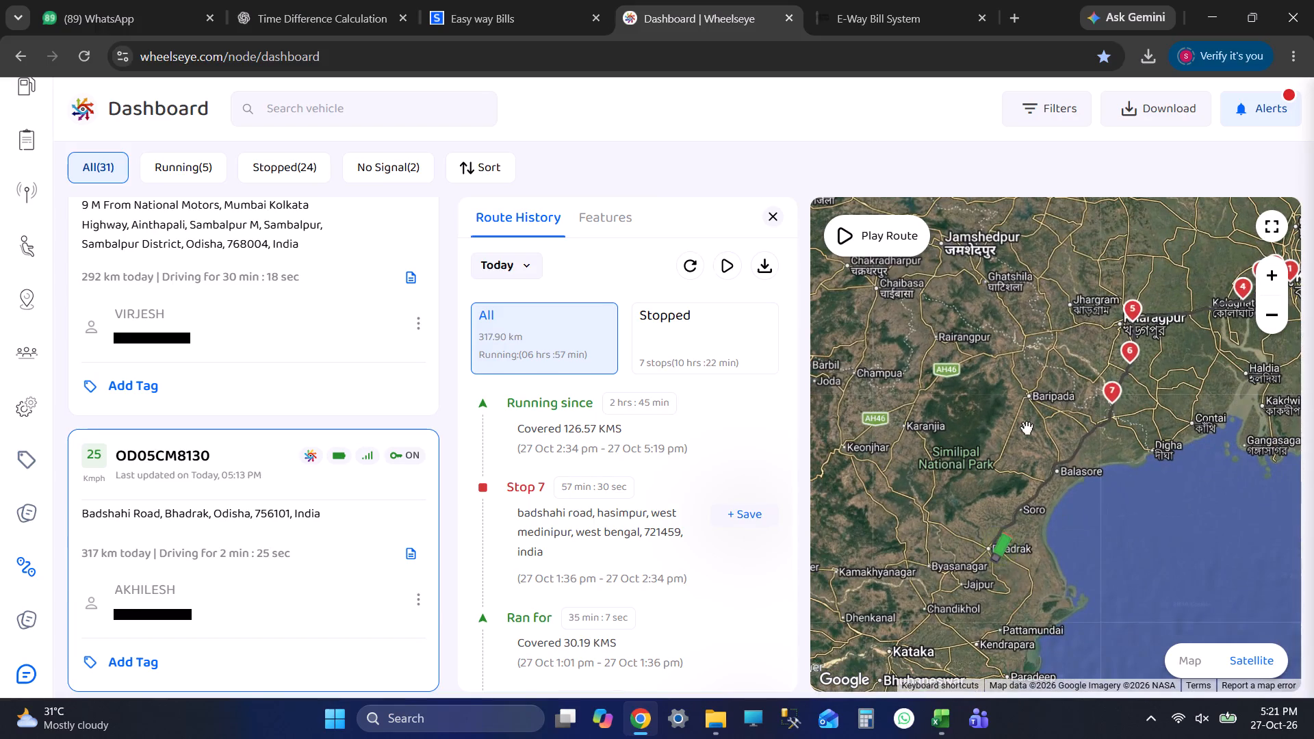
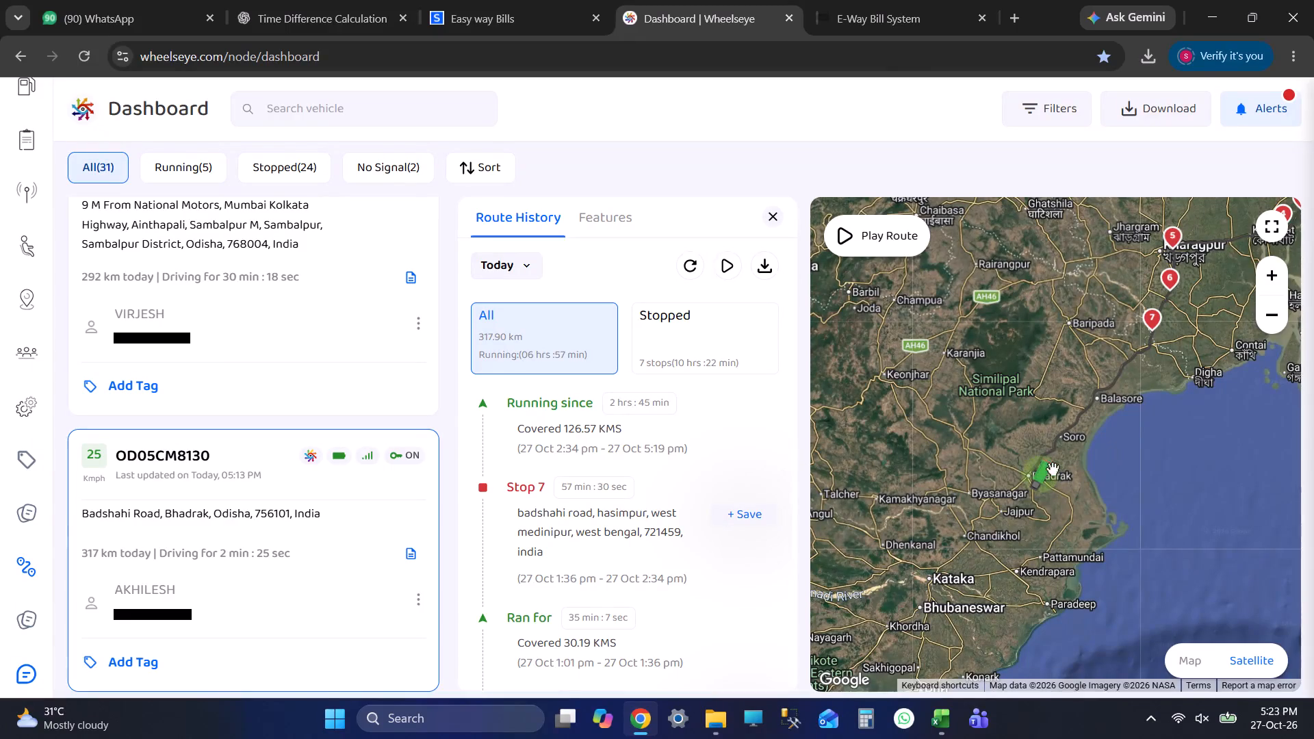
scroll(275, 456, down, 10)
key(alt+Tab)
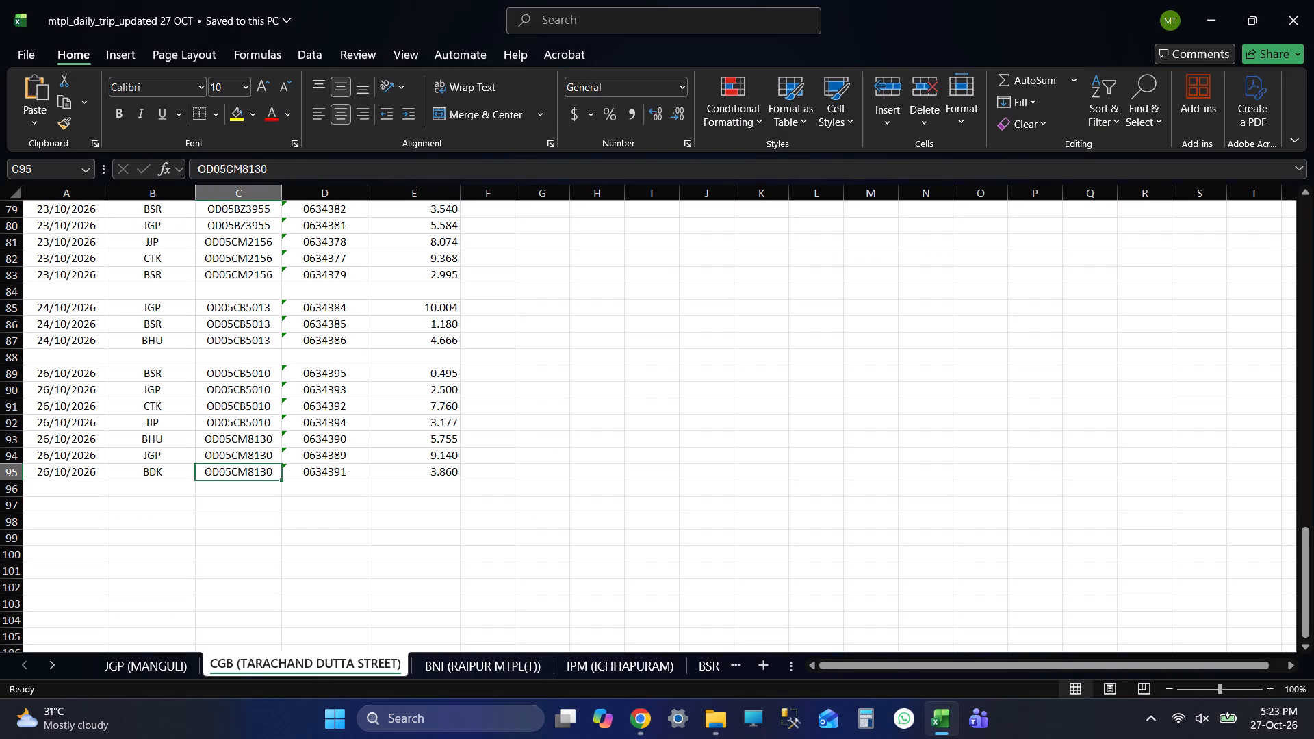
key(alt+Tab)
key(alt+Tab)
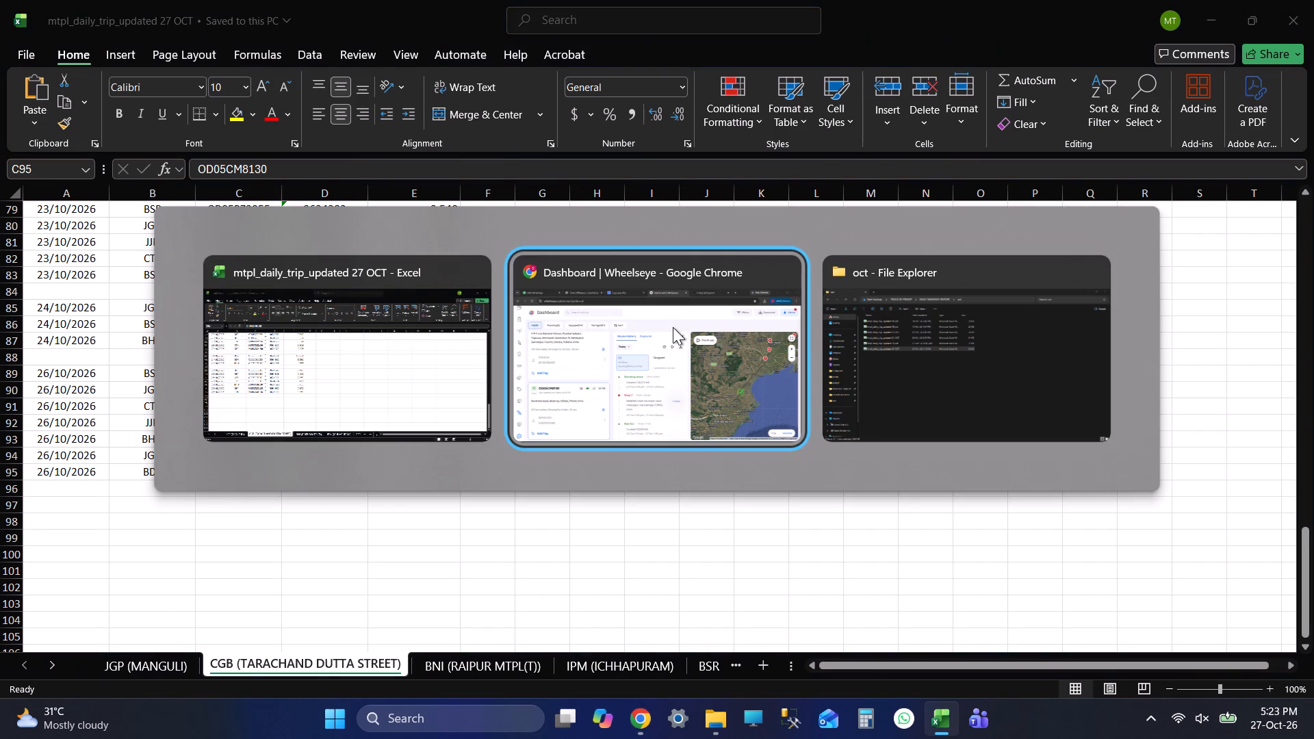
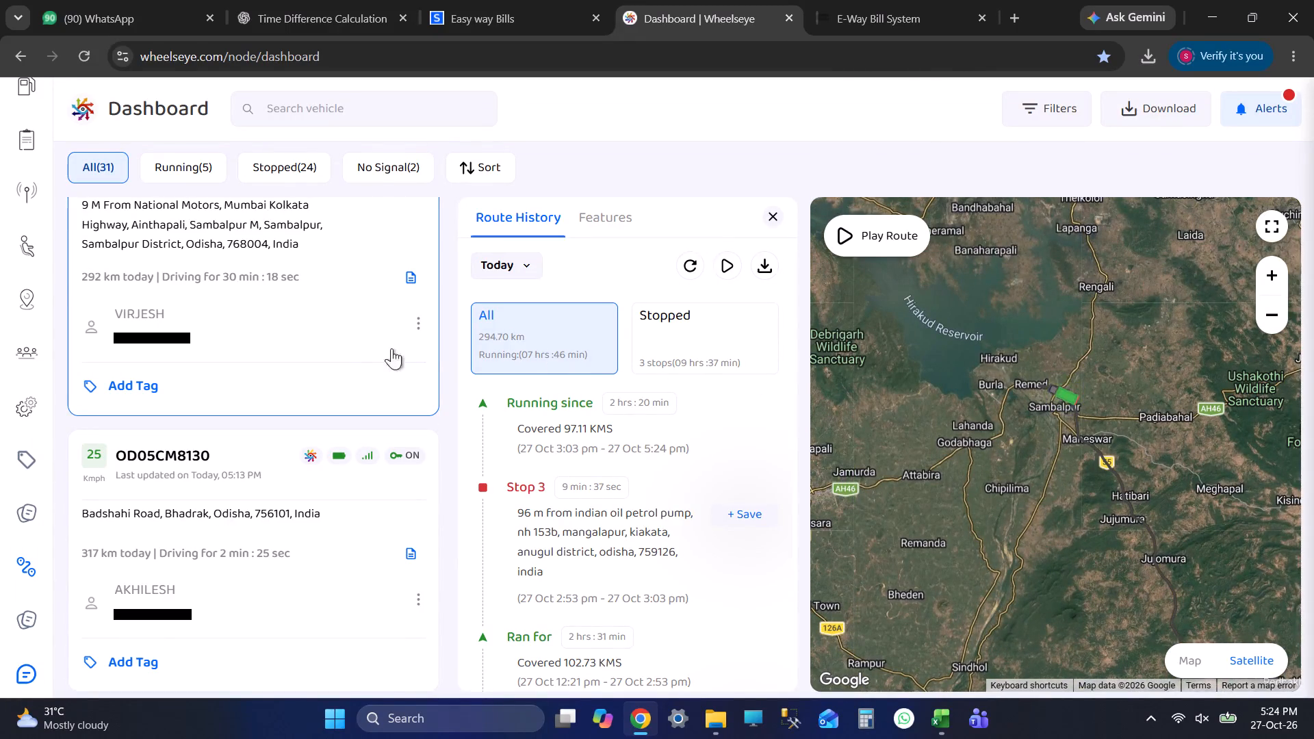
scroll(196, 337, up, 2)
key(alt+Tab)
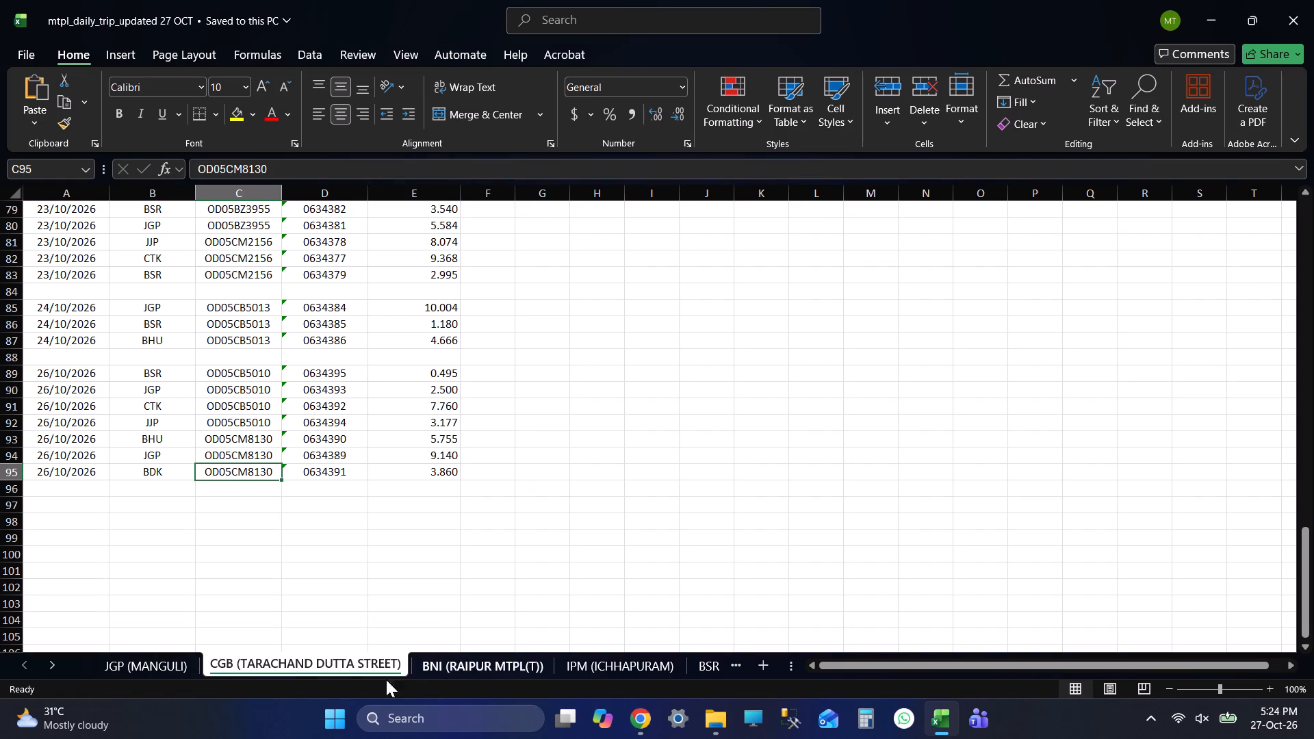
click(138, 665)
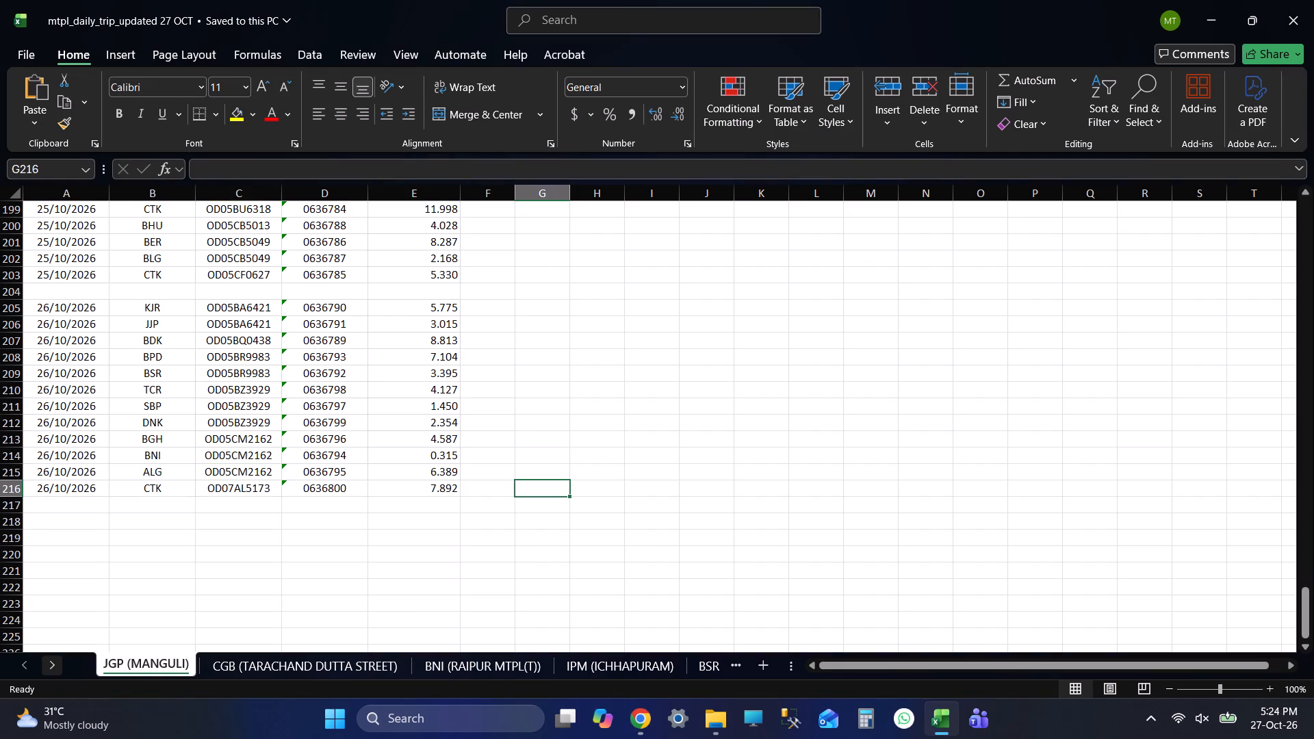
scroll(350, 391, up, 3)
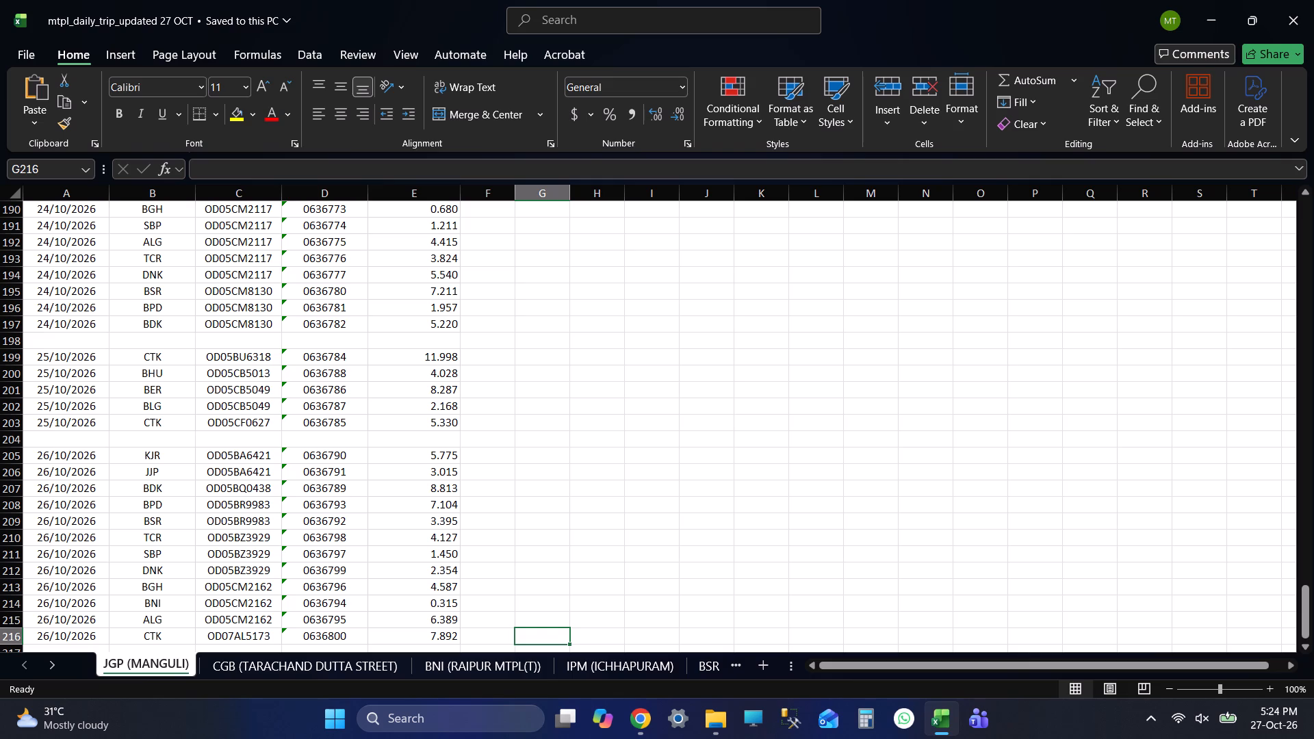
key(alt+Tab)
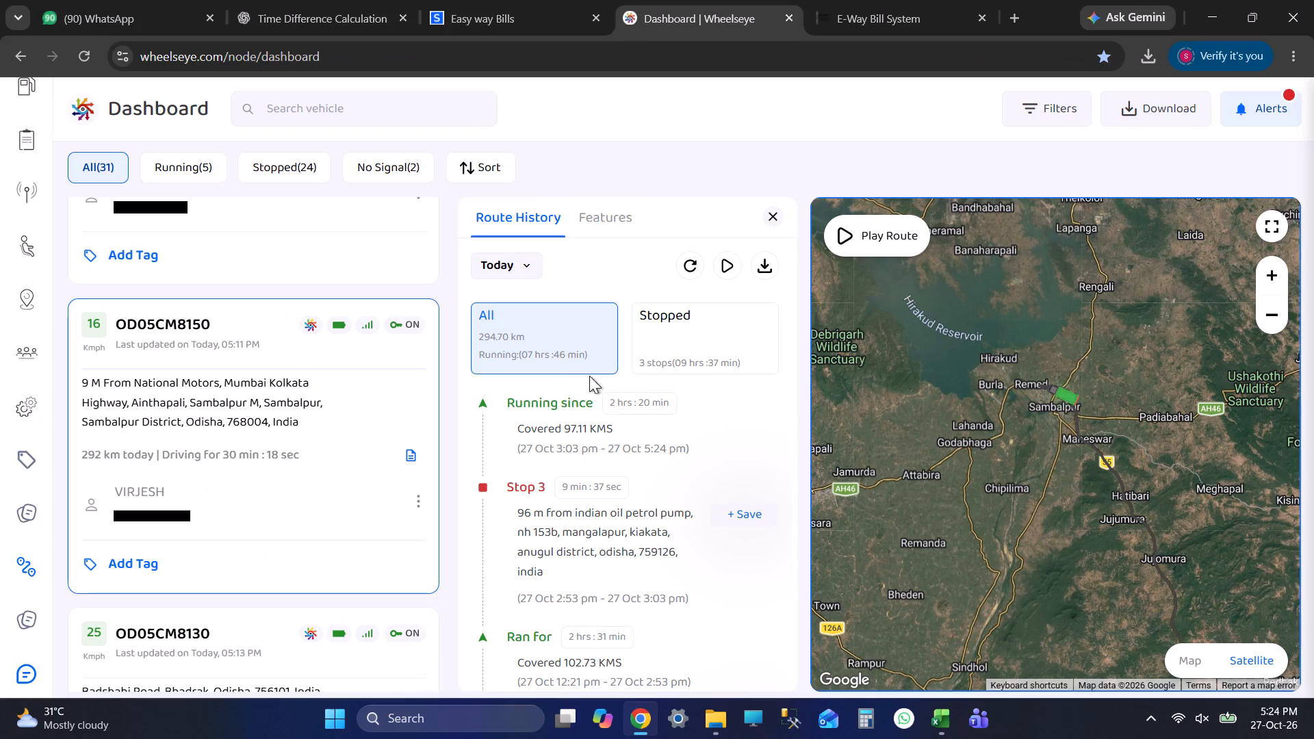
click(518, 262)
click(535, 383)
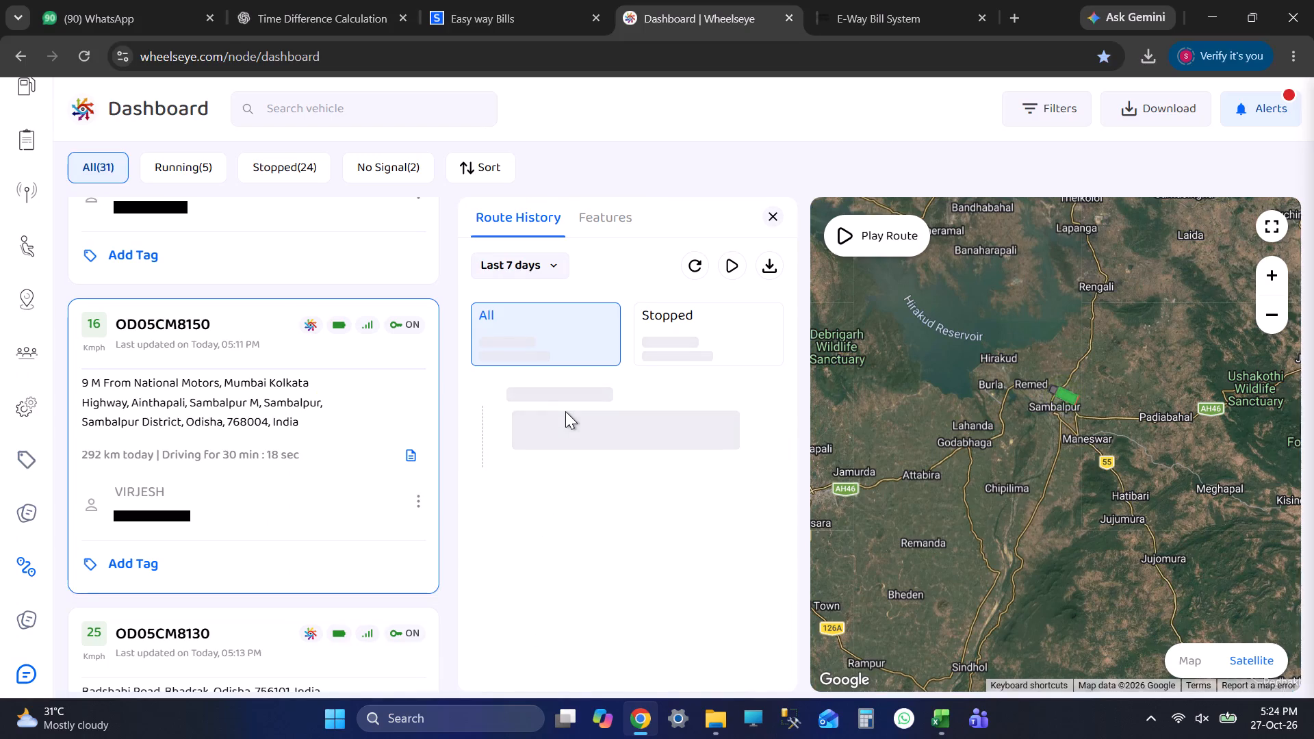
scroll(602, 478, down, 10)
scroll(604, 487, up, 1)
scroll(604, 487, down, 11)
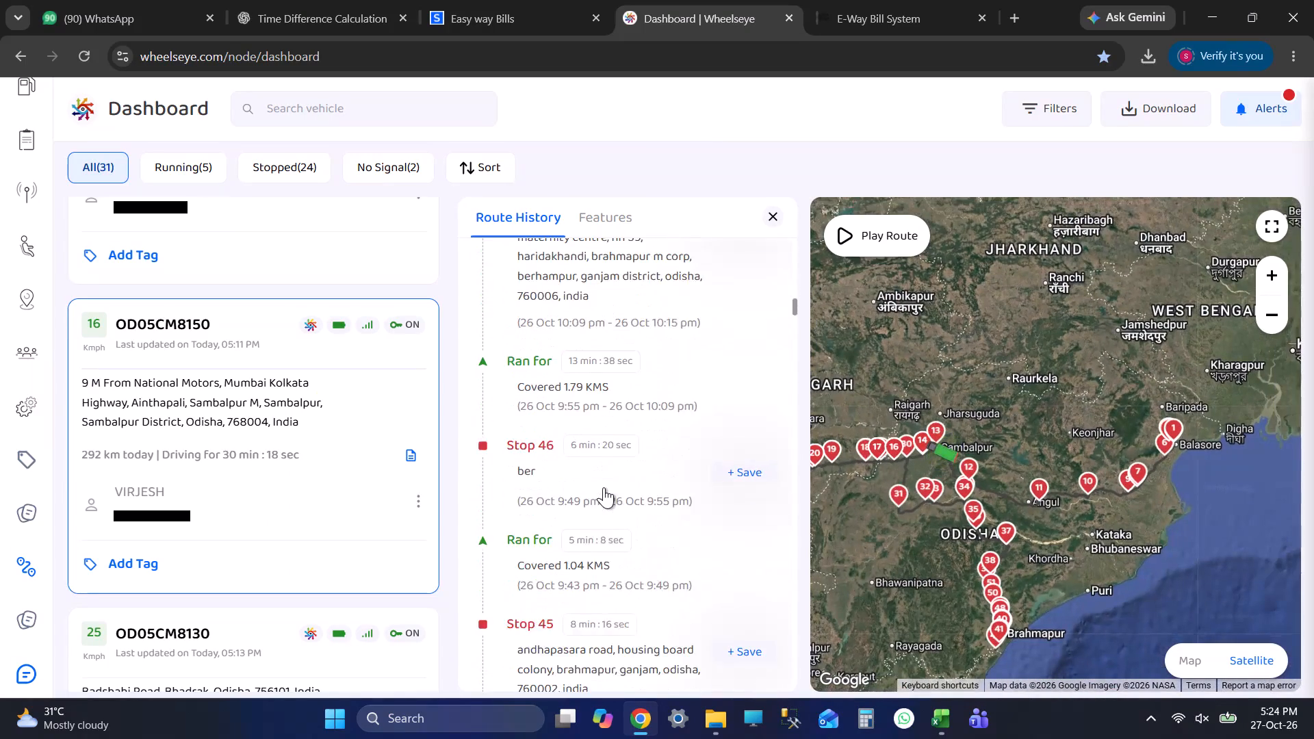
scroll(604, 487, down, 2)
scroll(604, 487, up, 1)
scroll(604, 487, down, 1)
scroll(604, 487, up, 2)
key(alt+Tab)
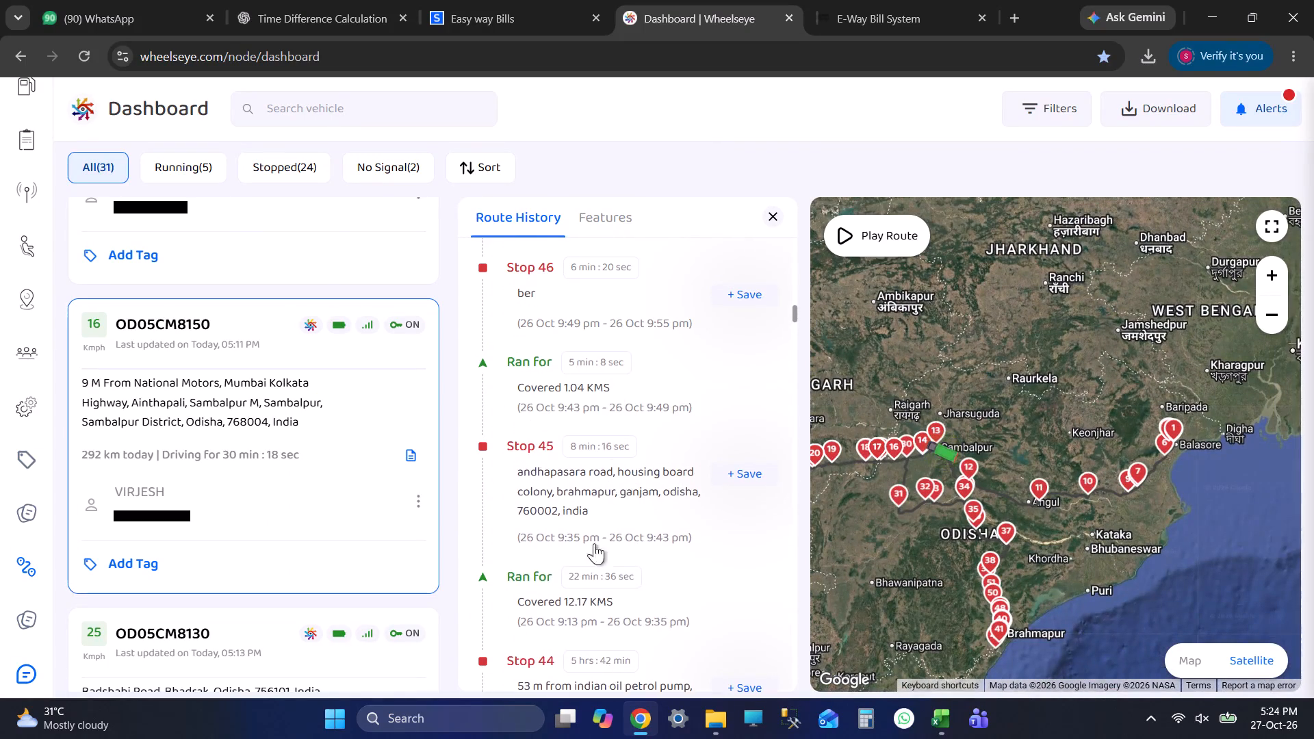
click(506, 667)
click(604, 664)
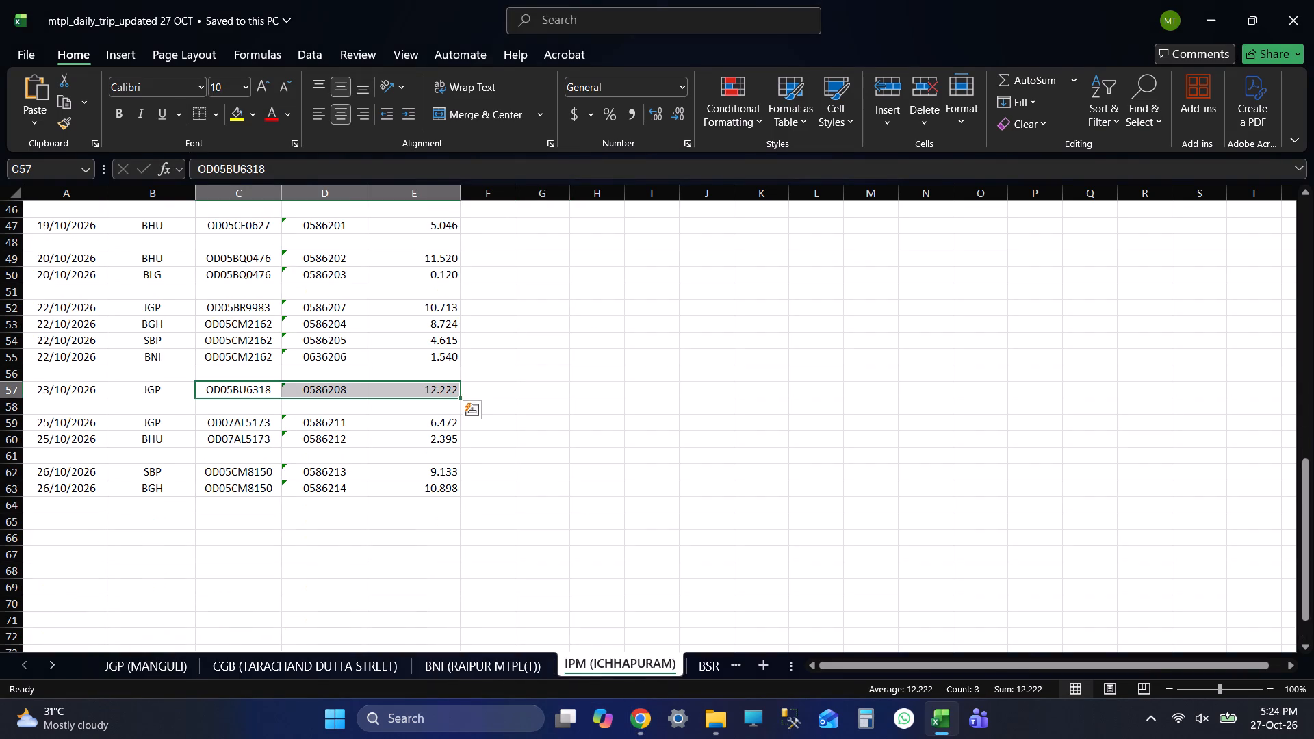
key(alt+Tab)
key(alt+Tab)
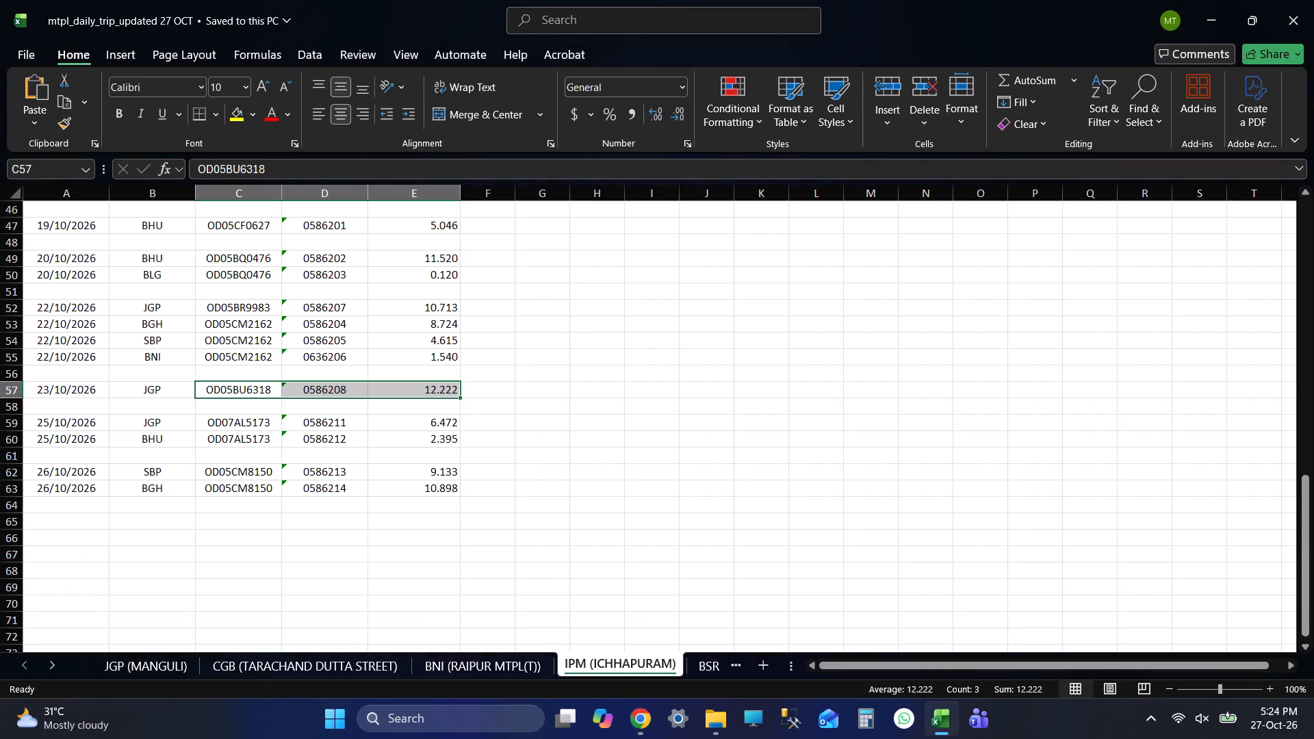
drag(240, 472, 310, 480)
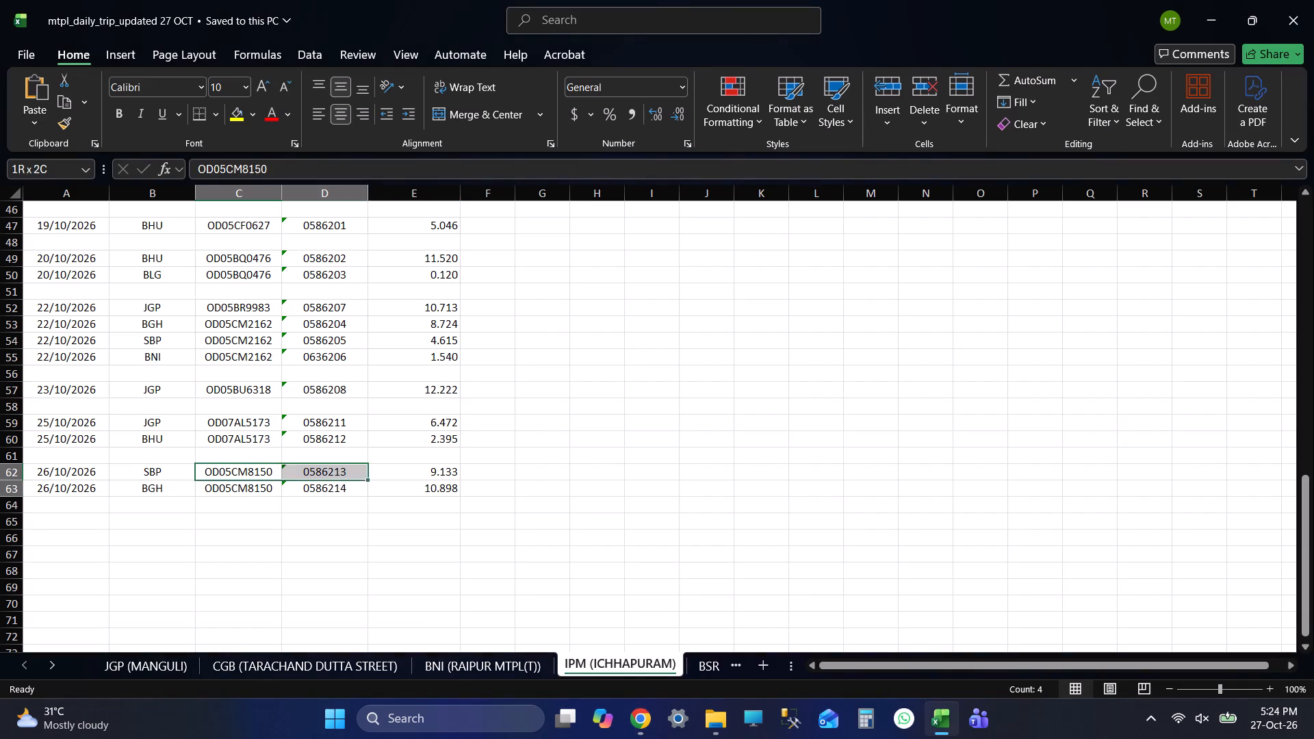
drag(310, 480, 401, 482)
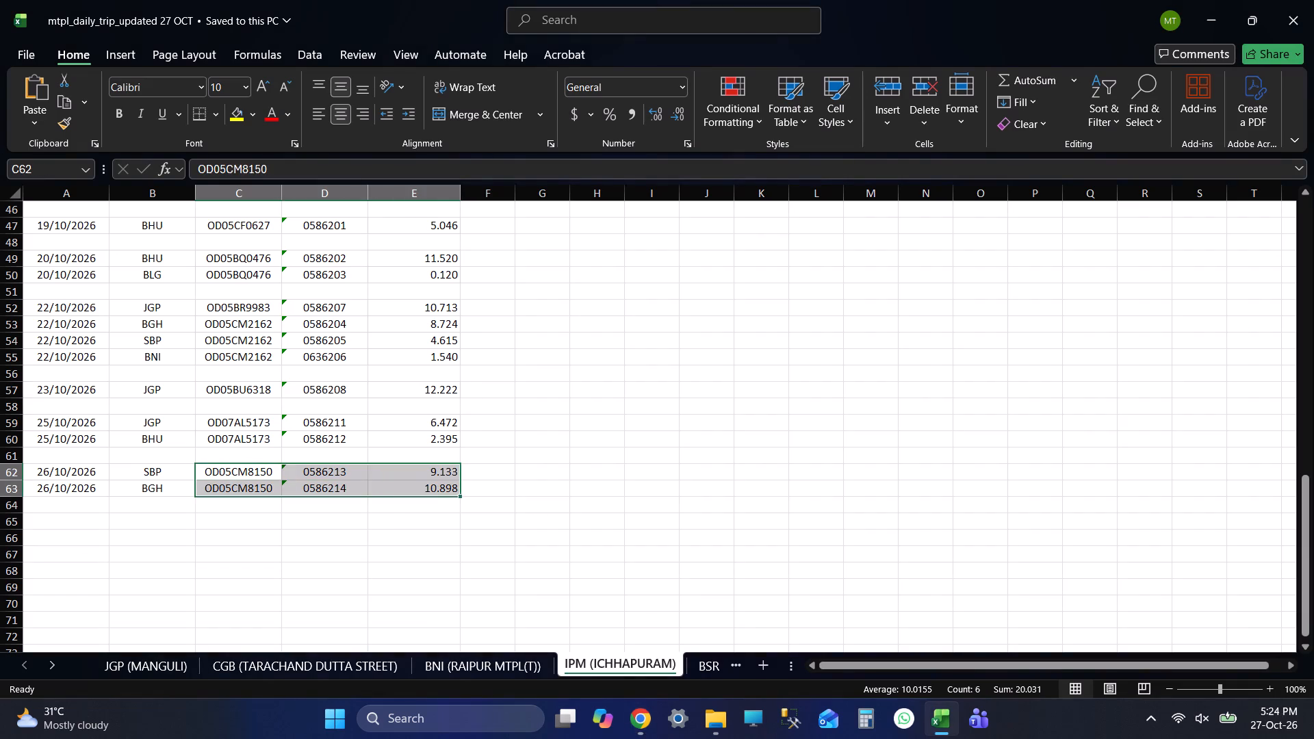
key(alt+Tab)
scroll(946, 439, up, 8)
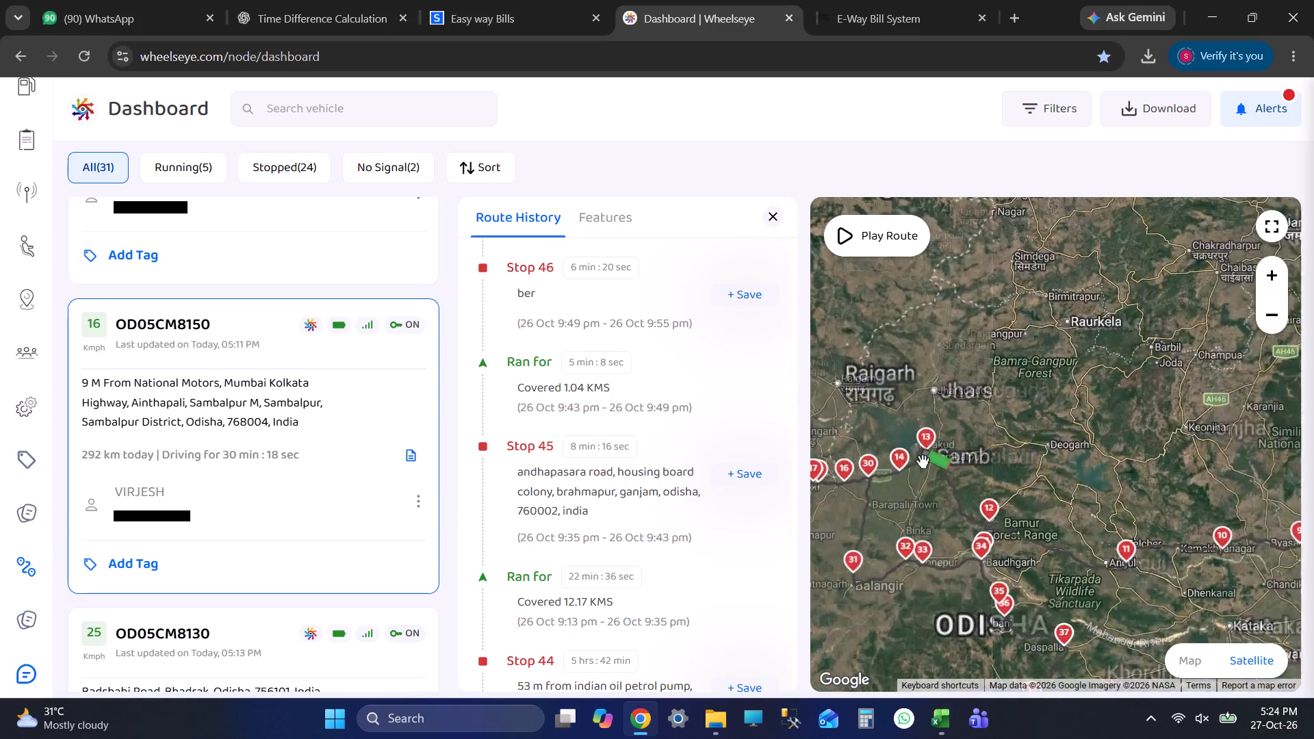
scroll(923, 461, up, 1)
scroll(923, 461, down, 1)
scroll(923, 461, up, 10)
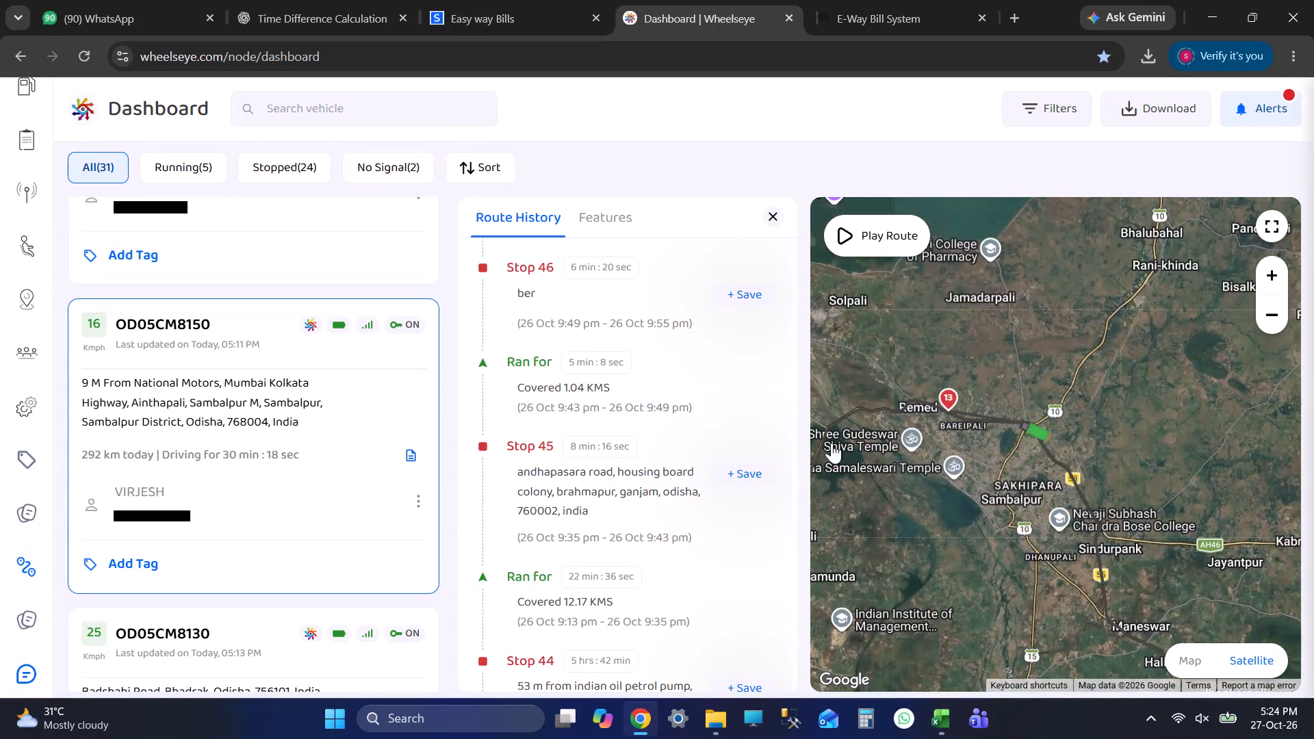
scroll(938, 421, up, 3)
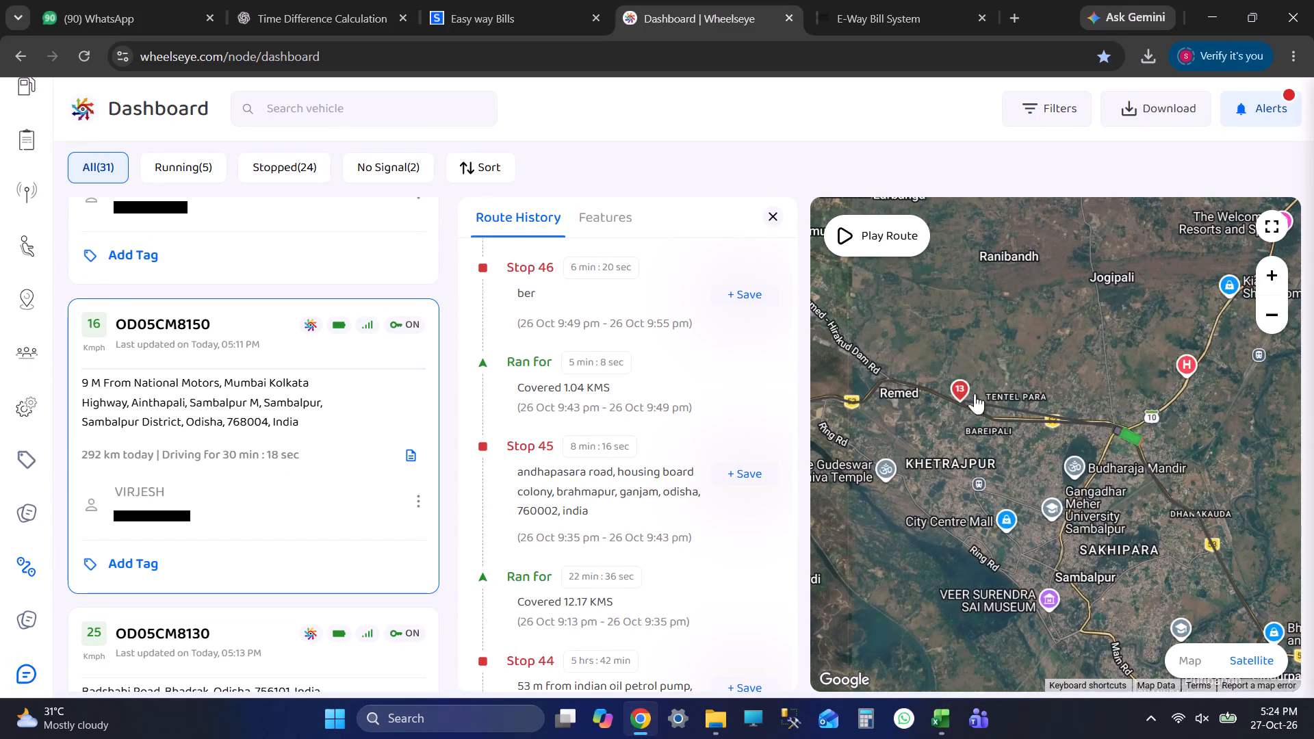
scroll(994, 391, up, 3)
scroll(615, 392, up, 7)
scroll(615, 392, down, 1)
scroll(615, 392, up, 14)
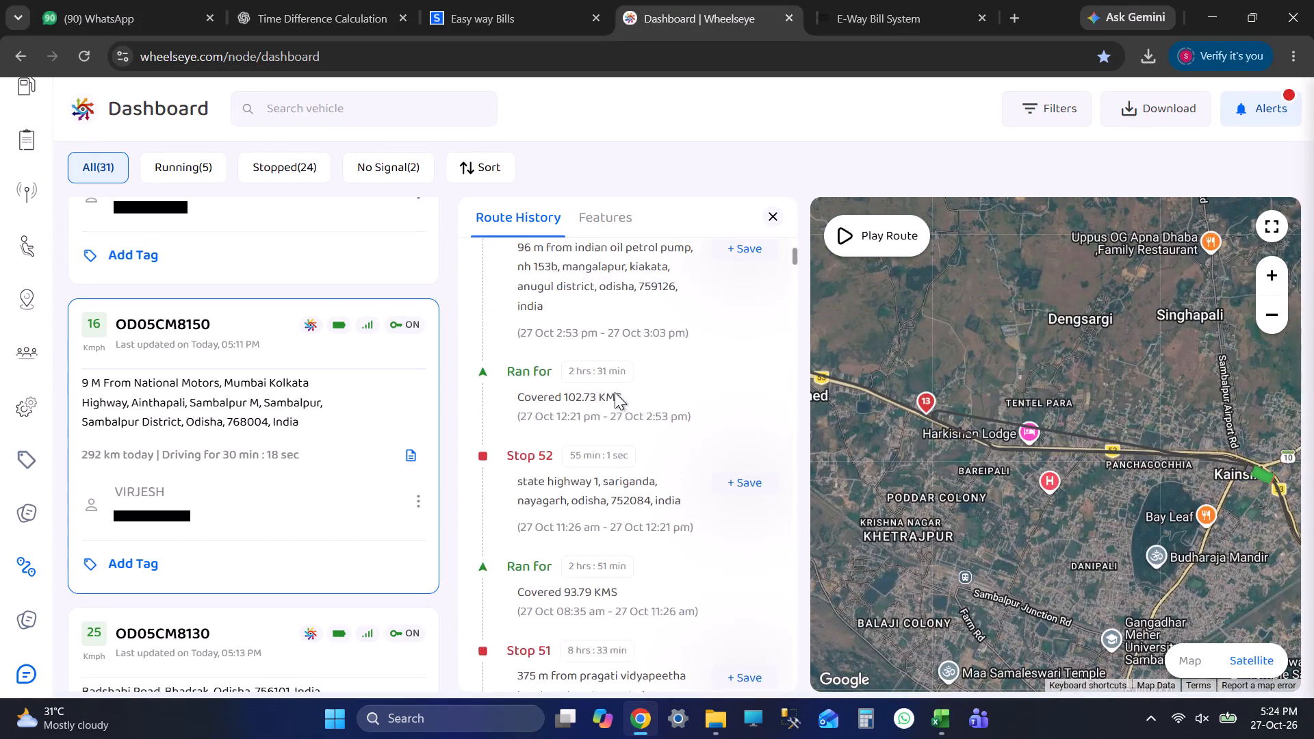
scroll(615, 392, up, 9)
click(690, 276)
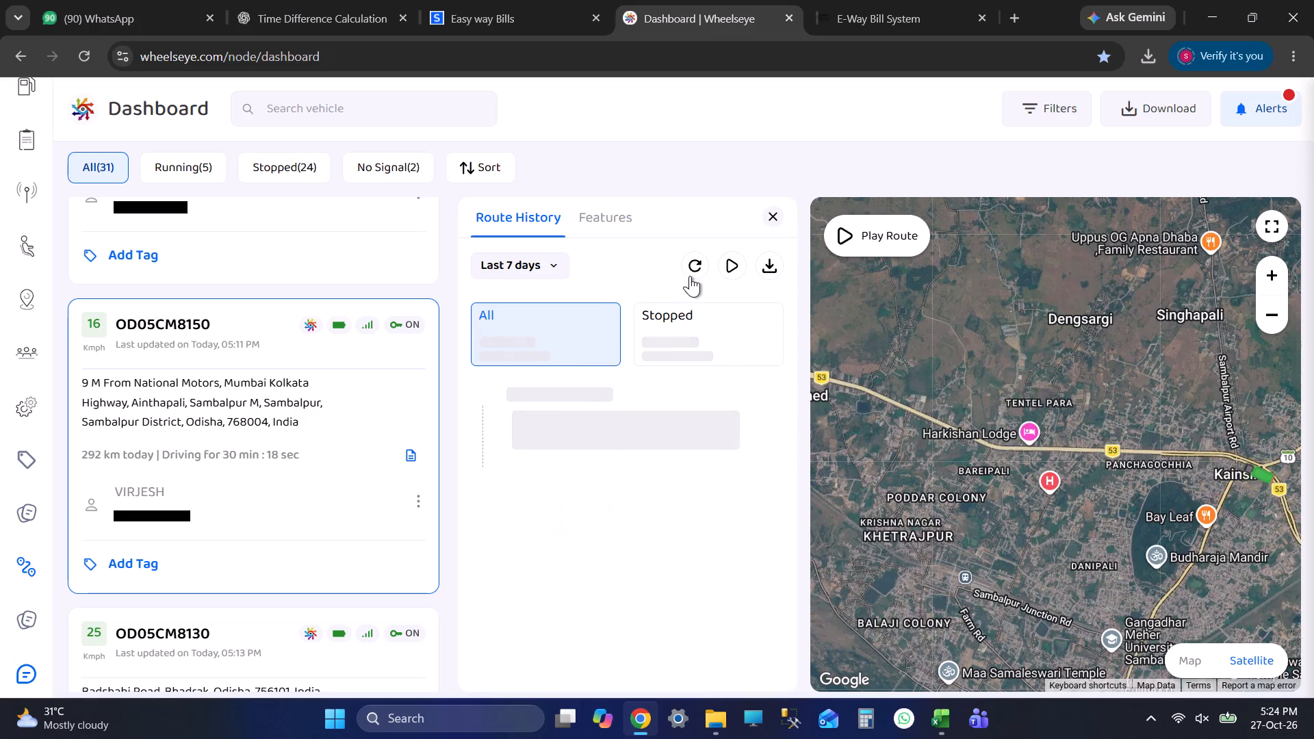
scroll(910, 444, down, 1)
scroll(910, 444, up, 13)
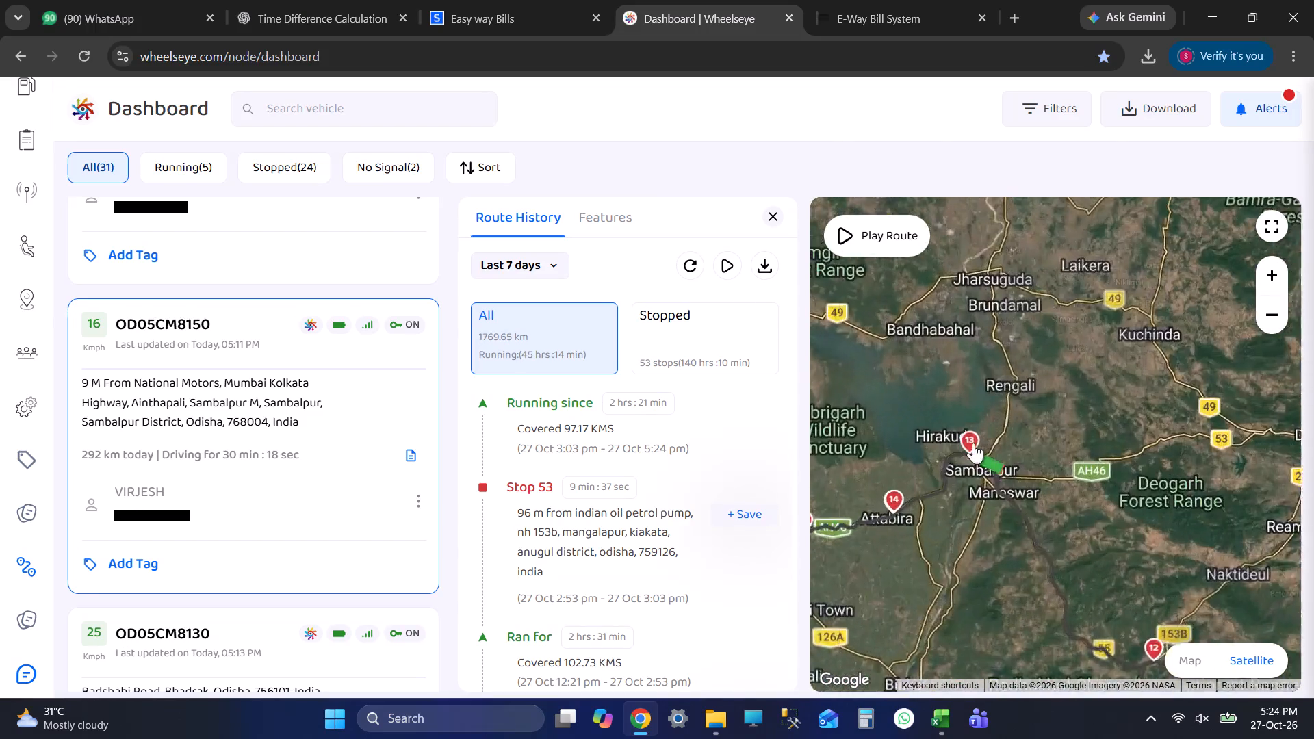
scroll(973, 443, up, 10)
scroll(983, 479, down, 1)
scroll(983, 480, up, 17)
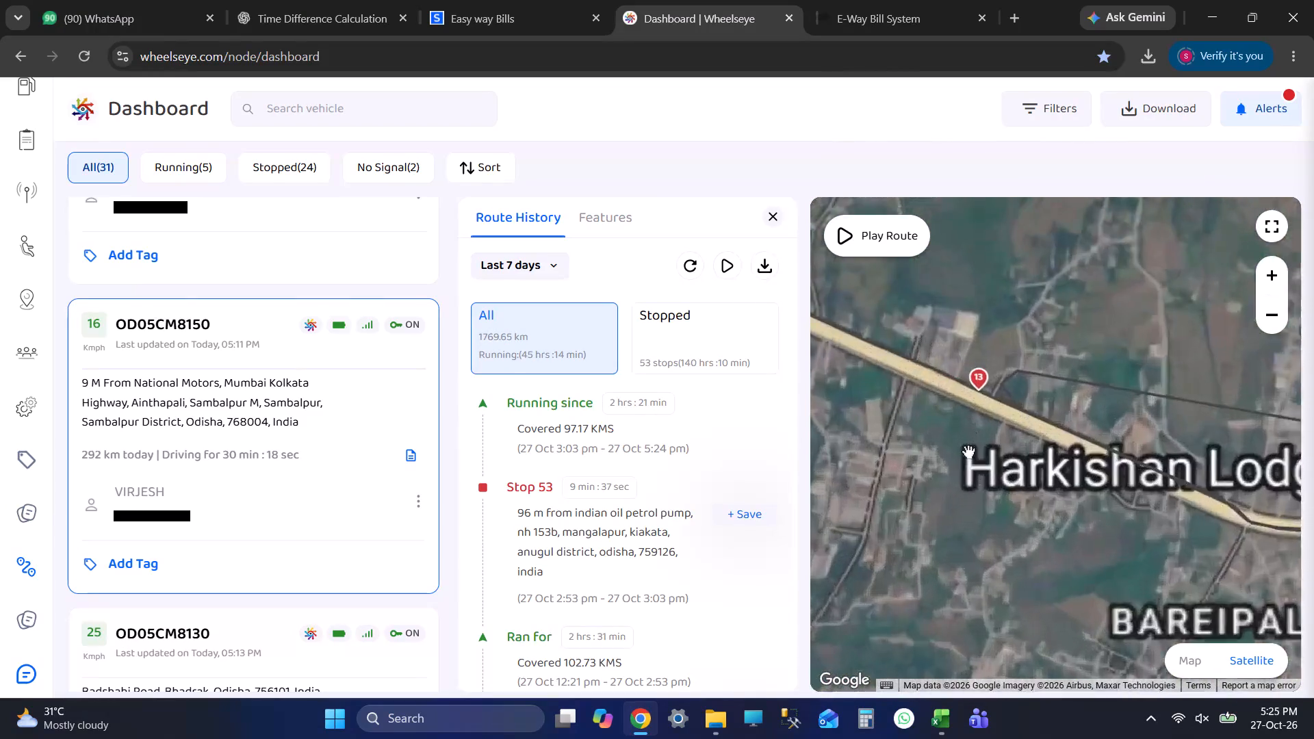
scroll(968, 452, up, 2)
drag(989, 363, 857, 406)
scroll(857, 406, down, 10)
scroll(857, 406, up, 4)
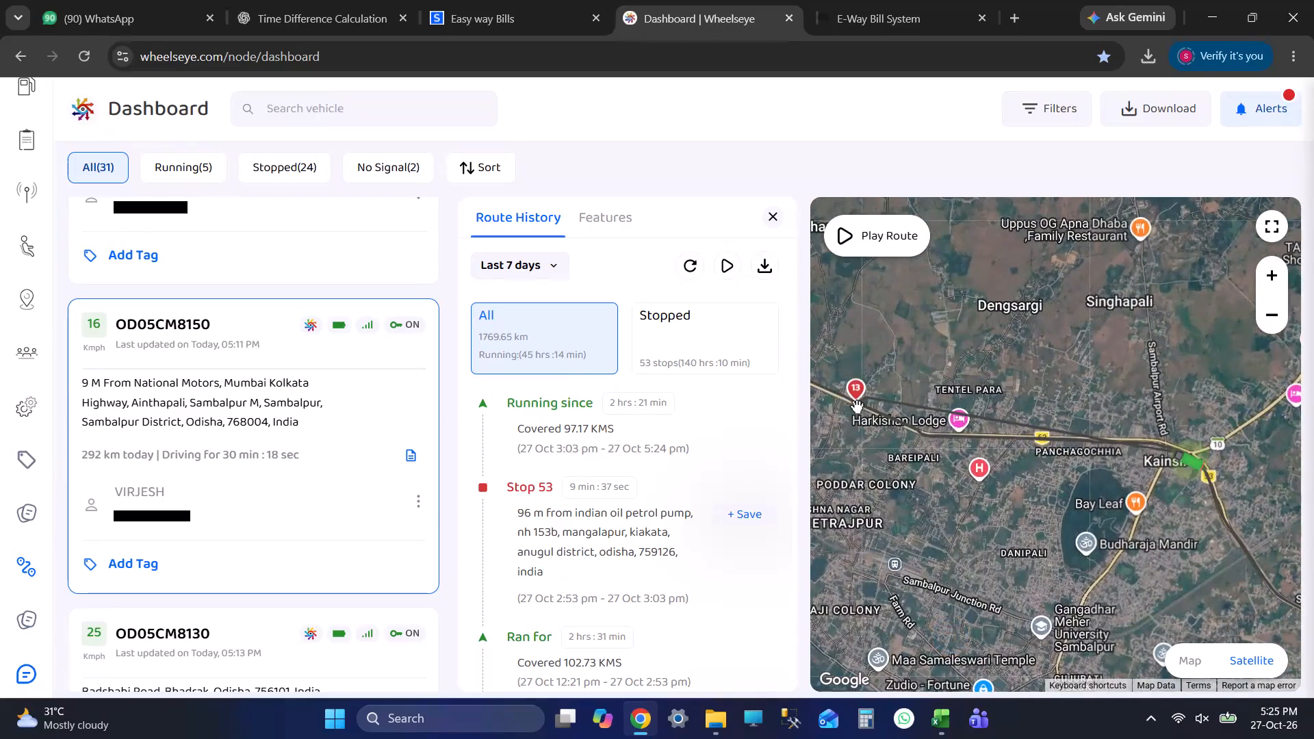
scroll(867, 406, up, 4)
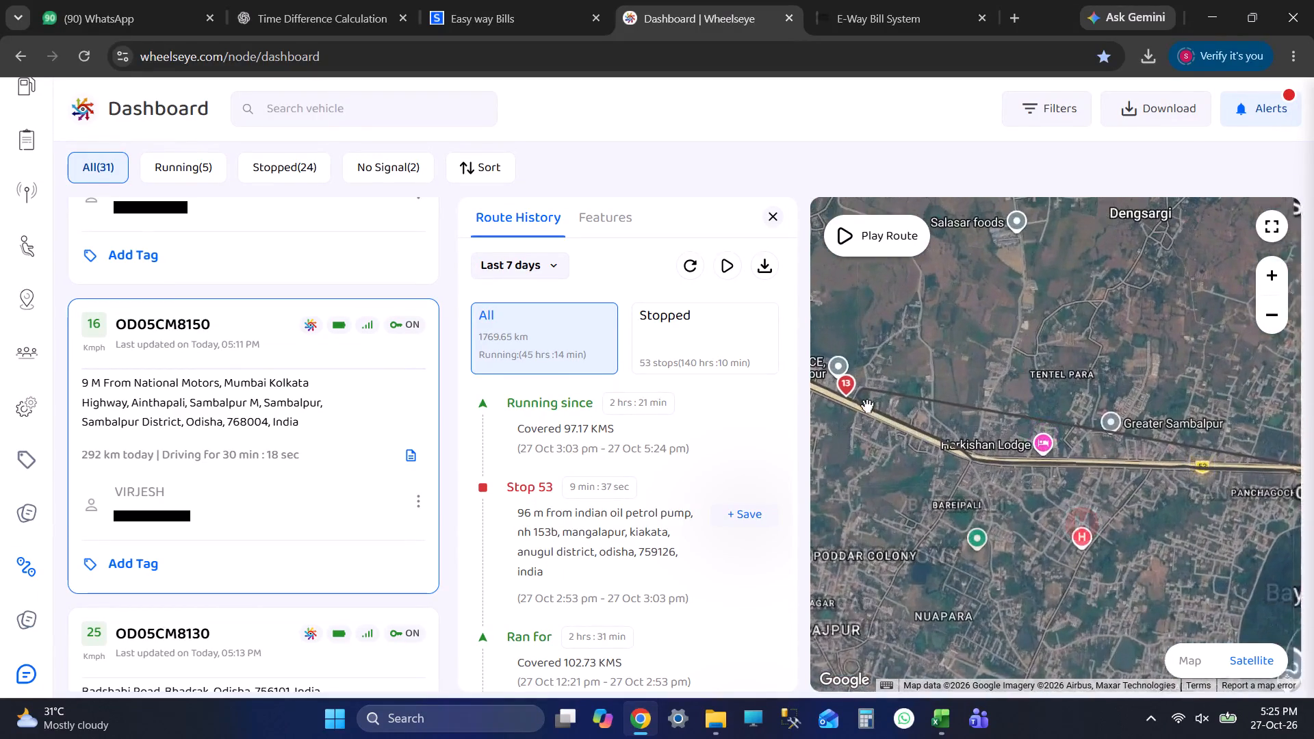
scroll(867, 406, down, 1)
scroll(867, 406, up, 5)
scroll(920, 411, down, 2)
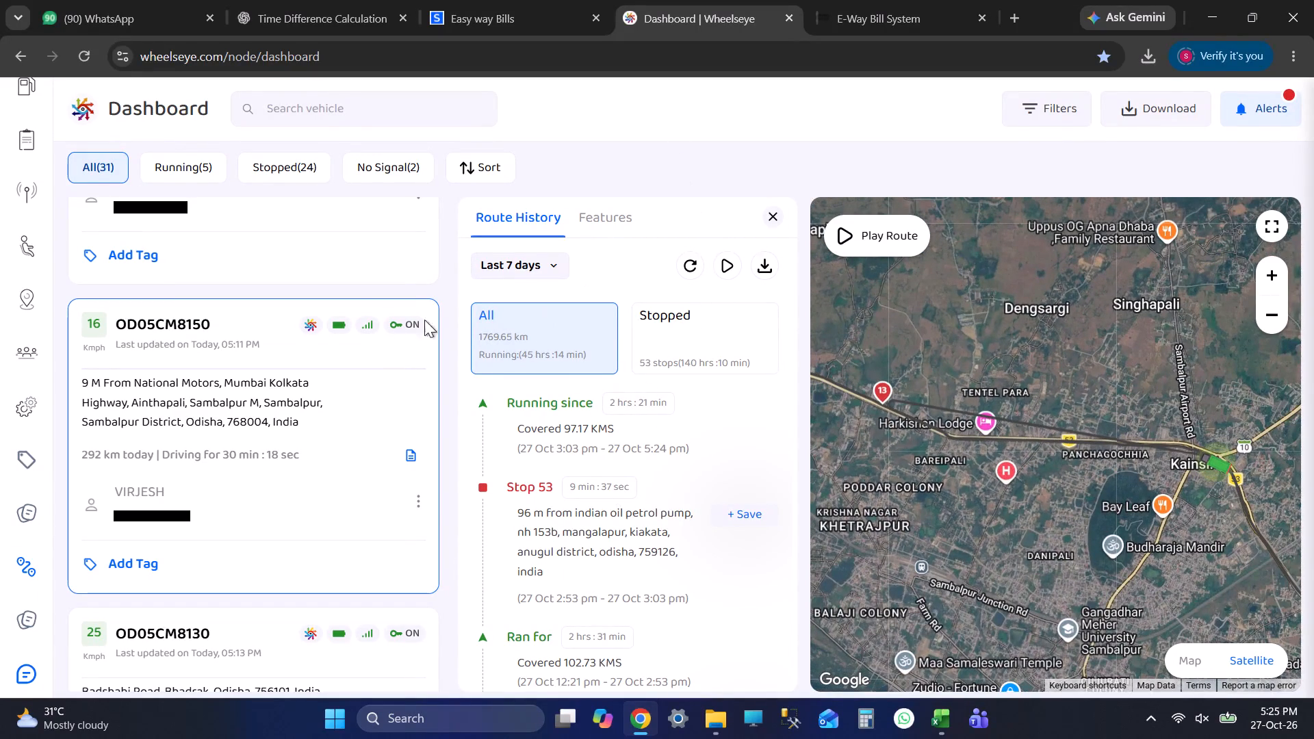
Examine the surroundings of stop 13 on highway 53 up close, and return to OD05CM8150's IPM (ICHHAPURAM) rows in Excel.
scroll(965, 430, down, 1)
scroll(962, 432, up, 5)
scroll(943, 419, down, 1)
scroll(940, 419, up, 2)
drag(927, 418, 1057, 501)
scroll(953, 458, up, 11)
drag(1002, 482, 1020, 491)
scroll(1020, 491, down, 7)
drag(1056, 546, 999, 527)
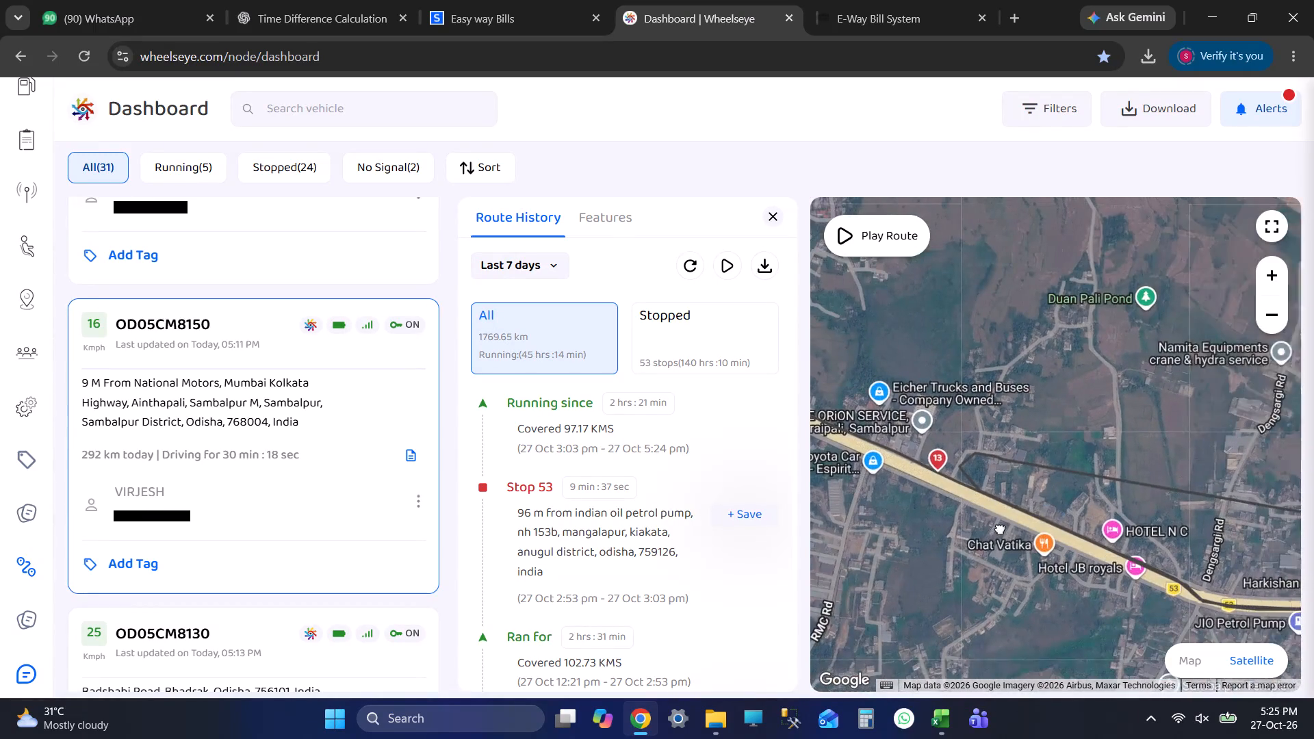
drag(999, 527, 1013, 530)
scroll(983, 484, up, 7)
scroll(1048, 495, down, 4)
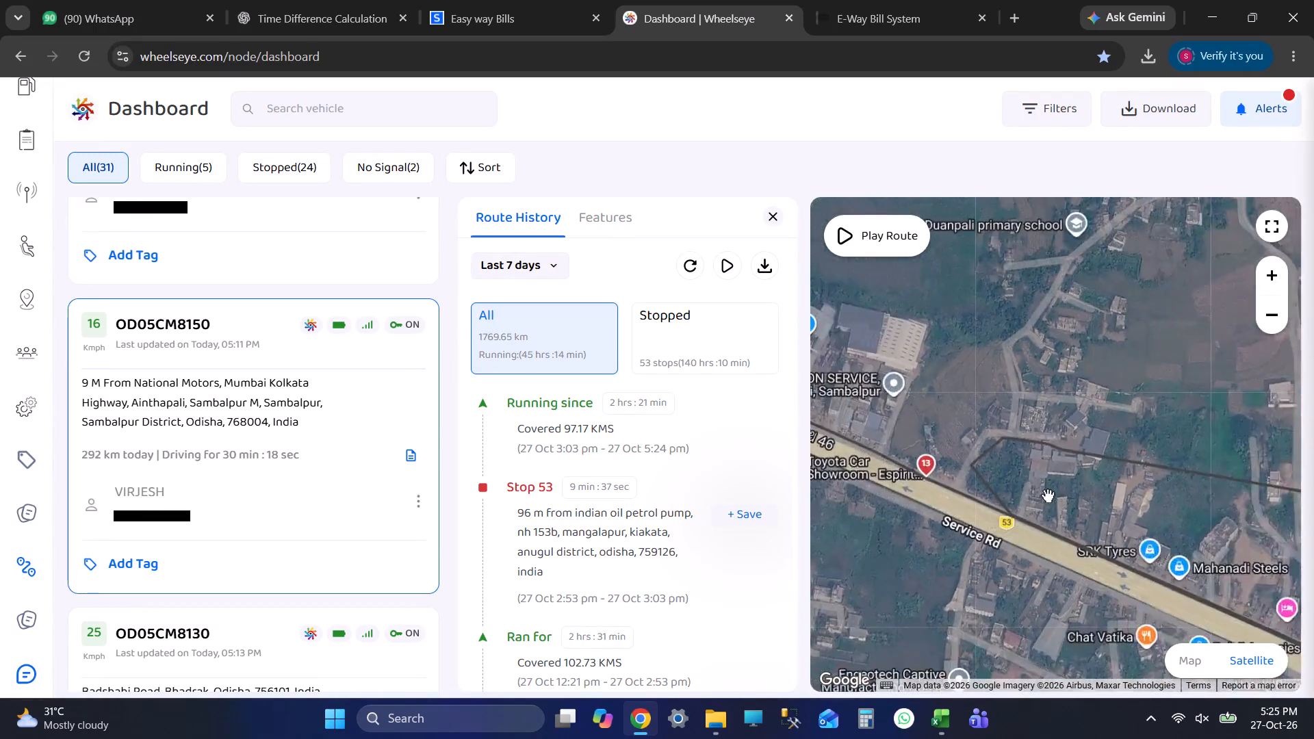
scroll(1048, 495, down, 4)
key(alt+Tab)
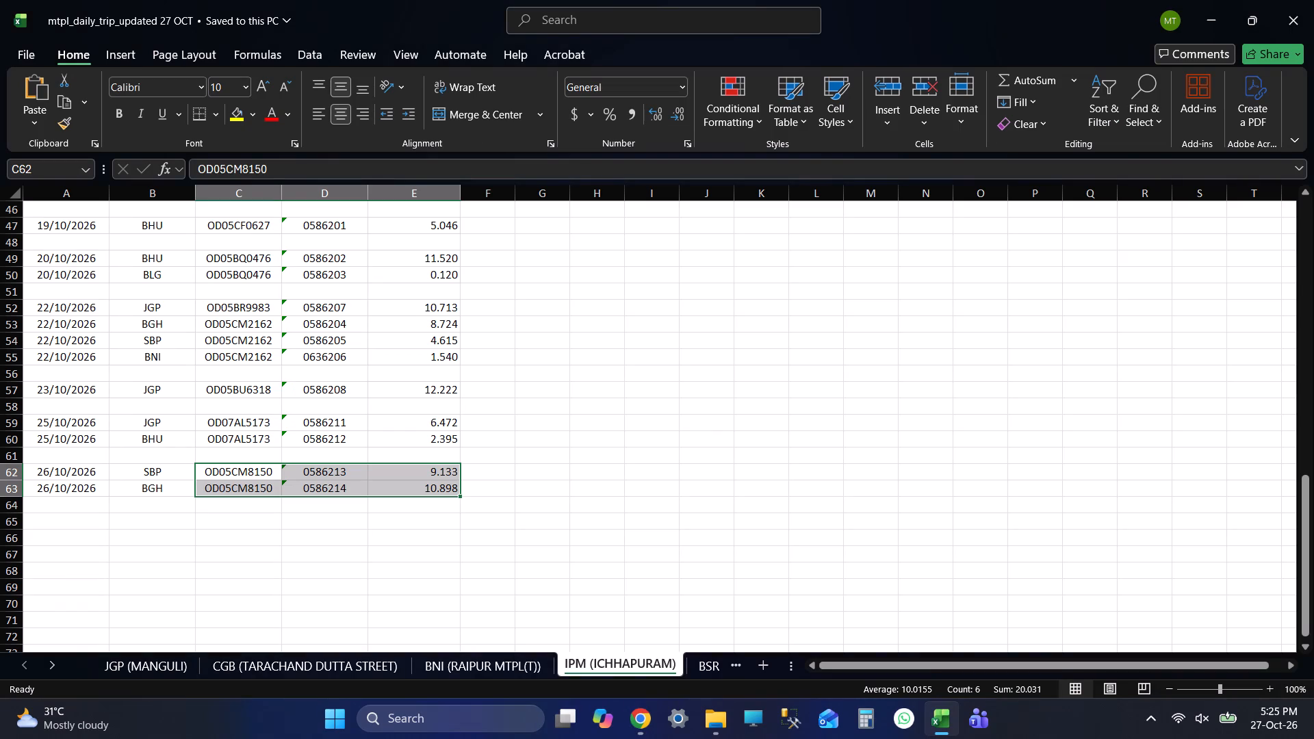
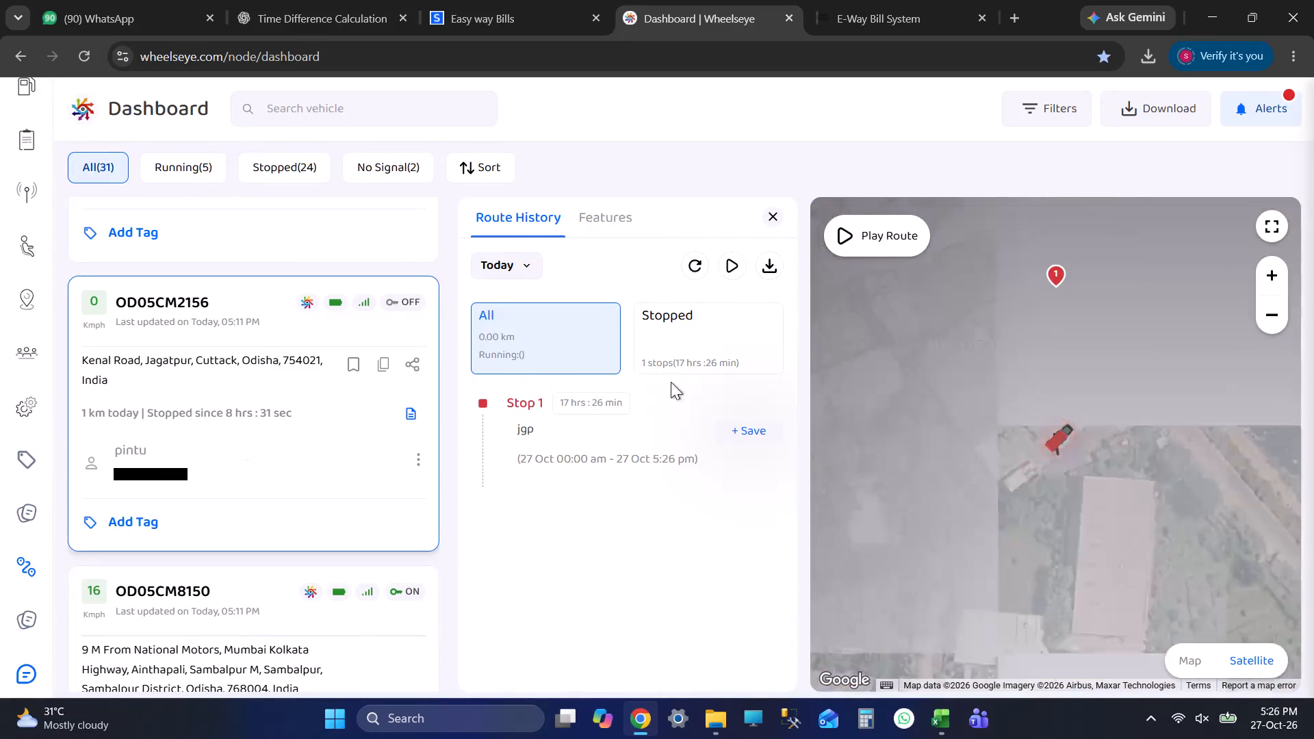
scroll(983, 413, down, 9)
scroll(980, 420, up, 1)
scroll(980, 420, down, 1)
scroll(980, 420, up, 1)
scroll(980, 420, down, 1)
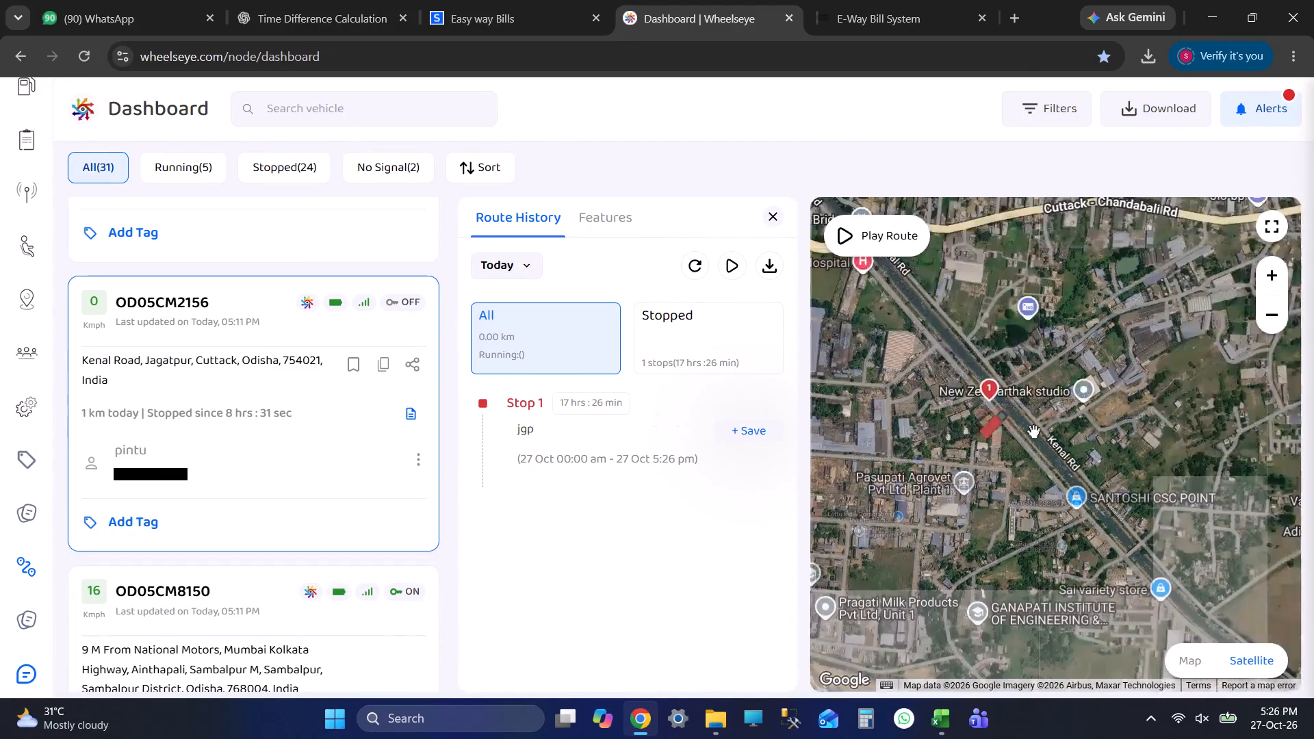
scroll(1025, 442, down, 4)
scroll(305, 424, up, 3)
scroll(305, 424, down, 1)
scroll(305, 424, up, 1)
click(305, 424)
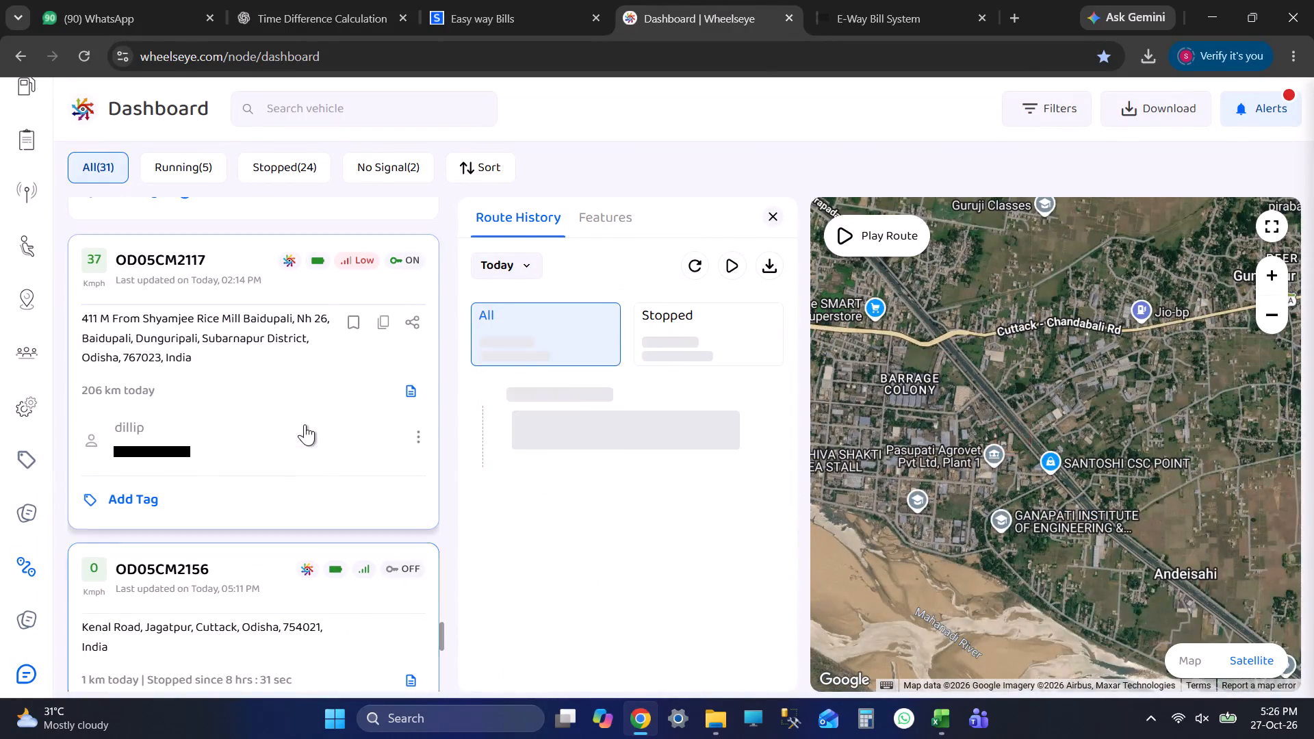
scroll(1224, 461, up, 5)
scroll(1182, 469, down, 6)
scroll(1194, 492, up, 1)
scroll(1194, 492, down, 2)
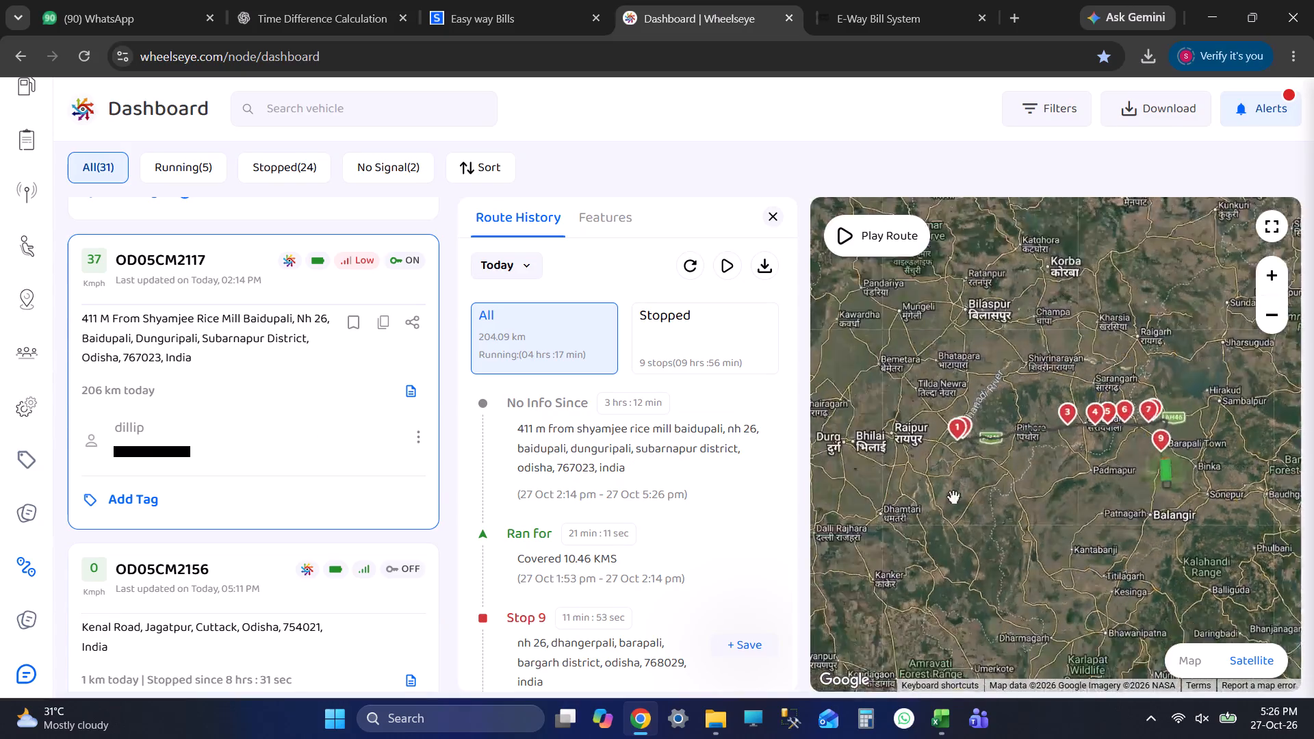
scroll(320, 427, up, 5)
click(273, 526)
scroll(290, 474, up, 2)
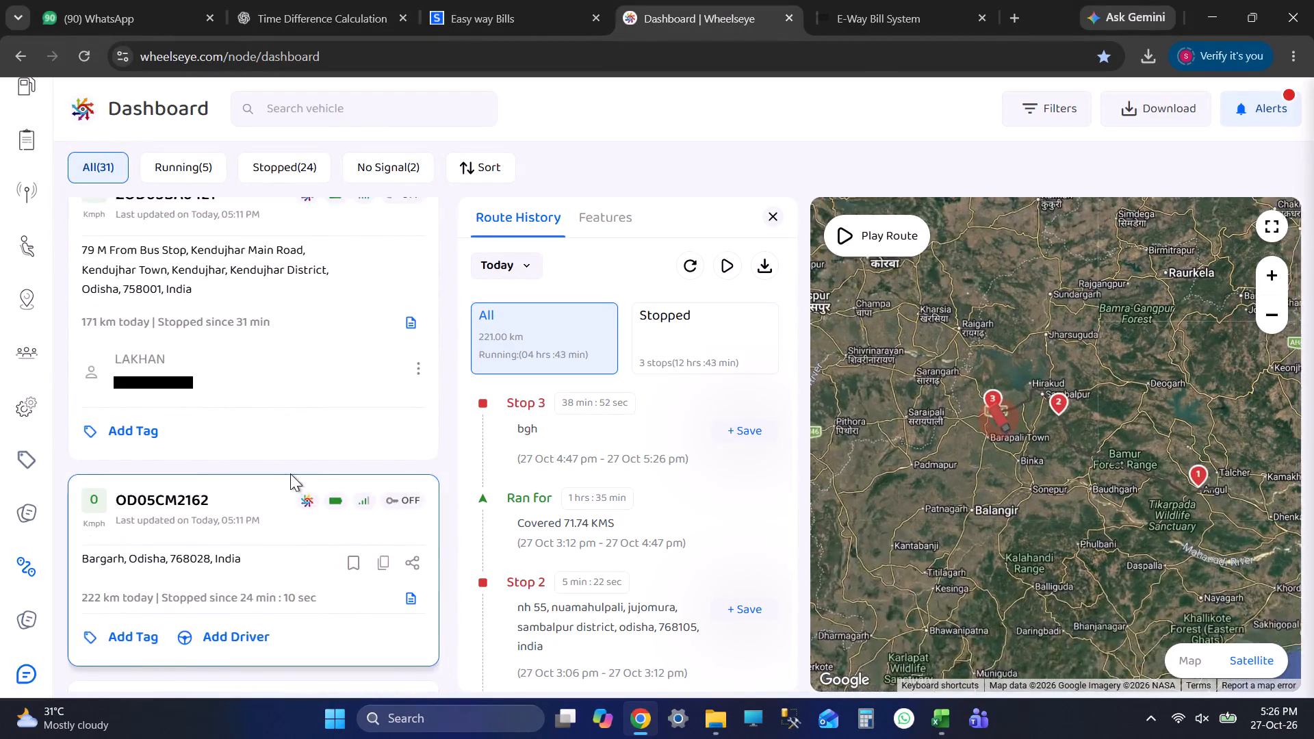
click(257, 449)
scroll(284, 460, up, 3)
click(258, 443)
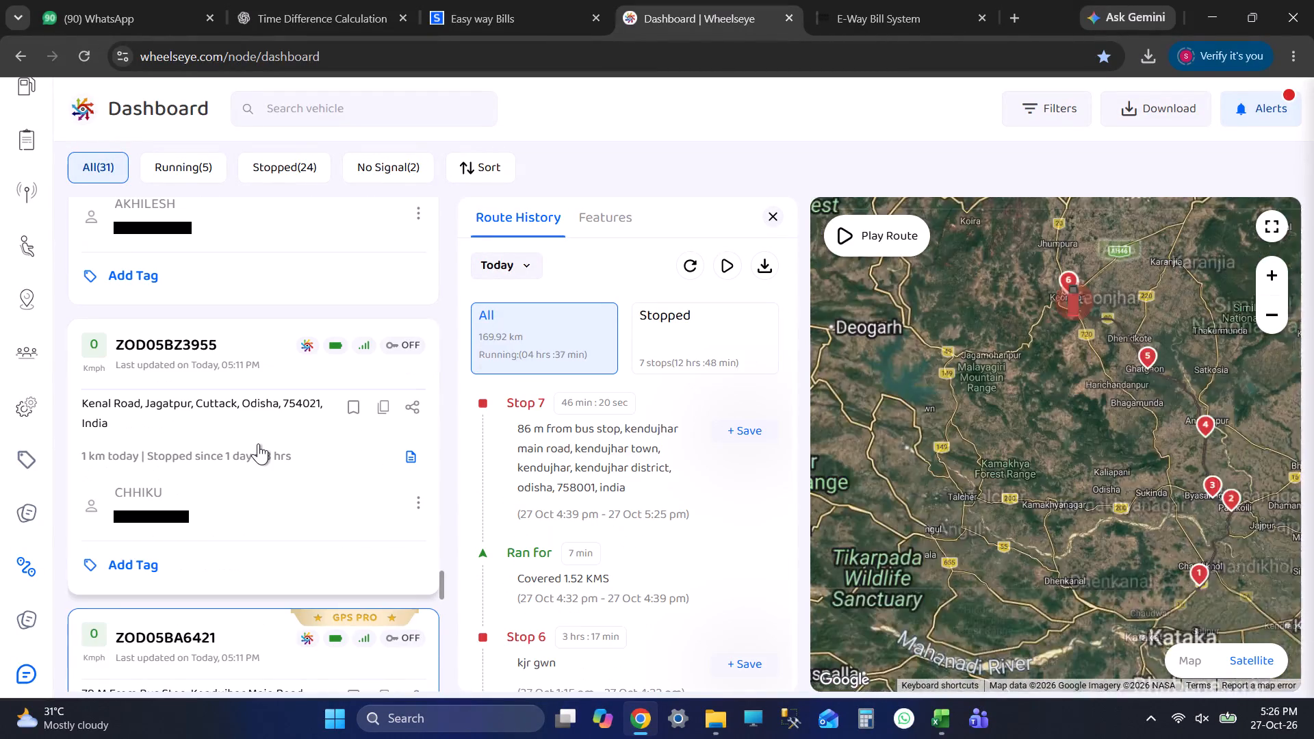
scroll(208, 433, up, 3)
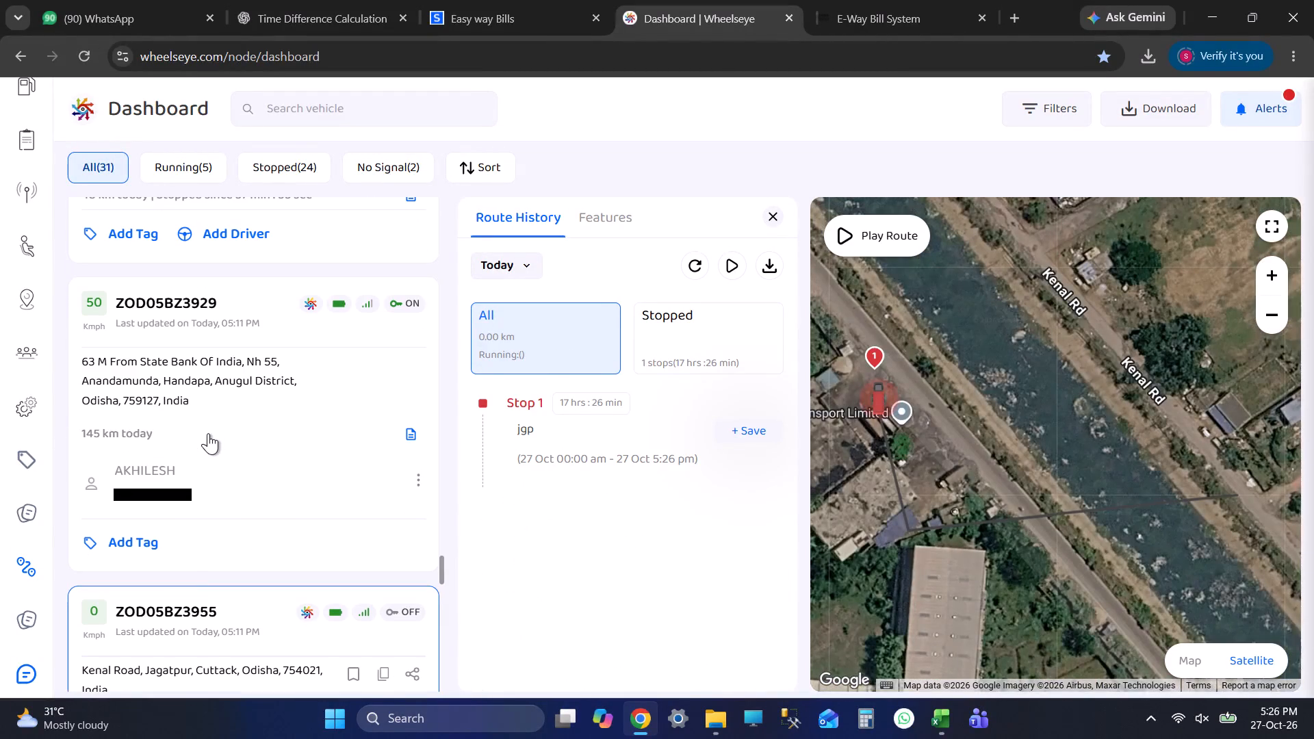
click(208, 433)
drag(860, 407, 1017, 492)
scroll(1045, 501, down, 4)
scroll(1026, 480, up, 5)
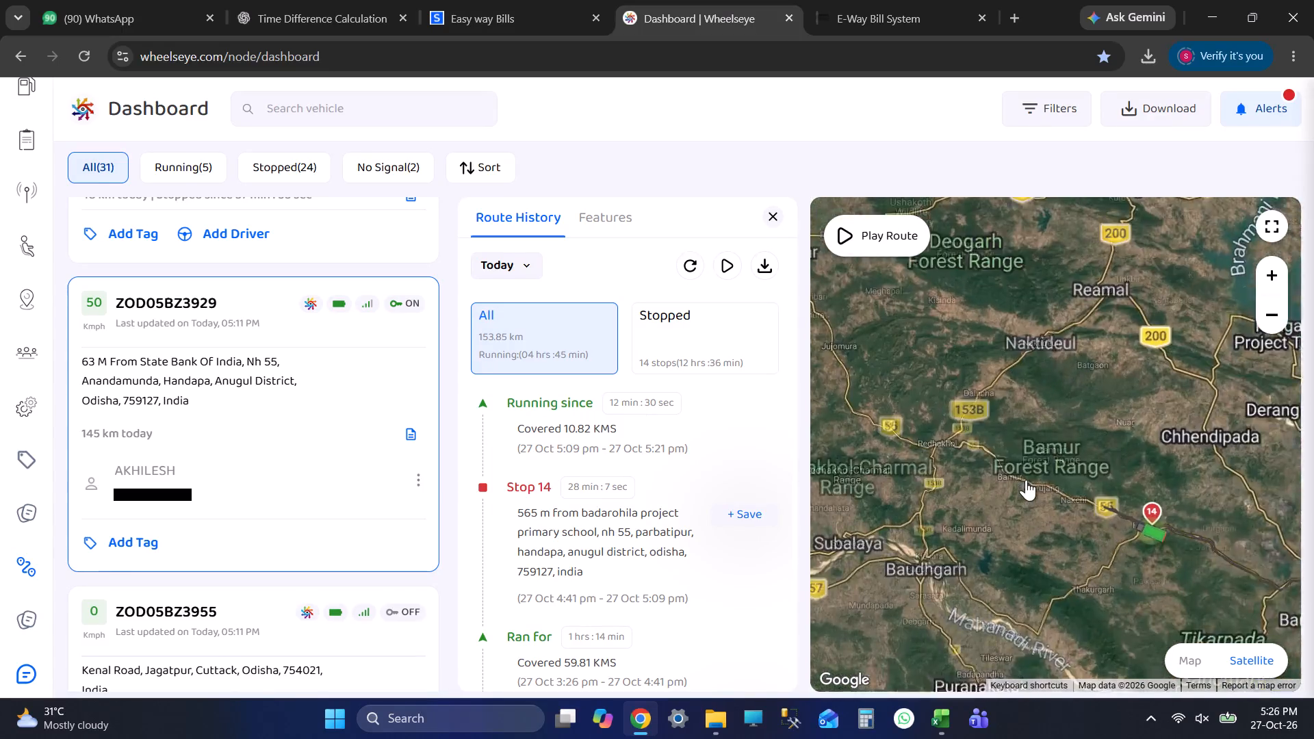
drag(1026, 480, 1077, 497)
scroll(1077, 497, down, 6)
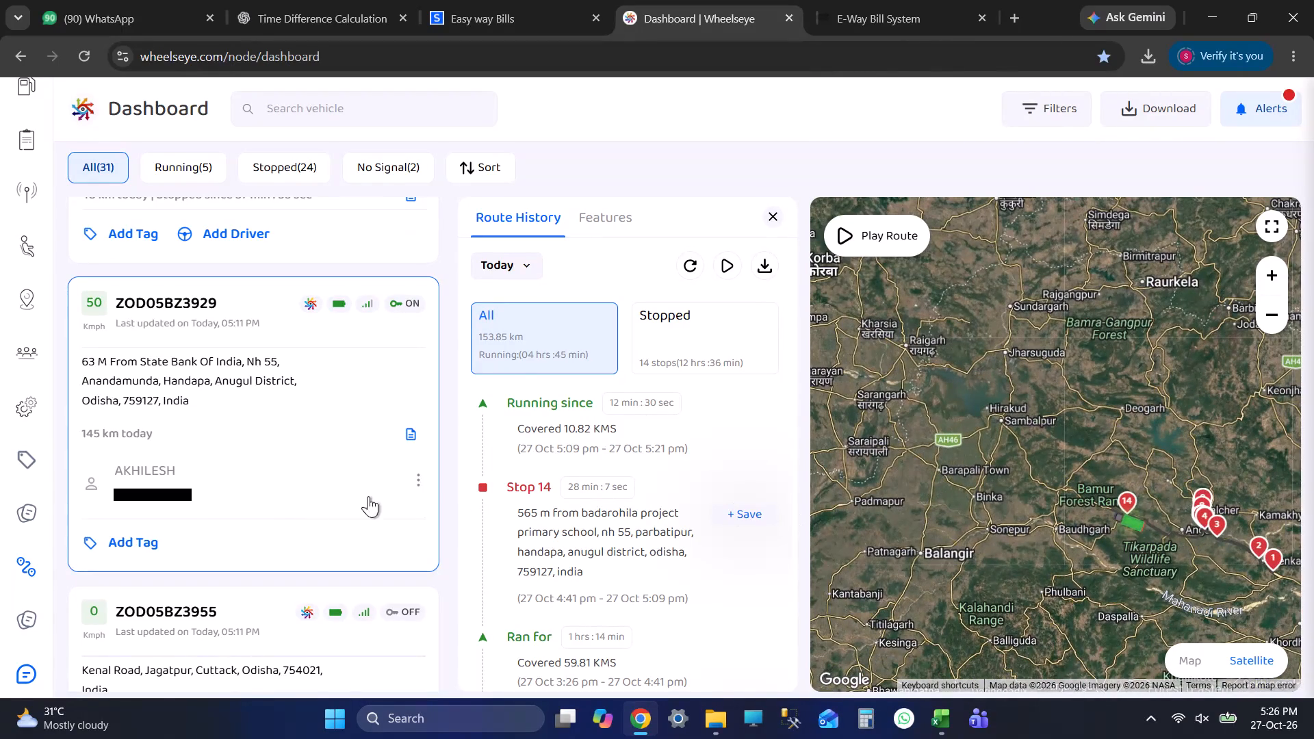
scroll(293, 478, up, 2)
scroll(293, 478, down, 2)
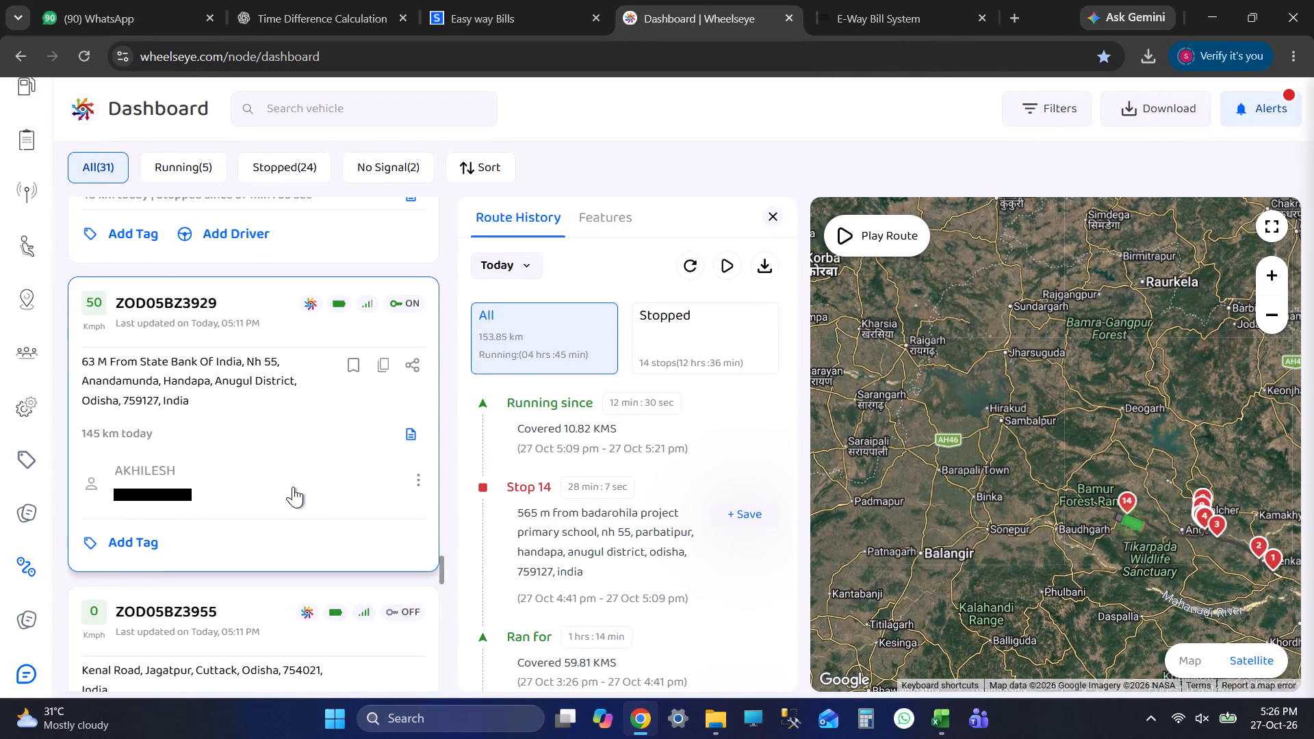
scroll(293, 487, up, 3)
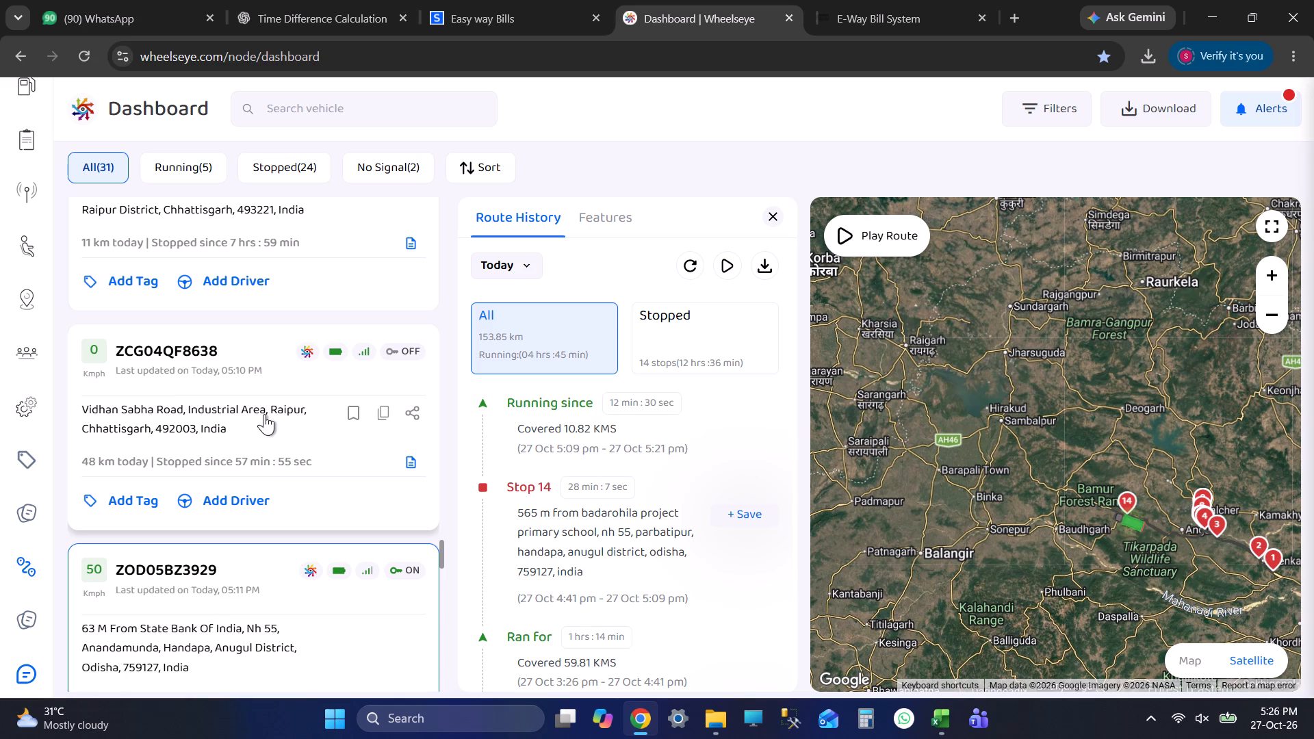
click(258, 412)
scroll(1098, 454, down, 2)
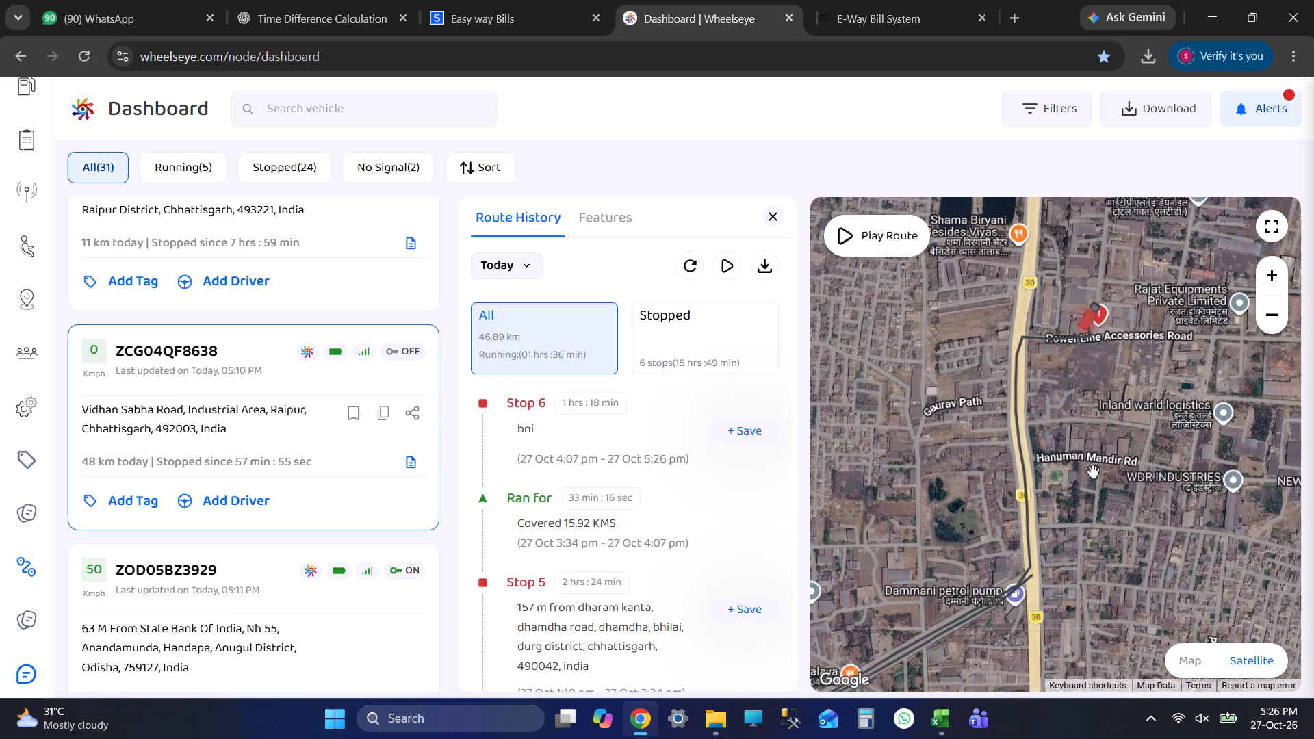
scroll(1093, 471, down, 4)
scroll(1075, 484, up, 1)
scroll(1075, 484, down, 1)
scroll(1075, 485, up, 1)
scroll(1075, 485, down, 11)
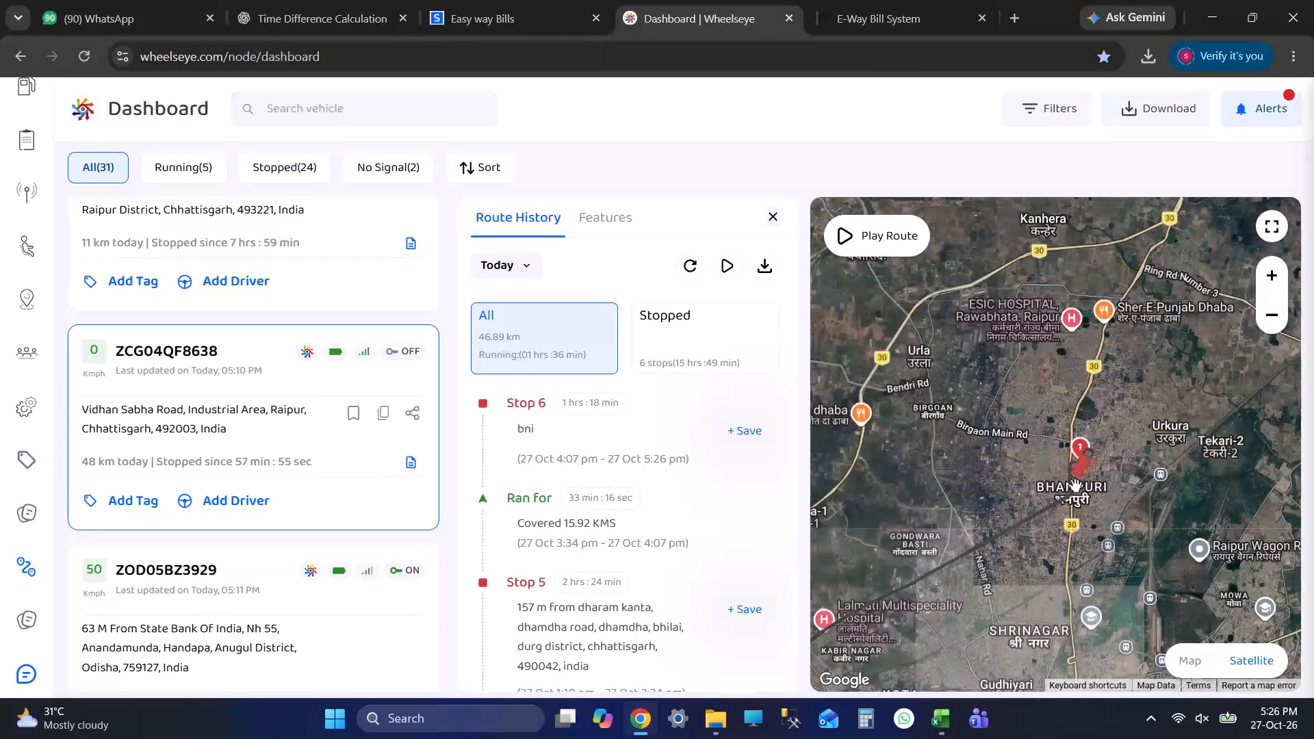
scroll(1075, 485, down, 3)
scroll(1092, 432, up, 8)
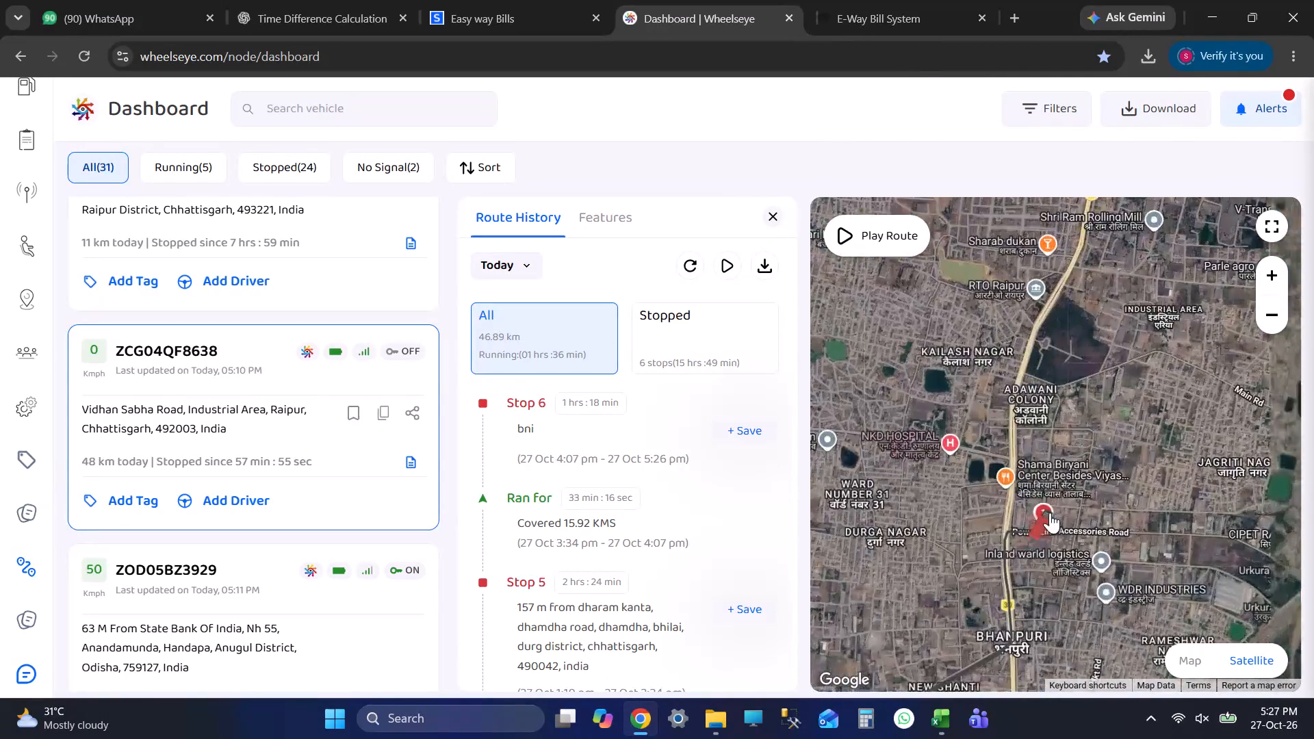
scroll(1050, 513, up, 4)
scroll(1024, 526, down, 13)
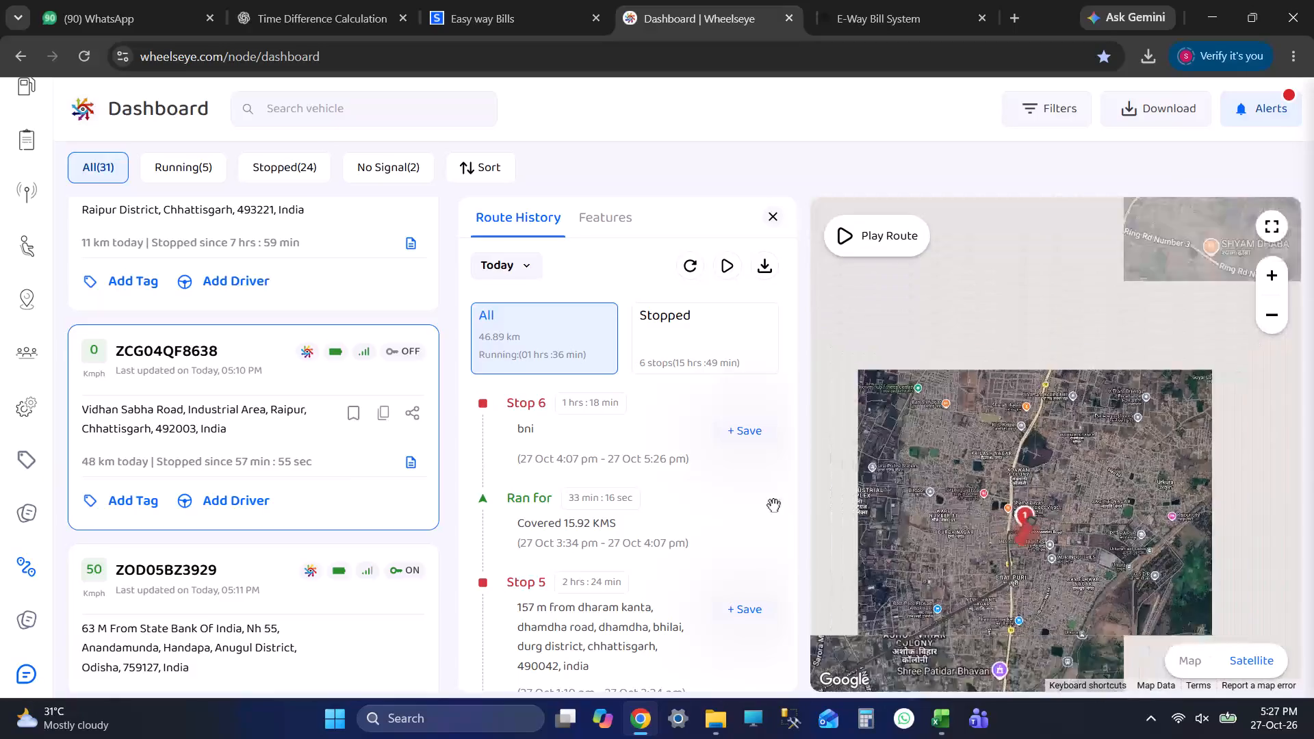
scroll(344, 480, up, 4)
click(242, 526)
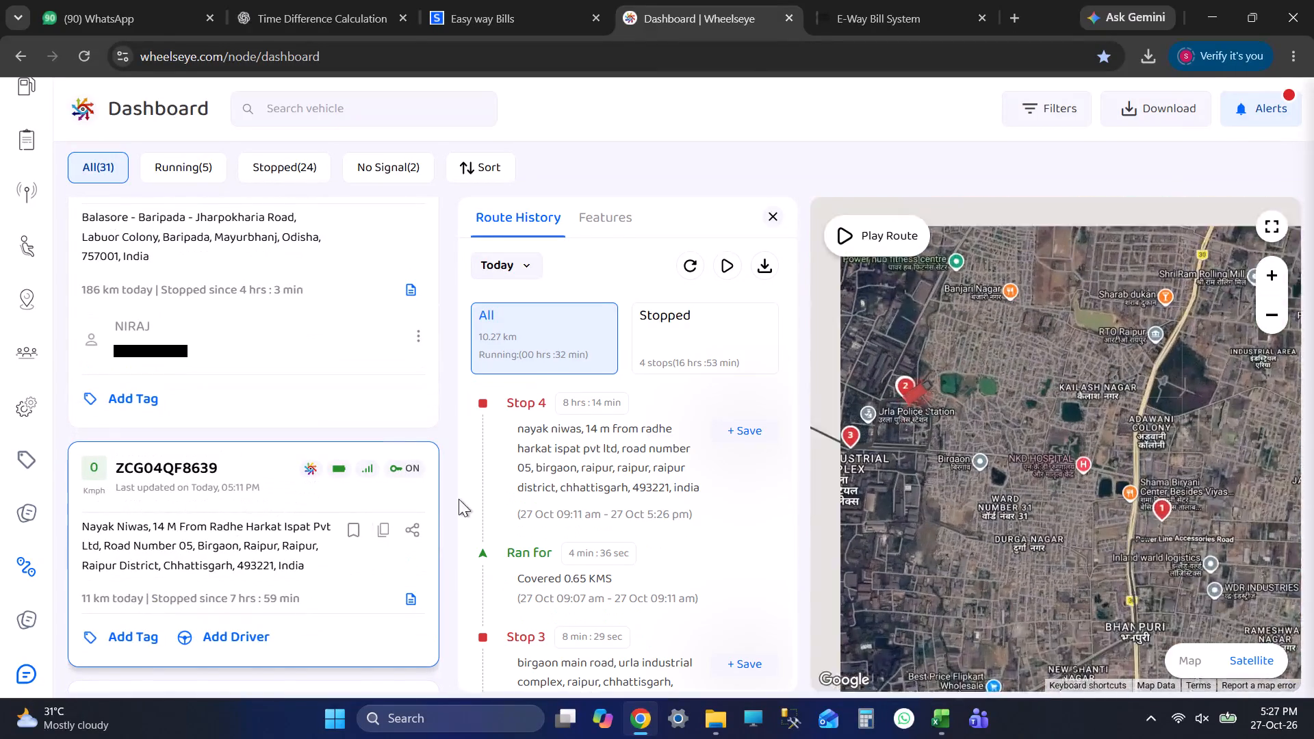
scroll(260, 471, up, 3)
click(251, 474)
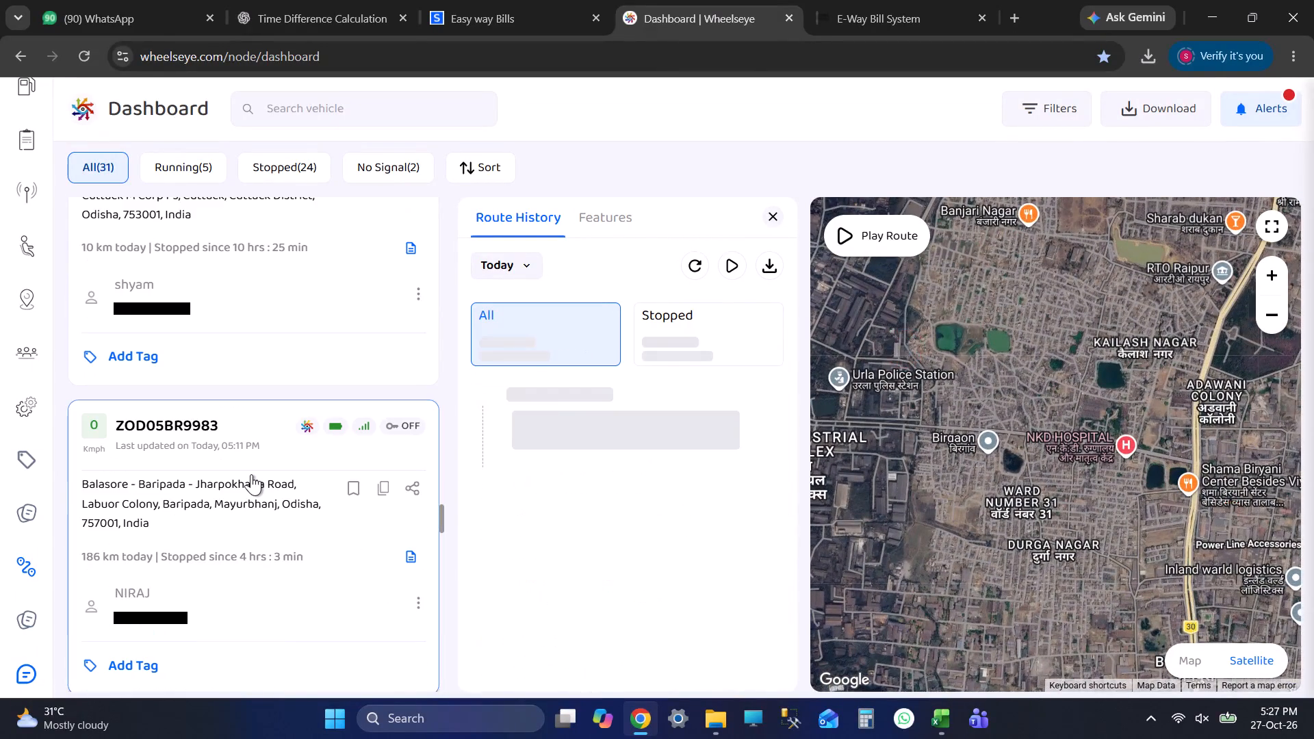
scroll(304, 426, up, 2)
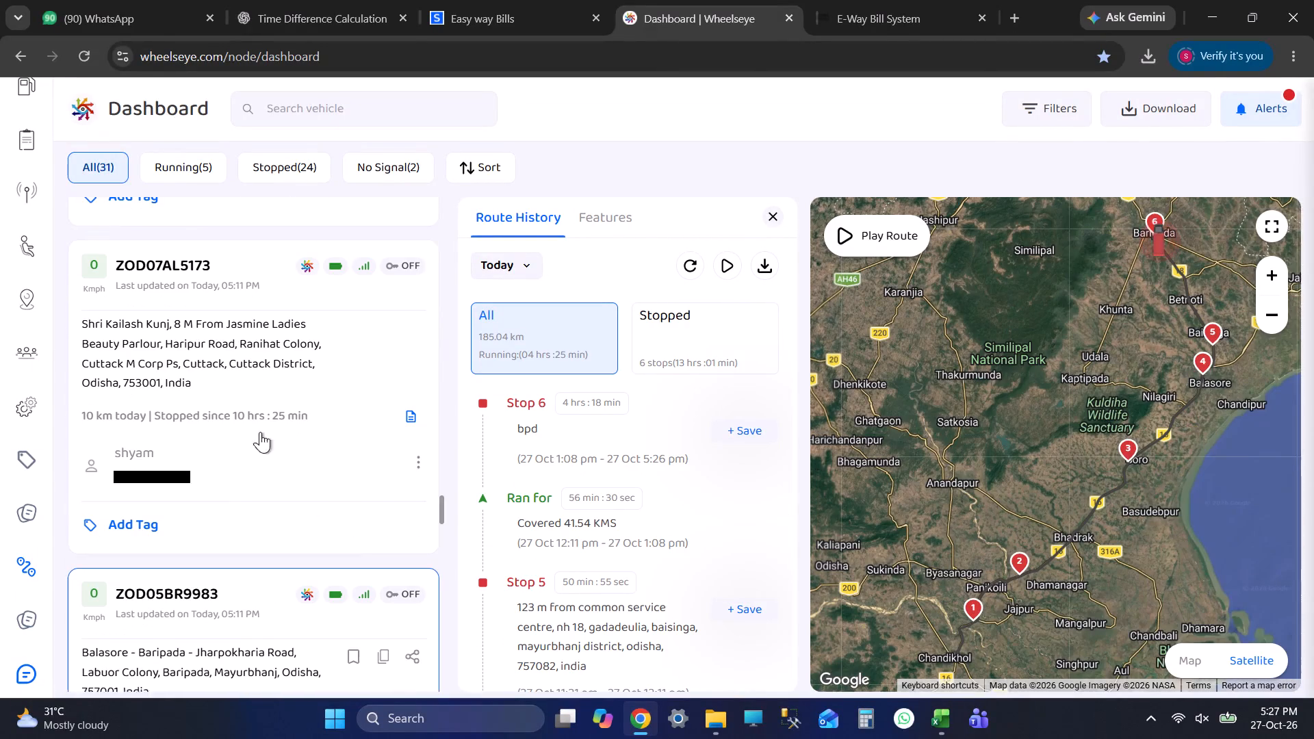
click(236, 437)
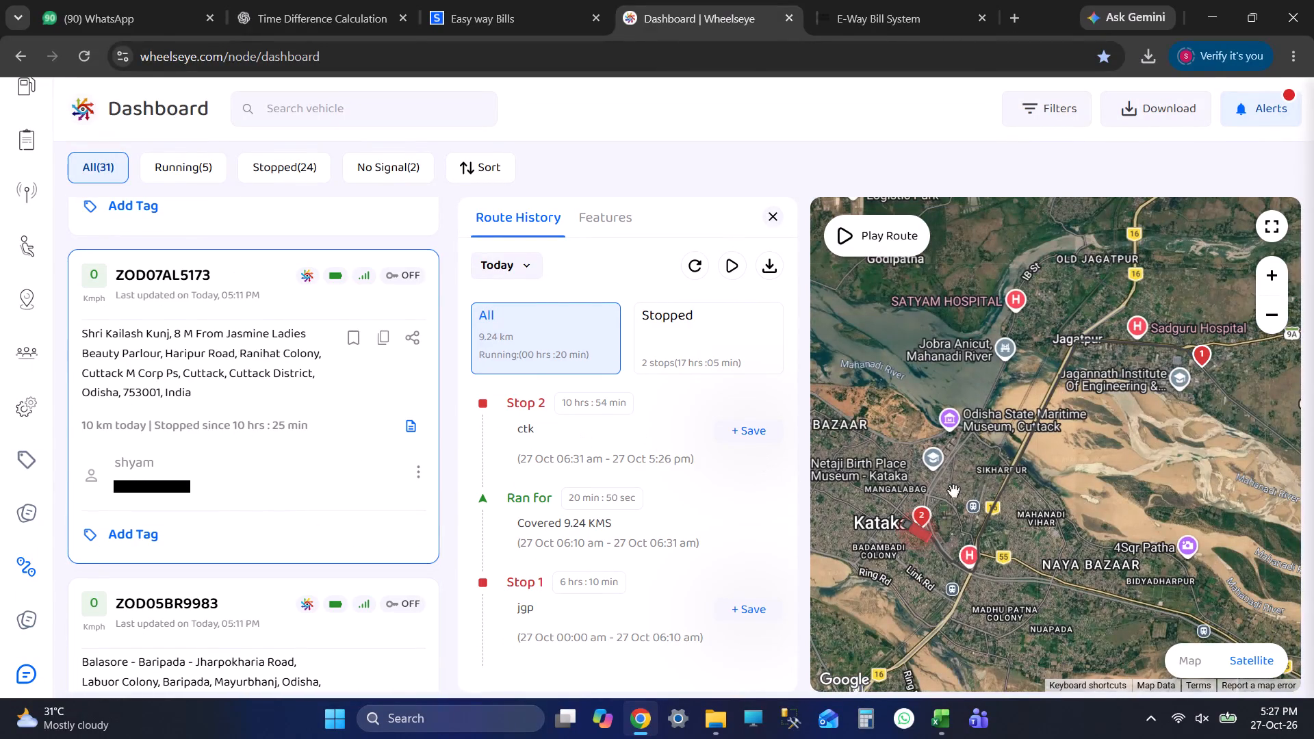
scroll(948, 505, down, 2)
scroll(948, 505, up, 6)
drag(934, 508, 1016, 436)
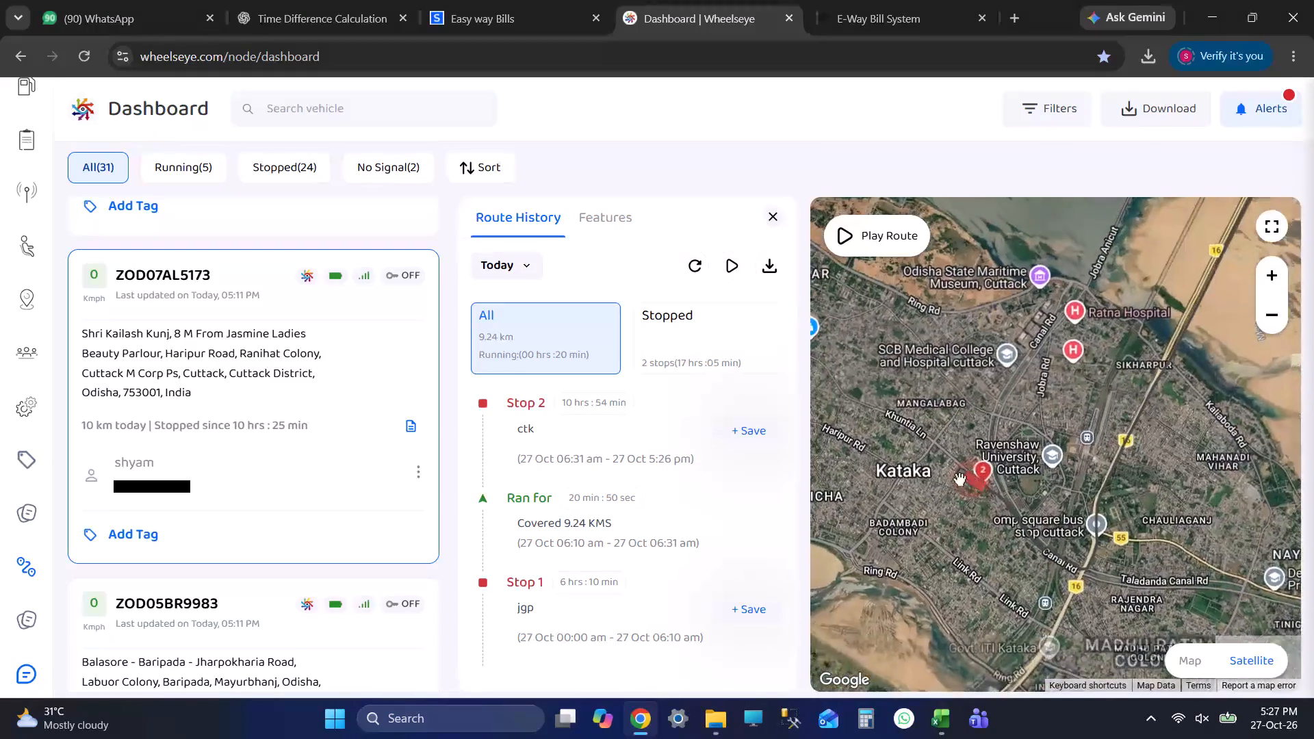
scroll(958, 482, up, 7)
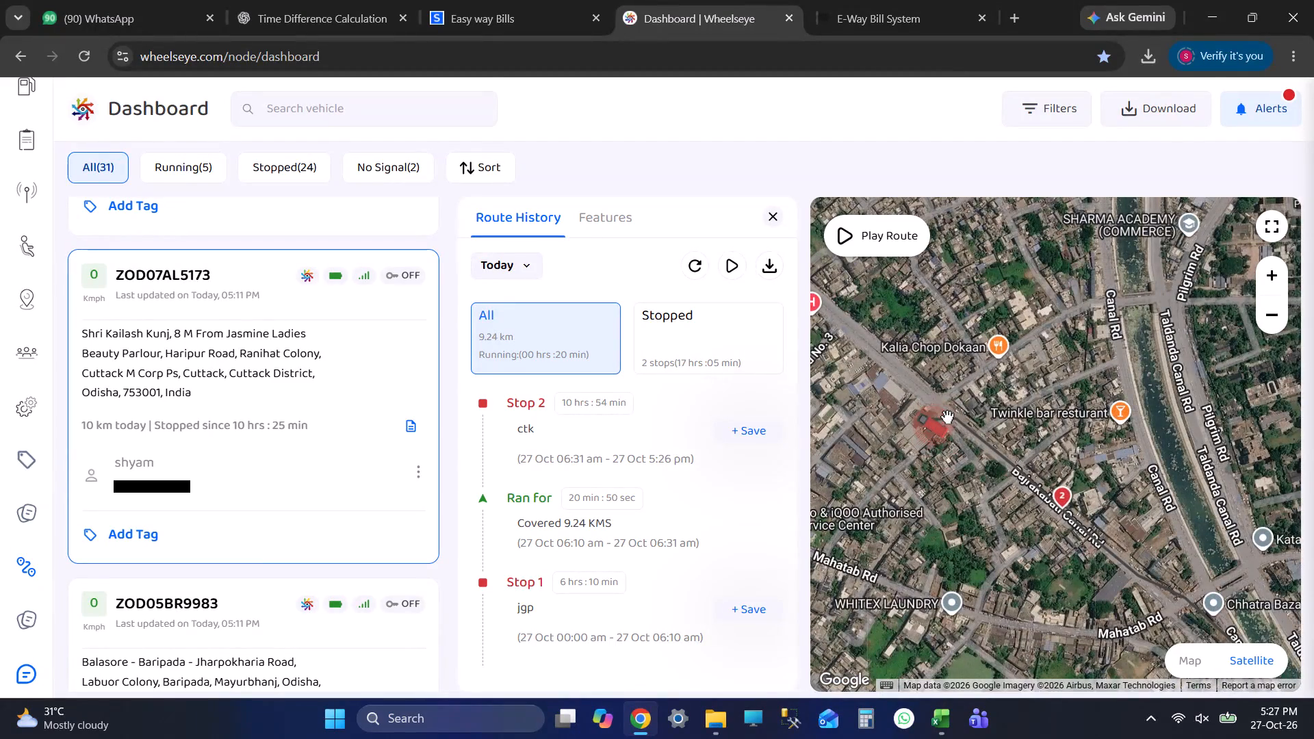
drag(959, 398, 989, 393)
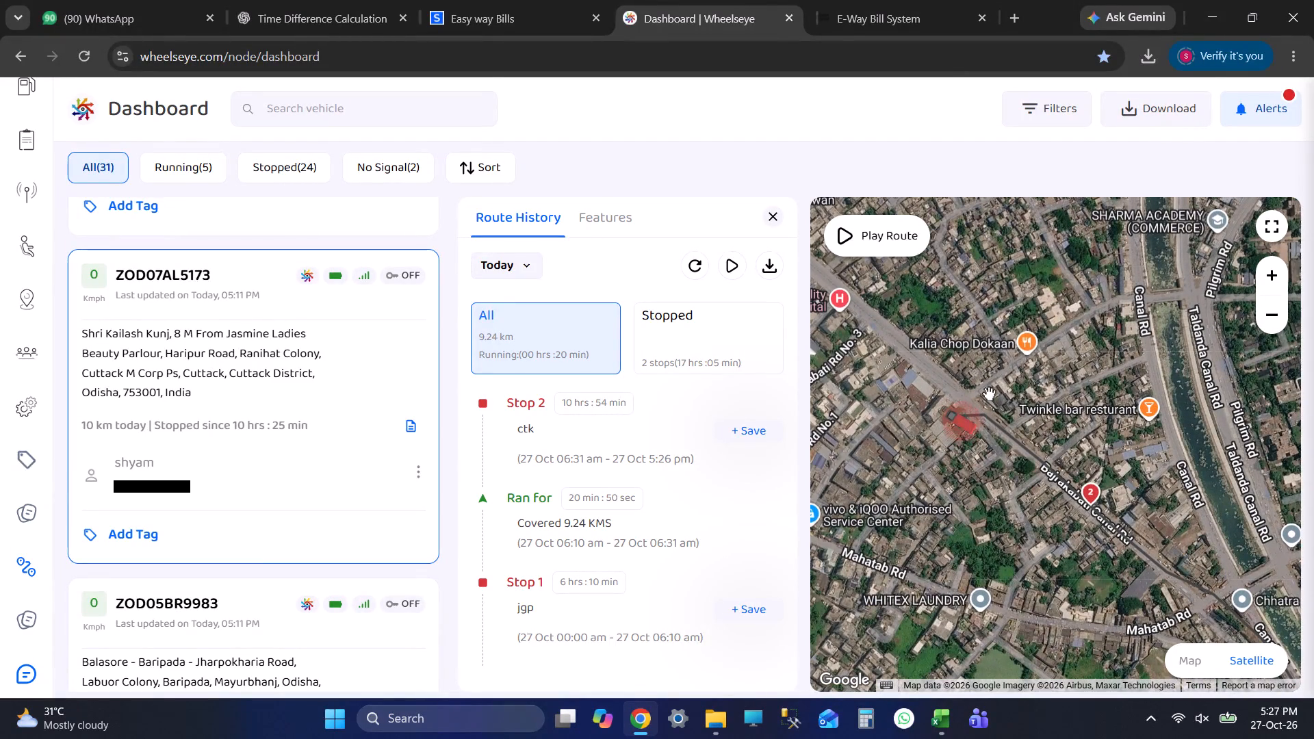
scroll(989, 393, down, 3)
scroll(1103, 502, down, 6)
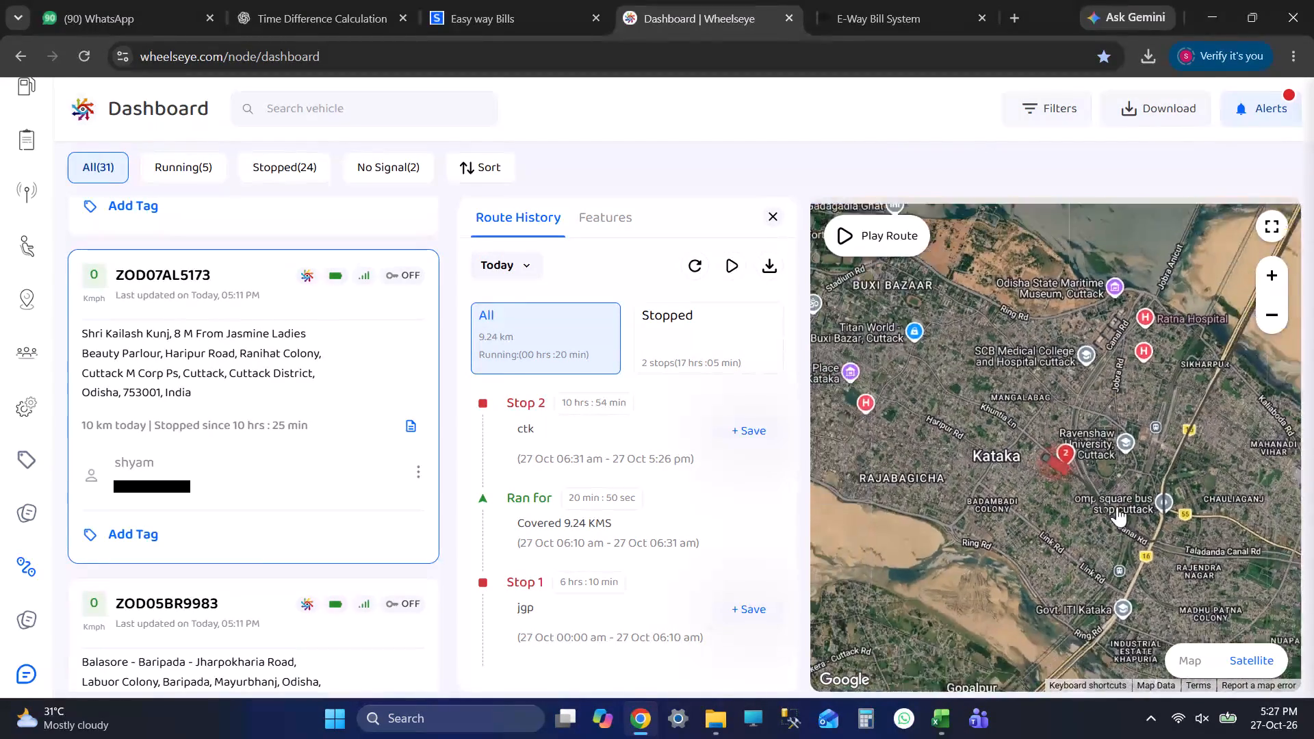
drag(1150, 490, 965, 541)
scroll(983, 526, down, 3)
drag(1010, 486, 1122, 437)
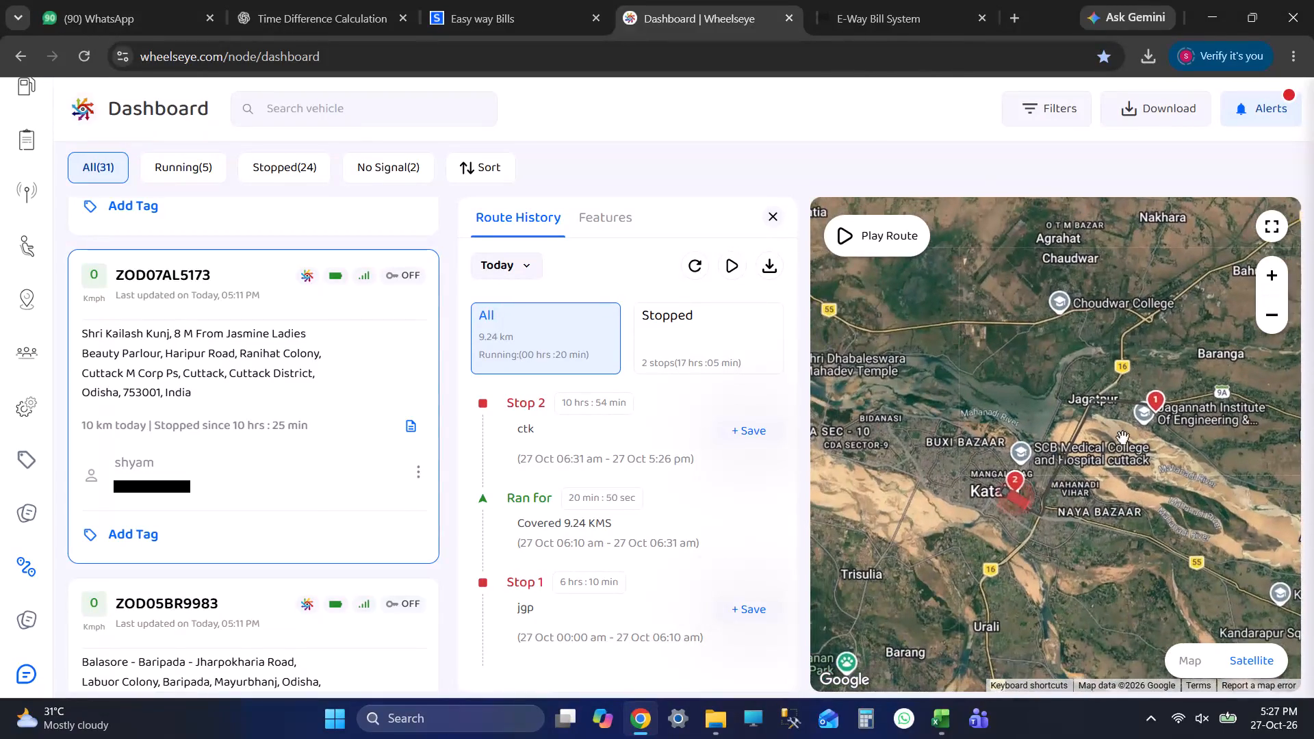
scroll(1010, 473, up, 4)
drag(1058, 520, 1086, 428)
scroll(1012, 434, up, 2)
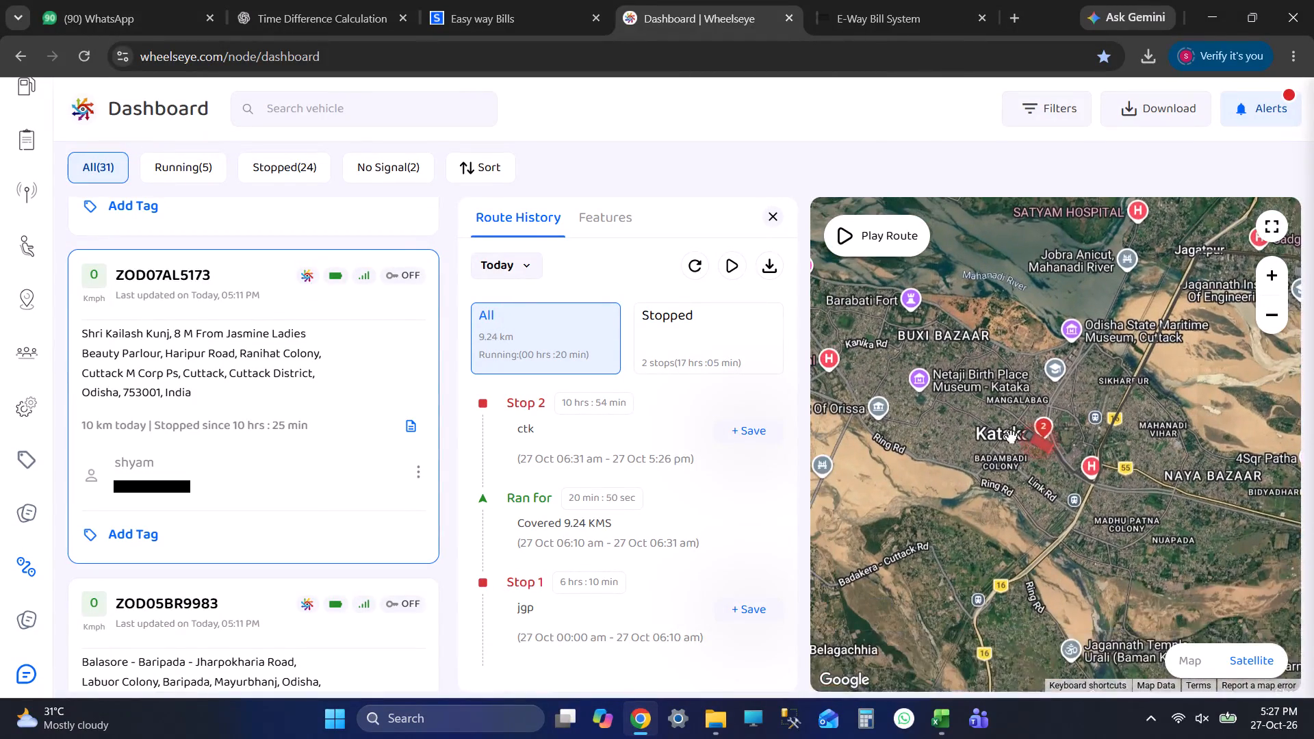
scroll(1011, 437, up, 3)
scroll(1095, 458, up, 3)
drag(1103, 443, 934, 422)
scroll(899, 385, up, 3)
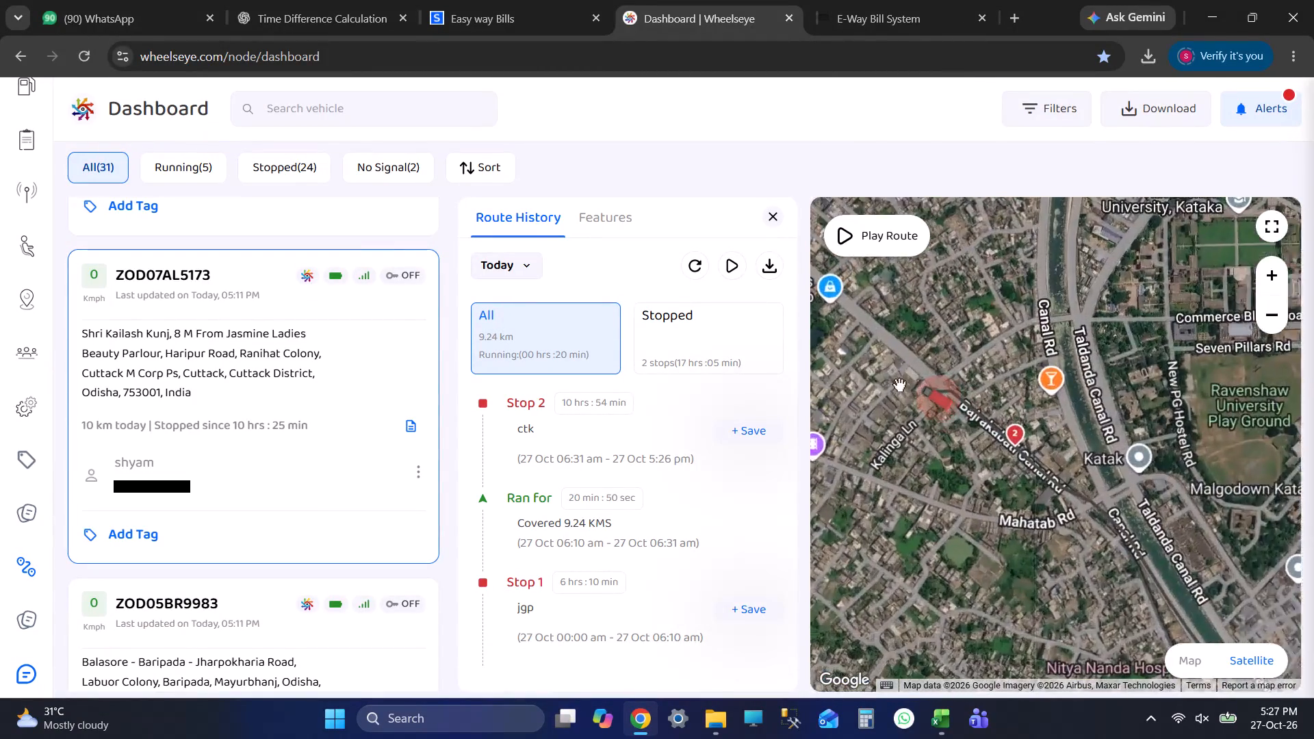
scroll(899, 385, up, 5)
scroll(959, 391, down, 13)
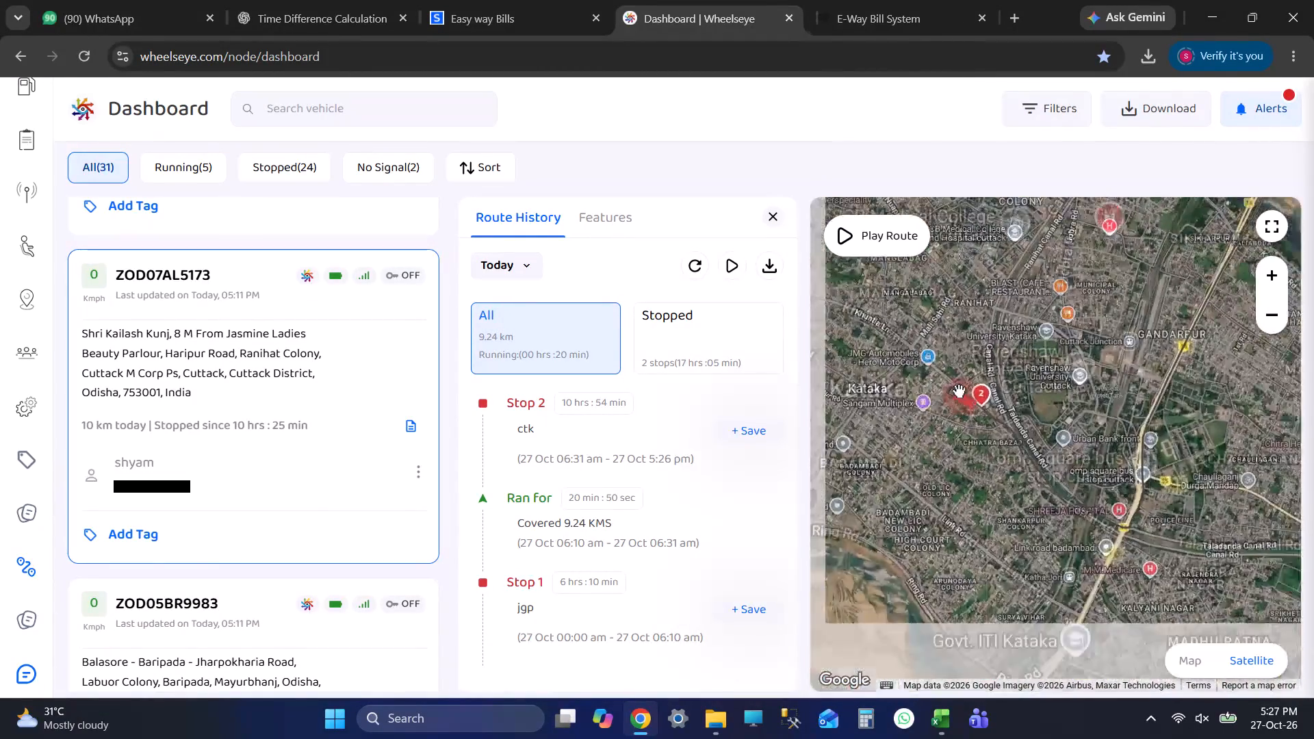
scroll(959, 391, down, 9)
scroll(321, 441, up, 3)
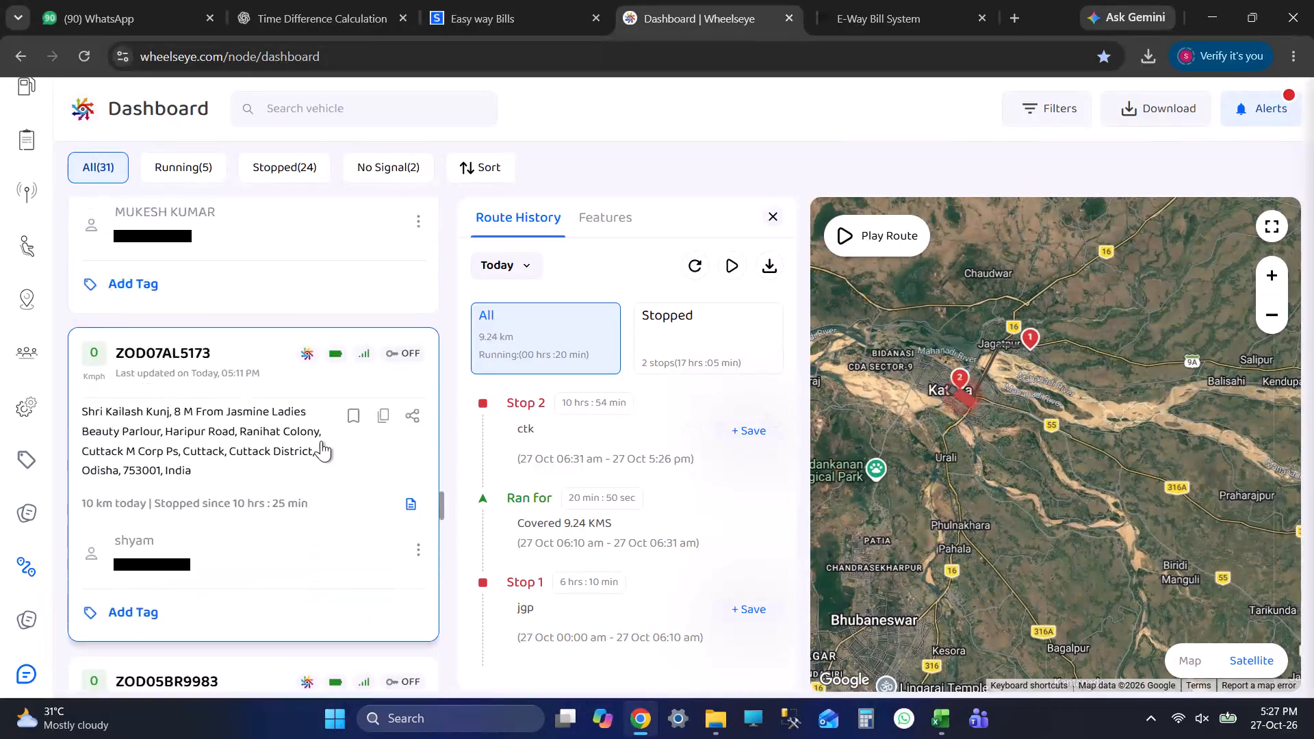
click(261, 347)
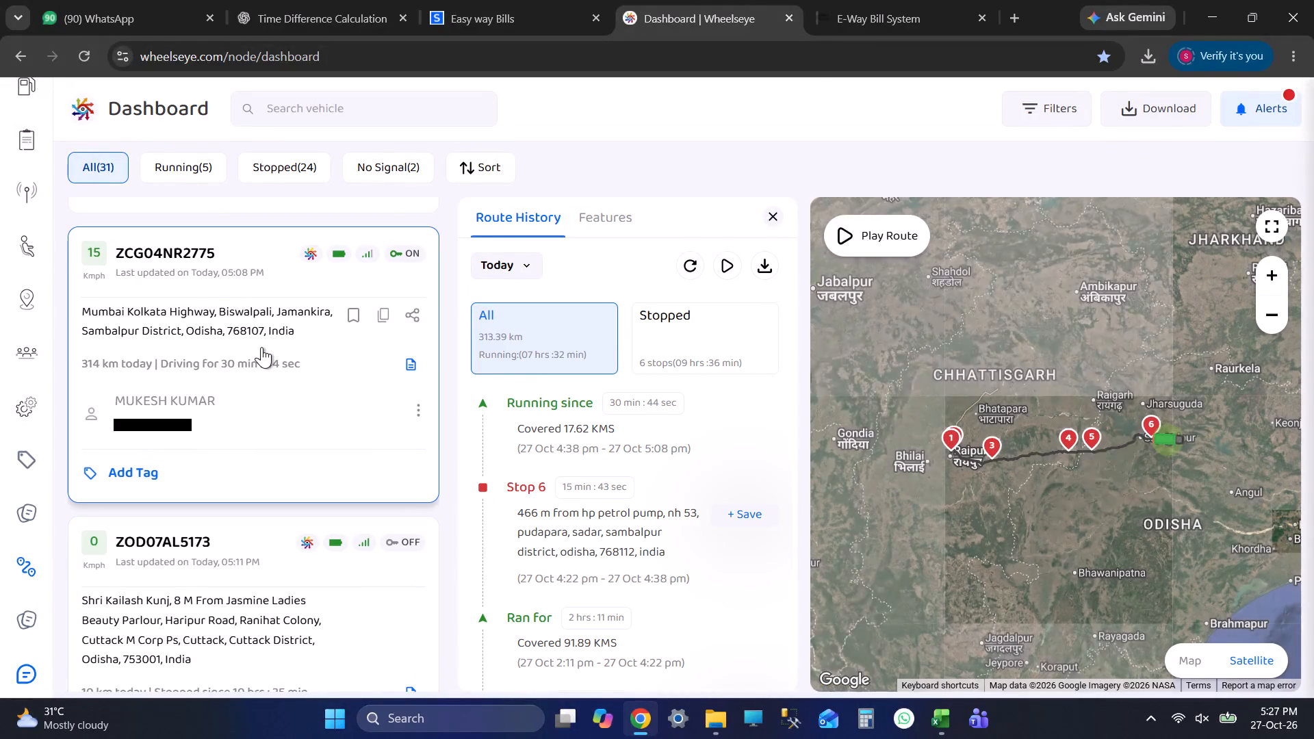
click(239, 548)
scroll(239, 548, down, 2)
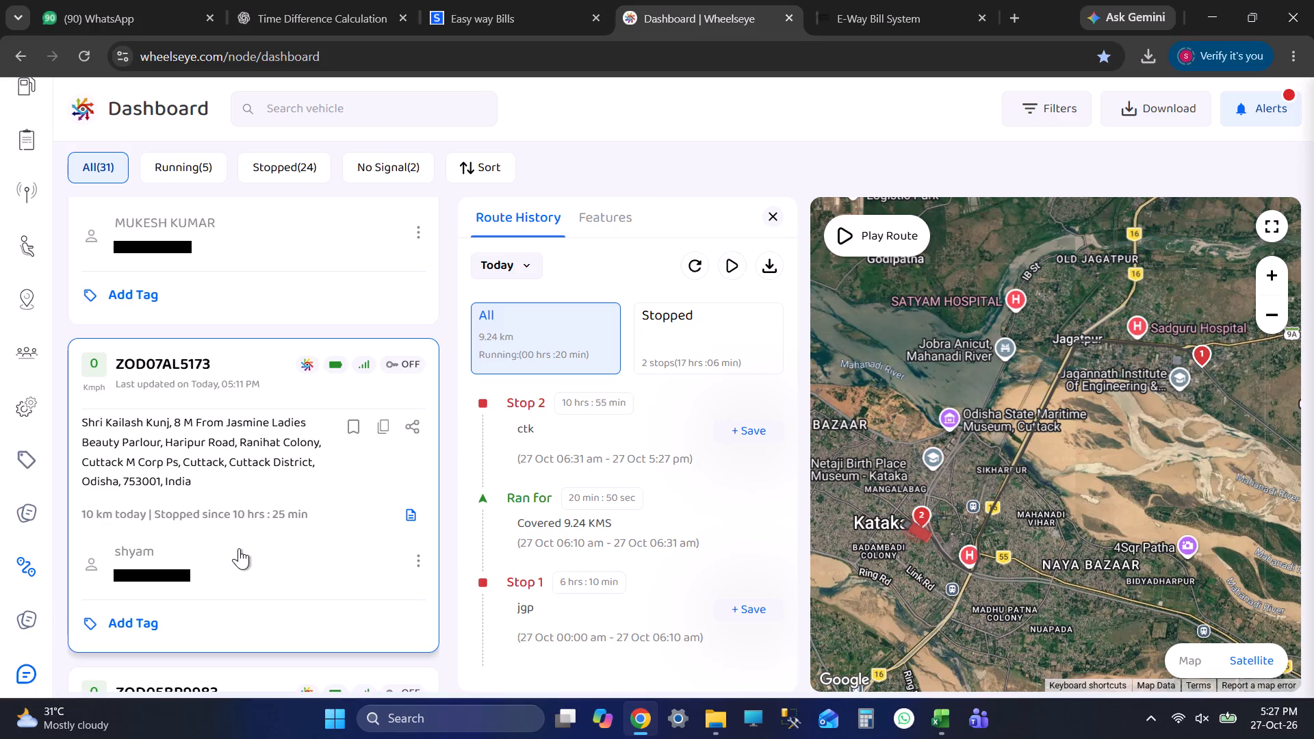
scroll(1003, 510, up, 3)
drag(957, 548, 1057, 468)
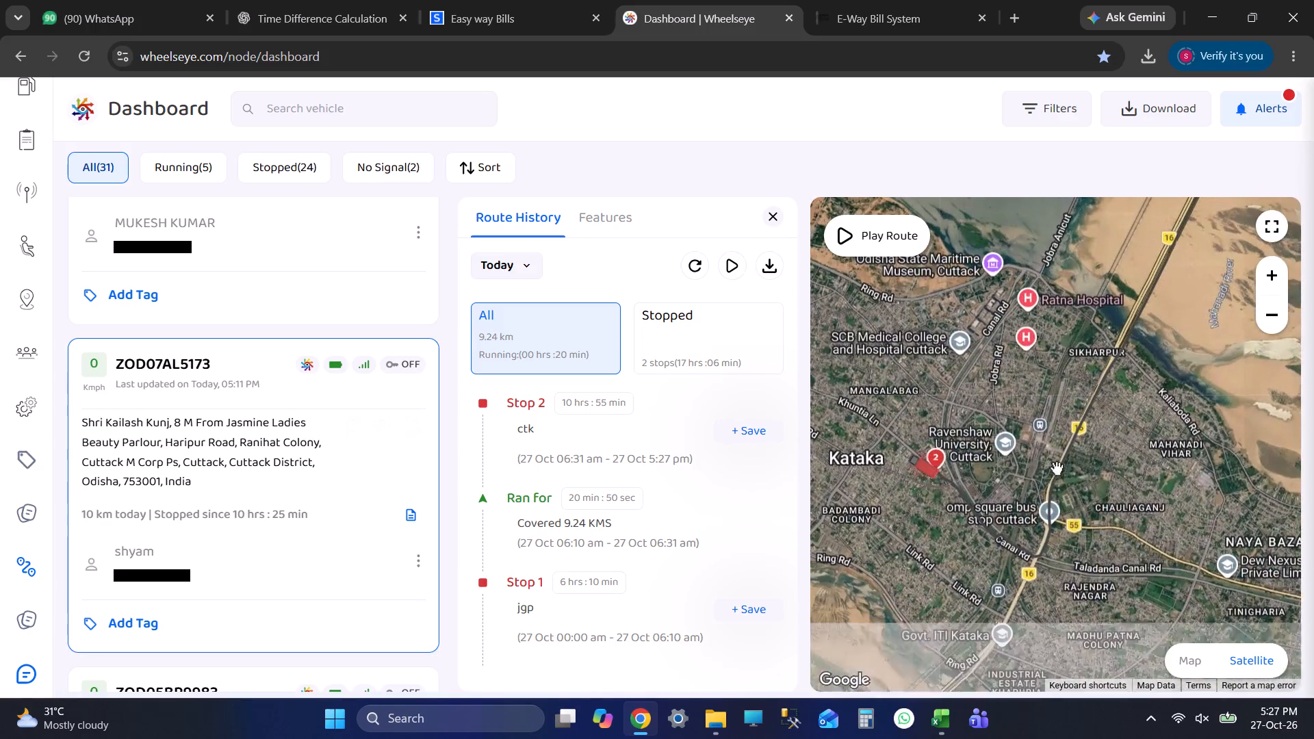
scroll(958, 466, down, 3)
drag(943, 450, 994, 457)
scroll(994, 457, up, 7)
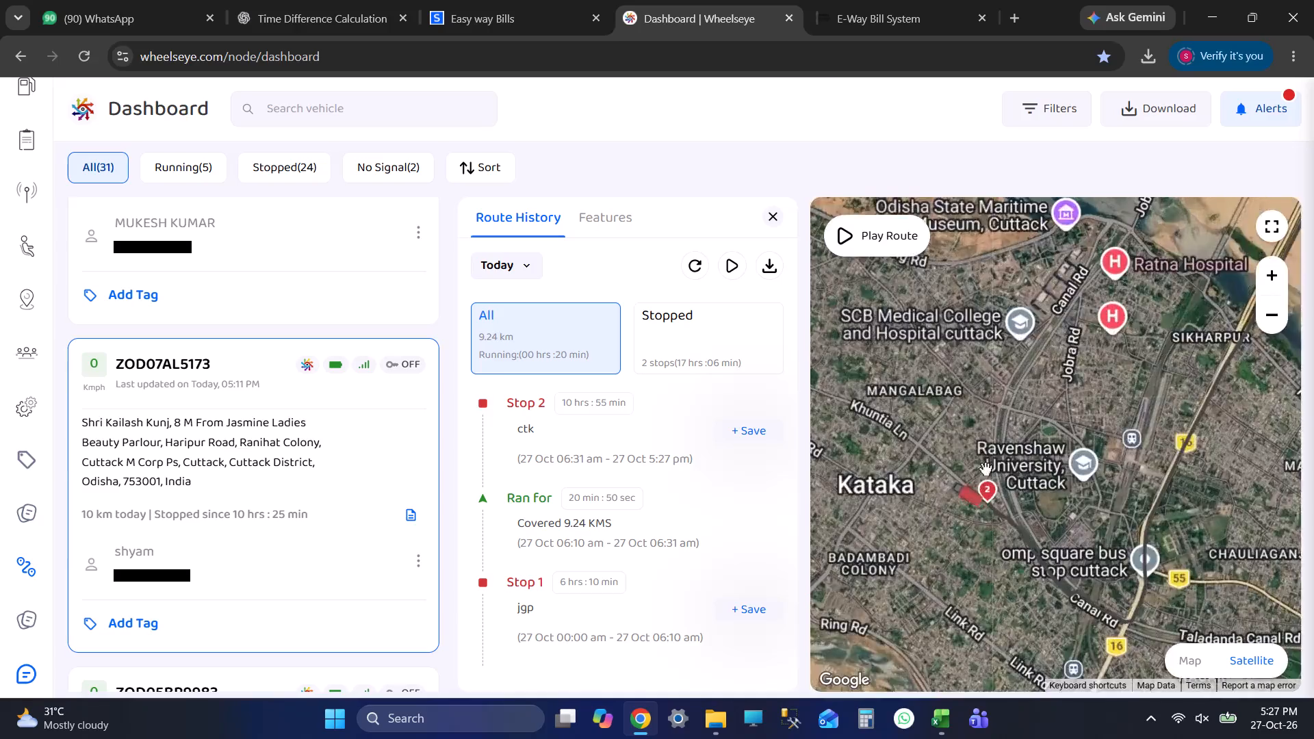
scroll(985, 469, up, 1)
scroll(977, 488, down, 1)
scroll(977, 488, up, 2)
drag(977, 488, 1033, 421)
drag(1025, 482, 999, 424)
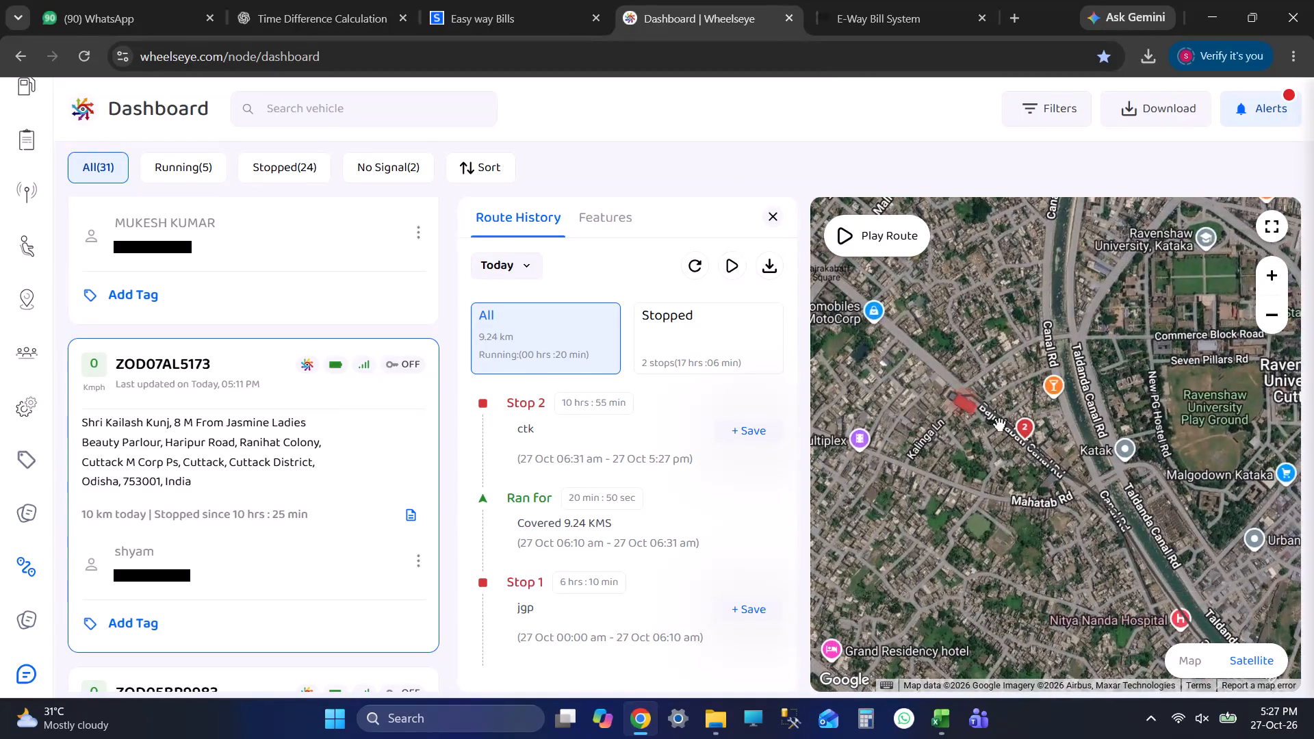
scroll(999, 424, down, 3)
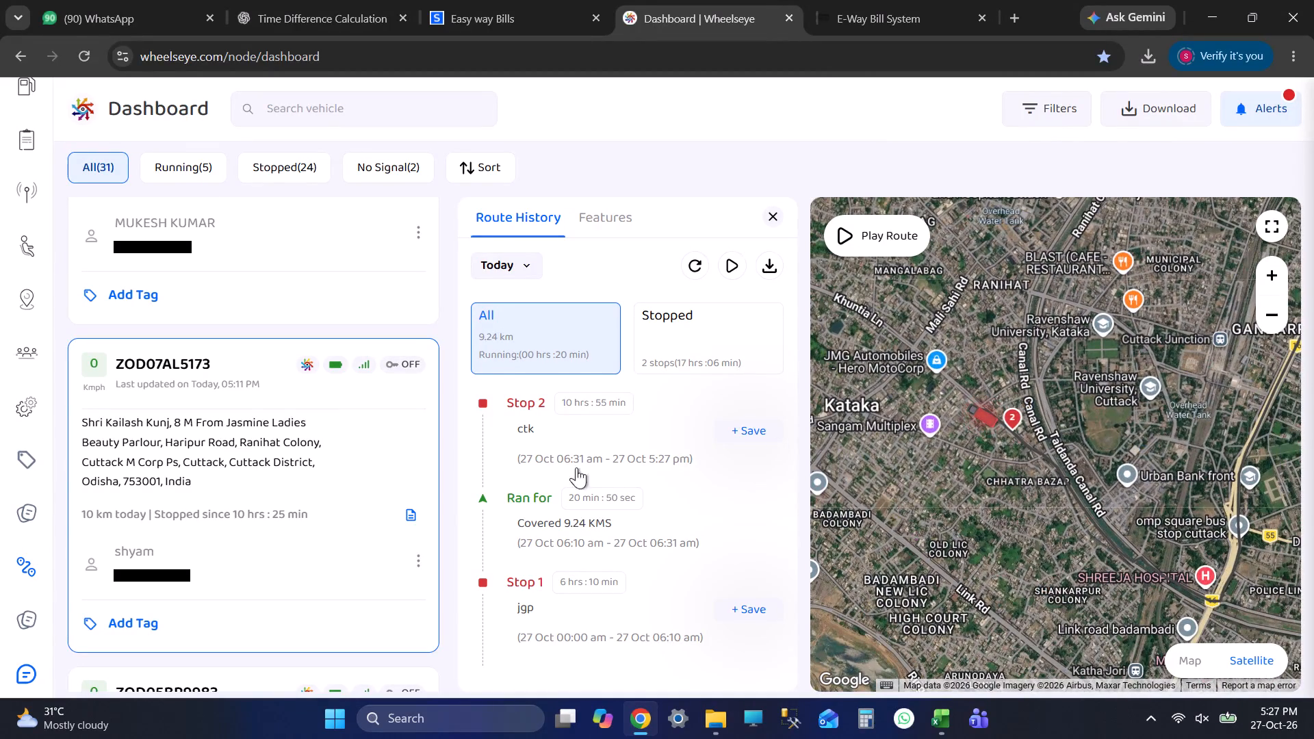
scroll(235, 463, up, 3)
click(208, 439)
scroll(242, 444, down, 2)
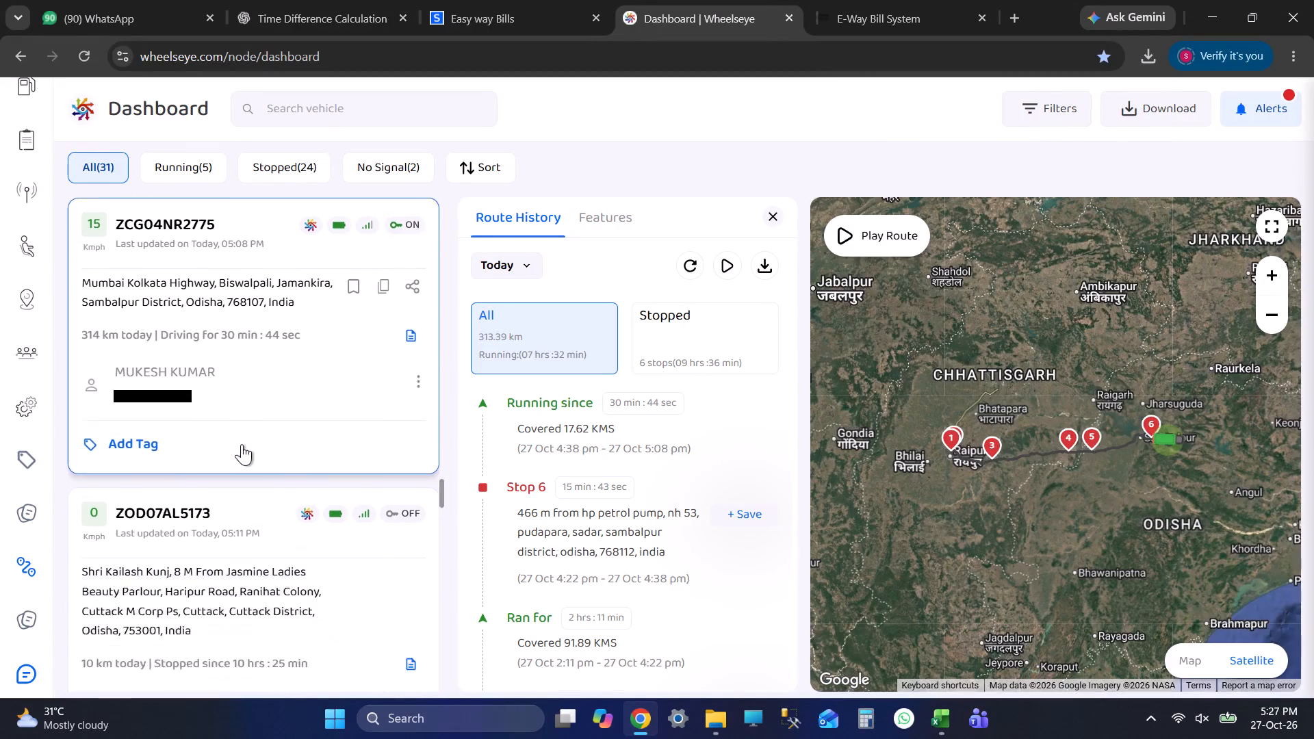
click(241, 452)
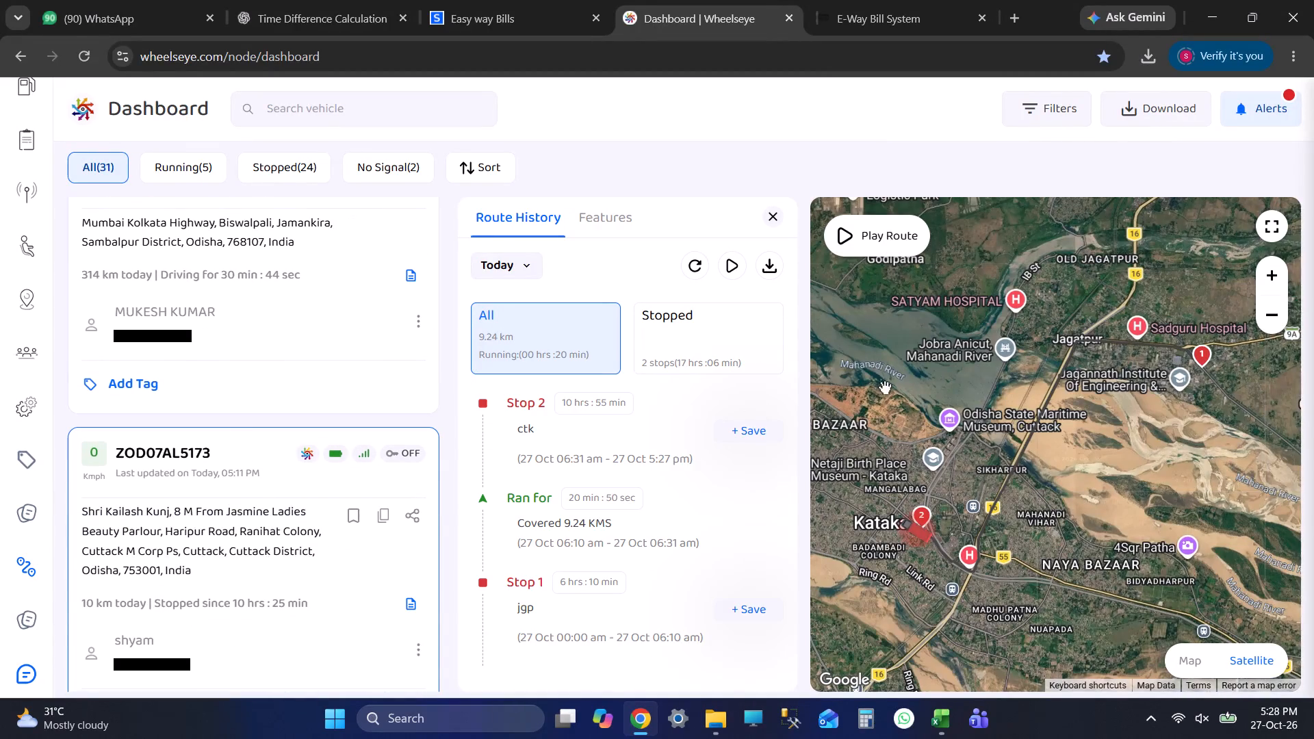
scroll(923, 511, up, 2)
drag(942, 487, 985, 414)
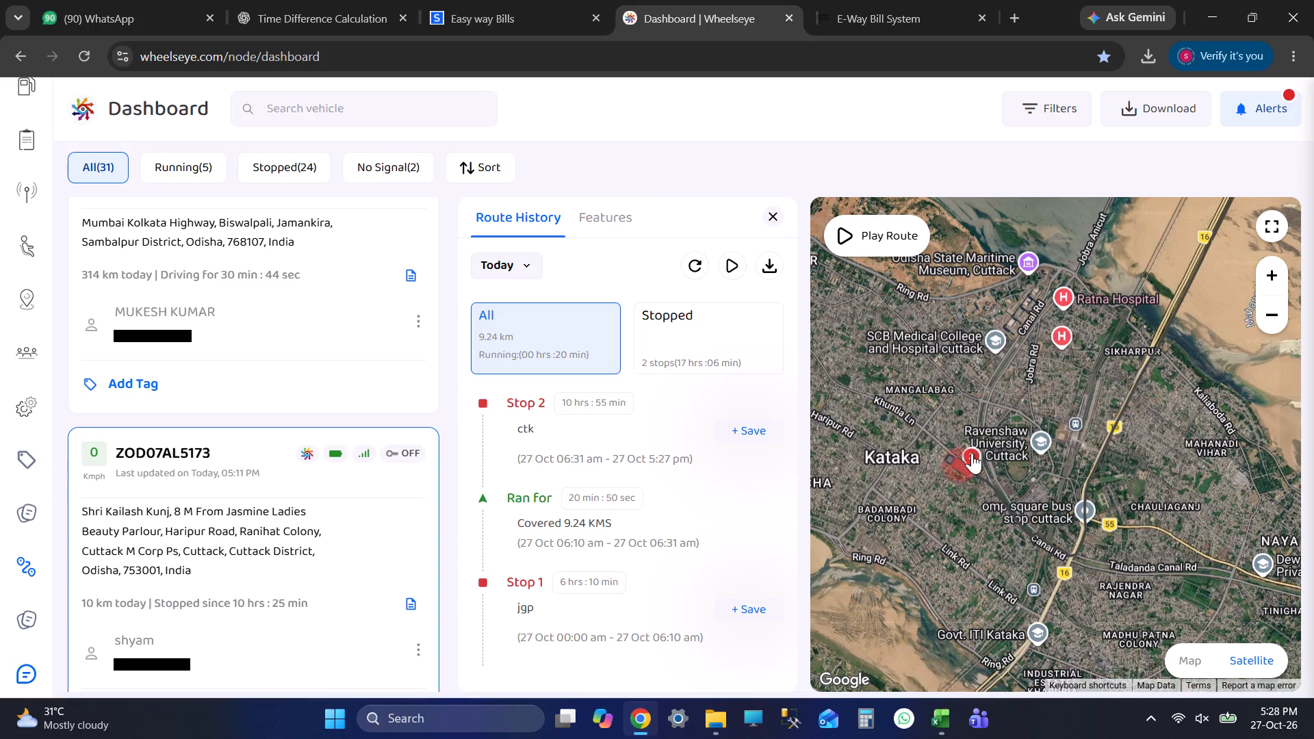
scroll(972, 453, up, 3)
drag(972, 453, 1038, 396)
scroll(1014, 420, up, 2)
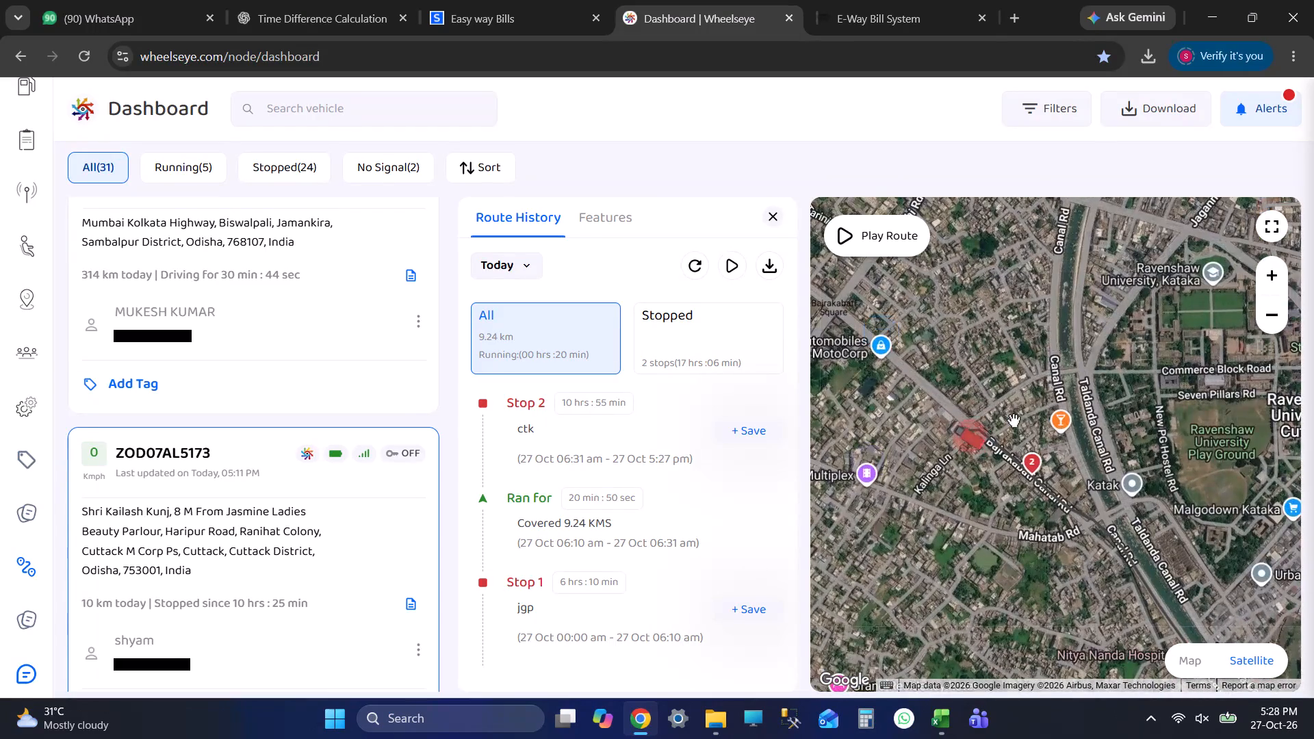
scroll(977, 424, up, 1)
scroll(977, 424, down, 1)
scroll(977, 424, up, 1)
drag(949, 444, 1014, 391)
scroll(992, 422, up, 1)
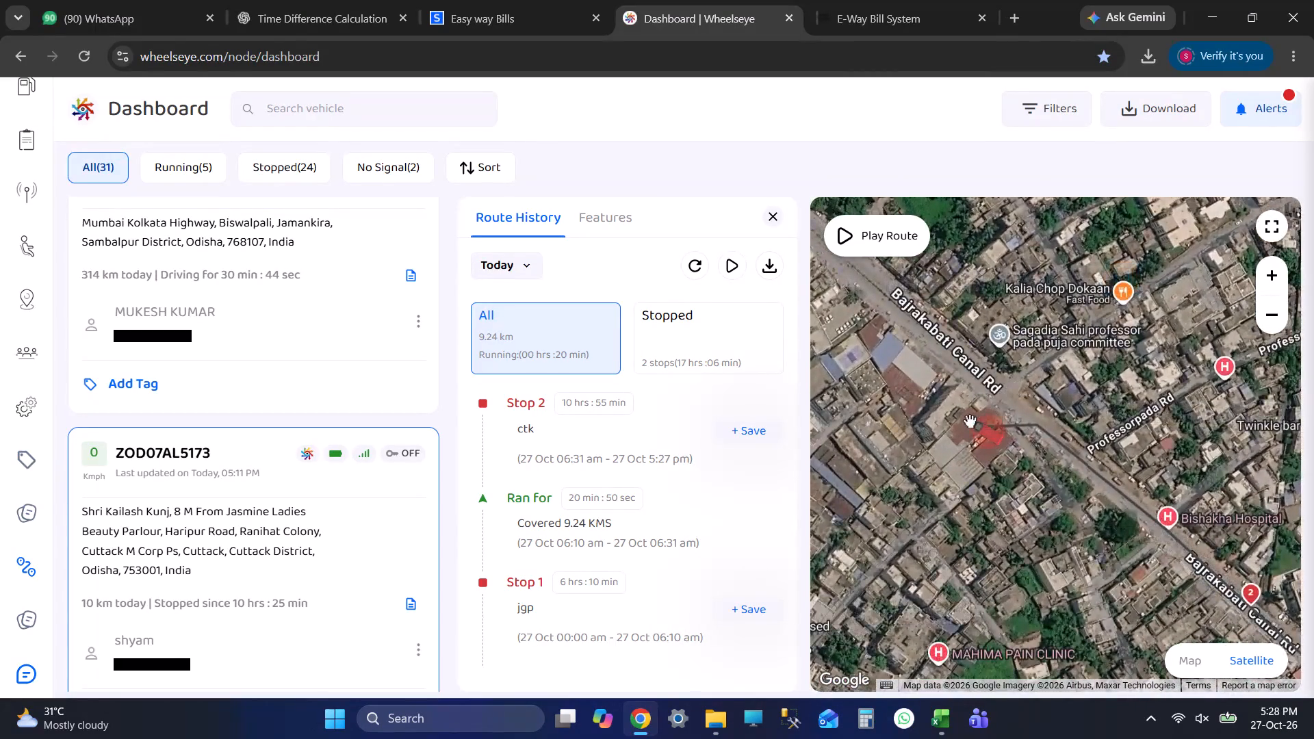
scroll(970, 421, up, 3)
drag(1018, 390, 1090, 336)
scroll(1099, 375, down, 1)
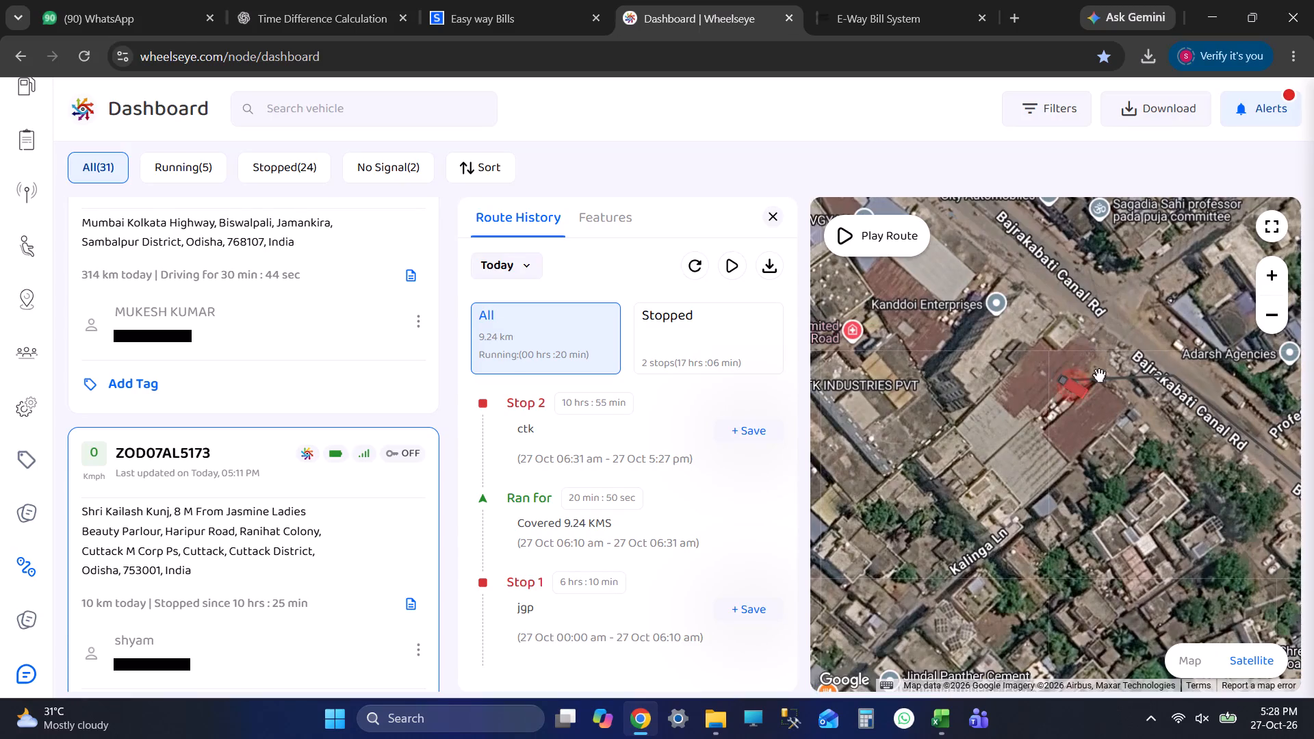
drag(1122, 330, 1081, 341)
scroll(1074, 356, down, 1)
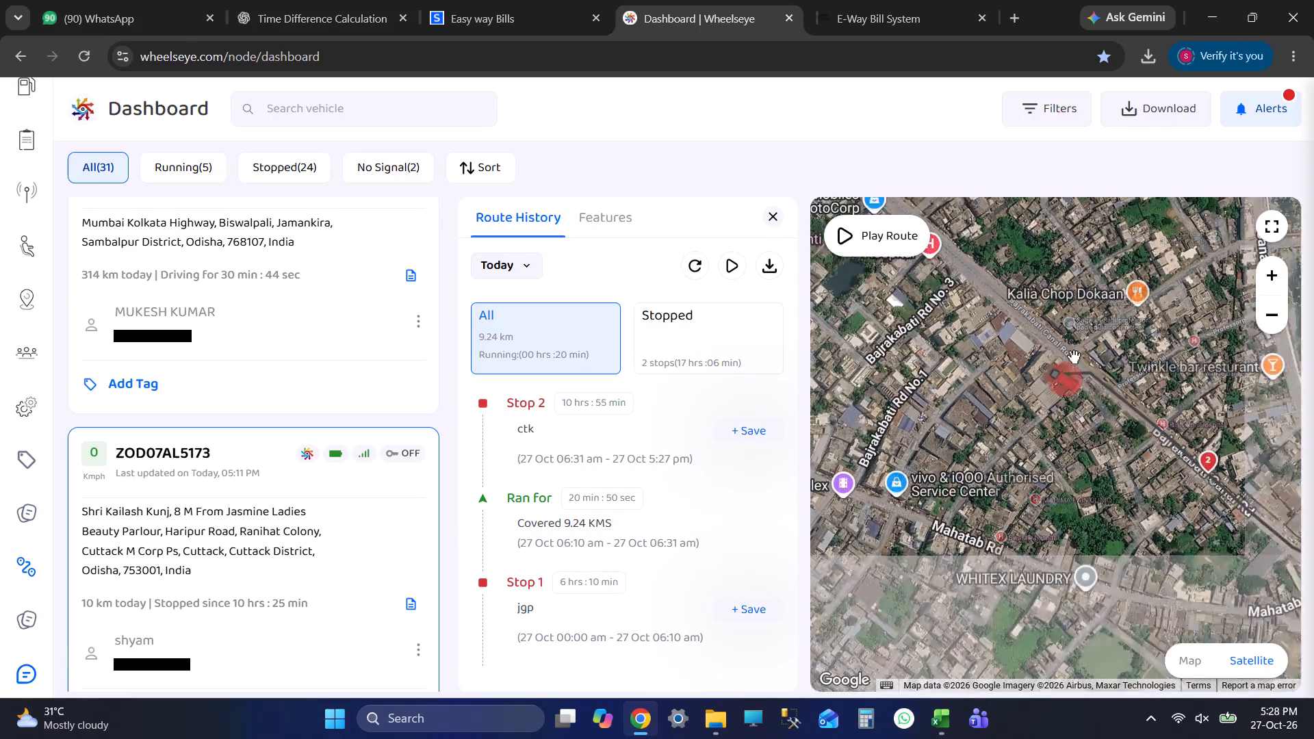
scroll(1074, 356, up, 3)
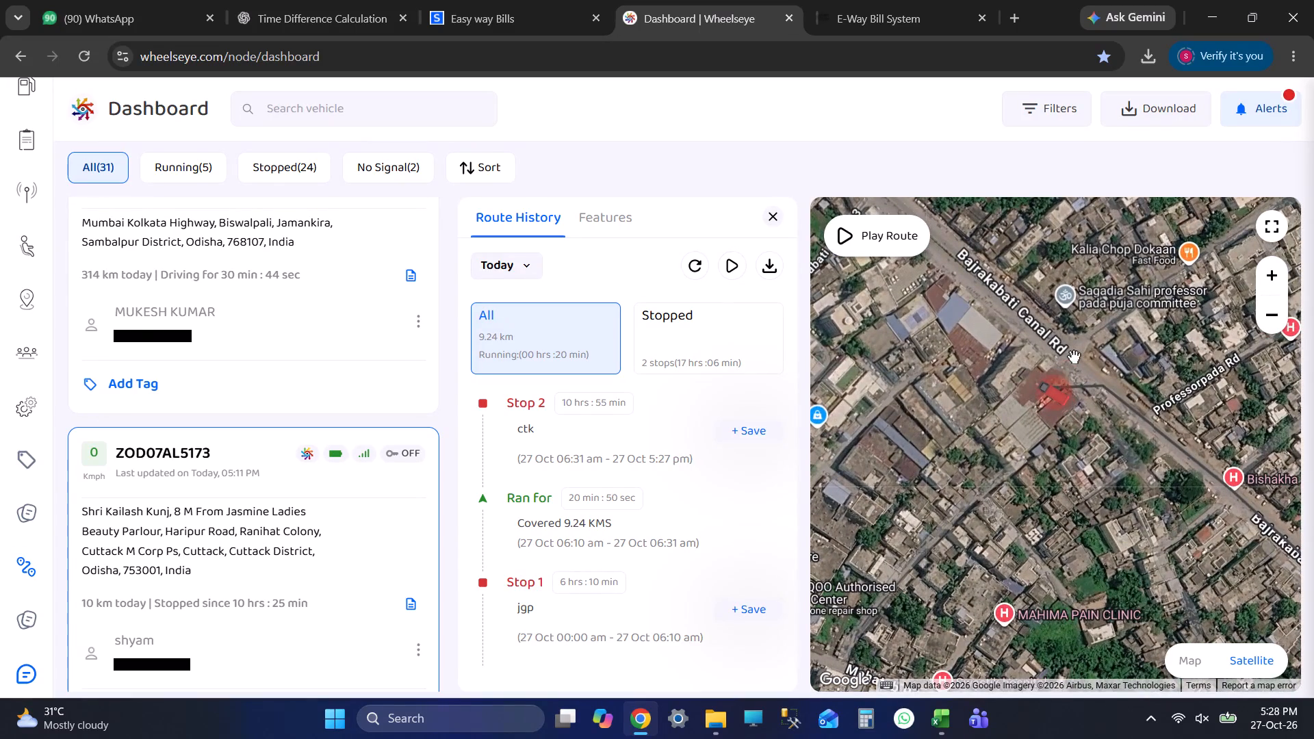
scroll(1060, 356, up, 2)
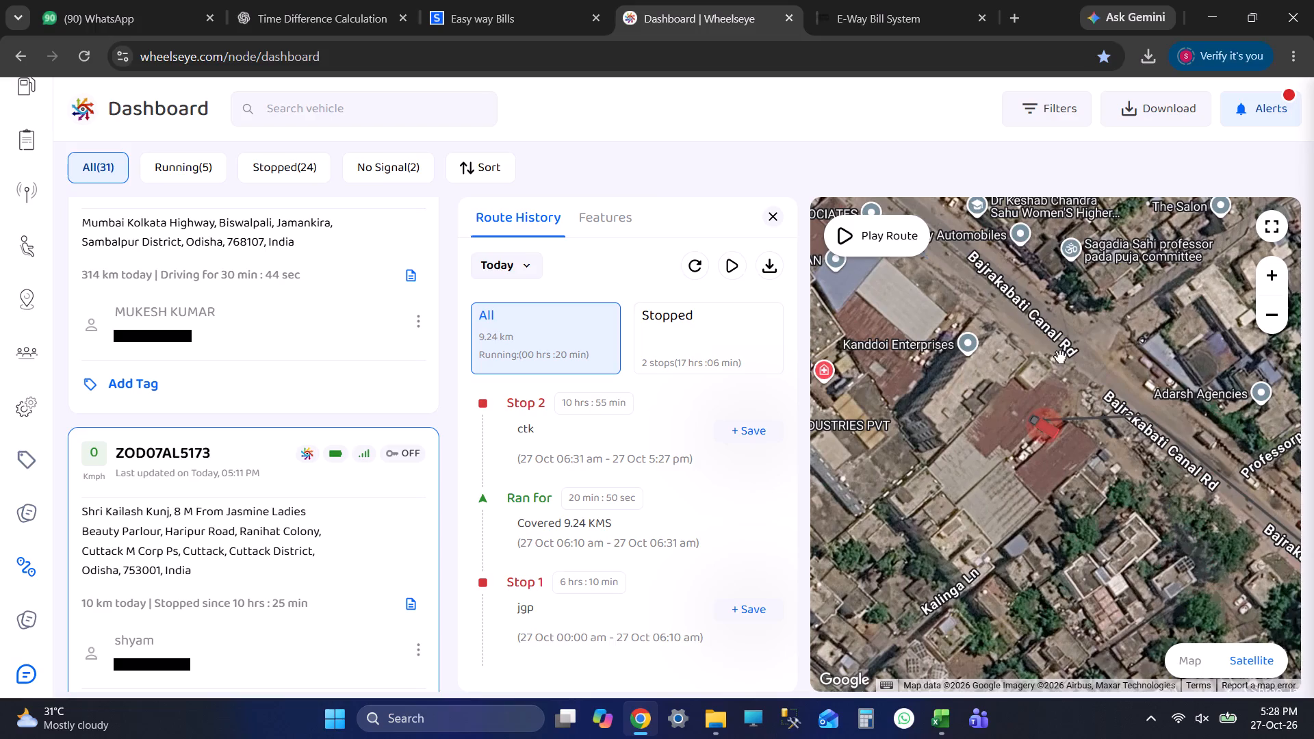
drag(1048, 356, 999, 340)
scroll(1007, 341, down, 2)
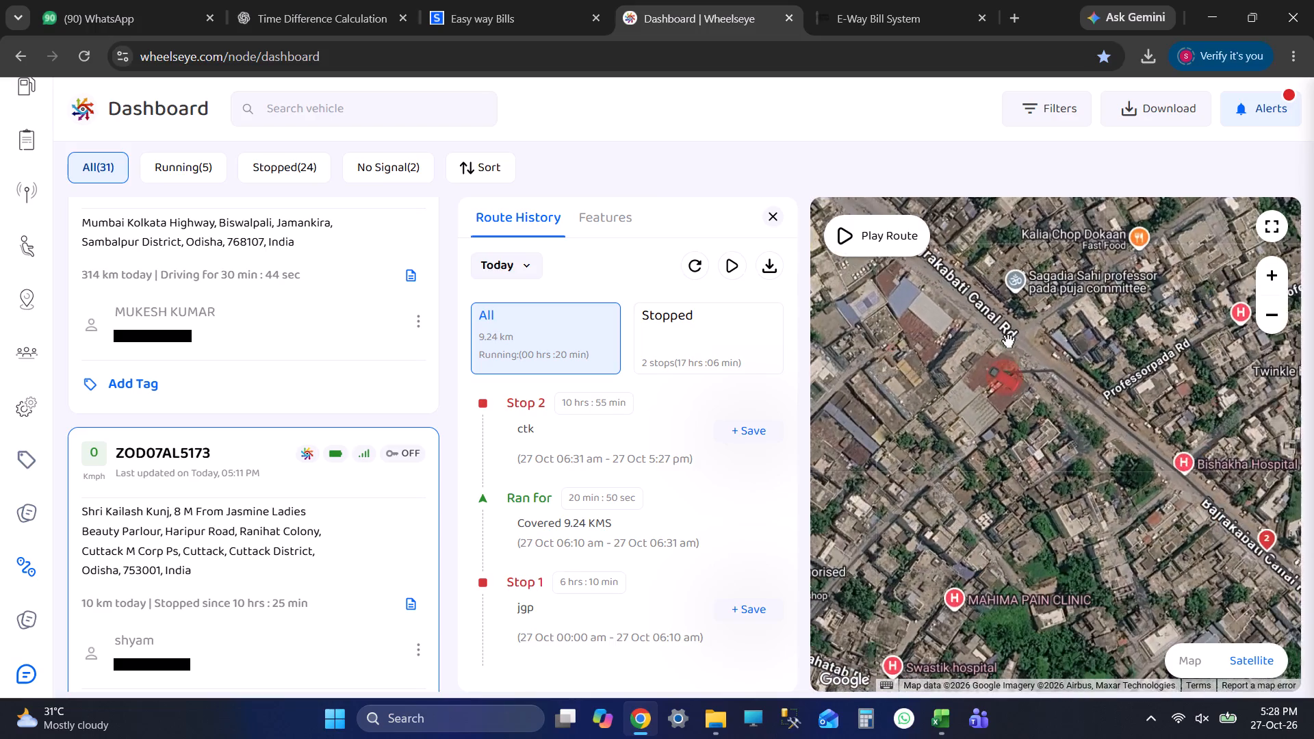
drag(1008, 341, 1046, 358)
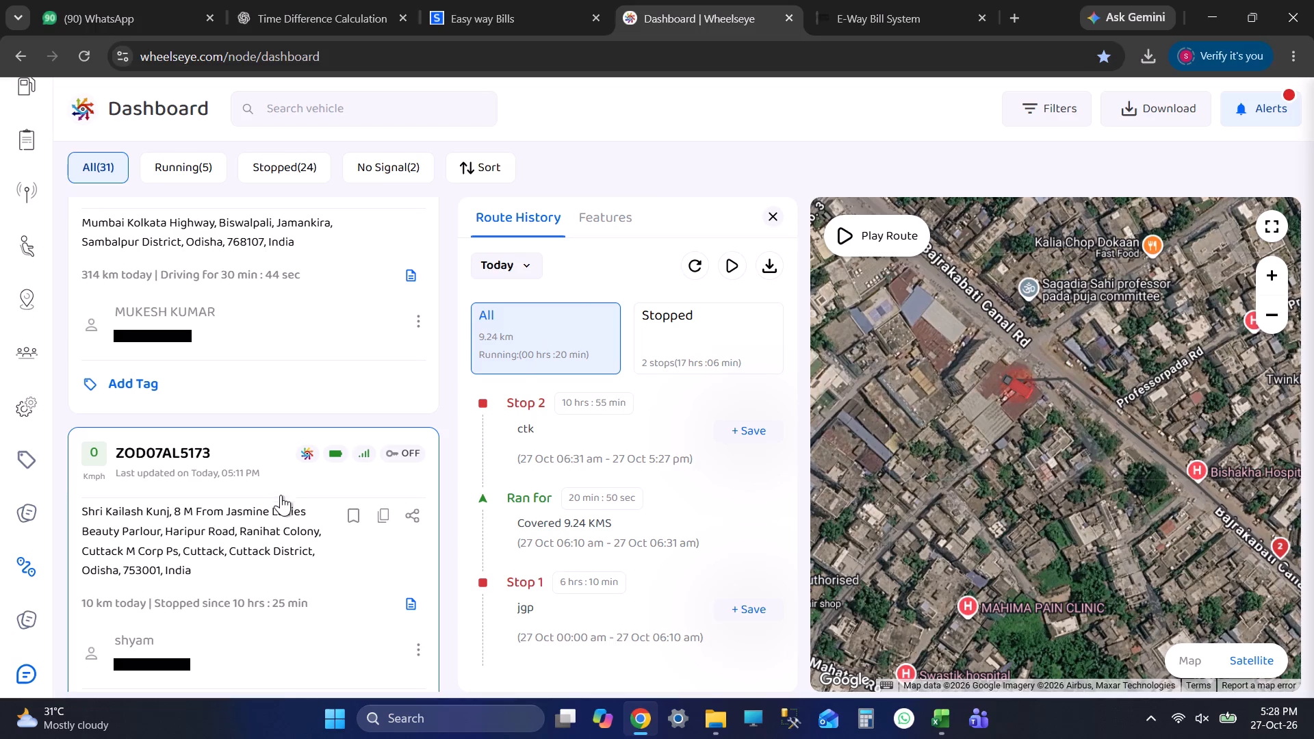
scroll(1038, 368, up, 8)
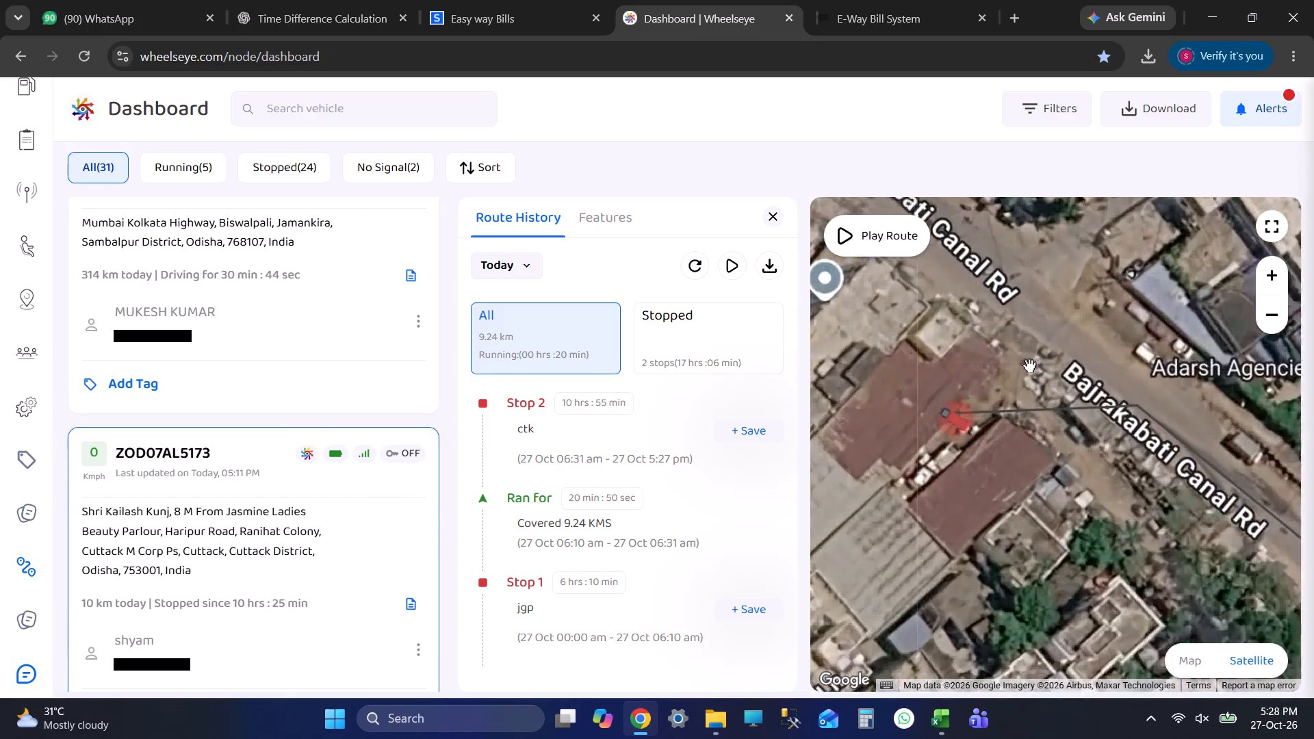
scroll(997, 359, down, 12)
scroll(1070, 378, up, 2)
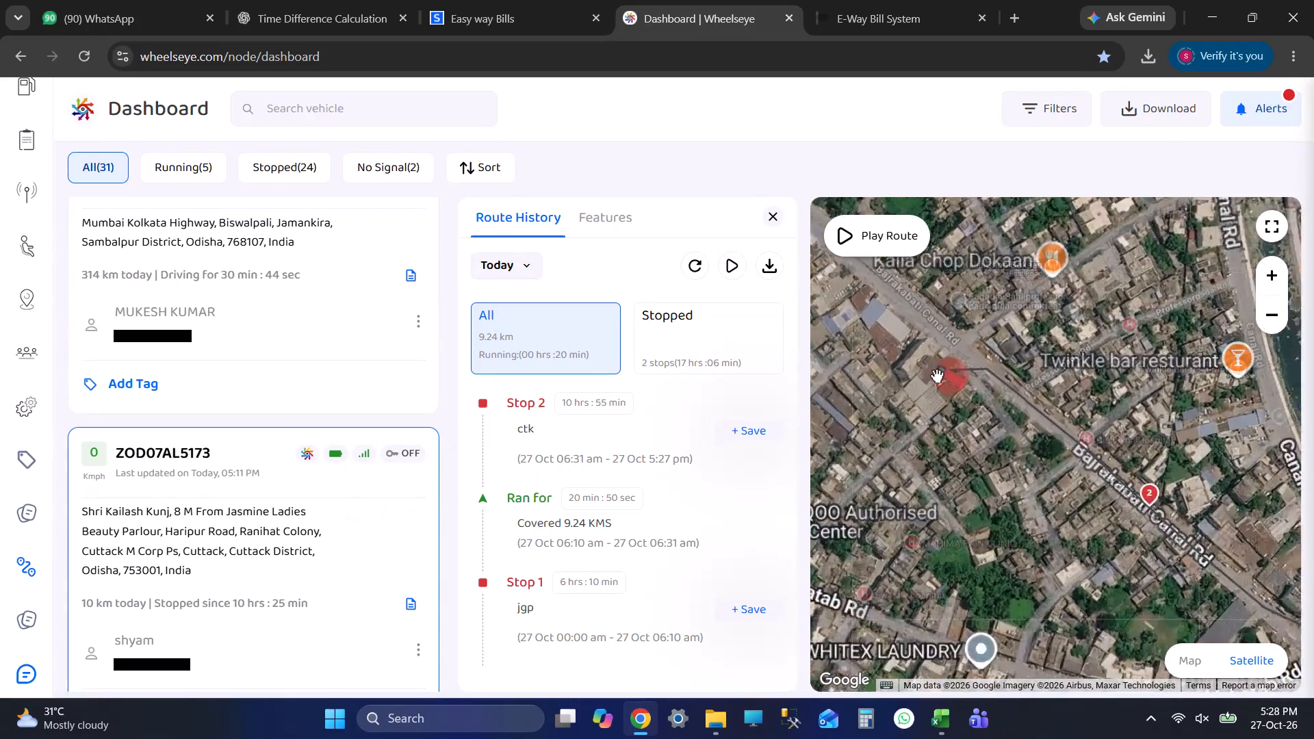
scroll(937, 376, up, 14)
scroll(914, 357, down, 1)
scroll(920, 361, up, 1)
scroll(920, 362, down, 4)
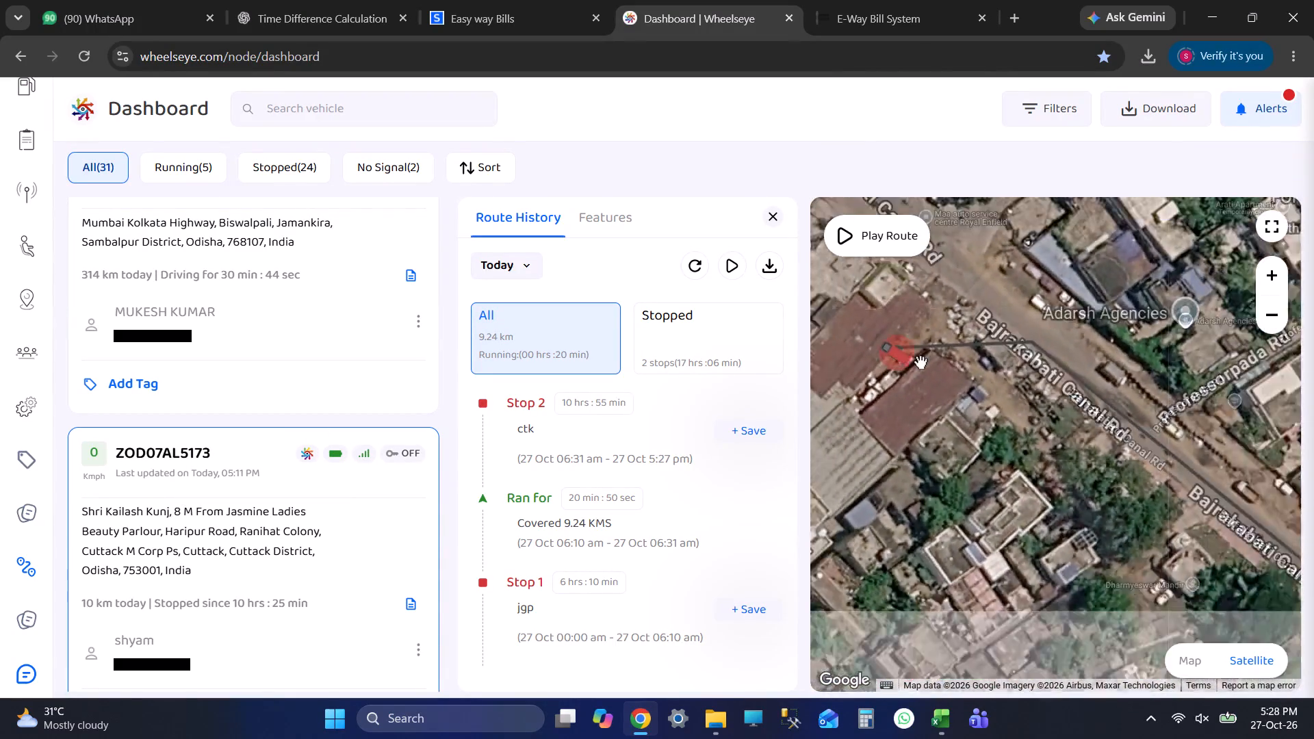
scroll(920, 362, down, 12)
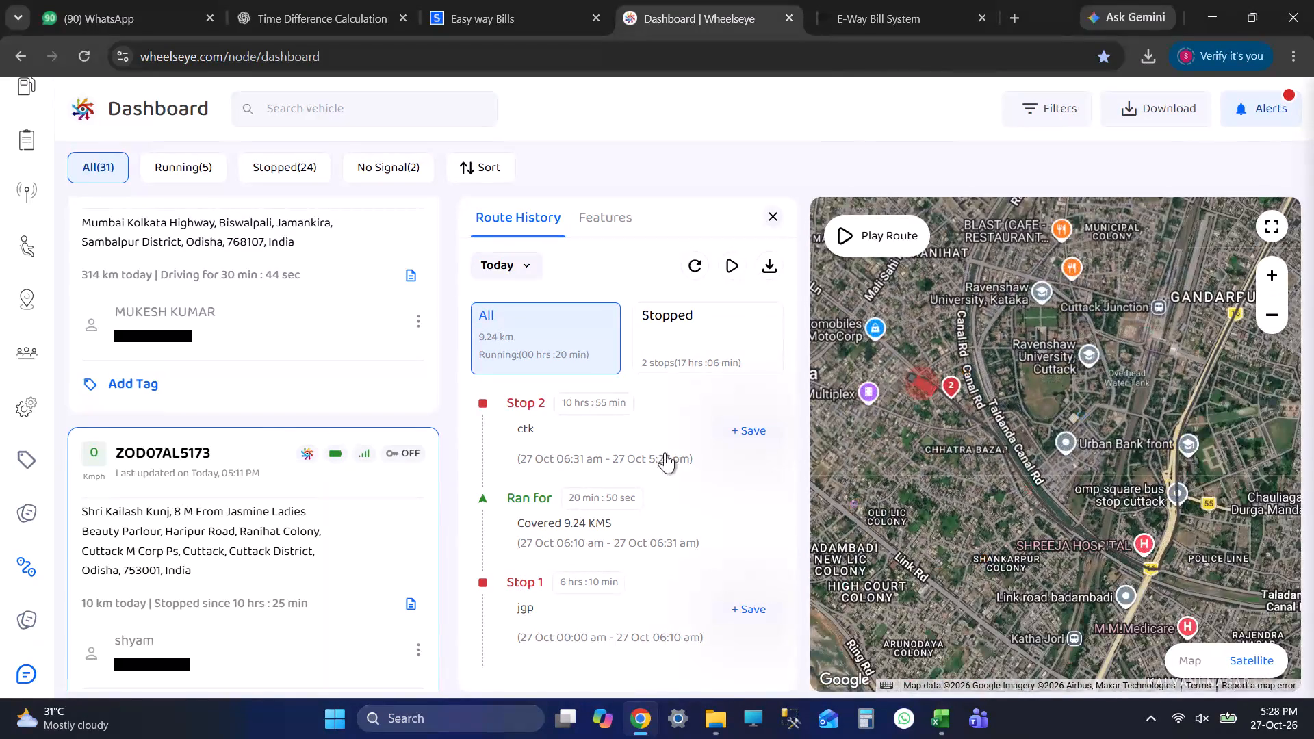
scroll(330, 504, up, 2)
click(251, 431)
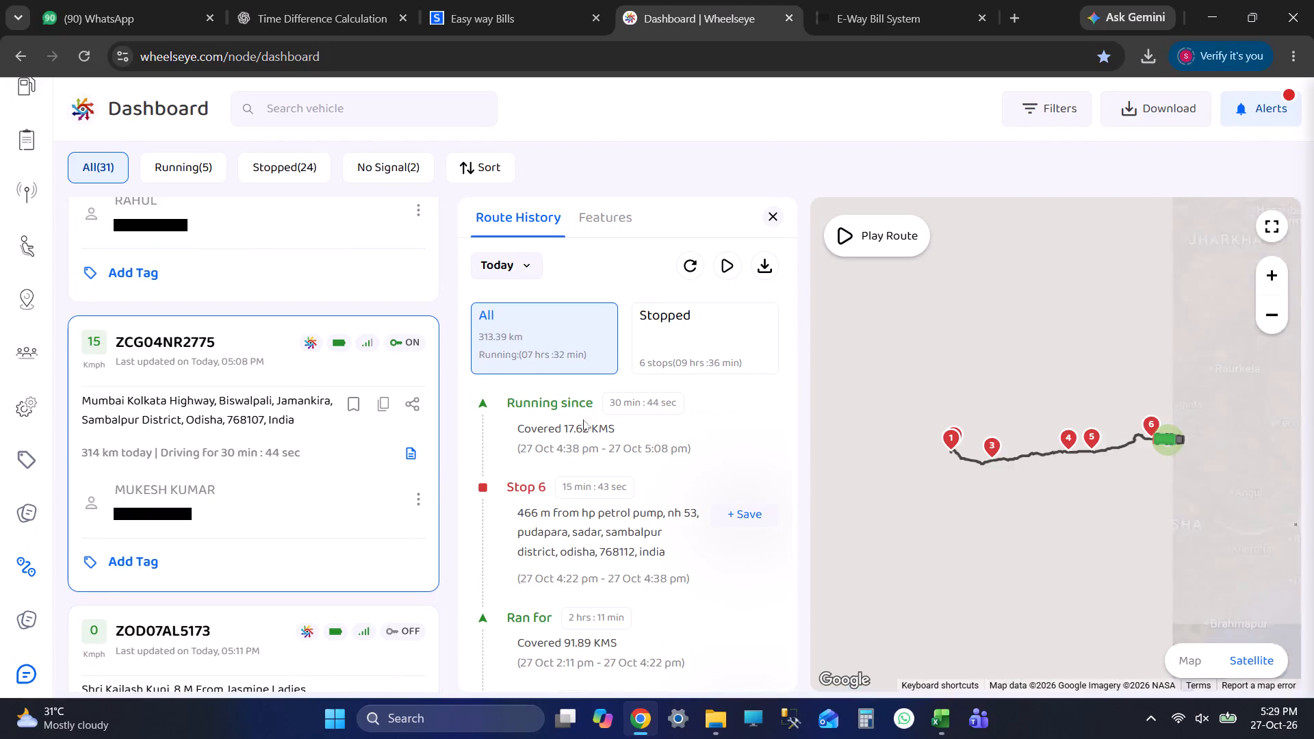
scroll(1133, 424, up, 8)
scroll(287, 432, up, 4)
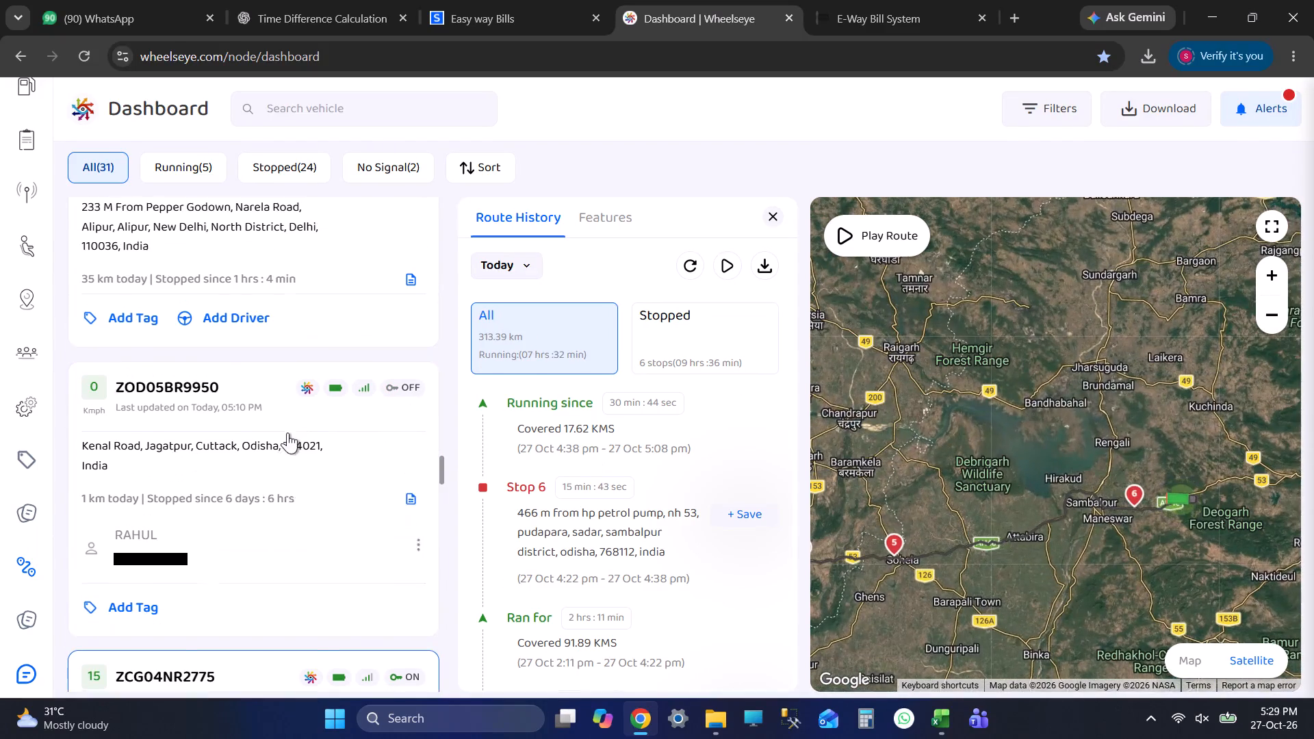
click(272, 506)
scroll(1068, 424, up, 3)
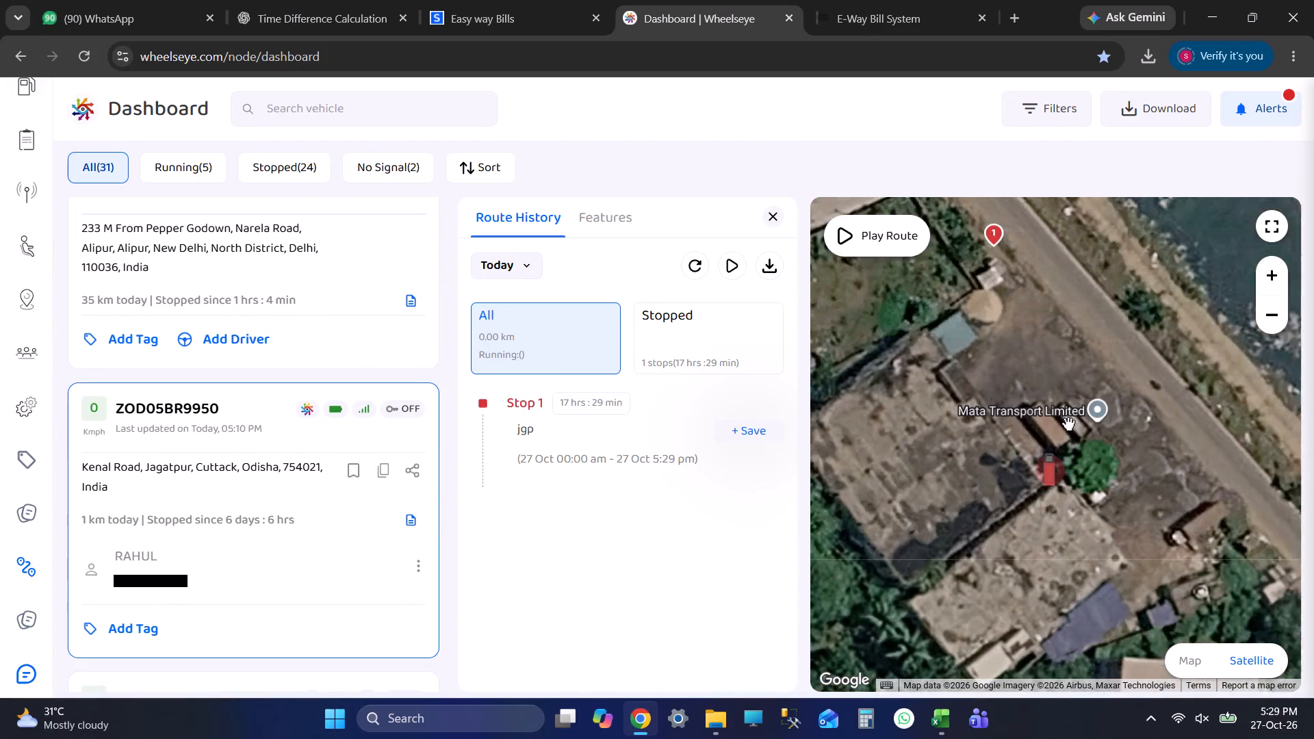
scroll(1068, 424, down, 11)
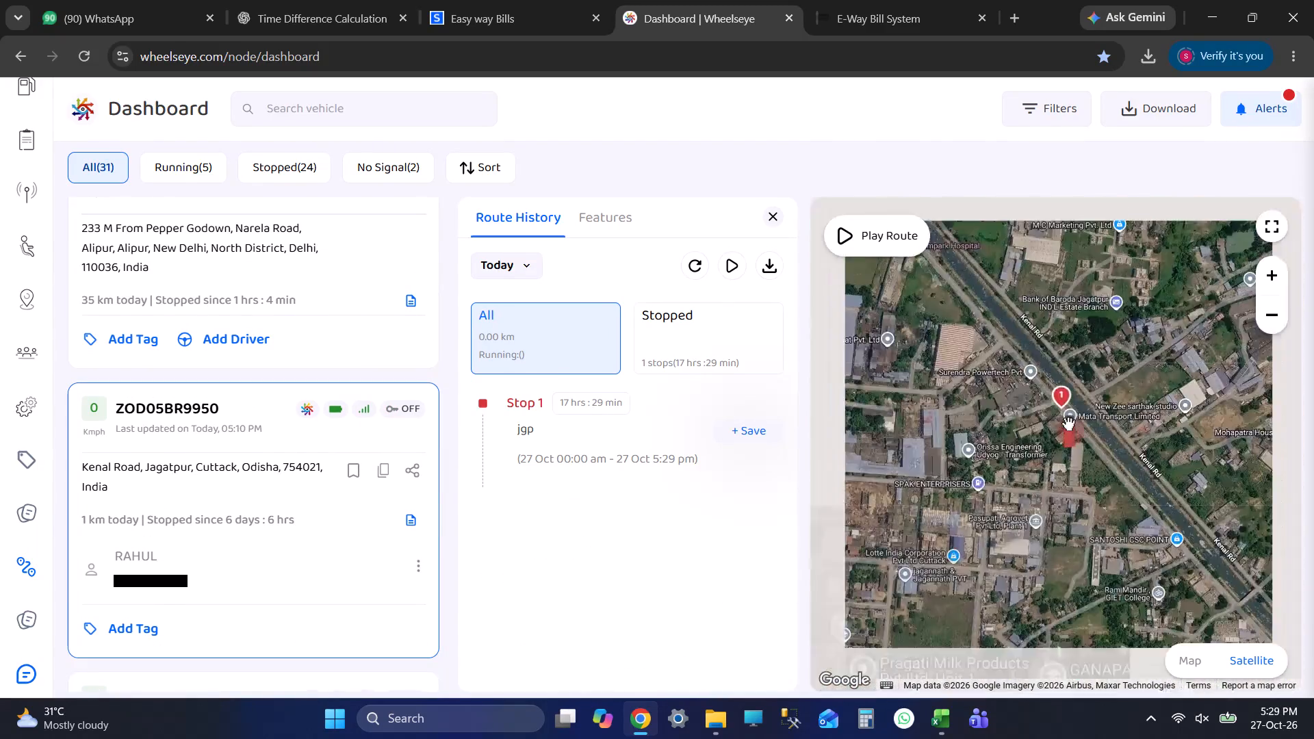
scroll(1068, 424, down, 2)
scroll(1068, 424, up, 20)
scroll(1068, 424, down, 1)
scroll(1068, 424, up, 2)
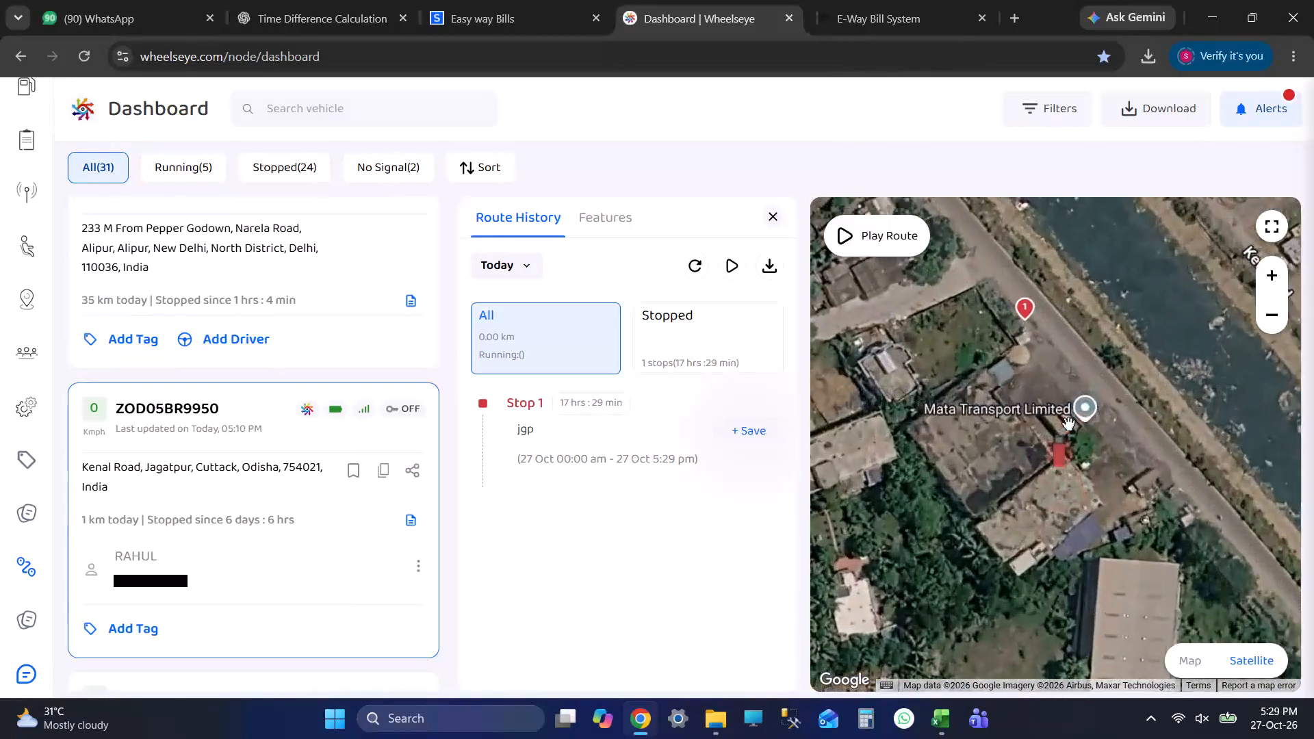
scroll(1068, 424, down, 6)
scroll(1062, 450, up, 1)
scroll(1062, 450, down, 1)
scroll(1062, 450, up, 1)
scroll(1062, 450, down, 3)
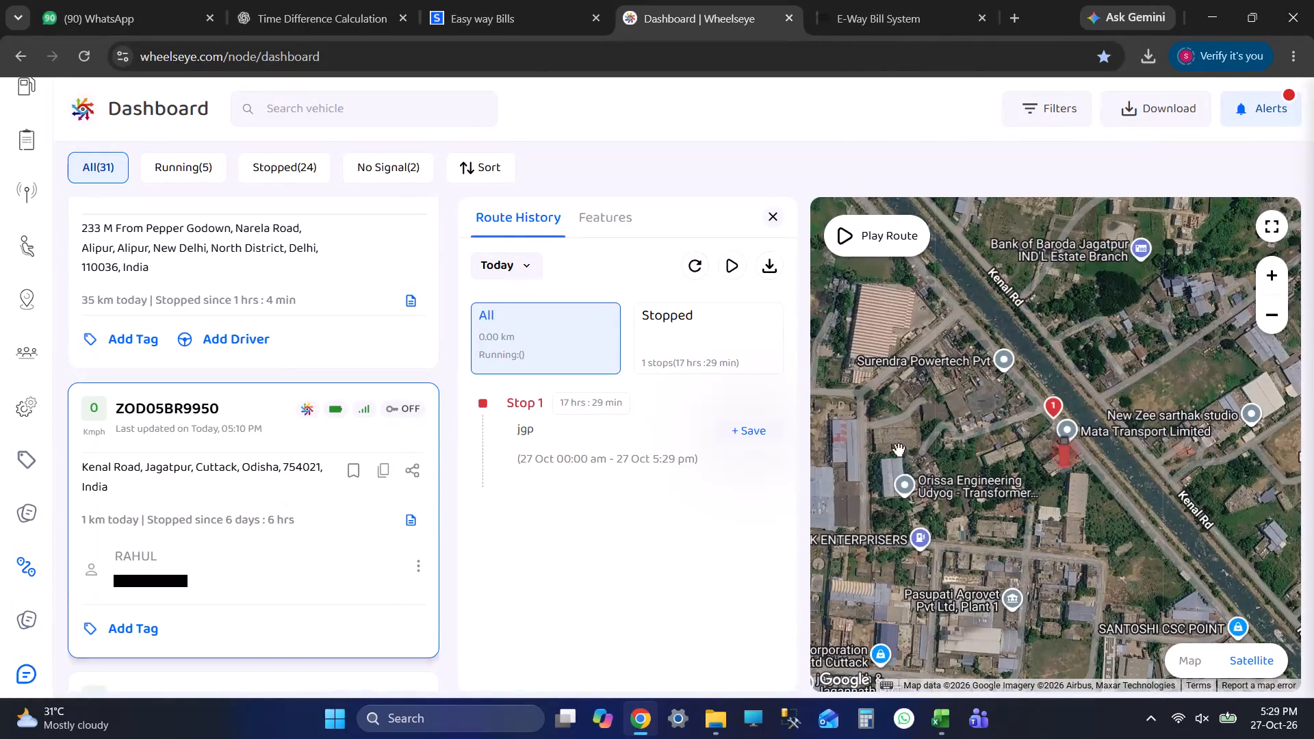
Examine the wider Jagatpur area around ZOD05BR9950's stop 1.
scroll(799, 448, down, 2)
scroll(798, 452, up, 1)
scroll(798, 454, down, 1)
scroll(798, 454, up, 1)
scroll(798, 454, down, 1)
scroll(929, 452, down, 6)
scroll(989, 454, up, 1)
scroll(990, 457, down, 5)
scroll(990, 458, up, 1)
scroll(990, 458, down, 1)
scroll(990, 458, up, 1)
scroll(990, 458, down, 4)
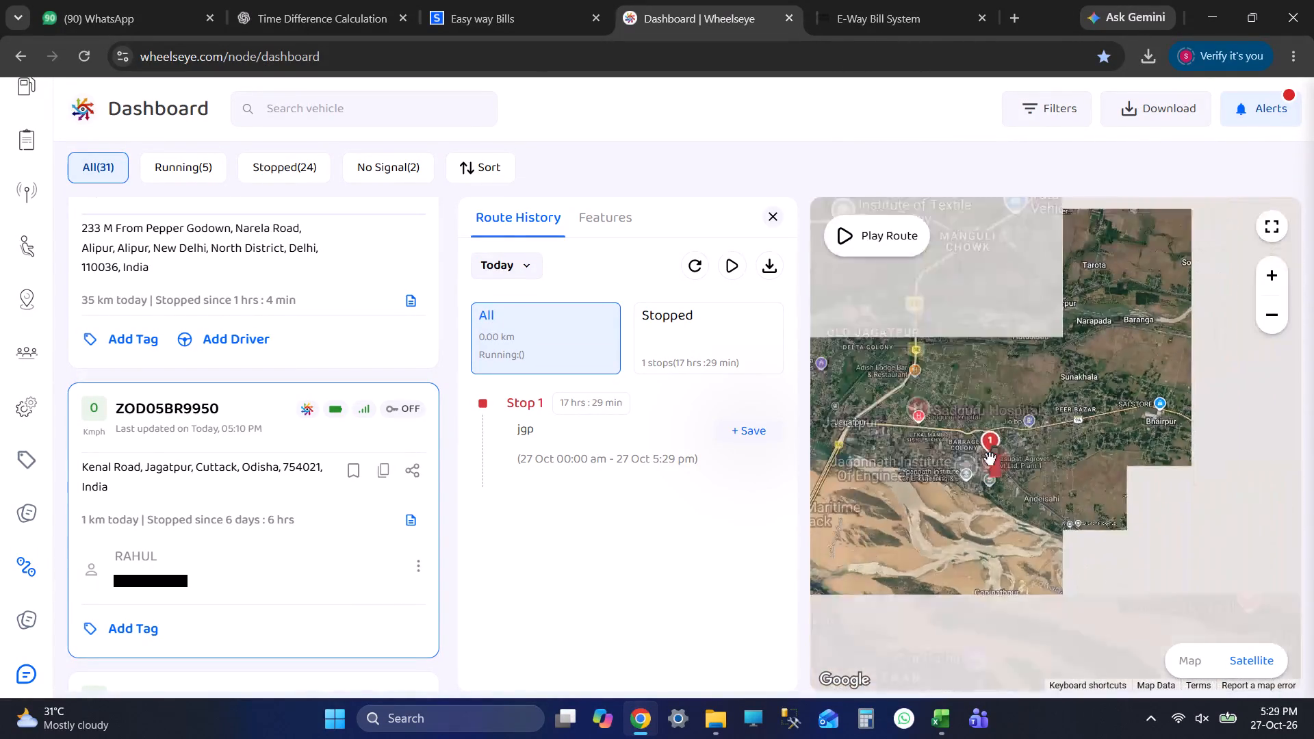
scroll(990, 458, down, 1)
scroll(240, 465, up, 2)
click(247, 392)
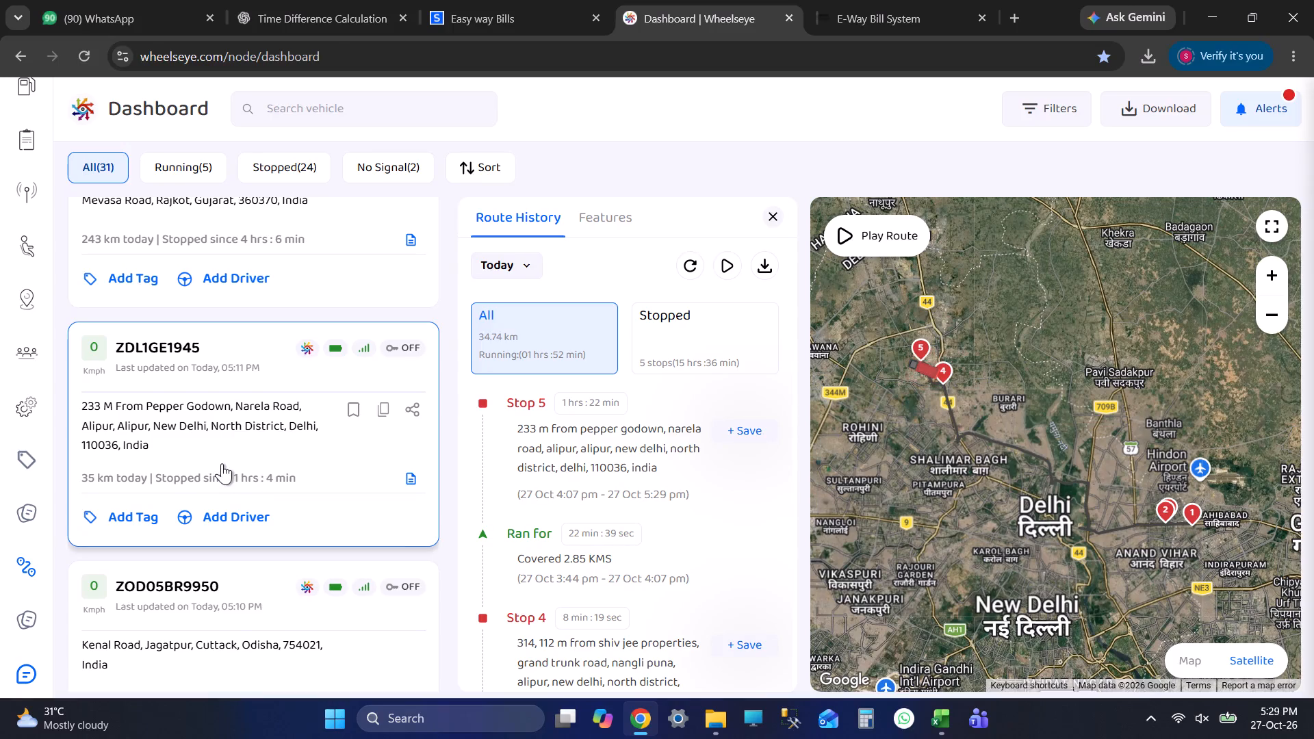
scroll(222, 463, up, 3)
click(222, 463)
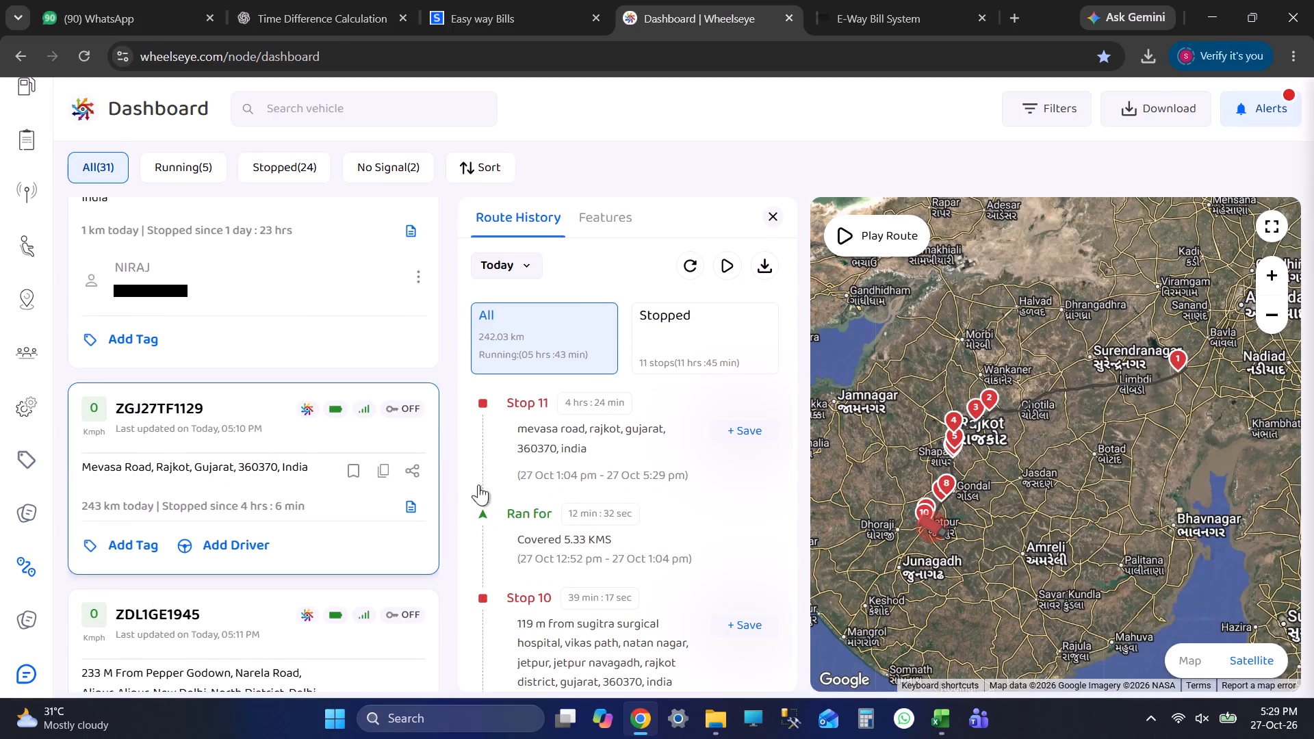
scroll(235, 474, up, 2)
click(231, 414)
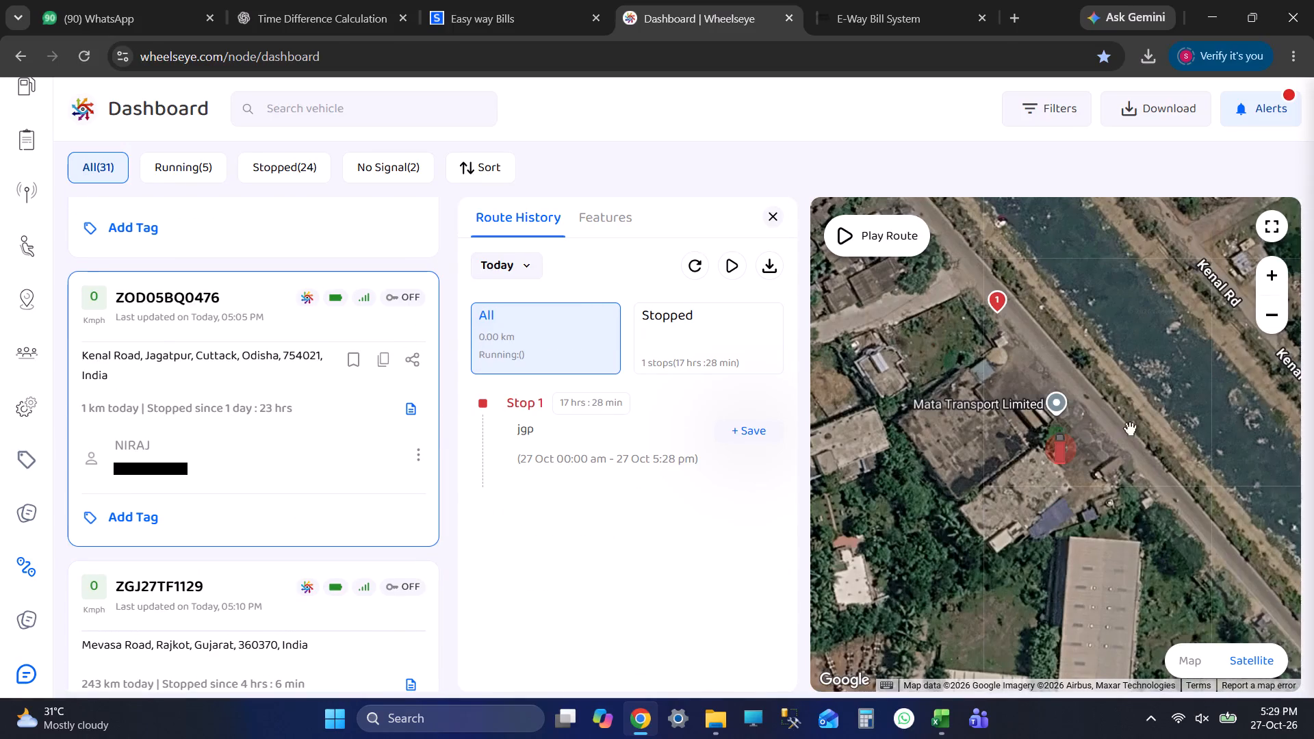
scroll(1111, 430, down, 1)
scroll(1109, 434, up, 1)
scroll(1109, 434, down, 7)
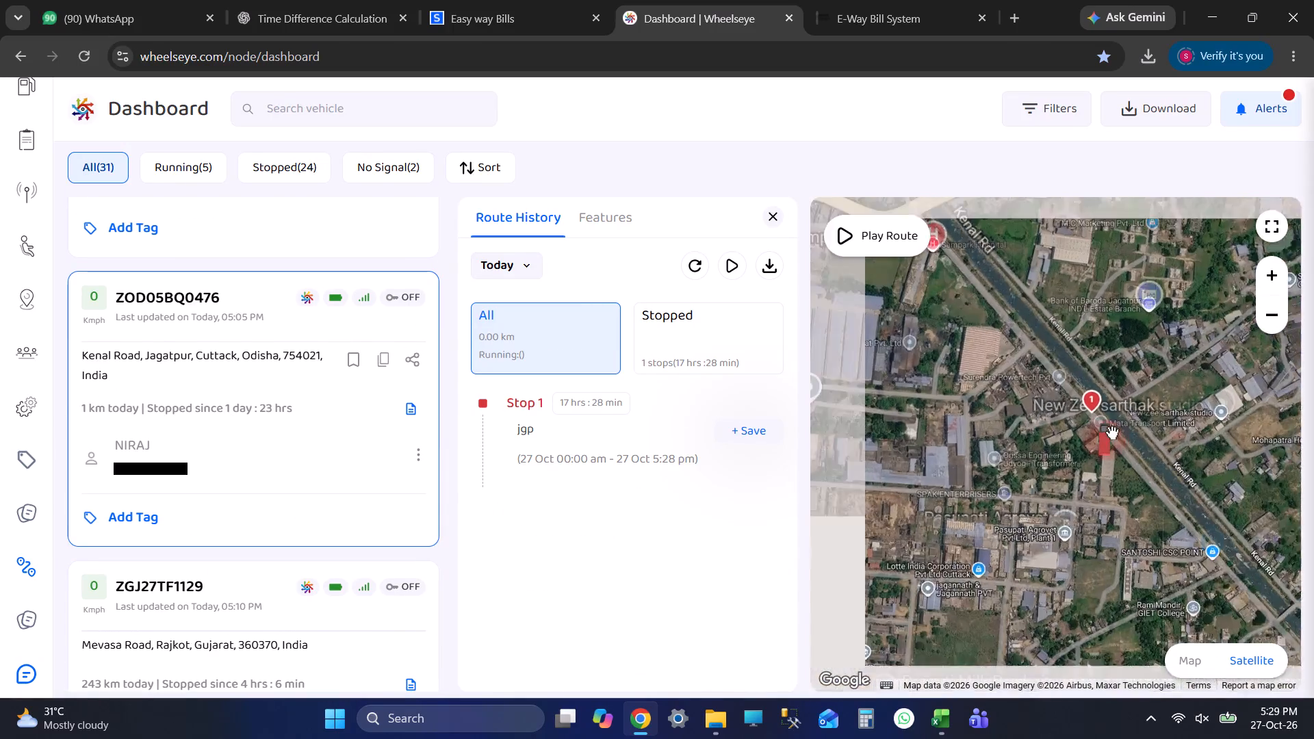
scroll(1112, 432, down, 1)
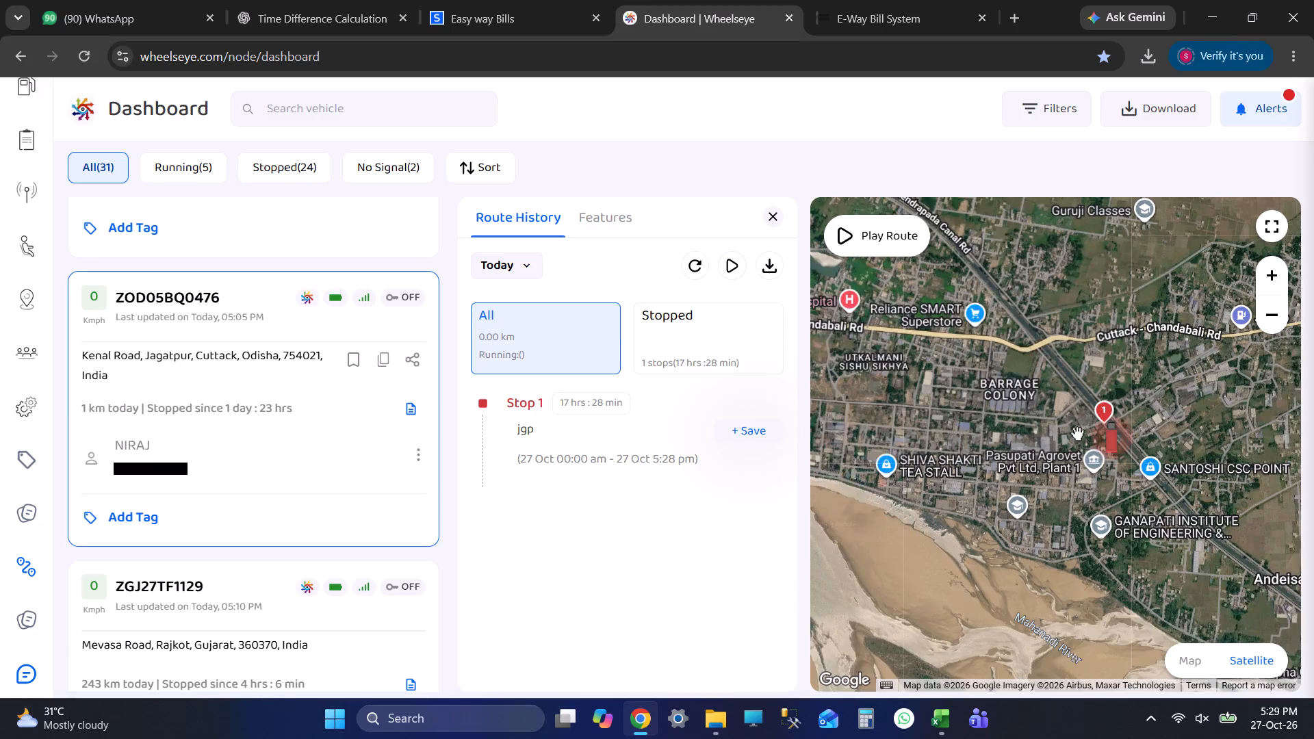
drag(1062, 433, 970, 466)
scroll(970, 466, down, 4)
scroll(186, 412, up, 2)
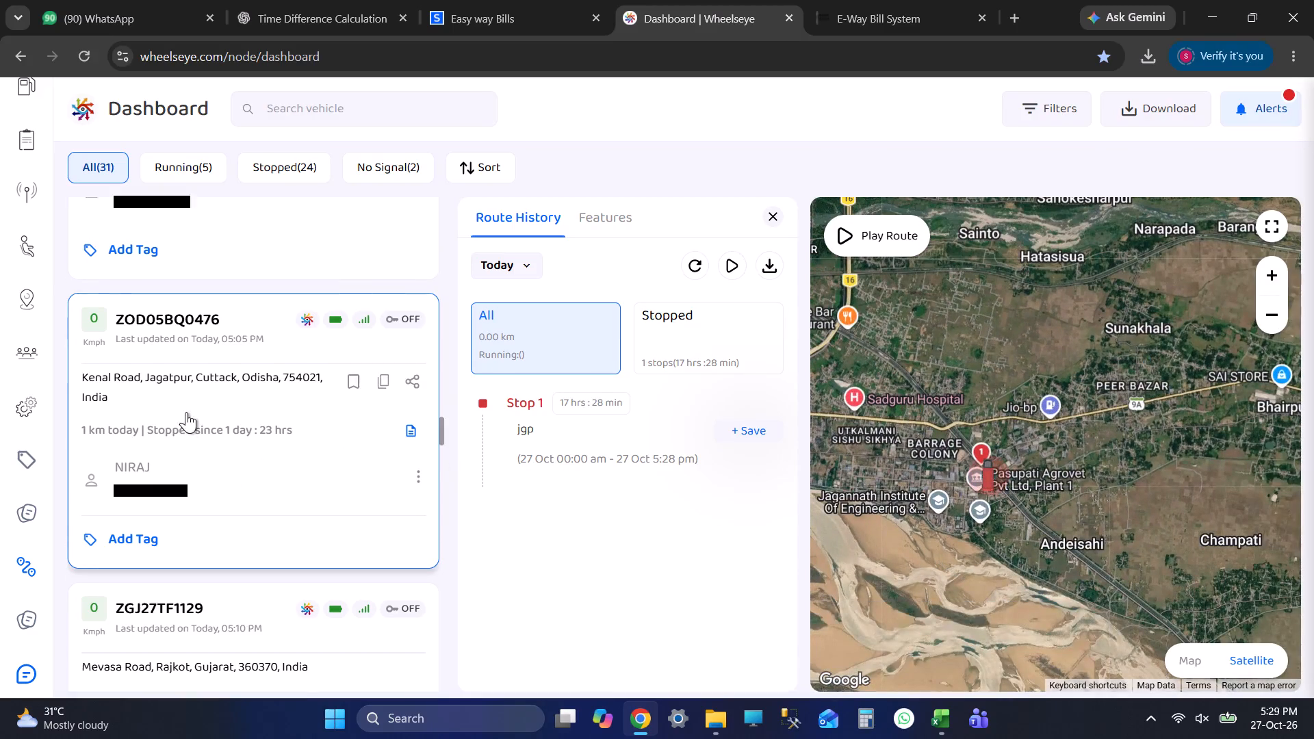
scroll(186, 412, up, 1)
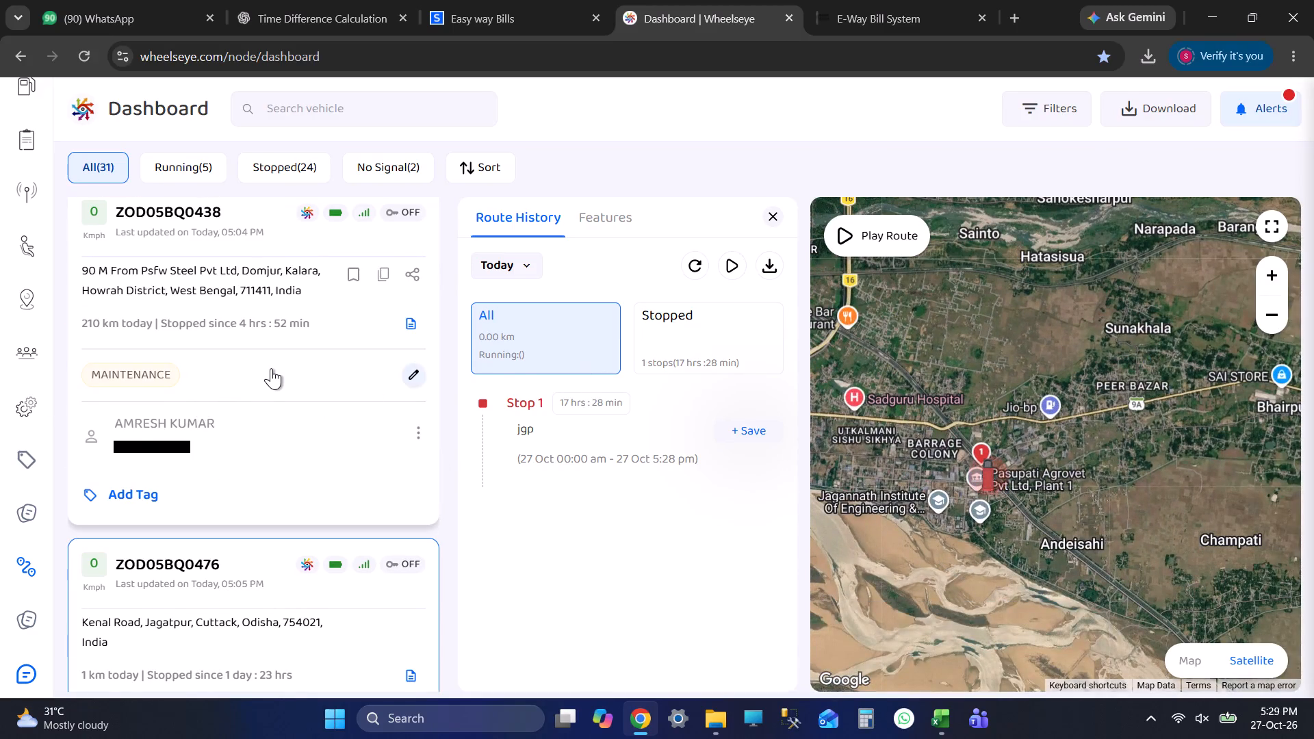
click(271, 368)
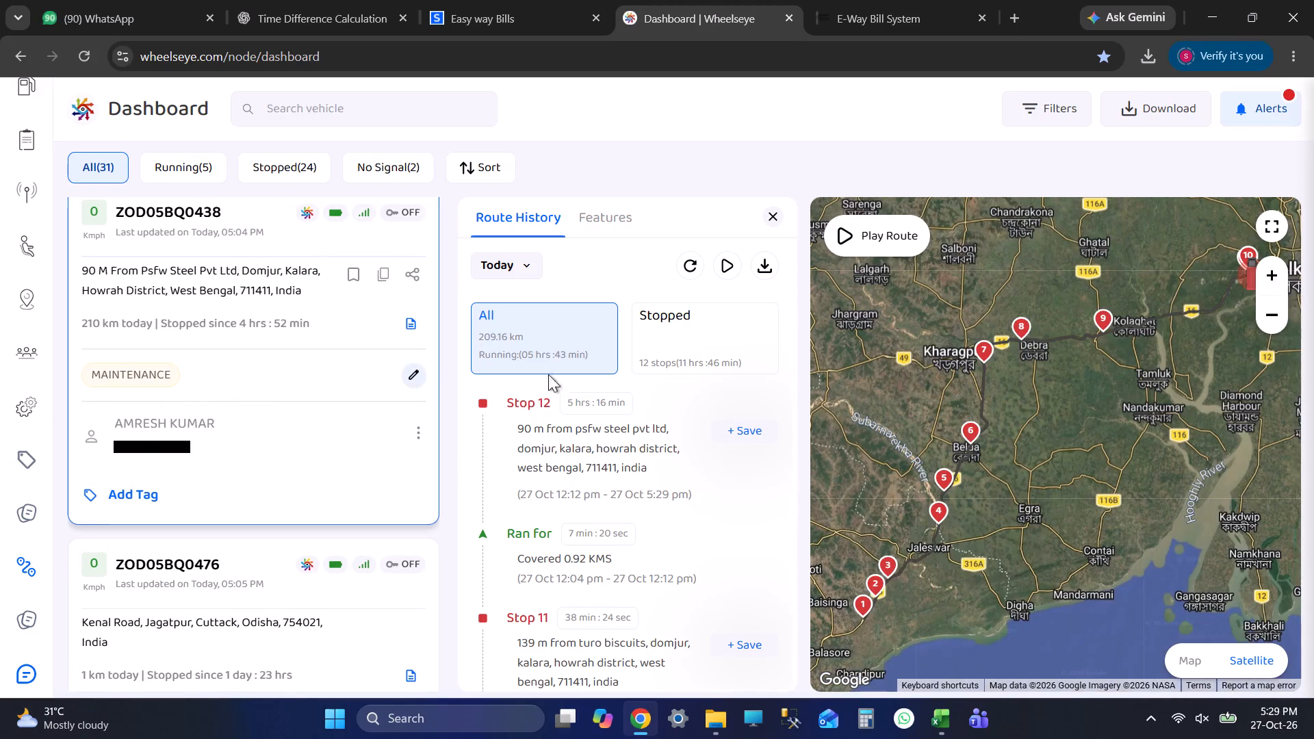
drag(1136, 276, 1016, 370)
scroll(1221, 332, up, 9)
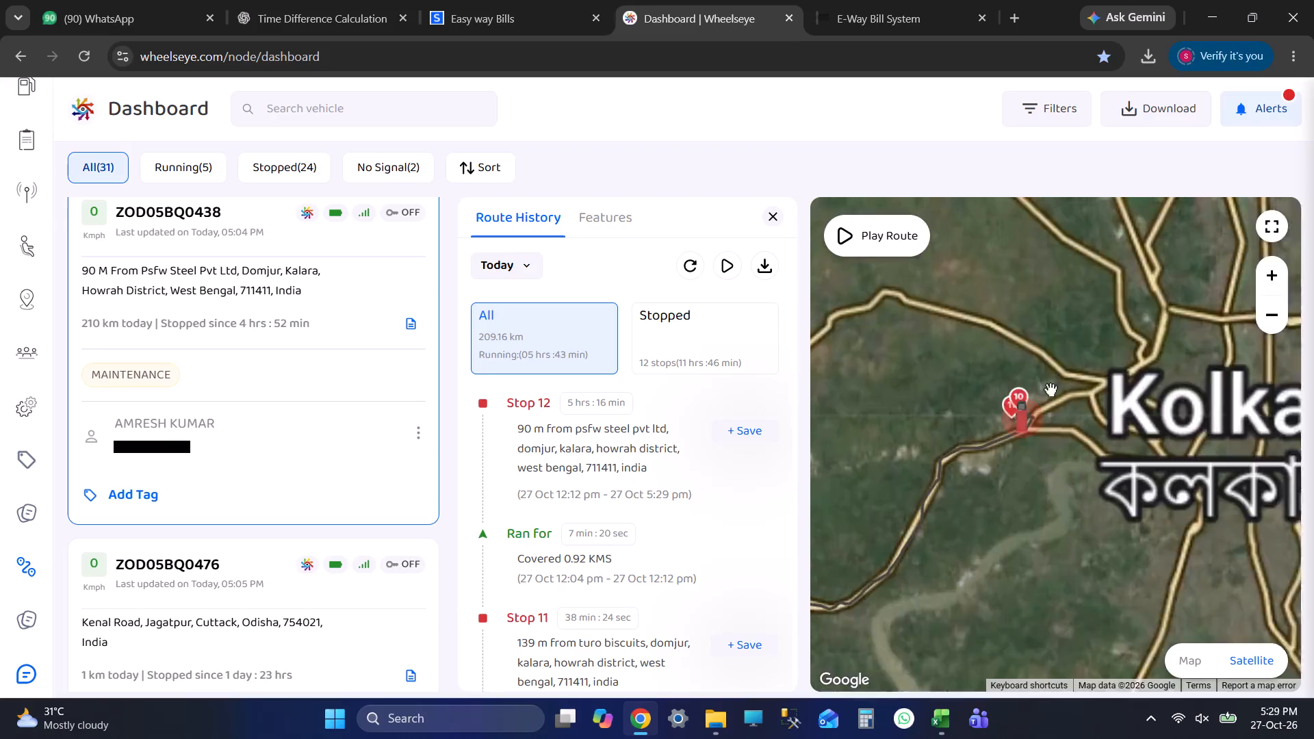
scroll(1051, 389, up, 15)
drag(968, 447, 1114, 386)
scroll(1070, 450, down, 11)
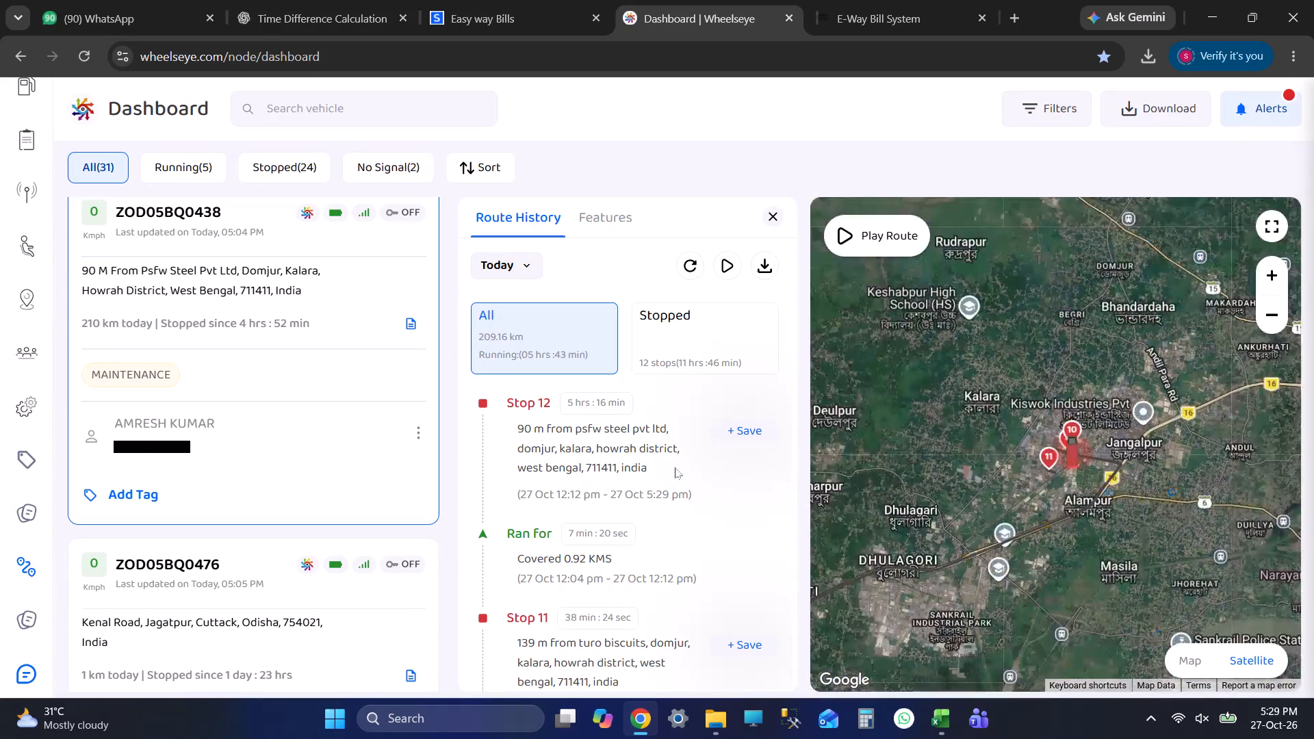
scroll(122, 424, up, 4)
click(227, 355)
scroll(286, 395, up, 3)
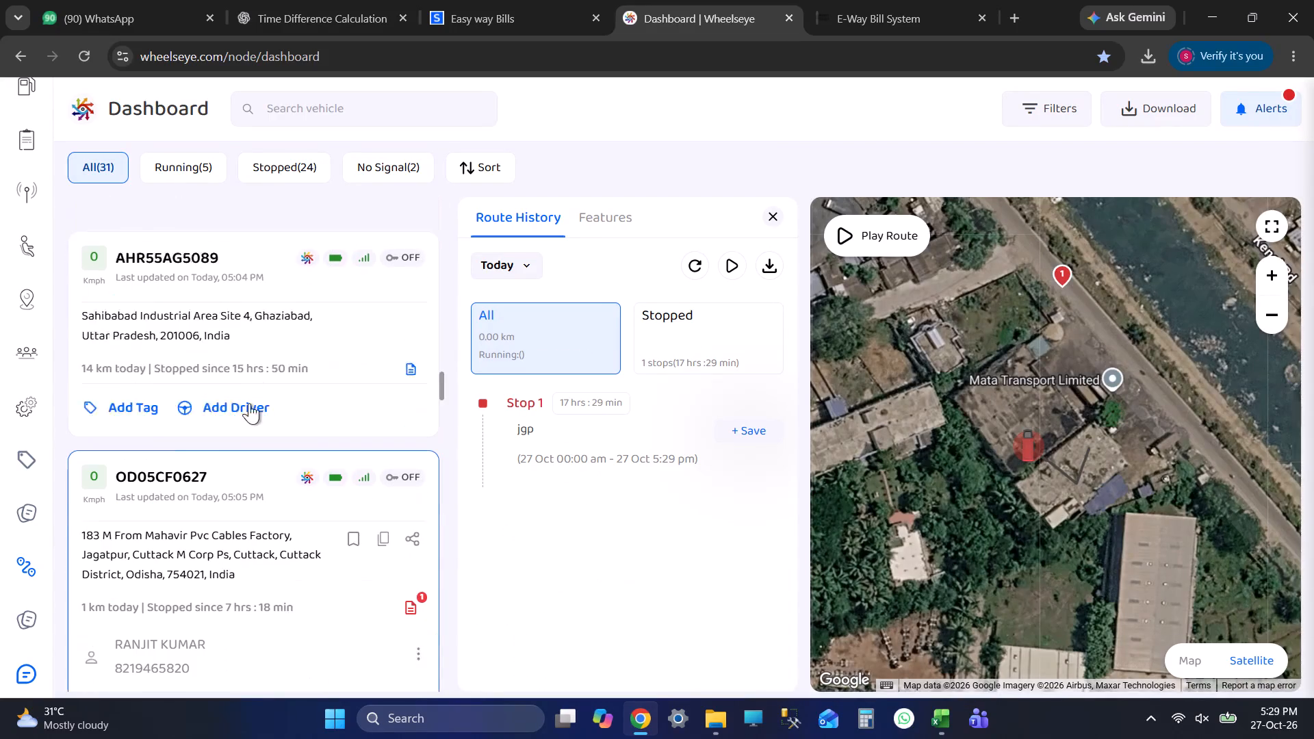
click(208, 377)
scroll(271, 443, up, 3)
click(271, 397)
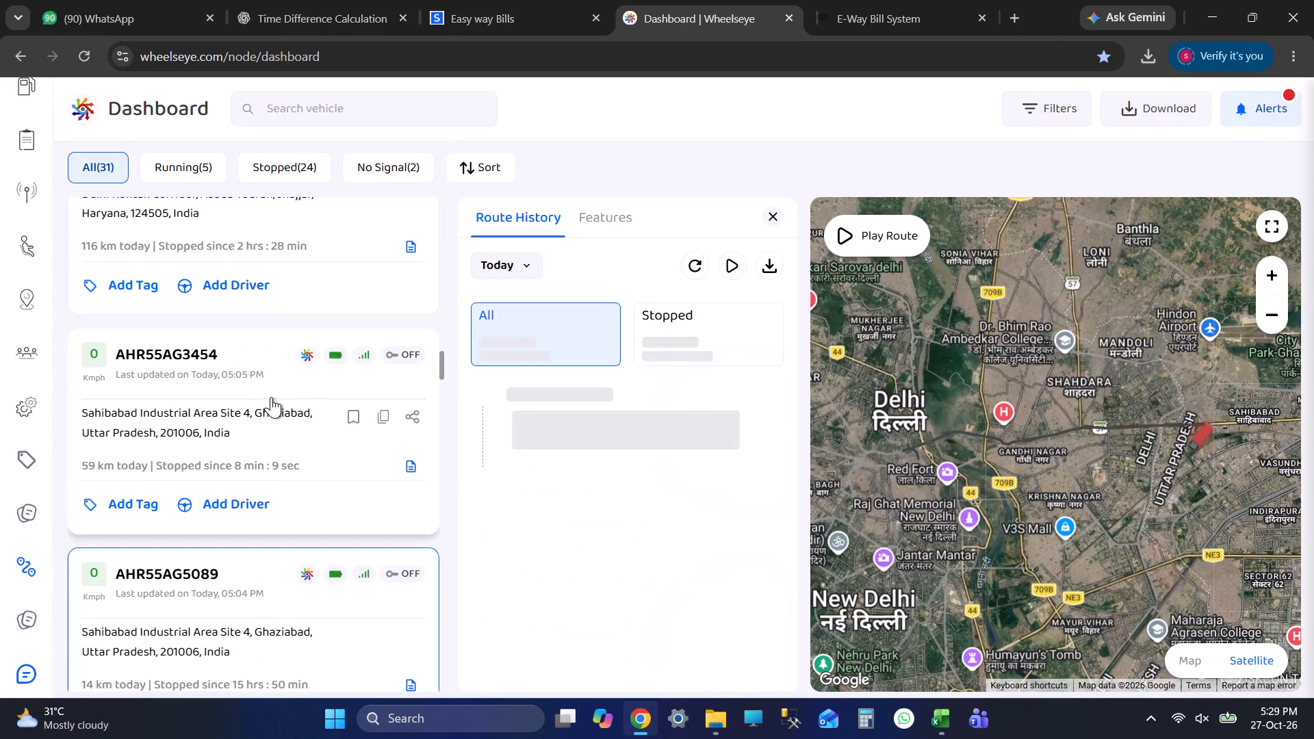
scroll(298, 445, up, 3)
click(249, 443)
scroll(249, 443, up, 2)
scroll(249, 443, down, 3)
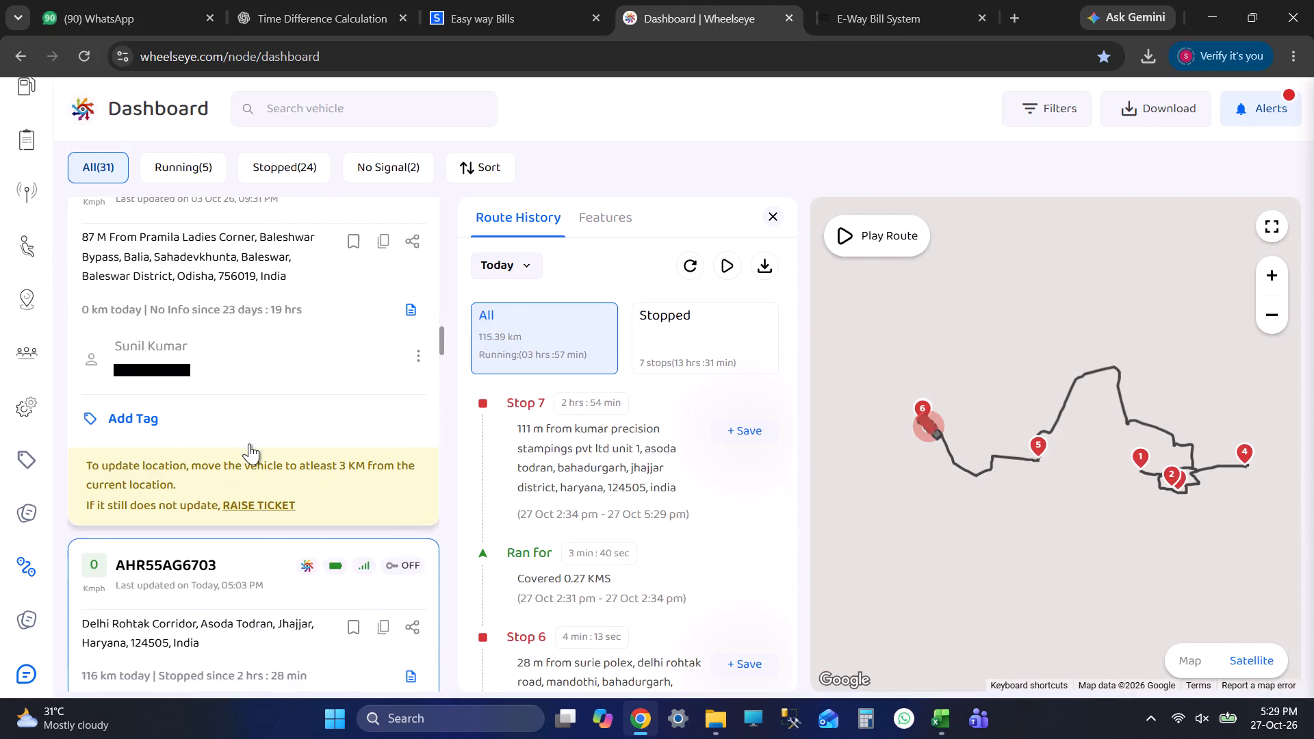
scroll(249, 443, down, 2)
click(222, 451)
scroll(1059, 428, down, 4)
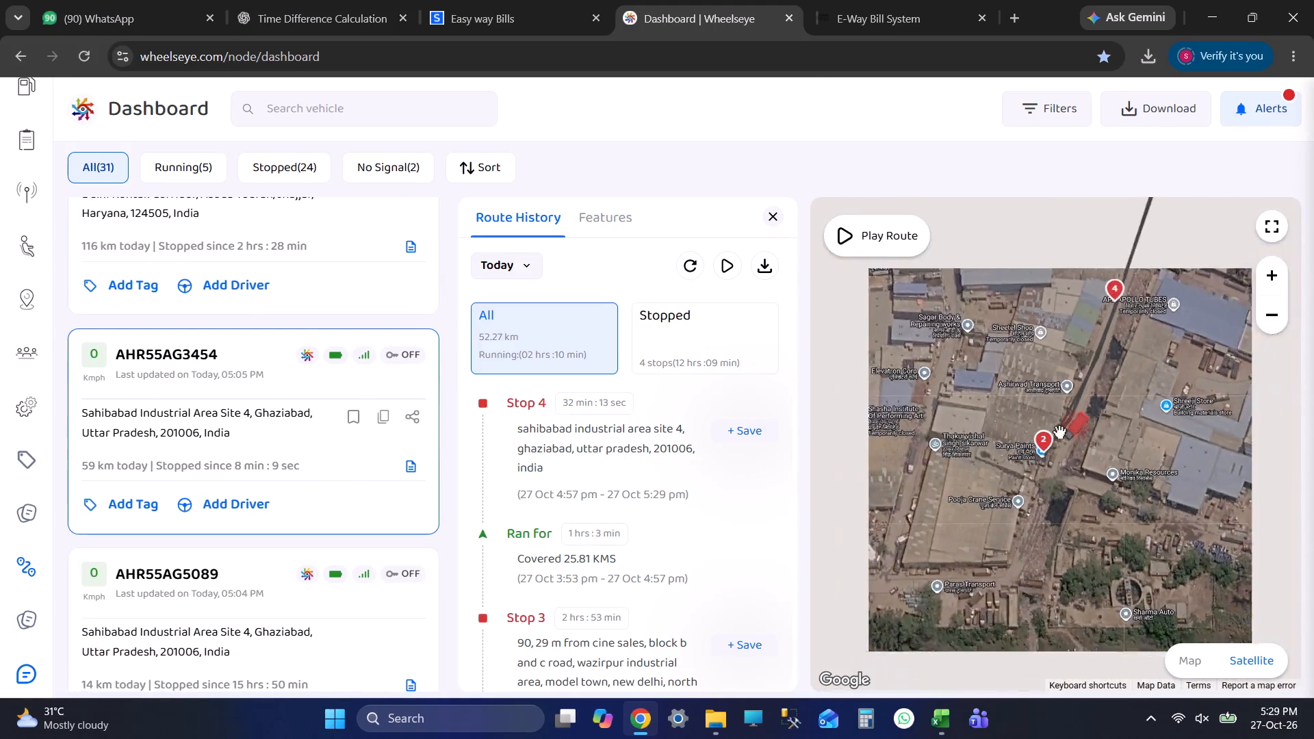
scroll(1059, 432, down, 7)
scroll(1053, 482, up, 1)
scroll(1053, 482, down, 5)
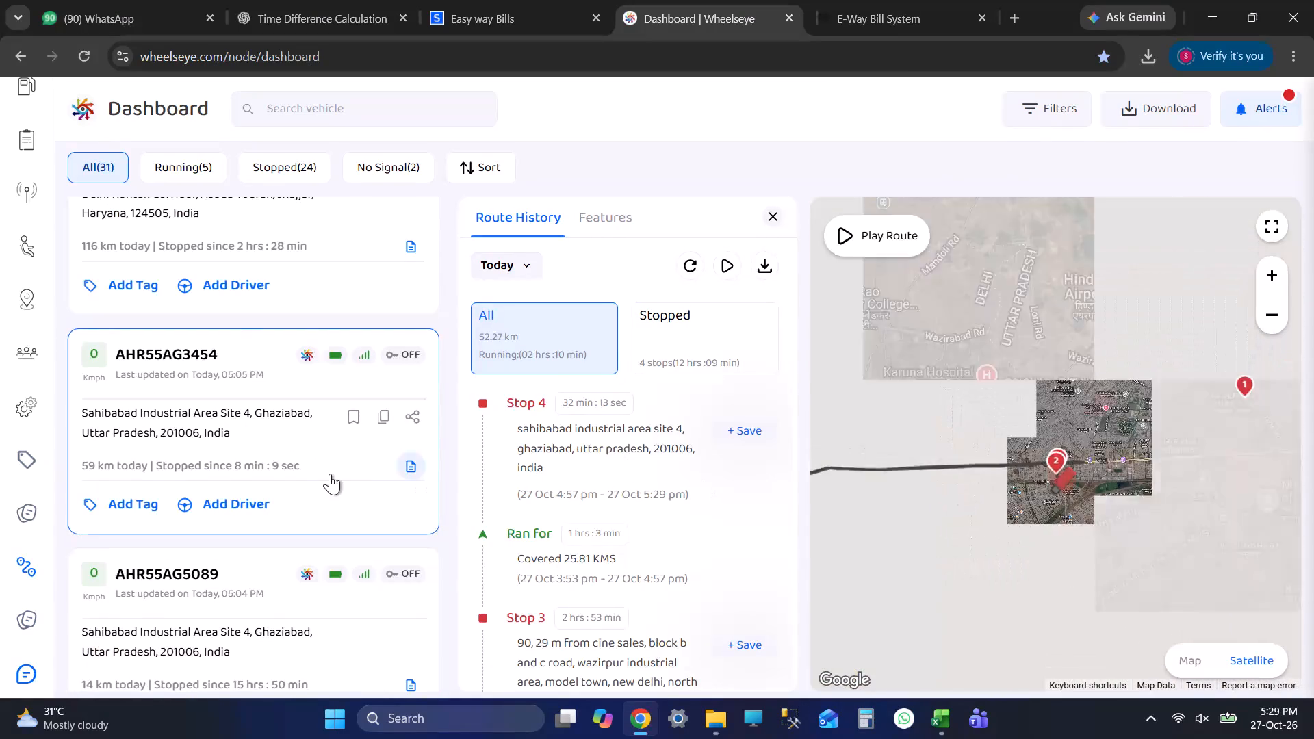
scroll(326, 474, up, 3)
click(320, 474)
scroll(320, 474, down, 2)
click(274, 487)
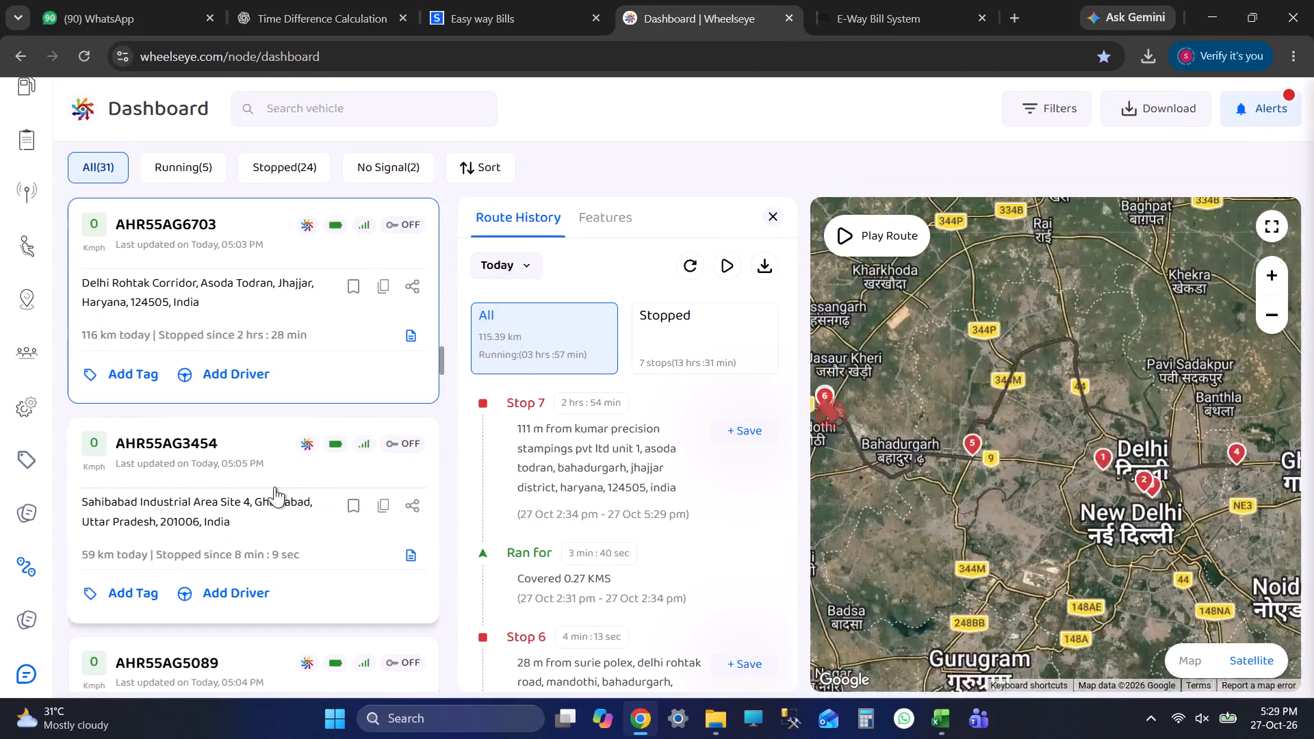
scroll(1083, 446, down, 7)
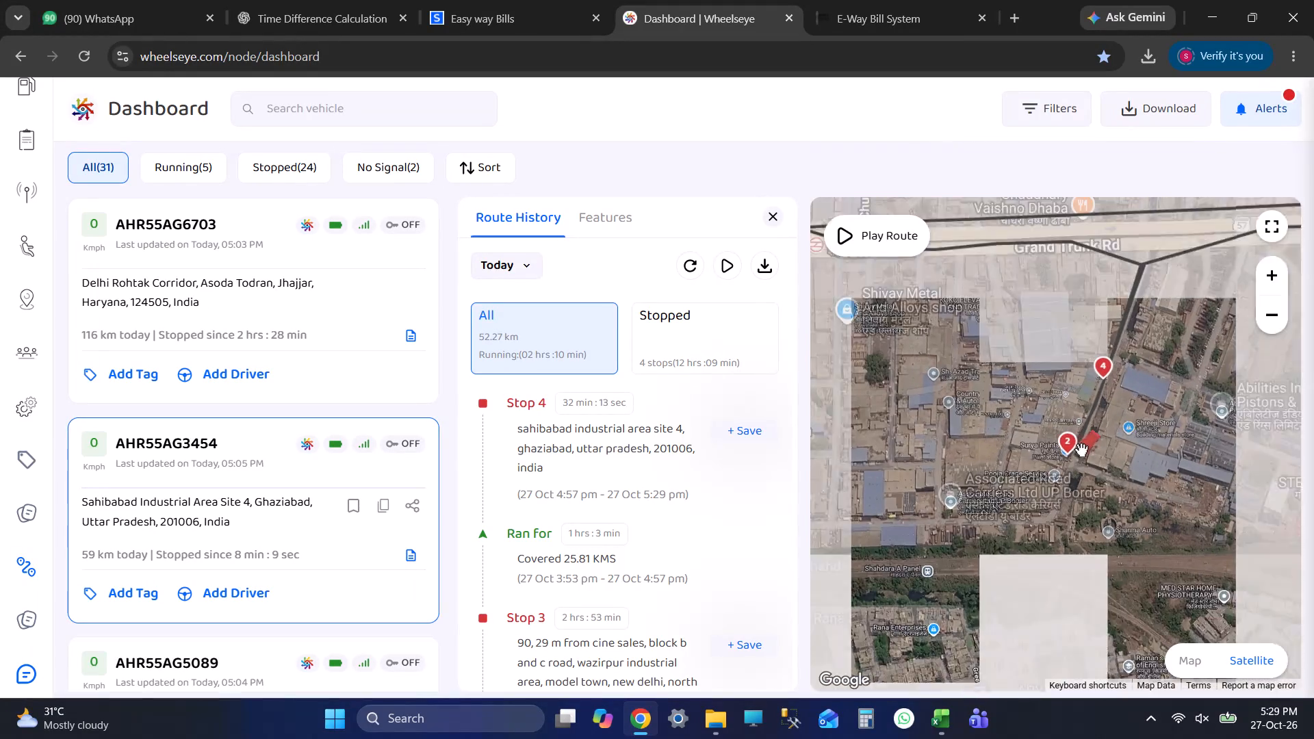
scroll(1069, 434, down, 8)
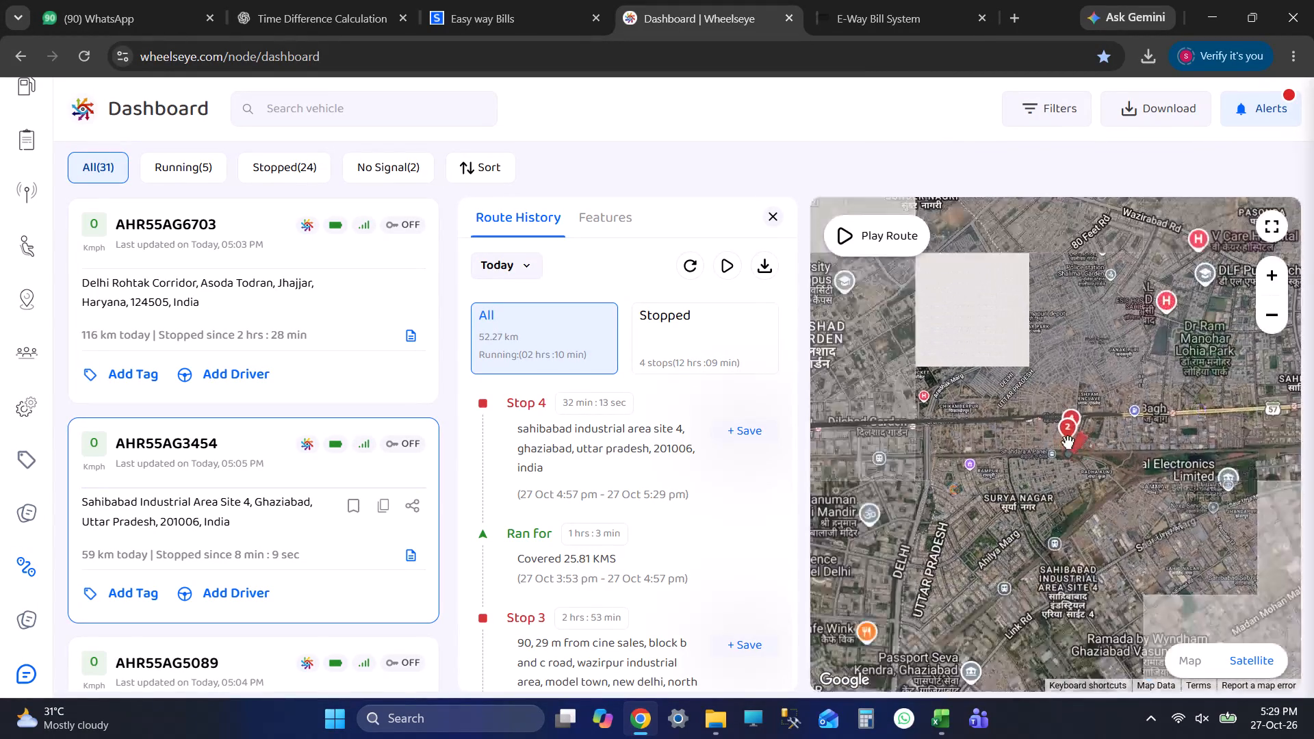
scroll(1068, 442, down, 3)
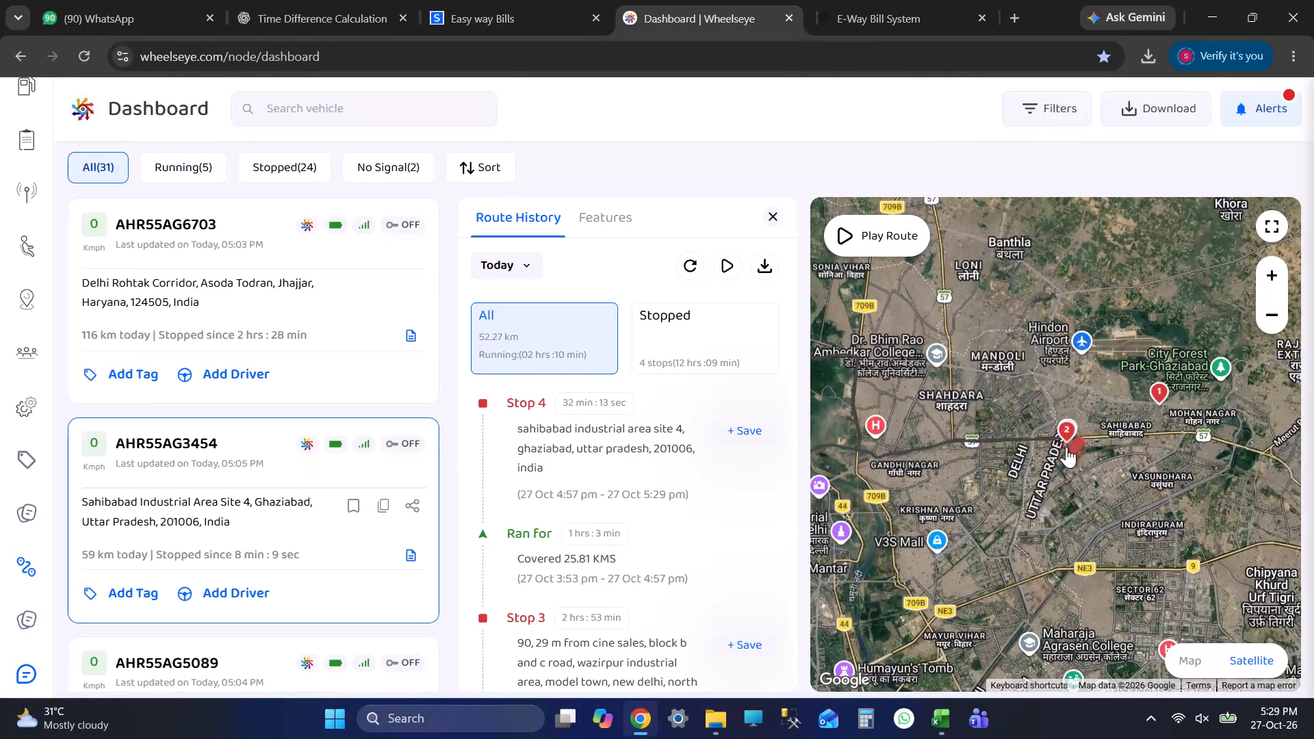
scroll(1066, 447, down, 1)
scroll(1066, 447, up, 1)
scroll(1066, 447, down, 1)
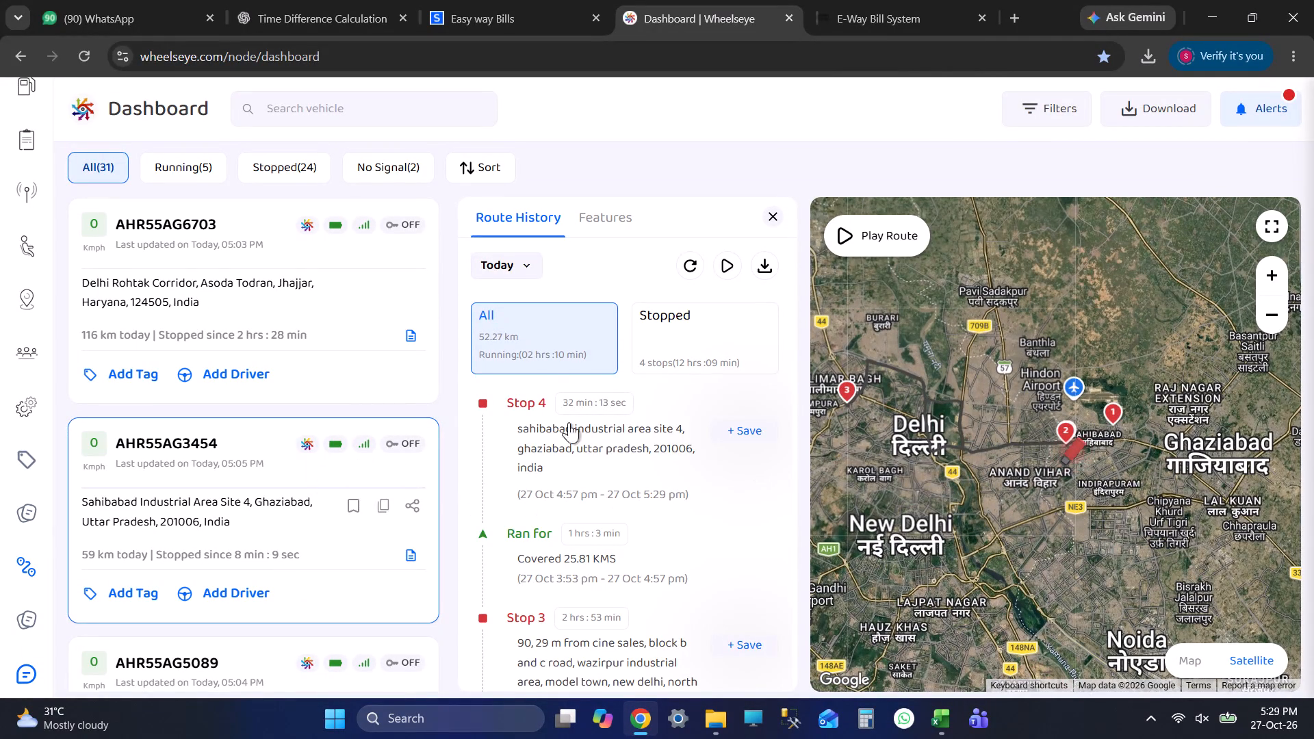
click(571, 408)
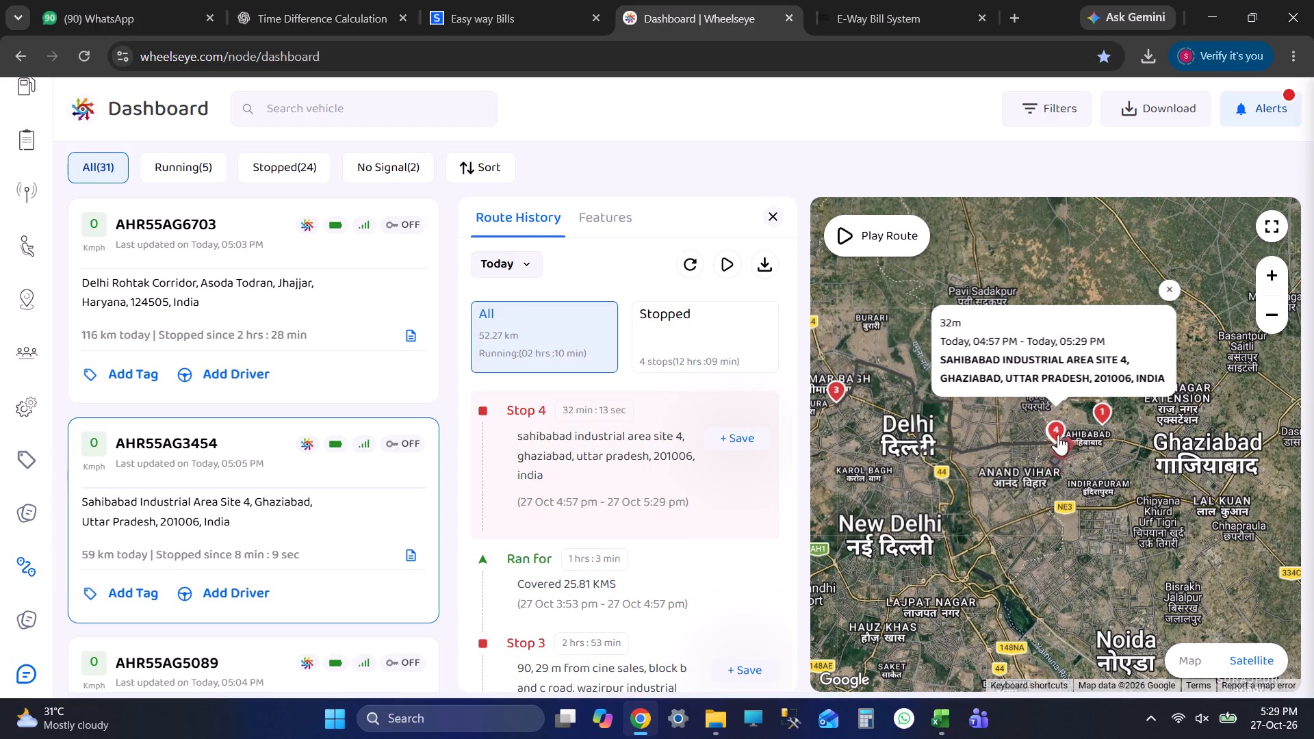
scroll(1050, 444, up, 20)
scroll(1050, 444, up, 2)
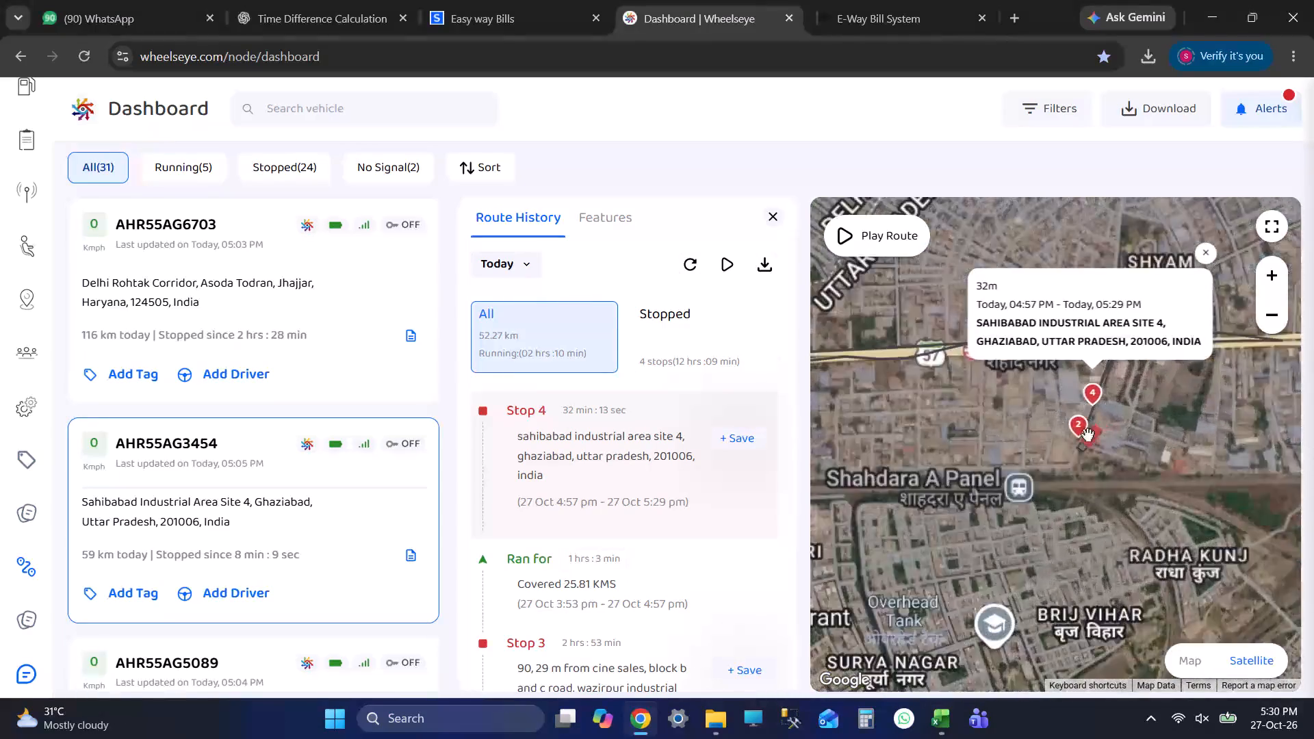
scroll(1087, 435, up, 2)
scroll(1087, 435, down, 1)
scroll(1087, 435, up, 1)
scroll(1087, 435, down, 5)
scroll(1087, 435, up, 1)
scroll(1087, 435, down, 9)
scroll(1087, 435, up, 1)
scroll(1087, 435, down, 1)
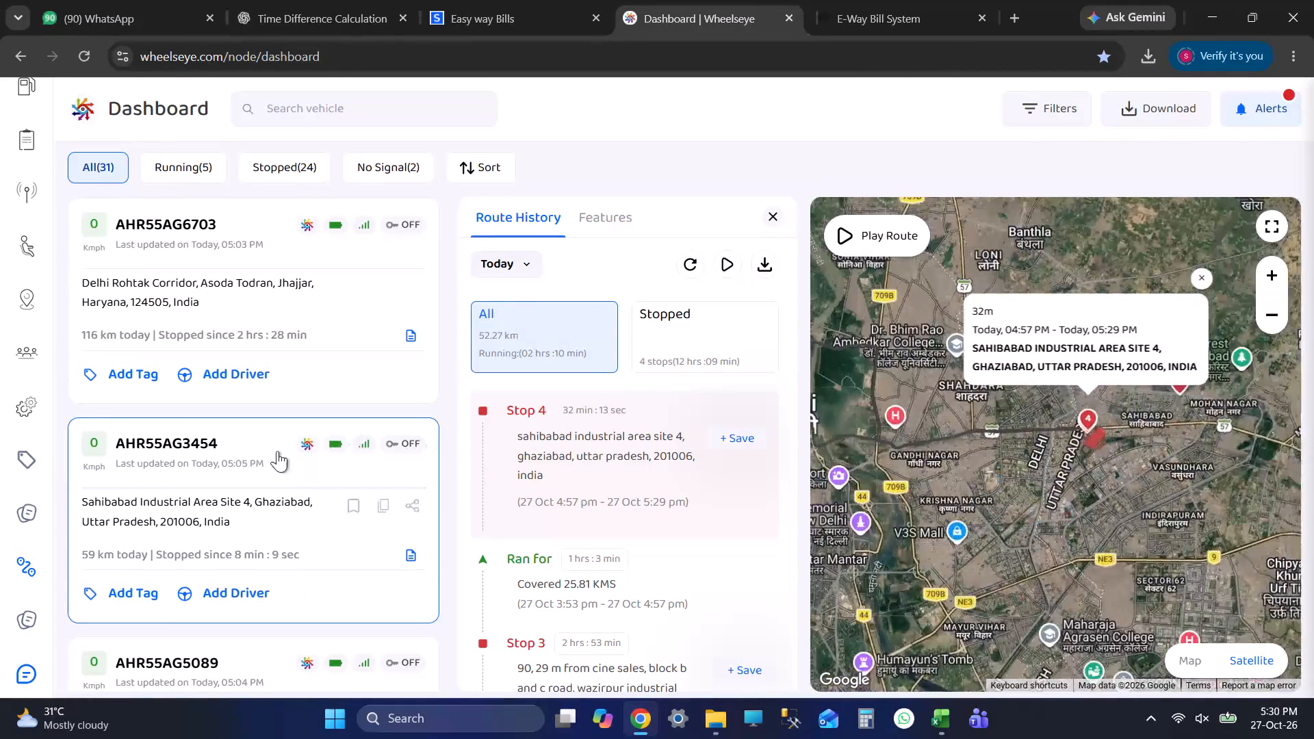
scroll(254, 461, up, 4)
click(253, 587)
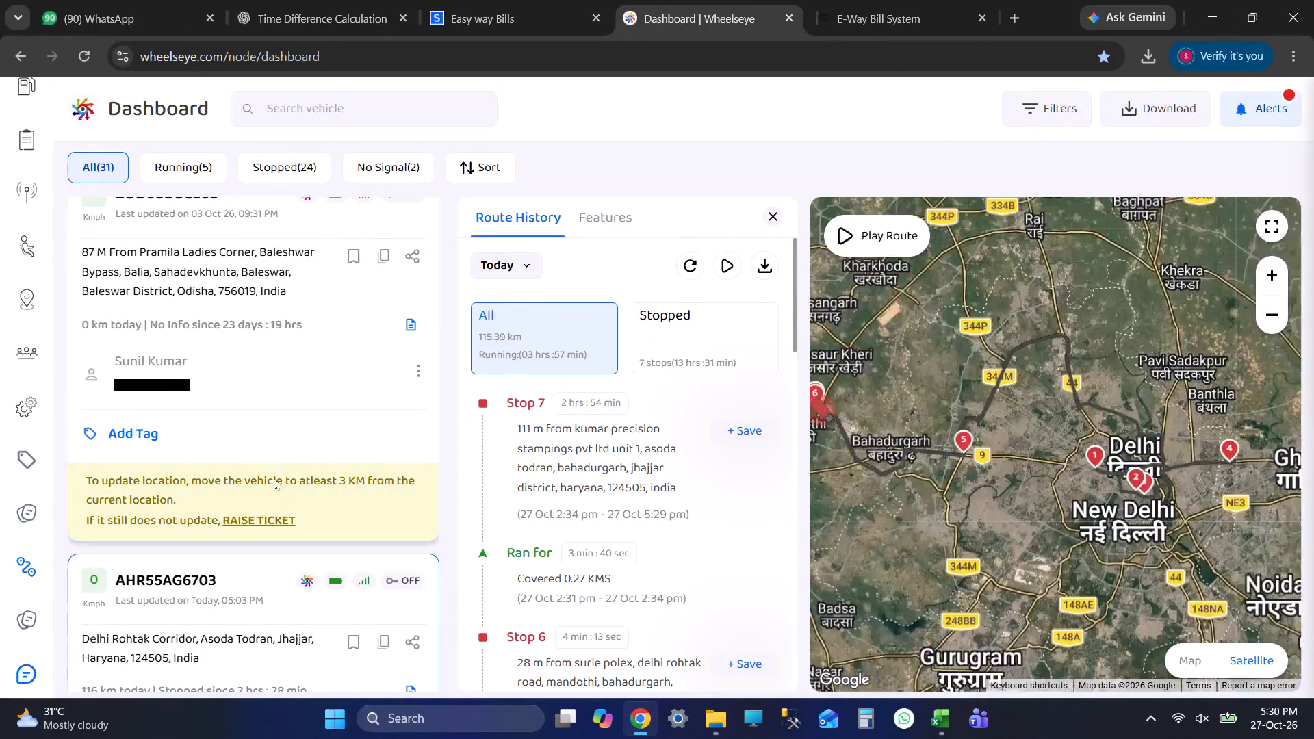
scroll(283, 441, up, 2)
click(283, 441)
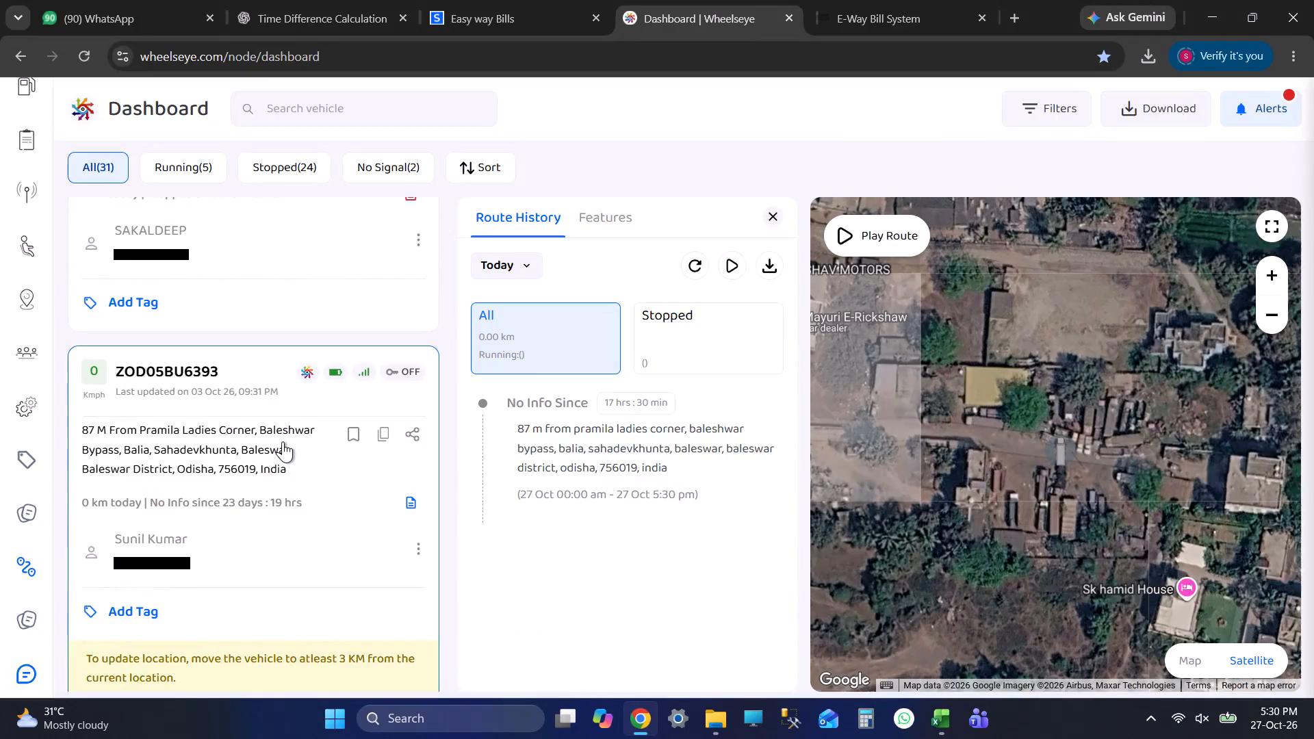
scroll(263, 424, up, 3)
click(263, 424)
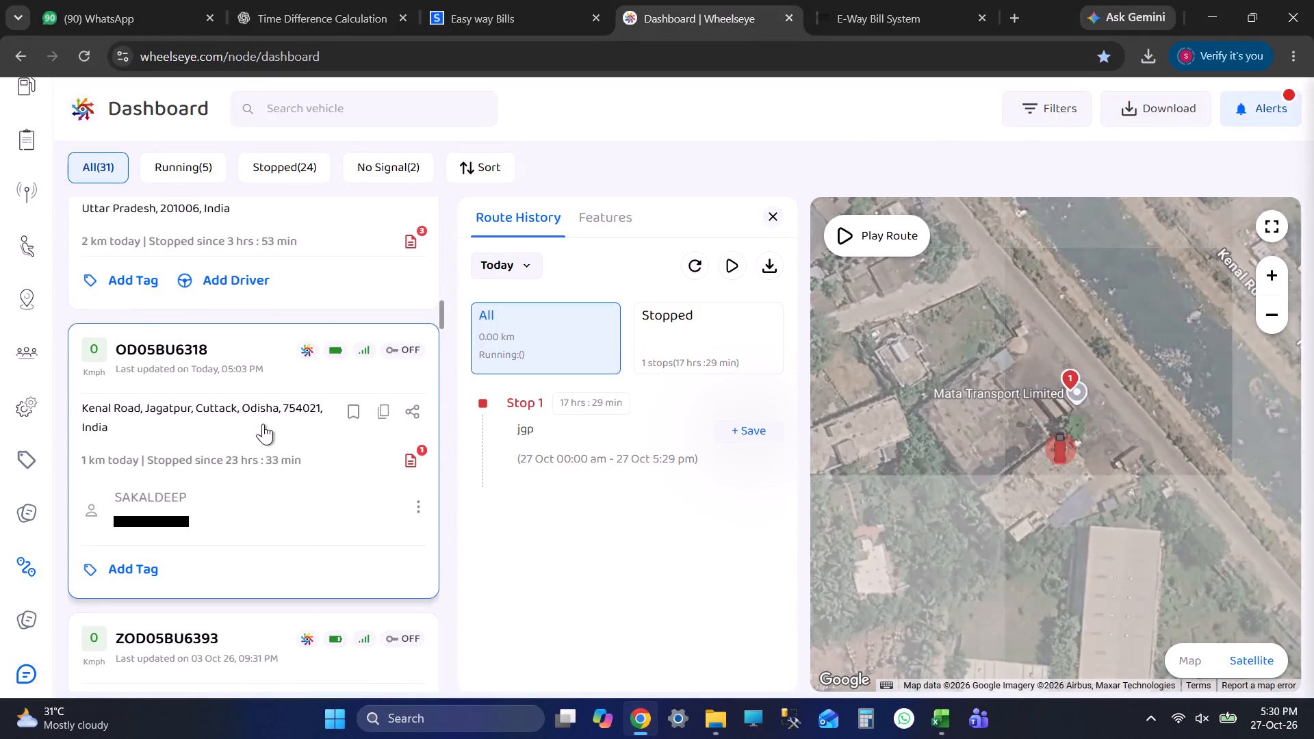
scroll(263, 424, up, 4)
click(198, 493)
scroll(198, 493, up, 2)
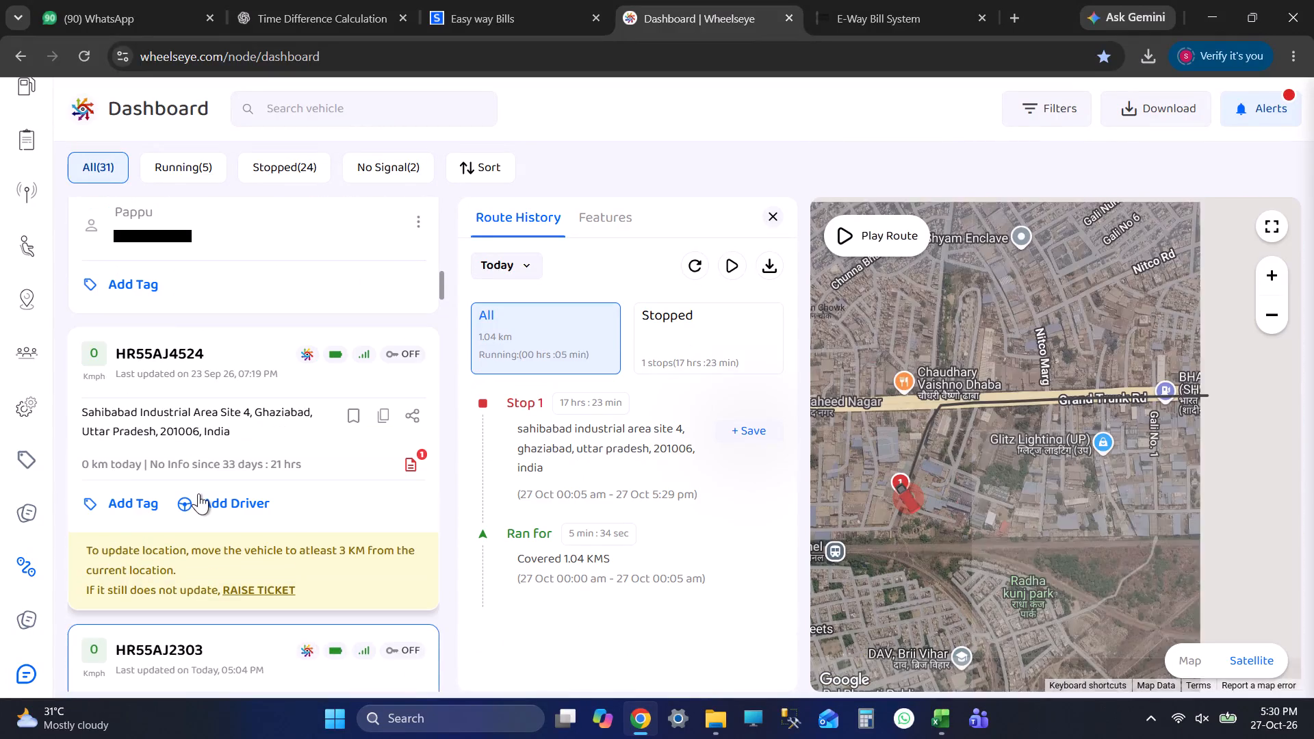
click(228, 459)
scroll(228, 459, up, 3)
click(228, 459)
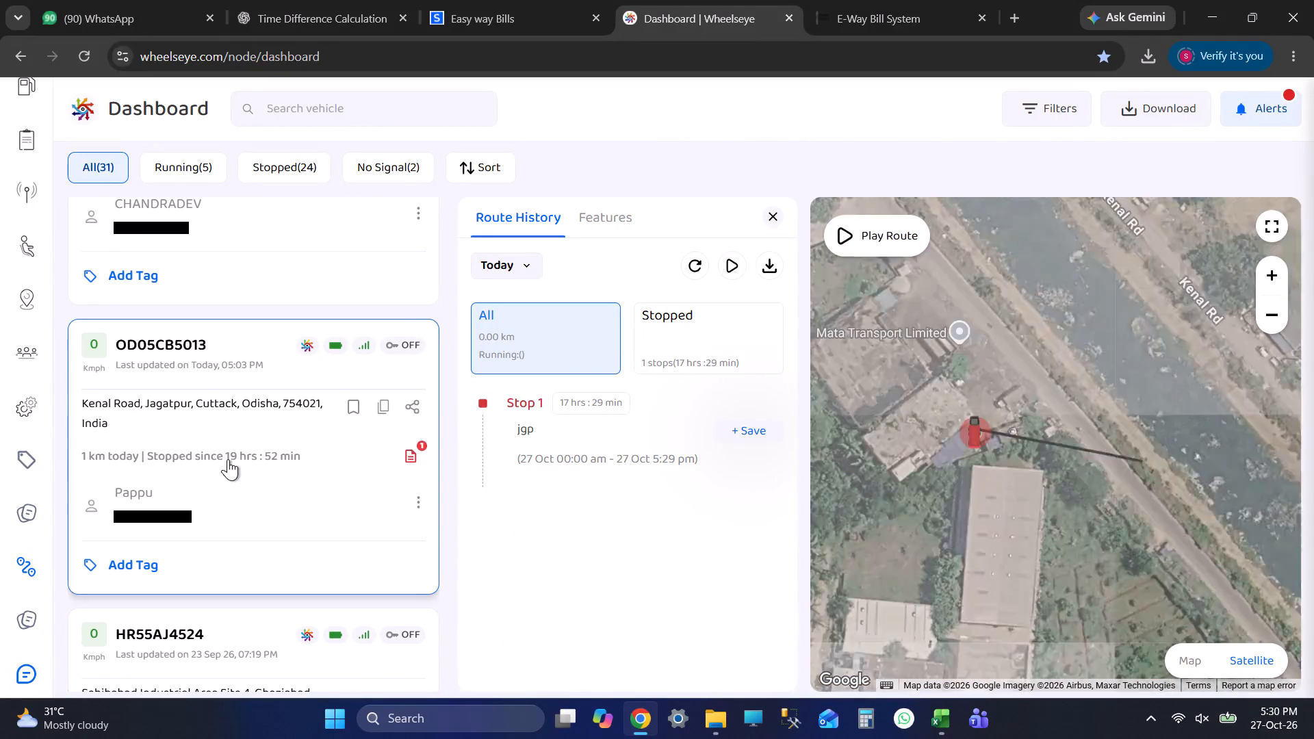
scroll(228, 459, up, 4)
click(228, 459)
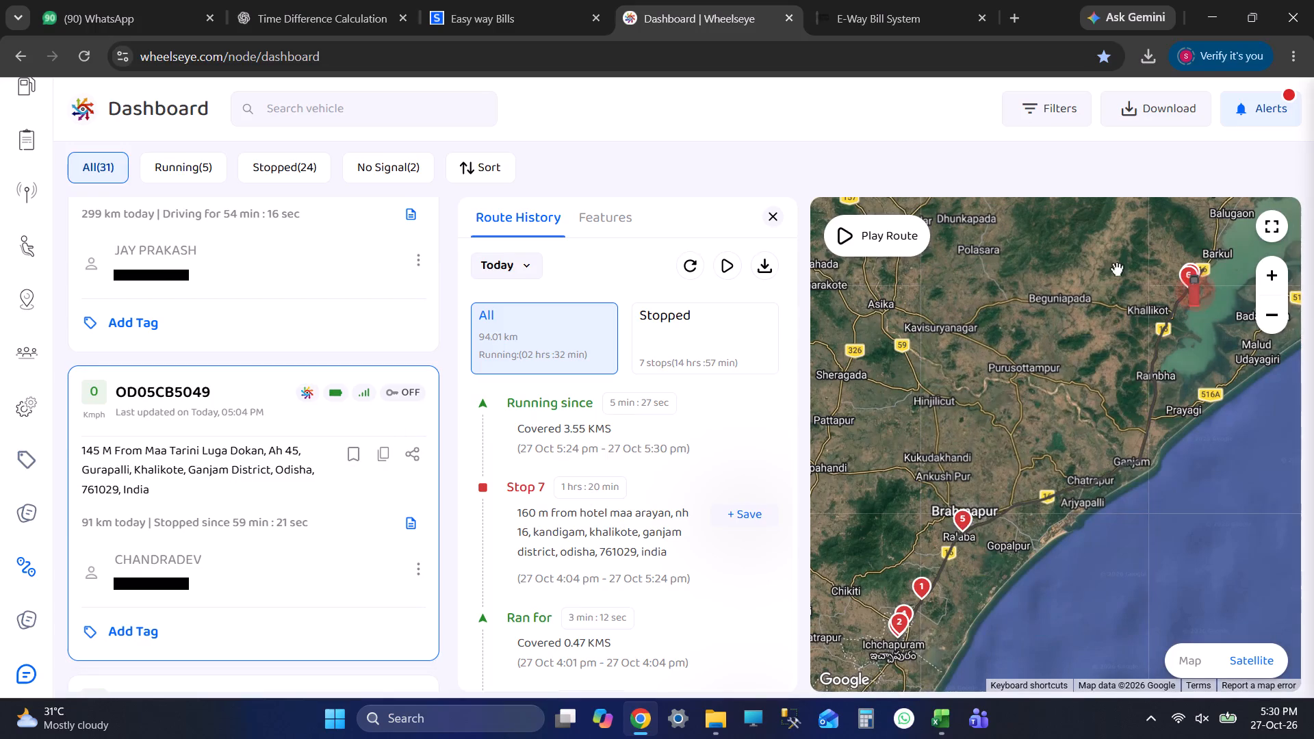
drag(1117, 269, 983, 417)
scroll(1010, 430, up, 7)
scroll(1047, 483, up, 3)
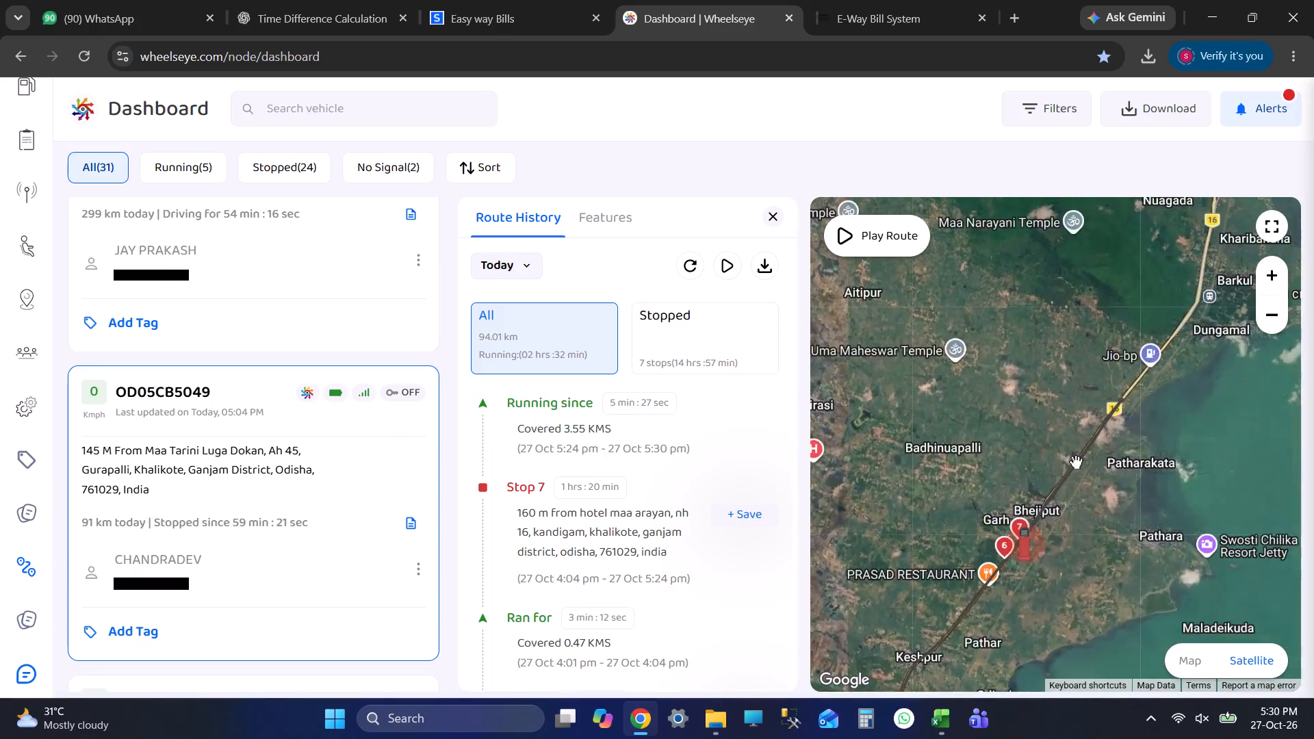
drag(1060, 458, 1009, 473)
scroll(1009, 473, down, 8)
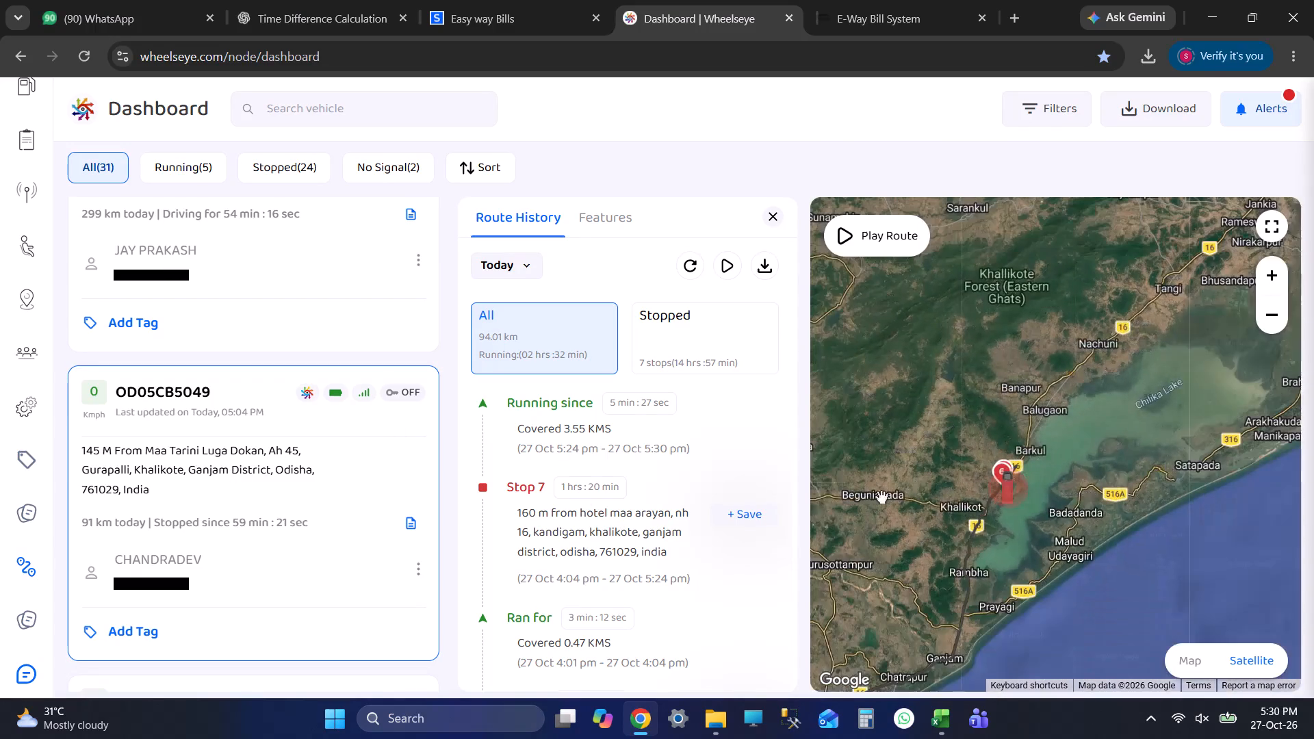
scroll(172, 489, up, 2)
click(224, 389)
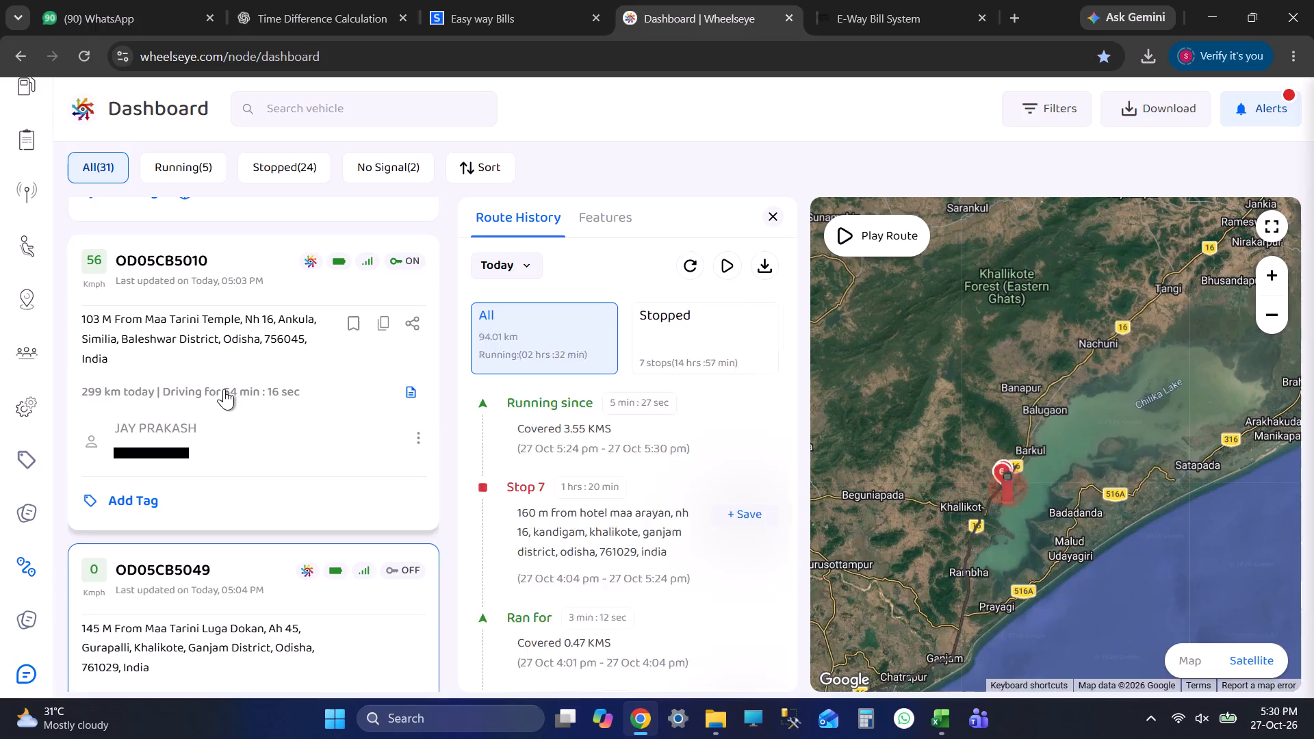
drag(868, 509, 932, 367)
scroll(985, 425, up, 3)
drag(953, 433, 992, 320)
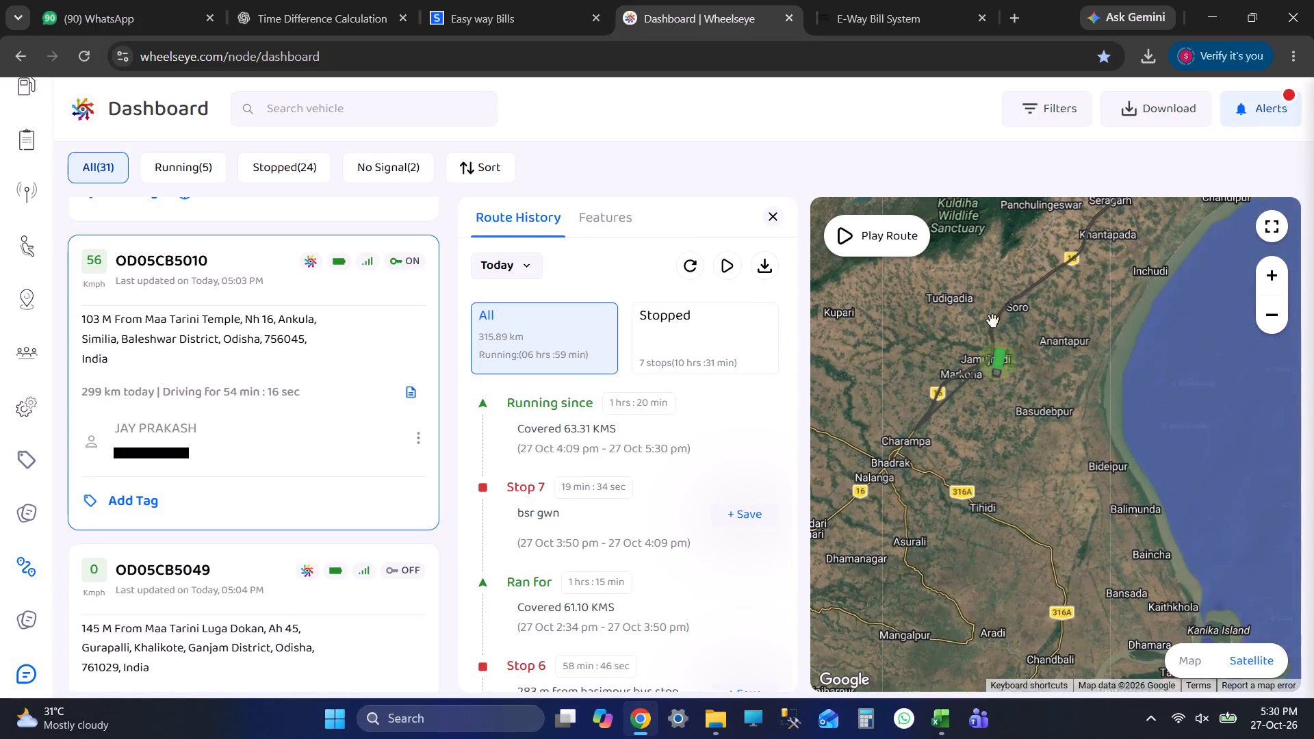
drag(924, 413, 1001, 424)
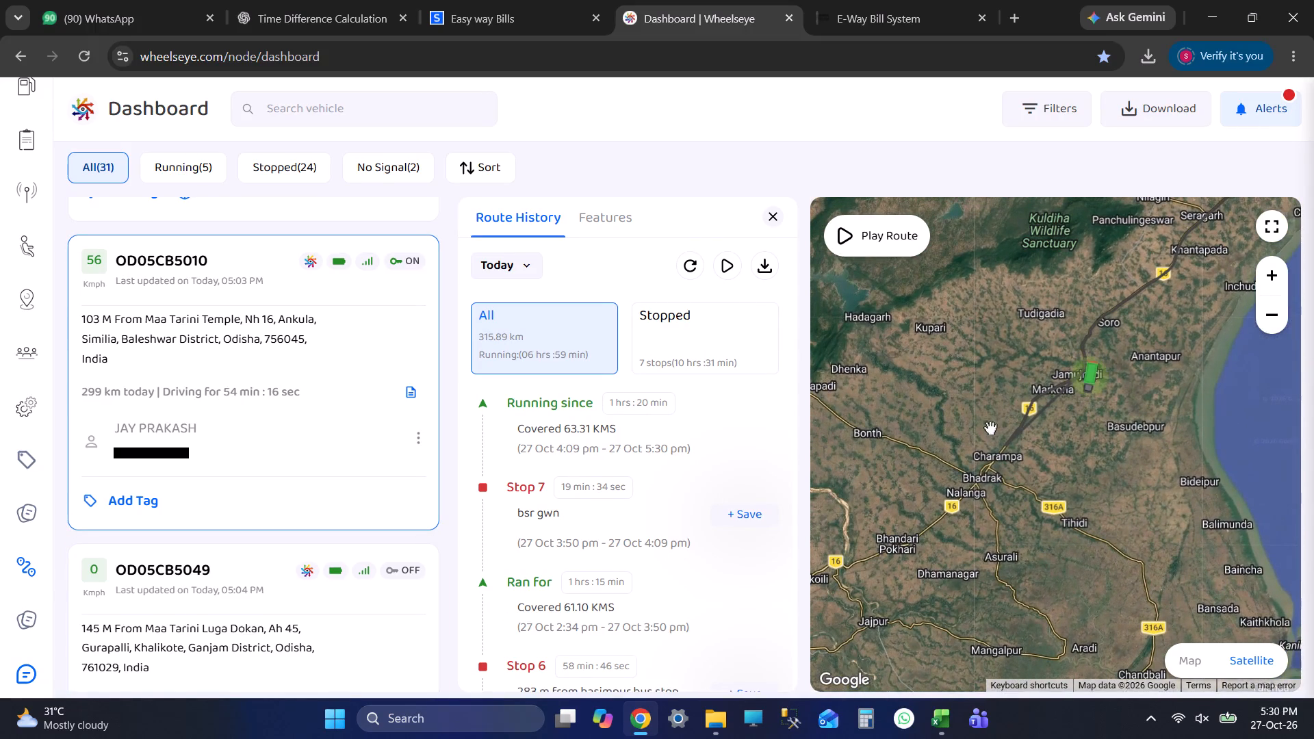
scroll(1050, 407, down, 2)
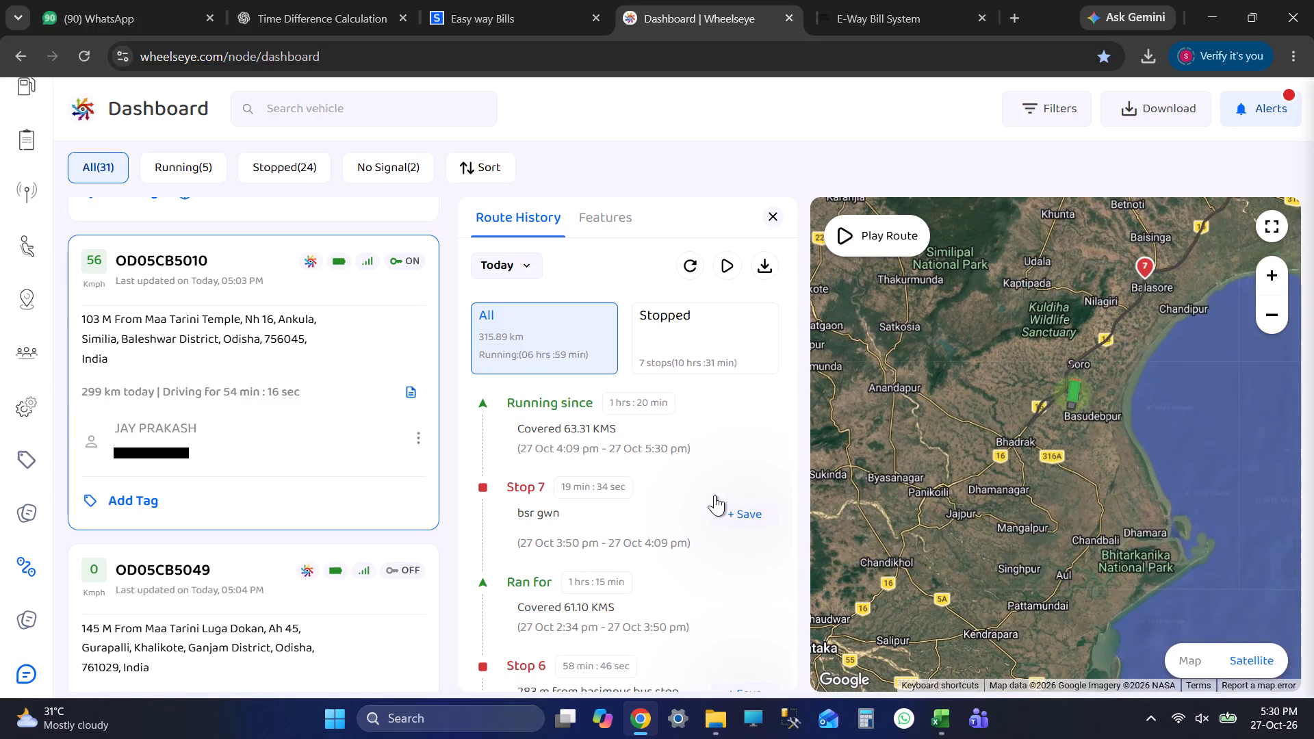
scroll(185, 339, up, 3)
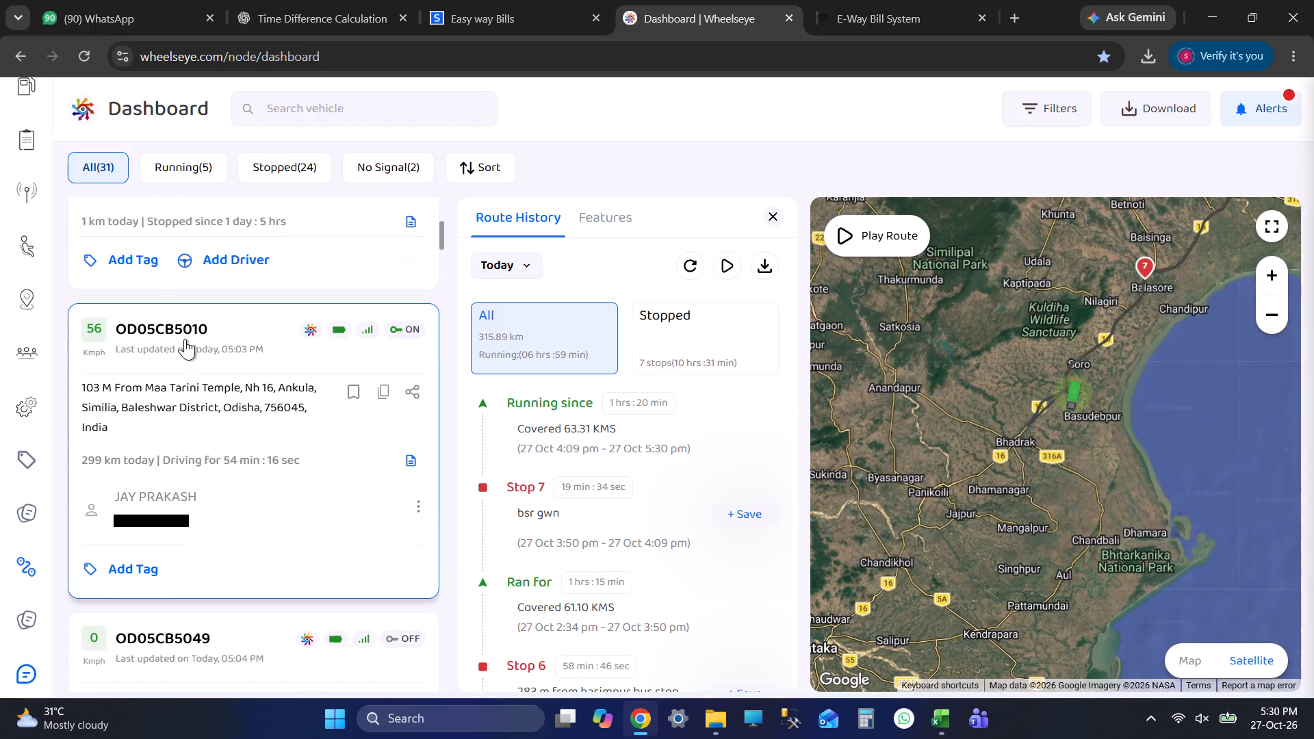
scroll(185, 339, up, 1)
click(214, 410)
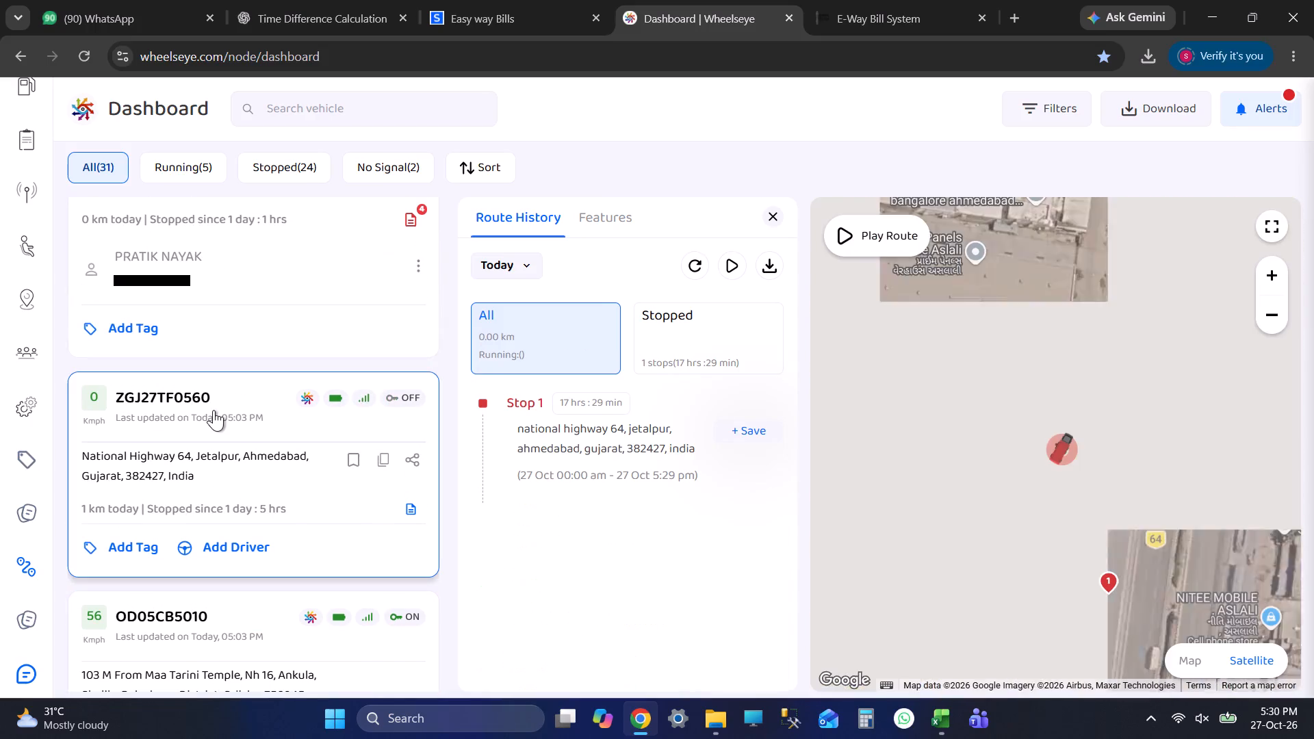
scroll(1085, 473, down, 8)
scroll(198, 395, up, 2)
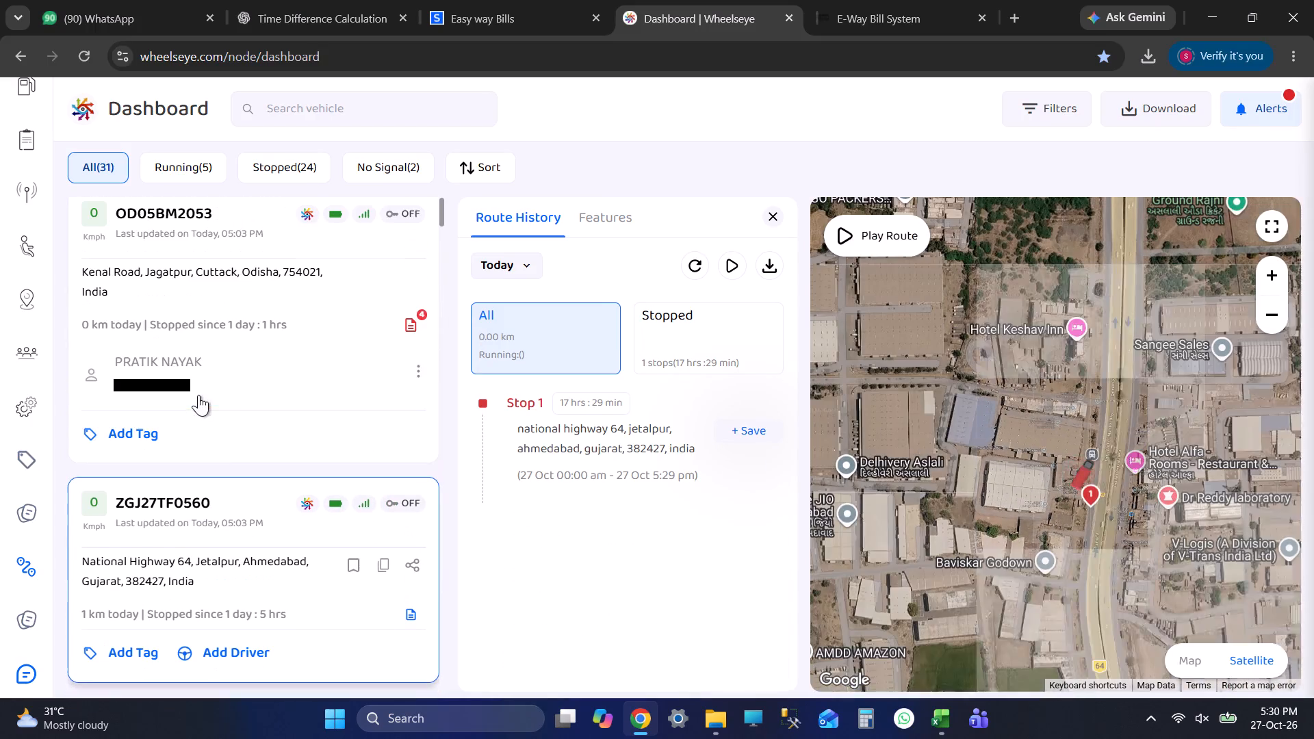
click(221, 356)
scroll(221, 356, up, 4)
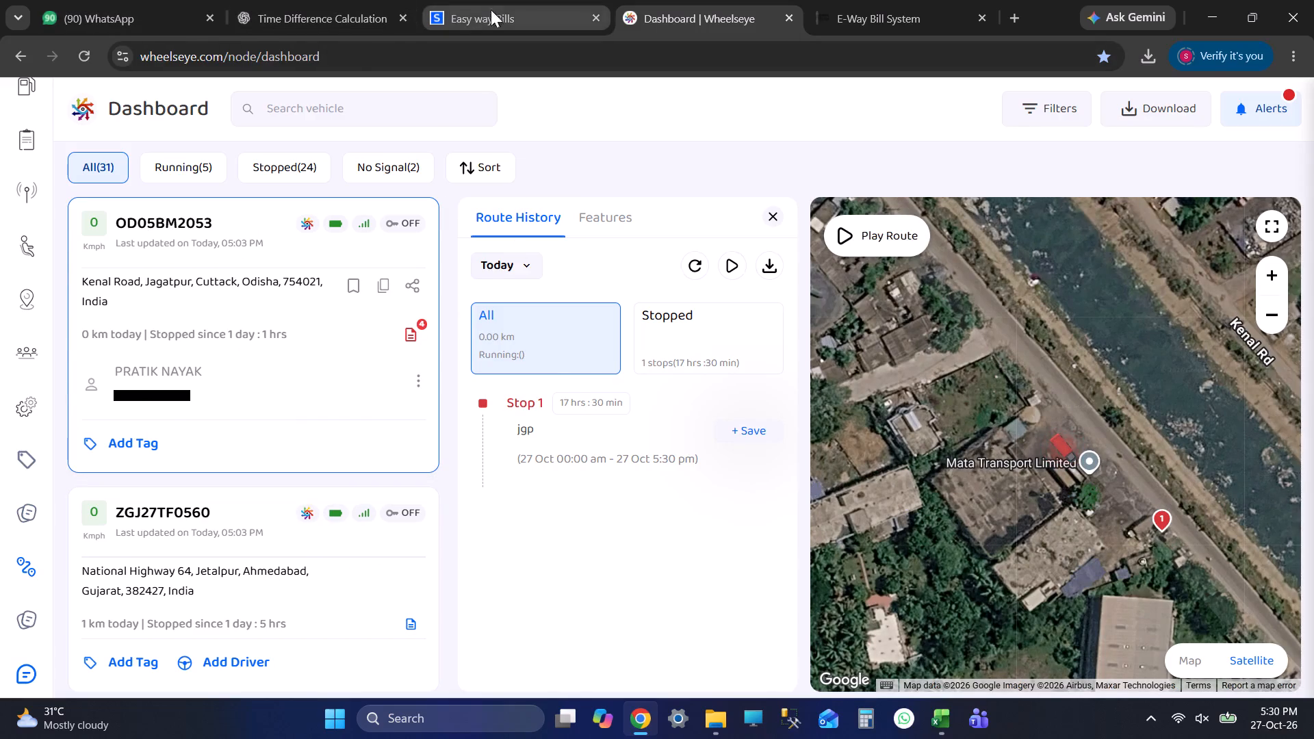
key(alt+Tab)
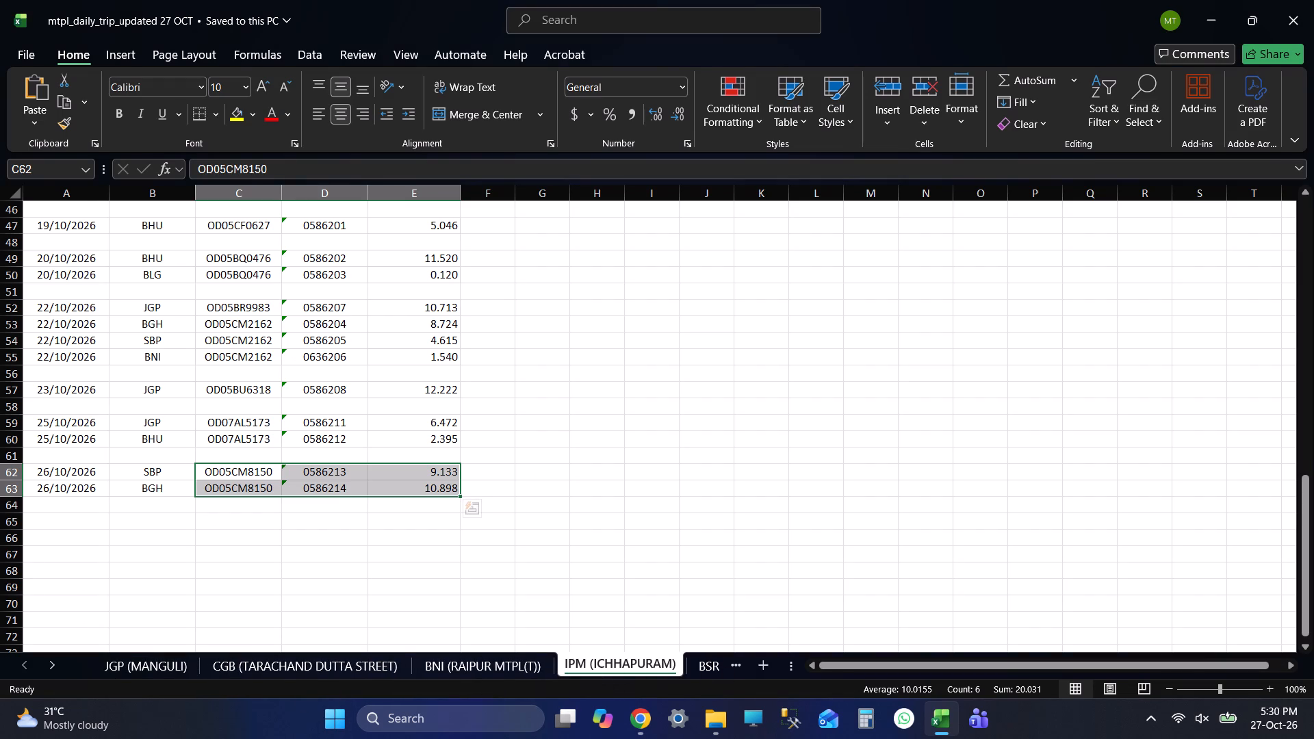
click(311, 673)
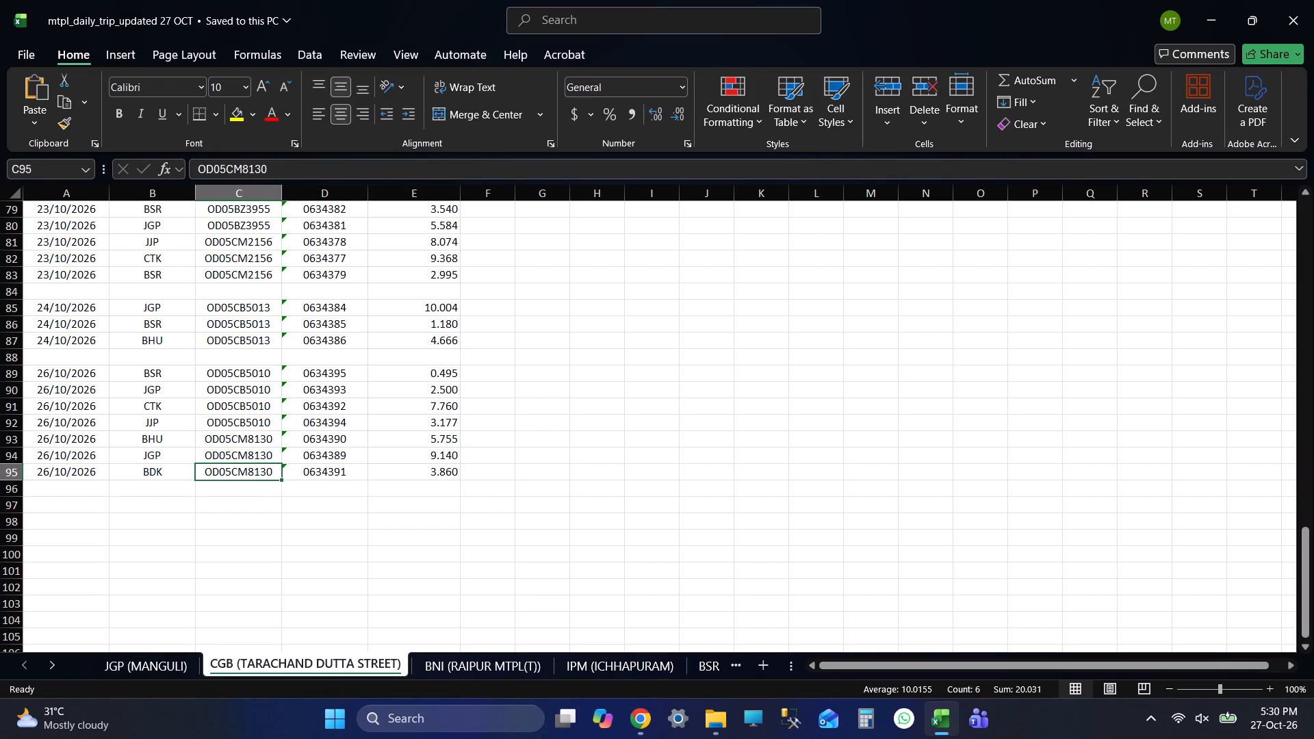
click(147, 419)
key(Tab)
key(Tab)
key(shift+Tab)
key(ctrl+c)
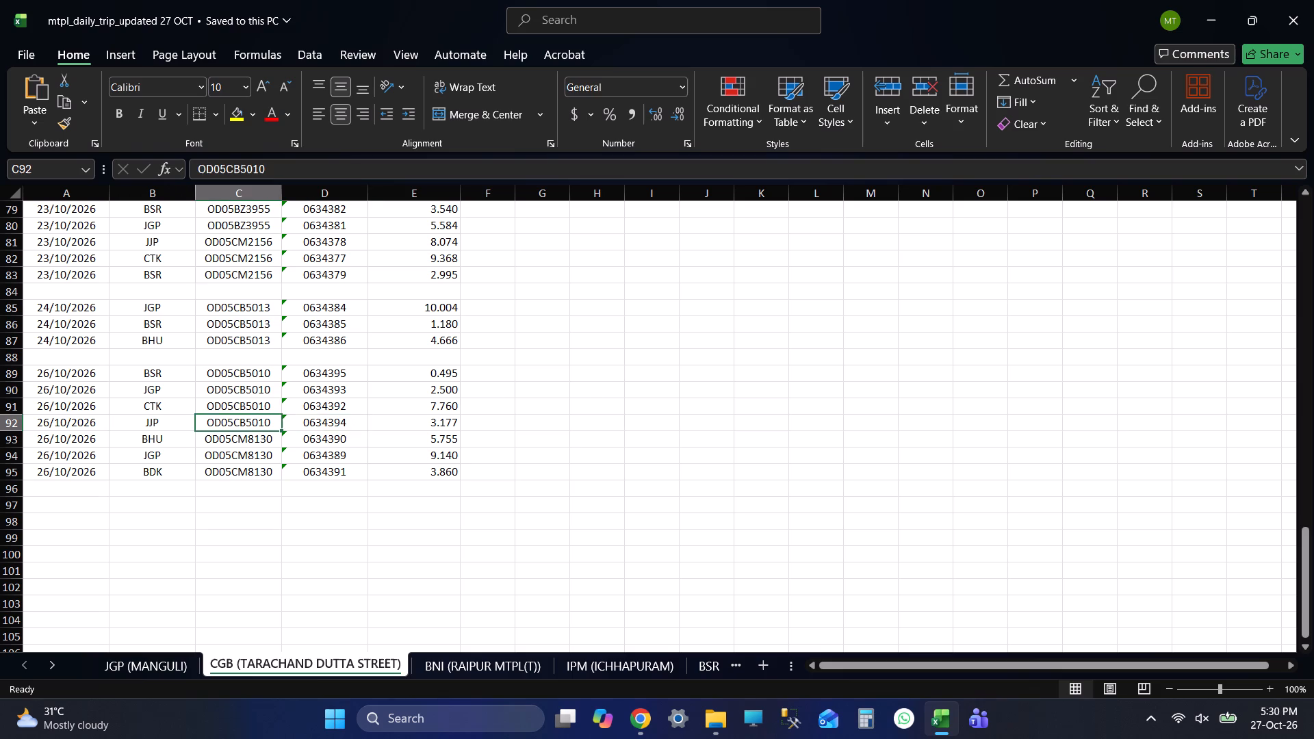
key(alt+Tab)
scroll(287, 466, down, 4)
click(260, 464)
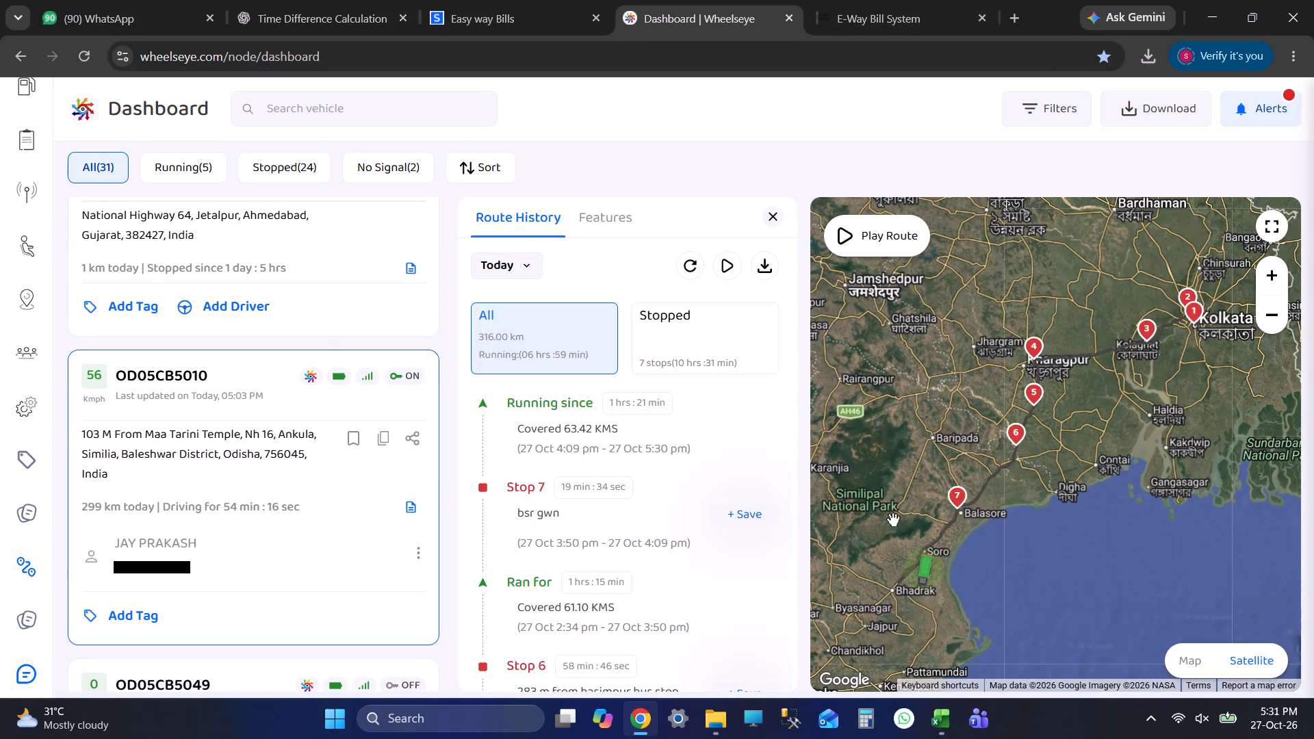
key(alt+Tab)
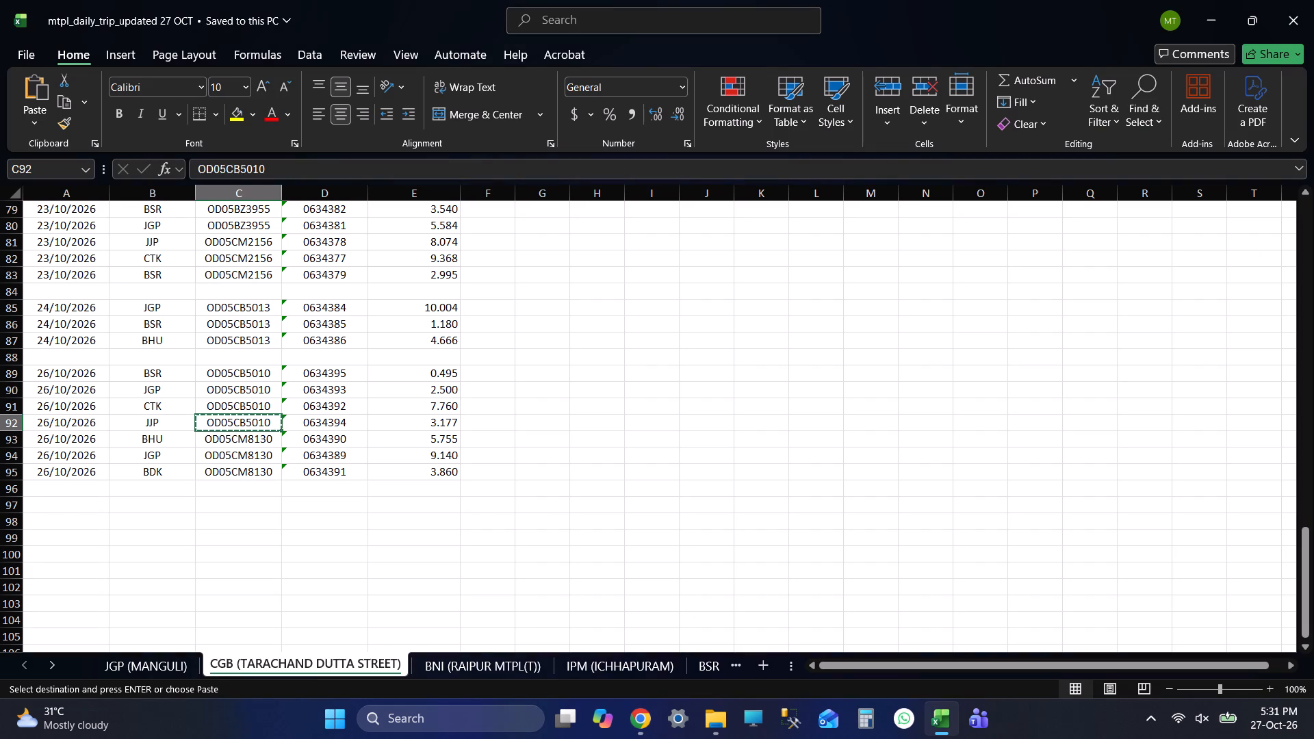
key(alt+Tab)
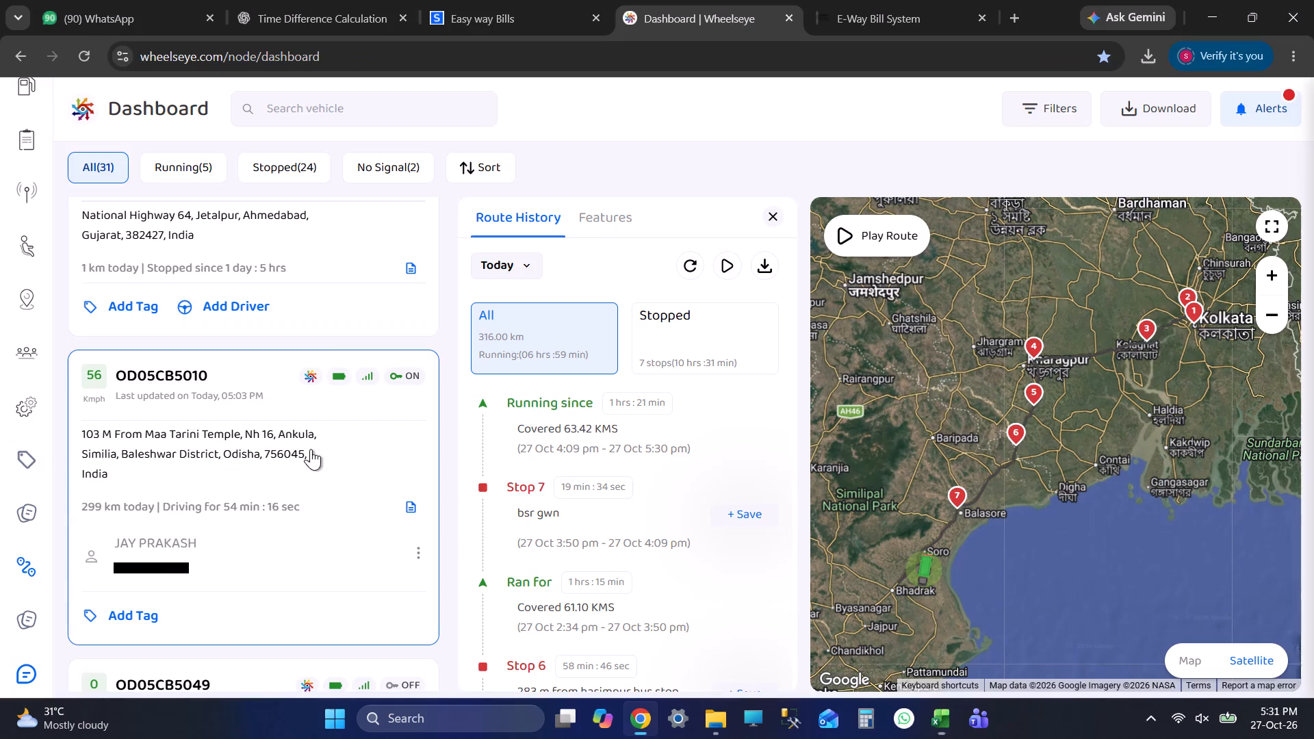
click(296, 108)
key(alt+Tab)
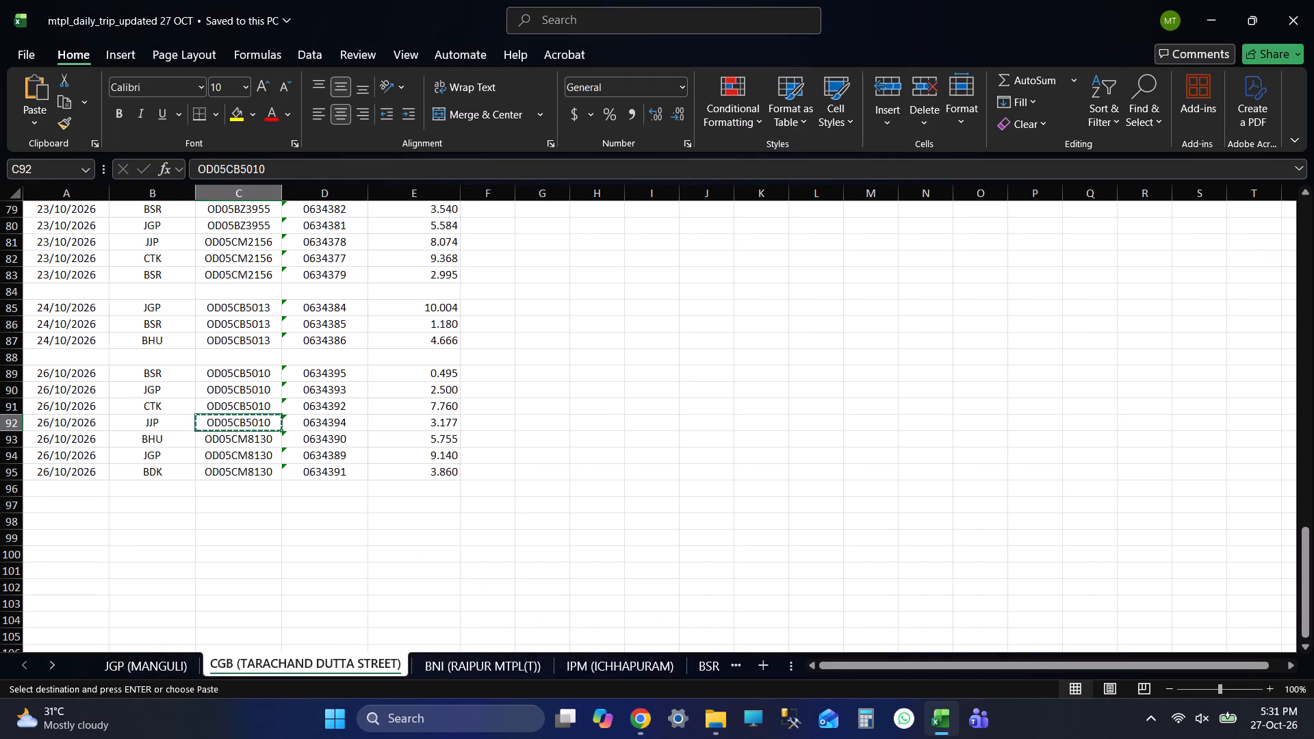
key(alt+Tab)
text(8130)
key(Return)
click(198, 348)
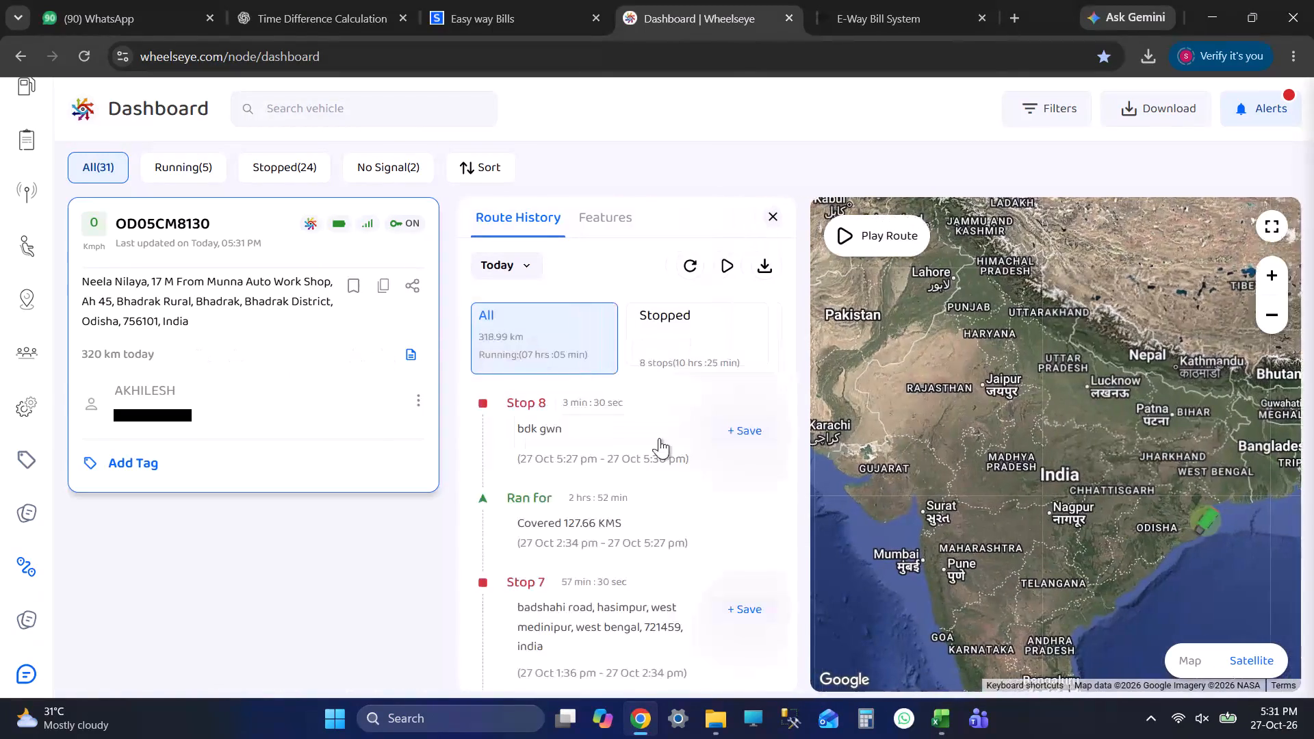
drag(970, 514, 1092, 432)
scroll(1033, 495, up, 2)
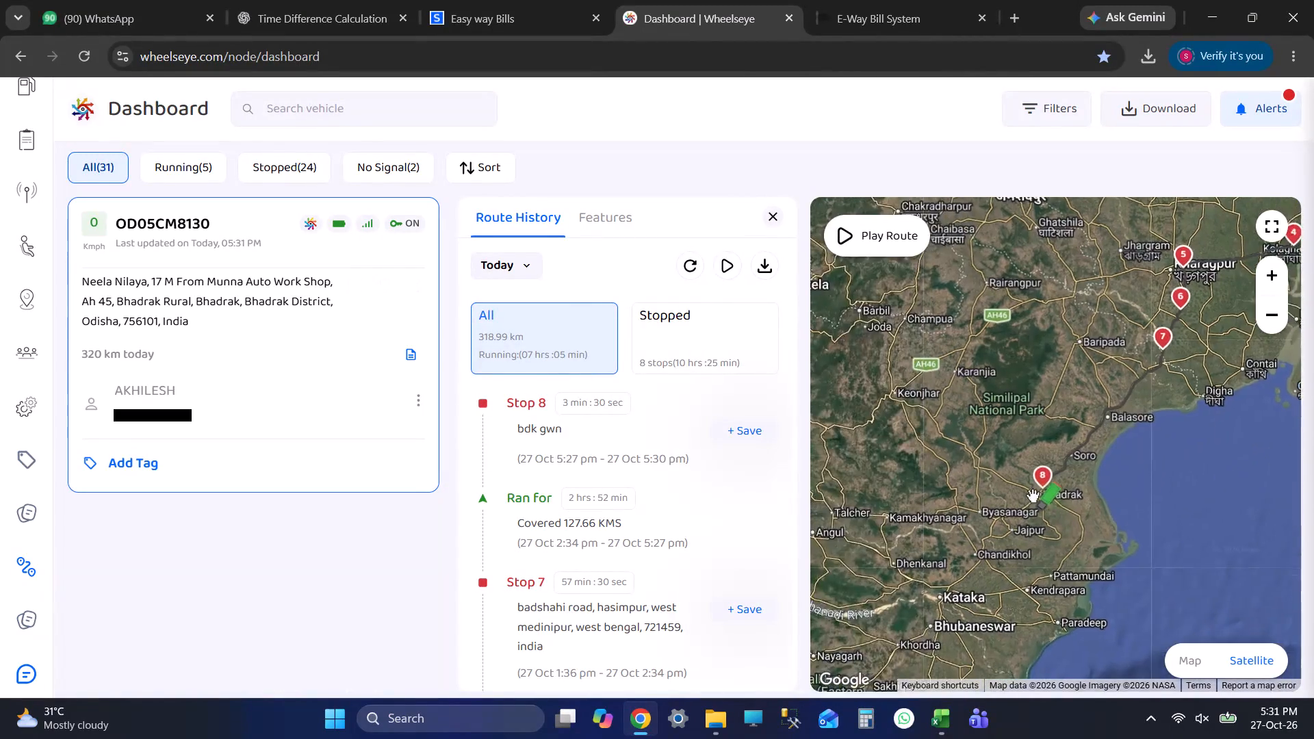
scroll(1033, 495, up, 20)
scroll(1033, 495, up, 4)
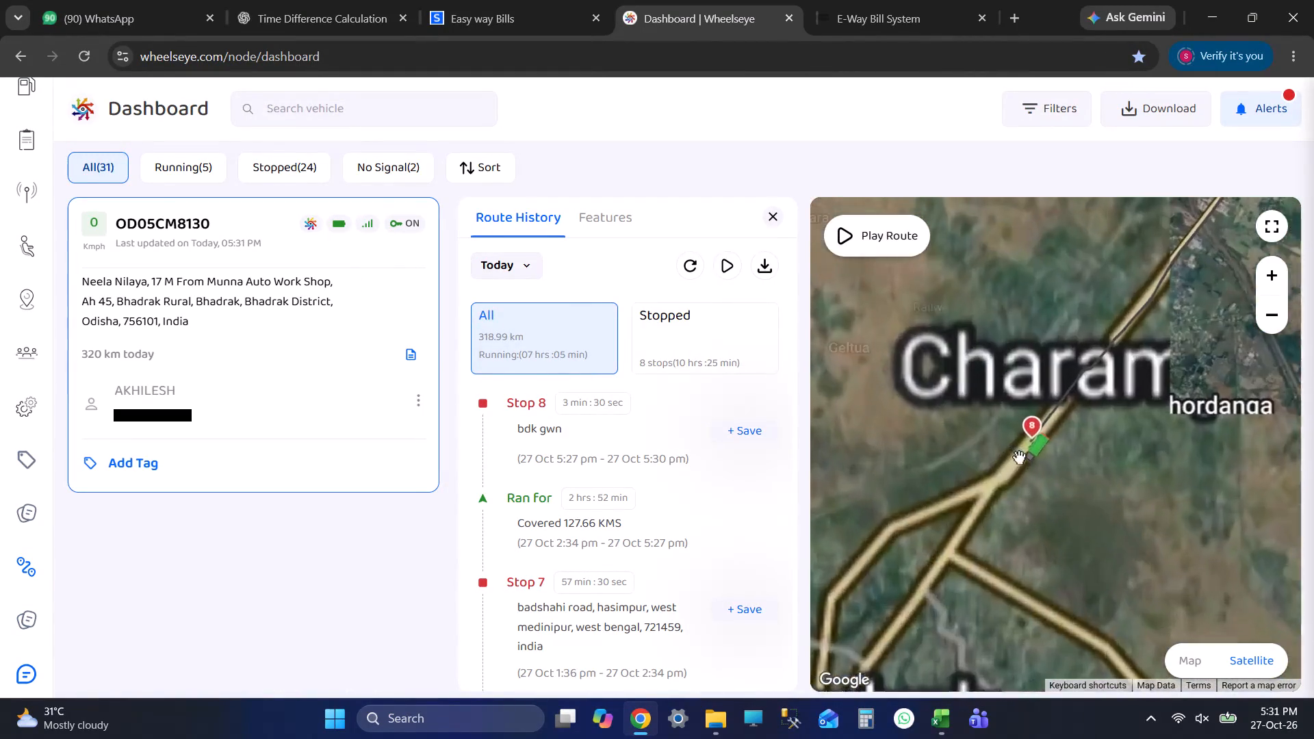
scroll(1019, 457, up, 4)
scroll(1098, 376, up, 6)
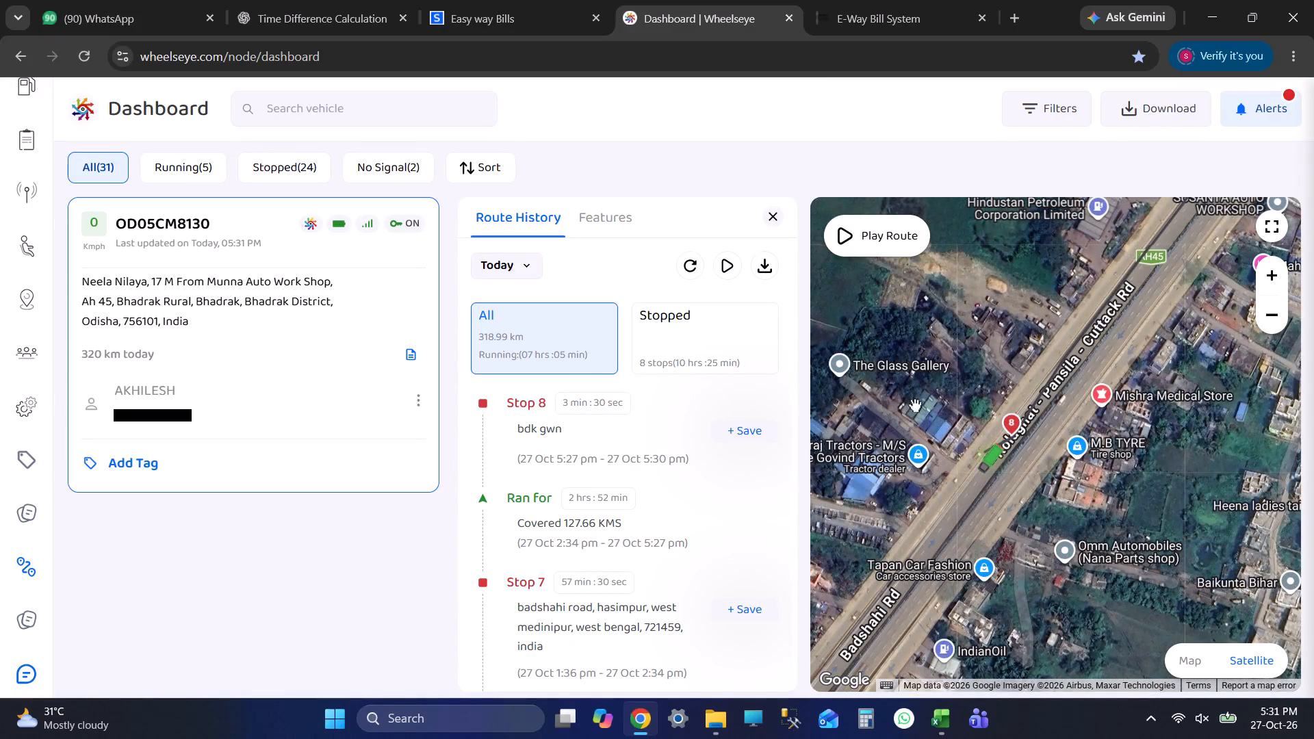
click(693, 252)
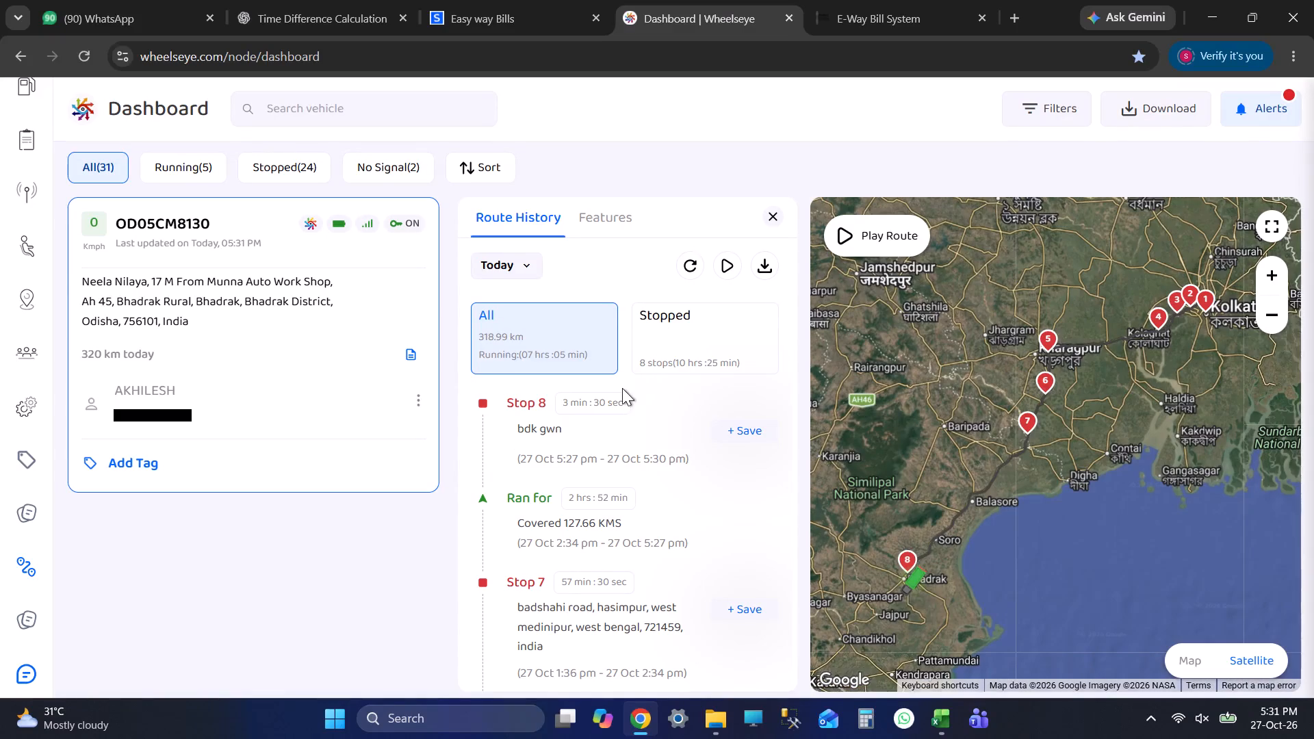
drag(919, 533, 1033, 367)
scroll(1066, 397, up, 7)
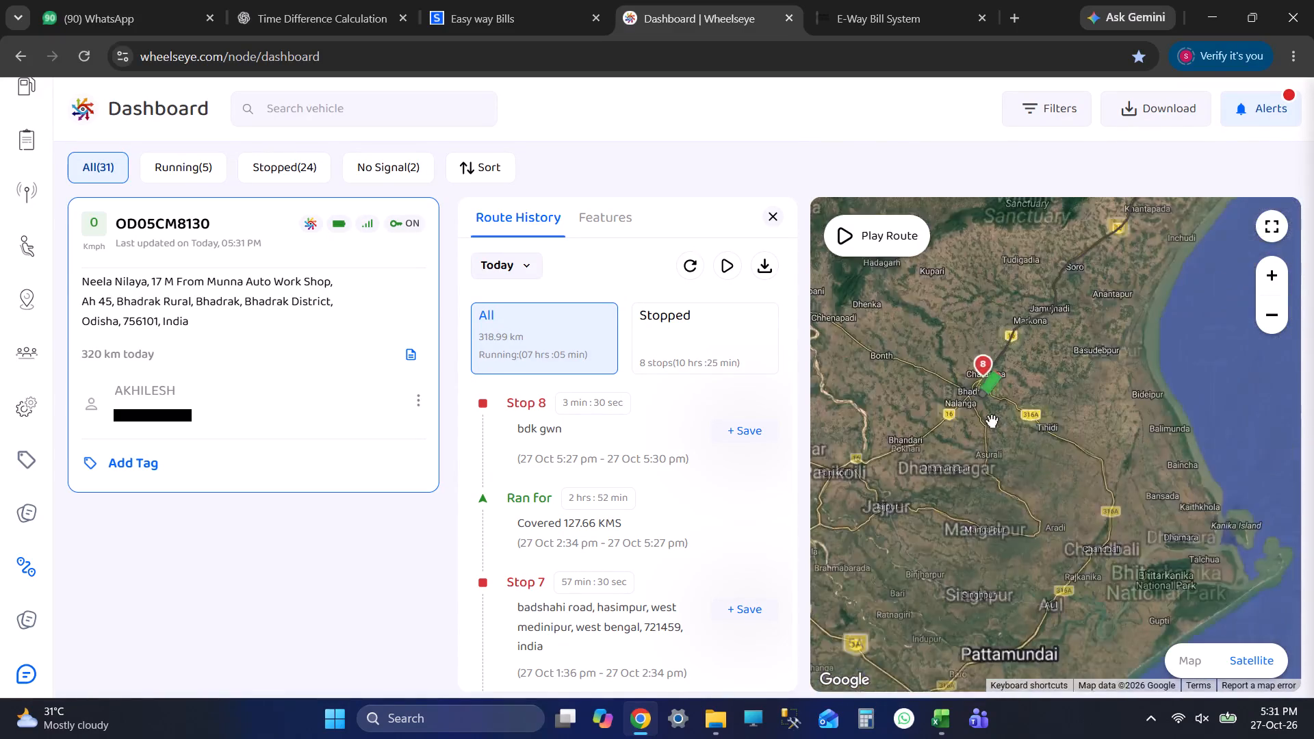
scroll(992, 421, up, 15)
drag(1132, 437, 1014, 400)
scroll(975, 454, up, 2)
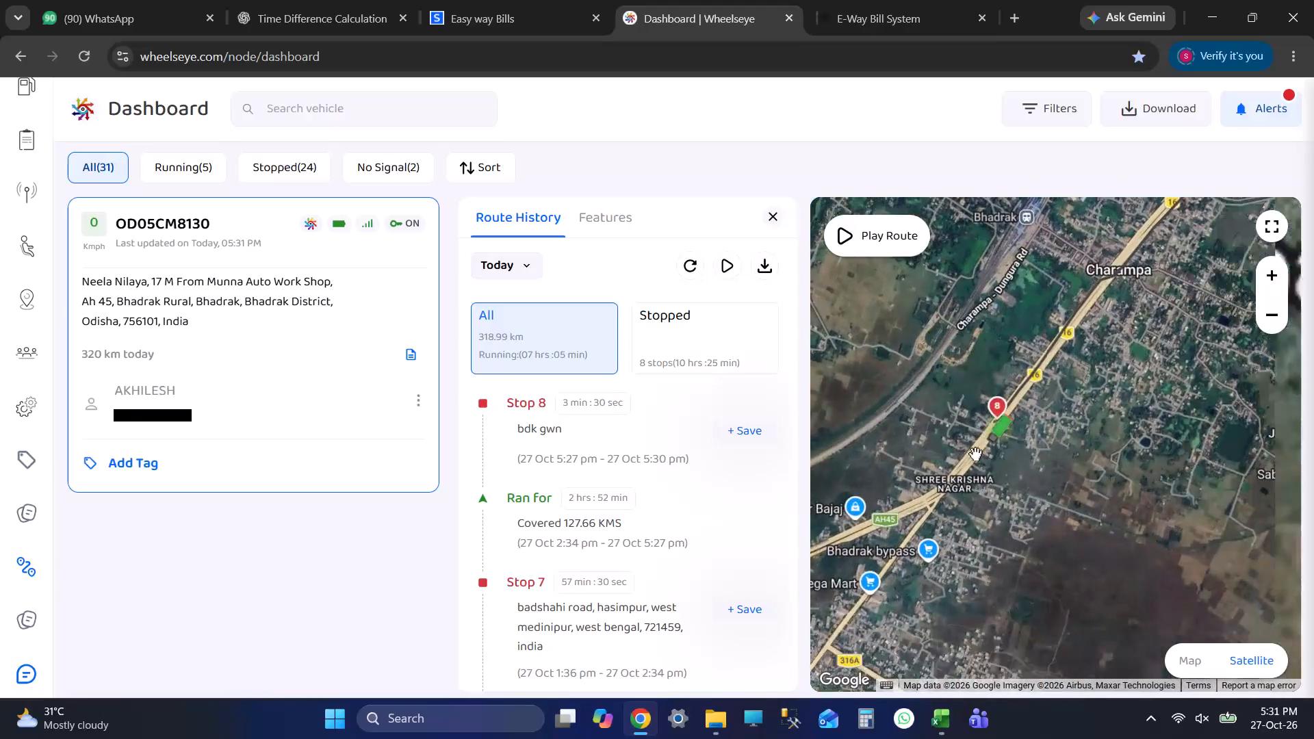
scroll(975, 454, up, 6)
scroll(981, 327, down, 1)
scroll(1001, 334, up, 4)
drag(1009, 379, 1001, 488)
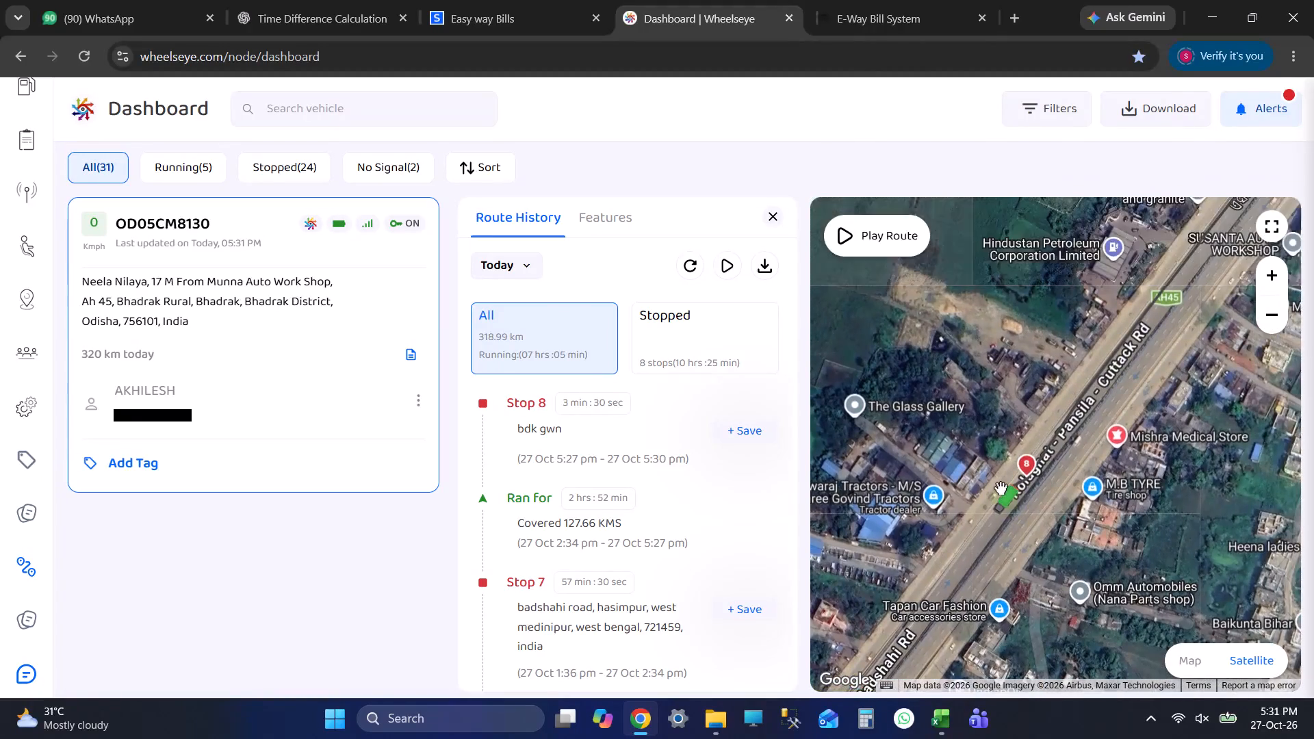
scroll(1001, 488, down, 2)
scroll(1001, 488, up, 1)
scroll(1001, 488, down, 1)
scroll(1001, 488, up, 1)
scroll(1001, 488, down, 3)
click(647, 428)
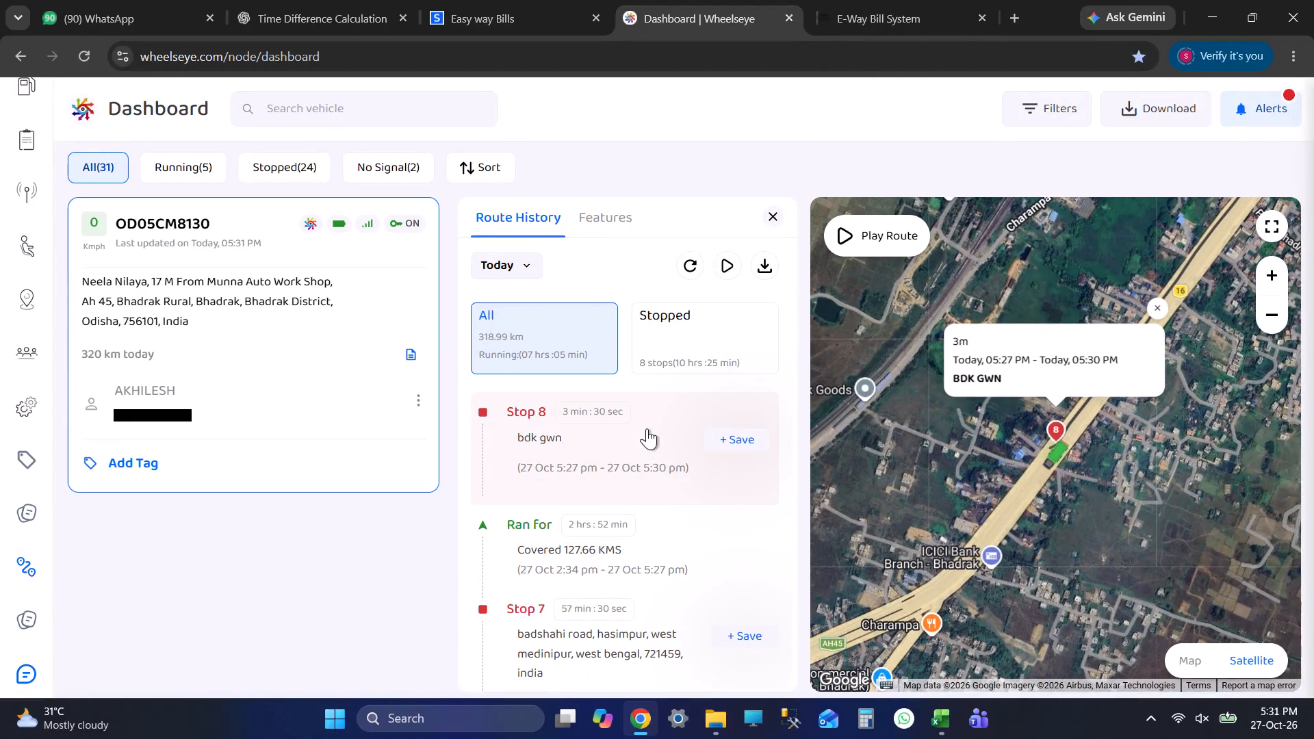
key(alt+Tab)
key(alt+Tab)
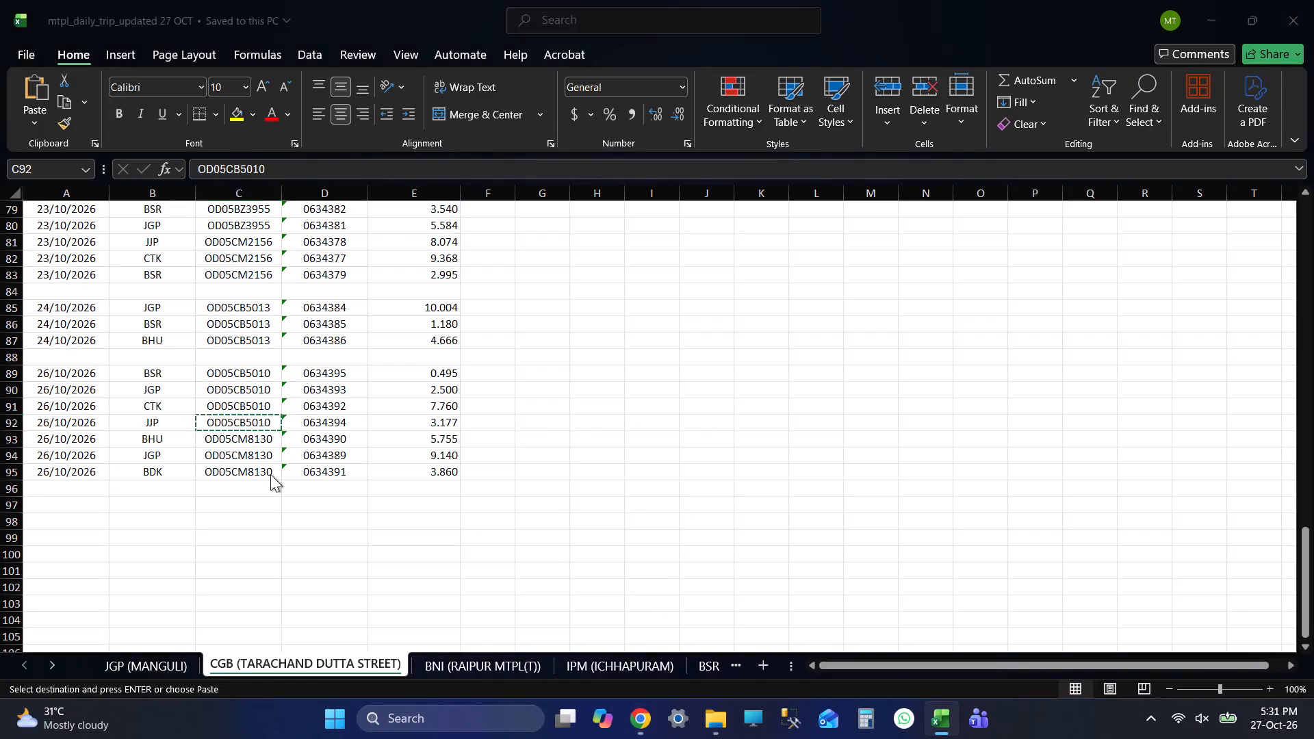
key(alt+Tab)
click(249, 367)
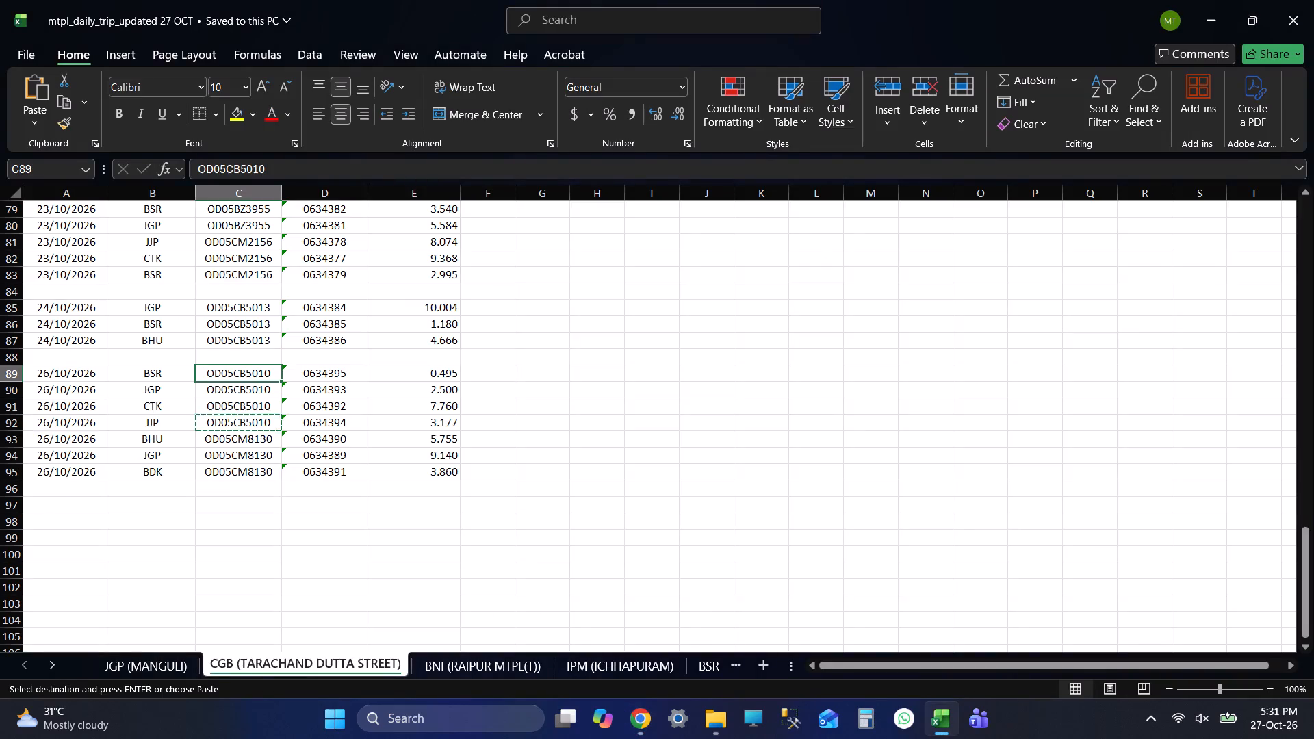
key(alt+Tab)
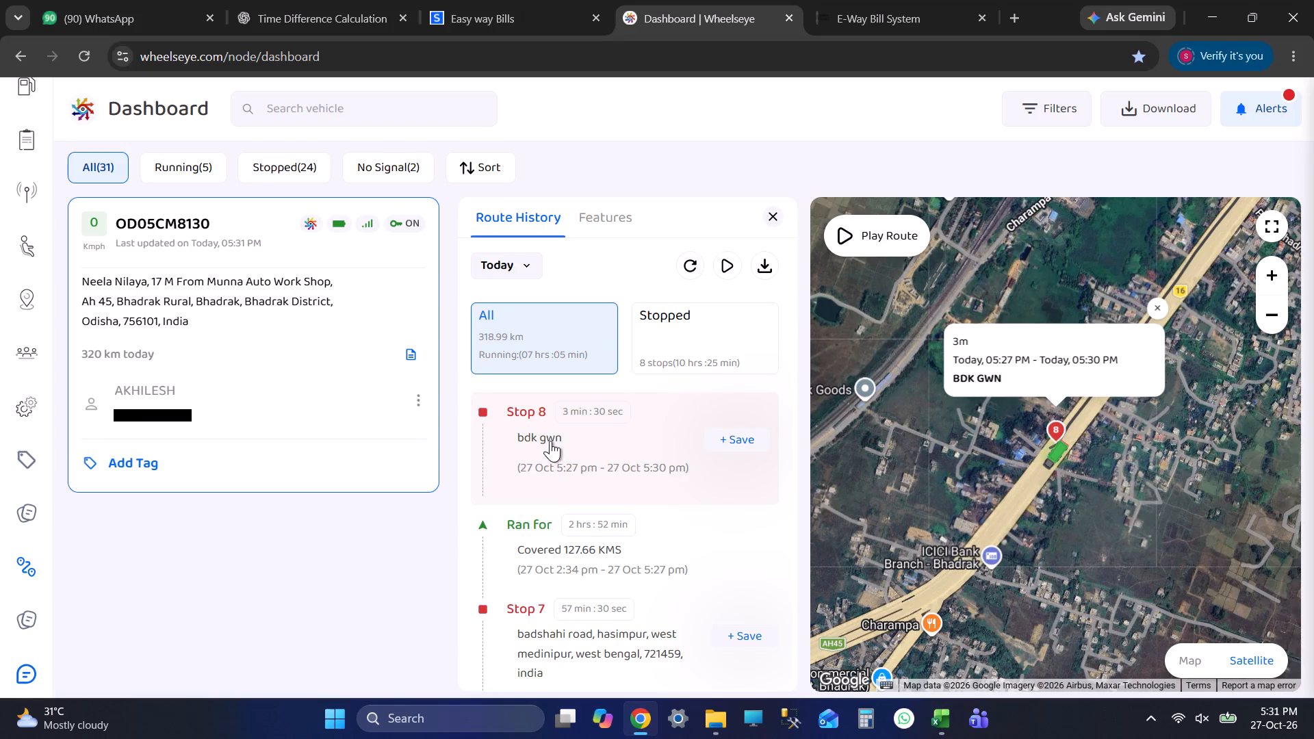
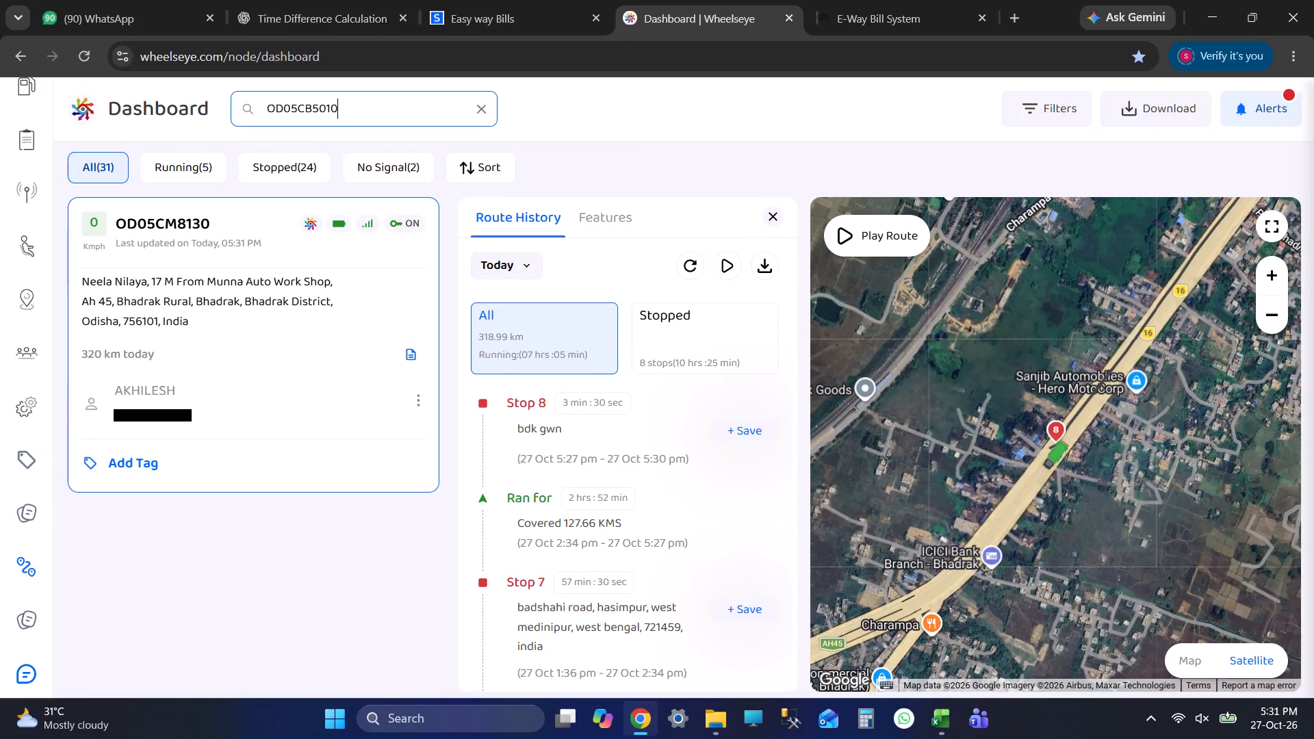
click(145, 286)
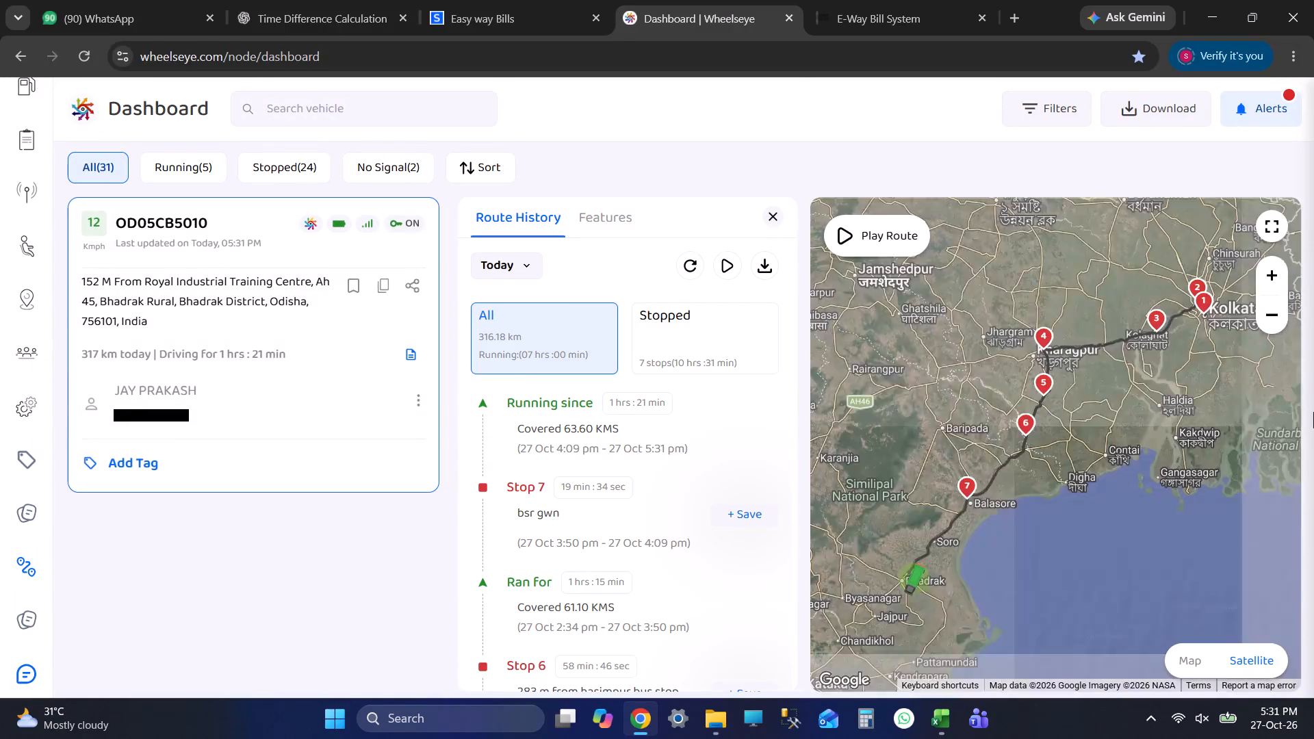
scroll(1313, 411, down, 2)
drag(1134, 464, 1230, 266)
scroll(1028, 417, up, 5)
scroll(939, 306, up, 3)
drag(951, 344, 1103, 297)
scroll(1103, 329, down, 2)
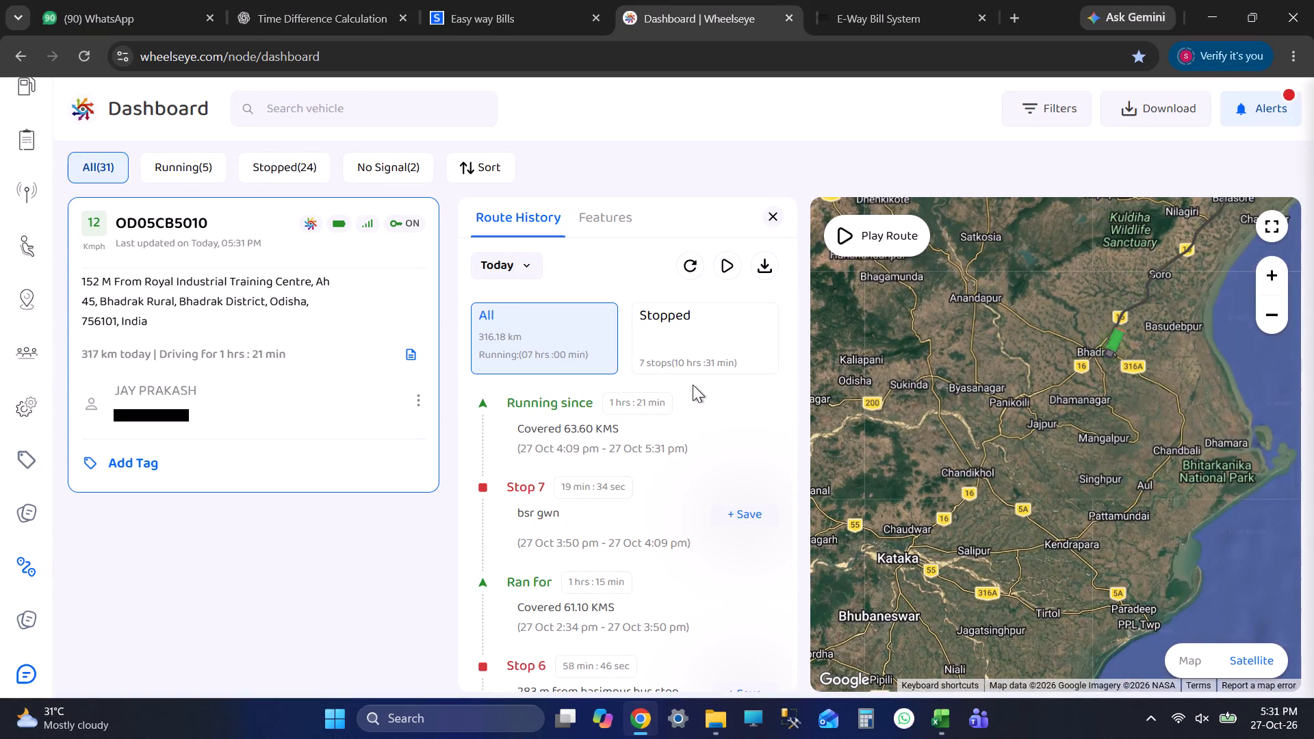
Close the E-Way Bill System page in the browser.
click(862, 0)
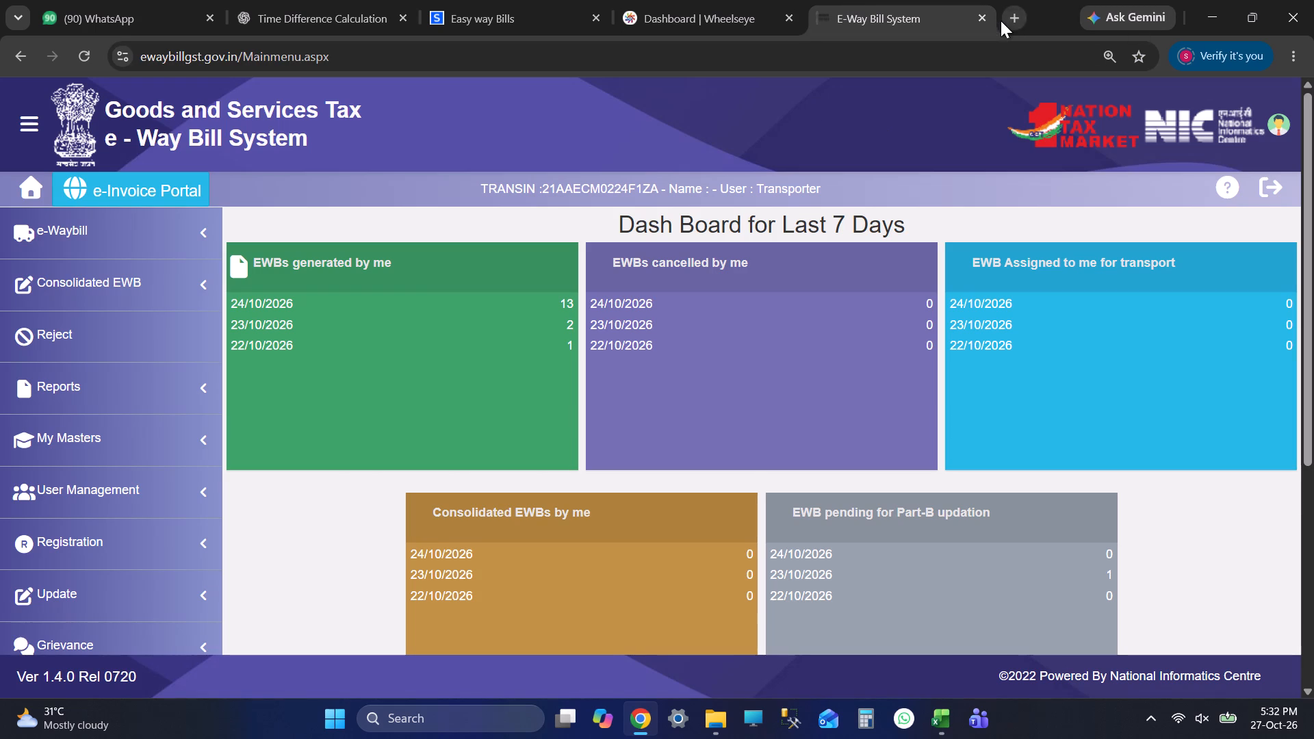
click(984, 18)
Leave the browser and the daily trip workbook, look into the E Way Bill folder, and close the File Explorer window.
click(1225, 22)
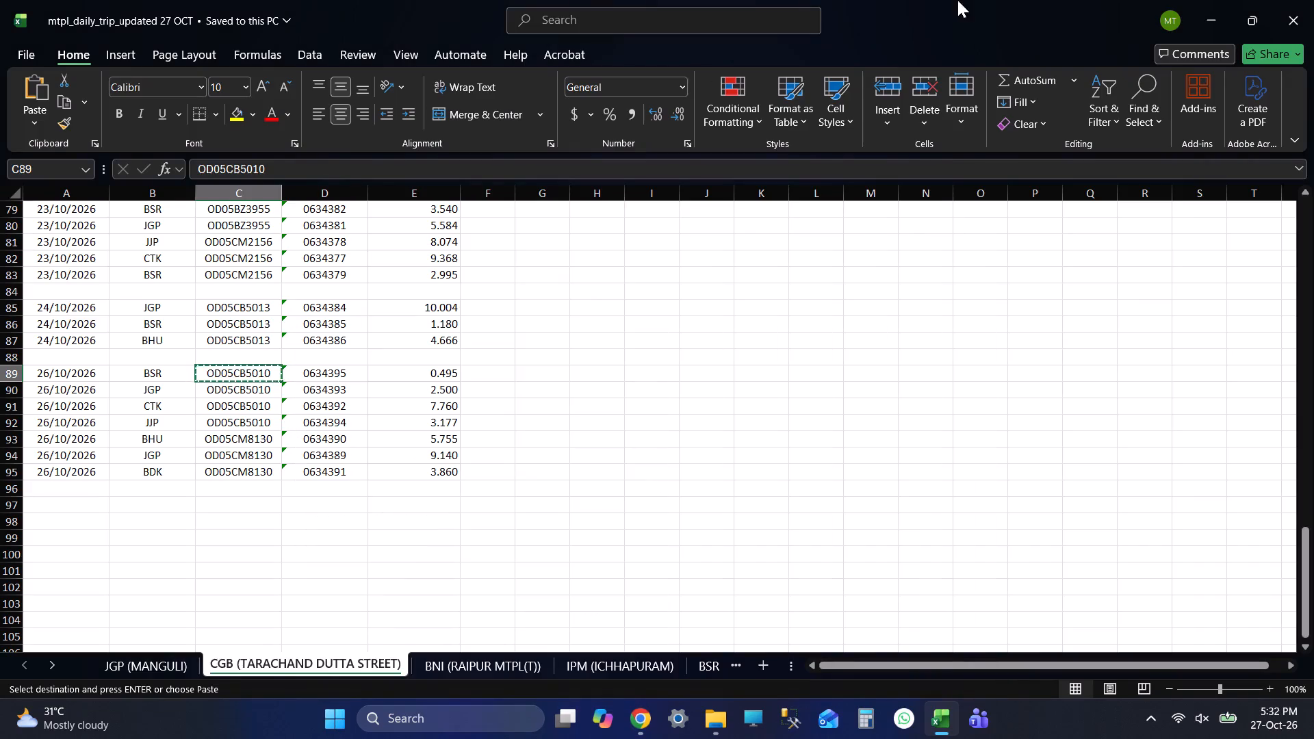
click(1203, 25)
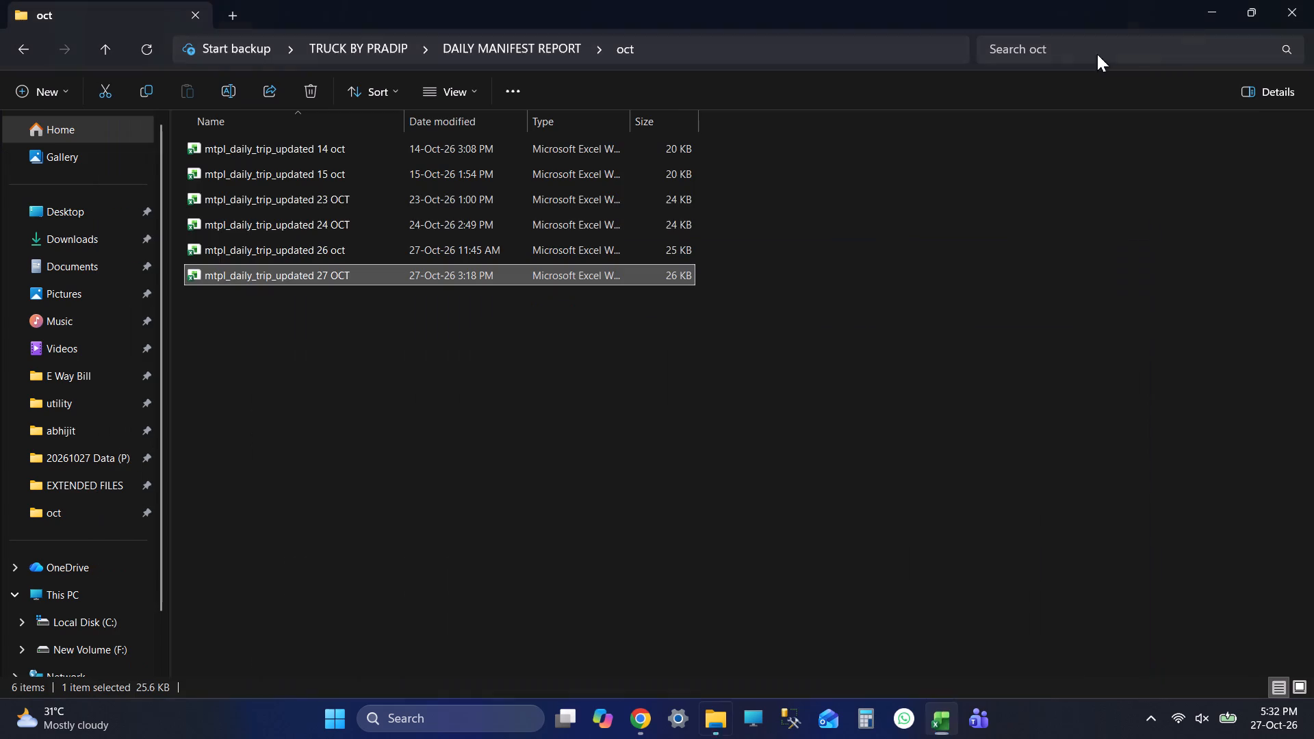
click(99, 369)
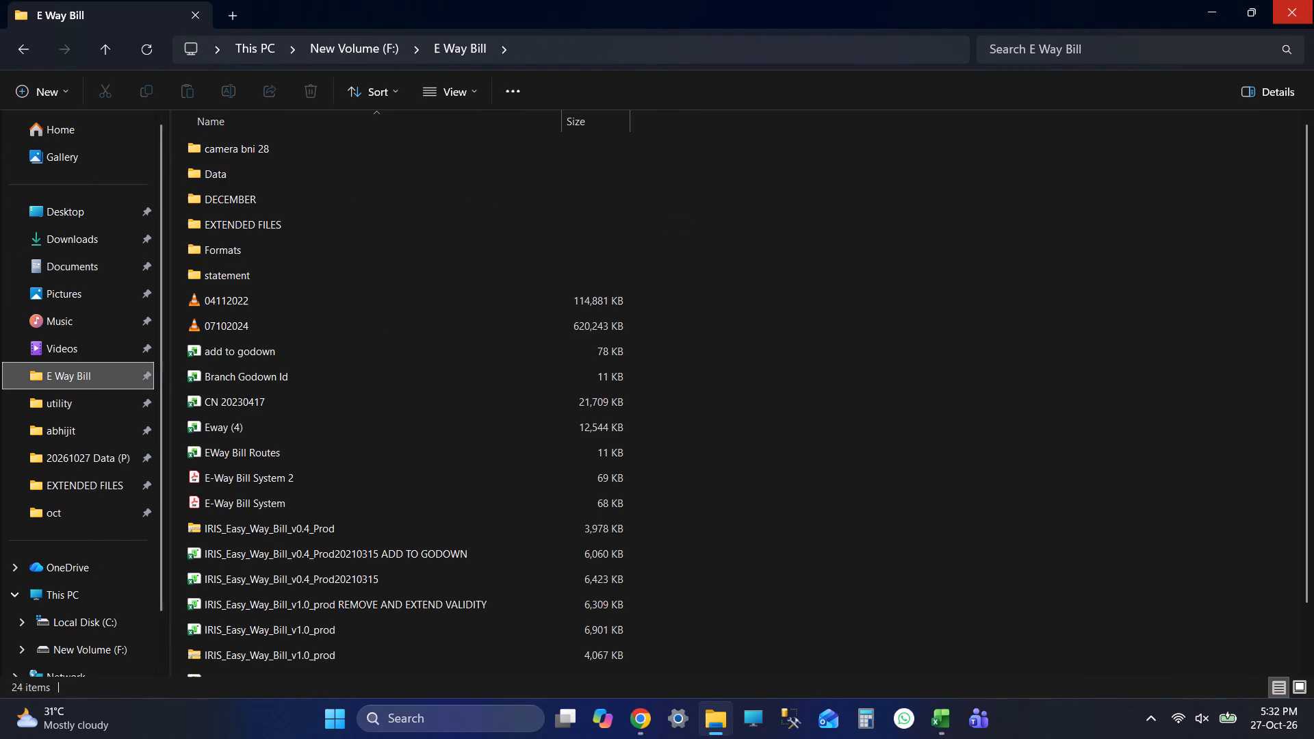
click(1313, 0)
Starting from This PC, open the EXTENDED FILES folder inside the E Way Bill folder.
double_click(40, 282)
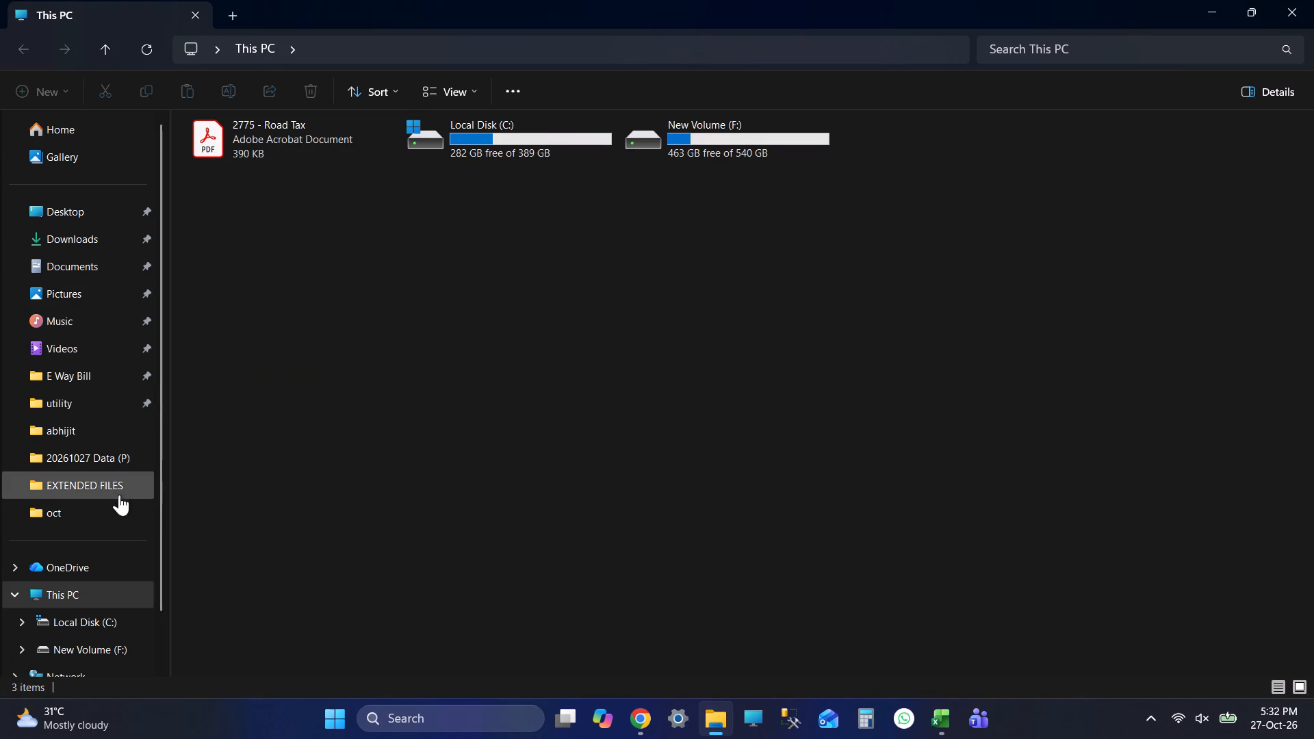
scroll(99, 636, up, 1)
scroll(99, 636, down, 1)
scroll(99, 636, up, 1)
scroll(99, 636, down, 1)
scroll(122, 562, down, 4)
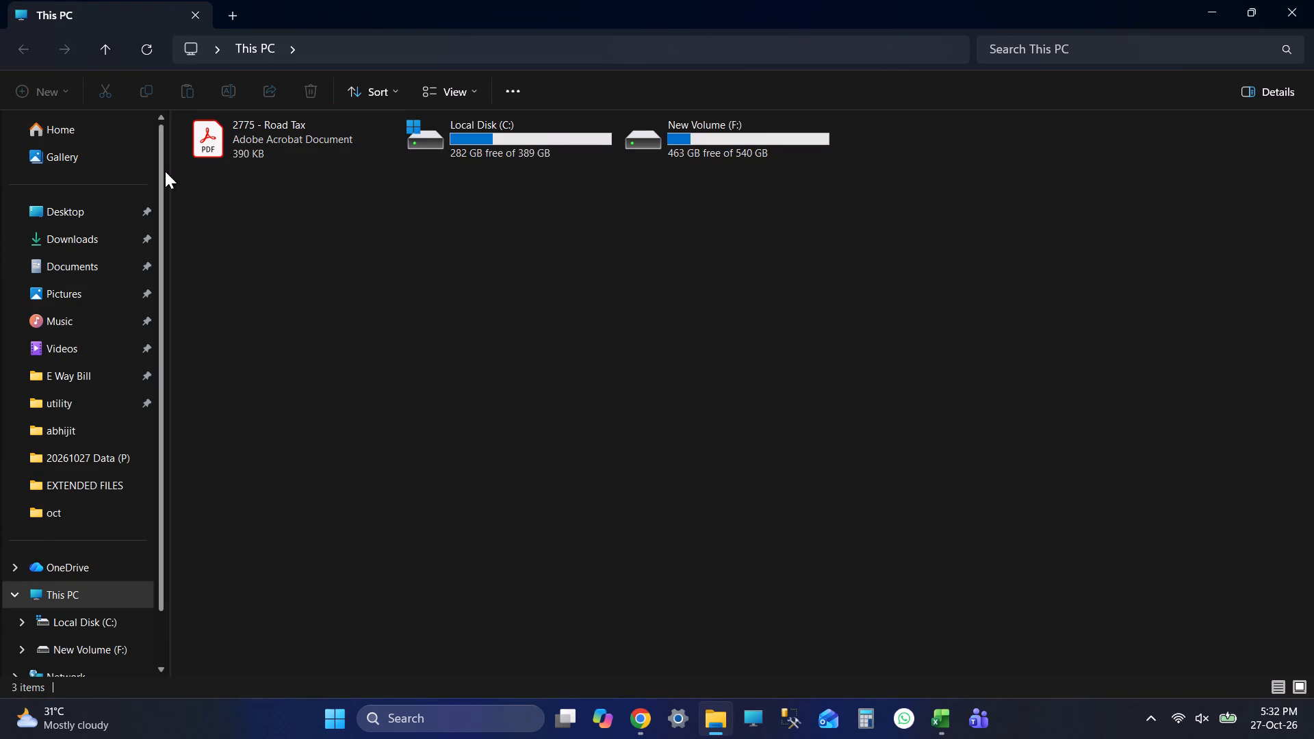
drag(165, 171, 168, 359)
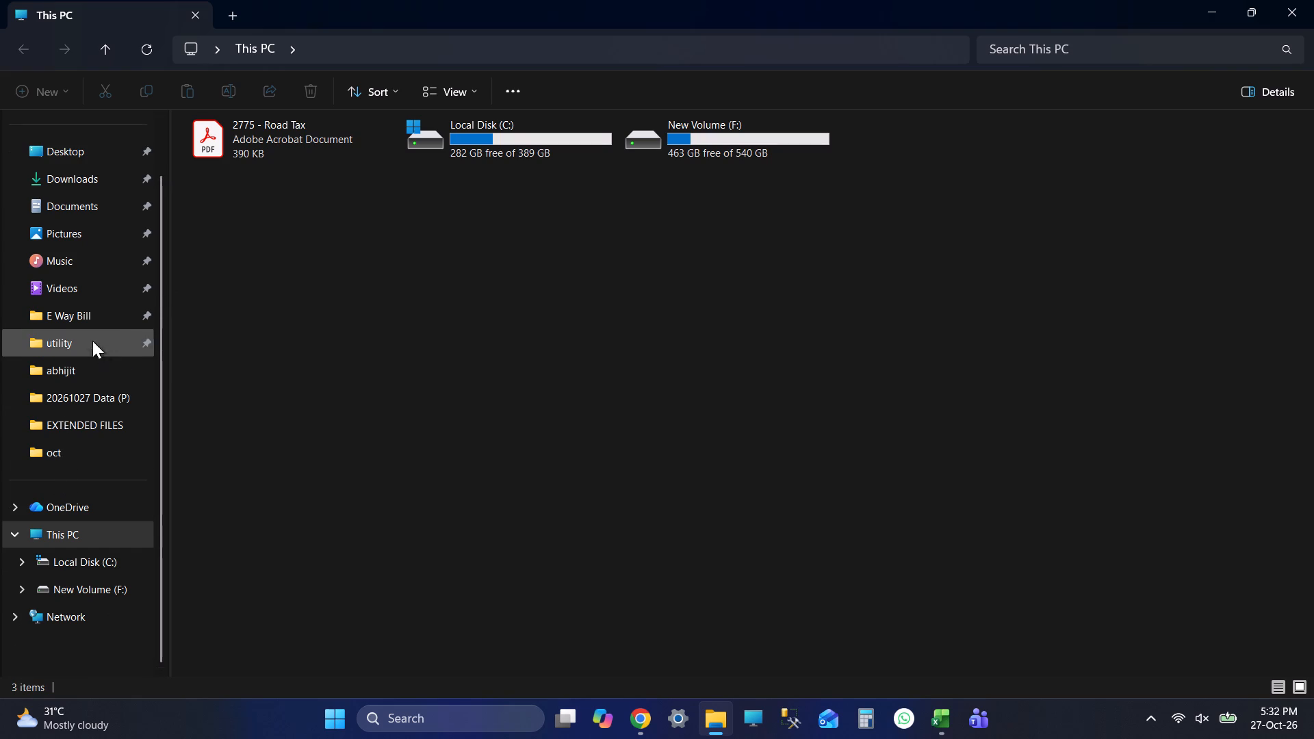
click(88, 323)
scroll(502, 341, up, 5)
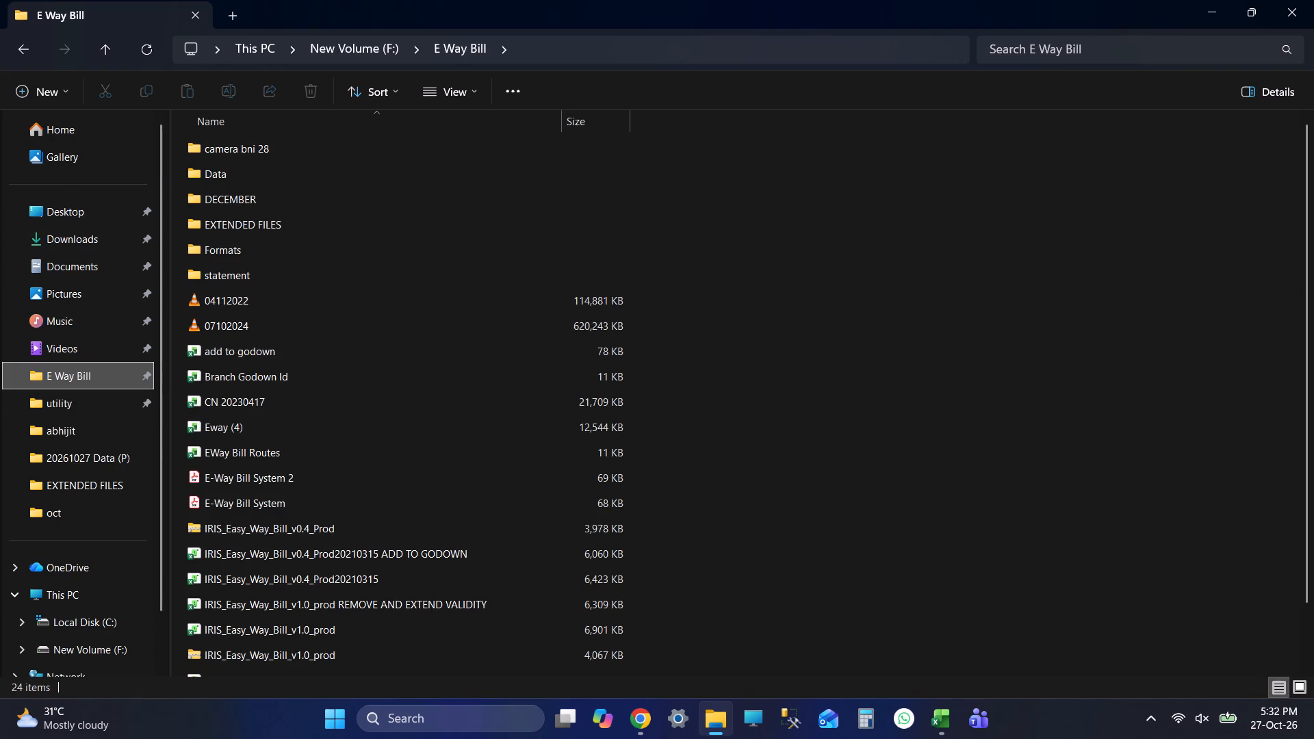
drag(1303, 241, 1313, 147)
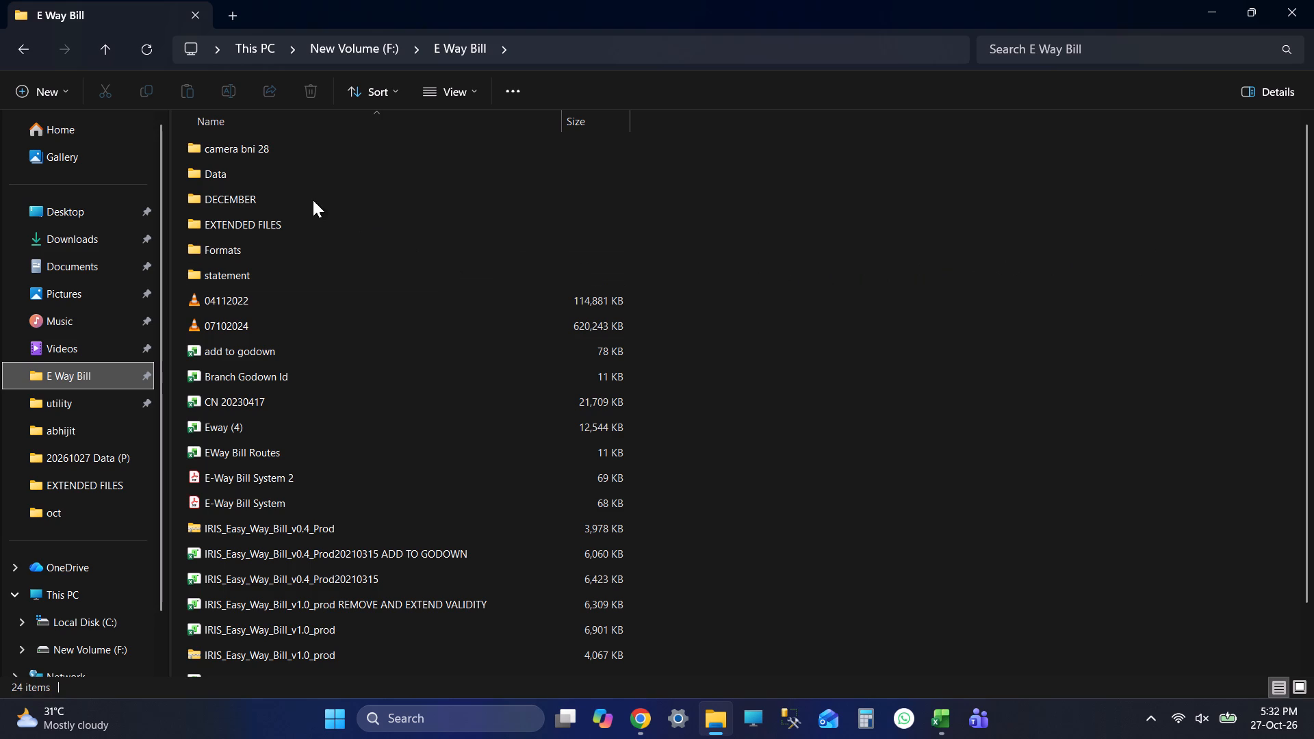
double_click(313, 224)
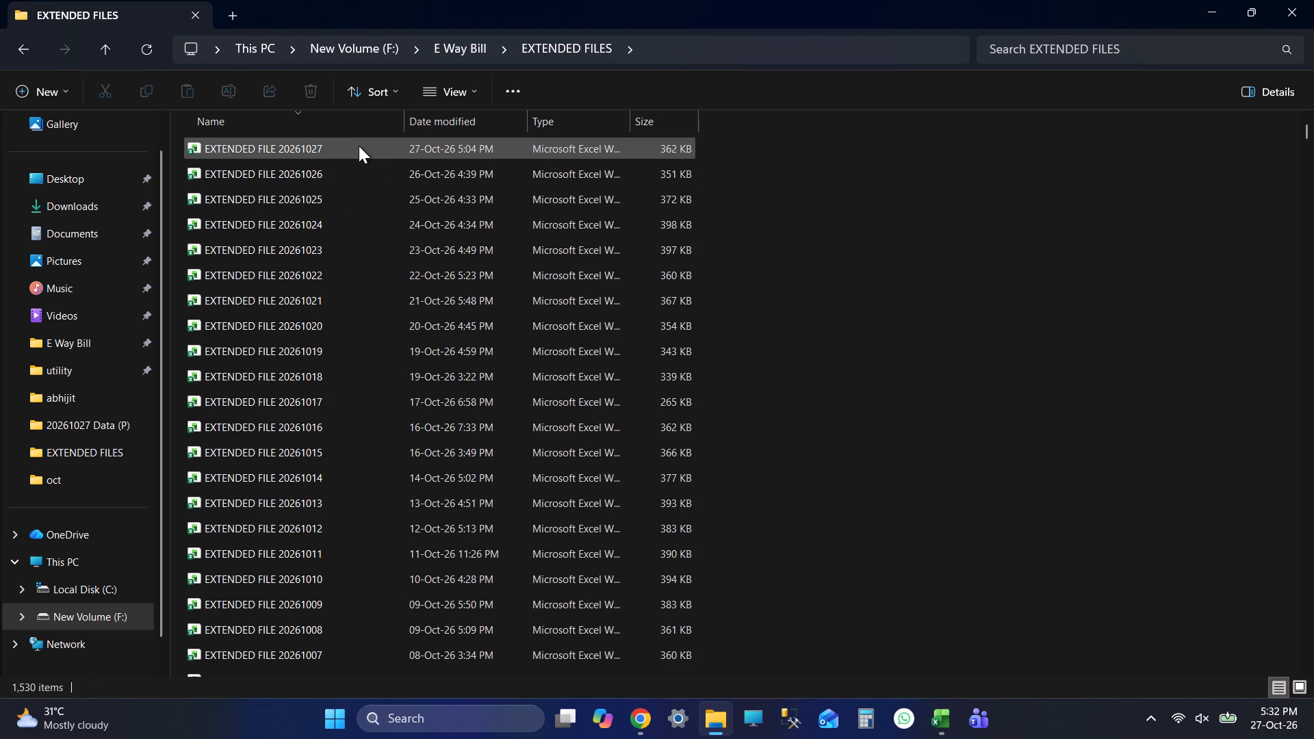
click(27, 55)
double_click(301, 231)
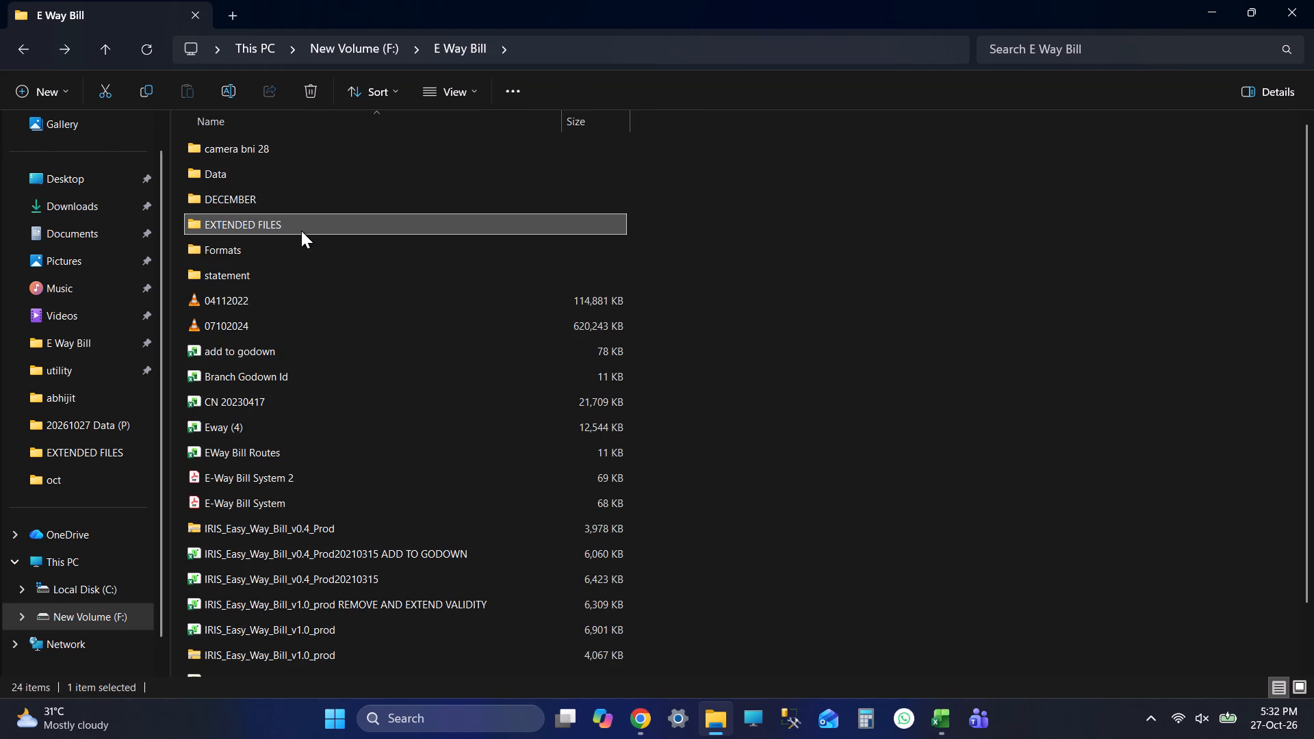
Open the EXTENDED FILE 20261027 workbook, look through its ON ROAD, GODOWN and BOOKING sheets, and close it.
double_click(300, 141)
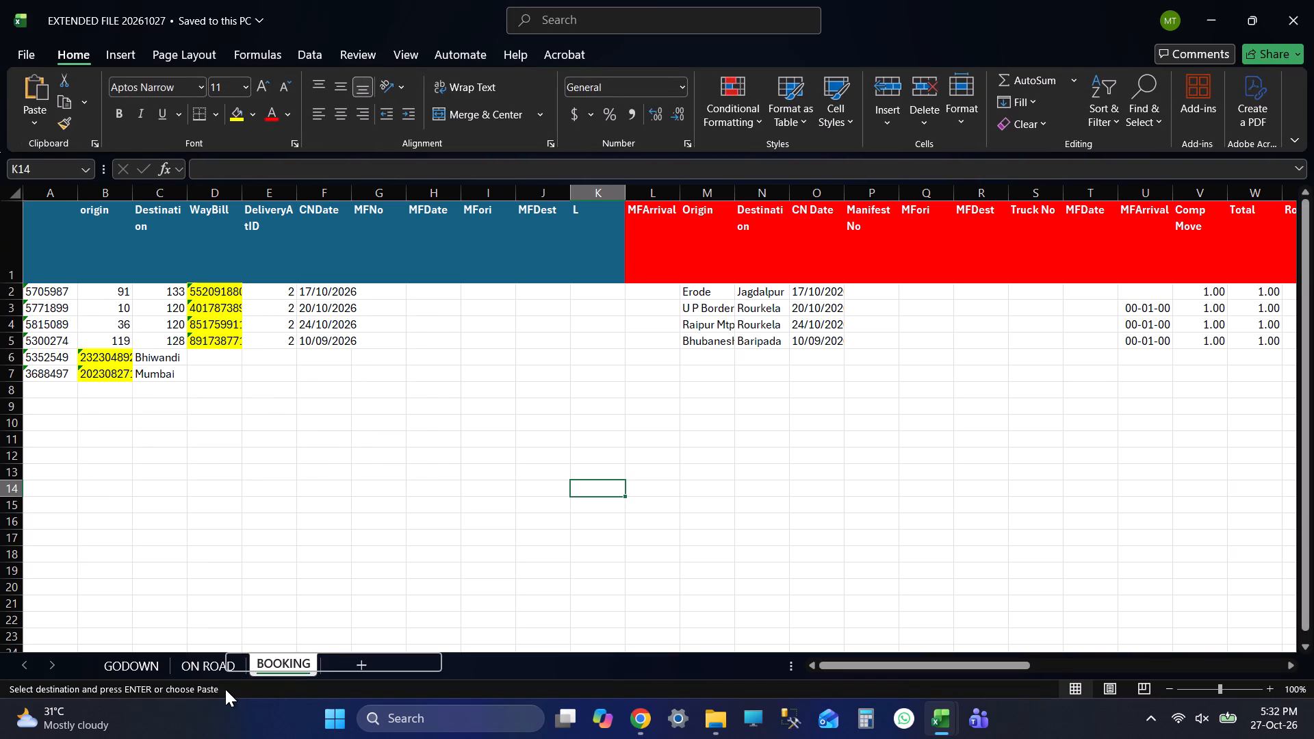
click(201, 666)
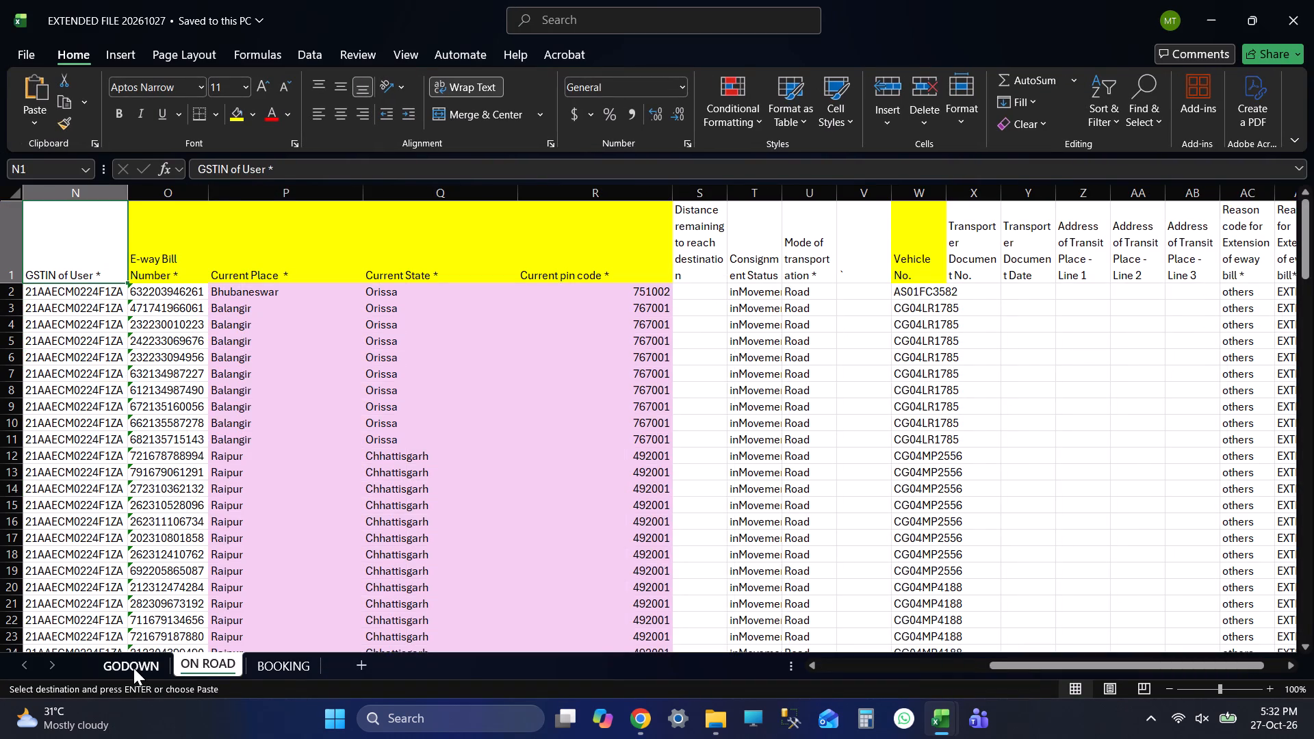
click(133, 668)
click(299, 658)
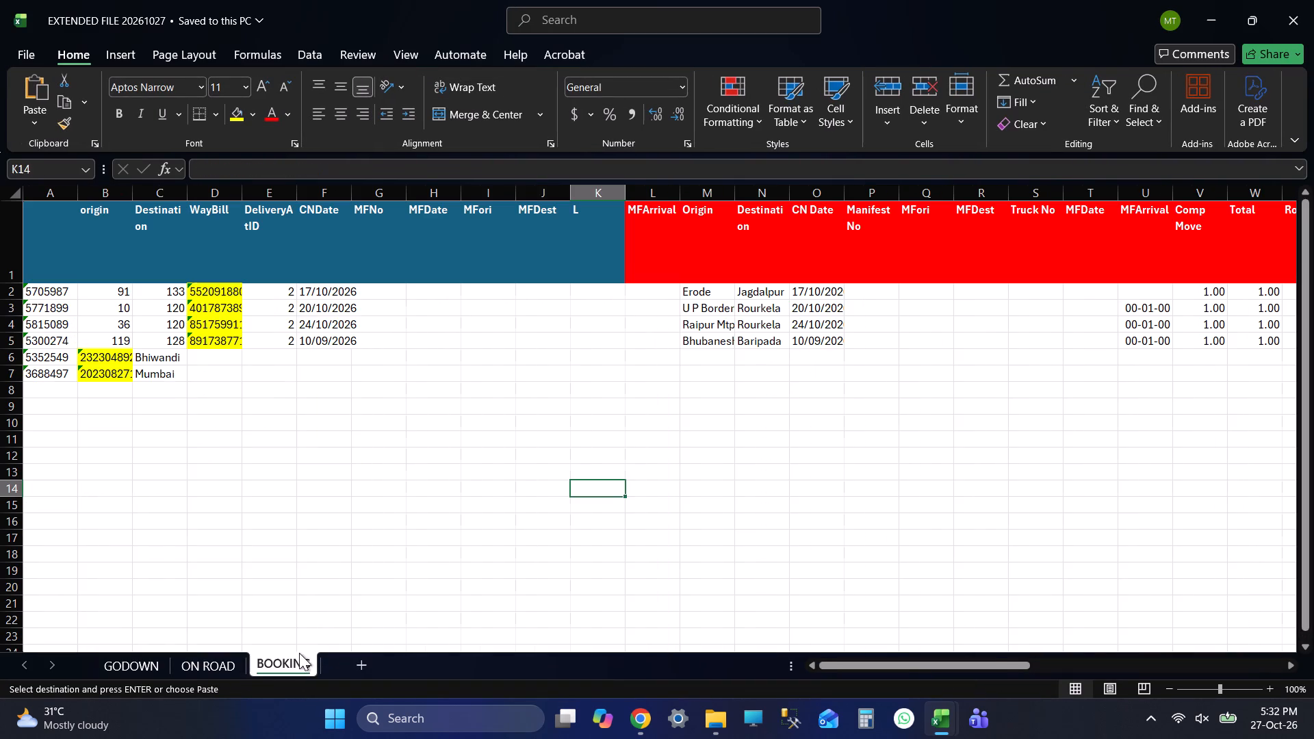
click(1313, 0)
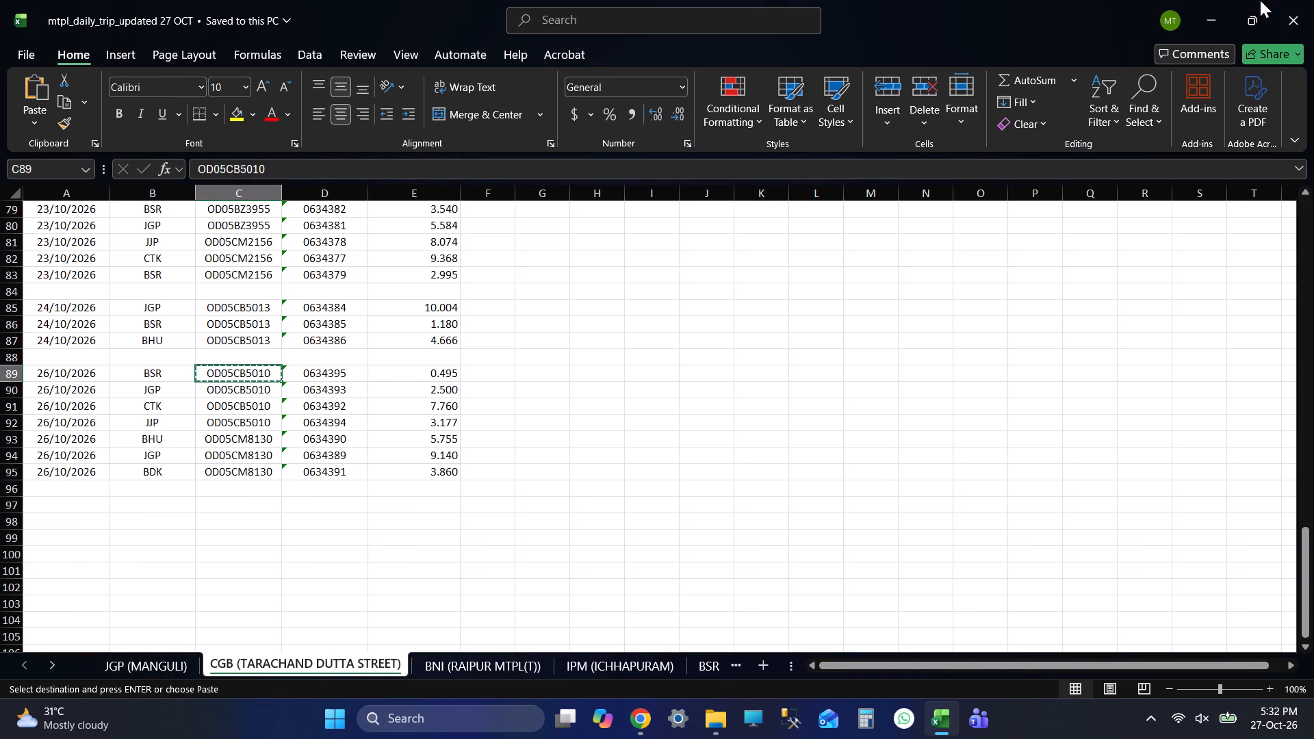
Return to File Explorer and open the 20261027 godown workbook from the abhijit folder.
click(1220, 0)
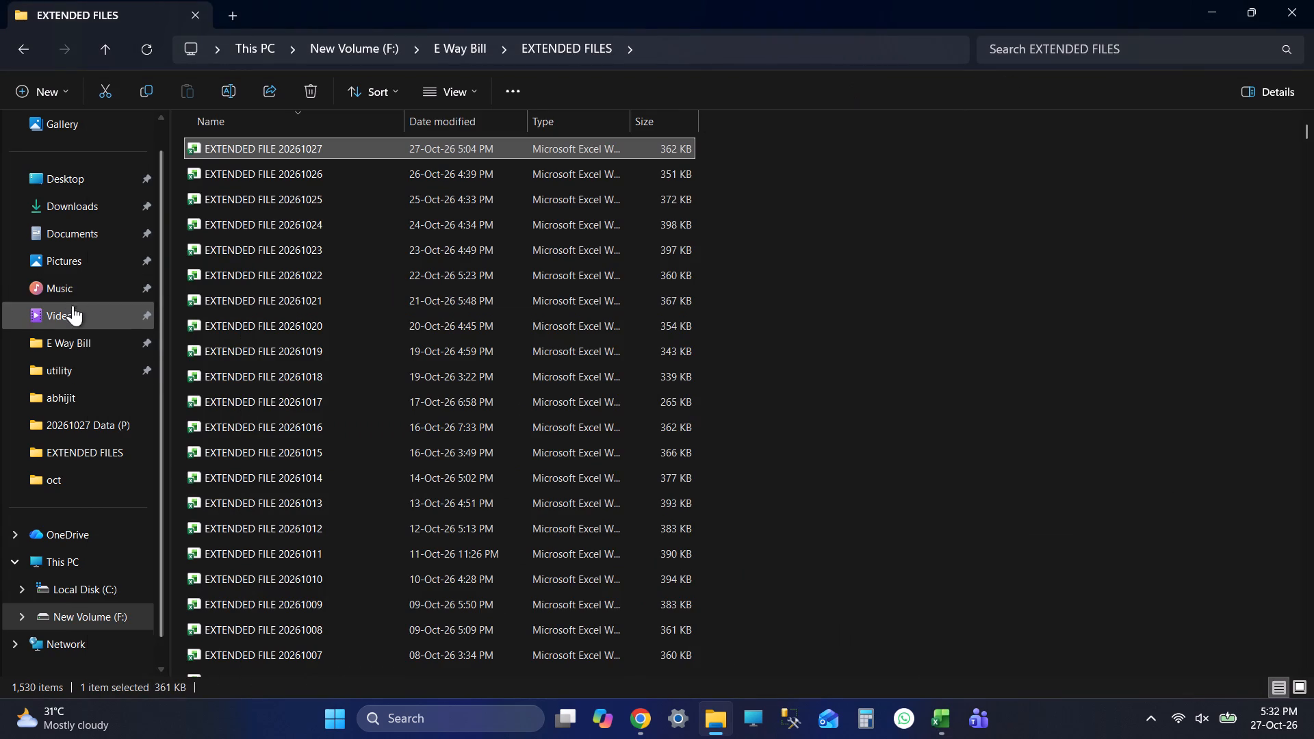
click(85, 402)
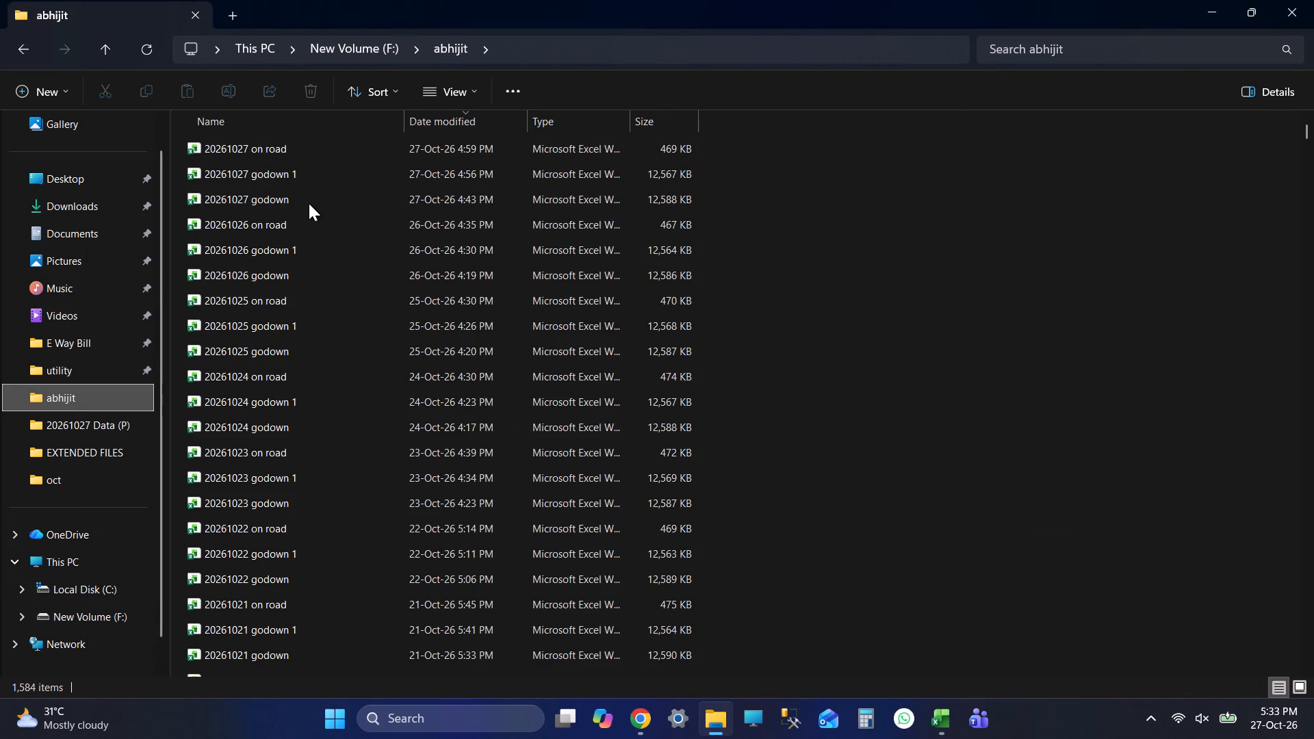
double_click(309, 203)
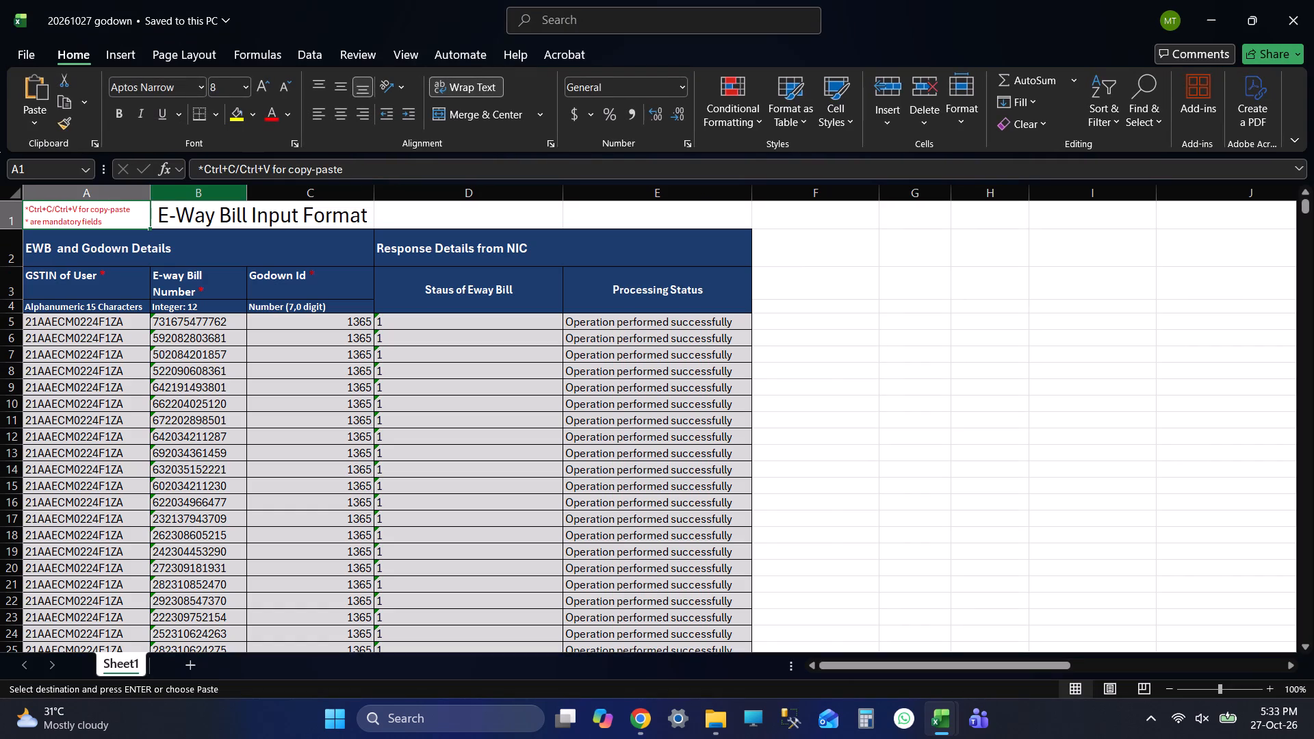
Select all the e-way bill numbers from B5 down, examine the end of the list, and close the workbook.
click(228, 201)
key(Up)
key(Up)
key(Up)
key(Up)
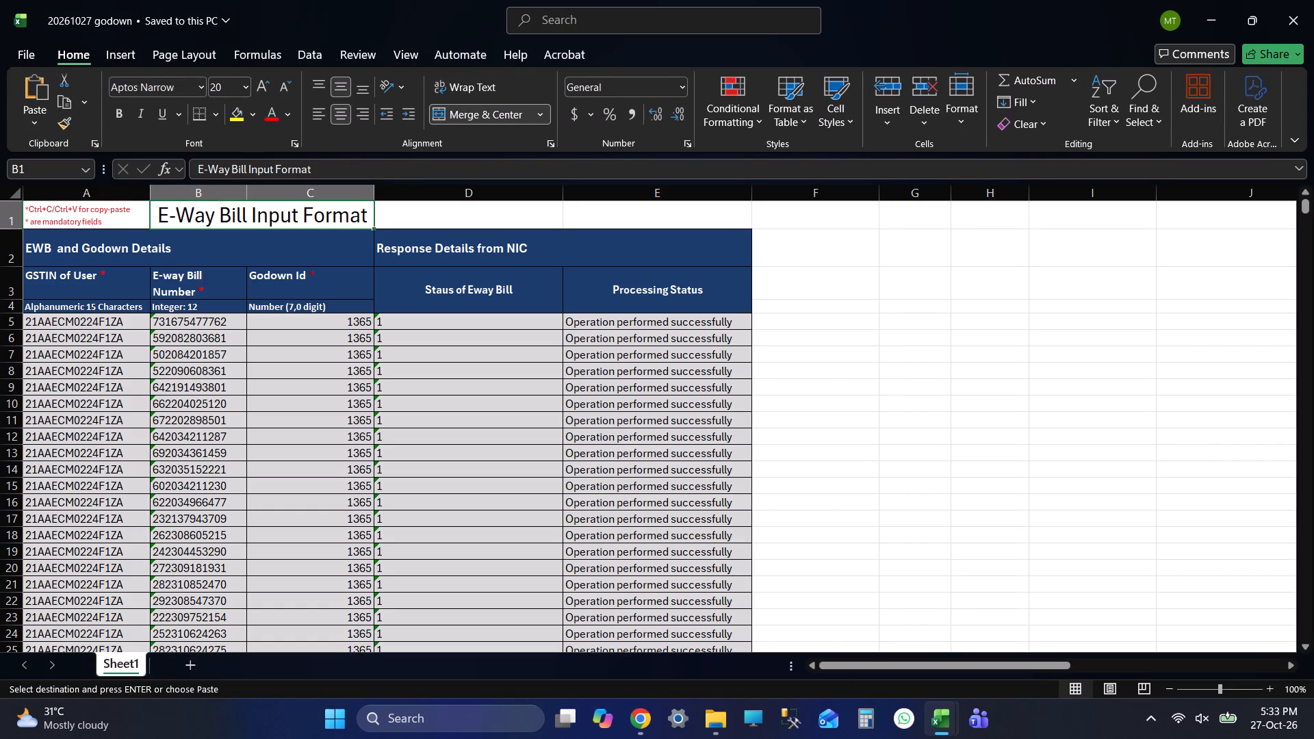
key(Up)
key(Up)
key(Up)
key(Up)
key(Up)
key(Down)
key(Down)
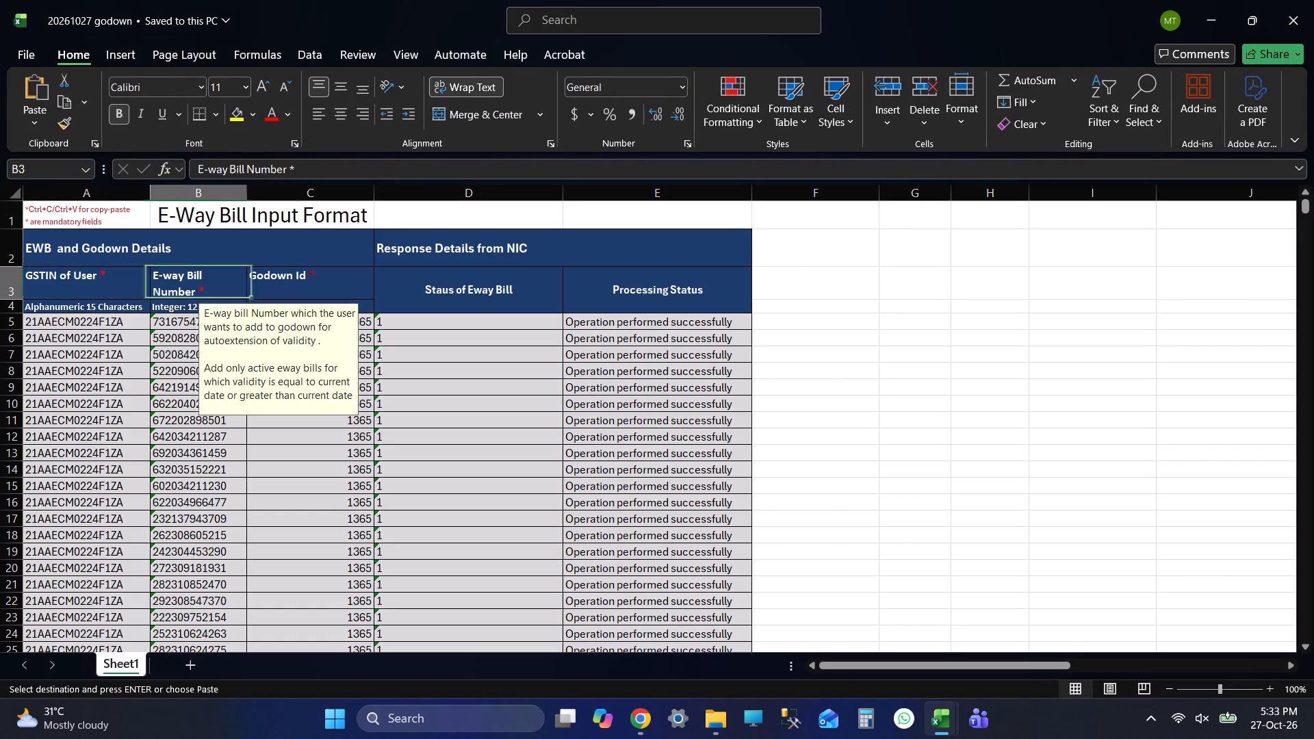
key(Down)
key(Down)
key(ctrl+shift+Down)
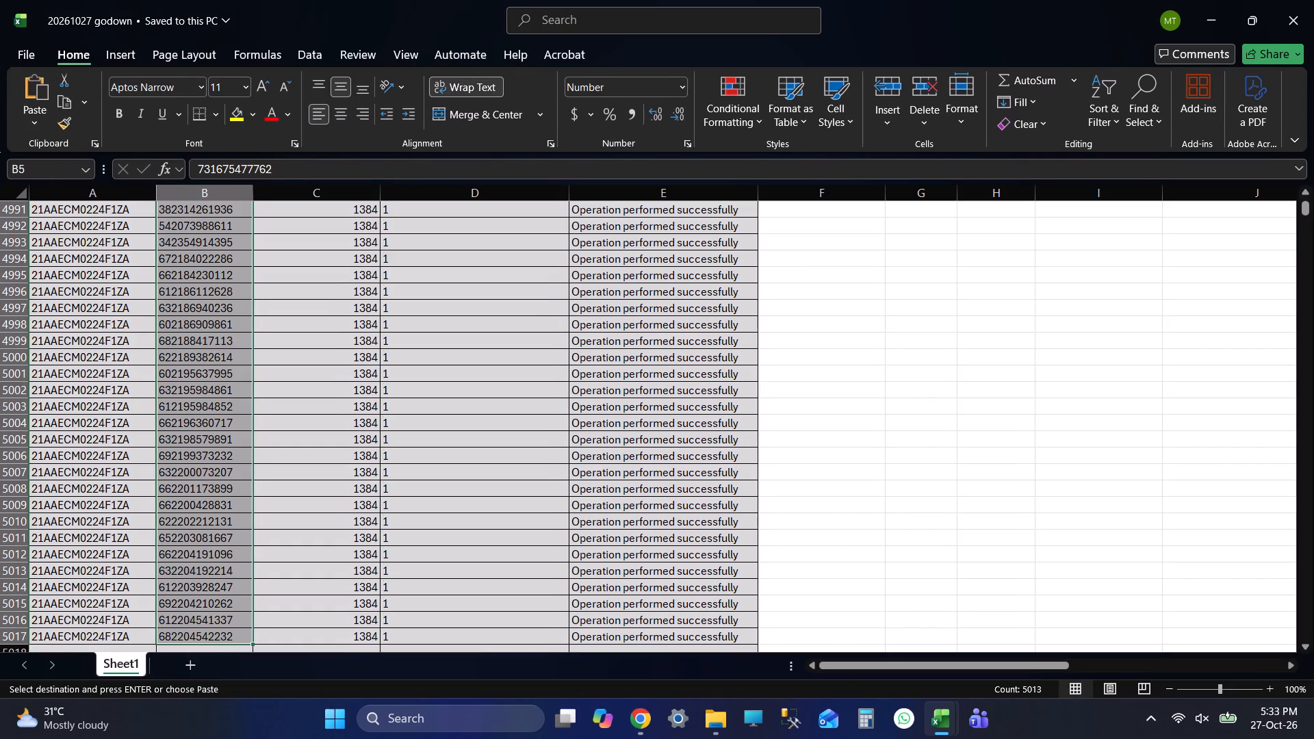
scroll(582, 435, down, 2)
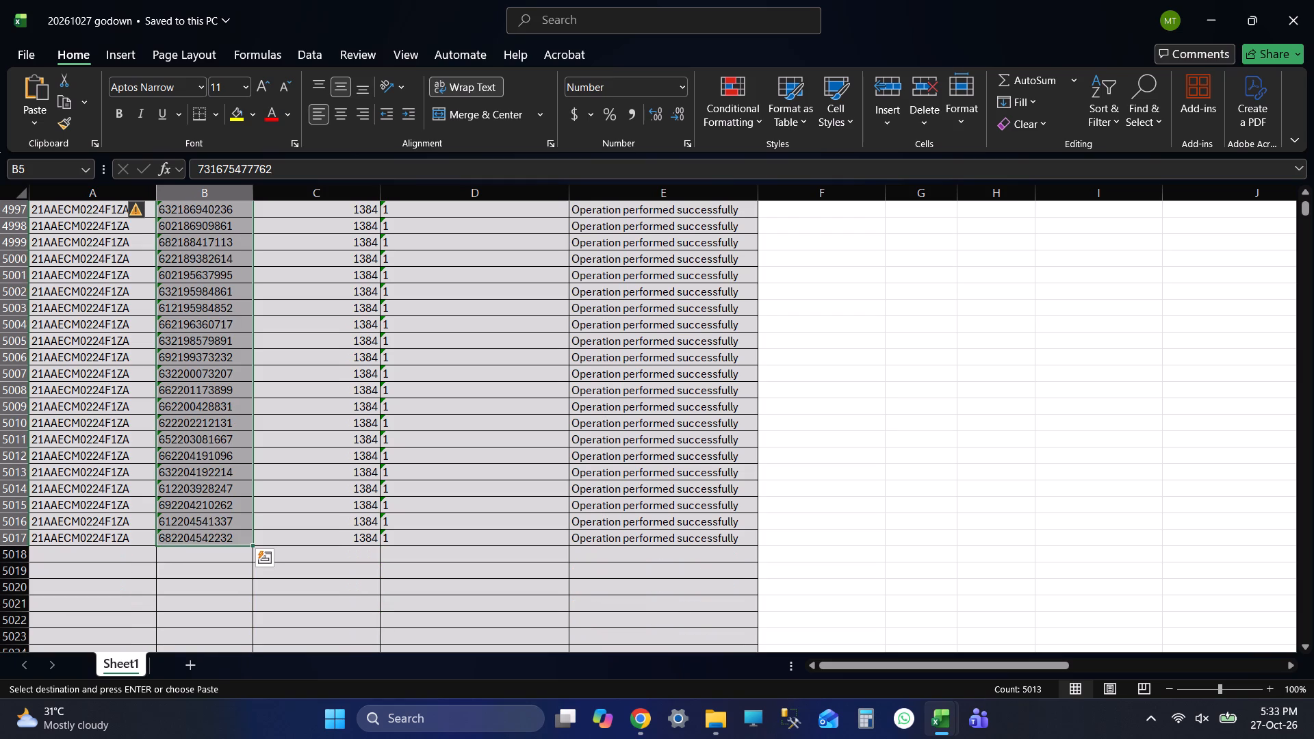
scroll(1181, 388, down, 1)
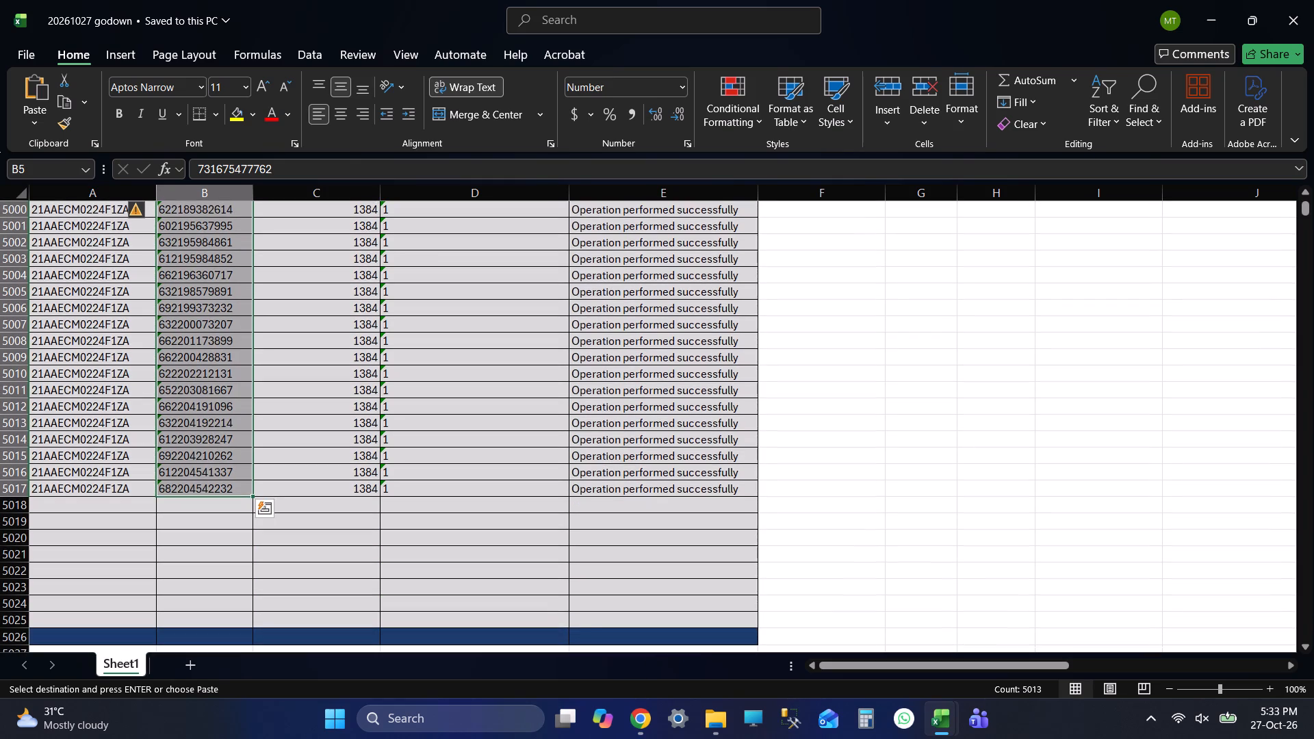
scroll(1090, 406, down, 1)
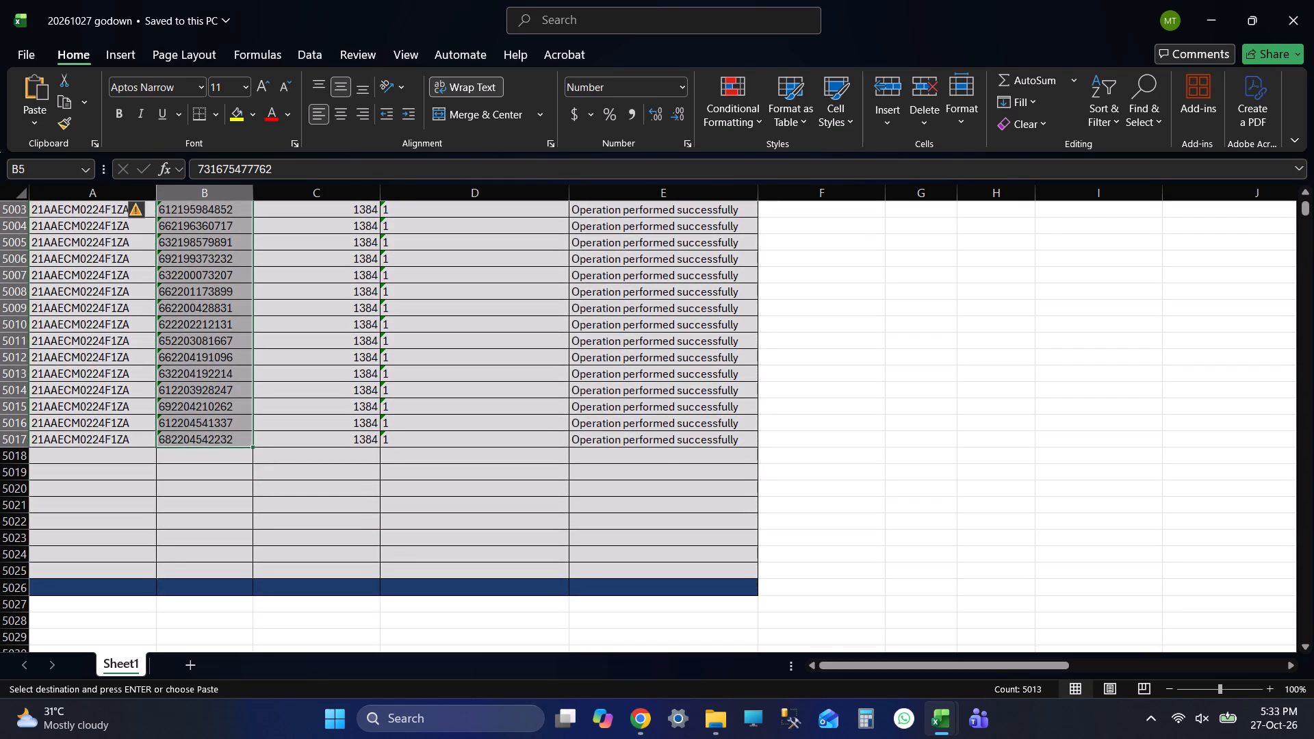
click(1313, 0)
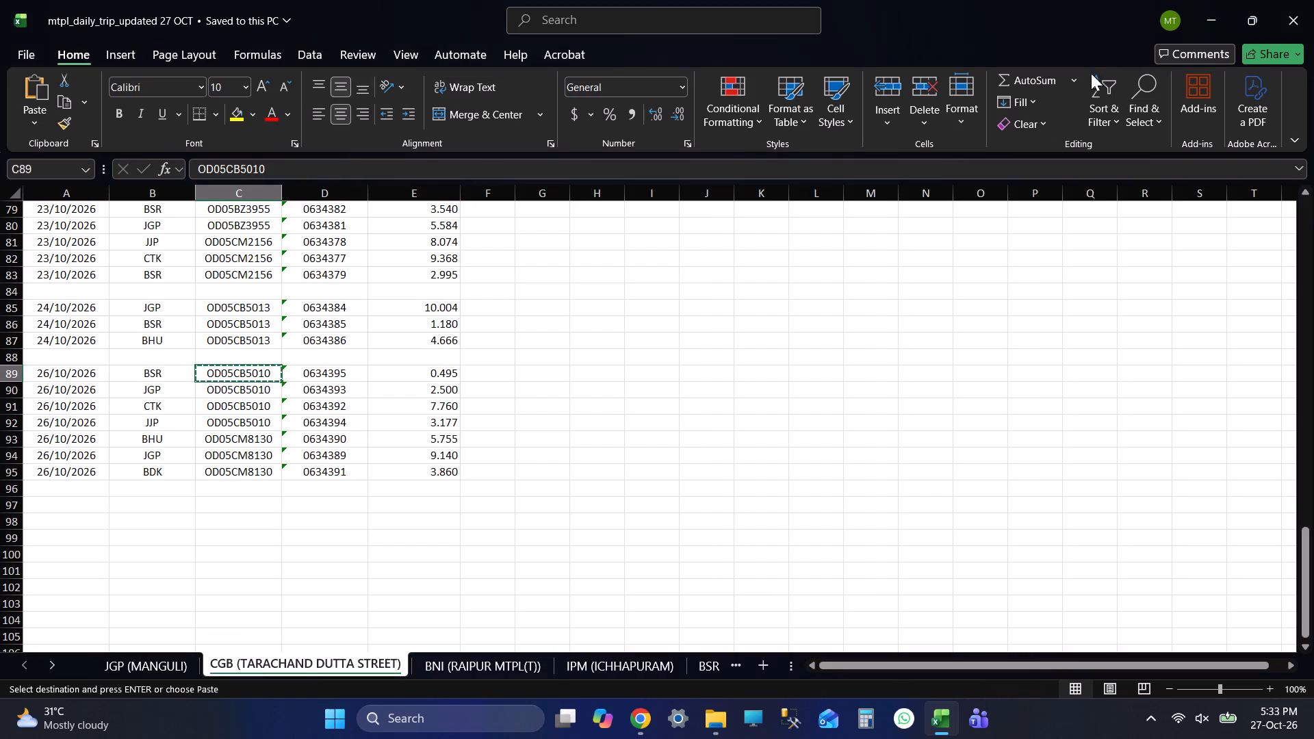
Open the 20261027 godown 1 workbook from the abhijit folder, check its first e-way bill number, and return to the desktop.
click(1196, 2)
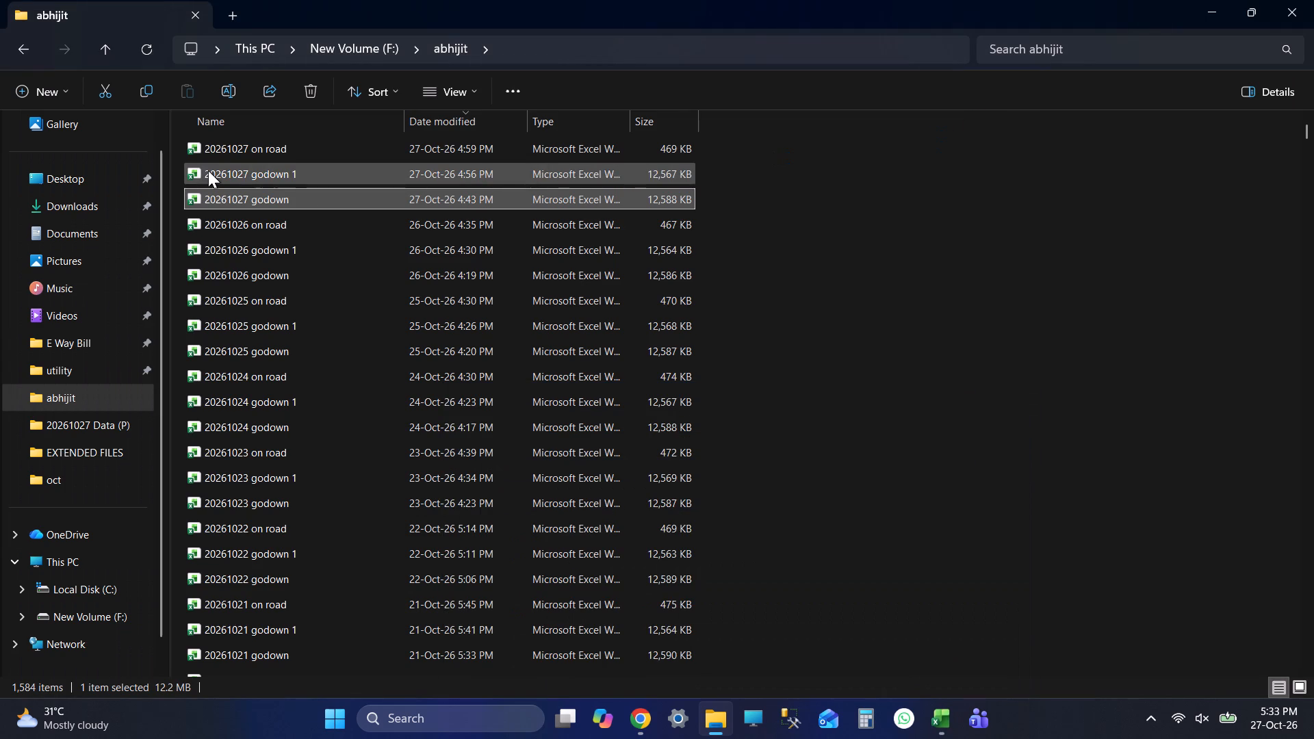
double_click(208, 170)
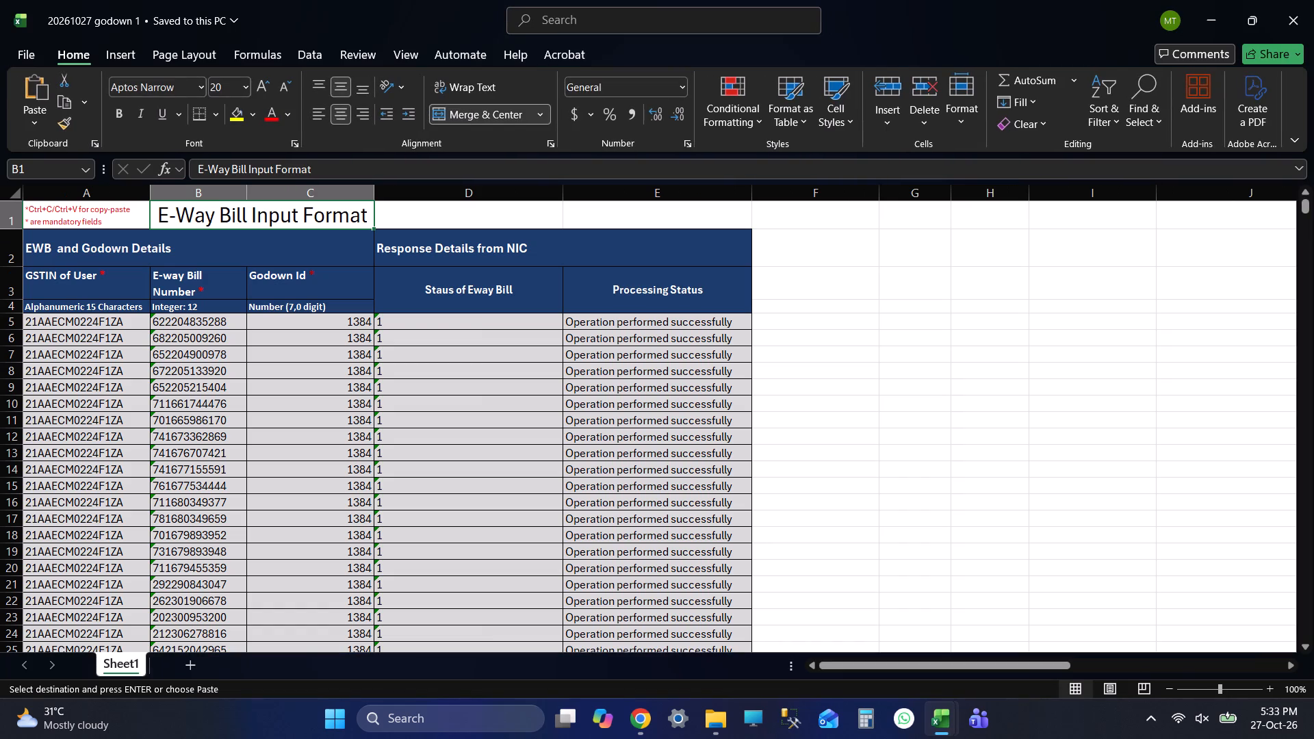
click(165, 322)
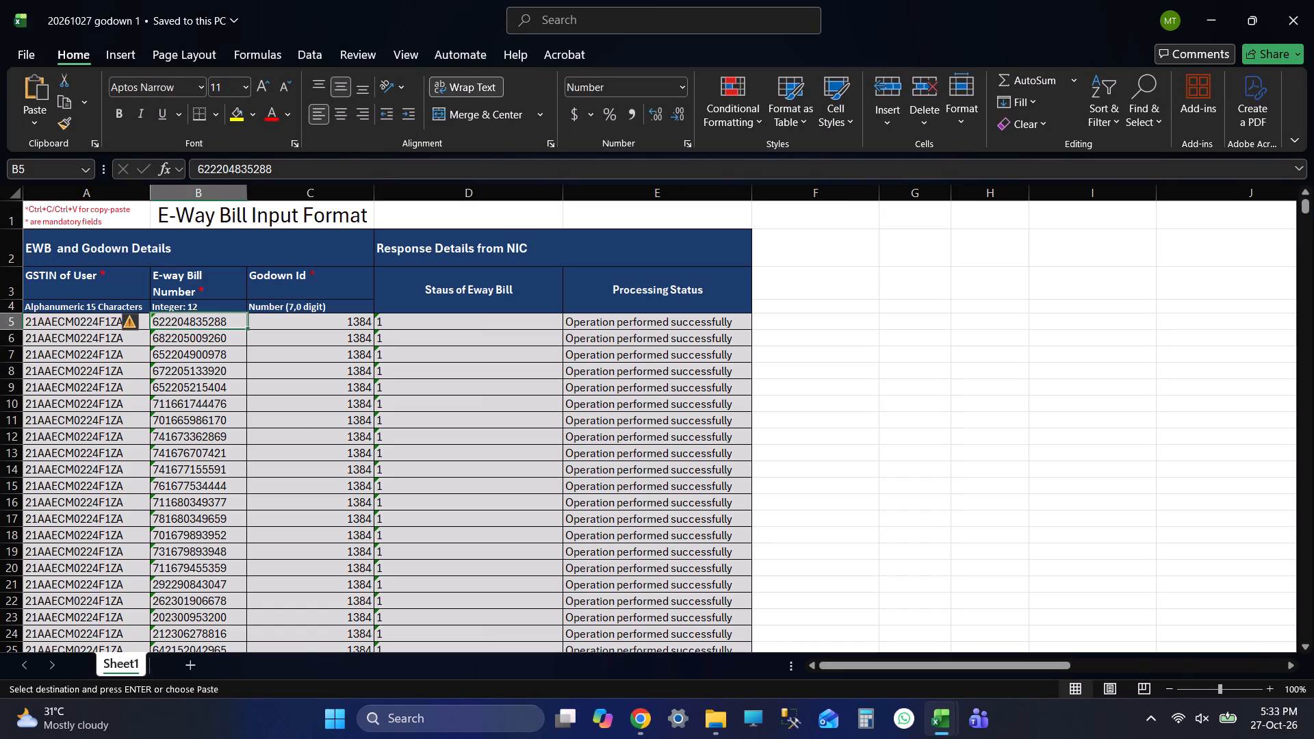
click(1233, 1)
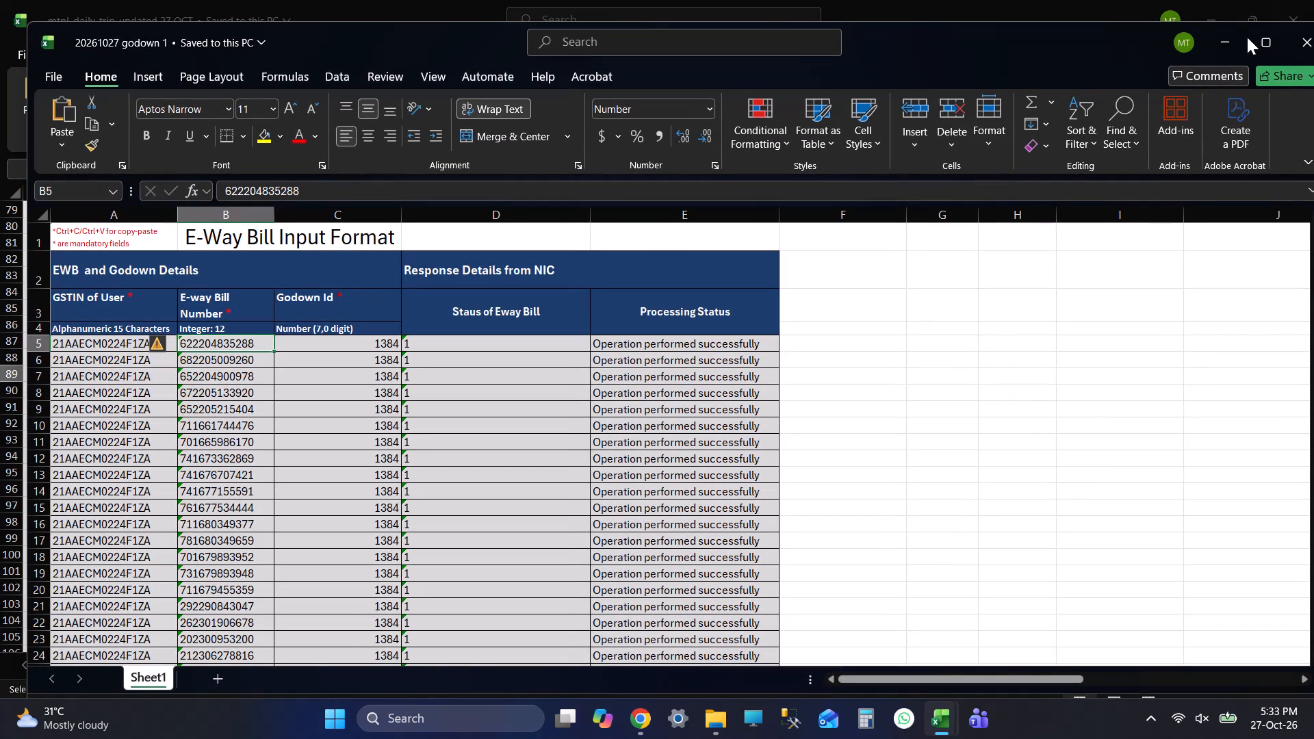
click(1247, 37)
triple_click(1192, 16)
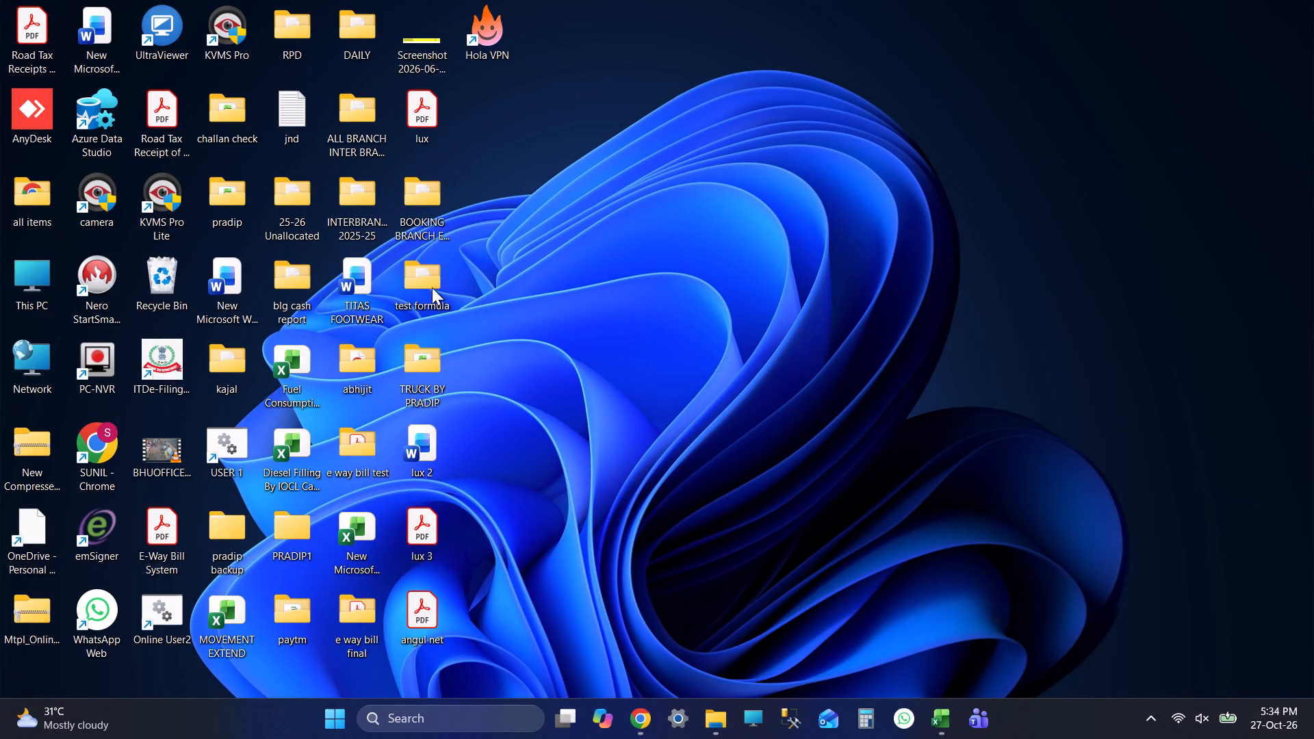
Open the BOOKING BRANCH EXP CHECK folder on the desktop to view its contents, and close it.
double_click(431, 217)
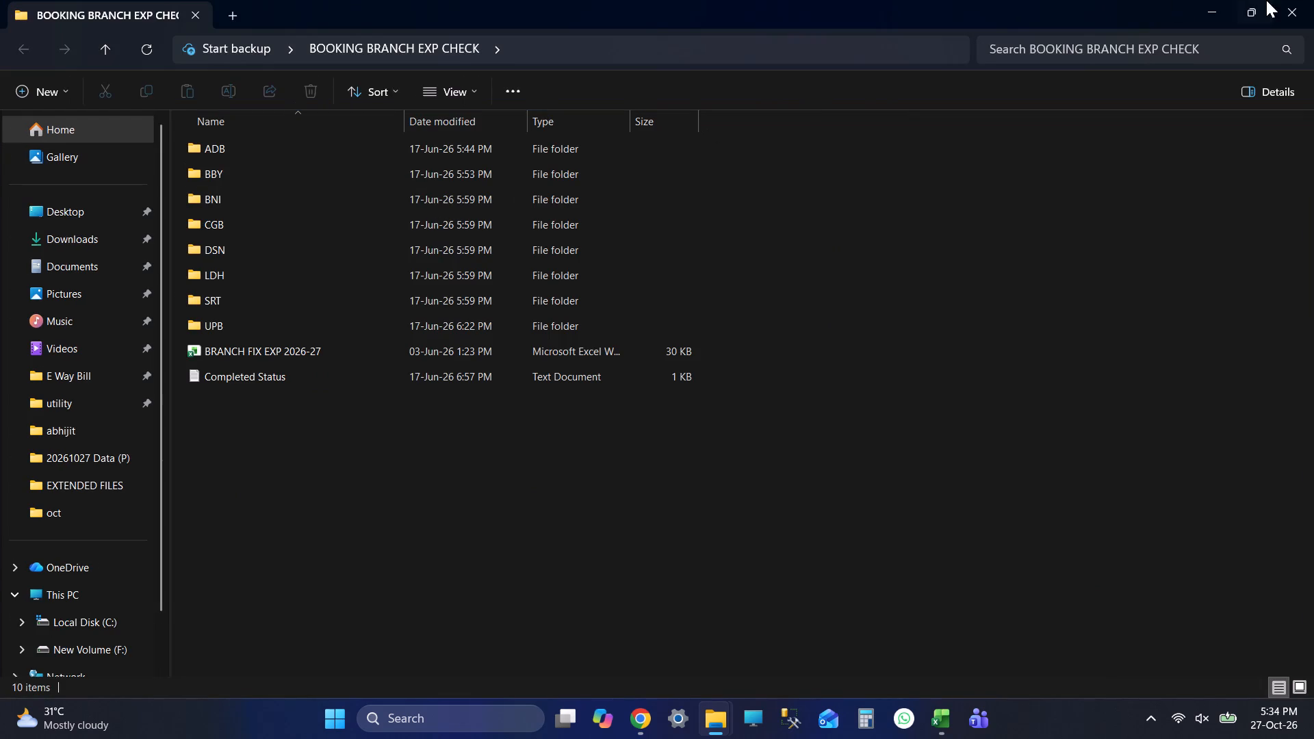
click(1266, 0)
click(1241, 0)
click(1276, 4)
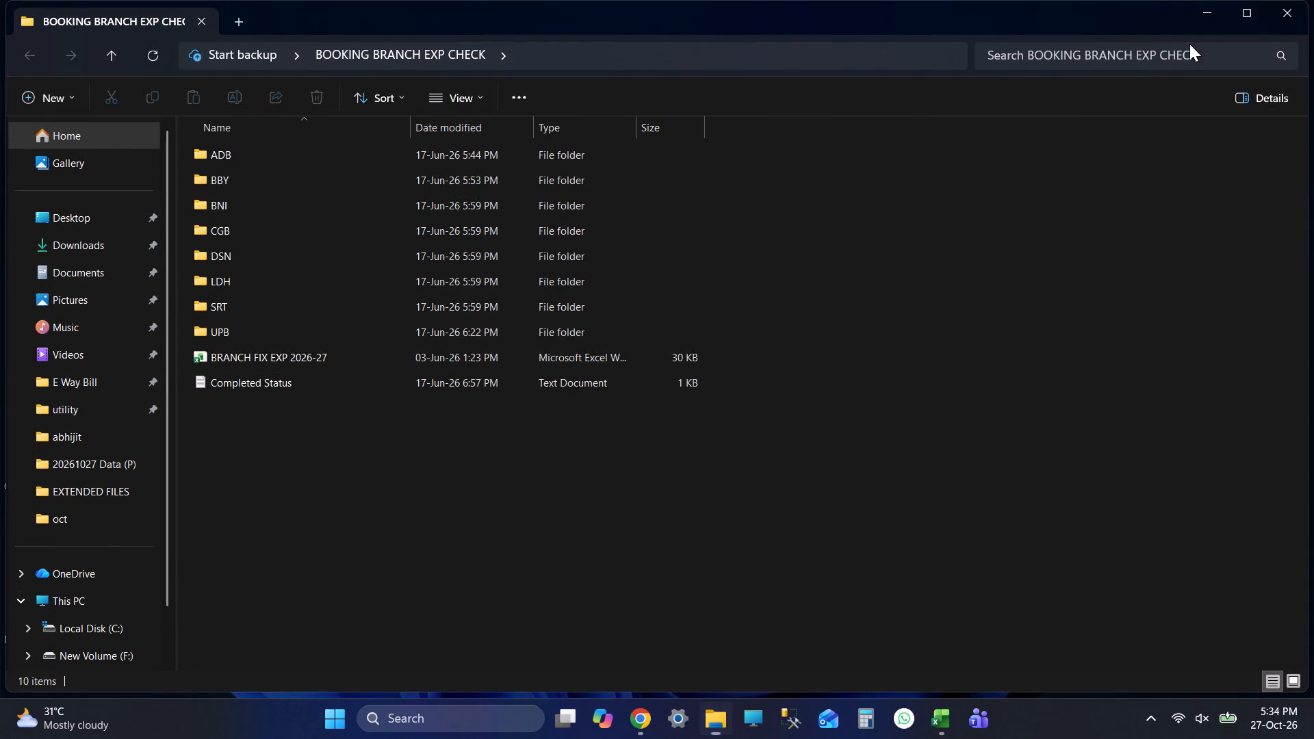
Open the pradip folder on the desktop, open its BIRTHDAY LIST text file, and maximize the file's window.
double_click(227, 199)
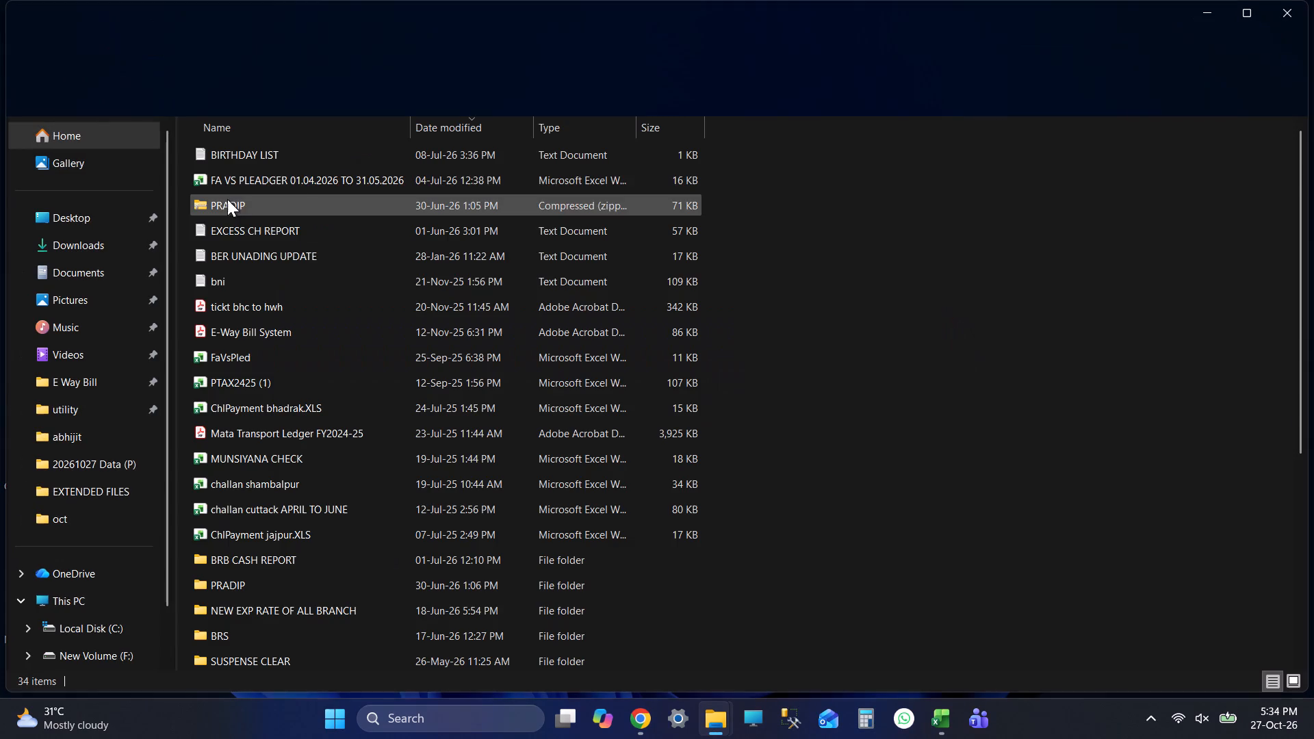
double_click(352, 146)
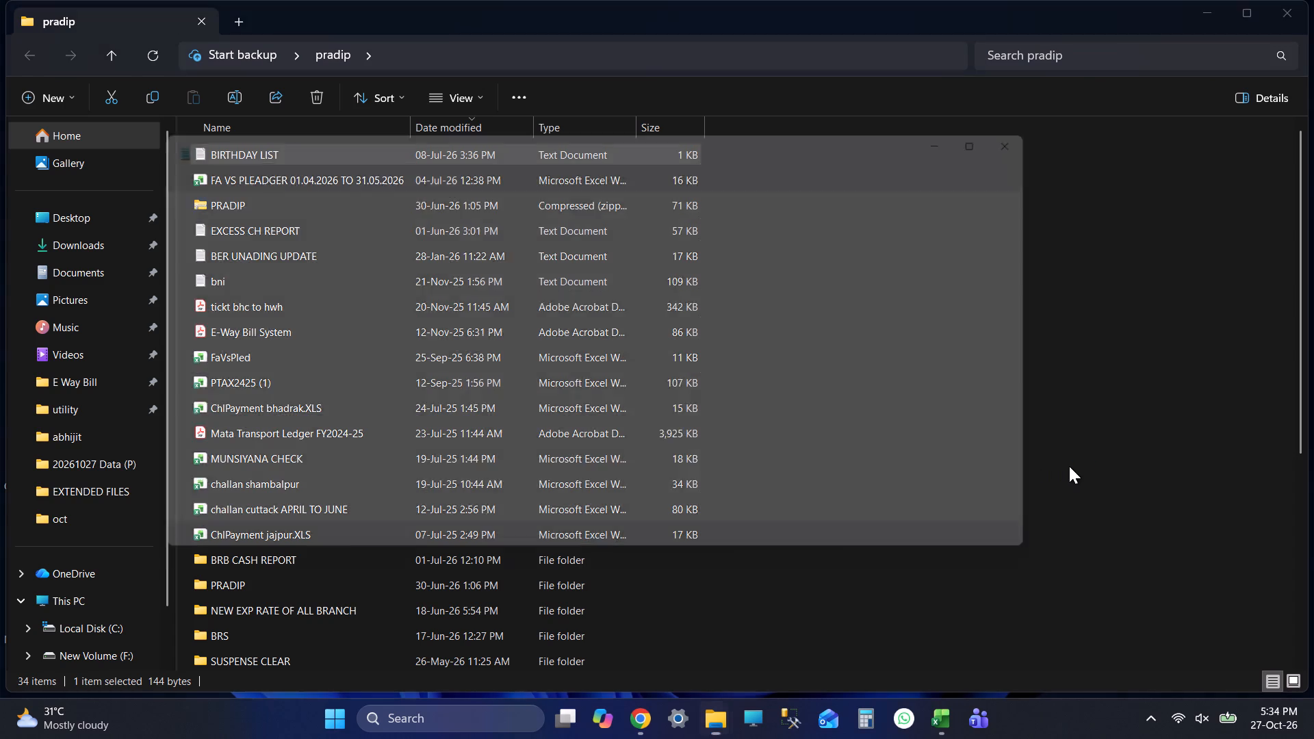
click(1030, 128)
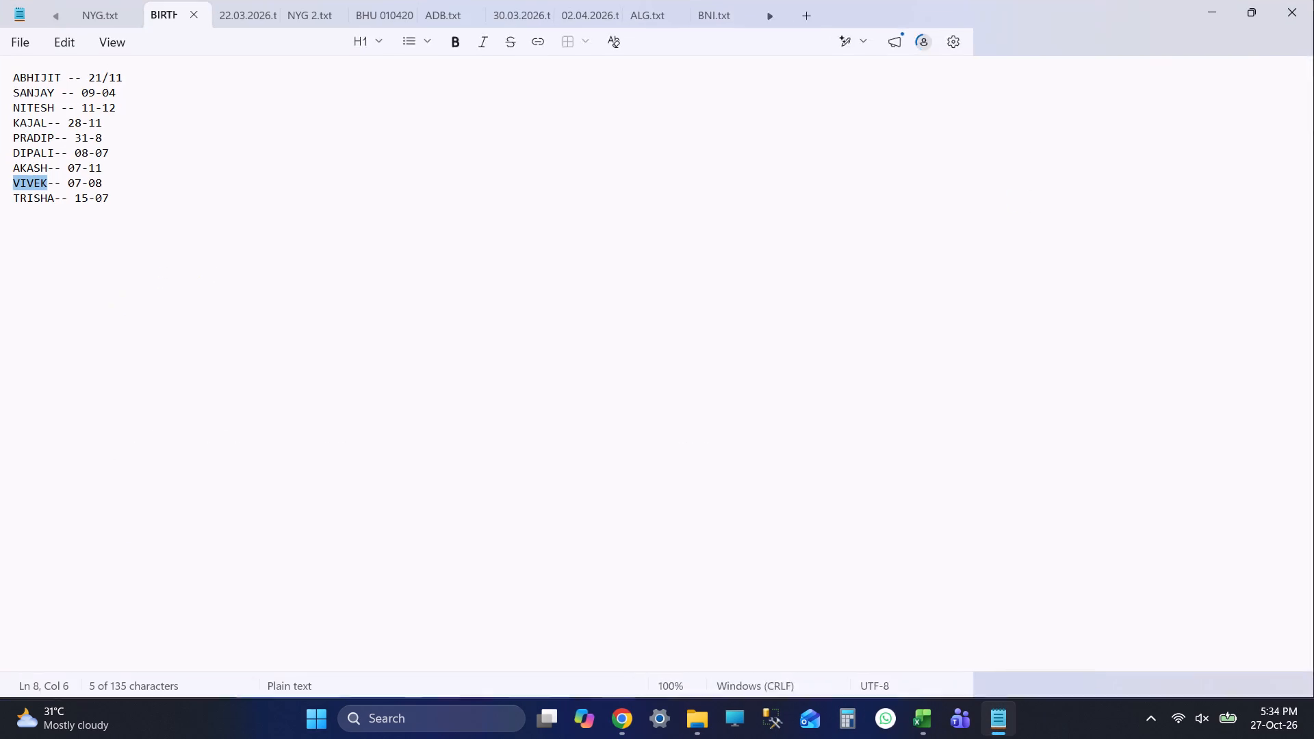
Read through the dates in the birthday list, close the file, and close the pradip folder.
click(114, 135)
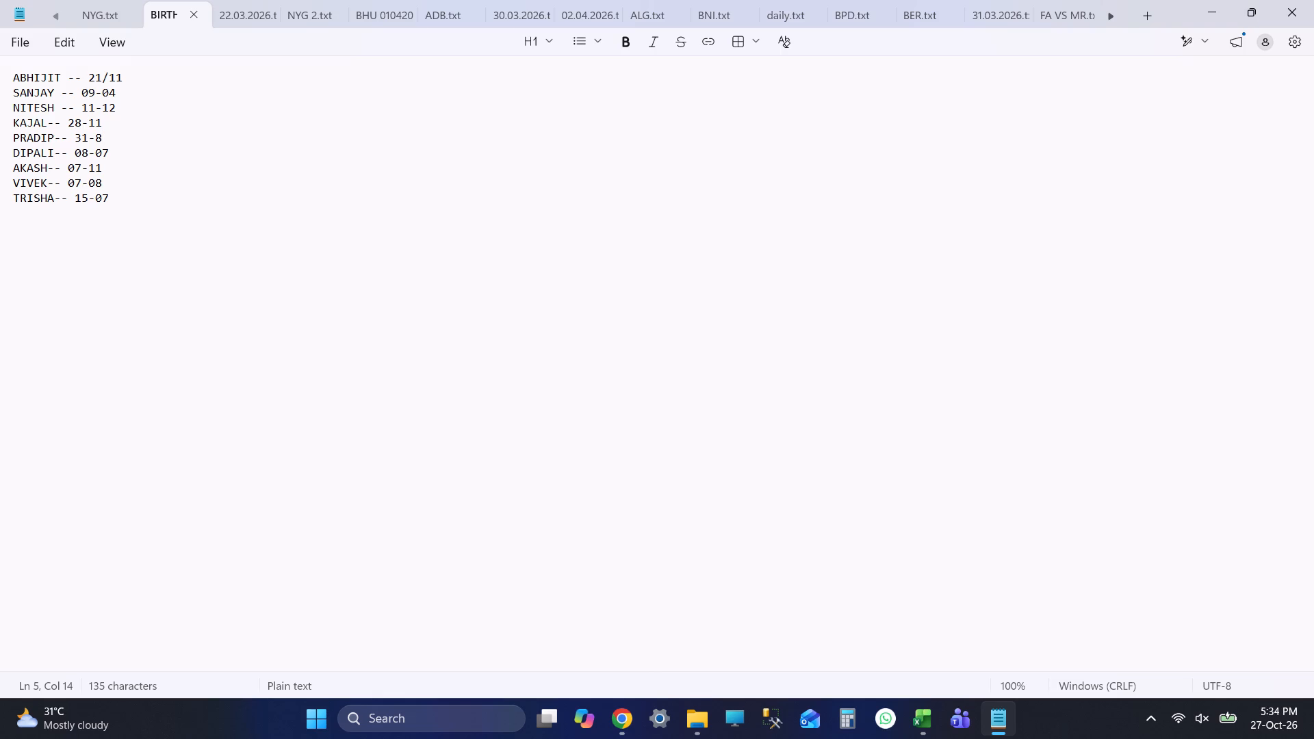
click(124, 70)
click(109, 122)
click(103, 168)
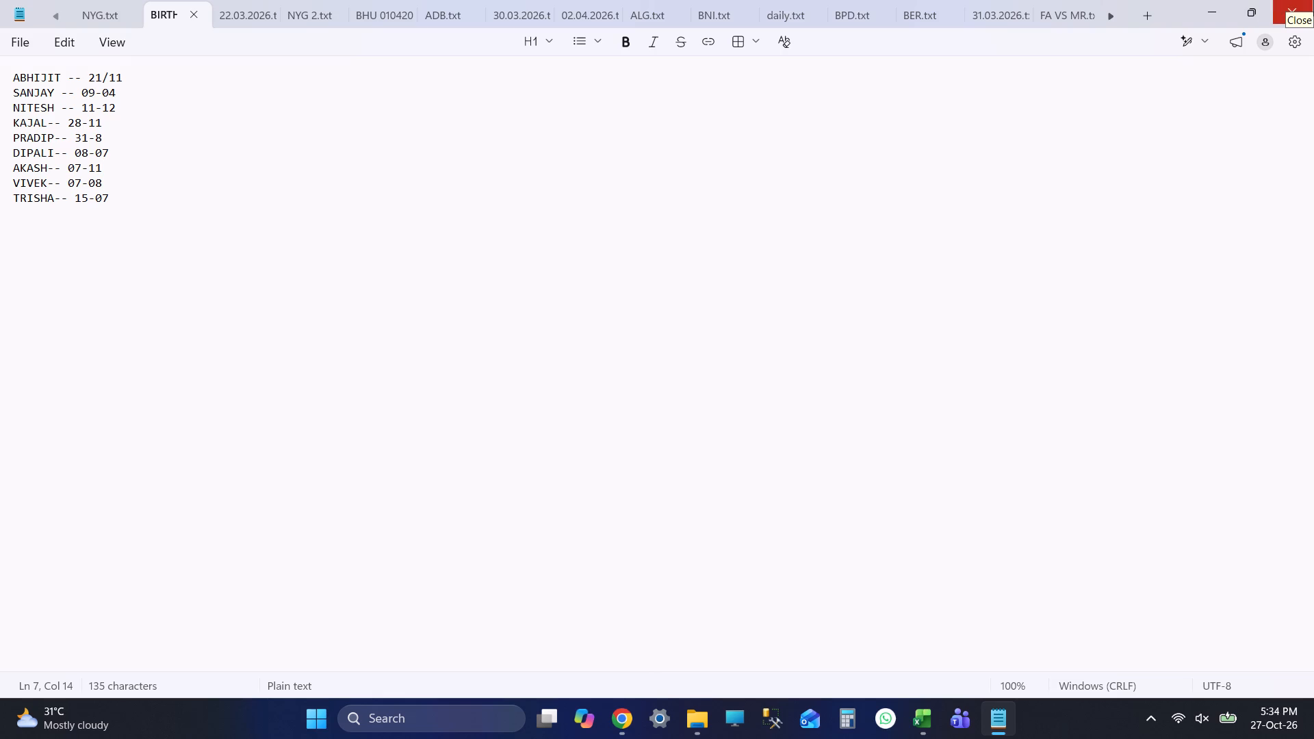
click(112, 168)
click(124, 79)
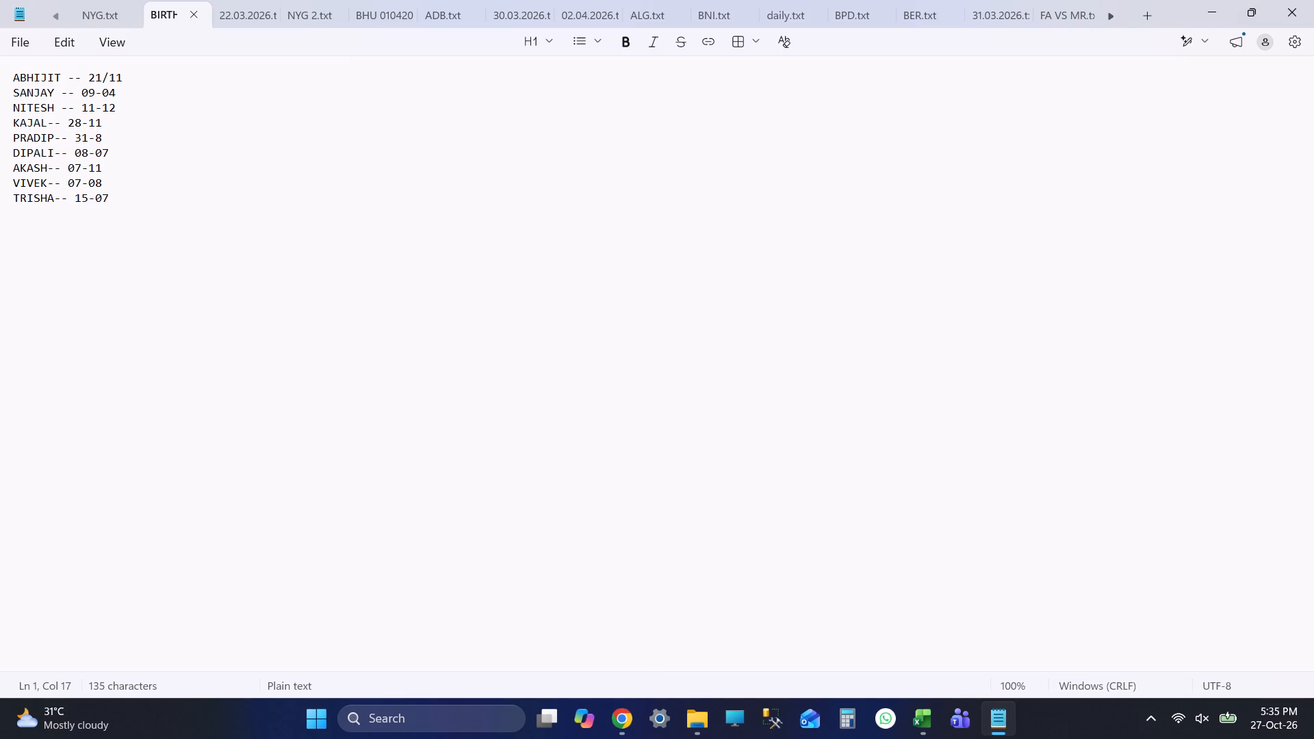
click(120, 127)
click(120, 112)
click(123, 90)
click(1313, 0)
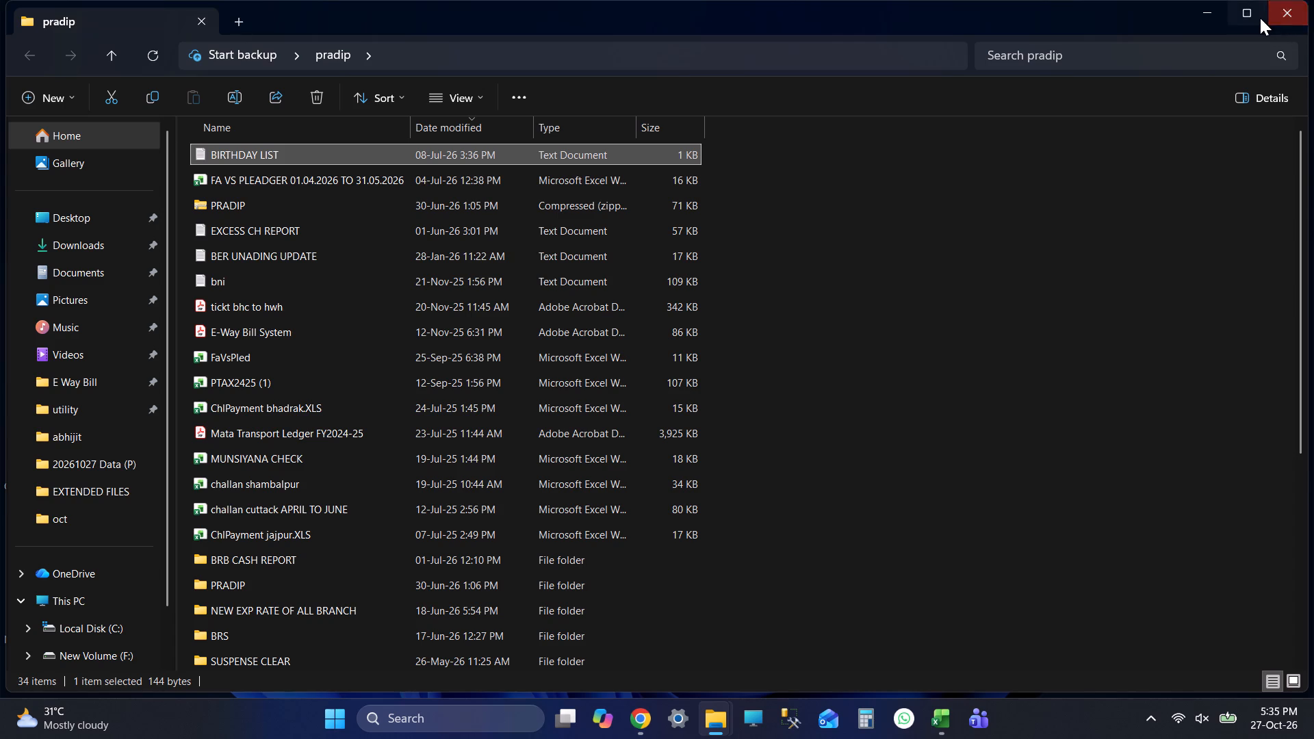
click(1260, 18)
click(1302, 10)
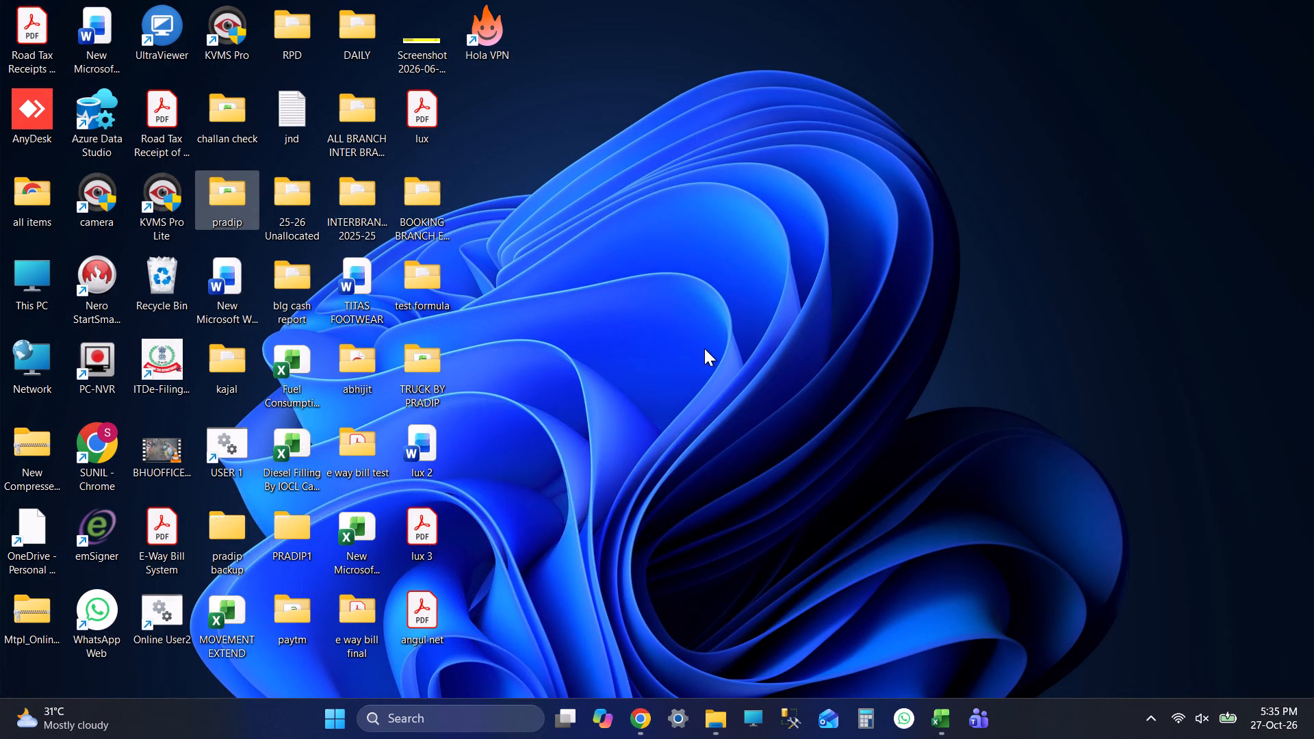
Return to the abhijit folder in File Explorer and open the 20261027 on road workbook.
key(alt+Tab)
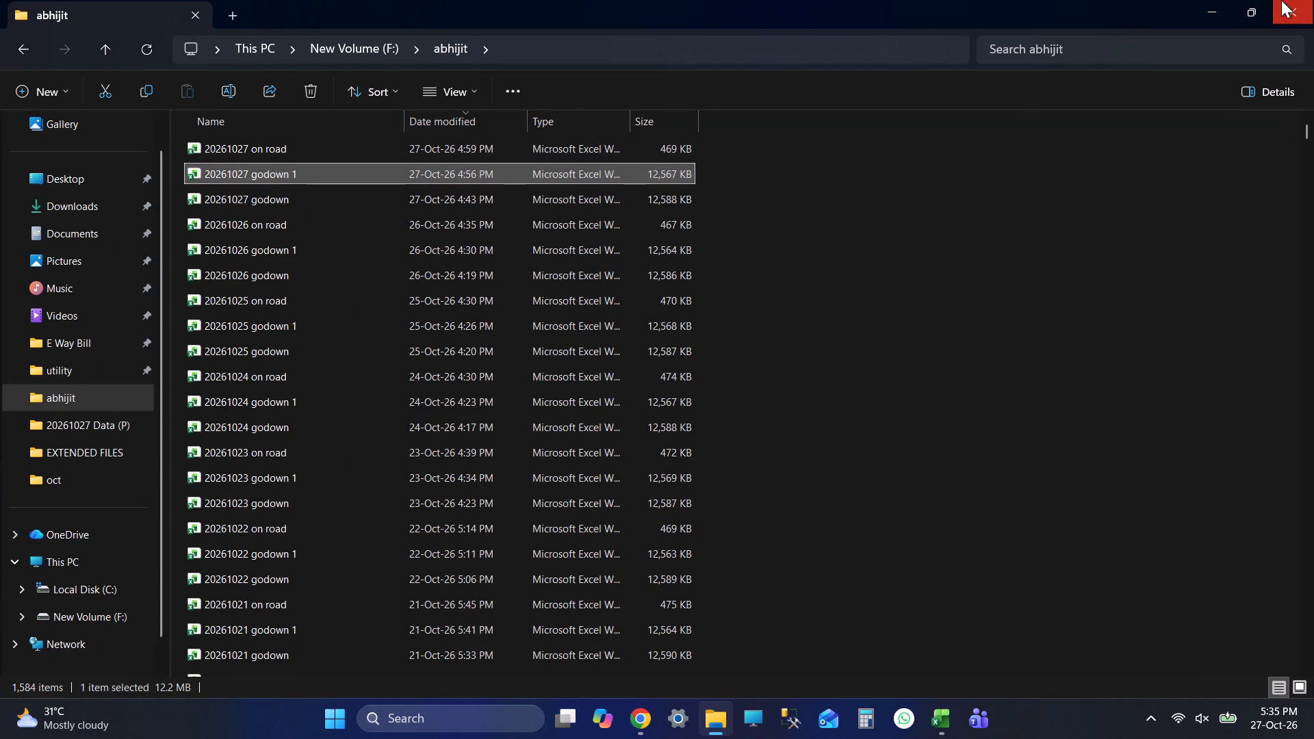
double_click(291, 151)
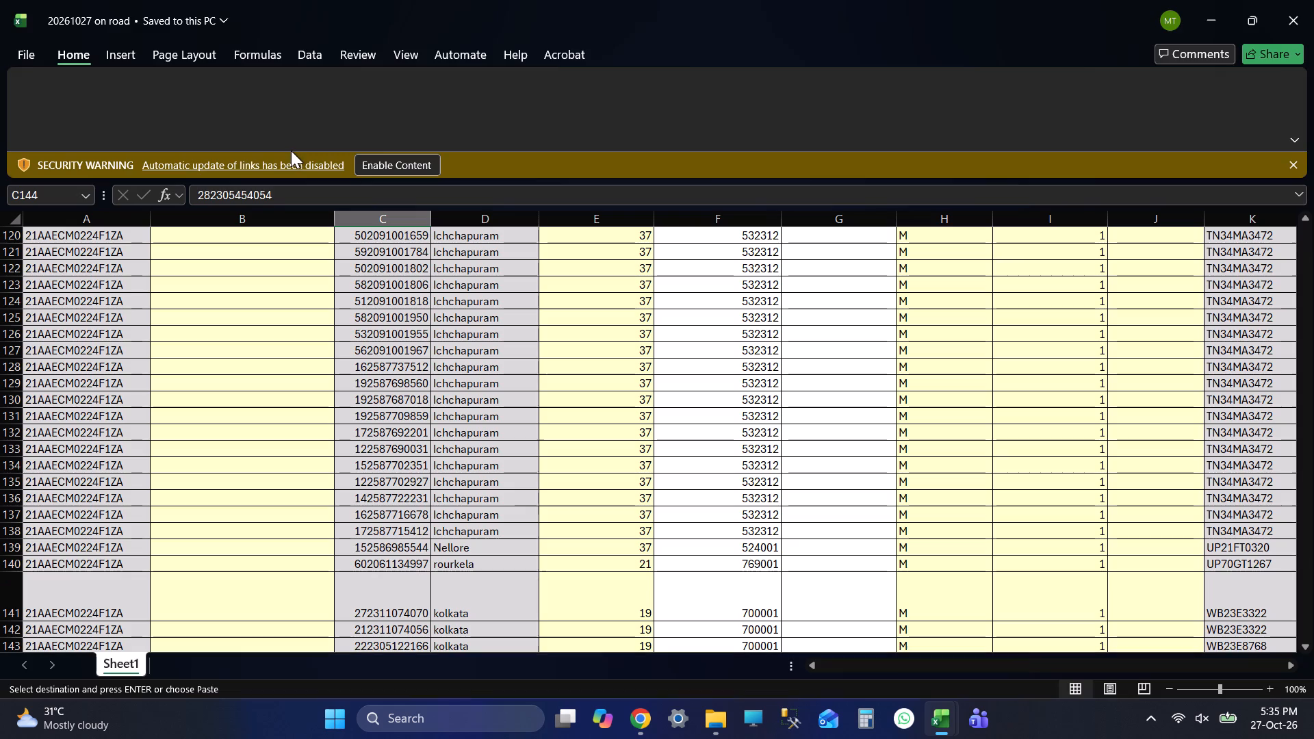
Select all the e-way bill numbers in the on road sheet from C5 down to the last entry.
click(423, 272)
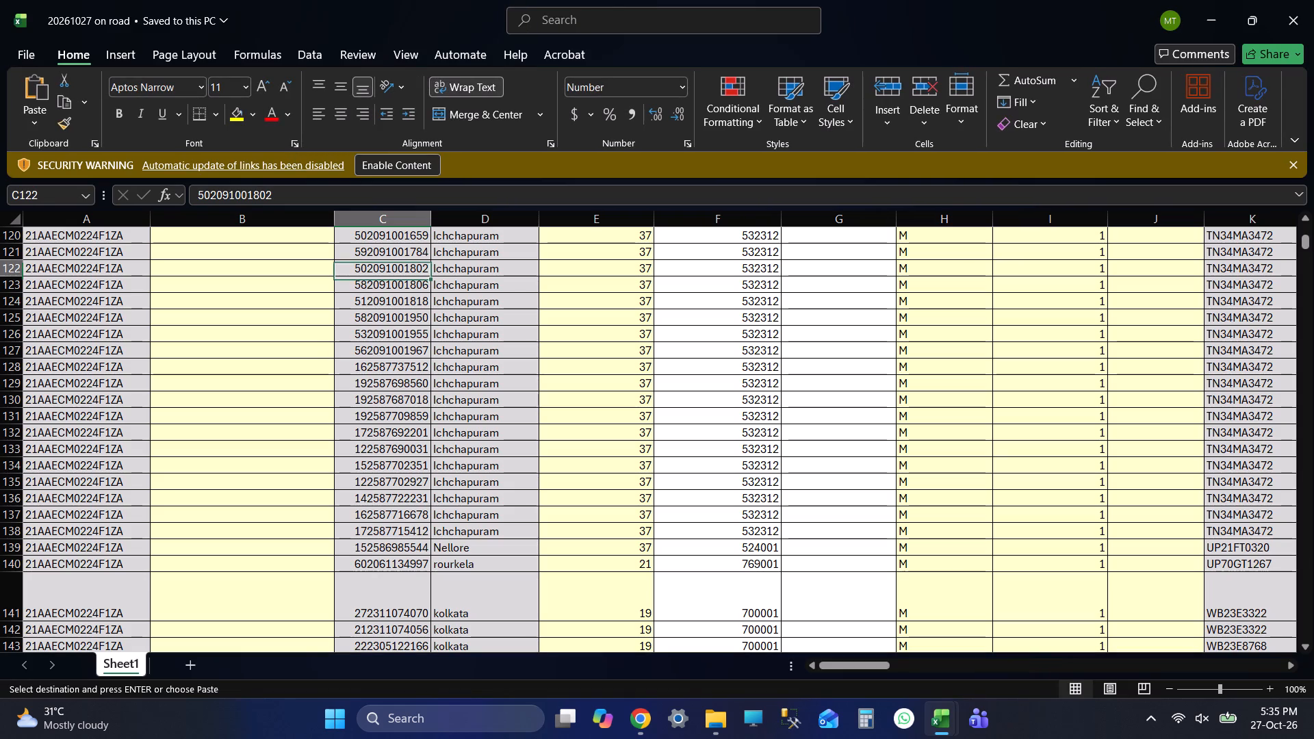
key(ctrl+Up)
key(Up)
key(Up)
key(Up)
key(Up)
key(Up)
key(Up)
key(Up)
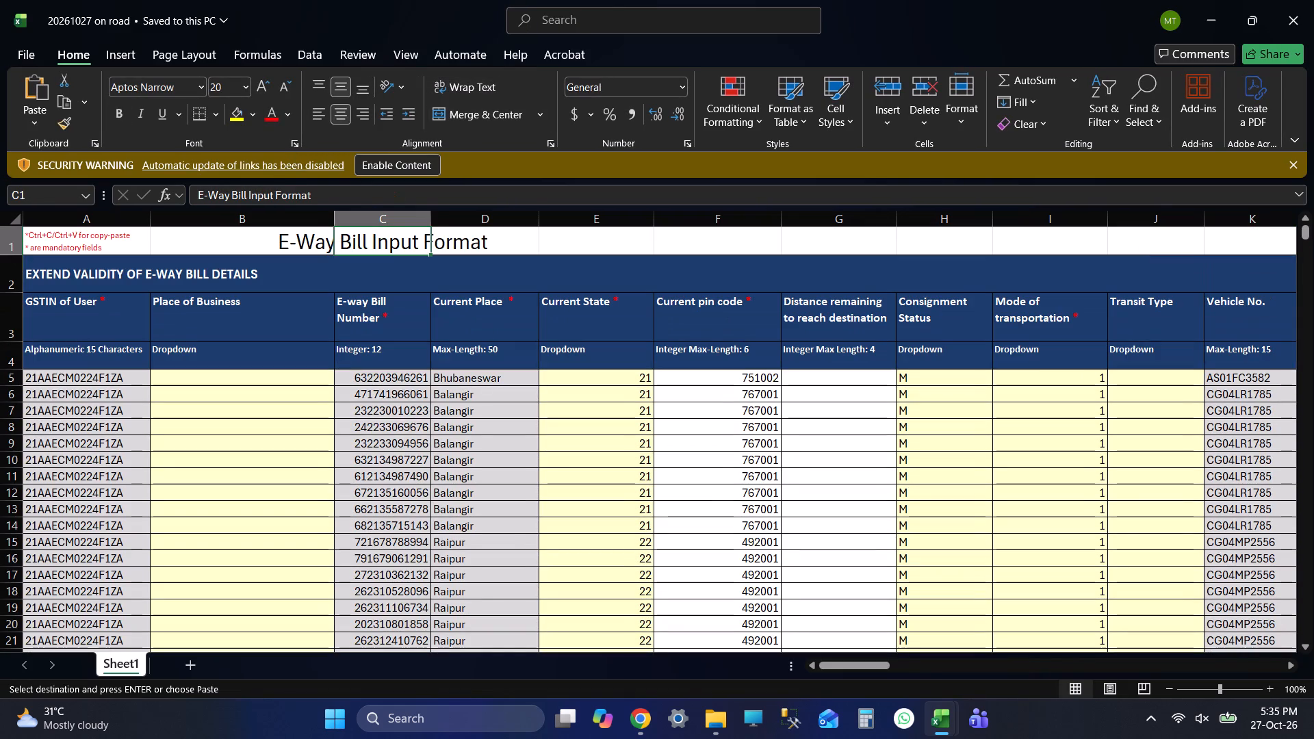
key(Up)
key(Up)
key(Up)
key(Up)
key(Down)
key(Down)
key(Down)
key(Down)
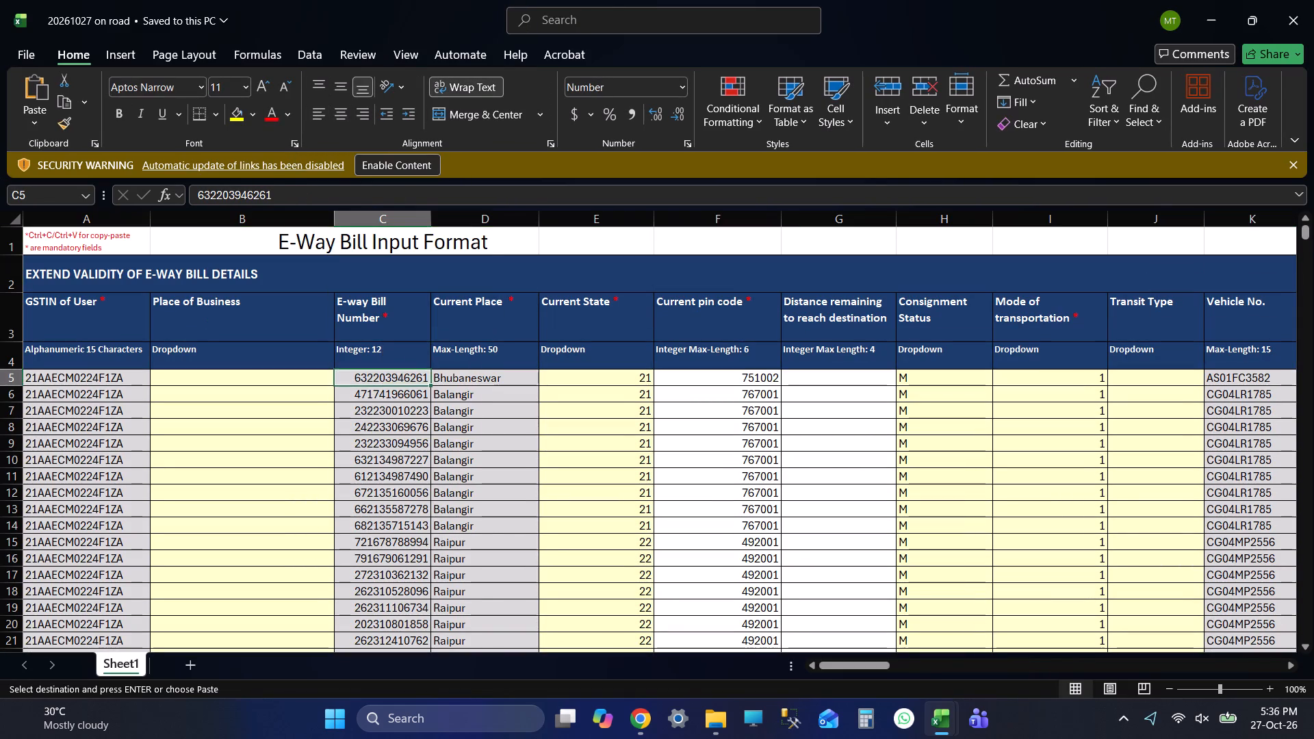
key(ctrl+shift+Down)
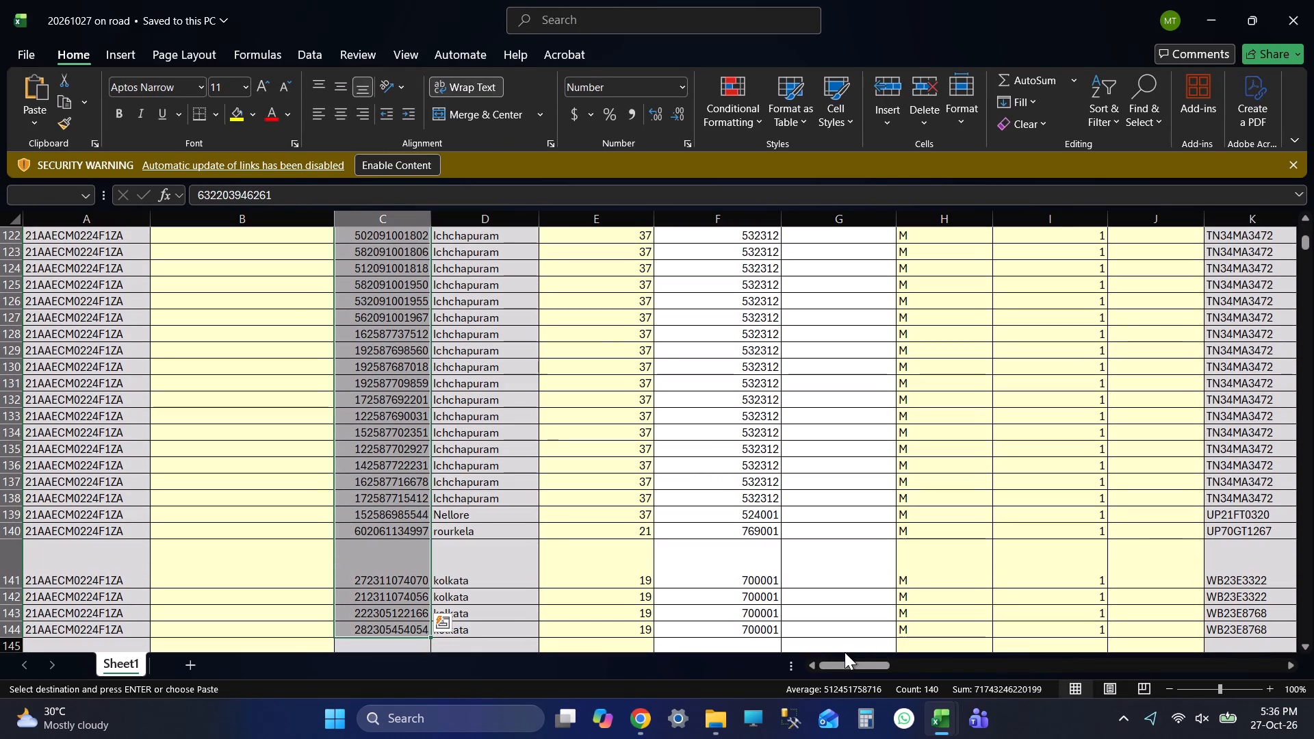
Examine the extension response columns S to V from the last entries up to the headers, and close the on road workbook.
drag(849, 662, 890, 674)
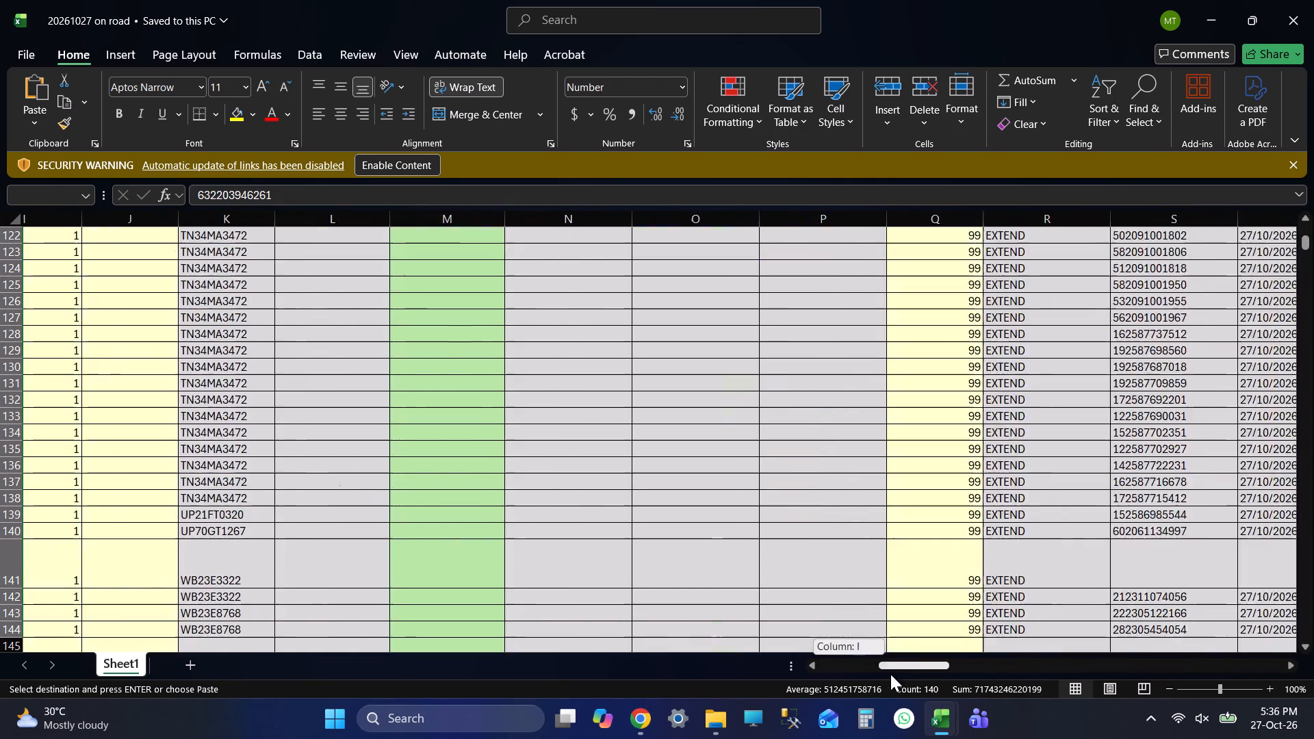
drag(890, 674, 955, 687)
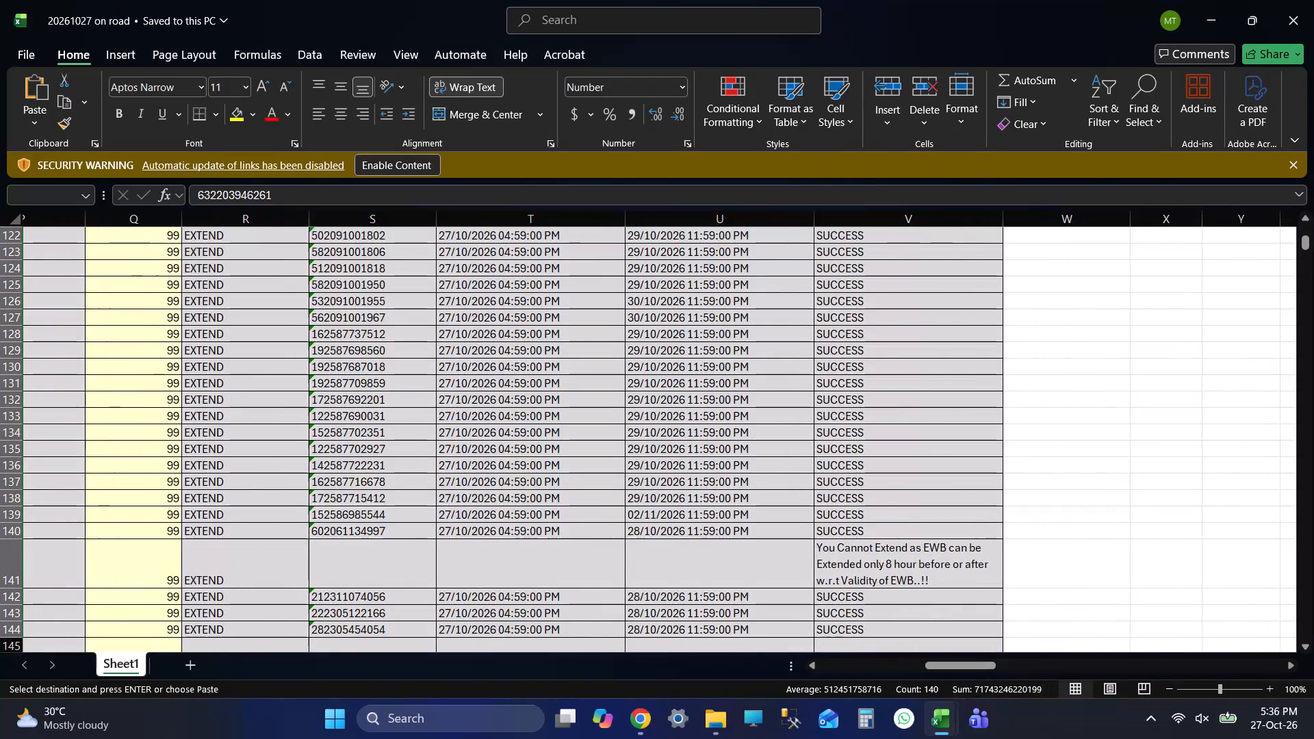
click(556, 517)
scroll(571, 612, down, 3)
click(518, 503)
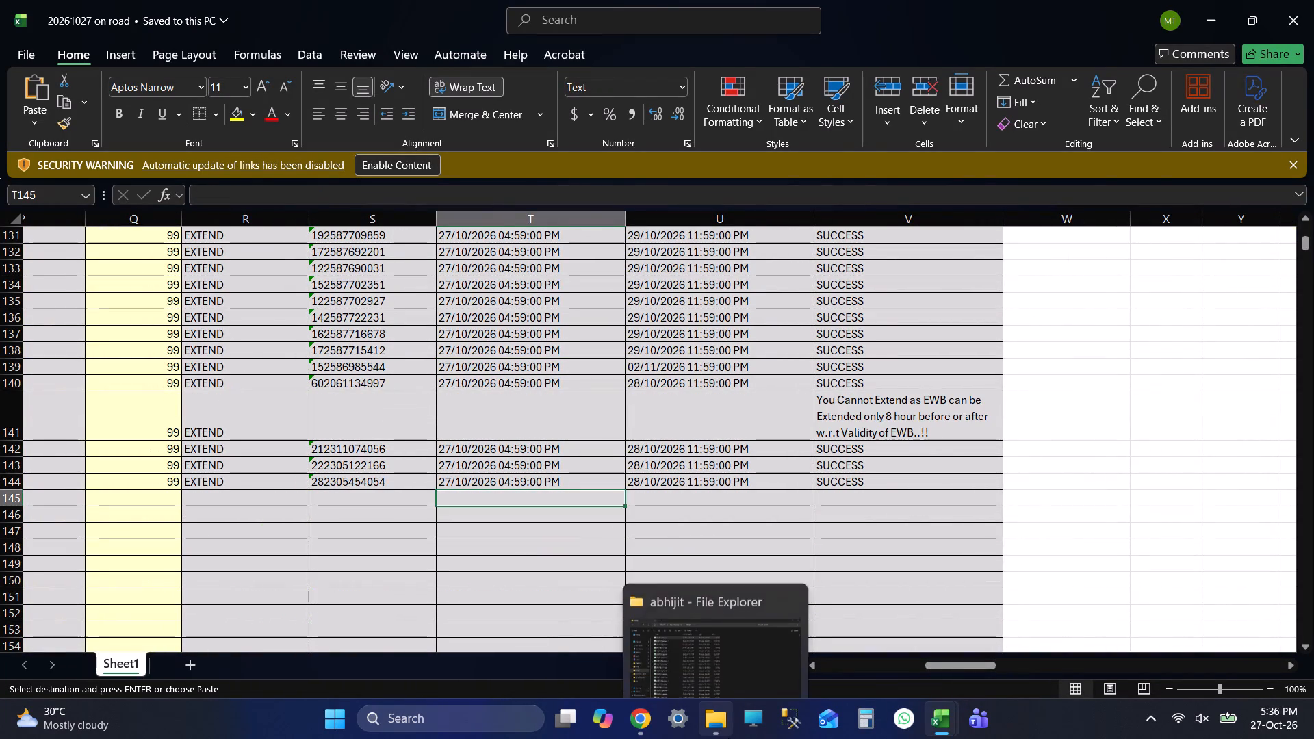
key(Page_Up)
key(Page_Up)
key(Page_Up)
key(Page_Up)
key(Page_Up)
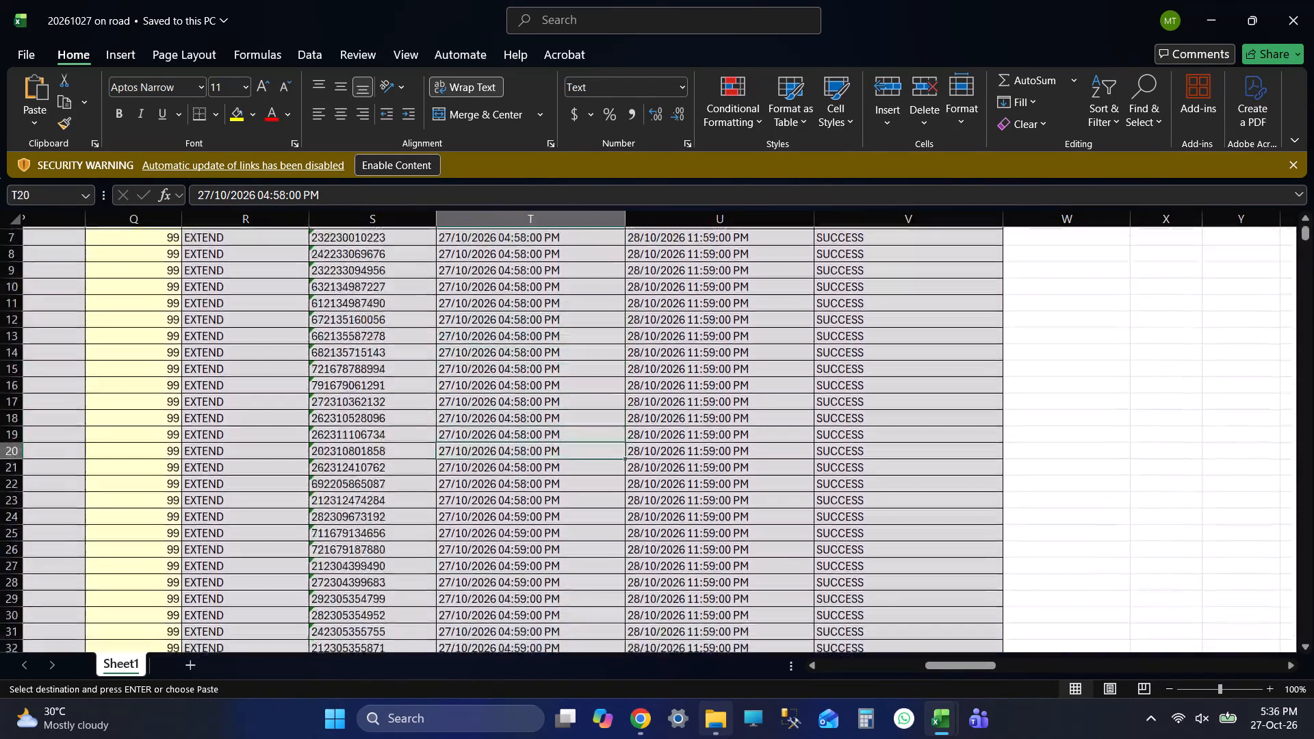
key(Page_Up)
key(Page_Up)
key(Page_Up)
key(Page_Up)
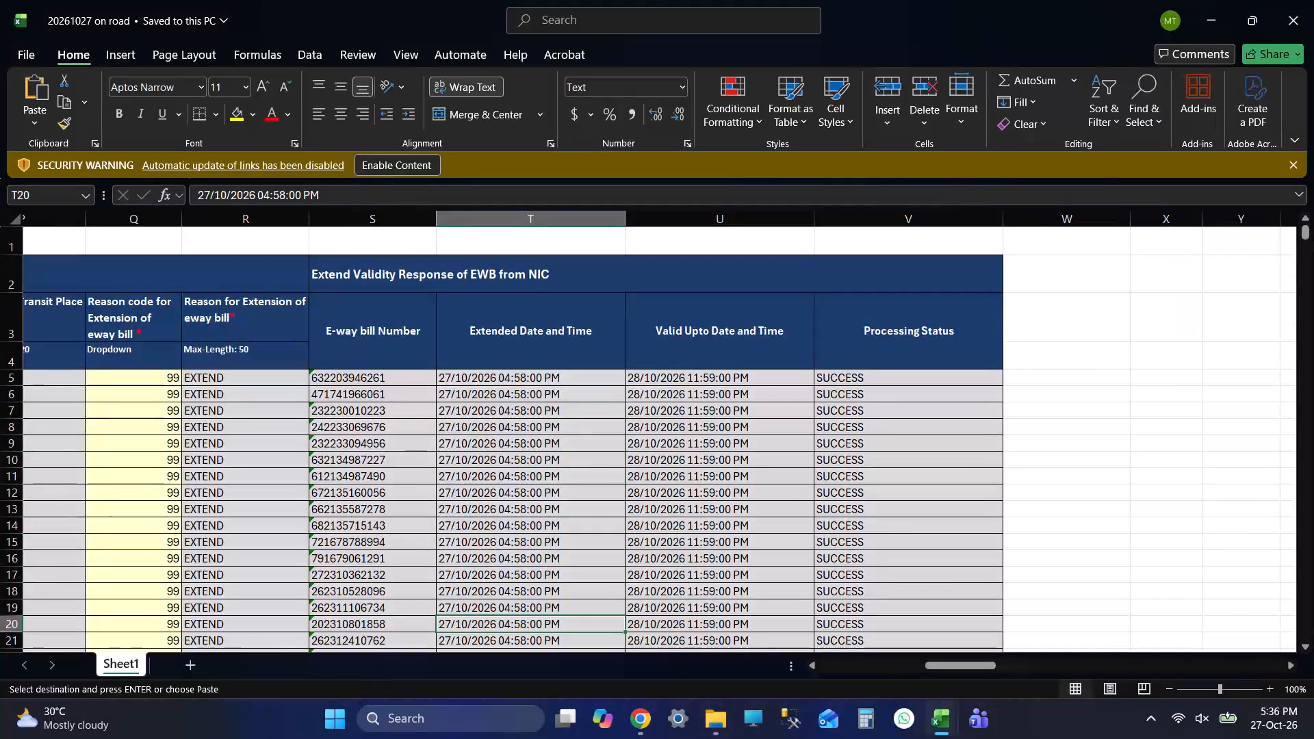
click(1313, 0)
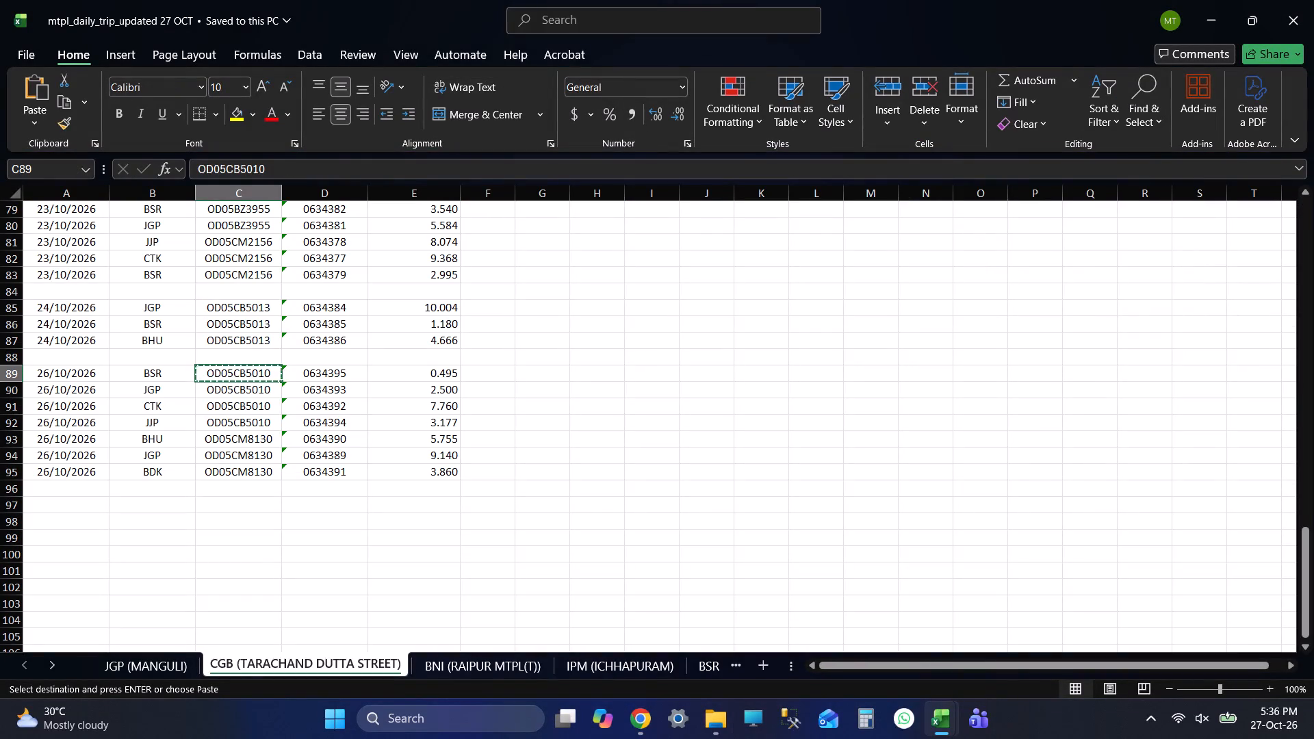
Return to File Explorer and open the 20261027 godown 1 workbook from the abhijit folder.
key(alt+Tab)
key(alt+Tab)
key(alt+Tab)
double_click(270, 178)
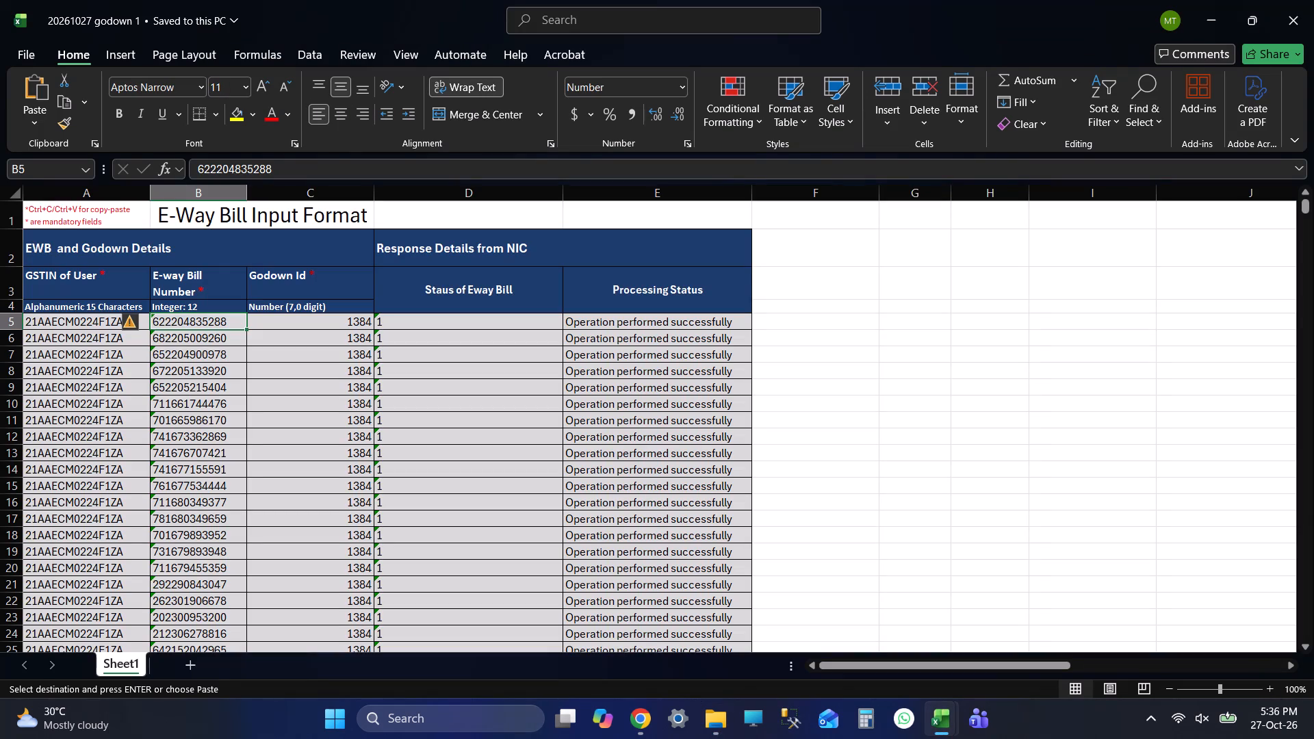
Select all the e-way bill numbers from B5 down, examine the end of the list, and return to the header rows.
click(220, 222)
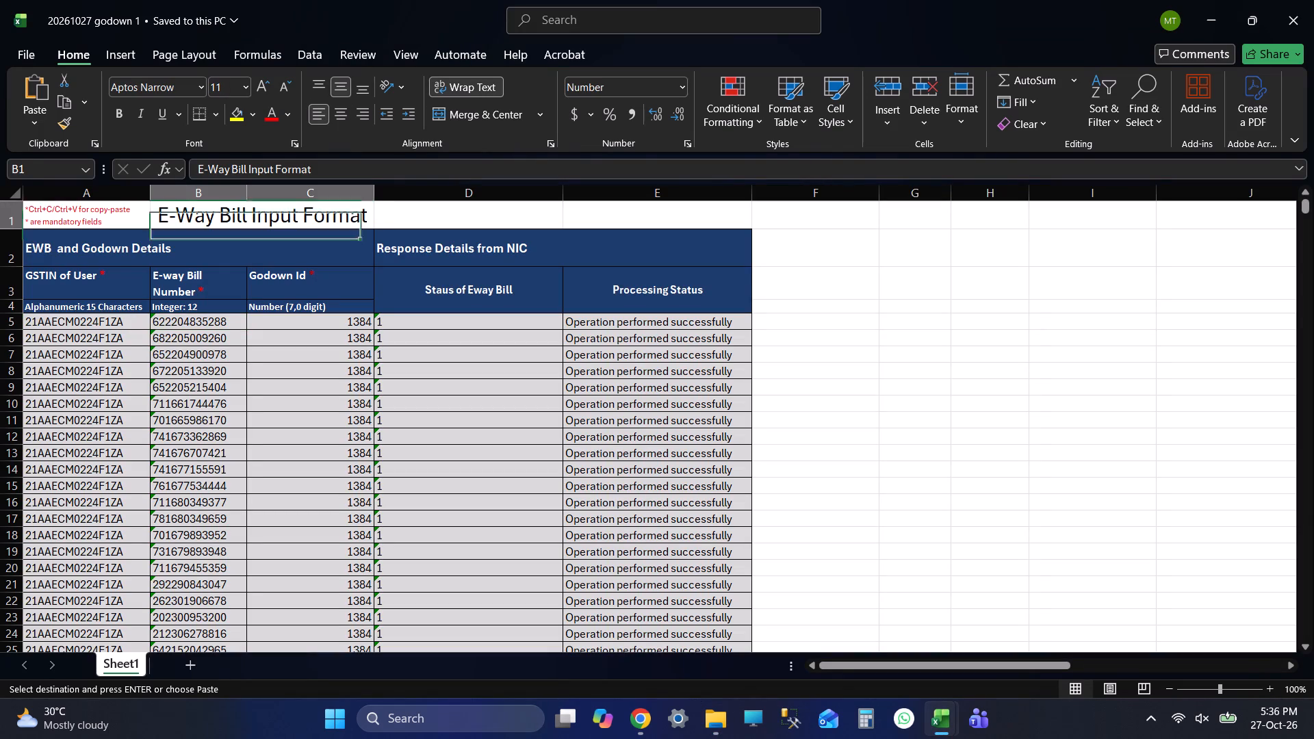
scroll(300, 319, up, 6)
key(Up)
key(Up)
key(Up)
key(Up)
key(Up)
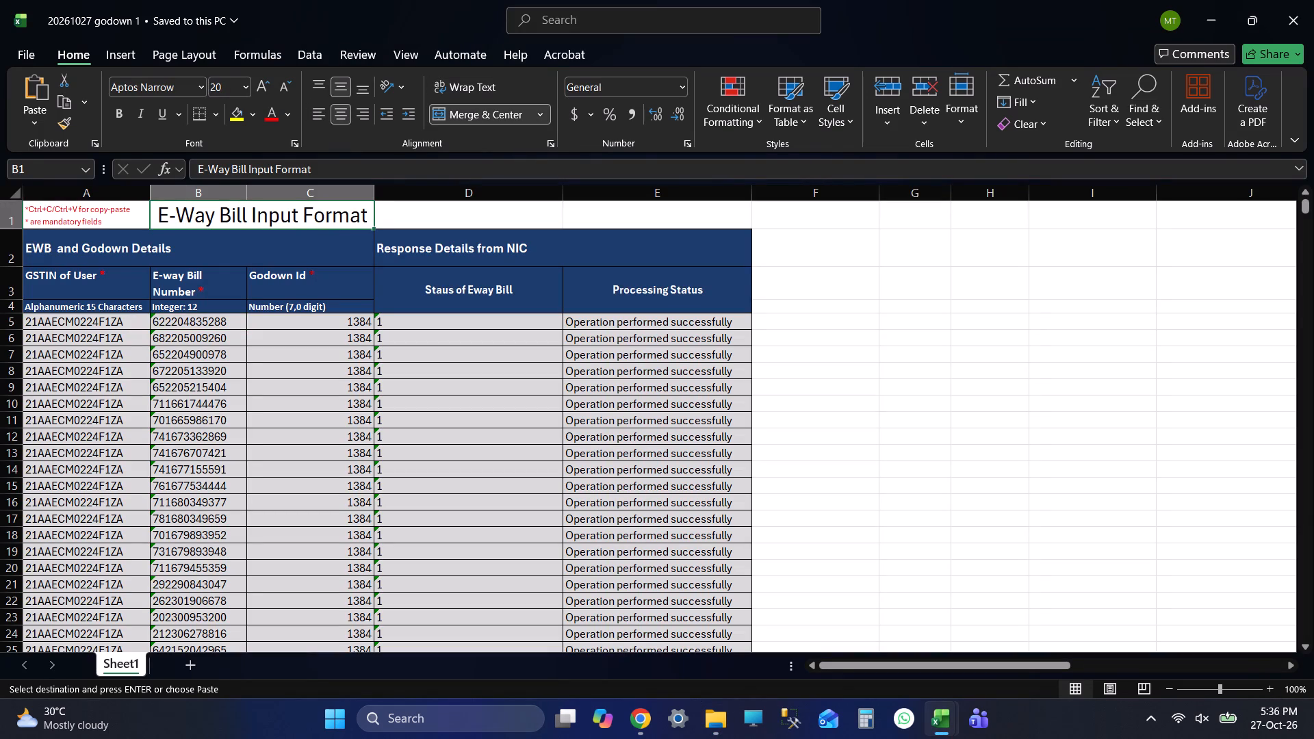
key(Up)
key(Up)
key(Up)
key(Up)
key(Up)
key(Up)
key(Up)
key(Up)
key(Up)
key(Up)
key(Up)
key(Up)
key(Down)
key(Down)
key(Down)
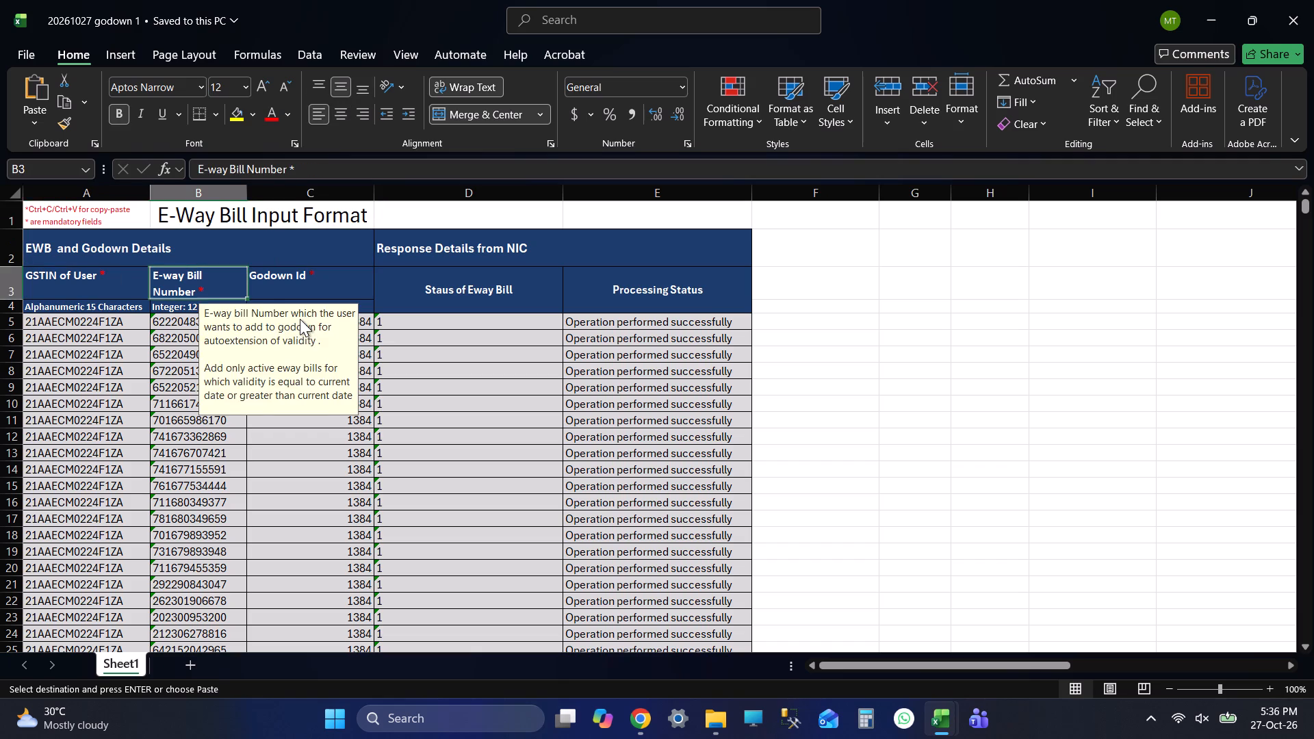
key(Down)
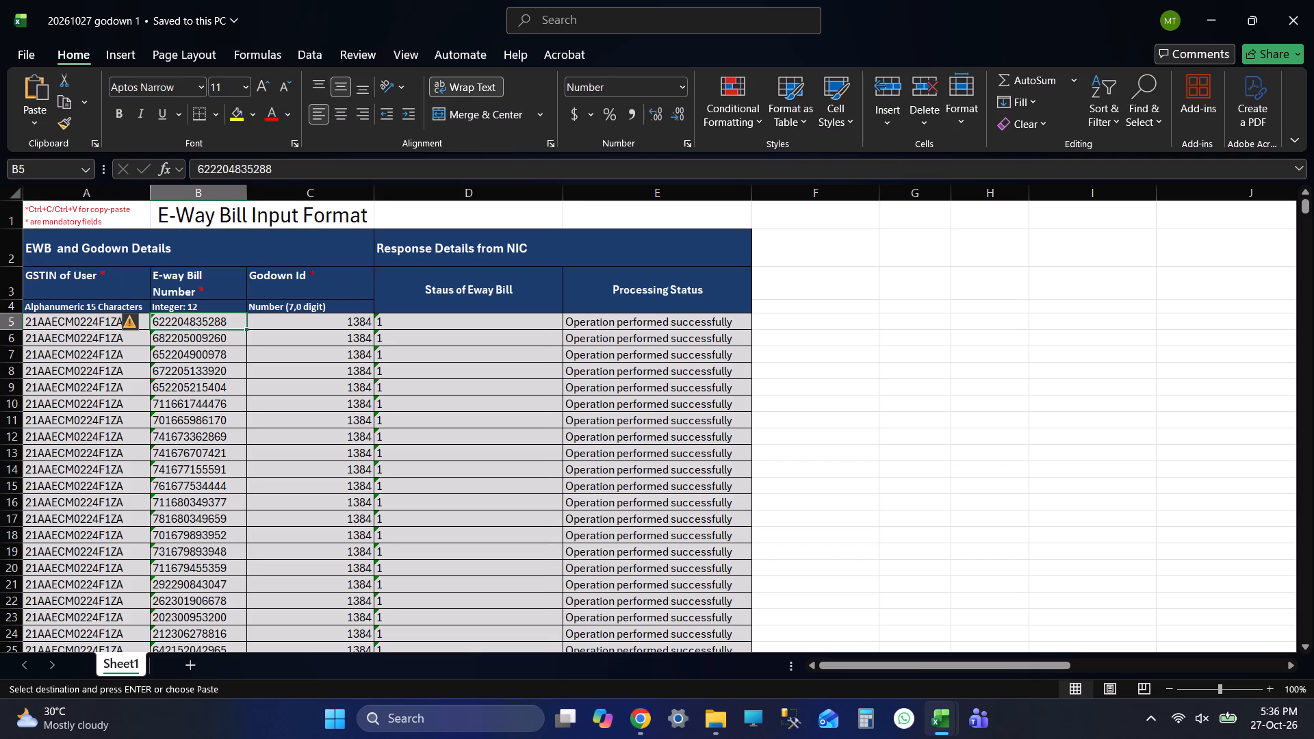
key(ctrl+shift+Down)
scroll(498, 397, down, 2)
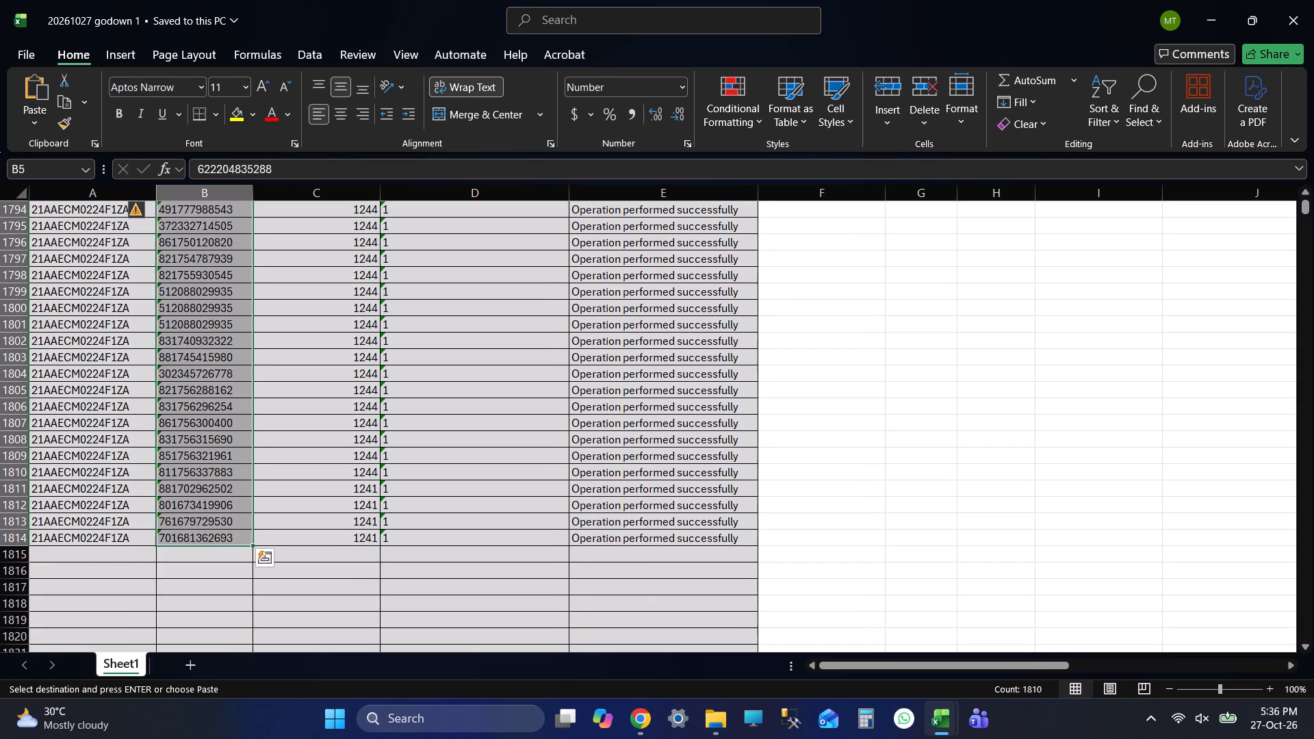
scroll(526, 373, down, 1)
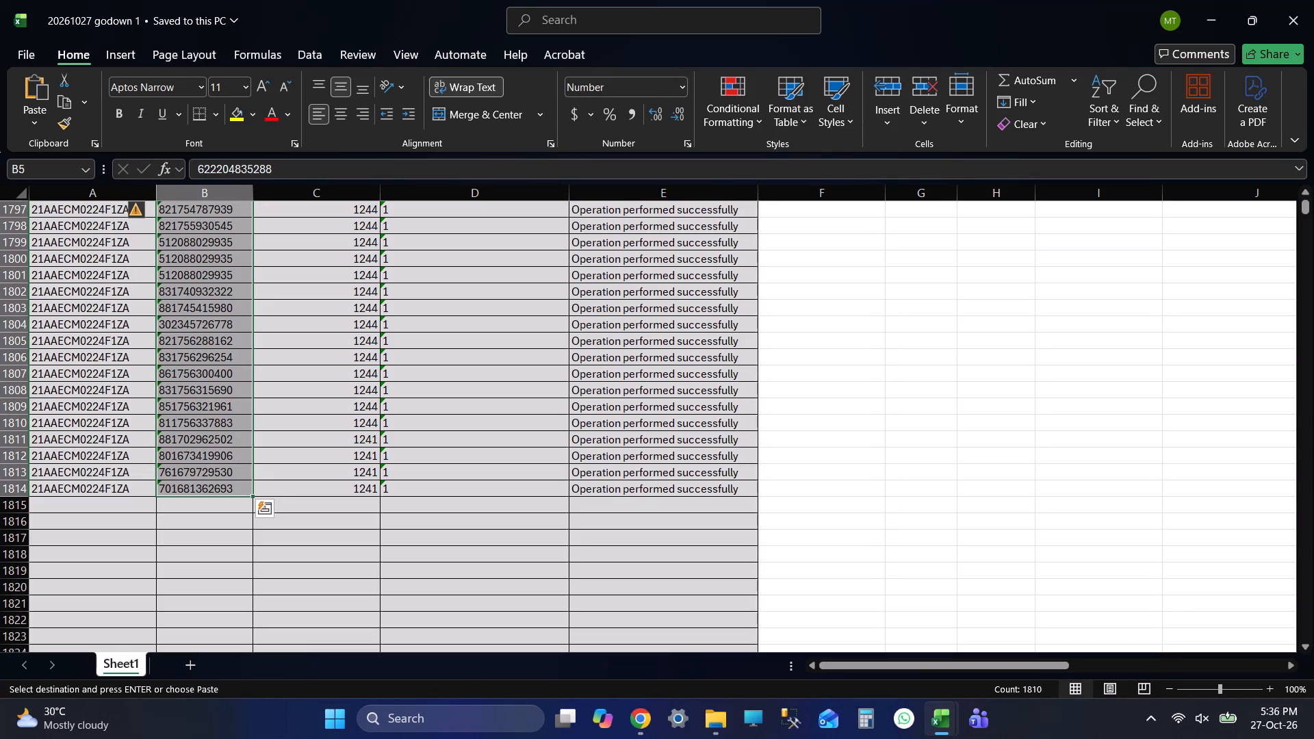
key(ctrl+Up)
key(Up)
key(Up)
key(Up)
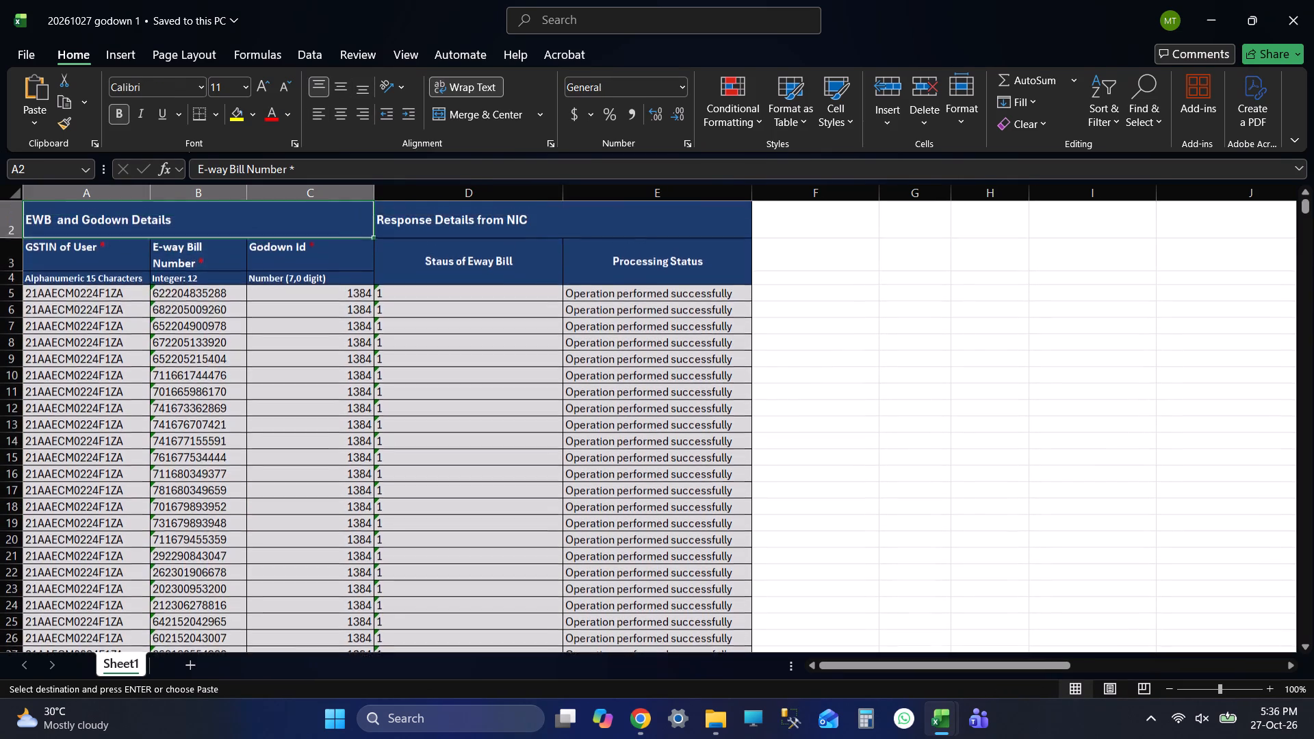
Select all the e-way bill numbers in the godown 1 sheet from B5 down, examine the last rows, and close the workbook.
key(Up)
key(Up)
key(Up)
key(Up)
key(Up)
key(Up)
key(Up)
key(Up)
key(Up)
key(Up)
key(Up)
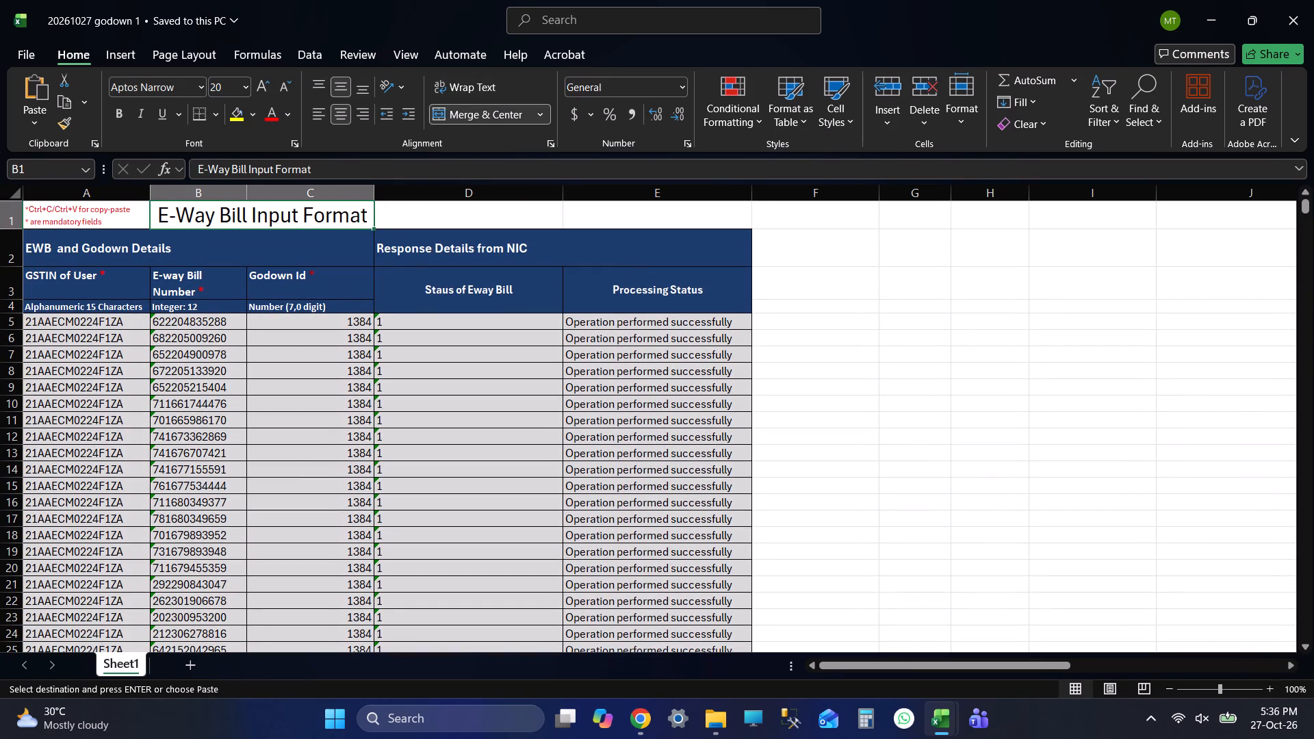
key(Down)
key(Down)
key(Down)
key(Down)
key(ctrl+shift+Down)
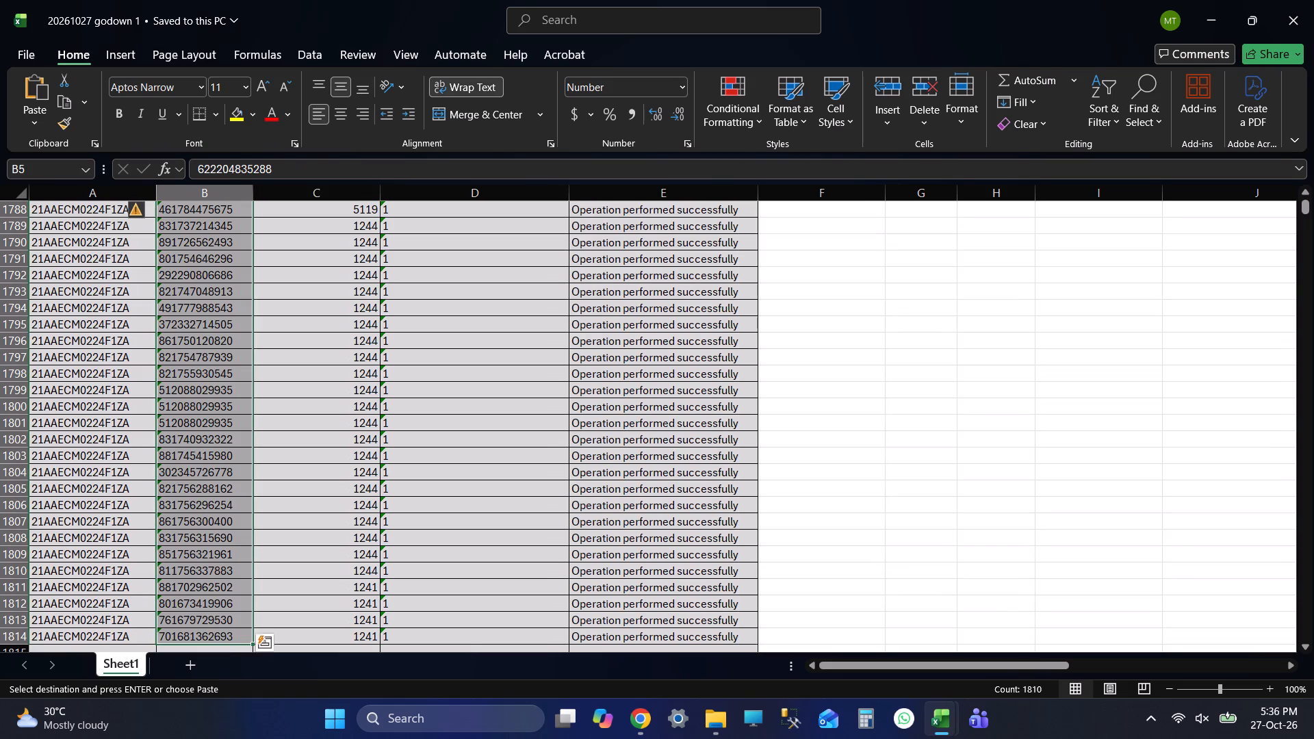
scroll(660, 415, down, 2)
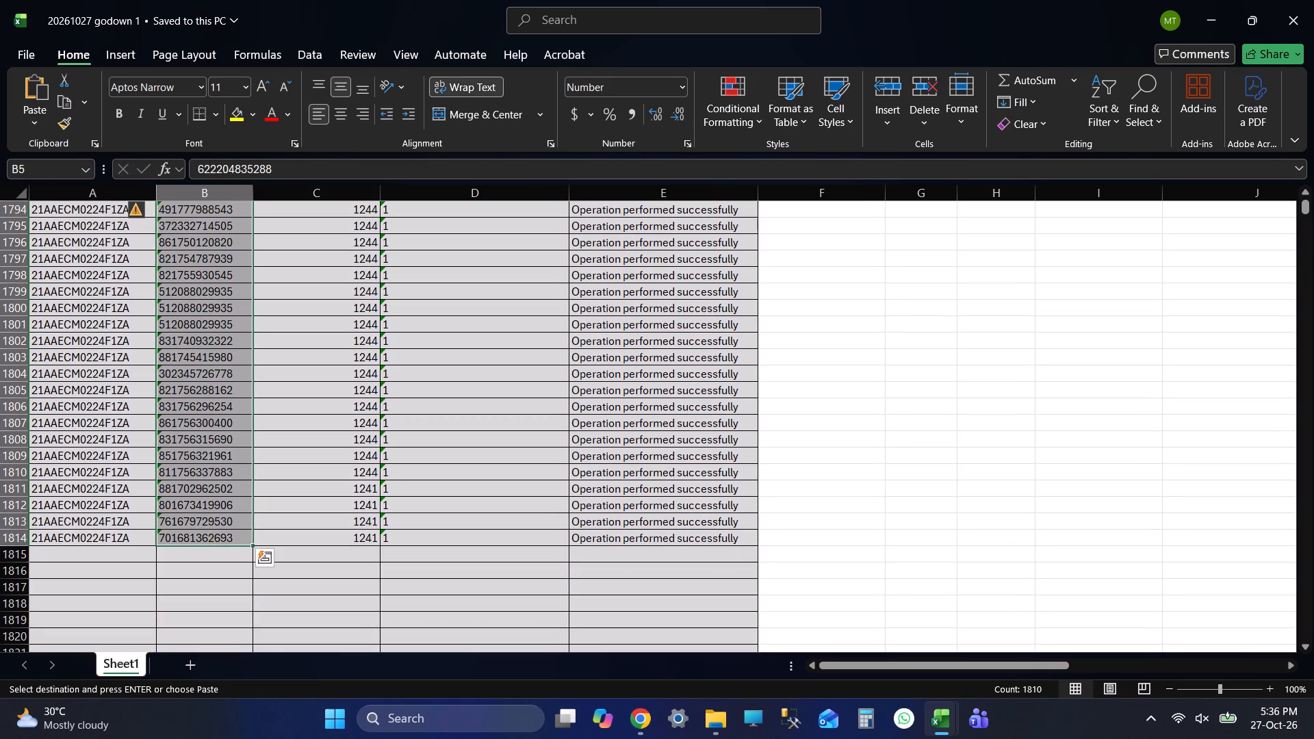
click(1313, 0)
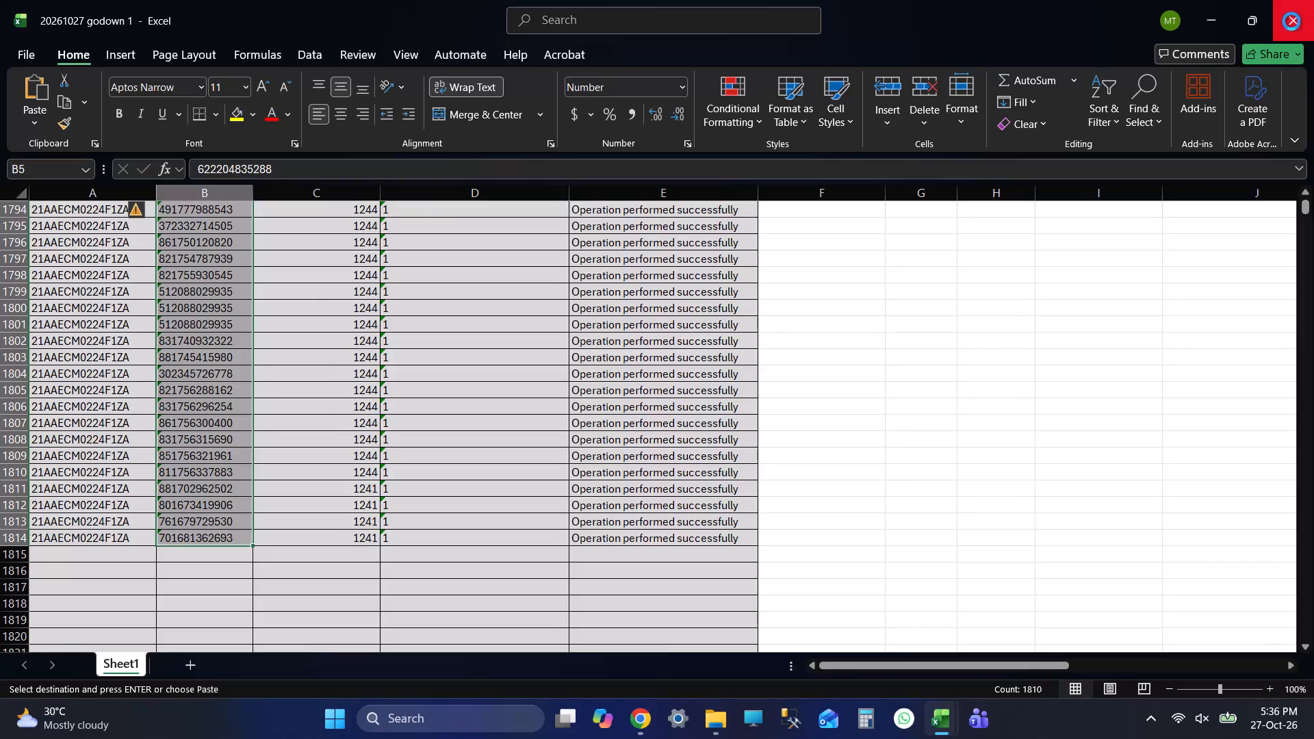
Return to File Explorer and open the 20261027 godown workbook from the abhijit folder.
click(1206, 11)
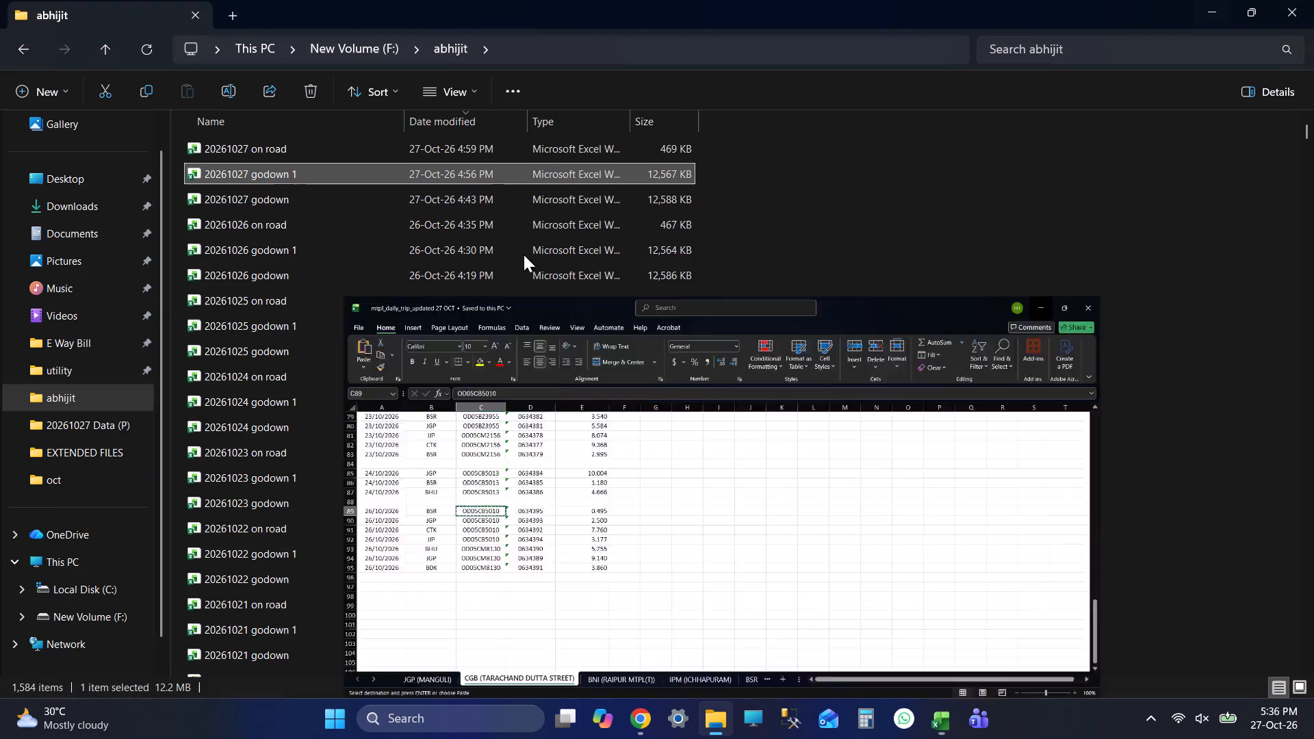
double_click(228, 198)
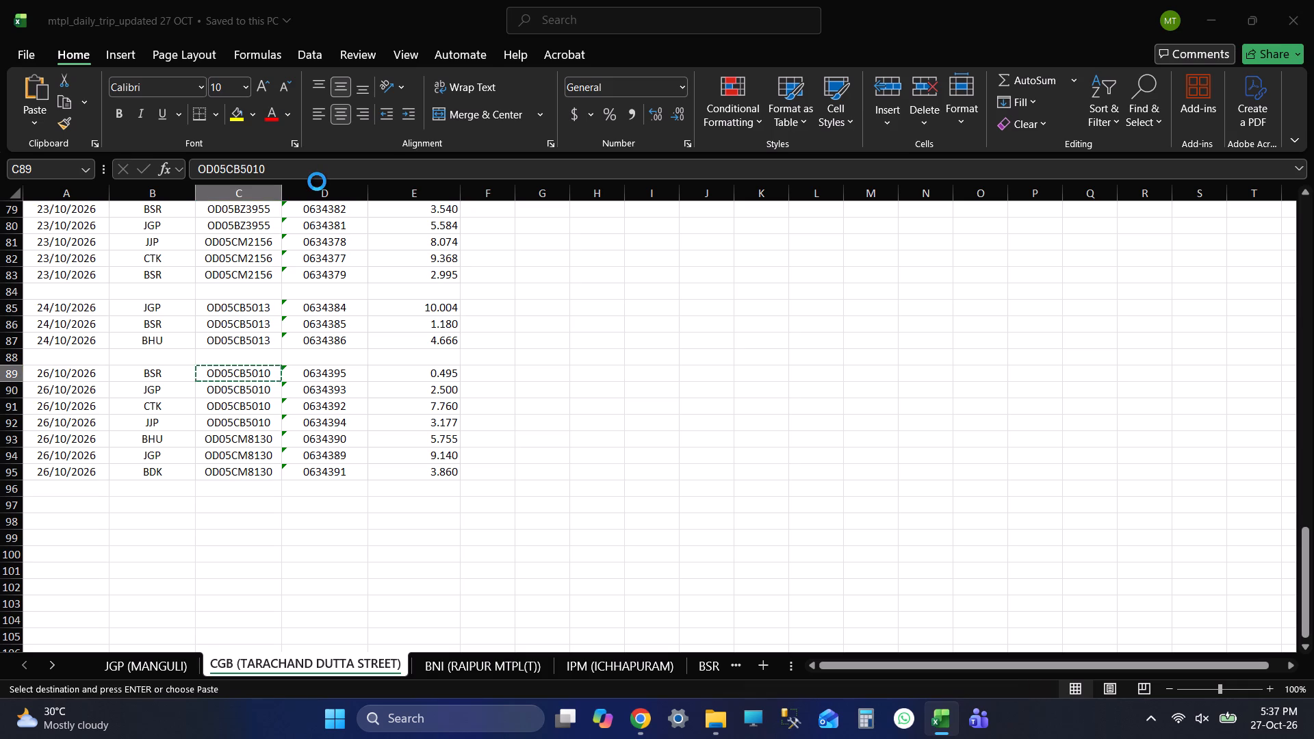
Select all the e-way bill numbers in the godown sheet from B5 down, examine the last rows, and close the workbook.
click(198, 320)
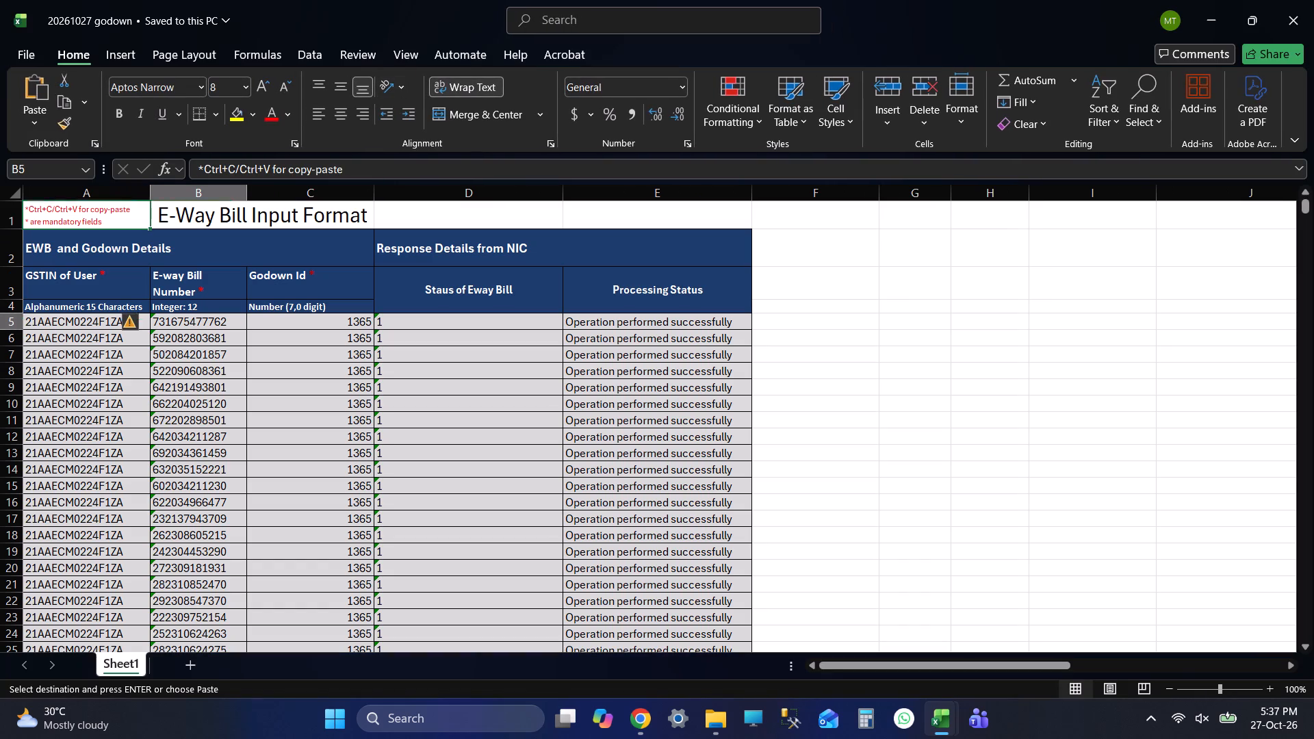
key(ctrl+shift+Down)
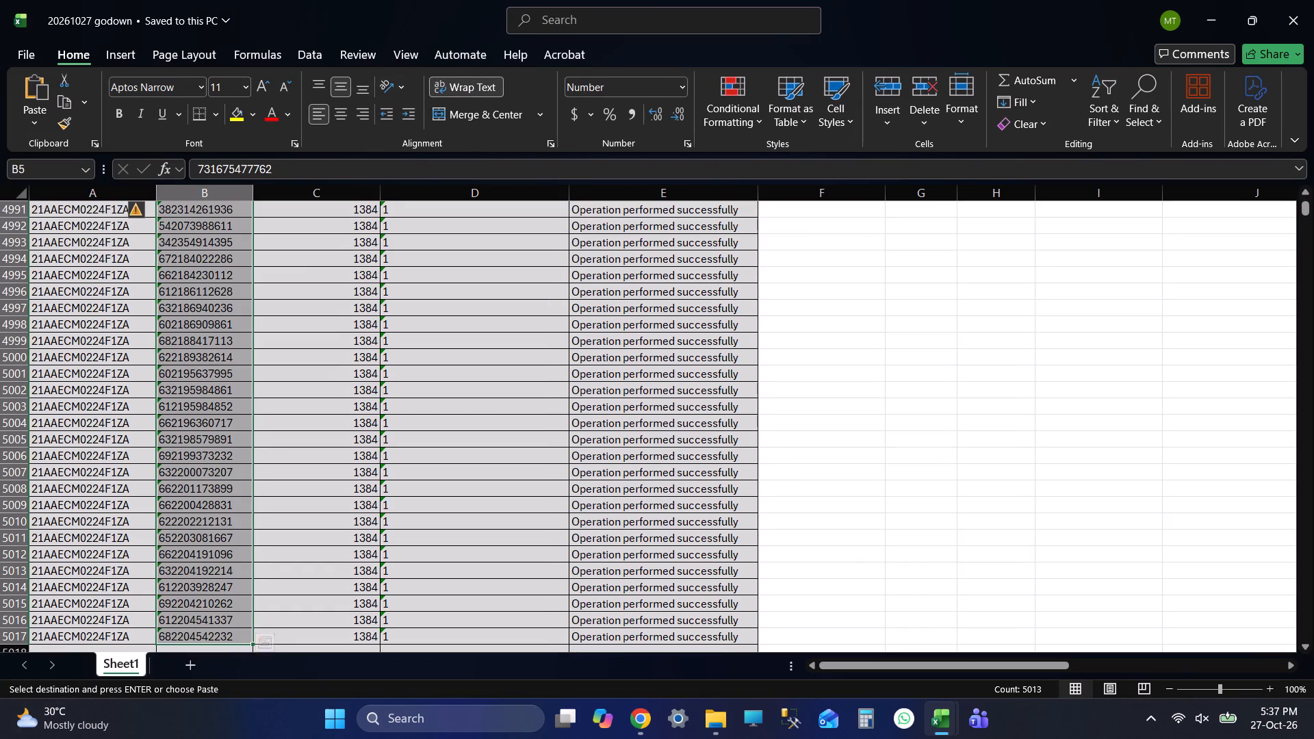
scroll(523, 506, down, 3)
click(1313, 0)
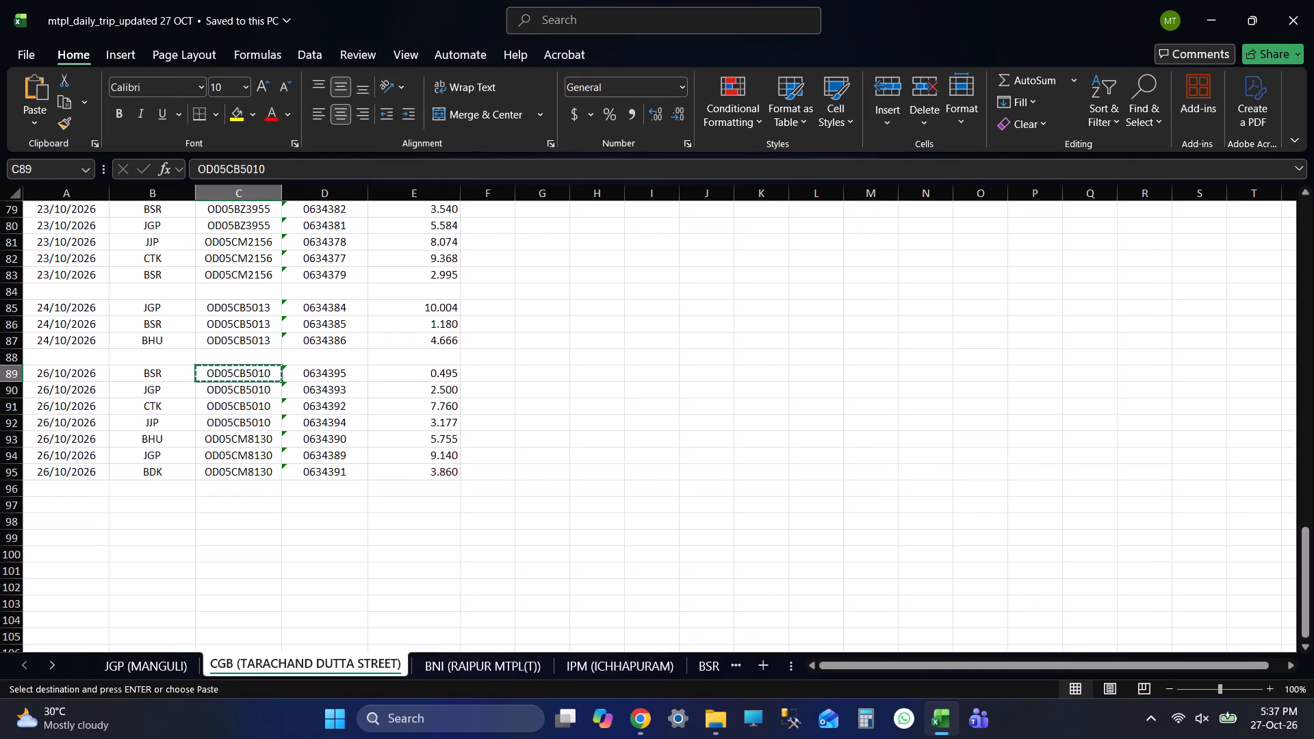
Switch to File Explorer and close the abhijit folder window.
key(alt+Tab)
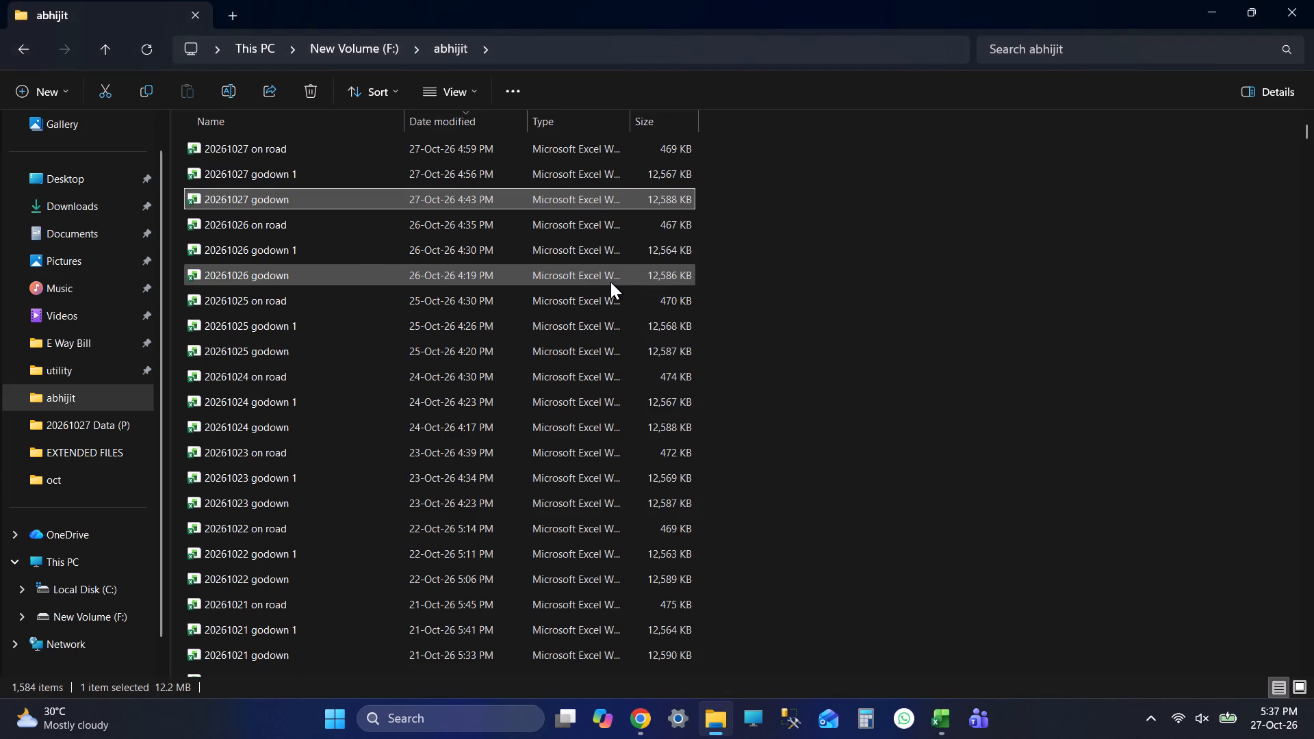
key(alt+Tab)
key(alt+Tab)
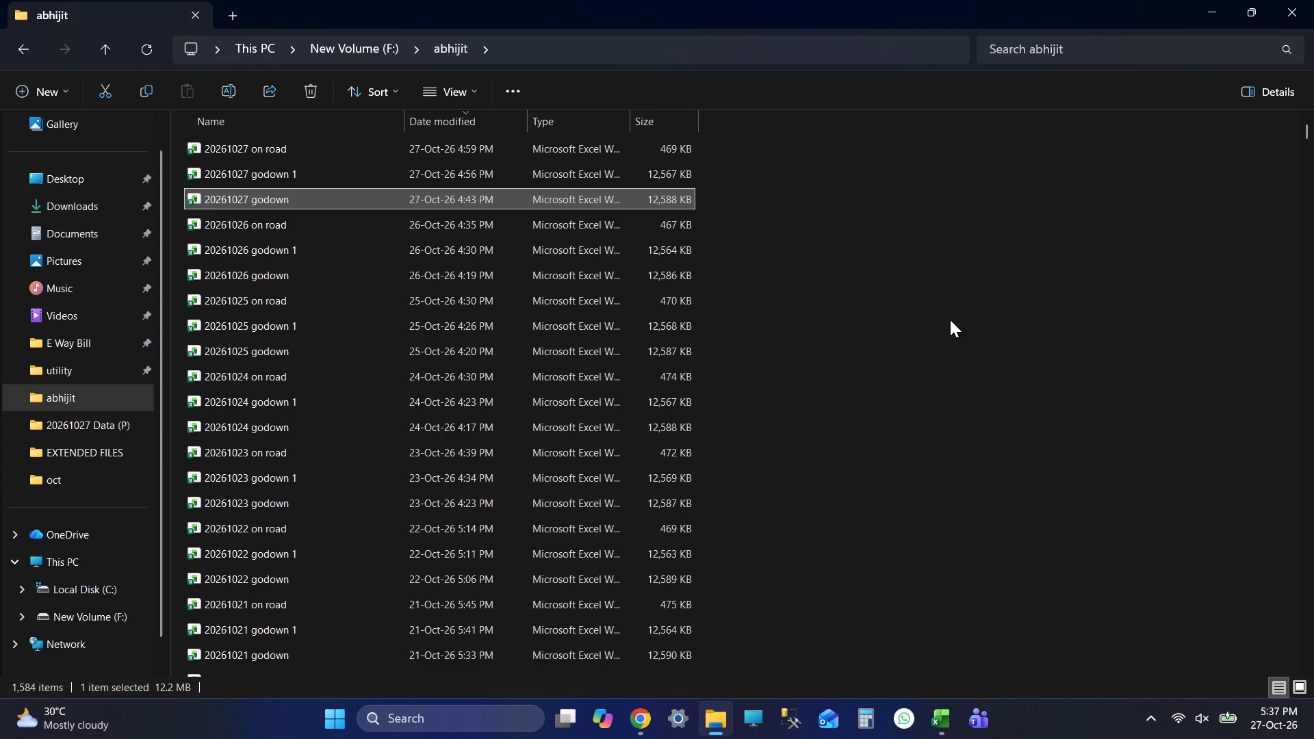
click(1313, 0)
key(alt+Tab)
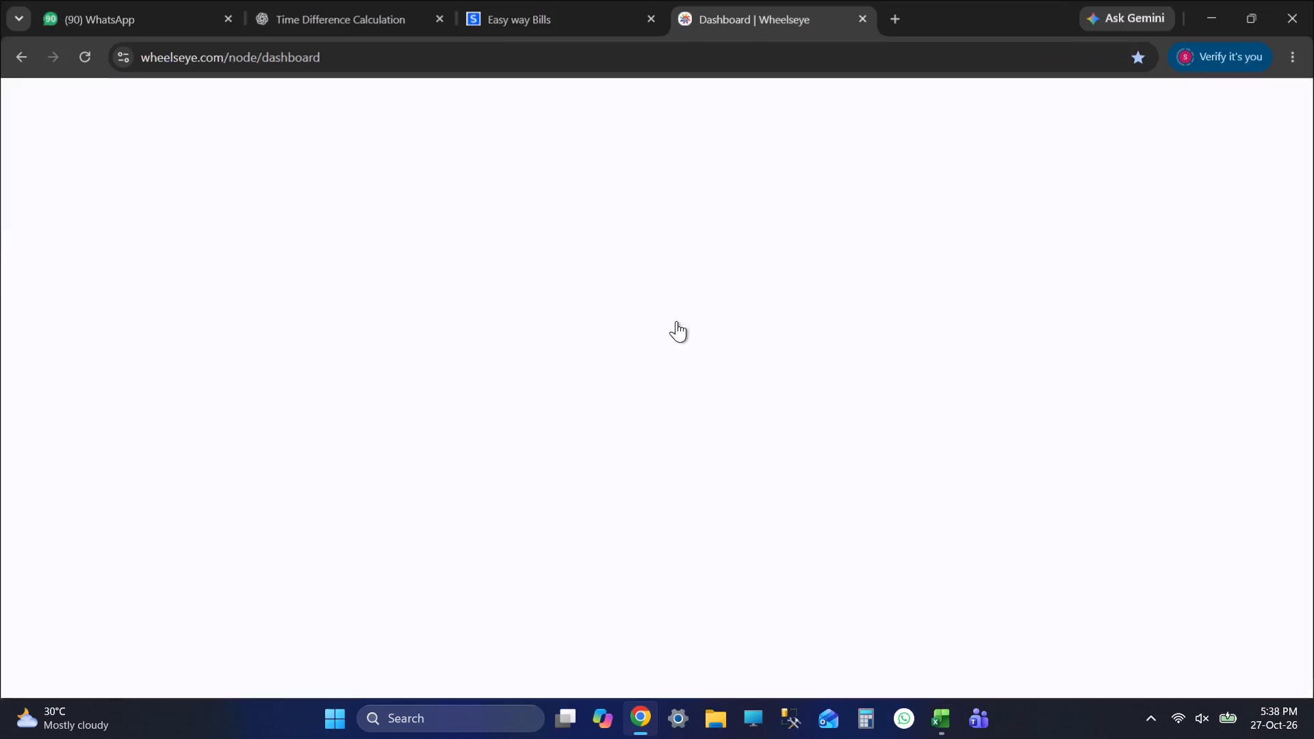
key(alt+Tab)
key(alt+Tab)
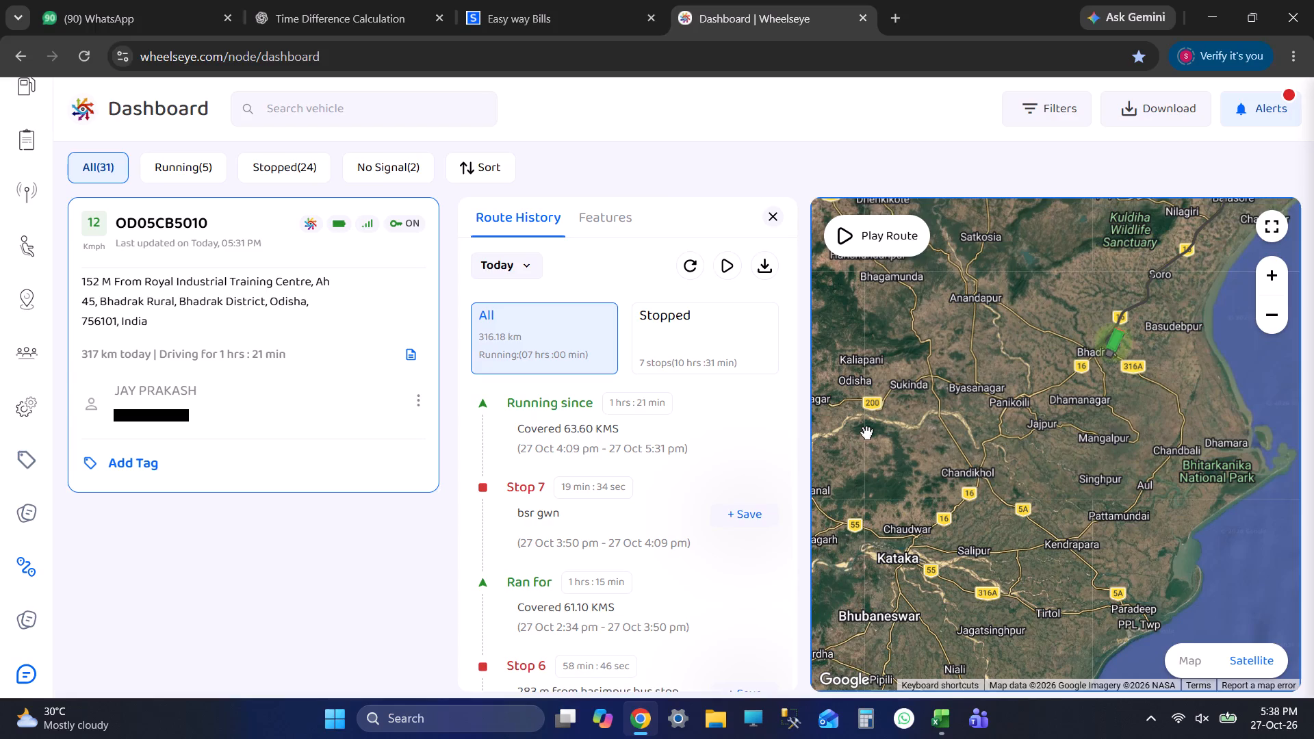
drag(1081, 374, 1011, 520)
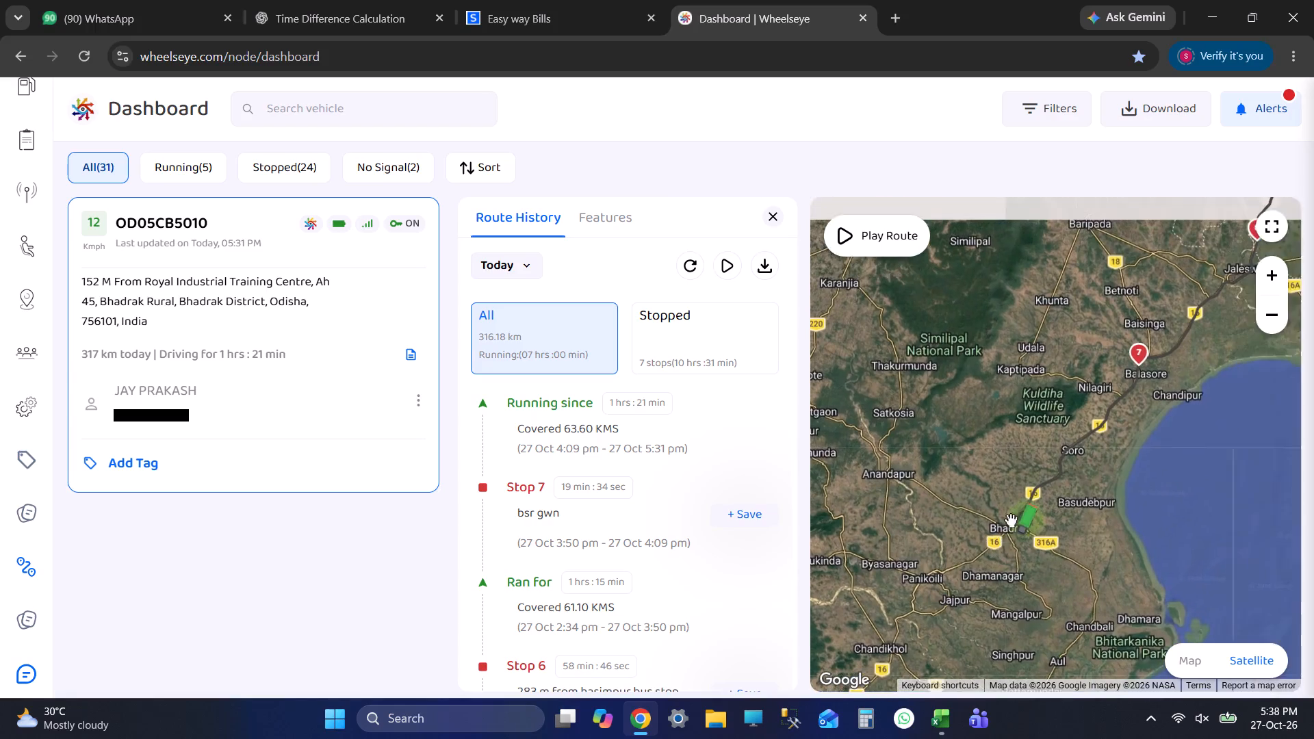
scroll(1011, 520, down, 3)
key(alt+Tab)
key(alt+Tab)
click(567, 502)
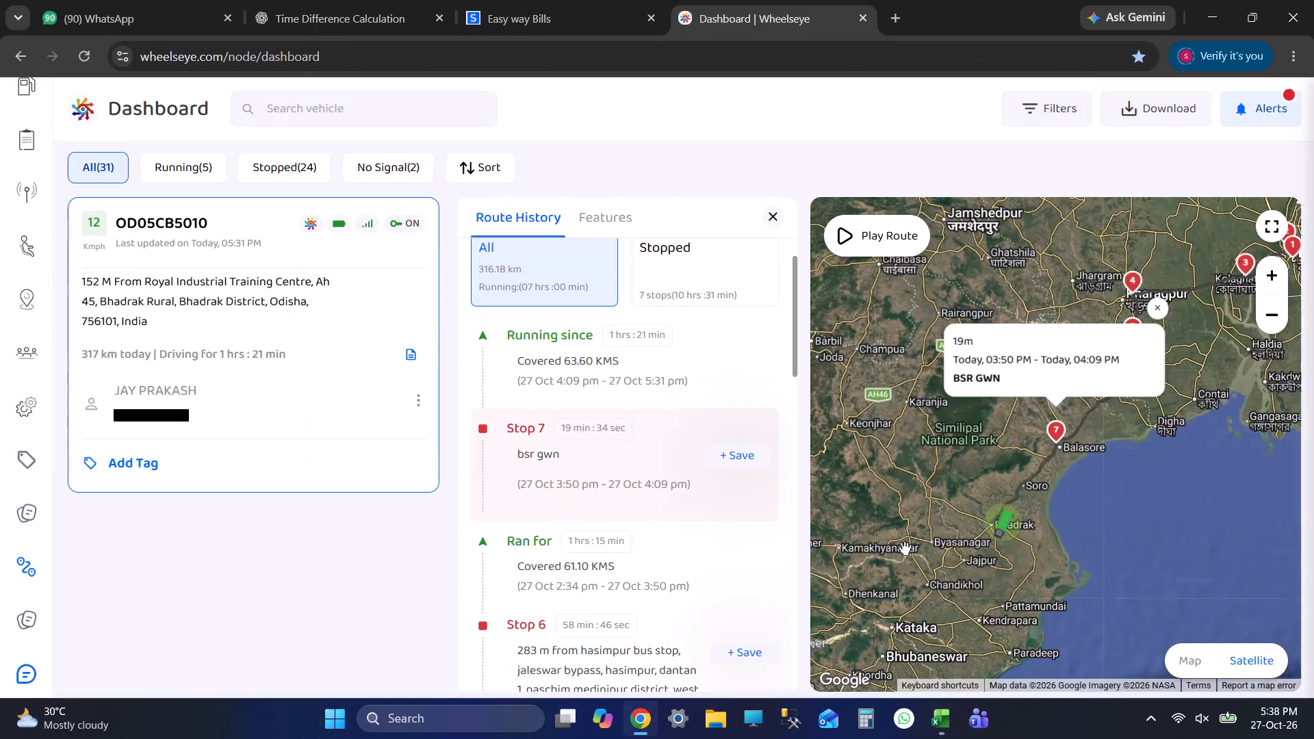
scroll(1075, 424, up, 19)
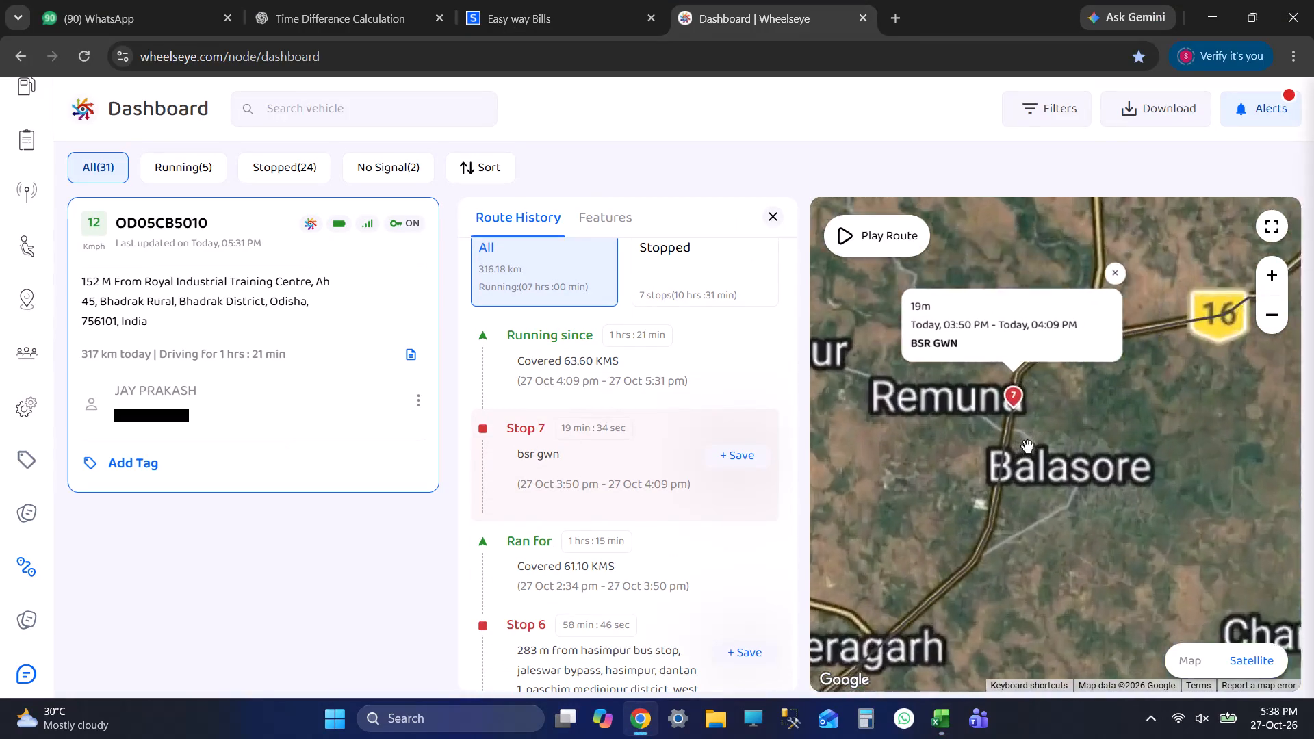
scroll(1027, 446, up, 4)
drag(946, 348, 987, 506)
scroll(1009, 514, up, 9)
drag(1009, 440, 996, 564)
scroll(1009, 544, up, 4)
drag(1040, 464, 1001, 530)
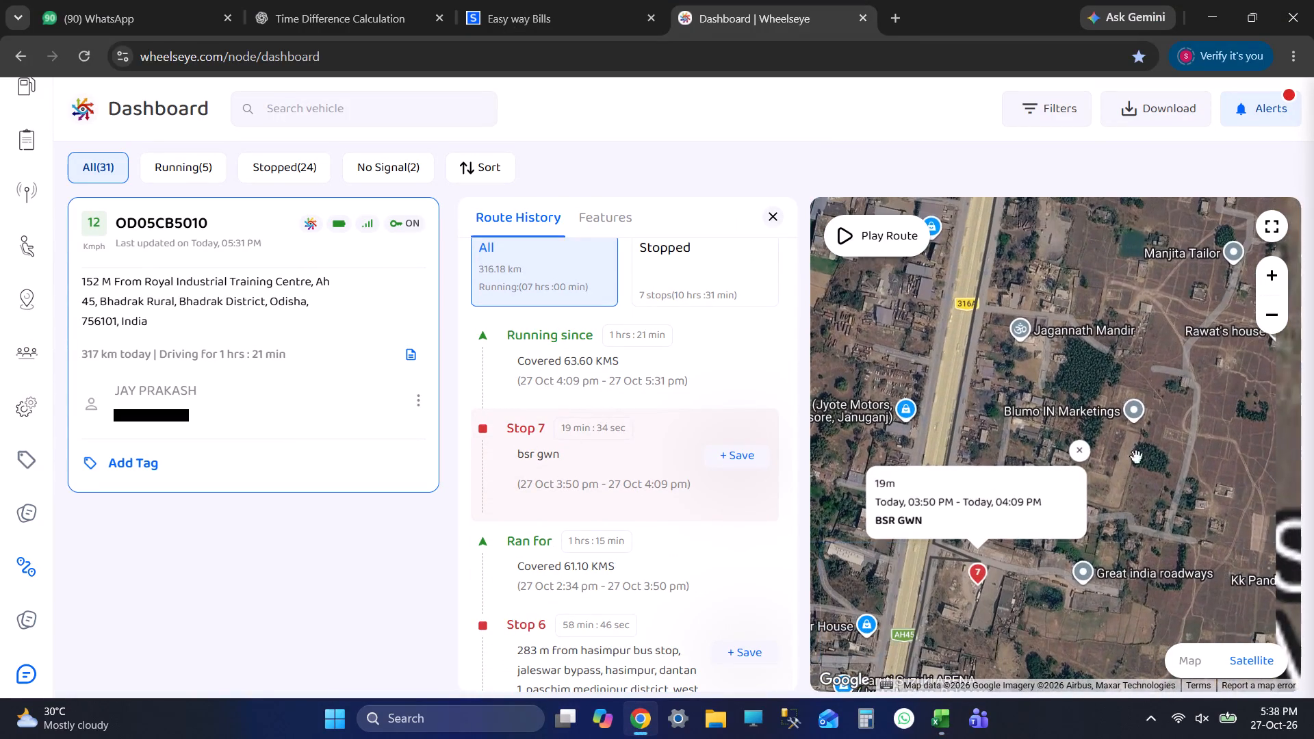
click(1079, 451)
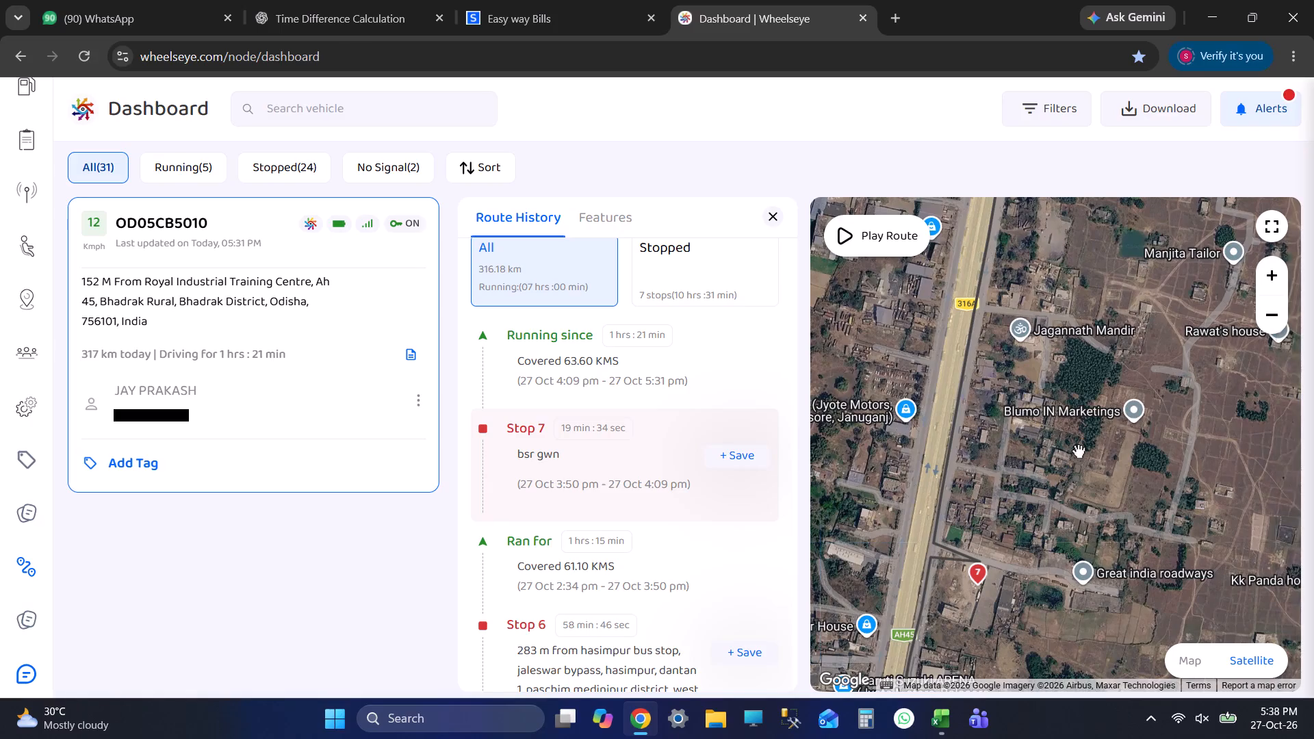
key(alt+Tab)
key(alt+Tab)
drag(897, 398, 992, 494)
scroll(992, 494, down, 7)
scroll(992, 494, up, 1)
scroll(992, 494, down, 4)
drag(1001, 548, 991, 319)
scroll(992, 322, down, 3)
scroll(990, 366, up, 1)
scroll(988, 370, down, 3)
scroll(982, 441, up, 1)
scroll(982, 442, down, 2)
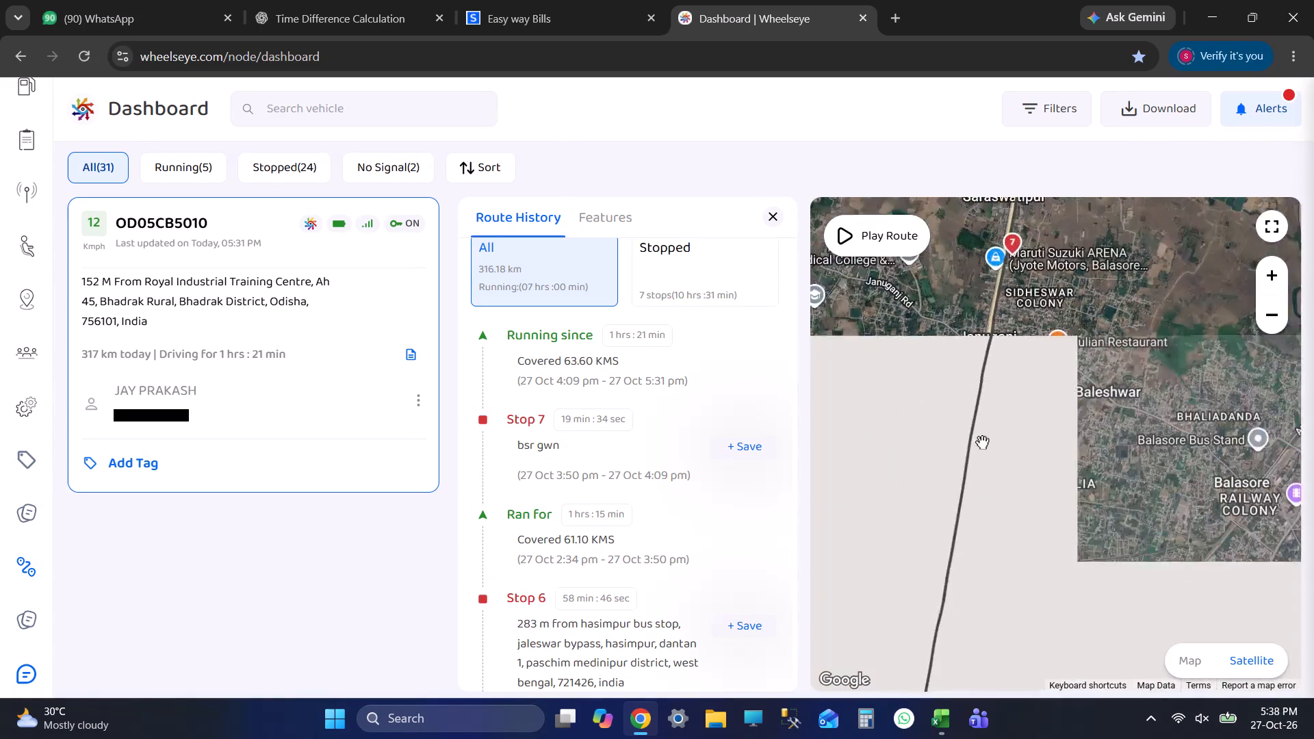
scroll(982, 442, down, 7)
scroll(987, 474, up, 1)
scroll(987, 474, down, 1)
scroll(987, 474, up, 1)
scroll(987, 474, down, 6)
drag(903, 547, 1087, 423)
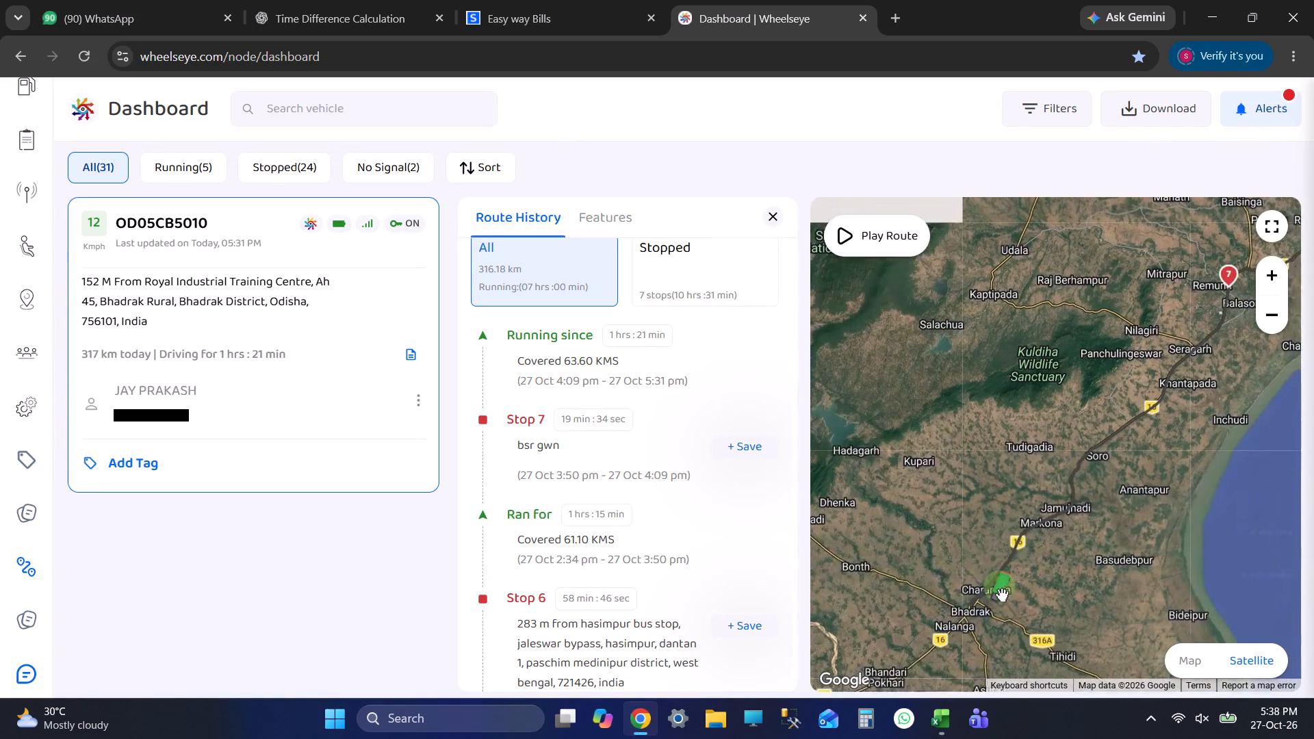
drag(1007, 585, 1072, 478)
Switch to Excel and save the mtpl_daily_trip_updated 27 OCT workbook.
key(alt+Tab)
key(alt+Tab)
key(alt+Tab)
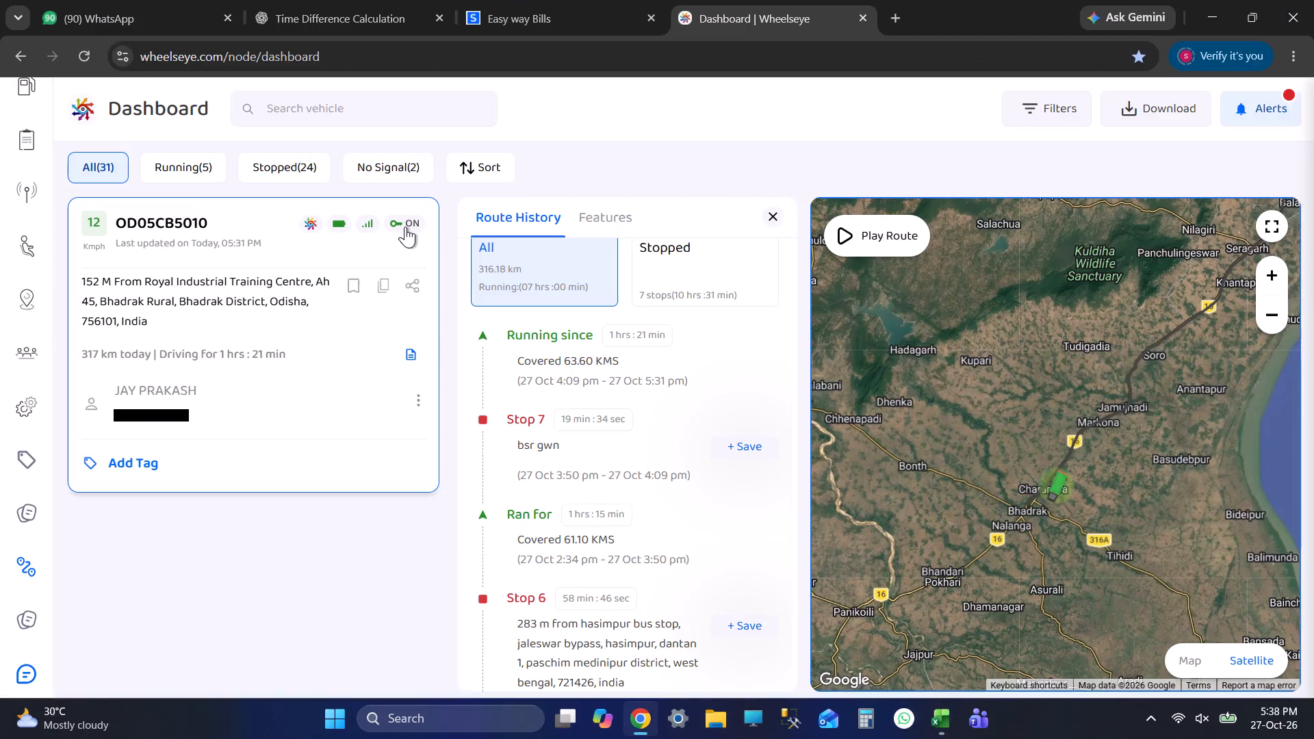
key(ctrl+s)
Return to Chrome and close the Easy way Bills page, keeping the Wheelseye dashboard open.
key(alt+Tab)
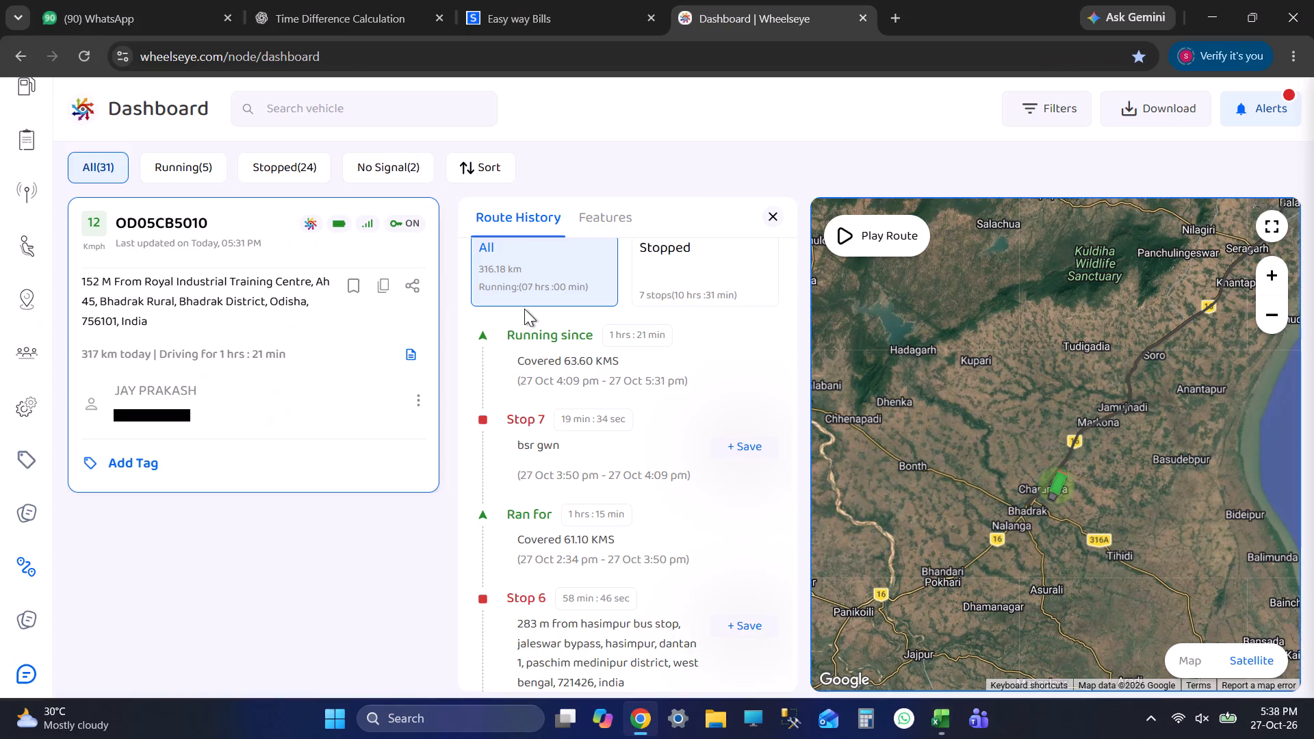
key(alt+Tab)
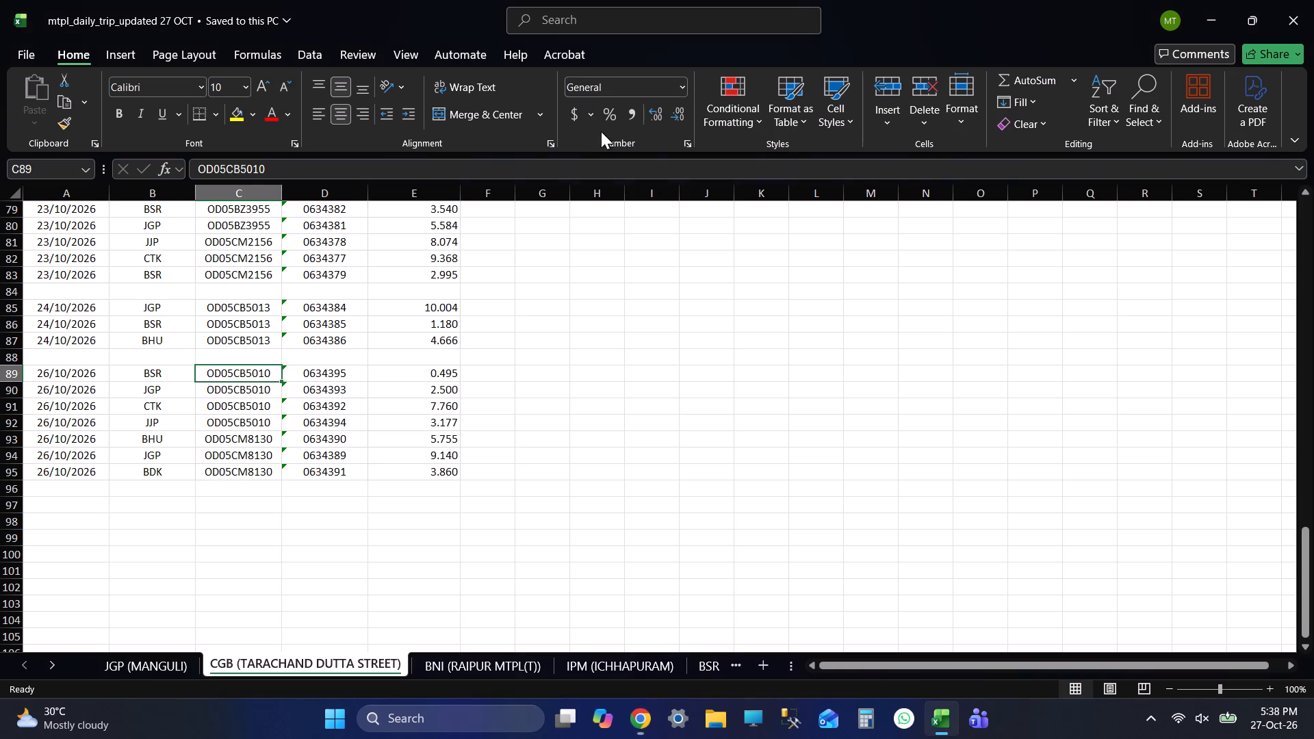
key(alt+Tab)
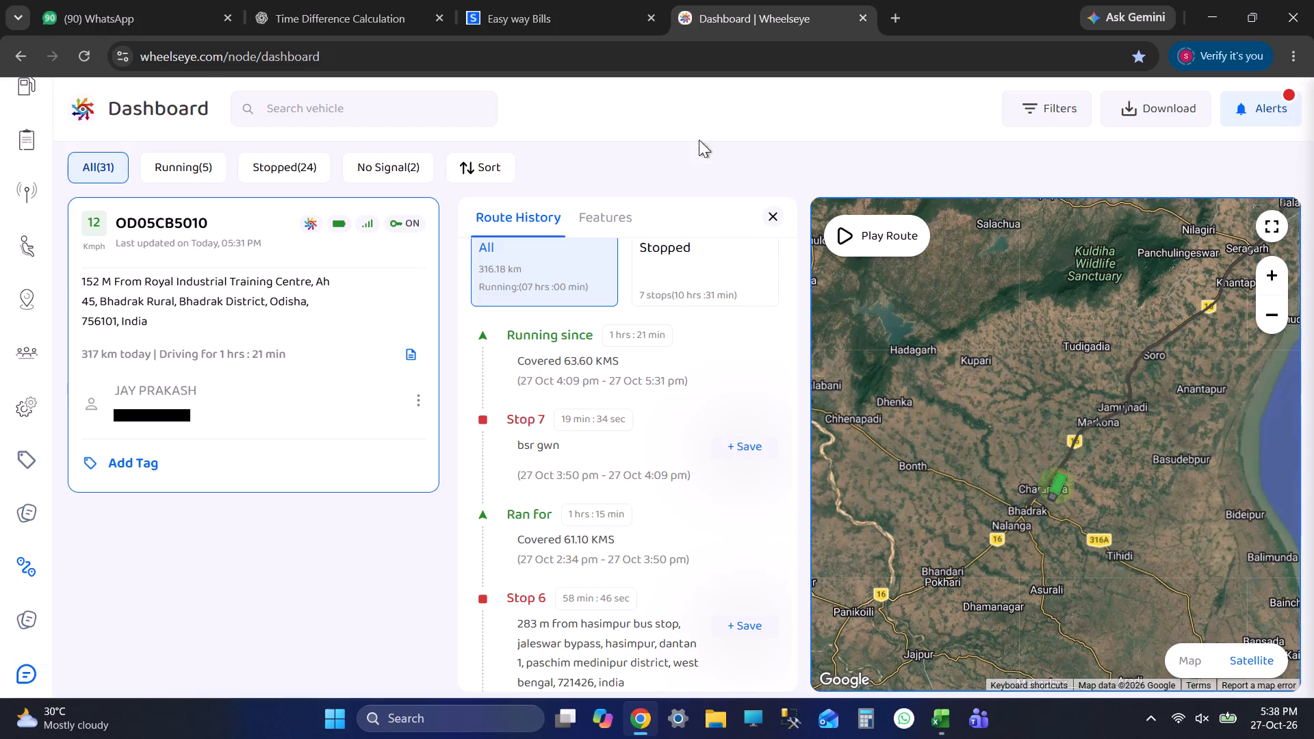
click(1198, 3)
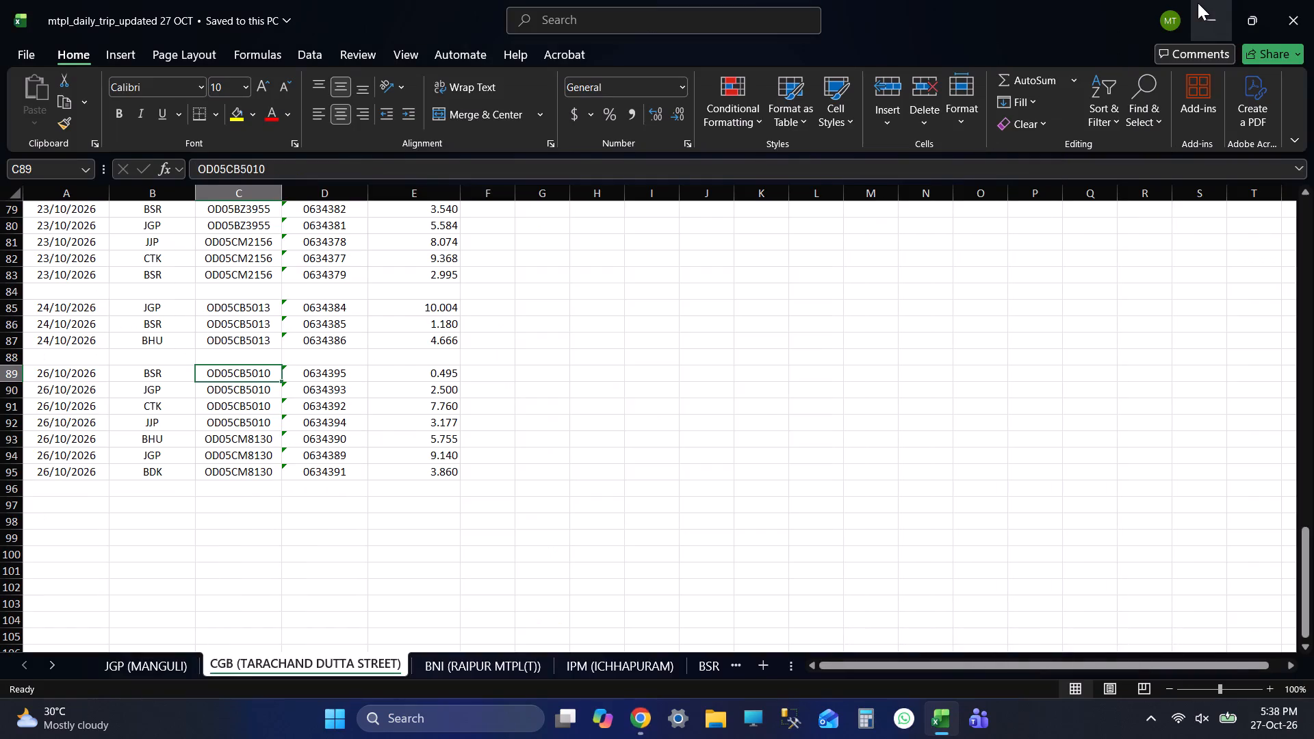
key(alt+Tab)
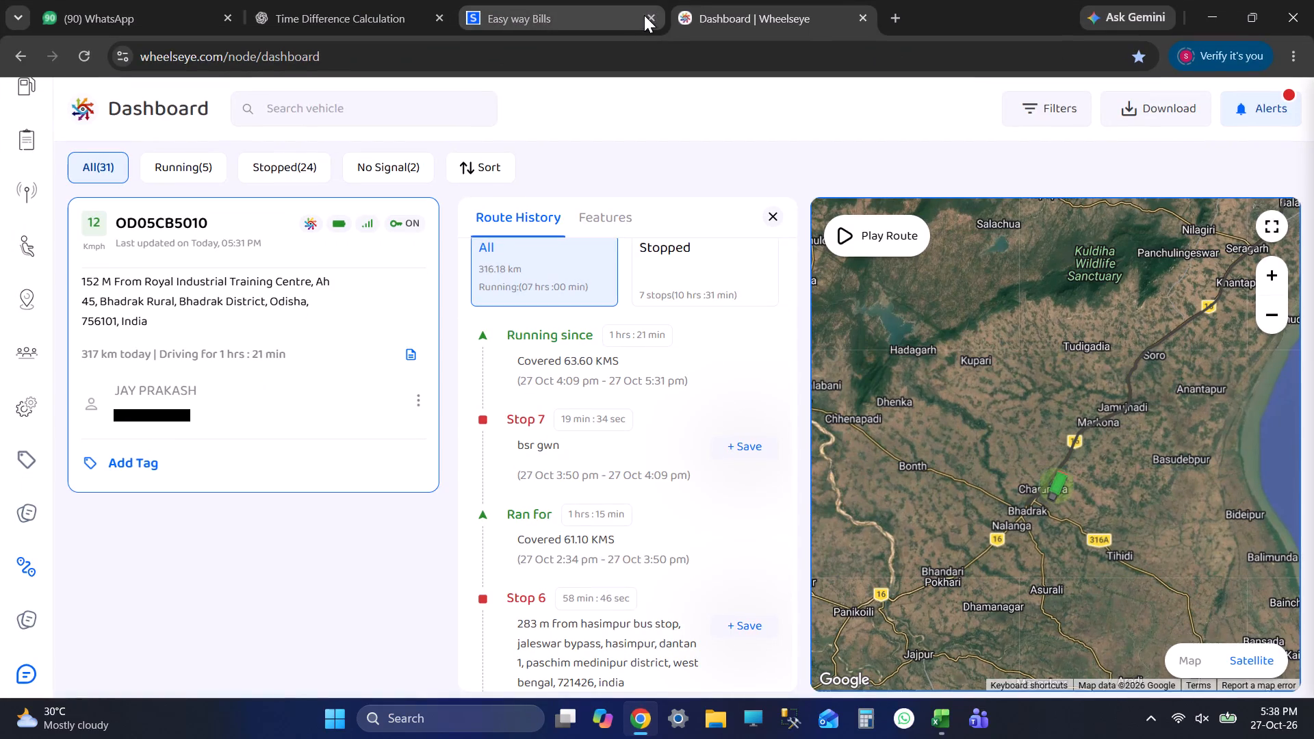
click(644, 15)
click(648, 20)
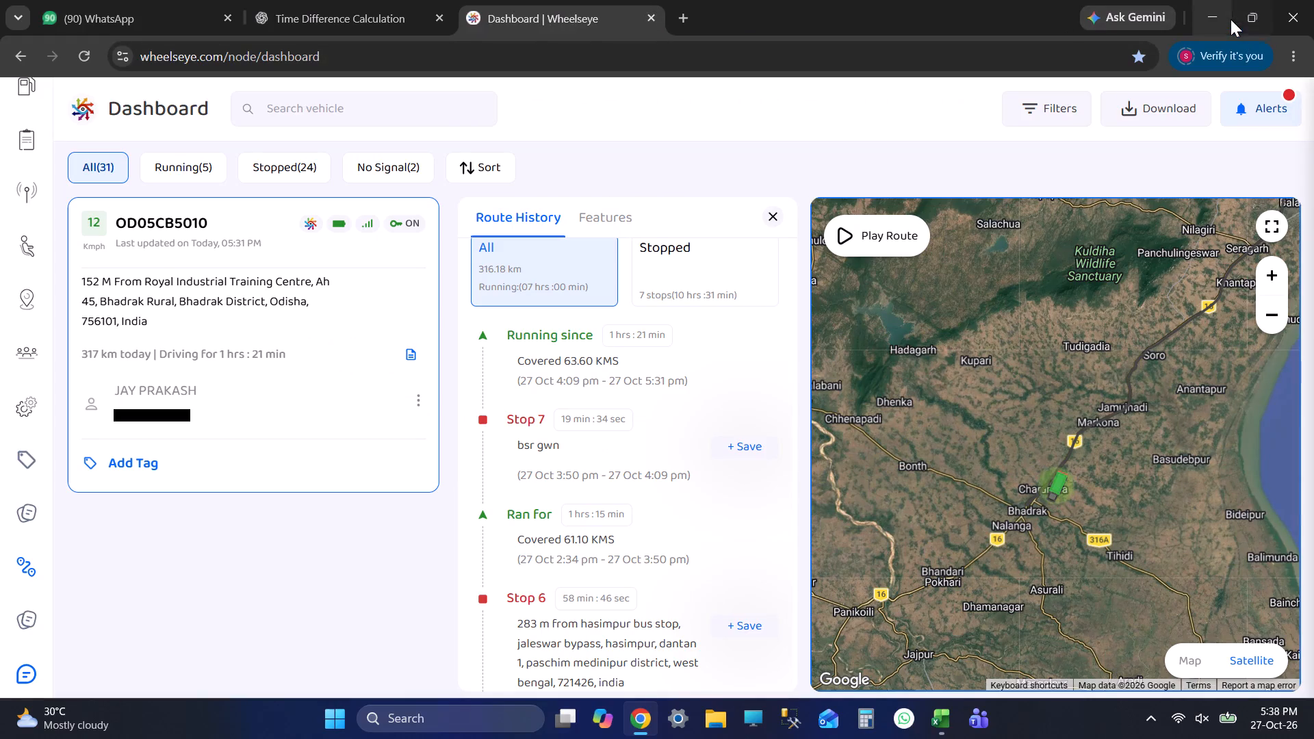
Minimise the browser and the daily trip workbook to show the desktop.
click(1231, 19)
click(1193, 21)
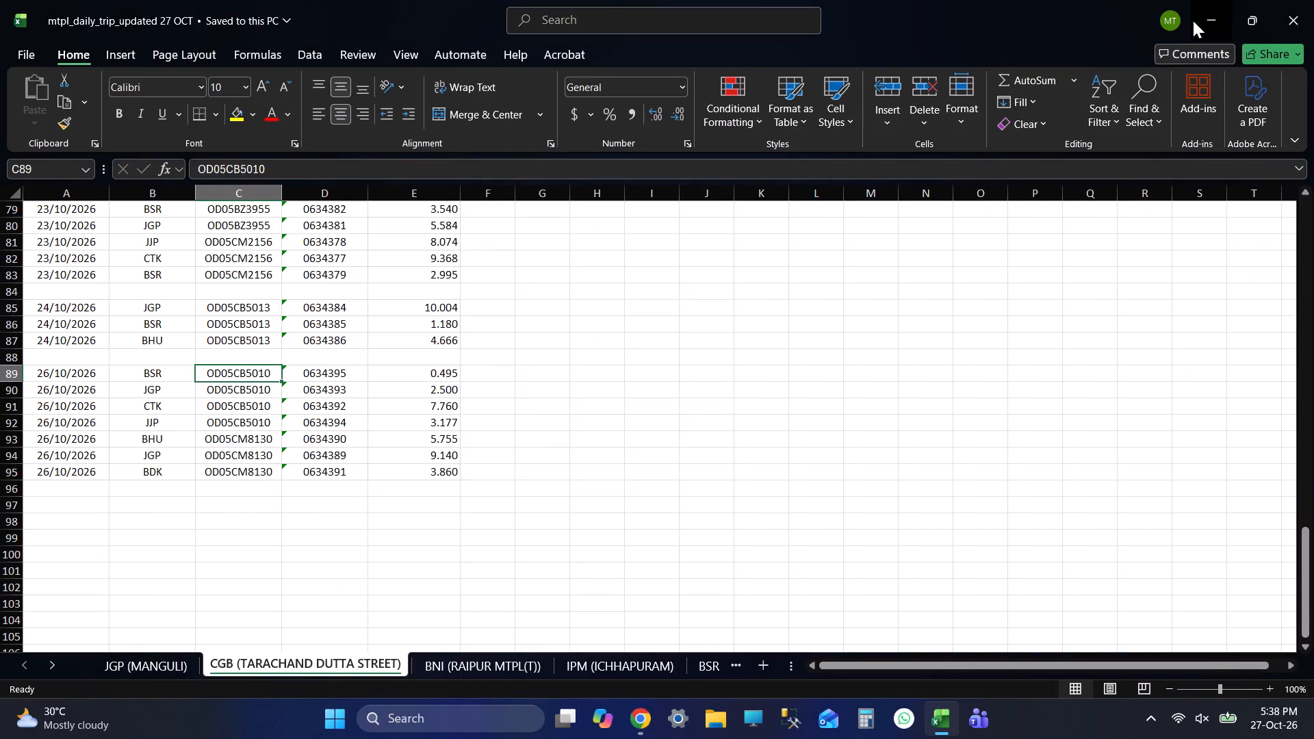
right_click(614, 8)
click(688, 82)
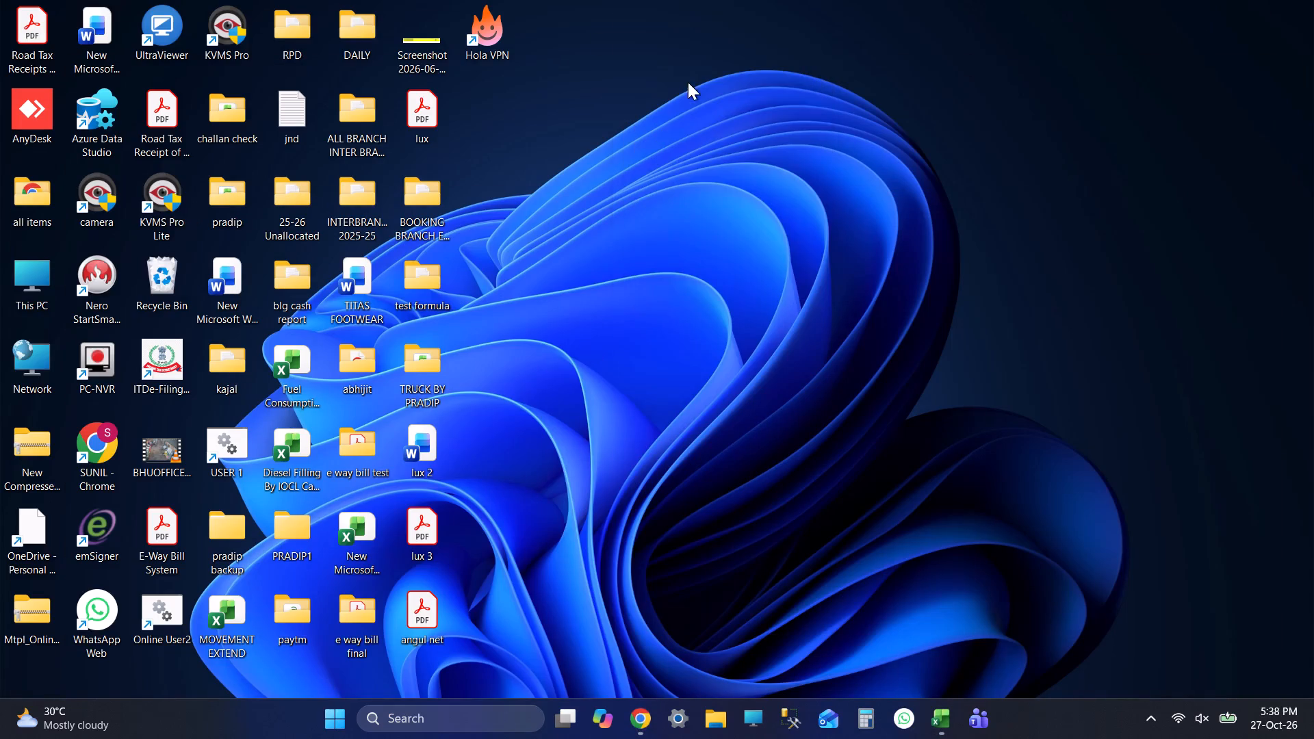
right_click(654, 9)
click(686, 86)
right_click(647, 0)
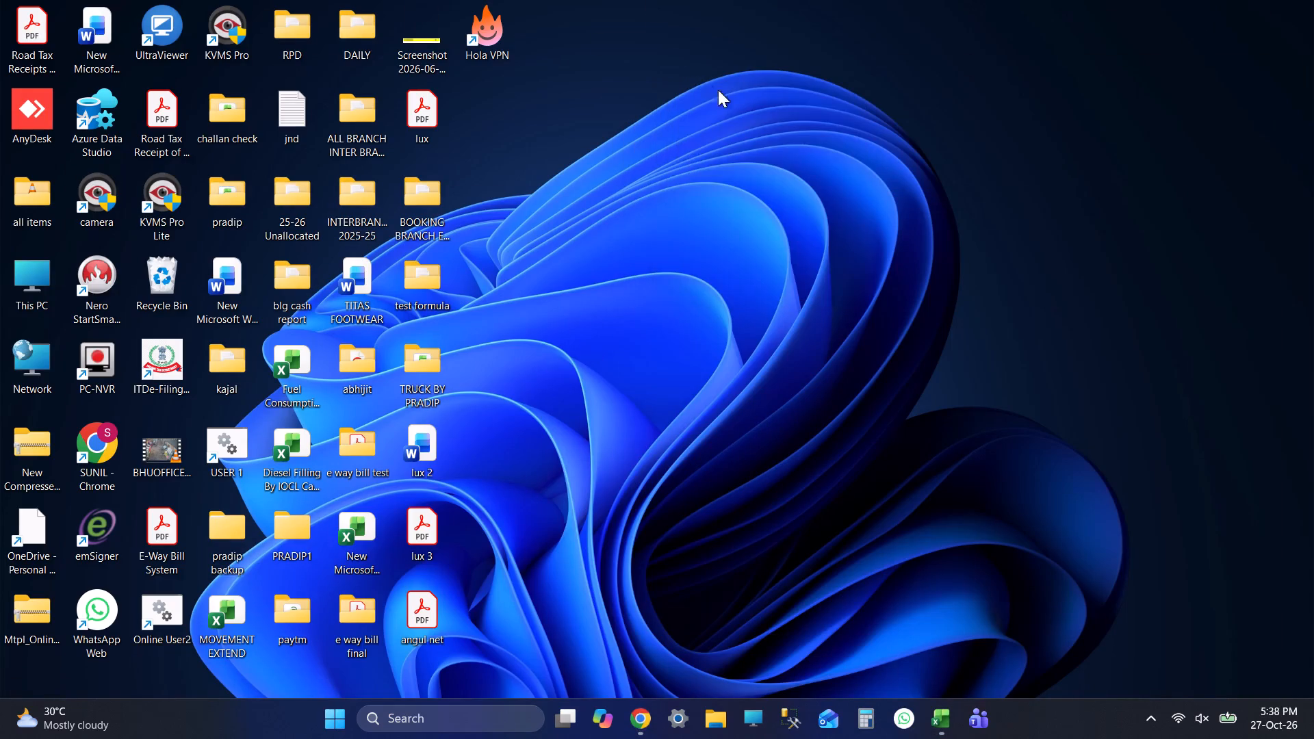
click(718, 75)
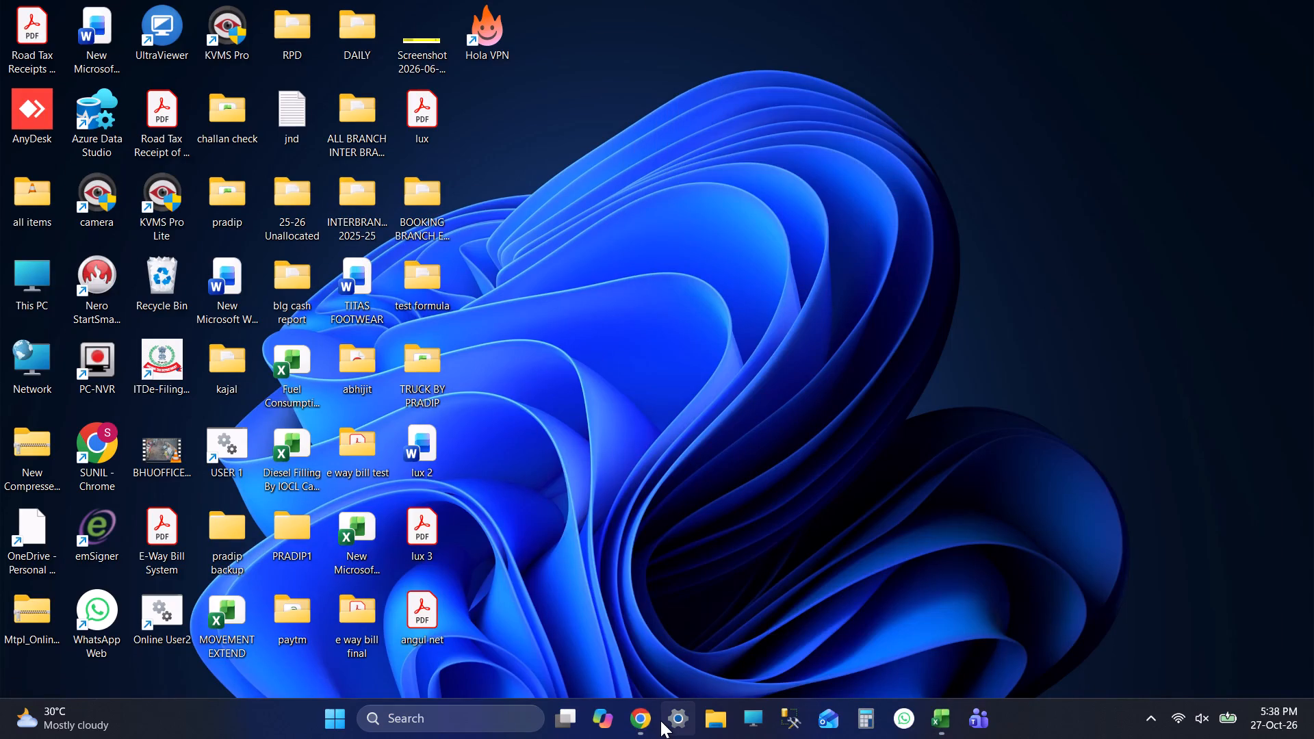
click(649, 723)
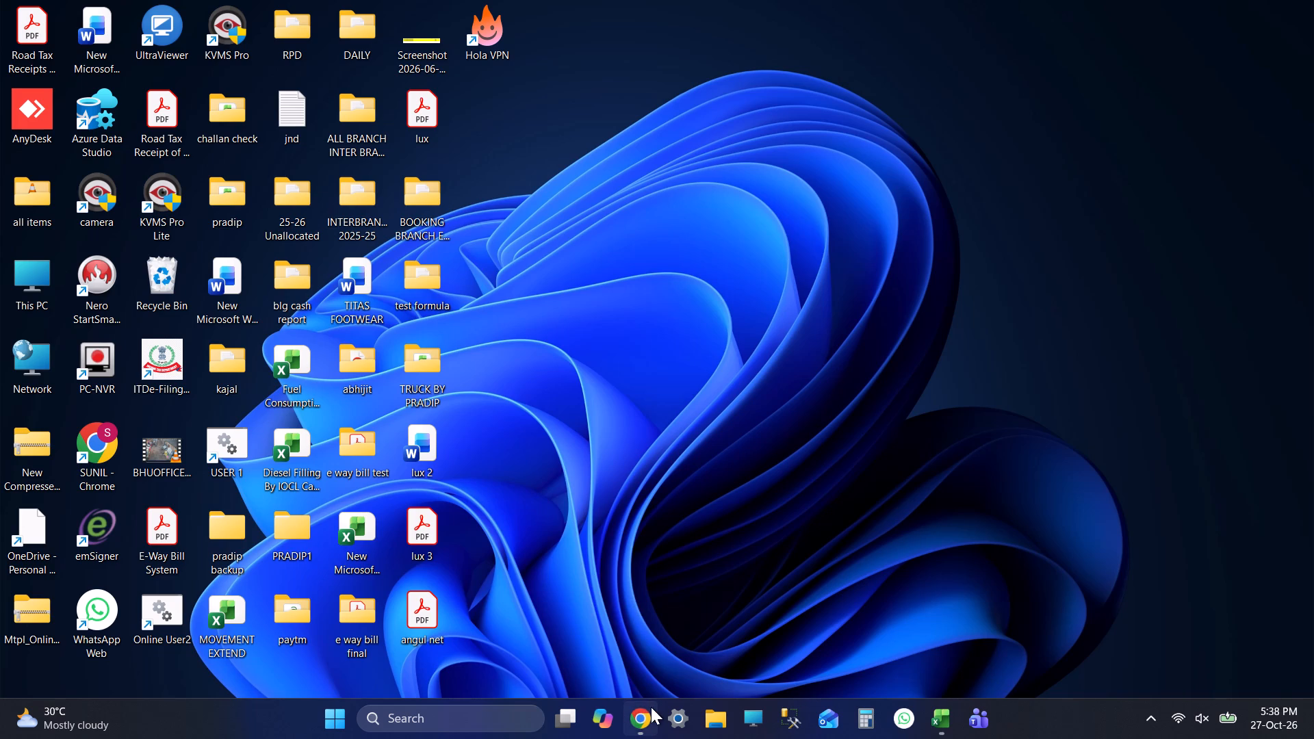
click(651, 707)
click(79, 60)
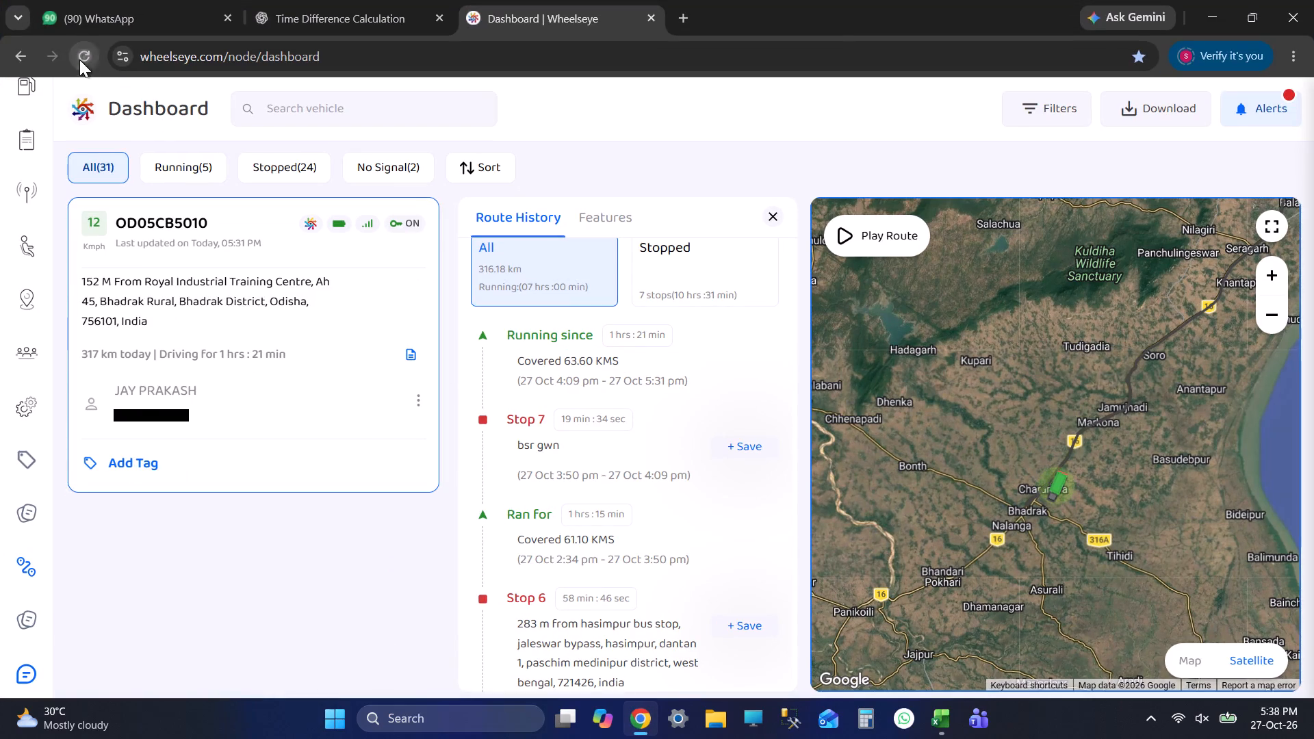
click(254, 356)
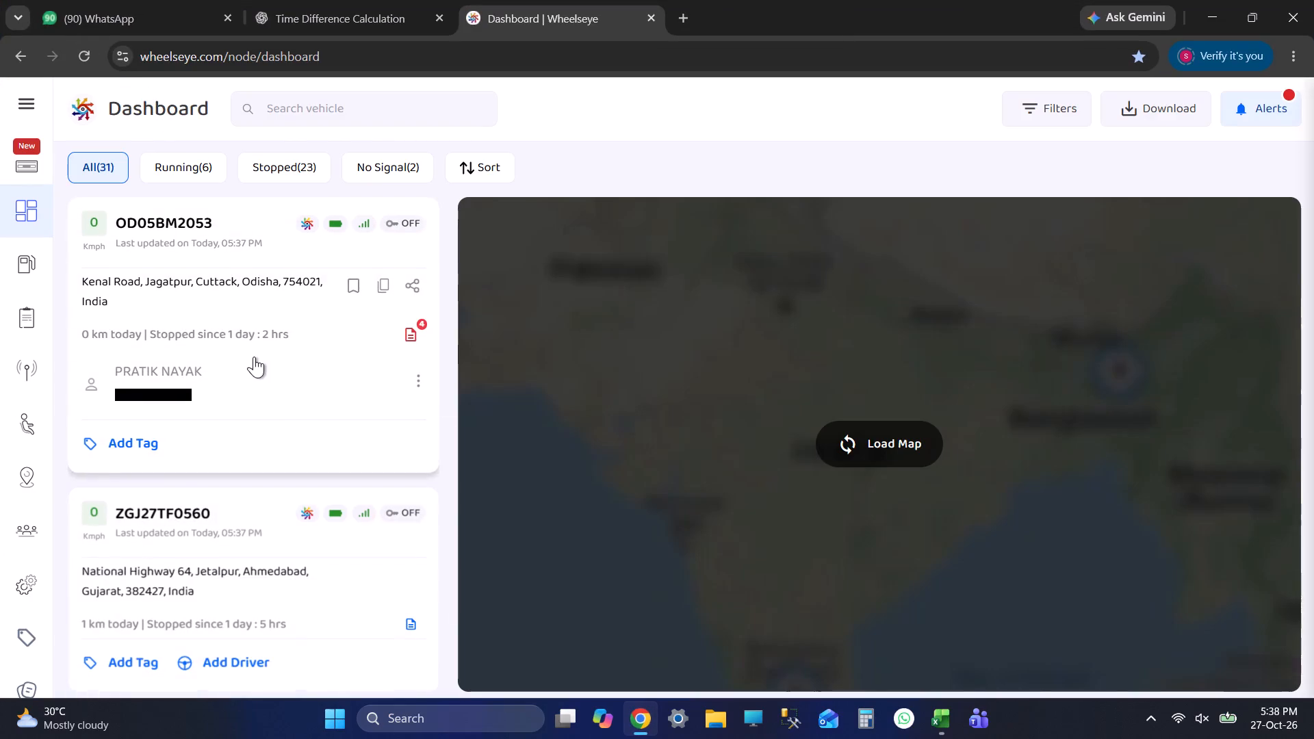
click(1036, 434)
scroll(196, 493, down, 2)
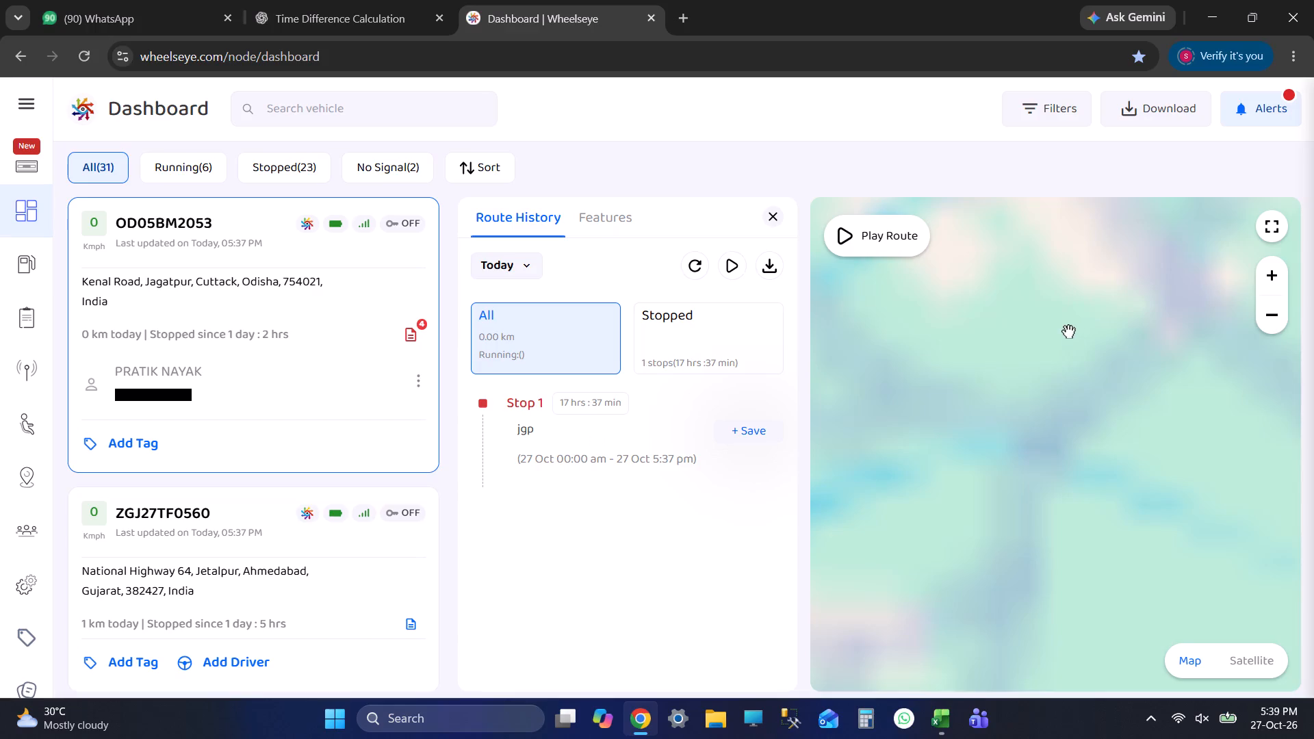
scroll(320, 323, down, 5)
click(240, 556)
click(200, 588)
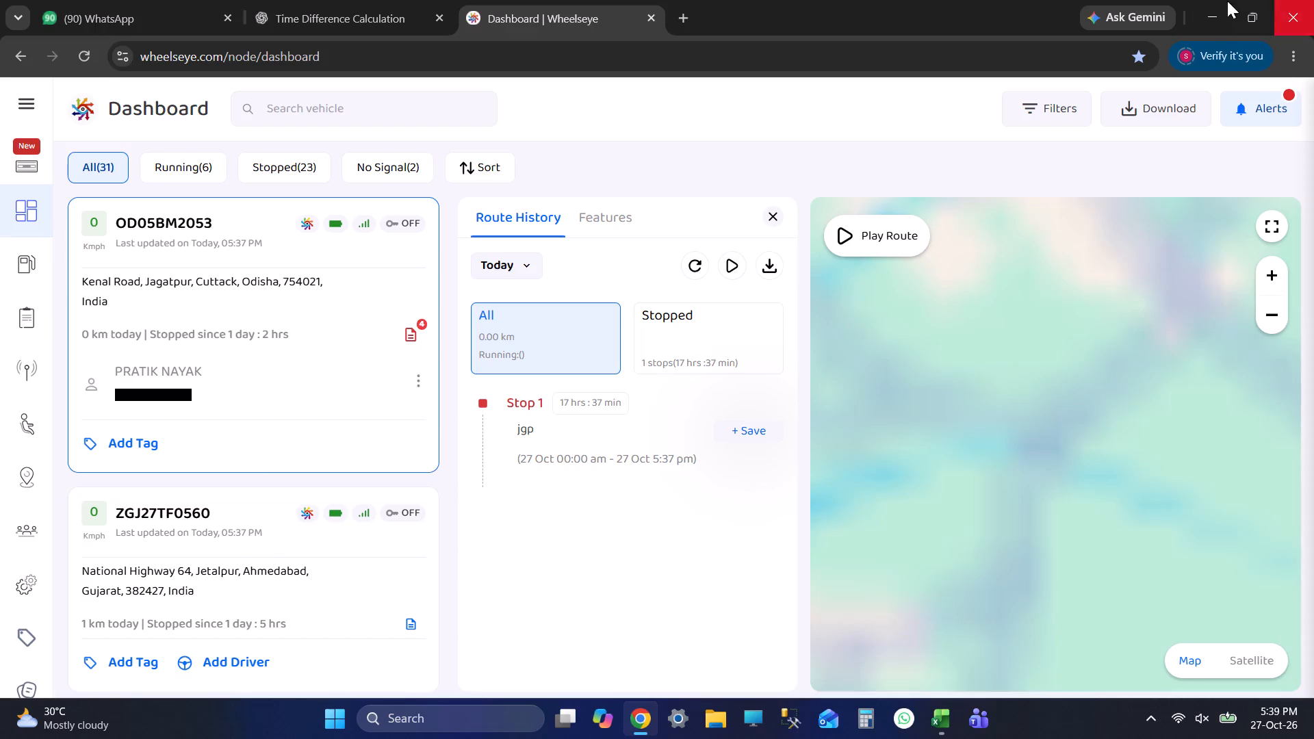
Go to the desktop, refresh it, and open the OCT folder of DRIVER SALARY REPORT inside the TRUCK BY PRADIP folder.
click(1207, 3)
right_click(816, 63)
click(879, 131)
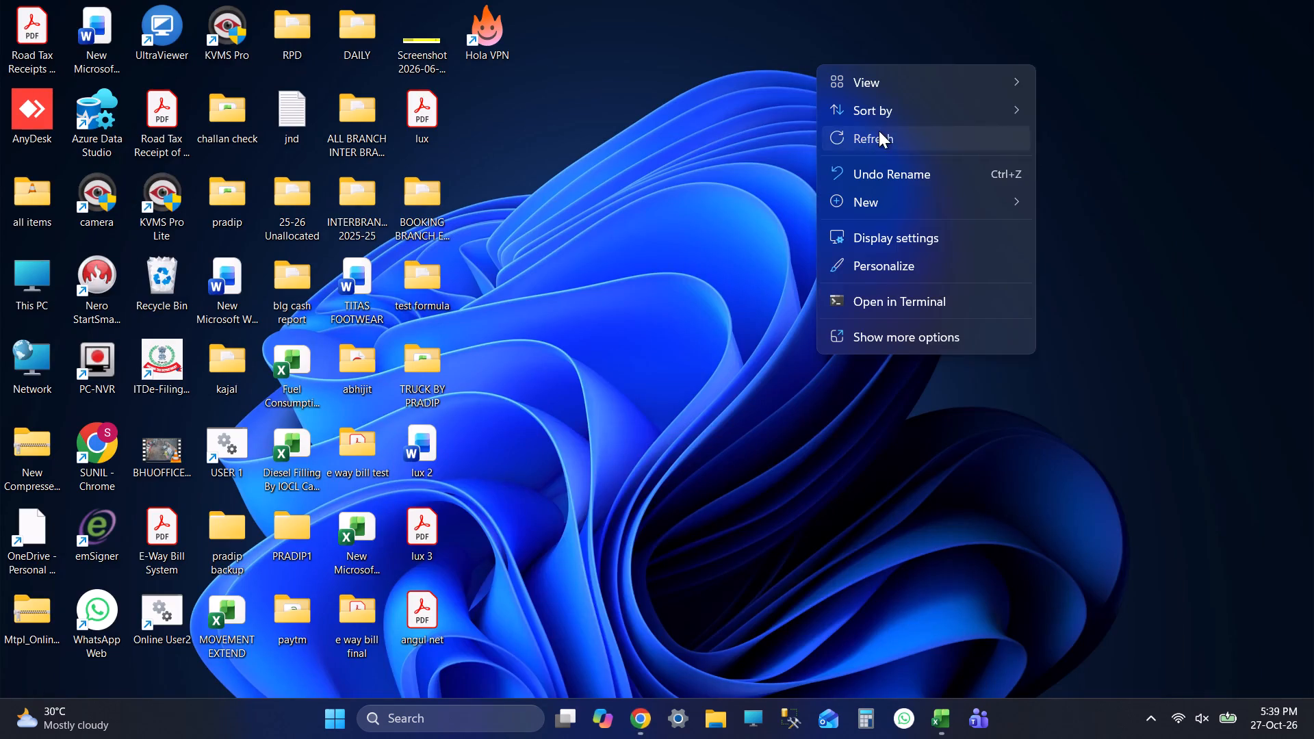
right_click(770, 13)
click(825, 94)
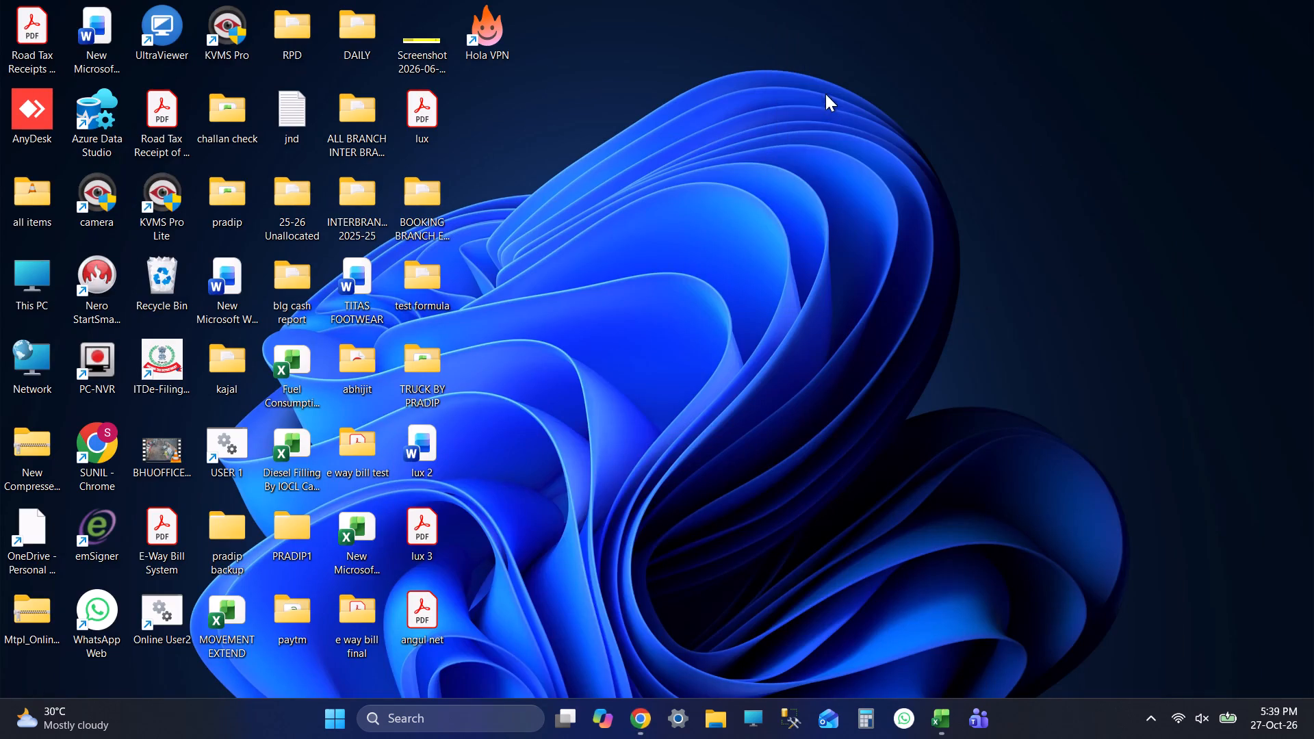
double_click(424, 367)
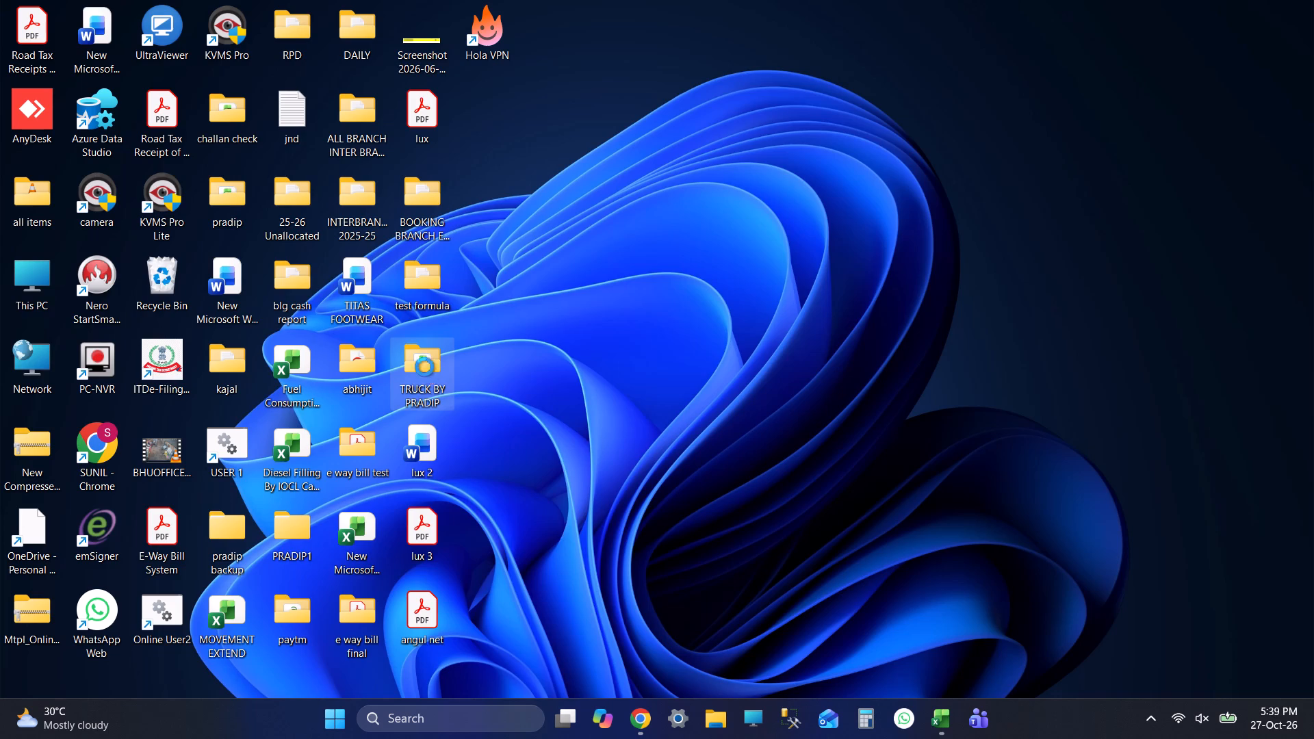
double_click(318, 206)
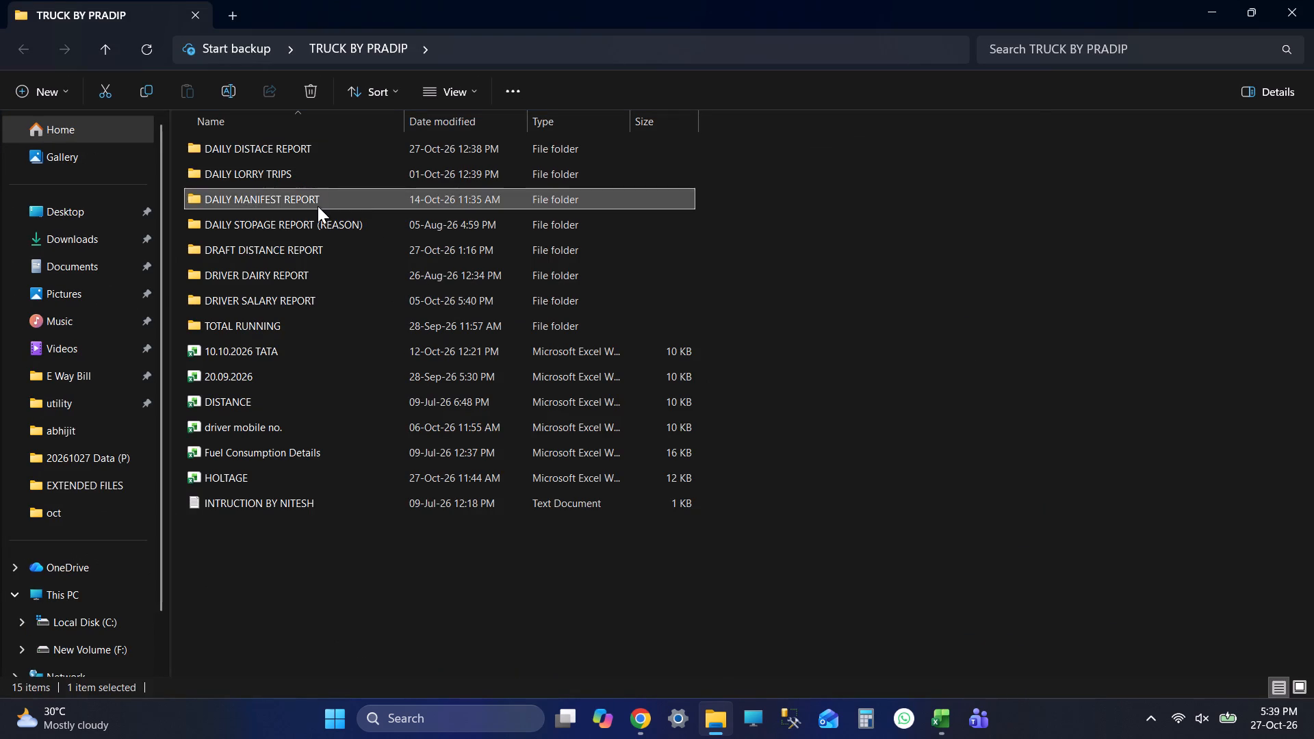
click(26, 56)
double_click(303, 302)
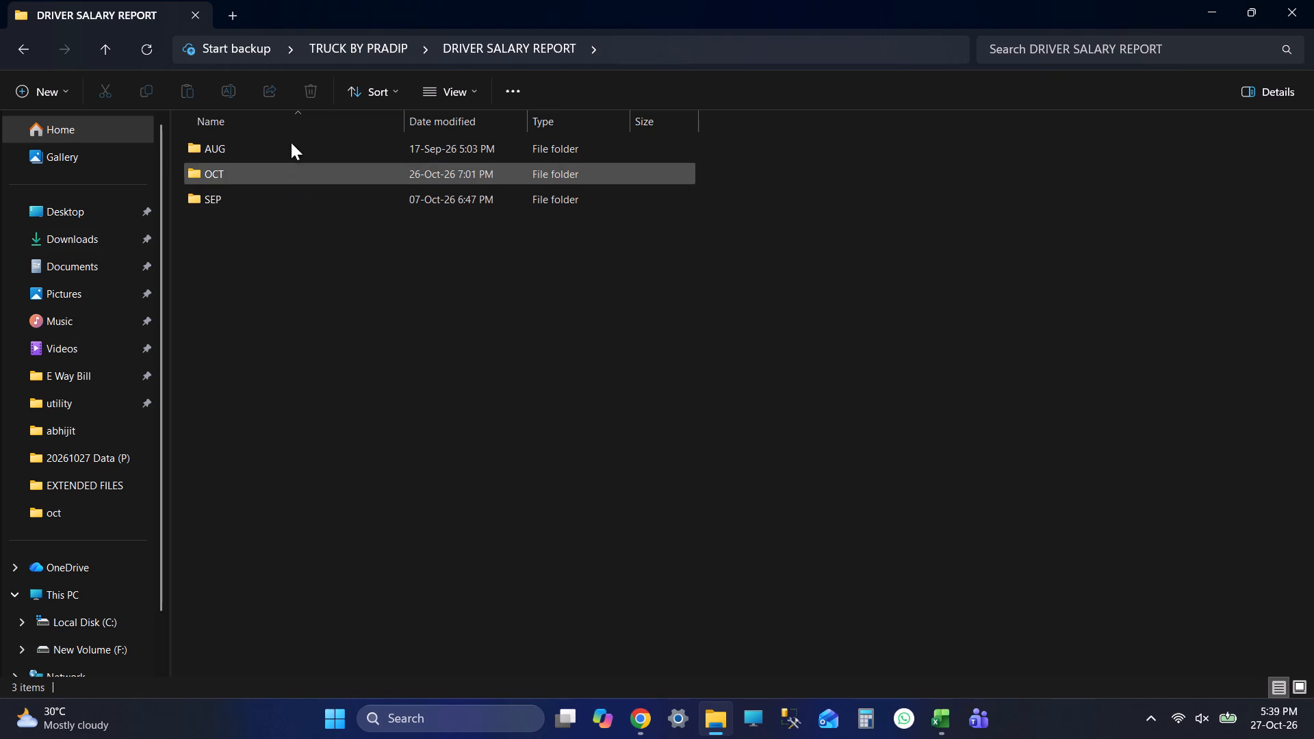
double_click(294, 170)
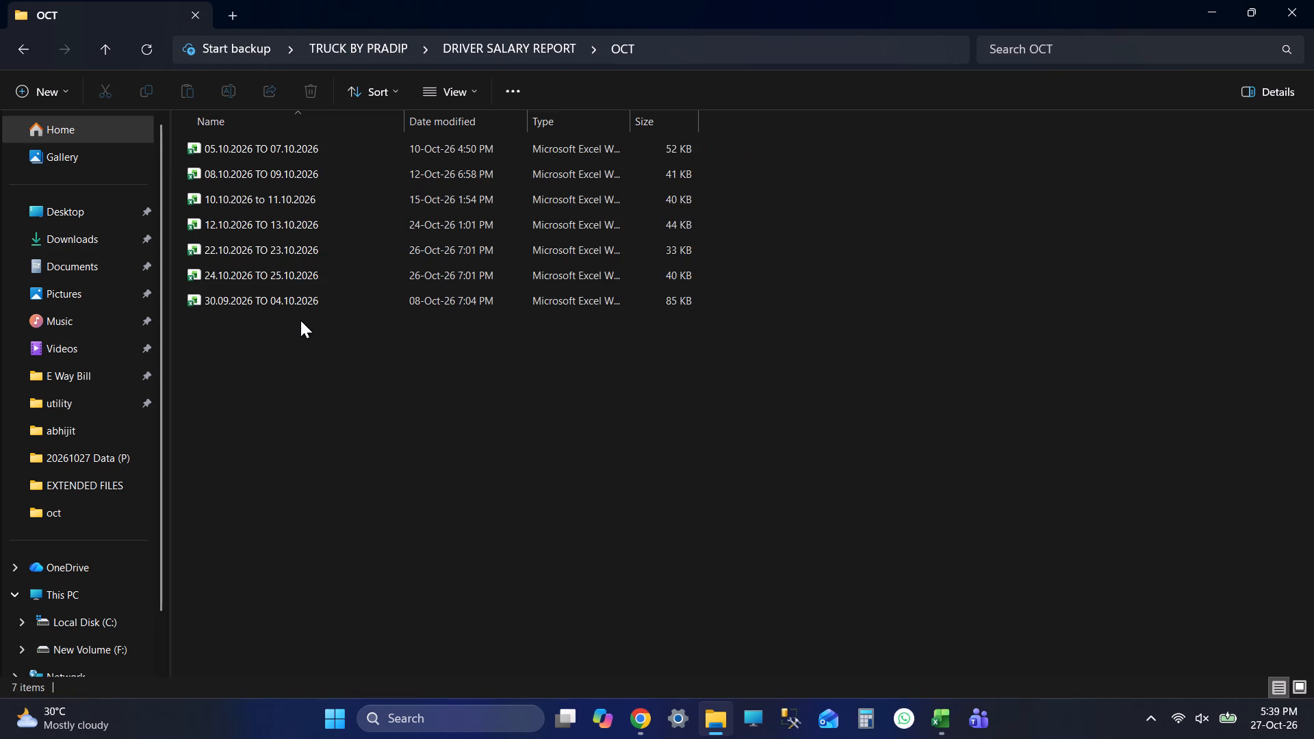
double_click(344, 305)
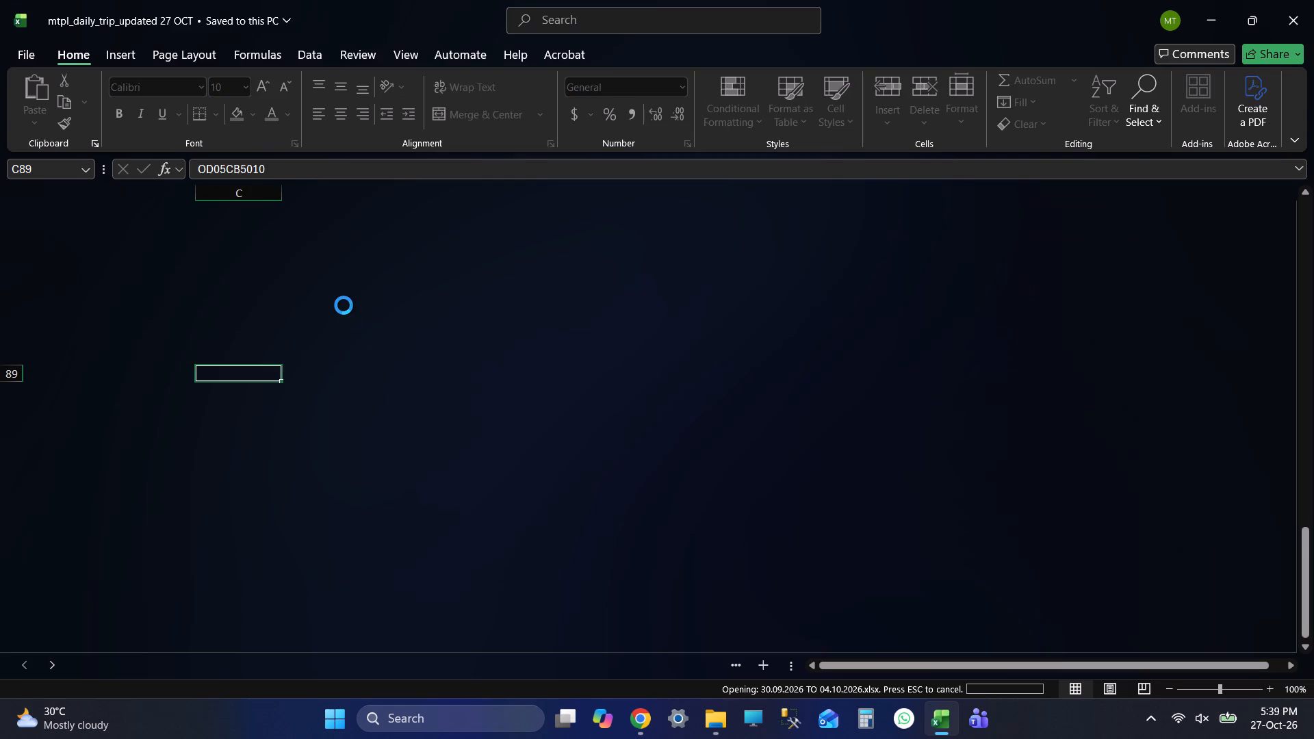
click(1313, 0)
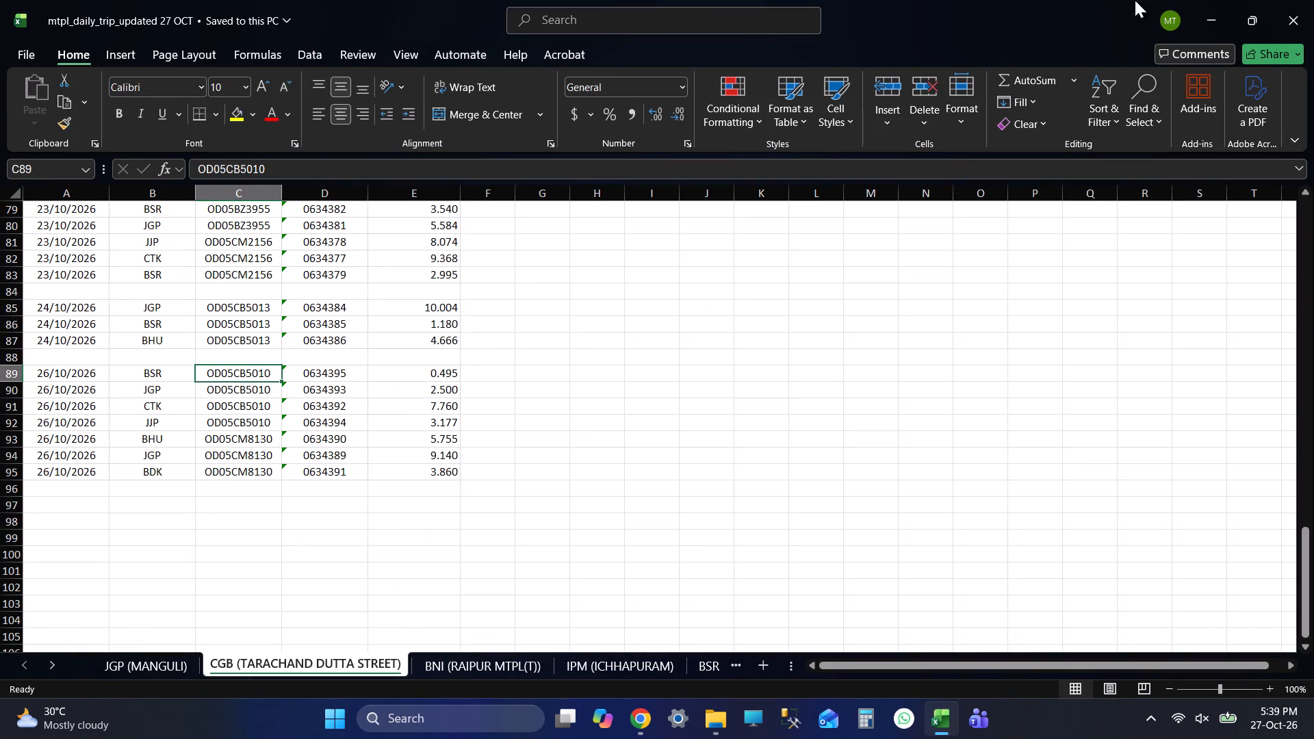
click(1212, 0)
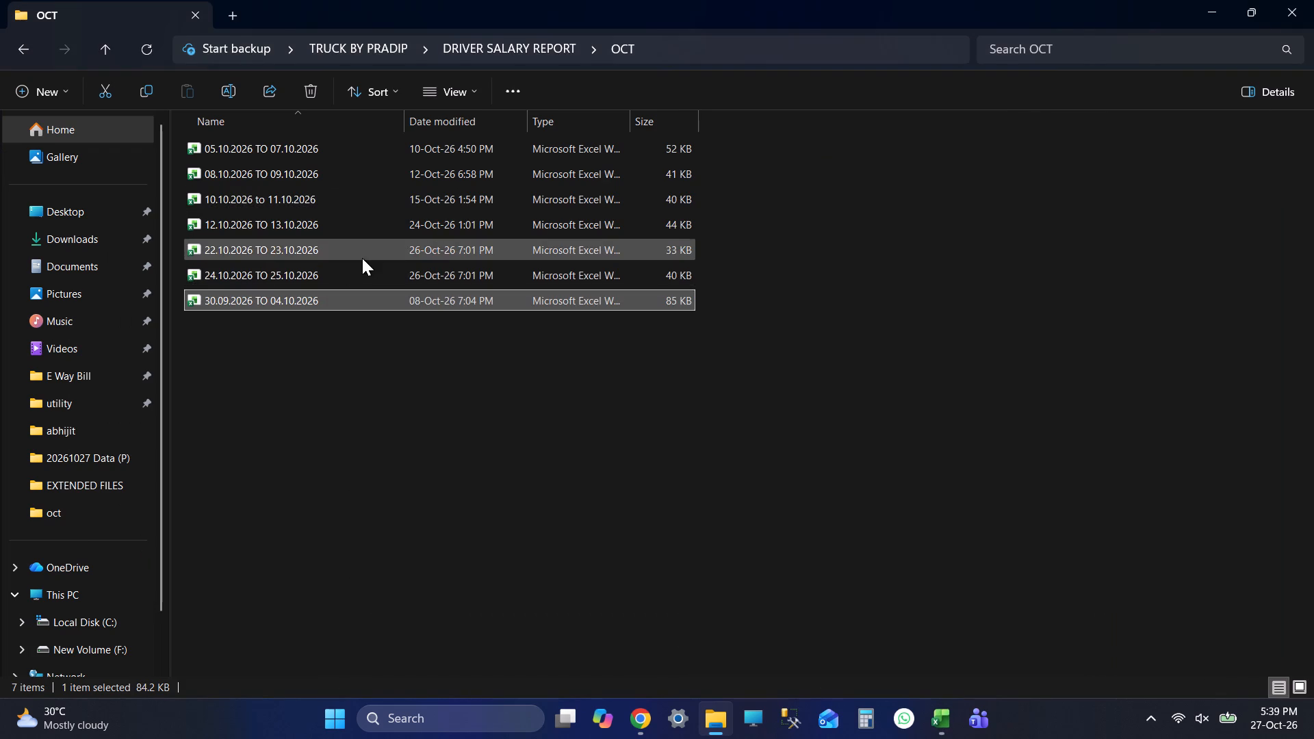
Open the 24.10.2026 TO 25.10.2026 workbook from the October driver salary report folder.
click(335, 276)
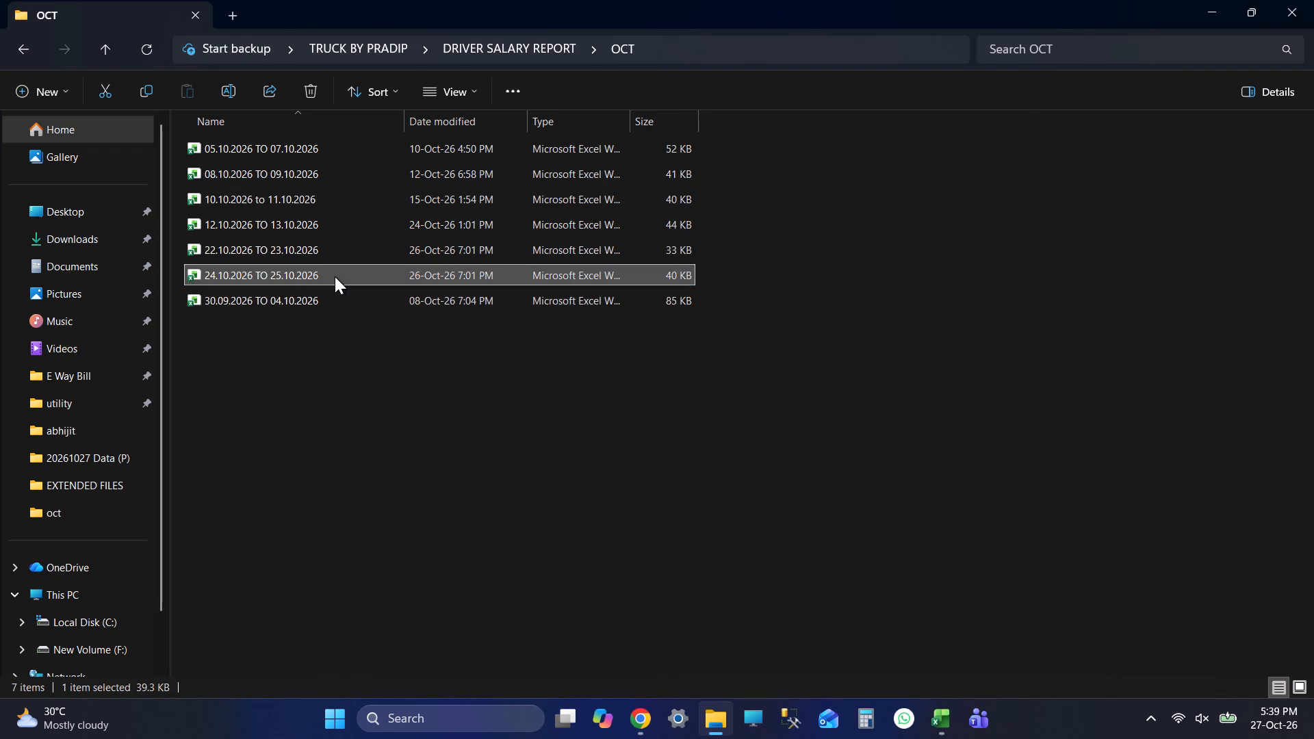
double_click(335, 276)
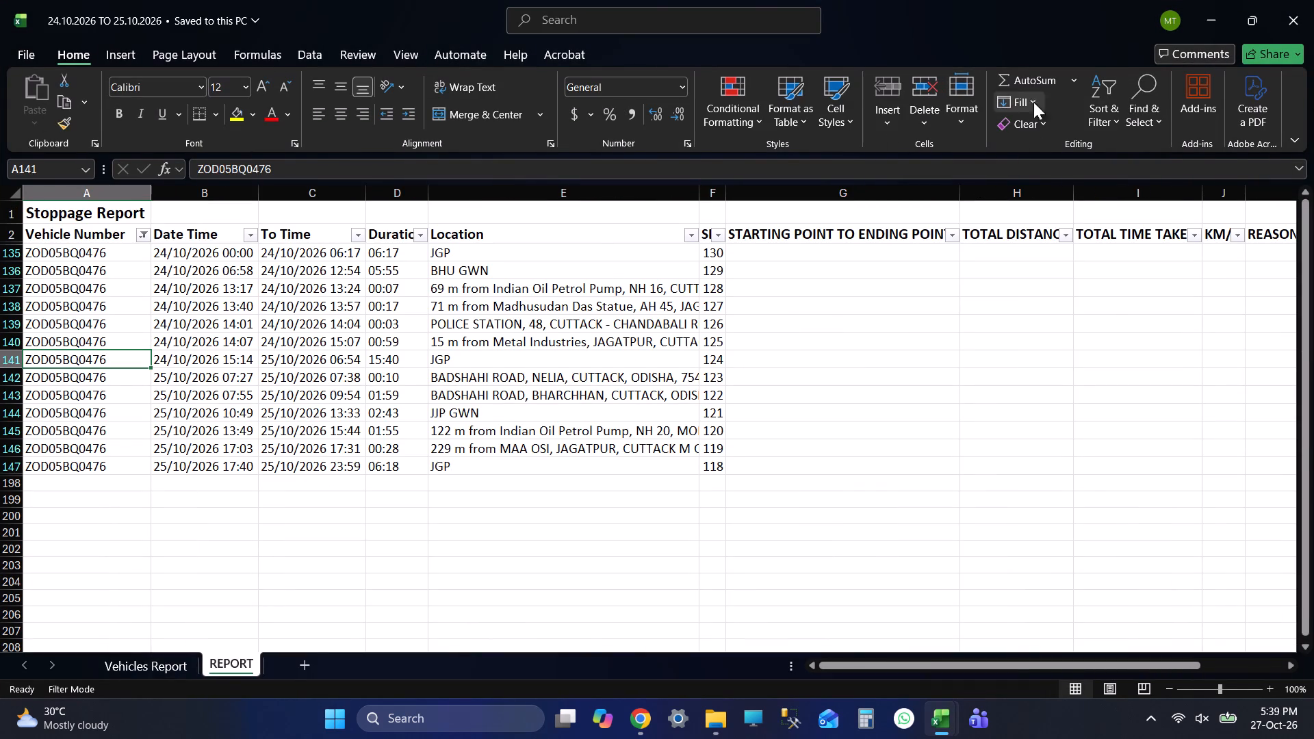
Return to the OCT folder, open the 22.10.2026 TO 23.10.2026 workbook, and go to the top of its REPORT sheet.
key(alt+Tab)
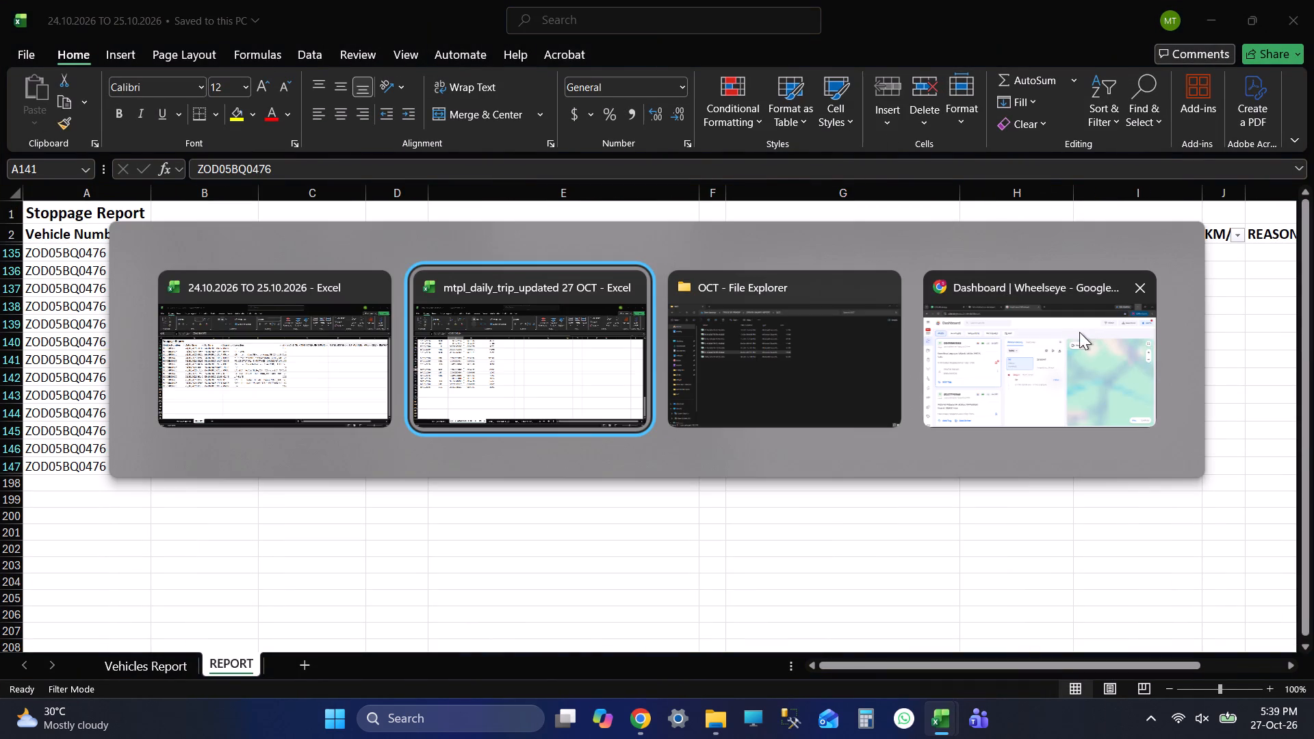
key(alt+Tab)
double_click(289, 252)
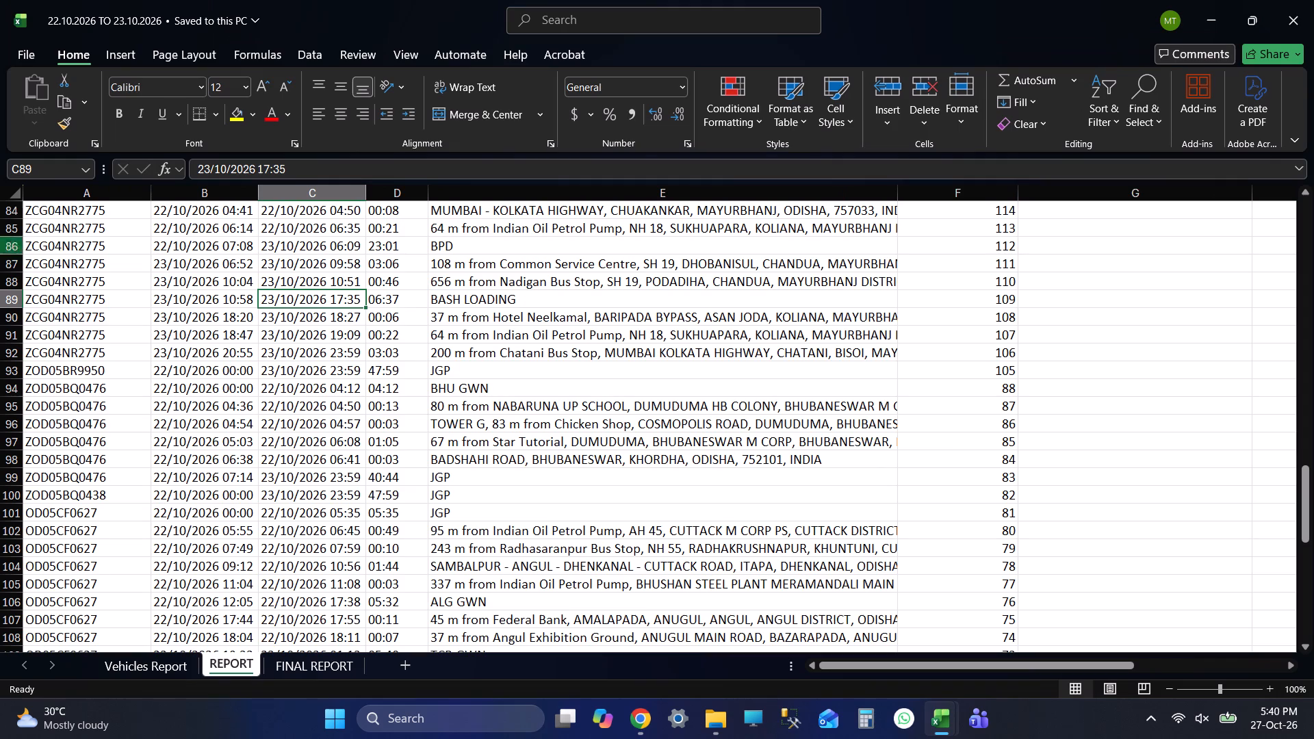
click(84, 362)
key(ctrl+Up)
key(Up)
key(Up)
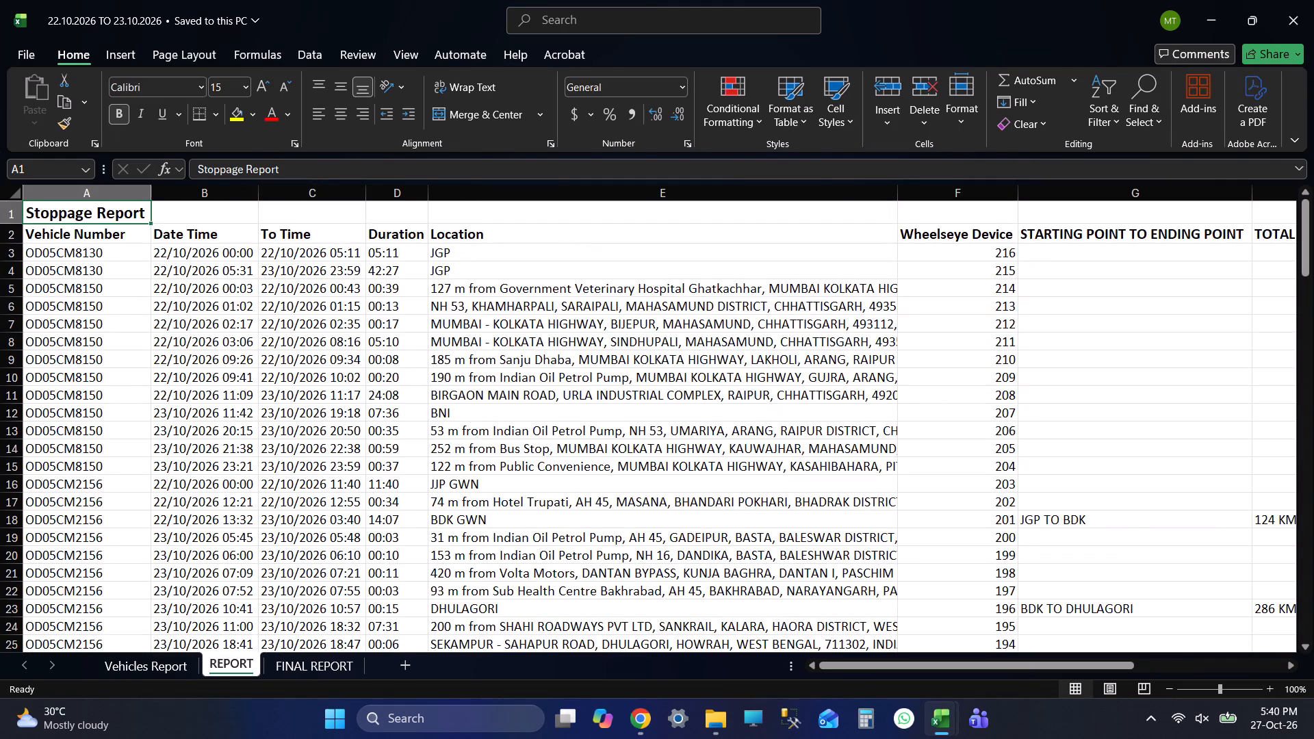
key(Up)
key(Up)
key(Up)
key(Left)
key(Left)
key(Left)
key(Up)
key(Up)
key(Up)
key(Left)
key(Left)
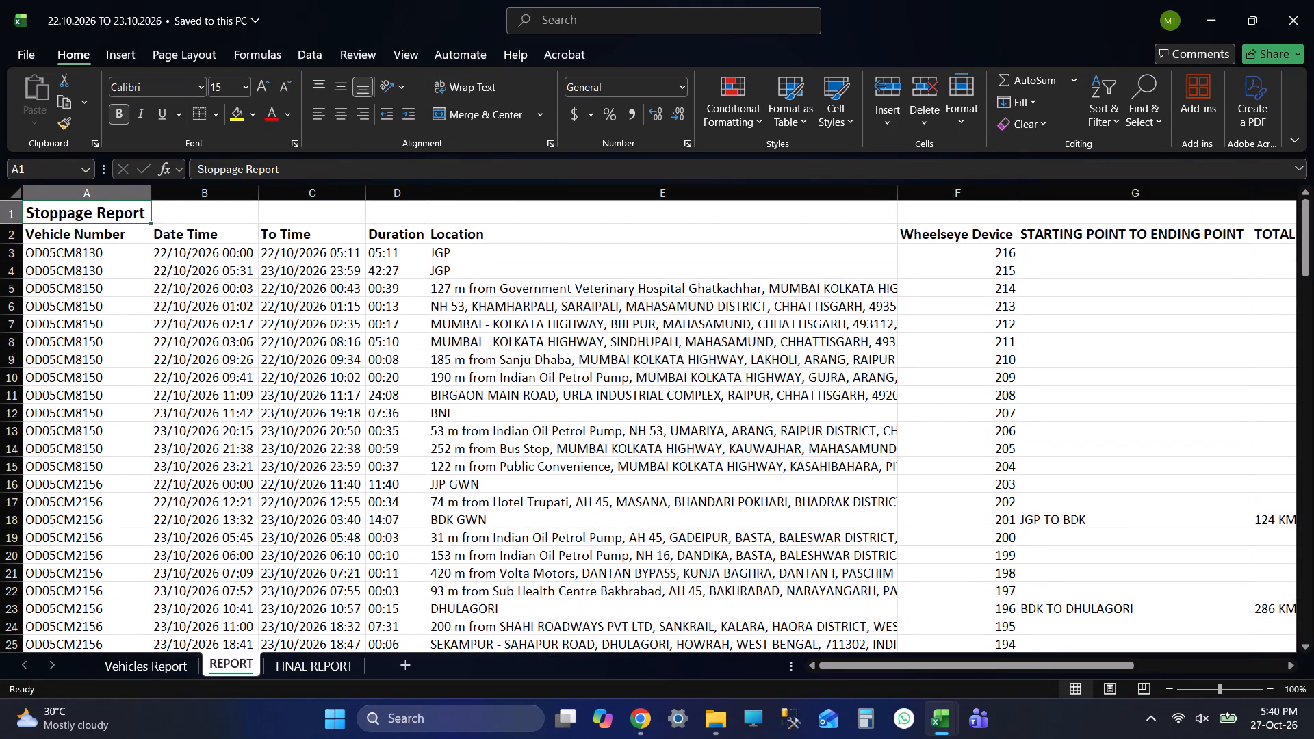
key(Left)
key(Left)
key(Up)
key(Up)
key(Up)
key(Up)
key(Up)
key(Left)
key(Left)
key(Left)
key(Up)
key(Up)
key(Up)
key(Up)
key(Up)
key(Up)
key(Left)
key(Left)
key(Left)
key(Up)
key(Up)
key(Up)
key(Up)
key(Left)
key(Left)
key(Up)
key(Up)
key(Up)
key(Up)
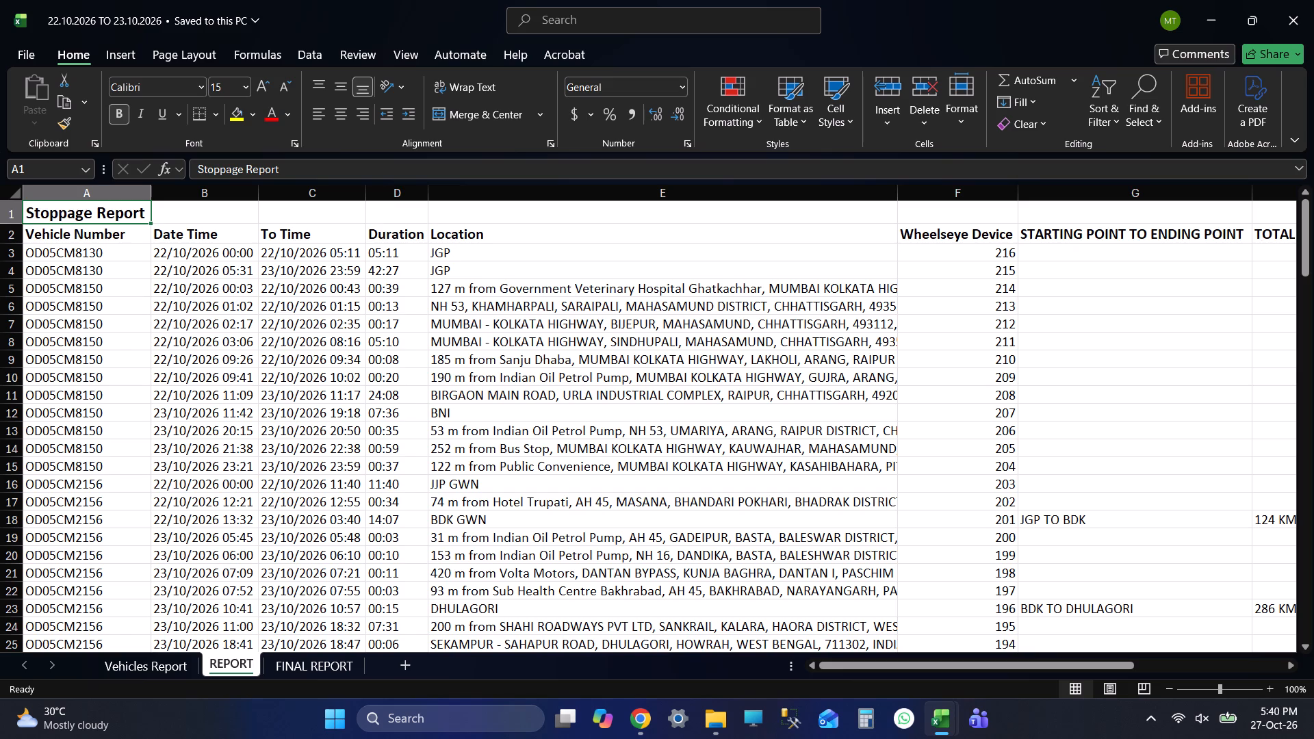
key(alt+Tab)
key(alt+Tab)
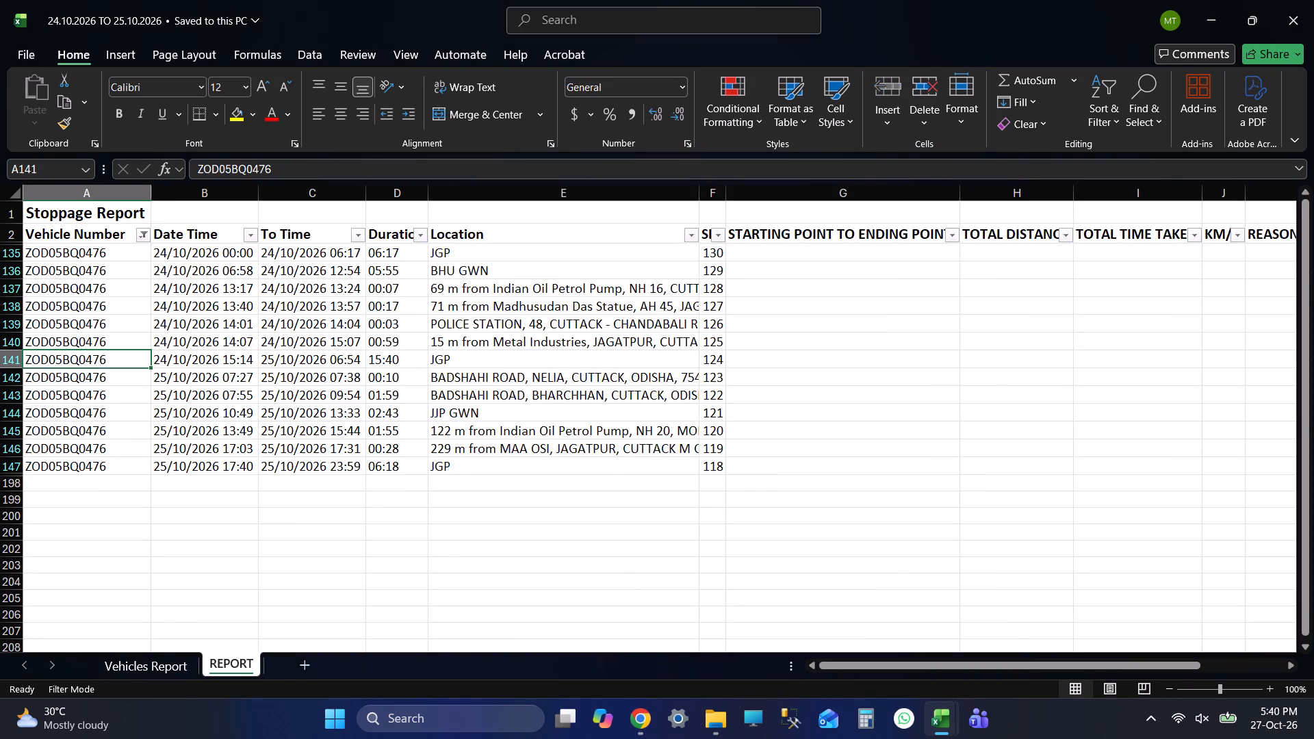
key(alt+Tab)
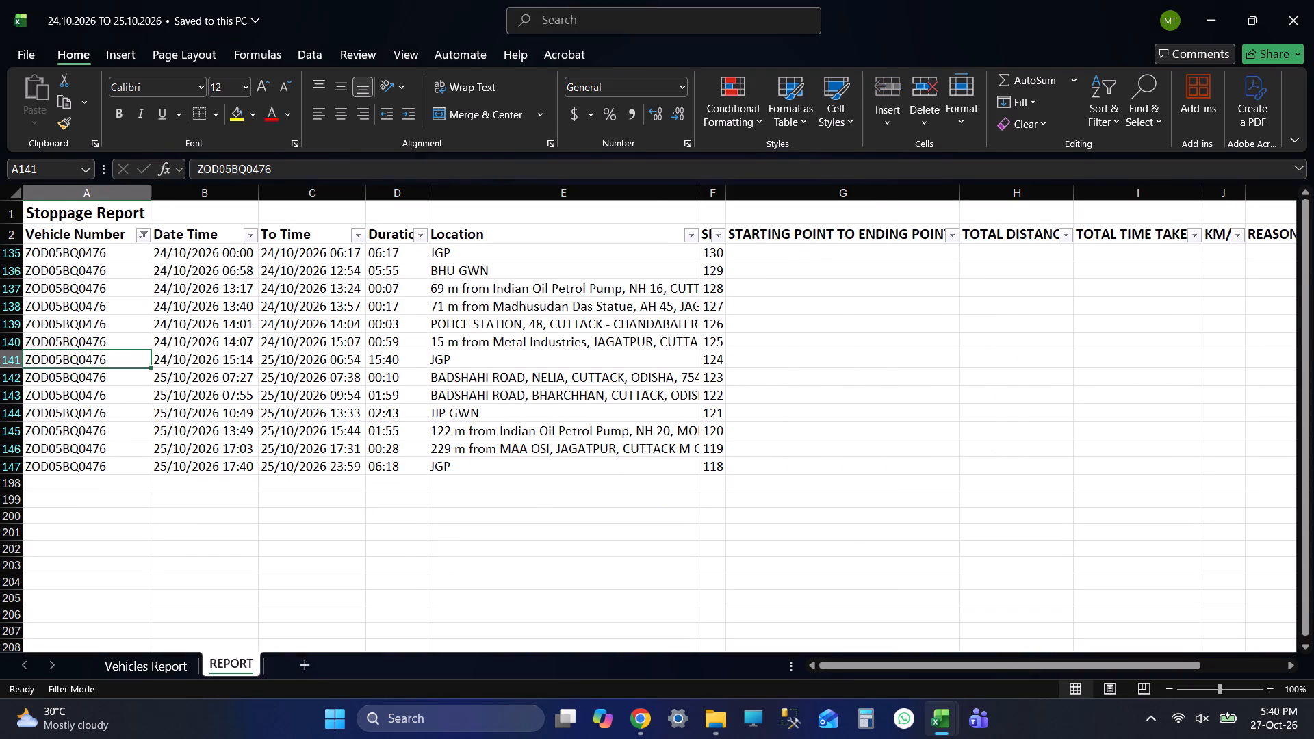
click(103, 244)
Switch to File Explorer and close the OCT driver salary folder window.
key(alt+Tab)
key(alt+Tab)
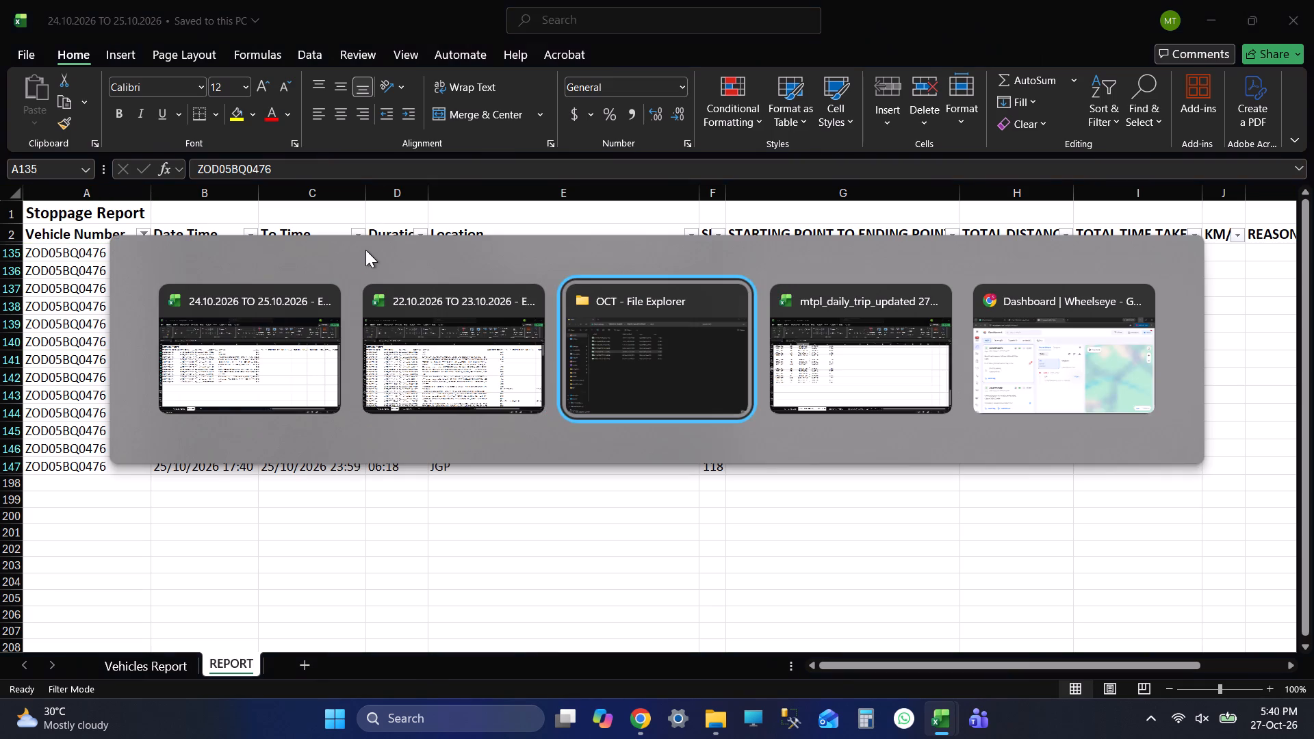
click(1313, 0)
Switch to Chrome and reload the Wheelseye dashboard.
key(alt+Tab)
key(alt+Tab)
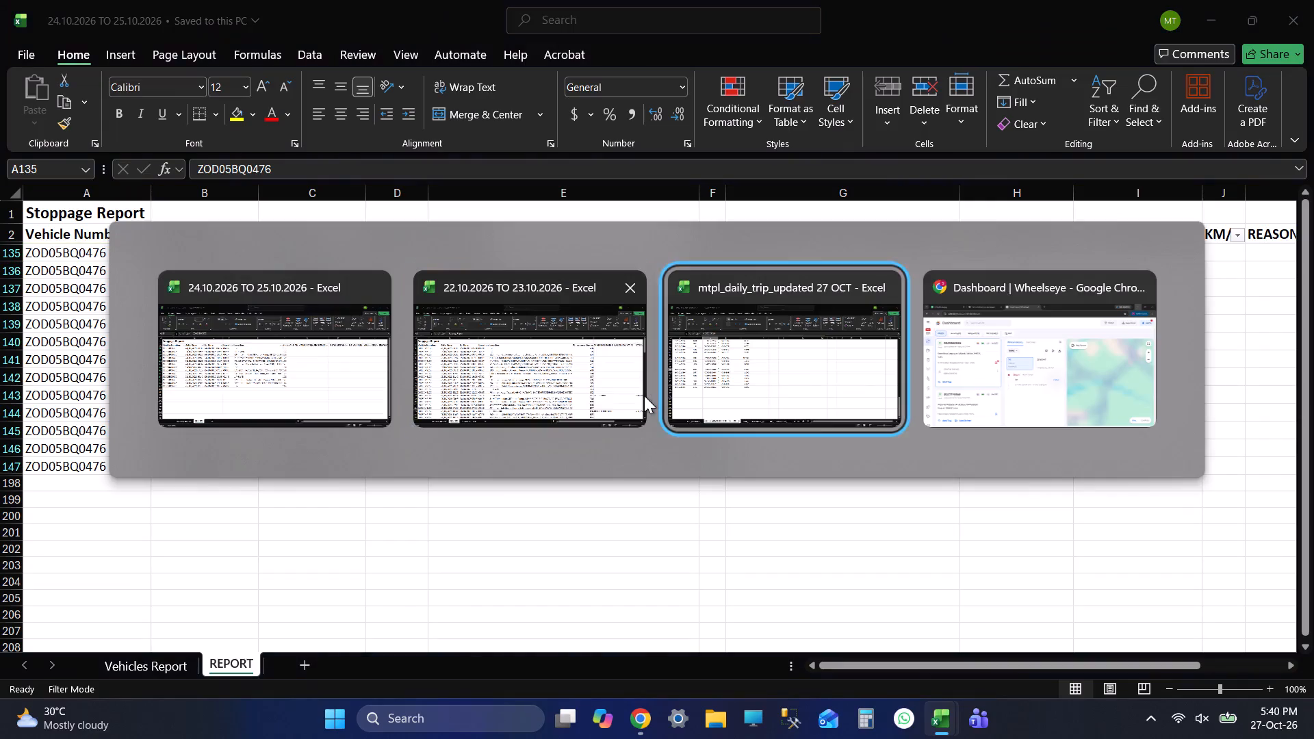
key(alt+Tab)
click(355, 118)
key(alt+Tab)
key(alt+Tab)
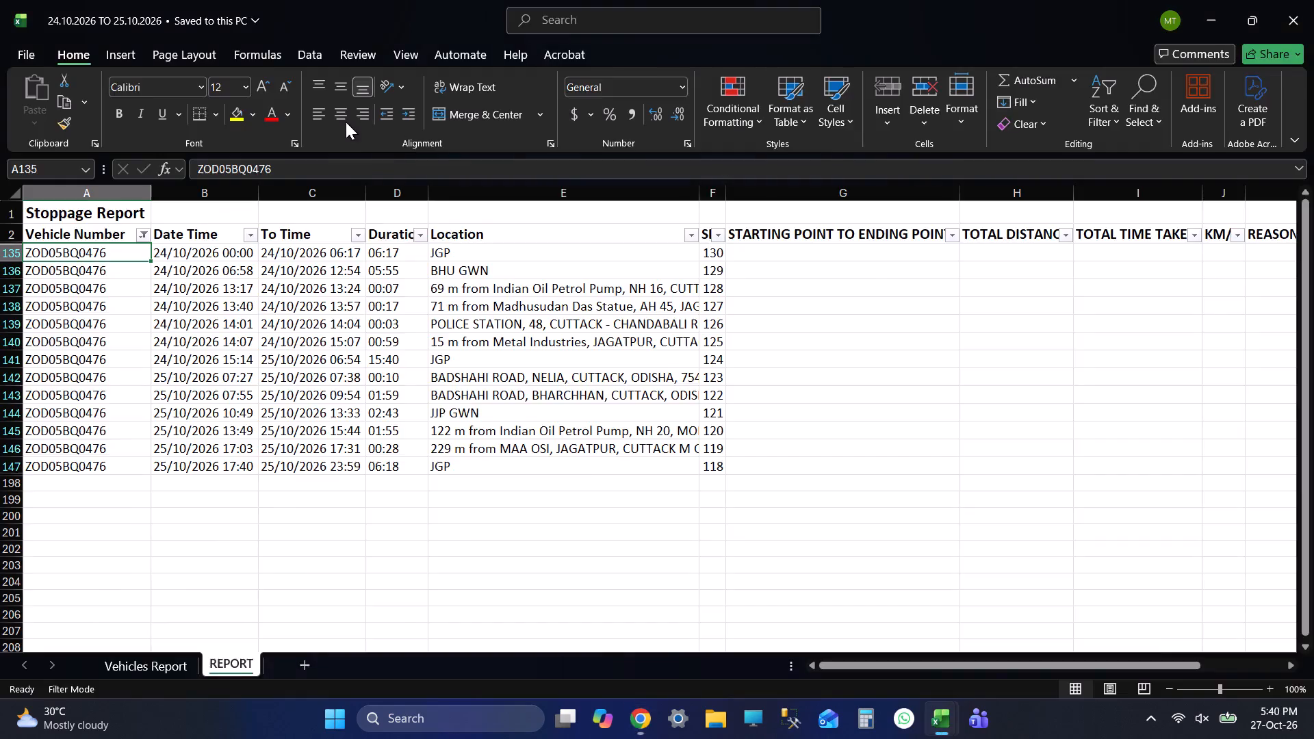
click(315, 105)
click(89, 57)
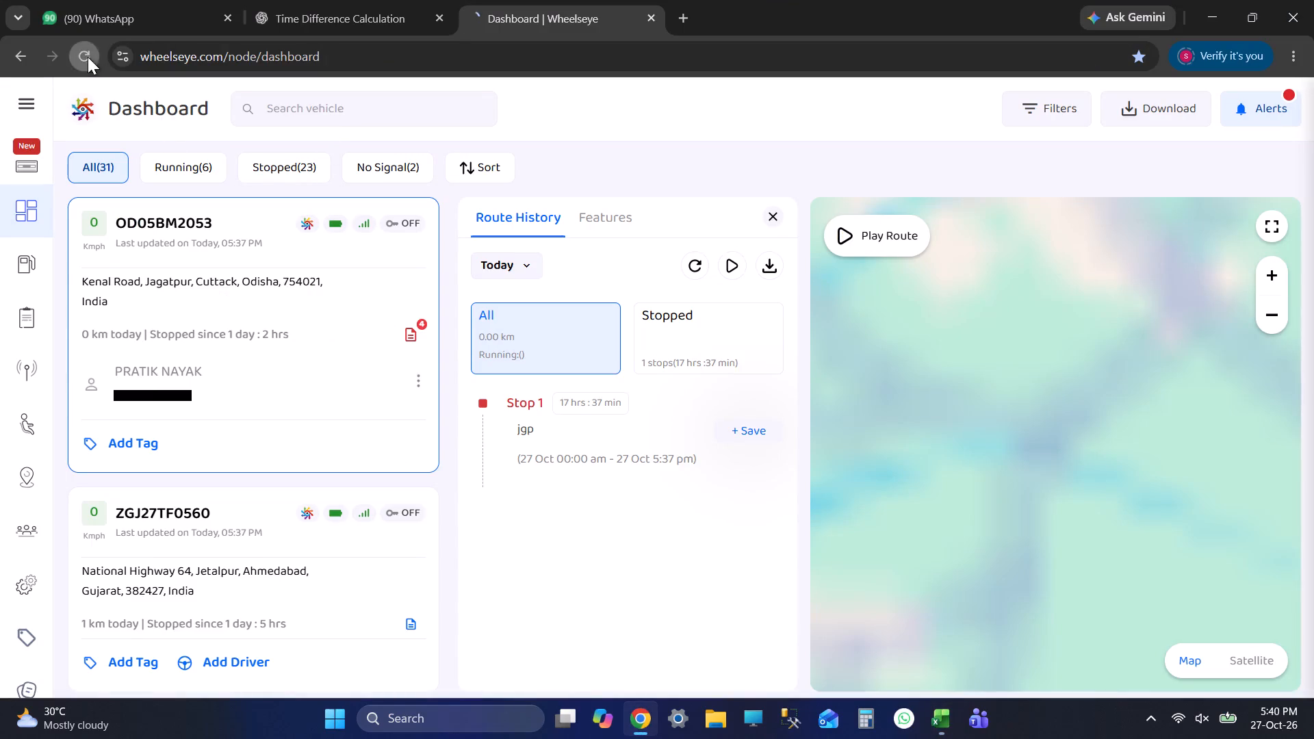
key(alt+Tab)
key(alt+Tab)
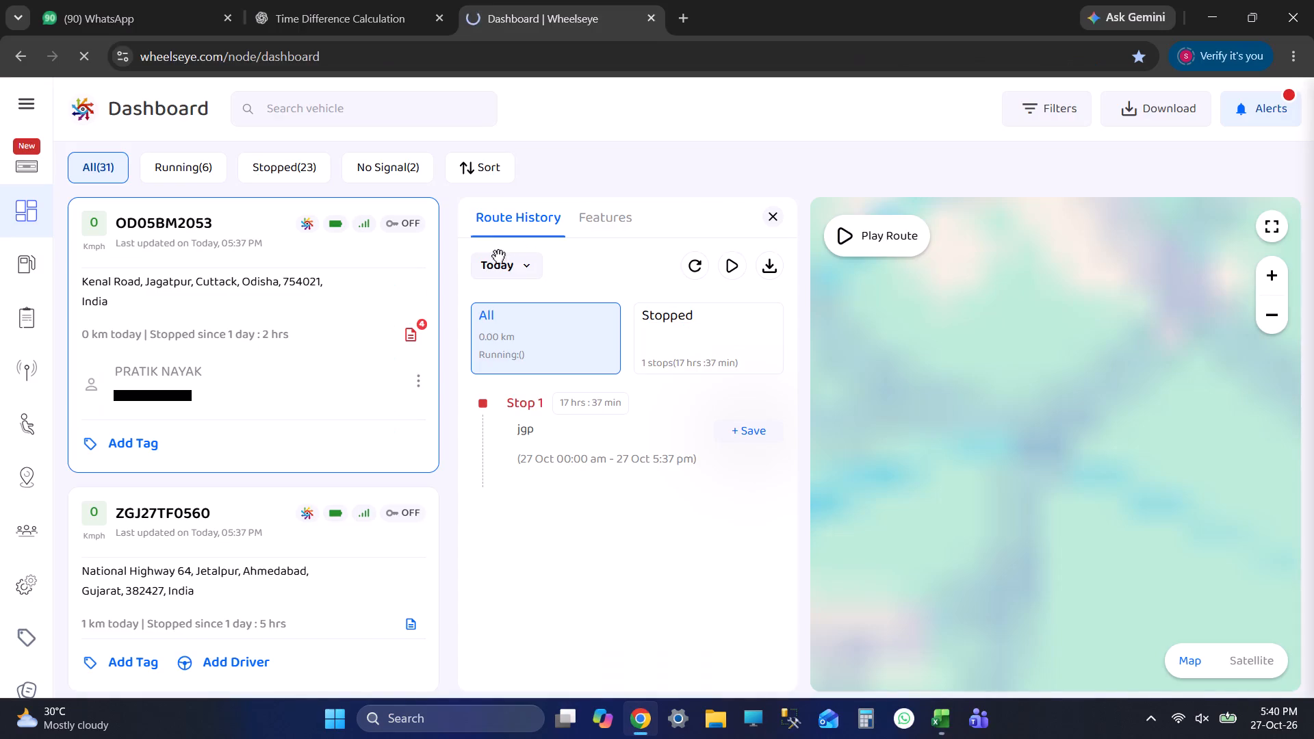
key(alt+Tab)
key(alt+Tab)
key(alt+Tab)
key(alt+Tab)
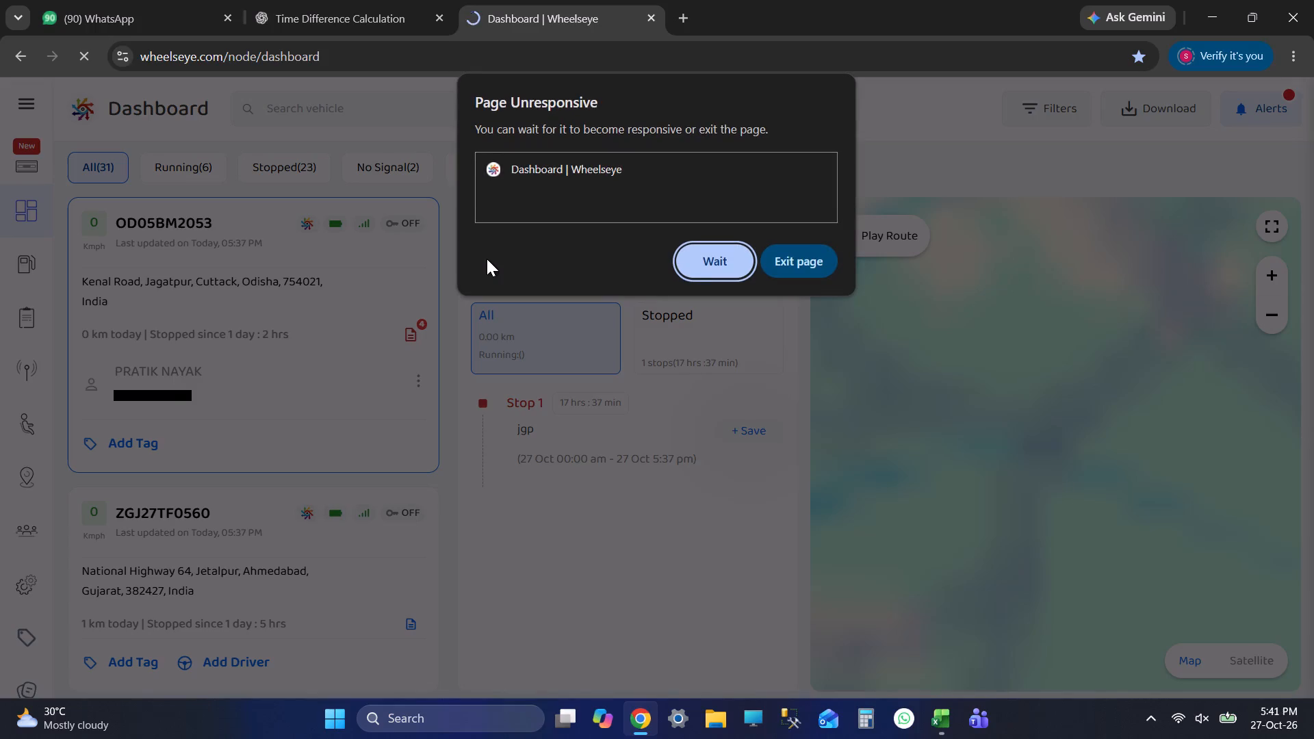
Exit the unresponsive Wheelseye page, reload the dashboard, and load its fleet map.
click(784, 261)
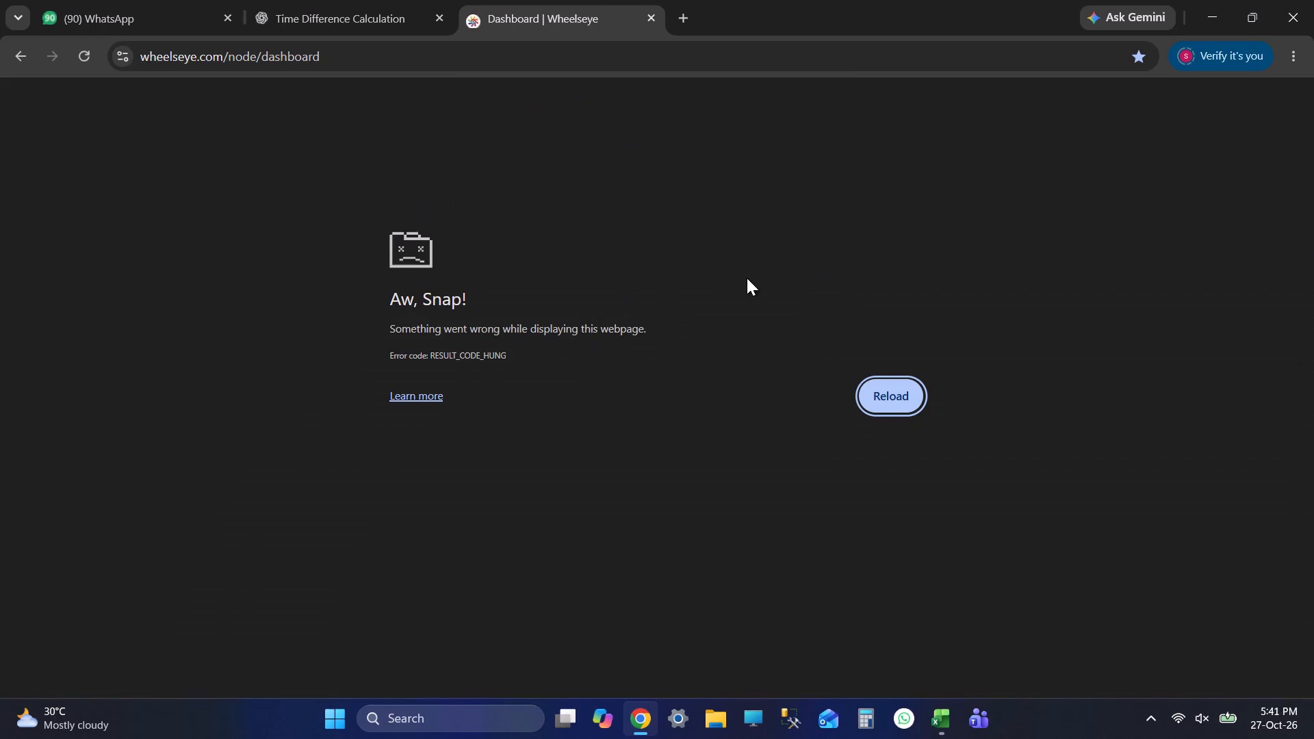
click(901, 402)
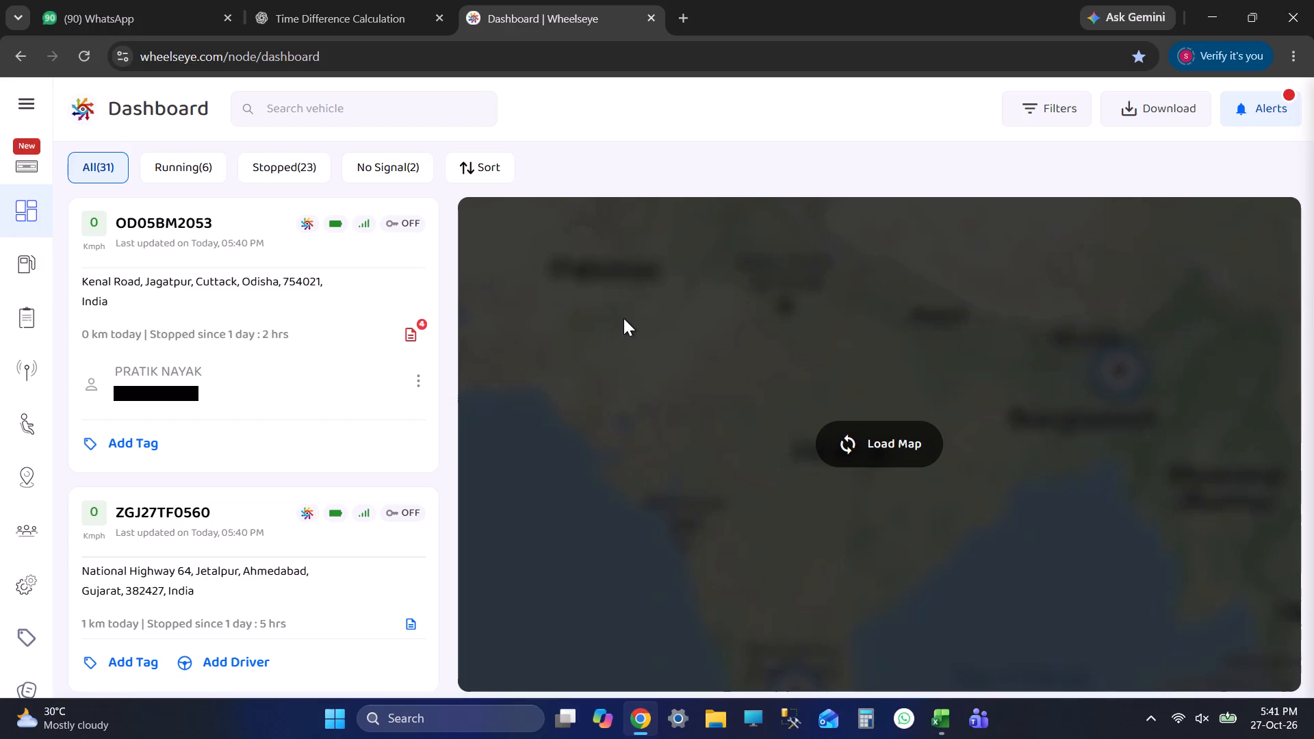
click(883, 437)
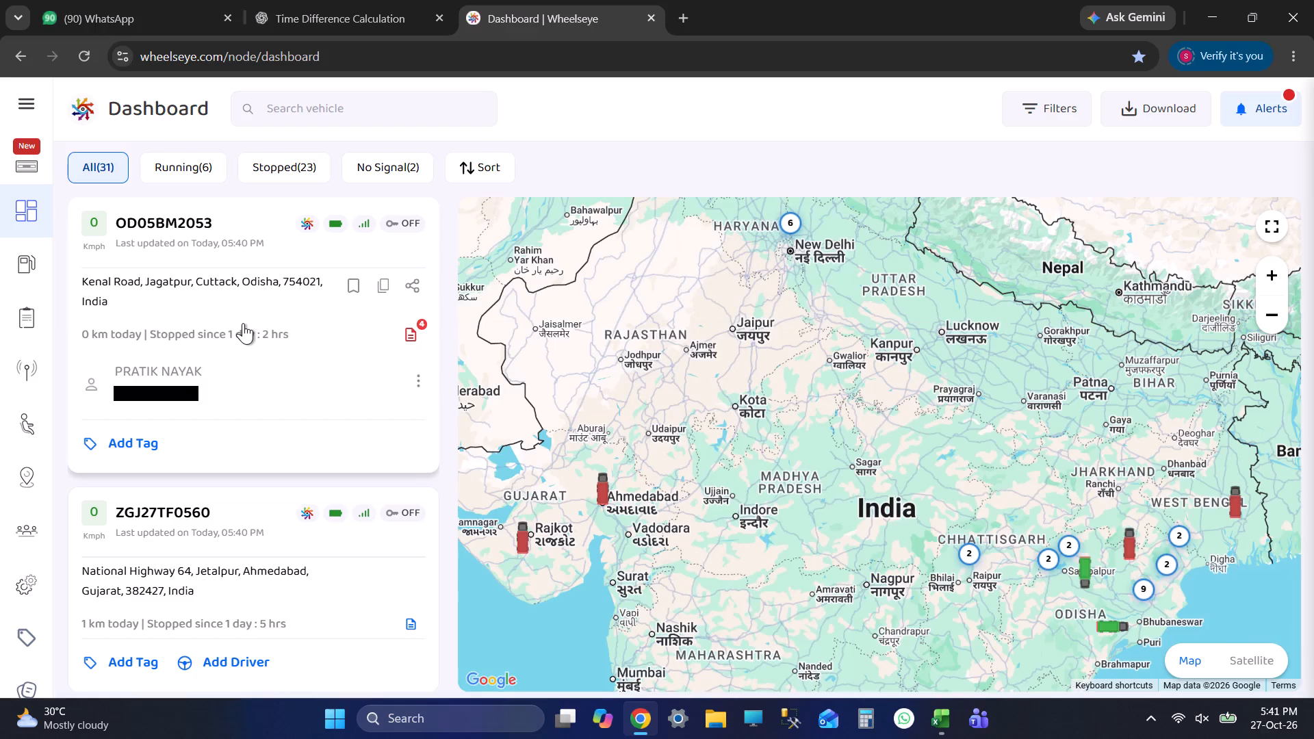
click(190, 370)
click(610, 432)
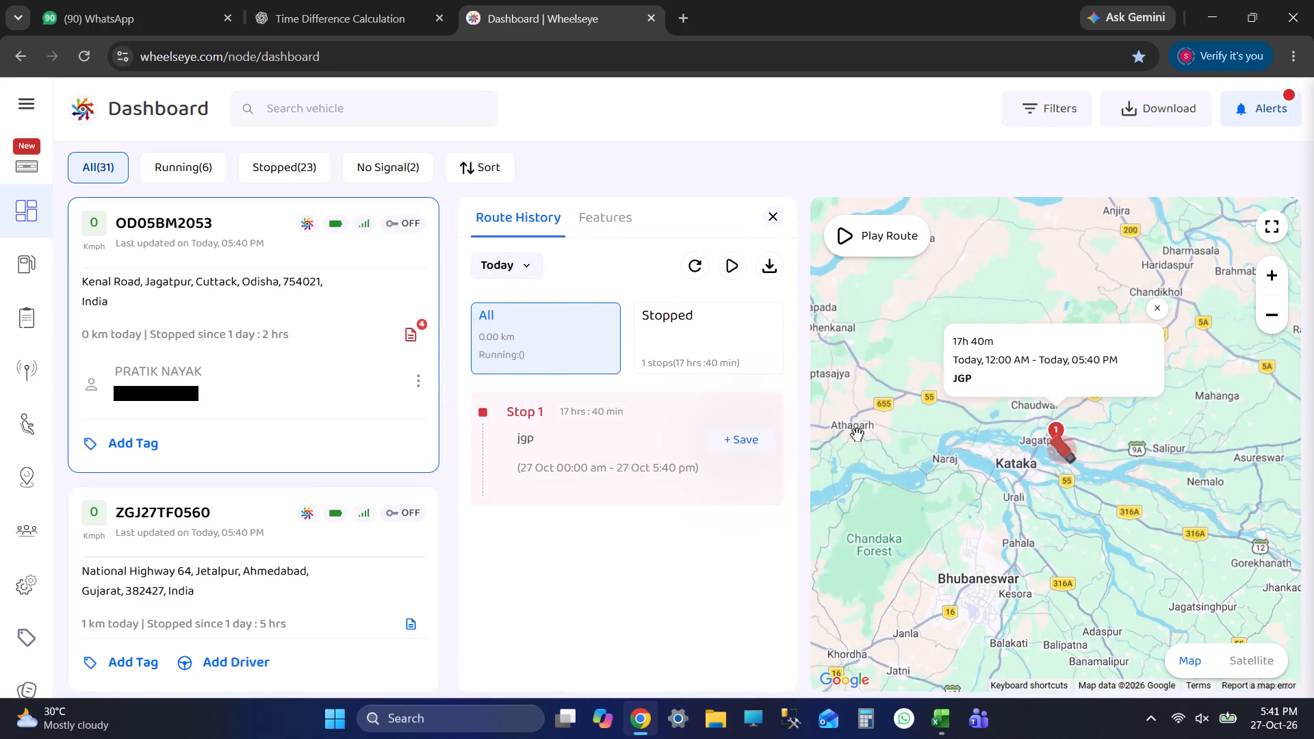
key(alt+Tab)
key(alt+Tab)
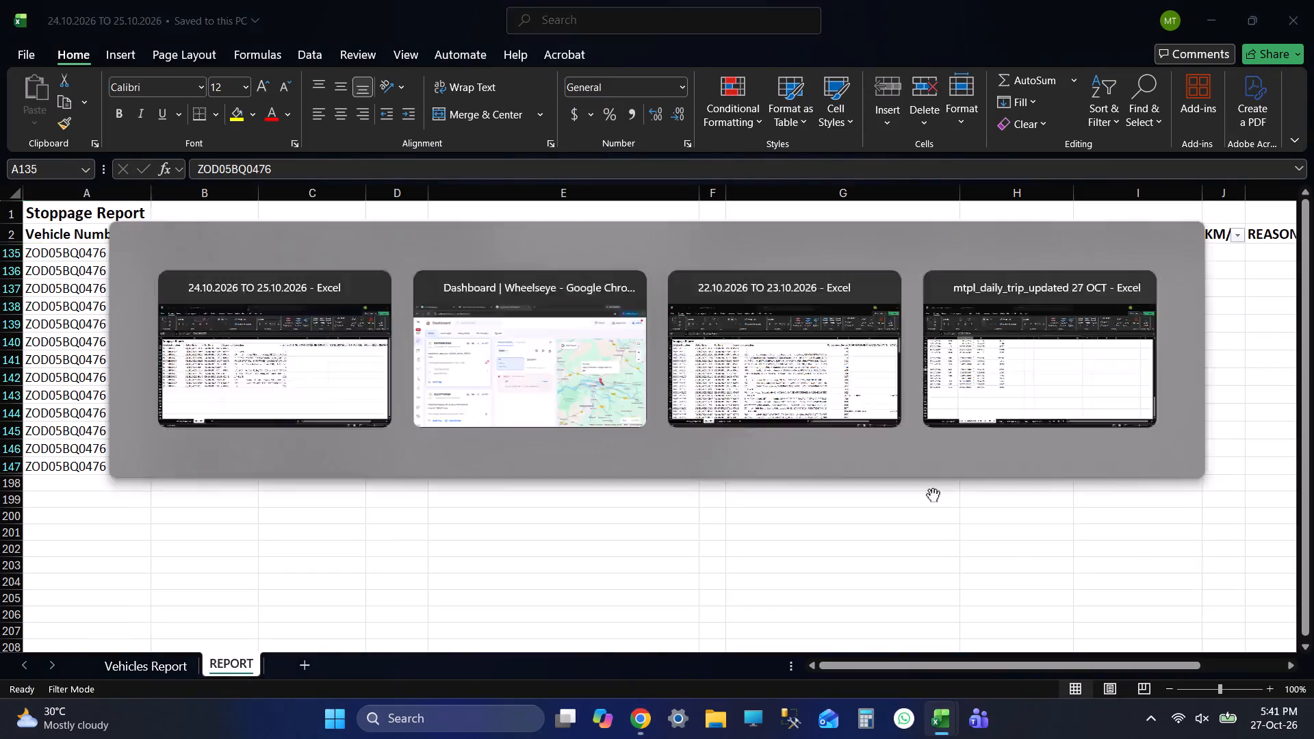
scroll(1083, 464, up, 4)
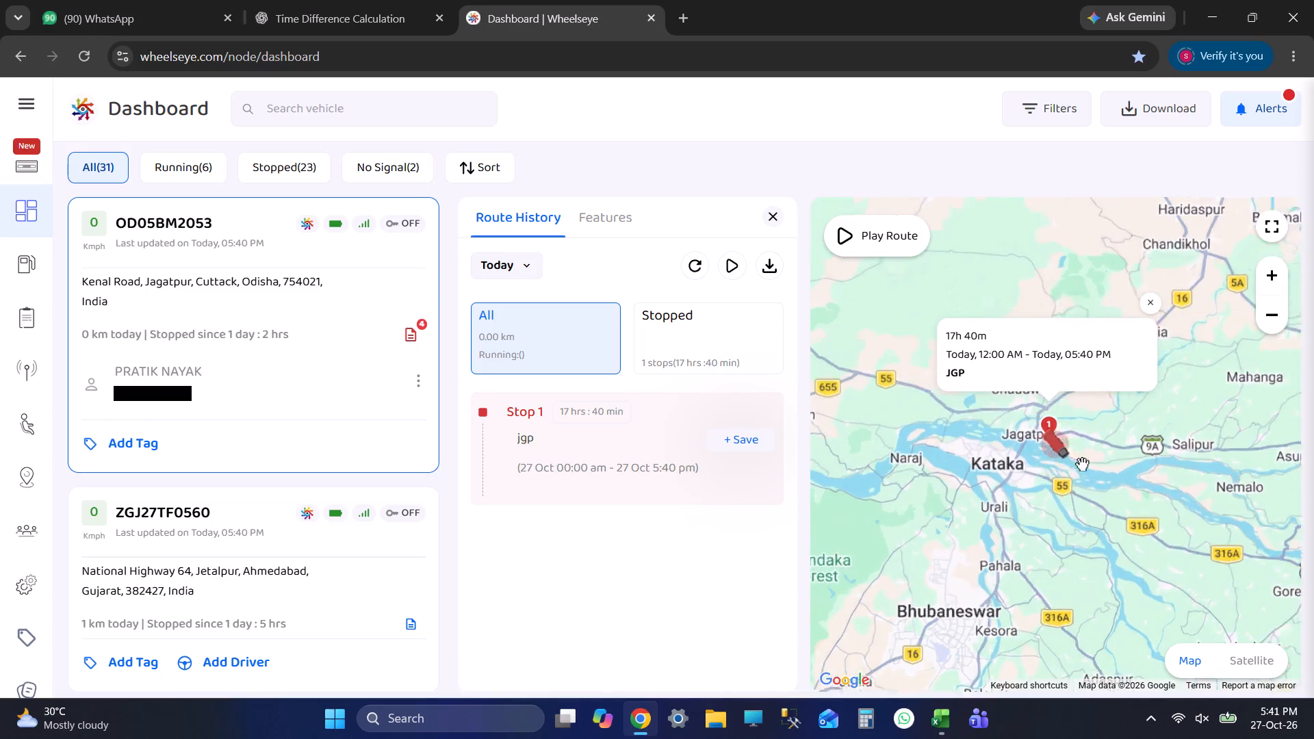
scroll(1044, 436, up, 3)
scroll(246, 408, up, 4)
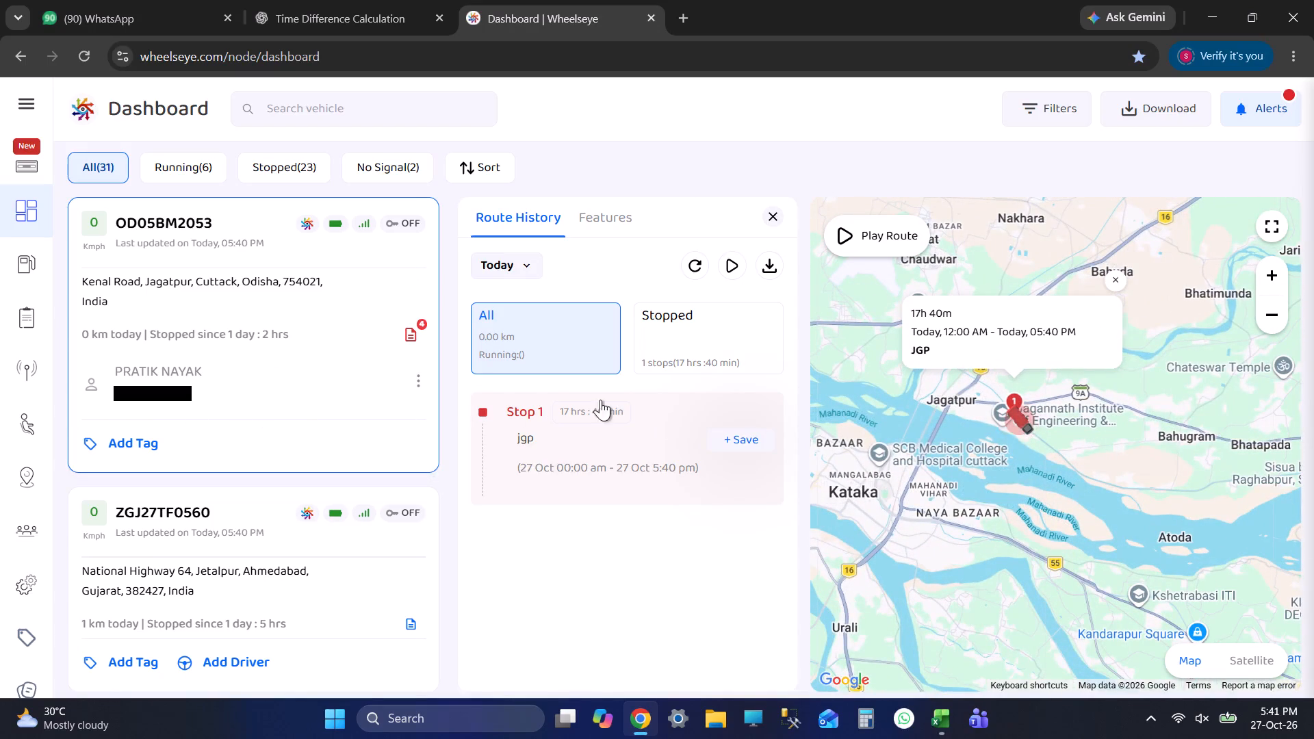
scroll(1016, 407, up, 3)
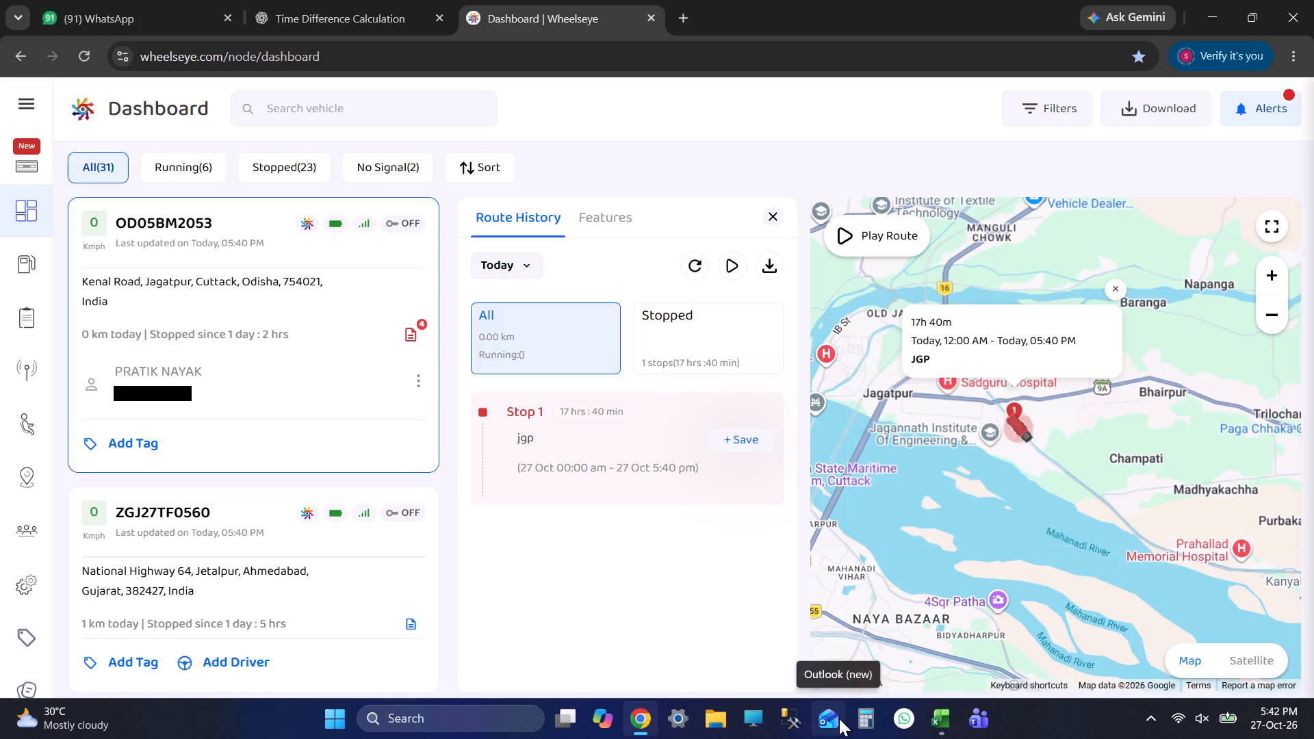
click(223, 563)
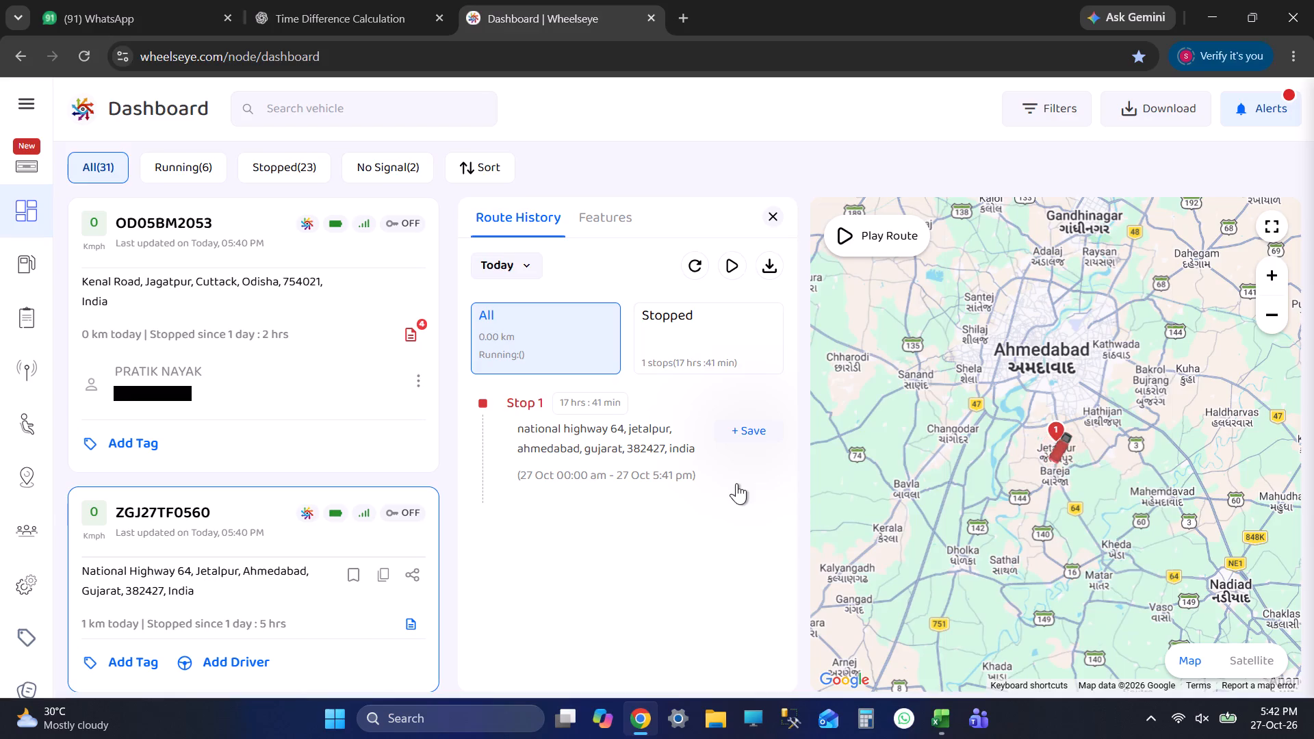
click(253, 242)
scroll(309, 346, down, 4)
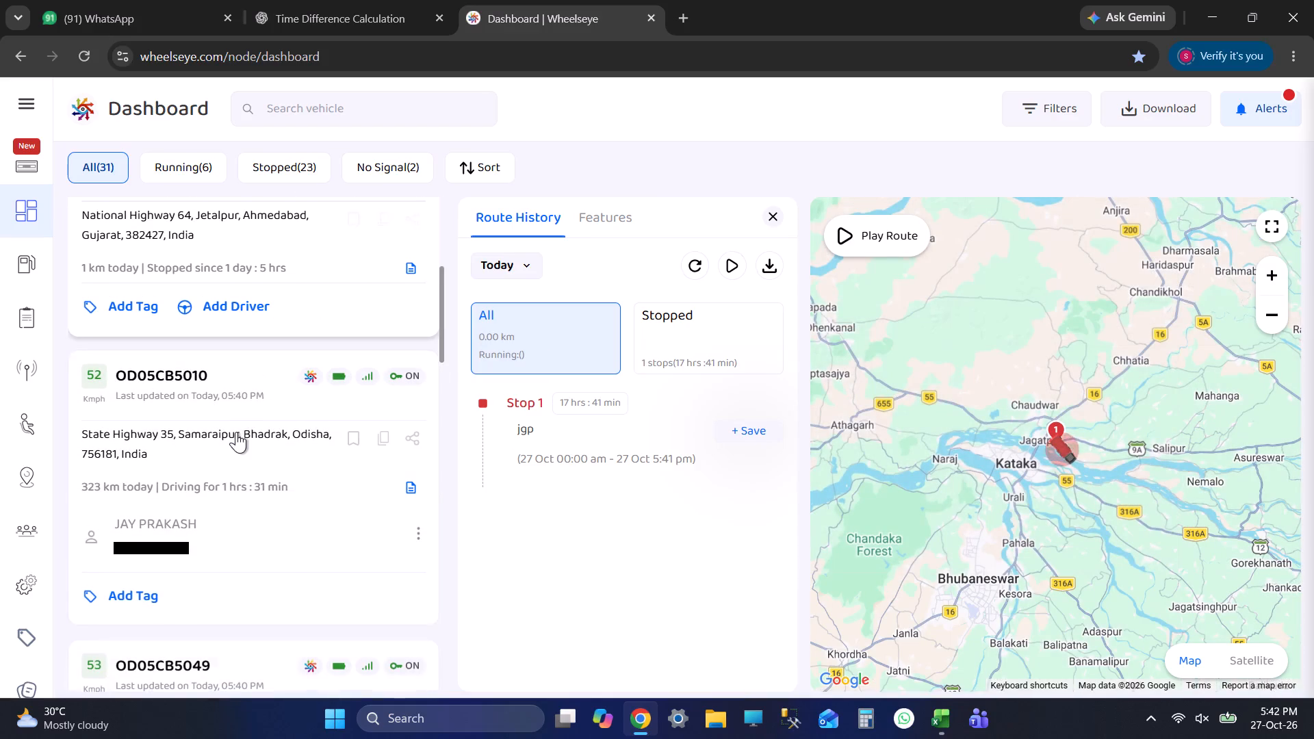
click(236, 433)
drag(993, 533, 1016, 512)
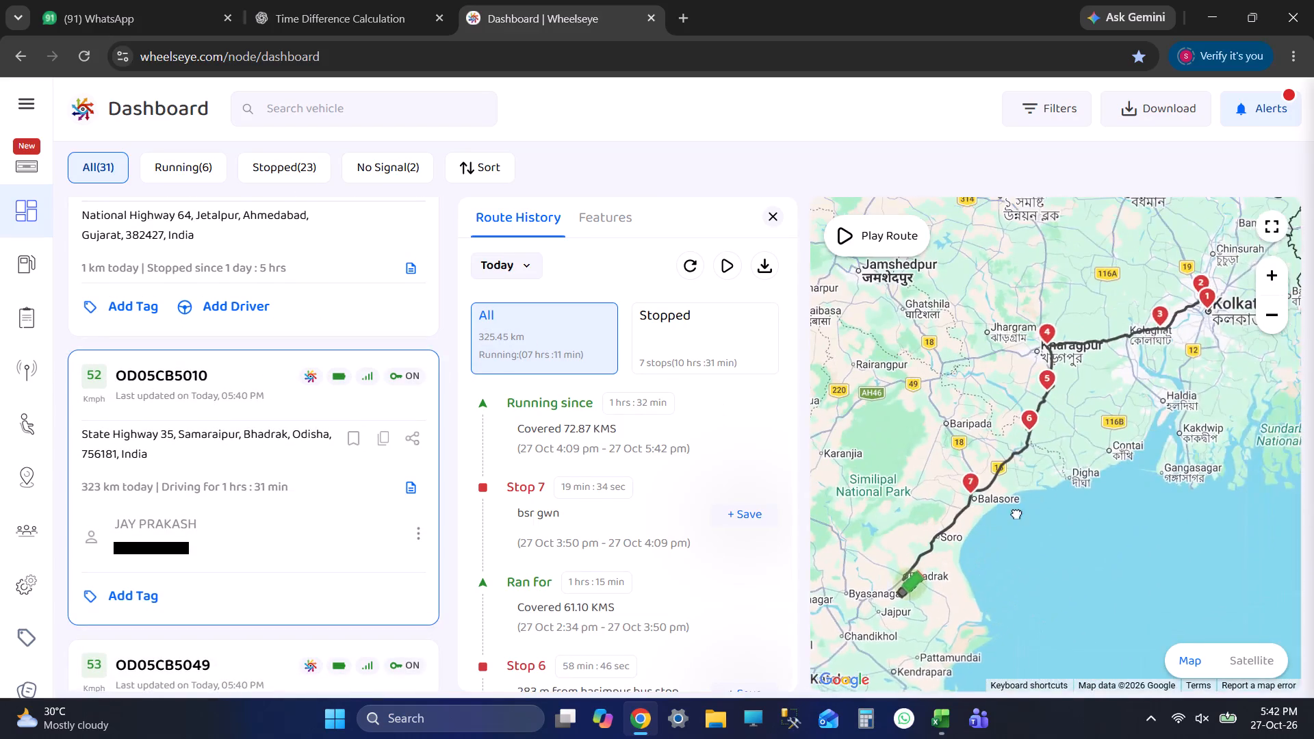
drag(1016, 512, 1062, 415)
scroll(983, 460, up, 9)
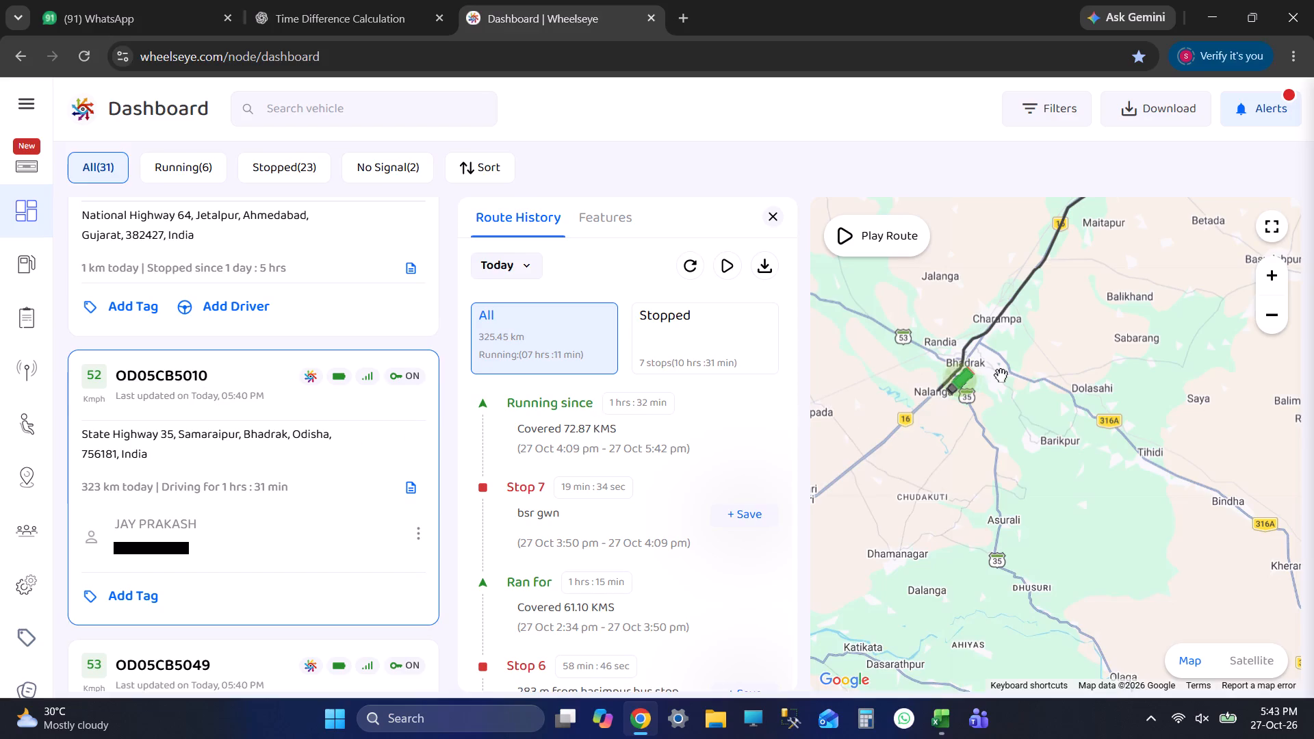
scroll(1001, 375, down, 2)
drag(1003, 300, 1024, 373)
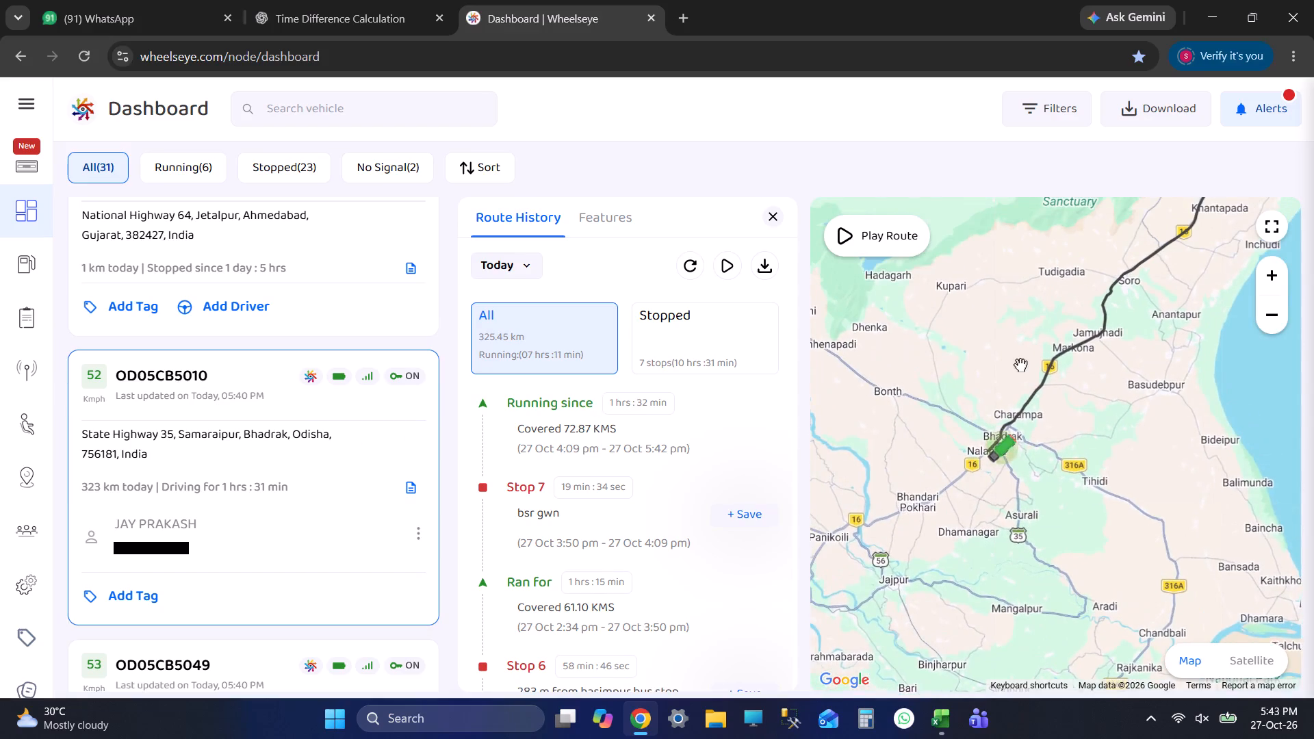
scroll(1020, 386, down, 3)
drag(1040, 337, 1035, 458)
scroll(1187, 352, up, 1)
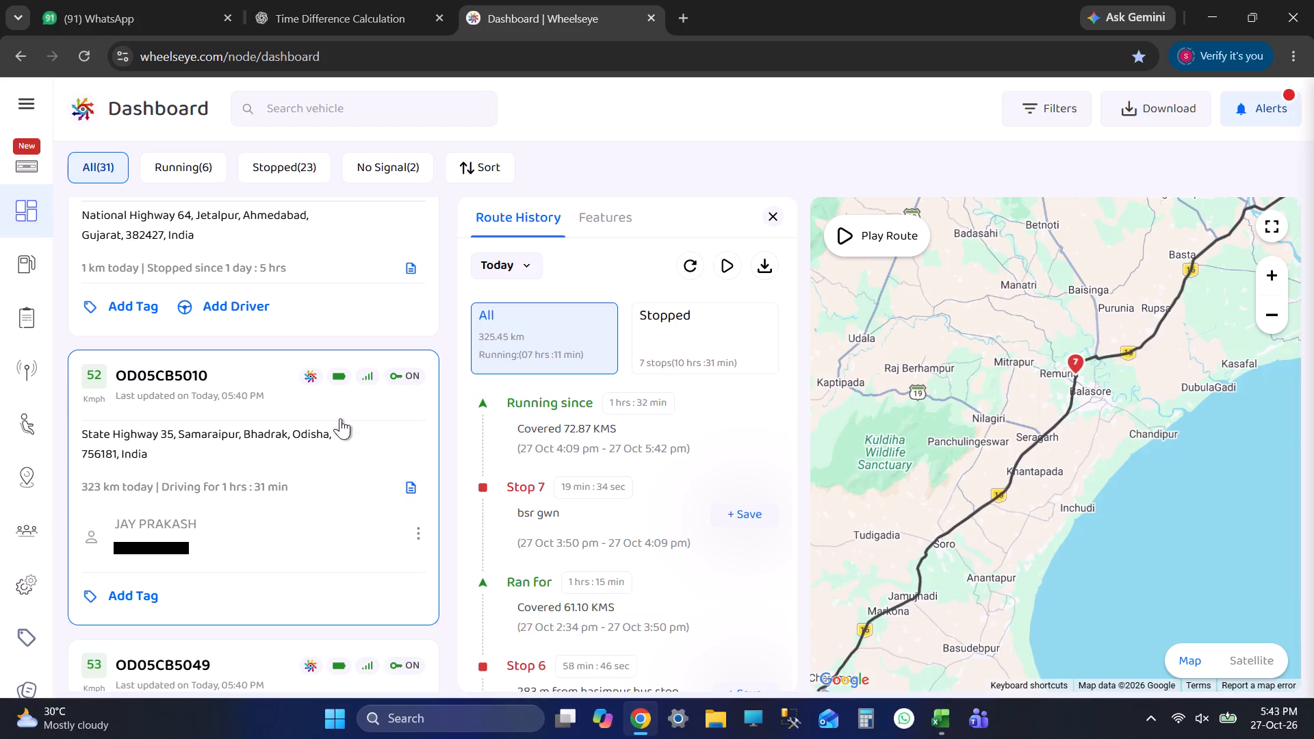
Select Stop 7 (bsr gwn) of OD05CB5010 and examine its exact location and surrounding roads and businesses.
scroll(623, 478, down, 1)
click(619, 406)
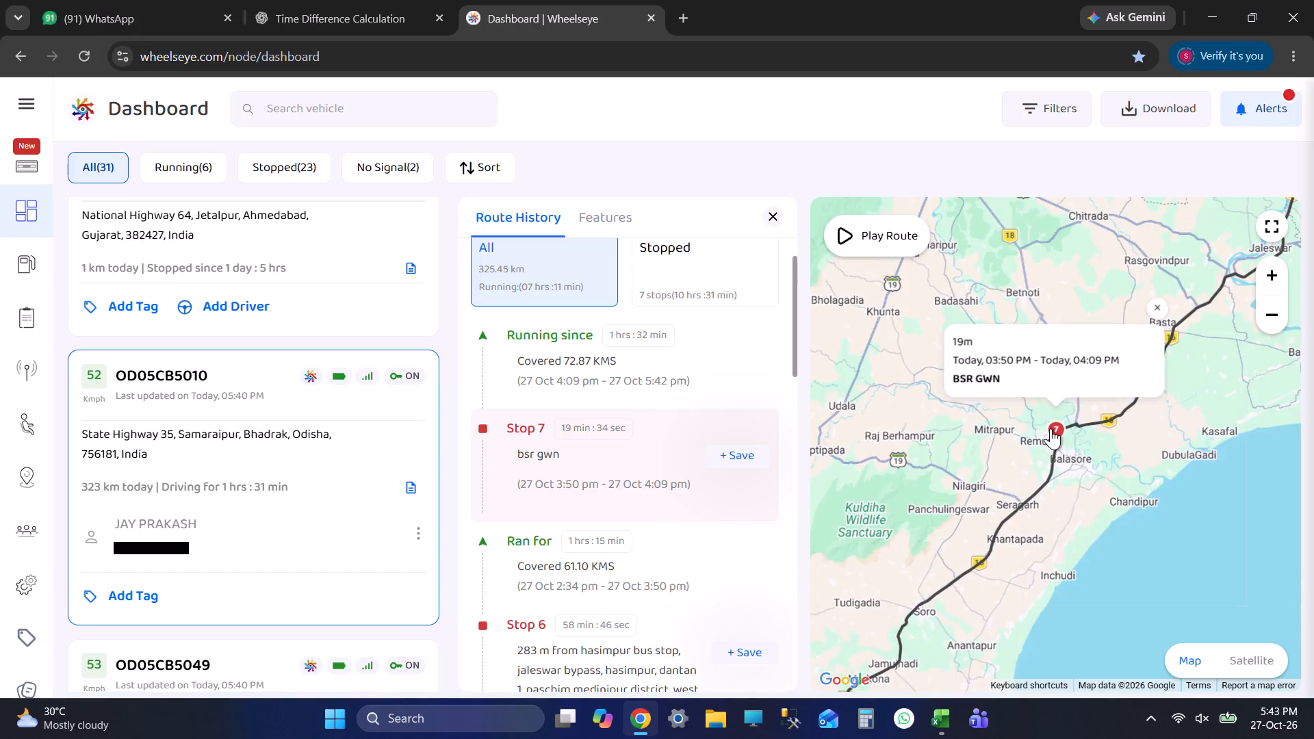
scroll(1057, 432, up, 14)
scroll(978, 510, up, 1)
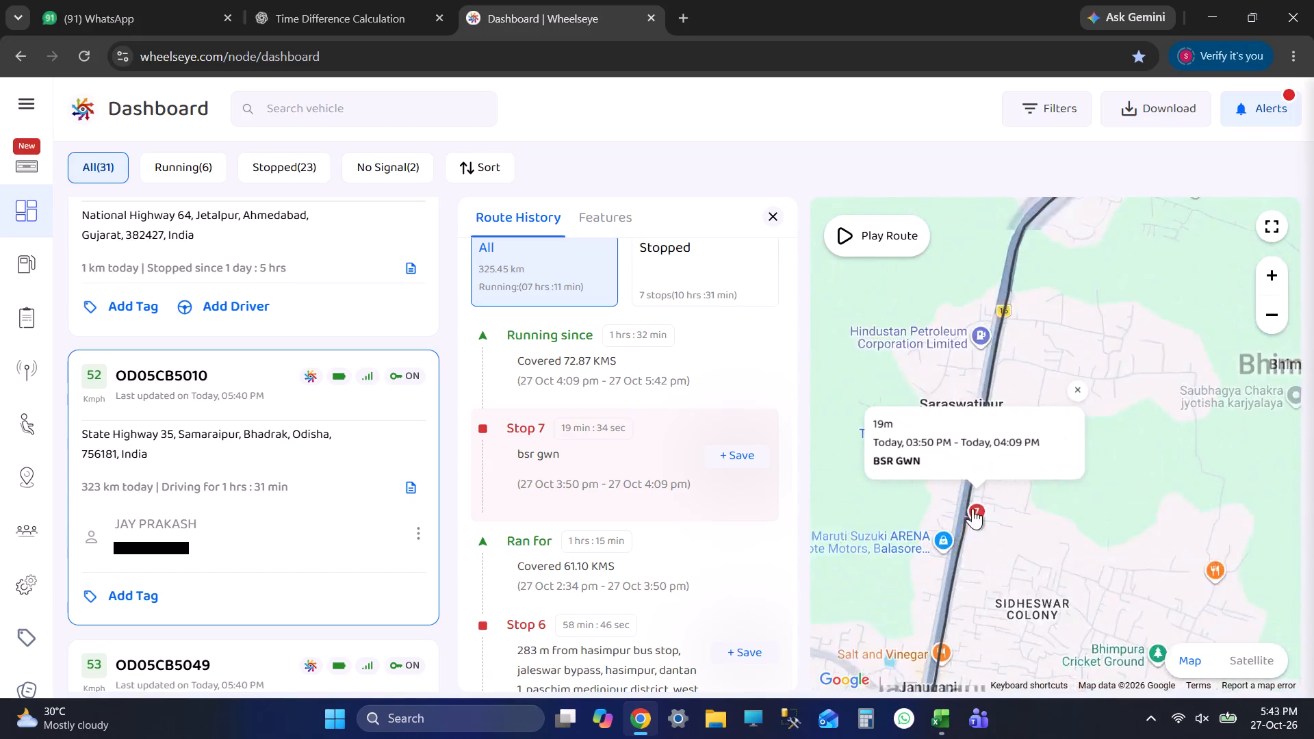
scroll(972, 508, up, 7)
drag(1039, 569, 1093, 419)
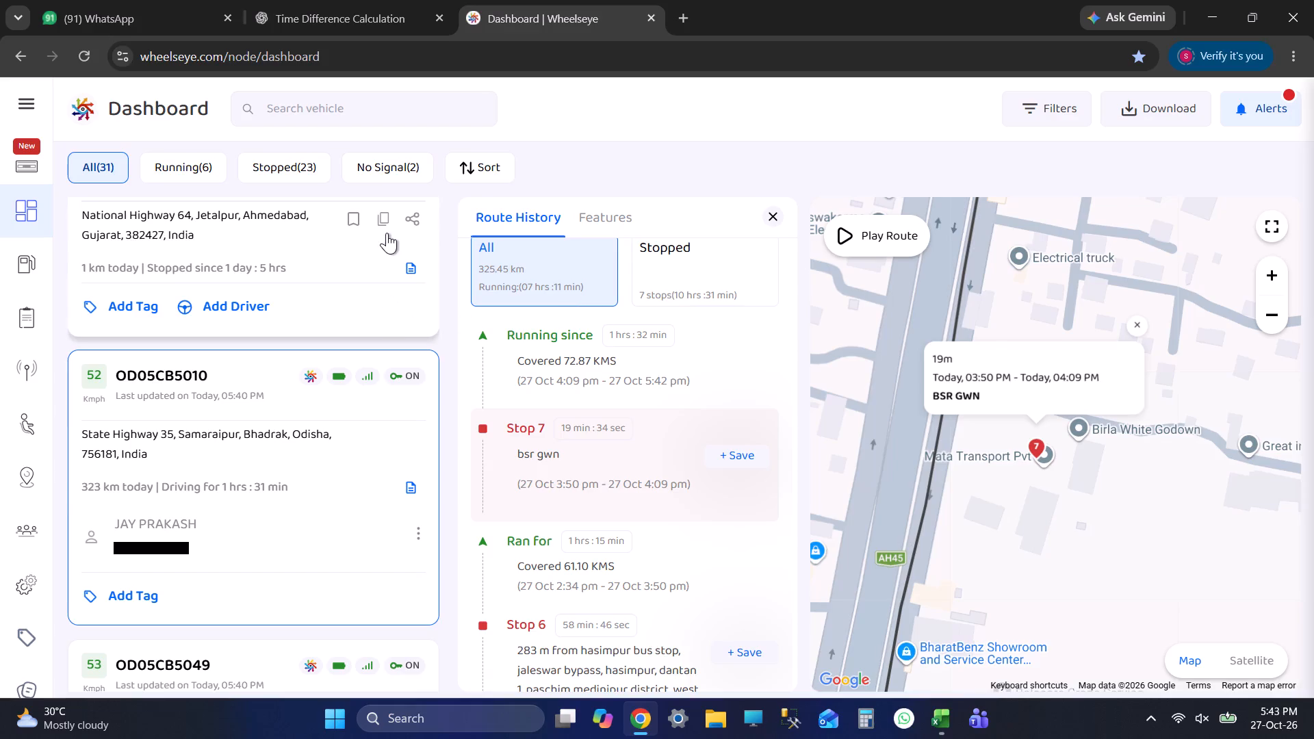
scroll(1034, 530, down, 10)
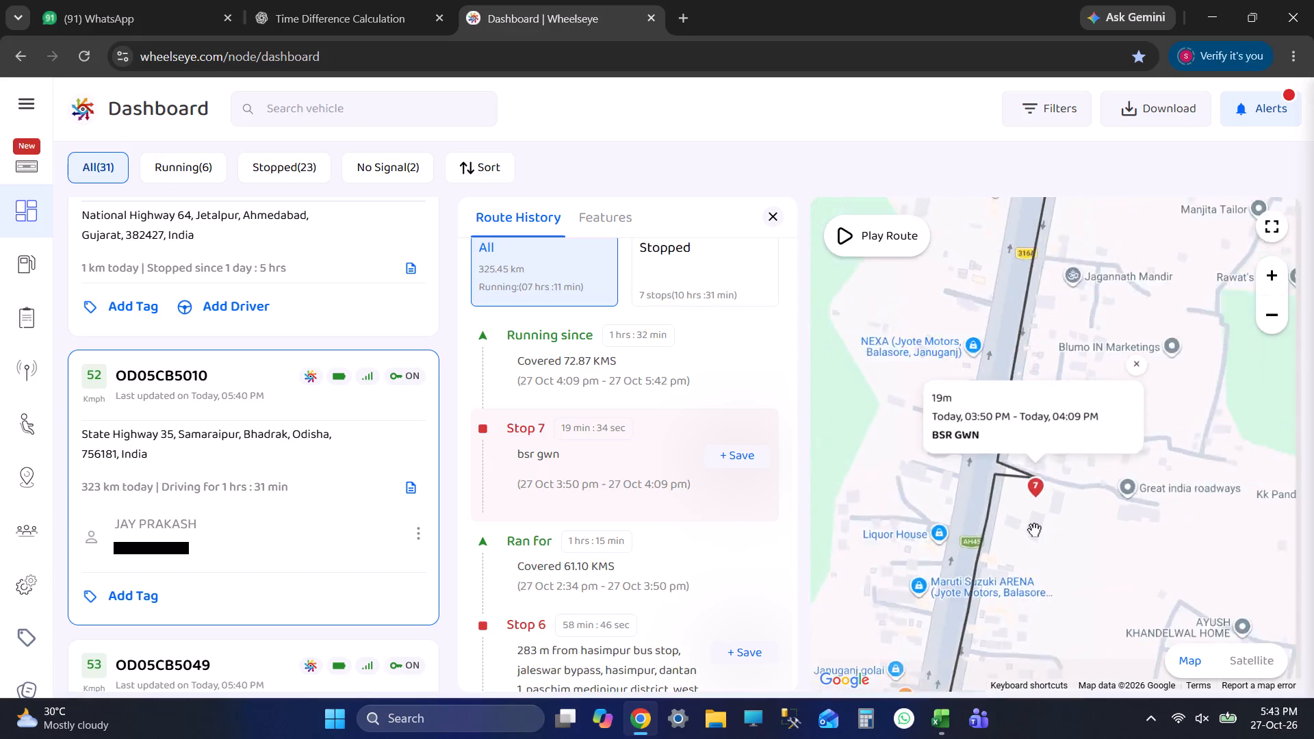
scroll(1034, 530, up, 1)
scroll(1034, 530, down, 2)
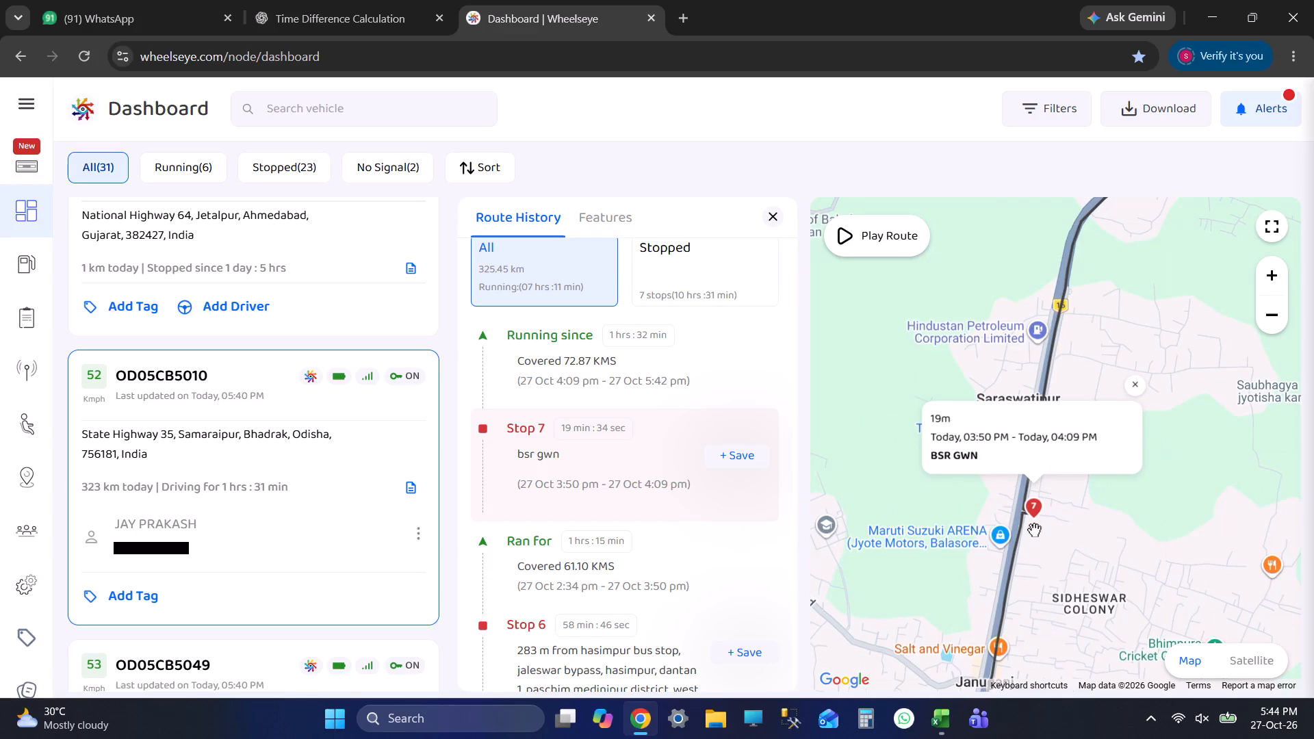
scroll(278, 445, up, 2)
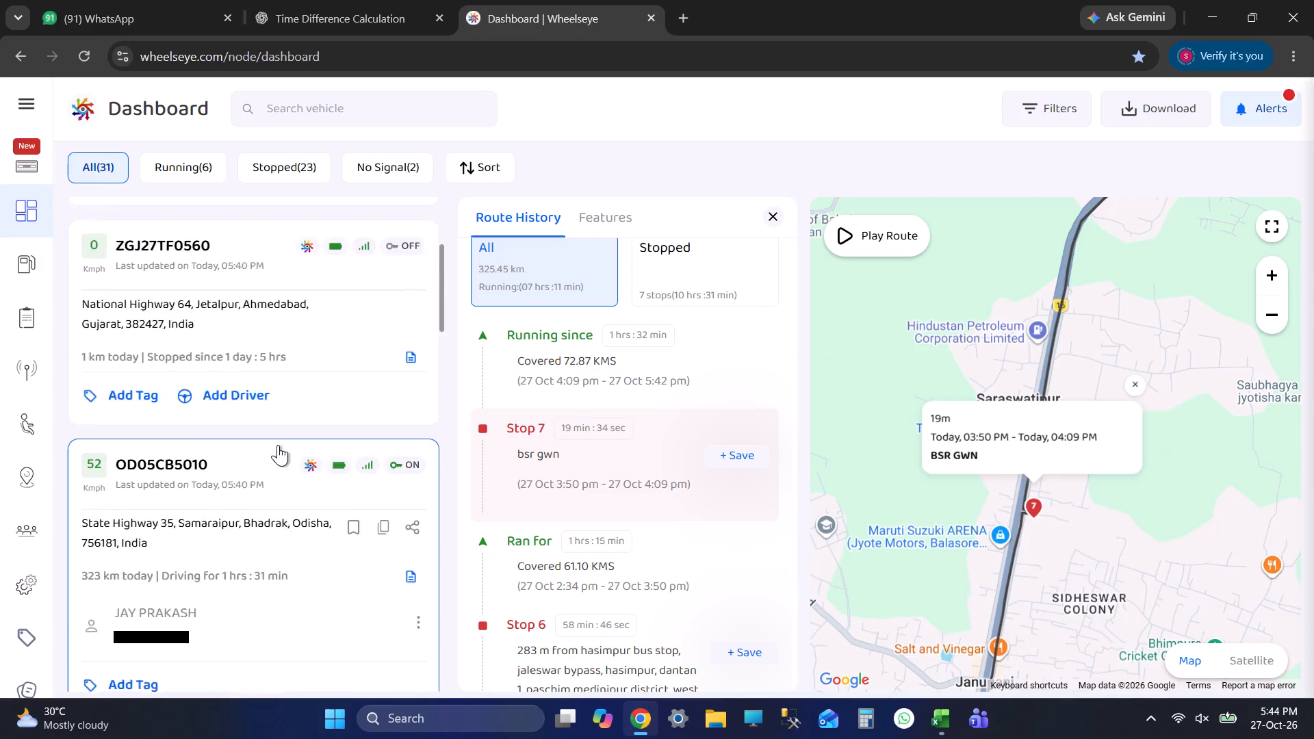
scroll(278, 445, up, 9)
click(250, 367)
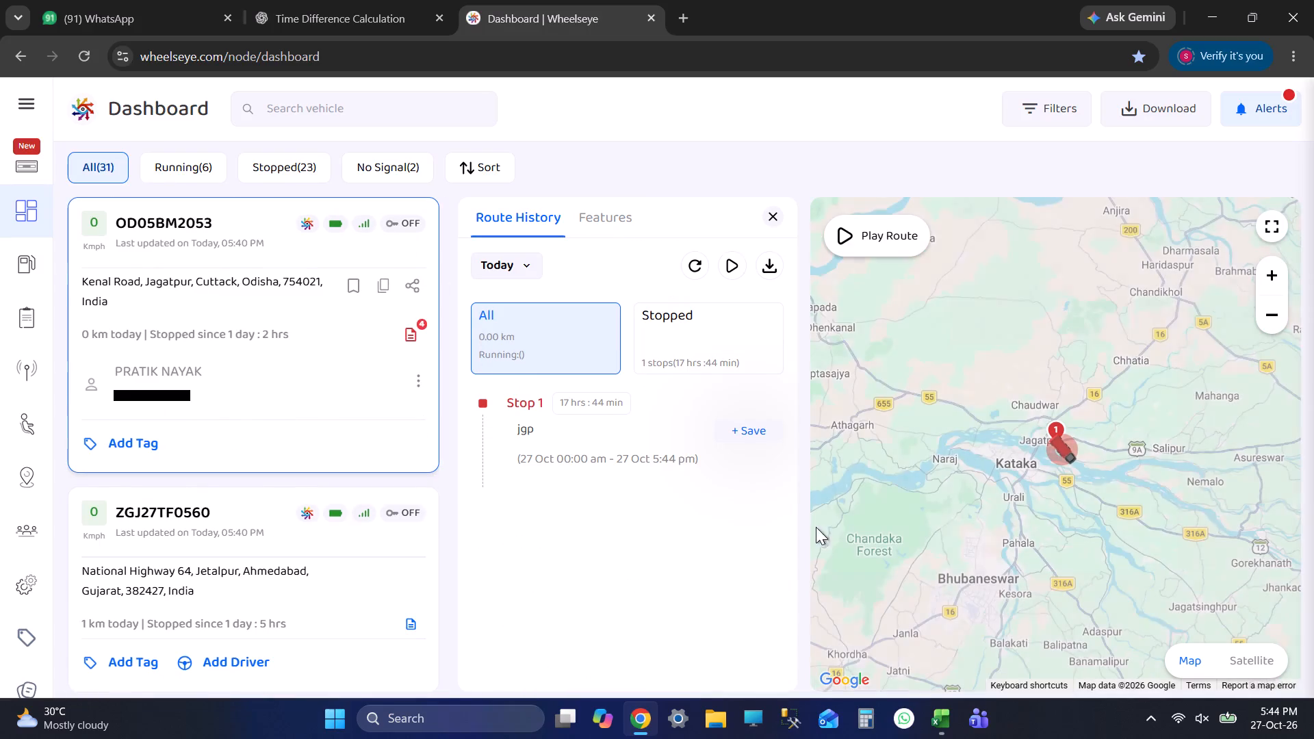
scroll(1049, 441, up, 3)
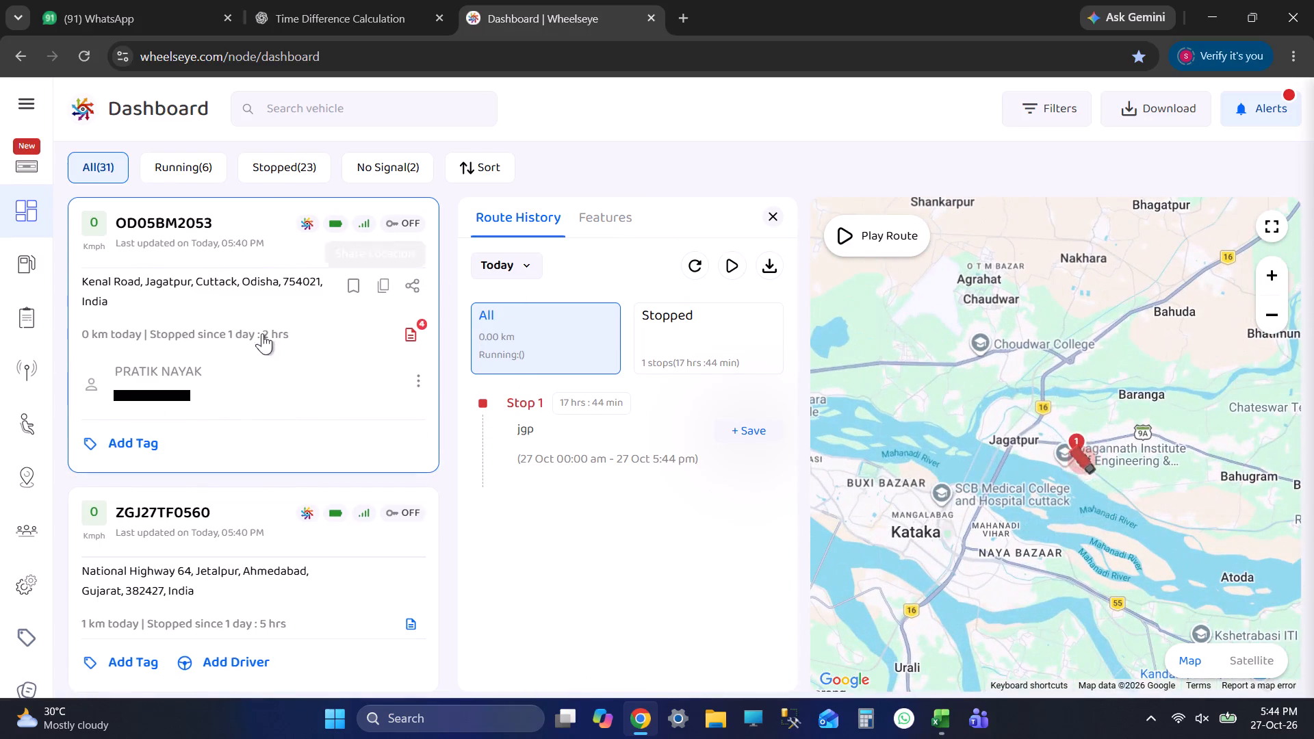
scroll(220, 417, down, 2)
scroll(266, 451, down, 3)
click(240, 340)
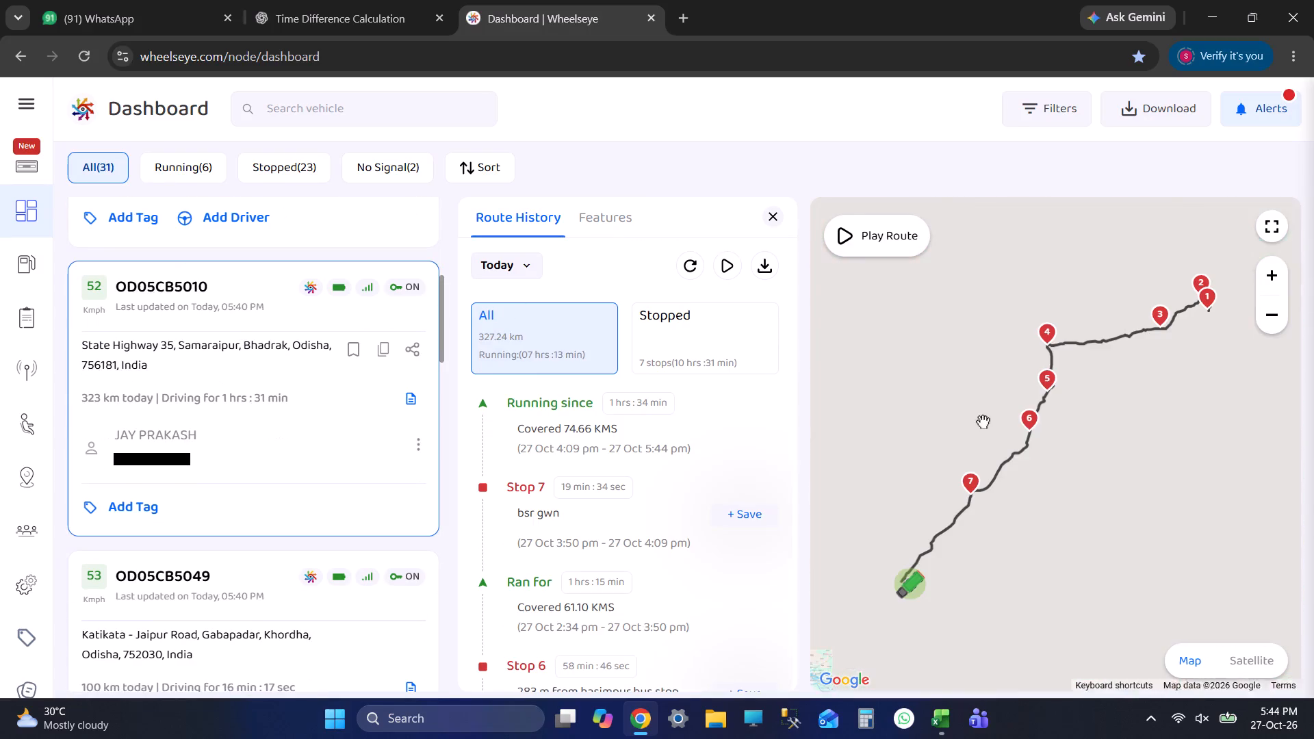
scroll(905, 569, up, 3)
drag(908, 571, 1044, 425)
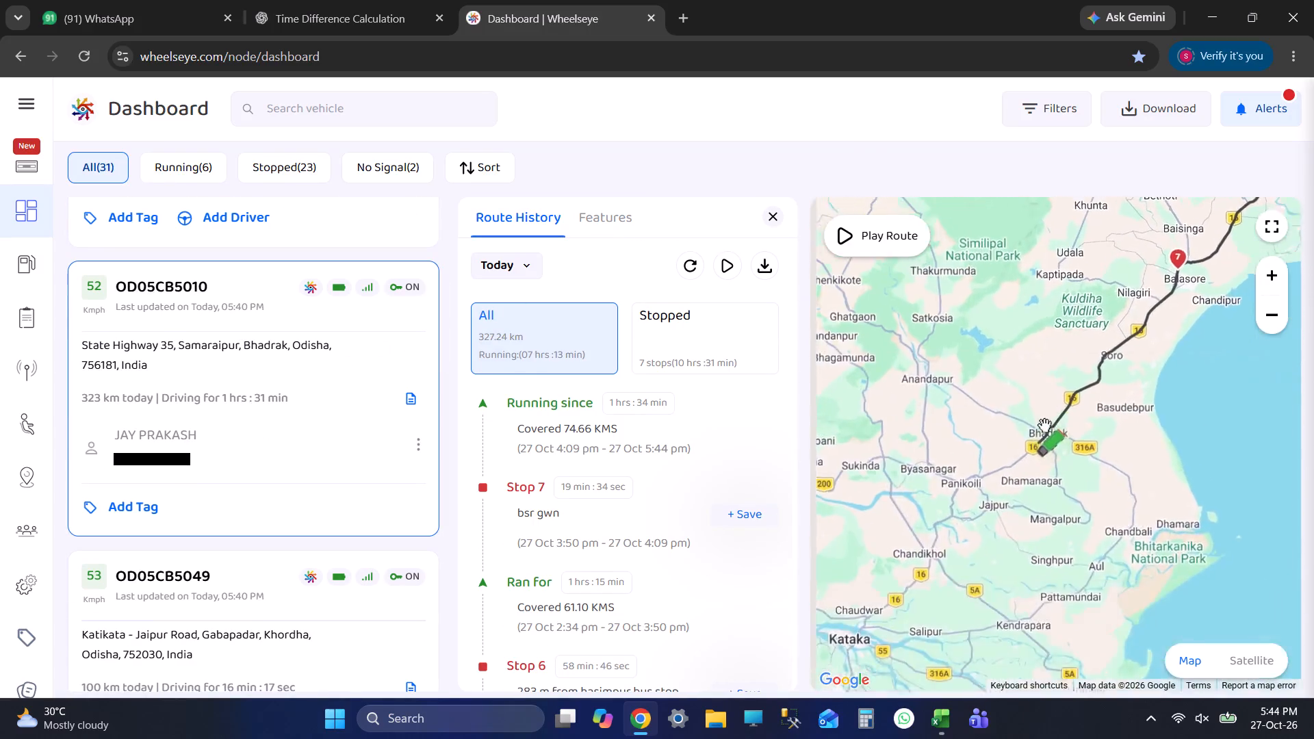
scroll(1044, 425, up, 11)
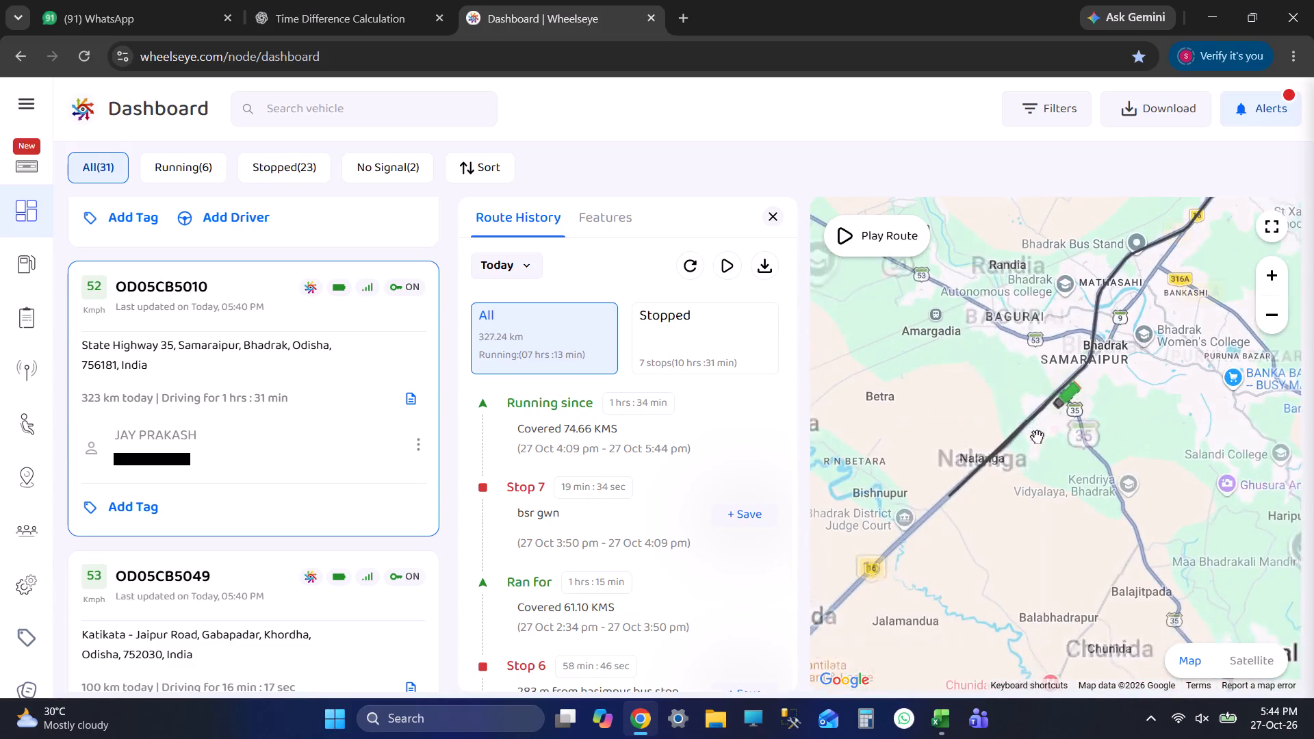
scroll(955, 356, up, 1)
scroll(955, 359, down, 13)
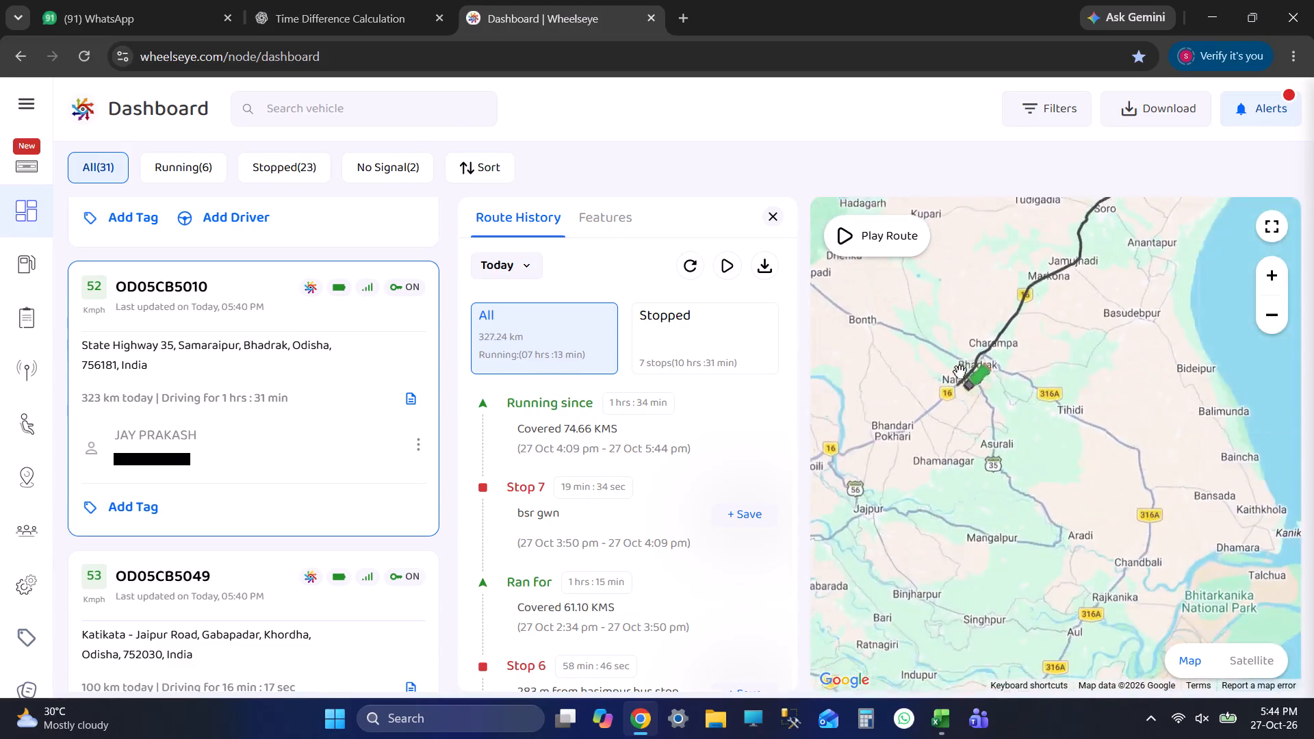
scroll(959, 372, down, 4)
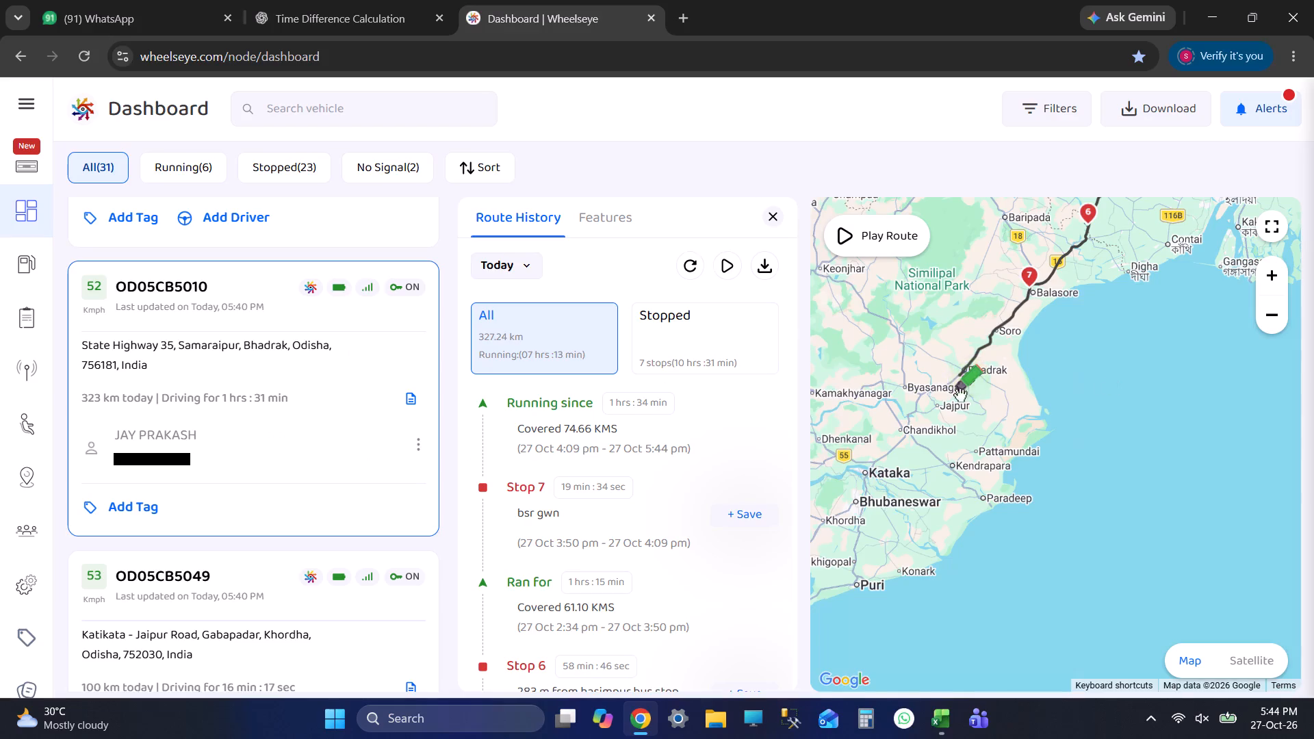
scroll(944, 387, up, 4)
scroll(996, 356, up, 5)
scroll(996, 356, down, 3)
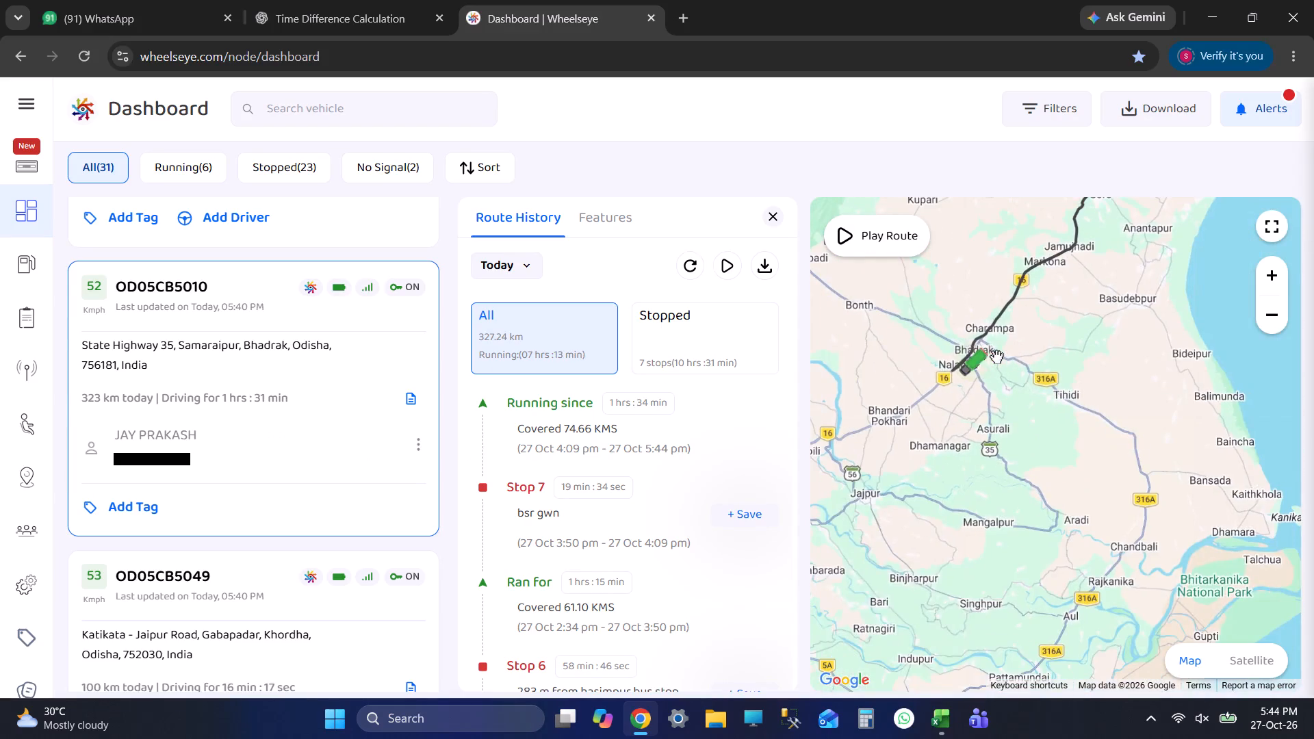
scroll(965, 348, up, 15)
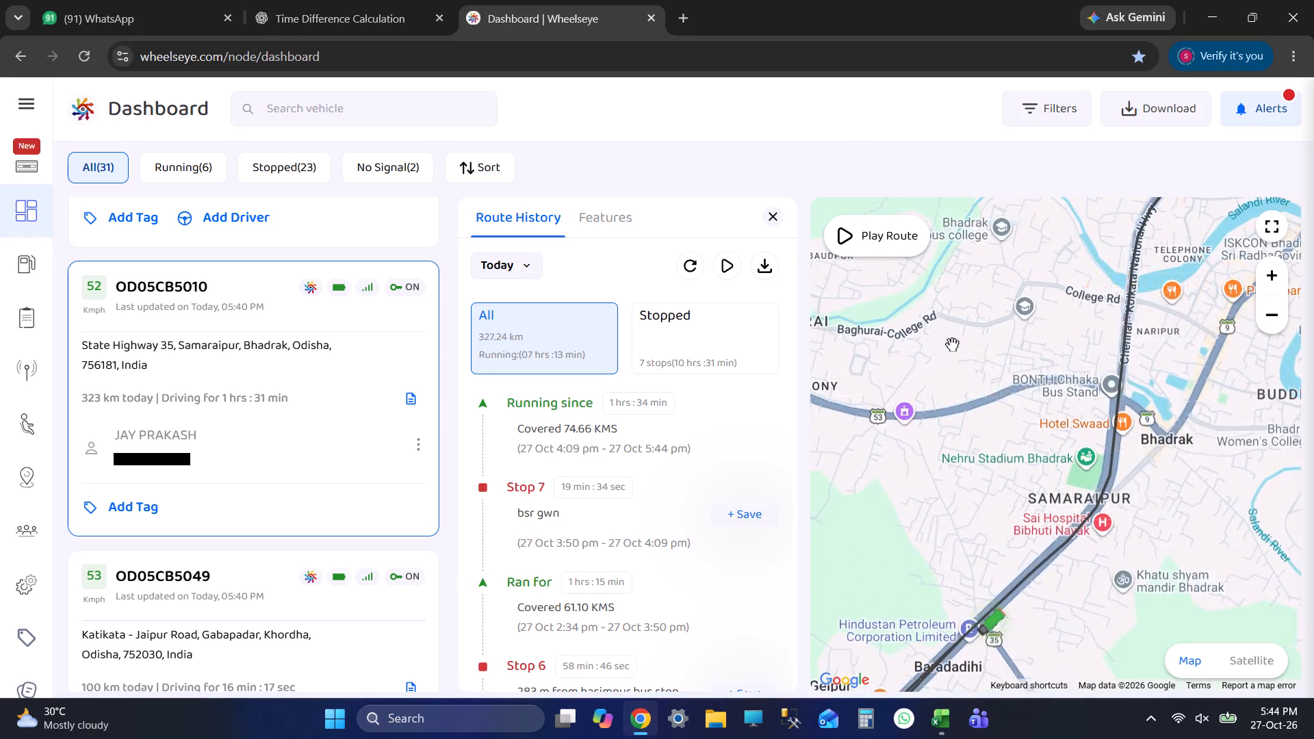
scroll(952, 344, down, 3)
scroll(952, 346, up, 1)
scroll(952, 346, down, 10)
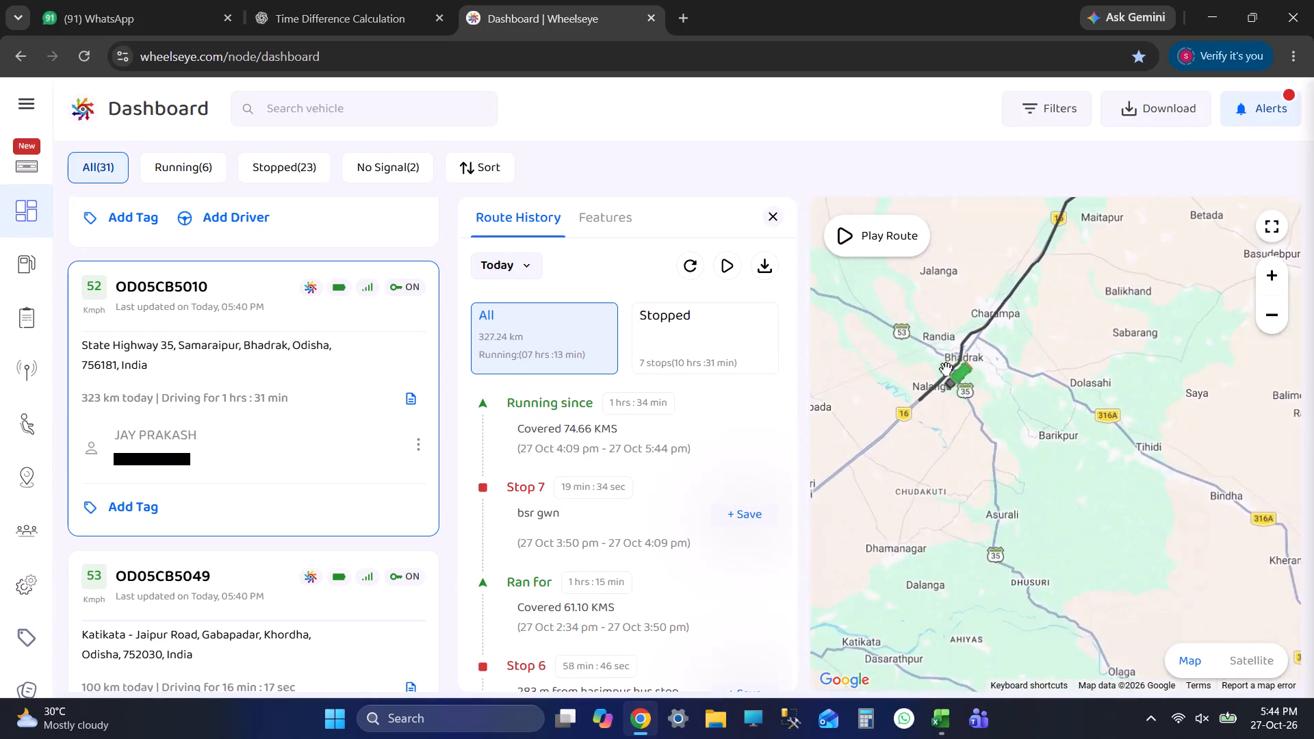
scroll(946, 369, down, 2)
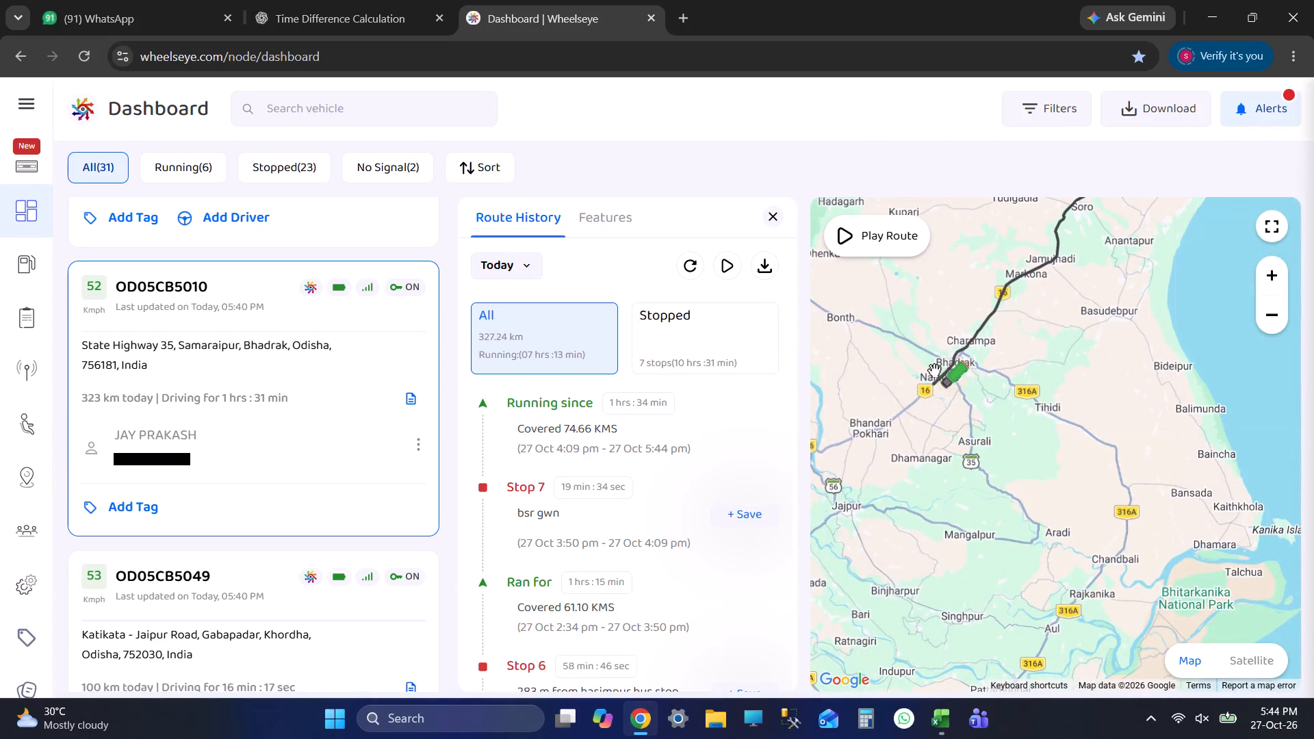
scroll(283, 413, up, 9)
scroll(274, 409, down, 6)
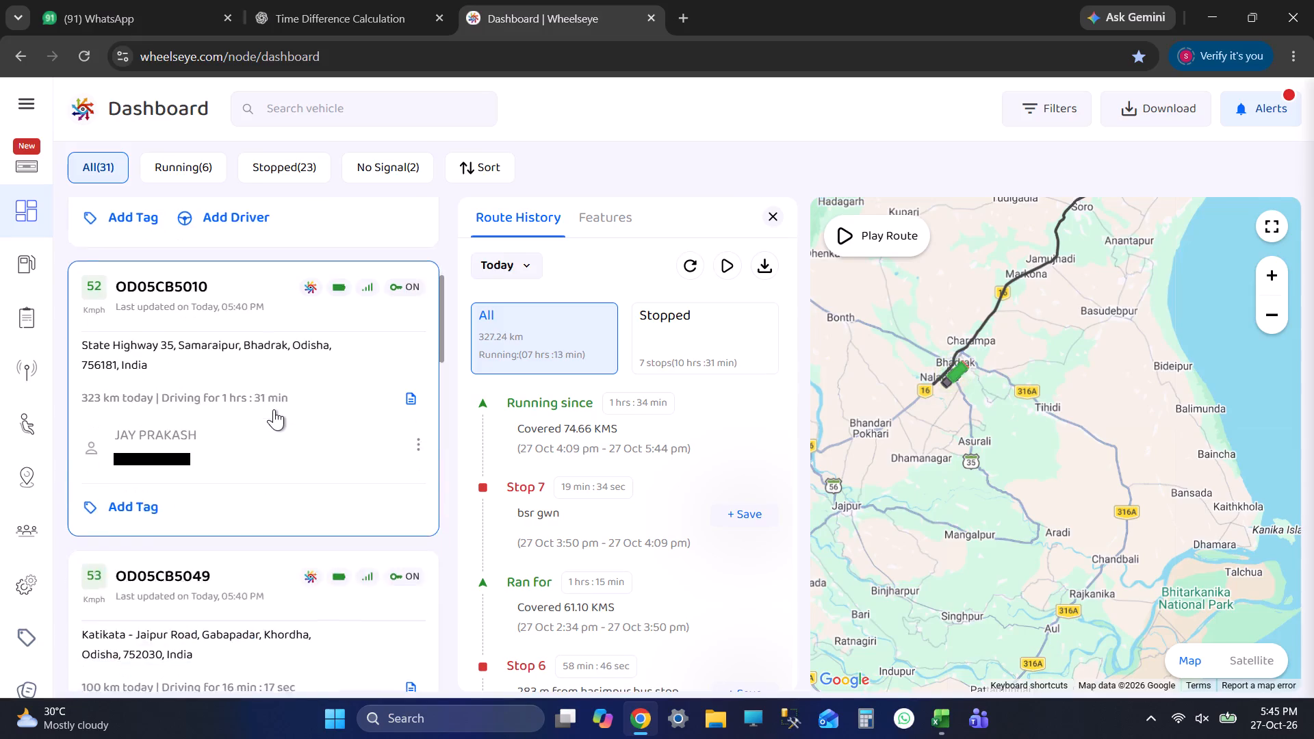
scroll(274, 409, down, 1)
scroll(274, 409, up, 13)
click(248, 344)
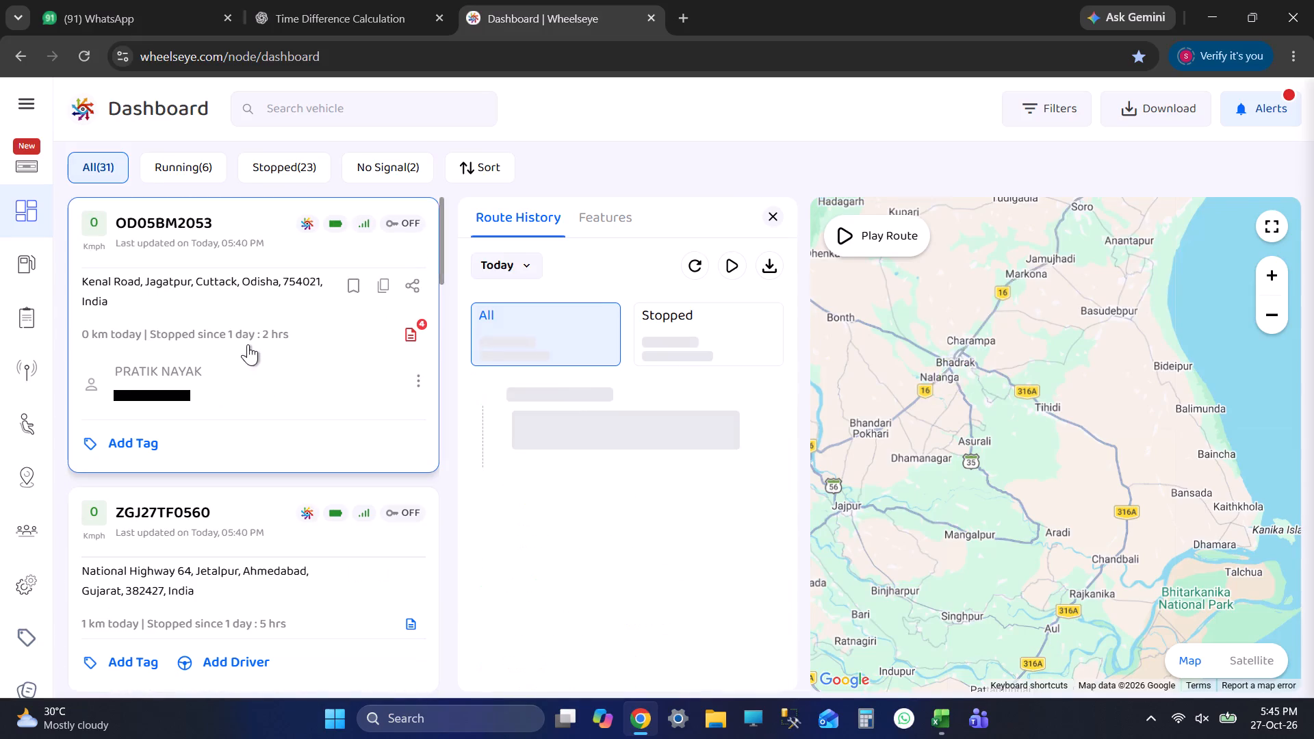
scroll(309, 459, down, 4)
click(243, 416)
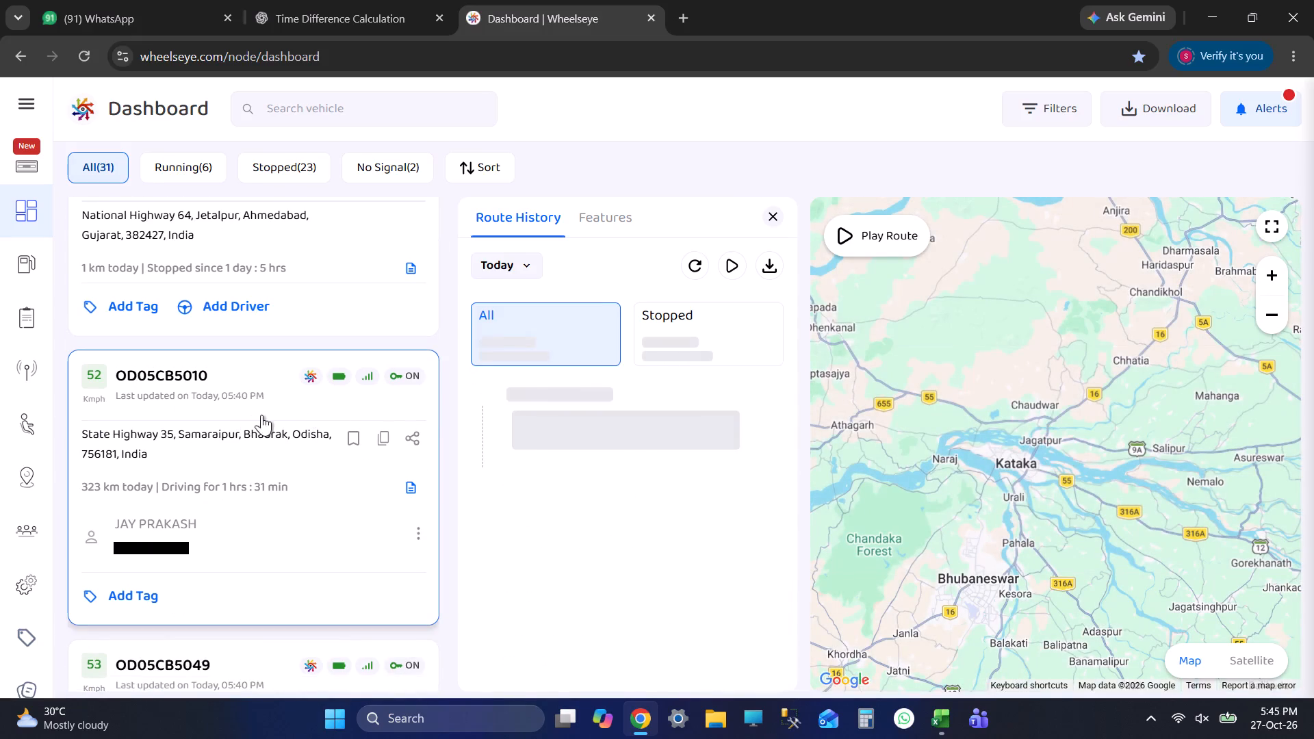
scroll(154, 543, down, 4)
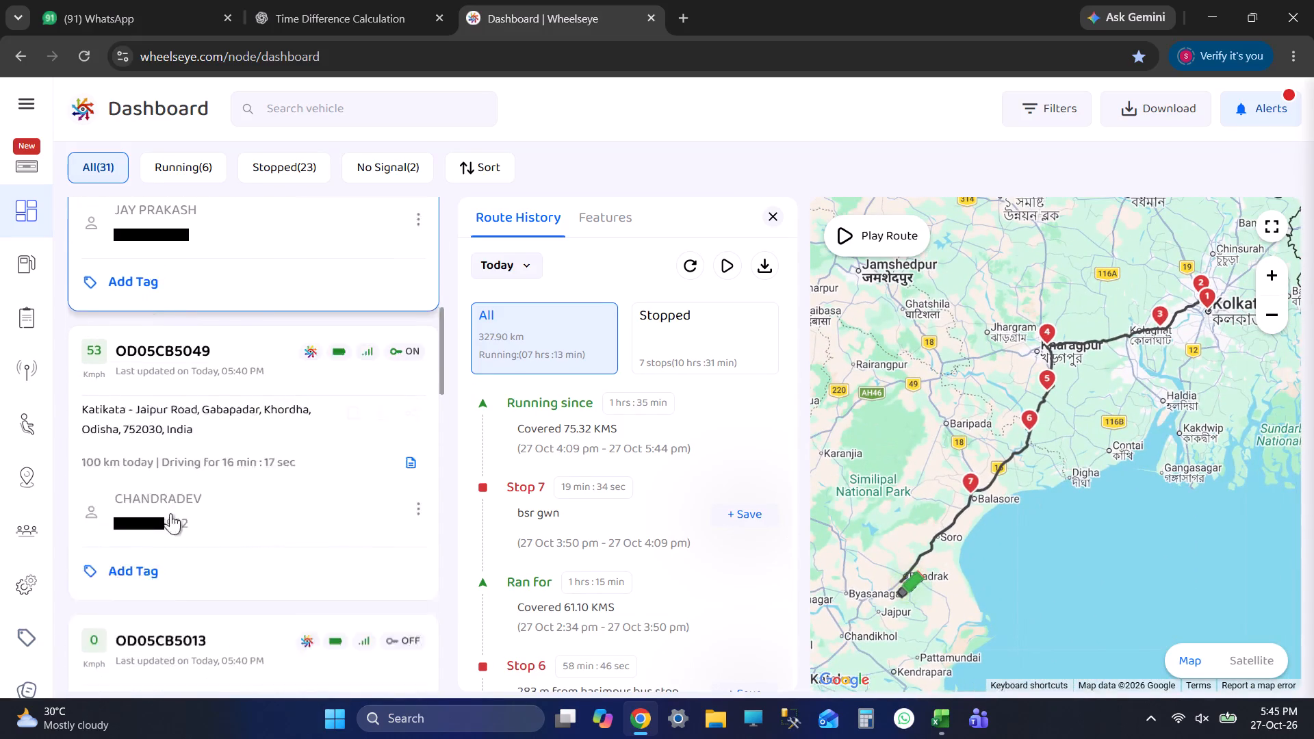
click(203, 425)
drag(1043, 346, 1009, 573)
scroll(1120, 499, up, 4)
scroll(1197, 445, up, 2)
drag(1206, 441, 1057, 514)
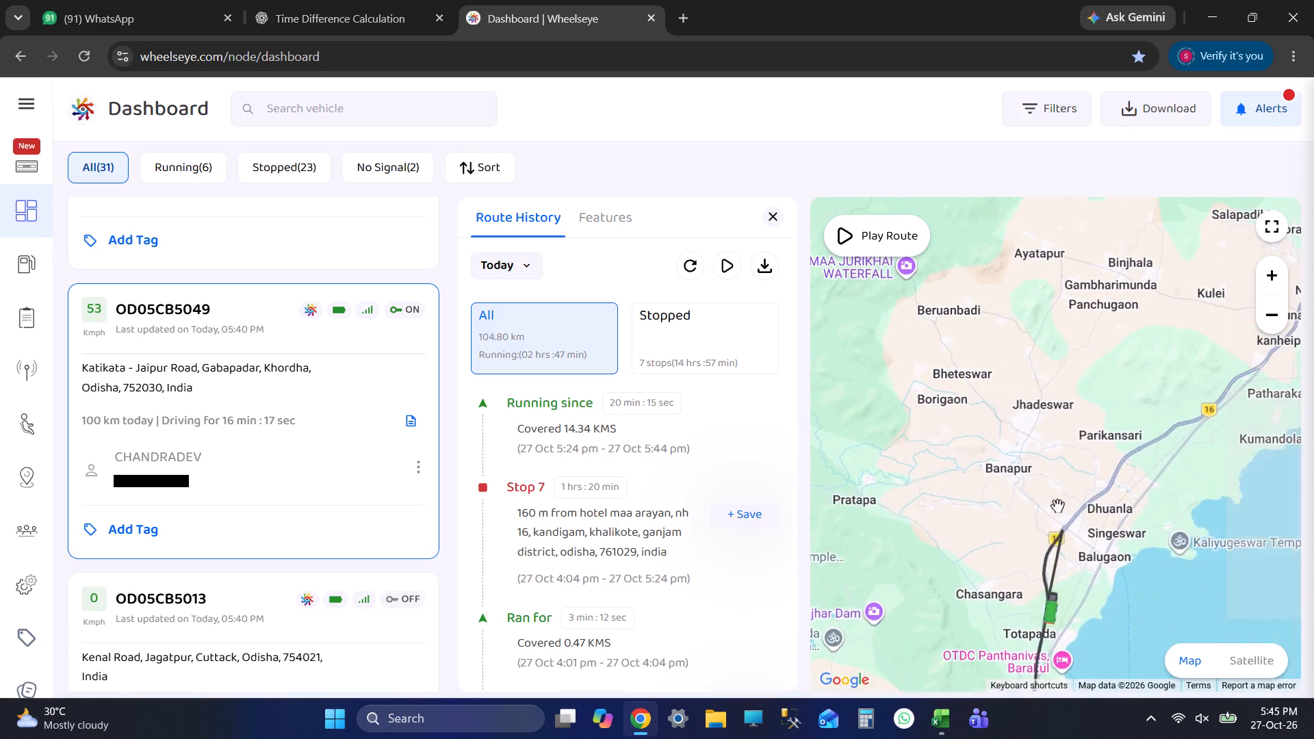
scroll(1057, 506, up, 1)
scroll(1057, 506, down, 5)
scroll(258, 487, down, 3)
click(244, 426)
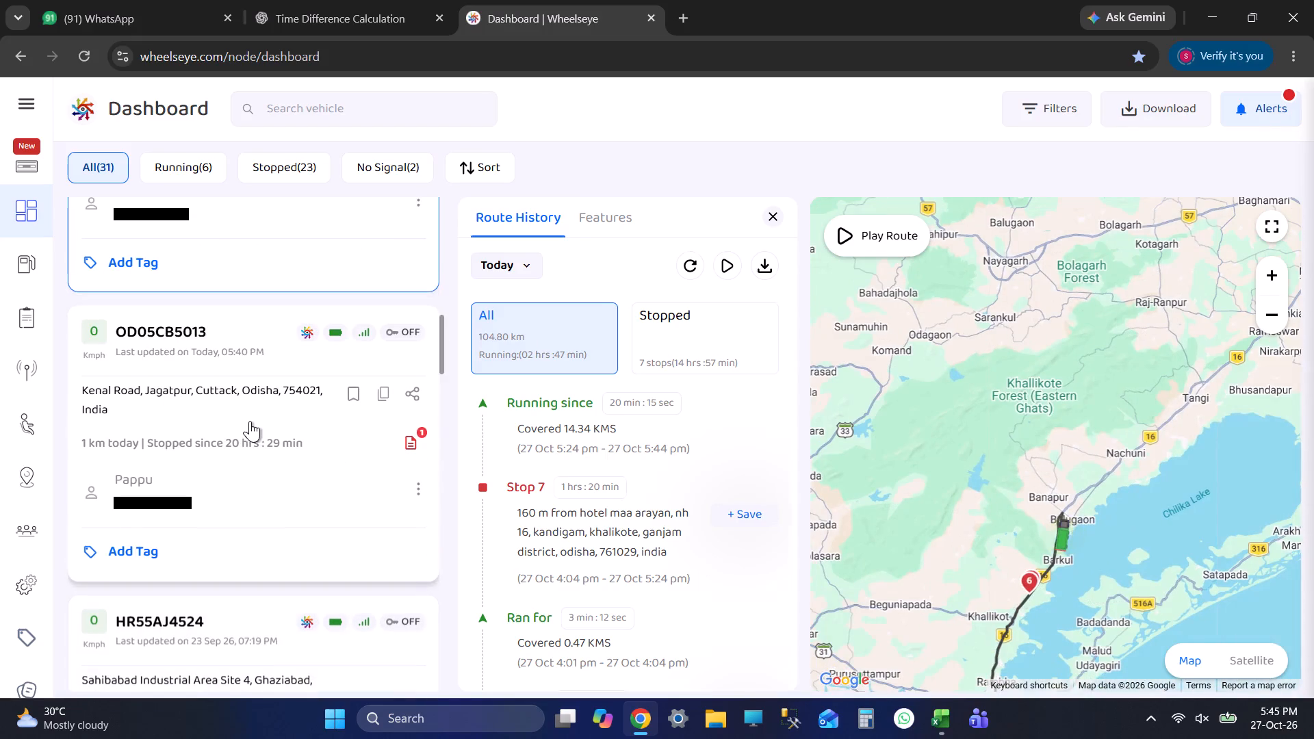
scroll(292, 490, down, 3)
scroll(264, 424, down, 2)
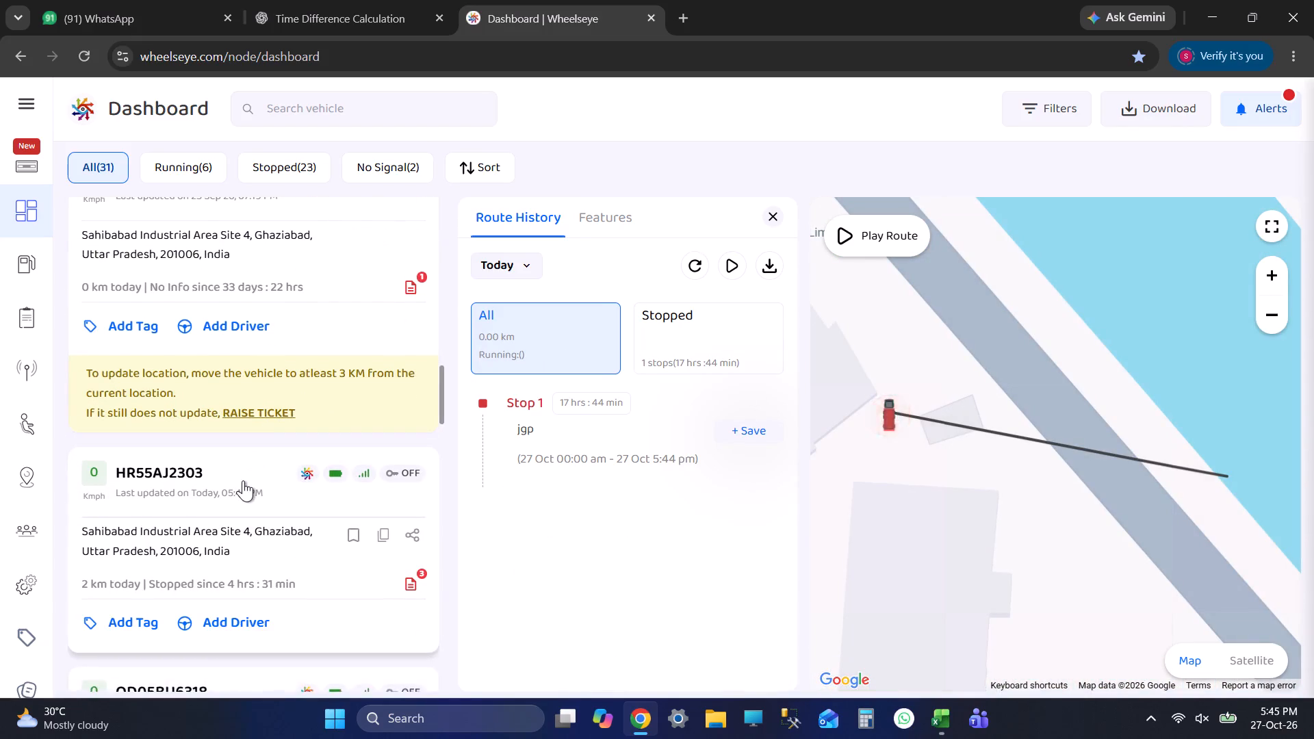
click(243, 480)
scroll(255, 457, down, 3)
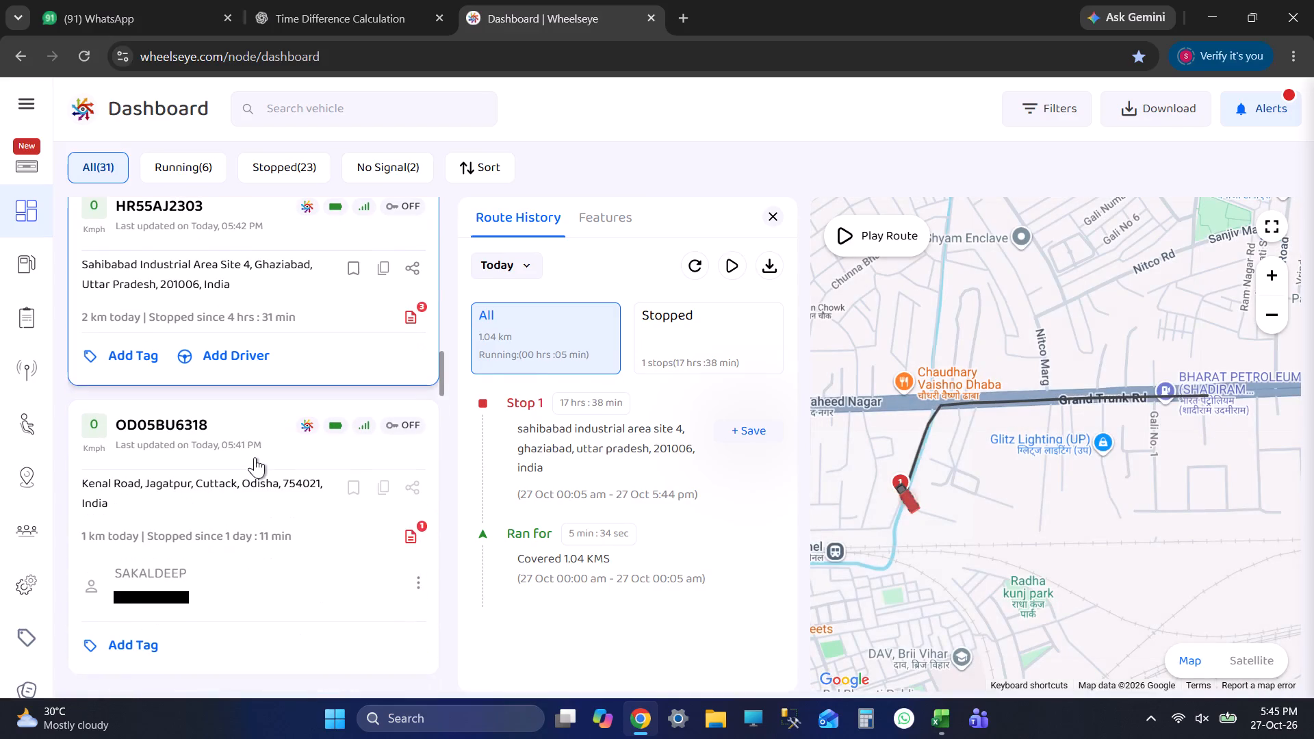
click(255, 457)
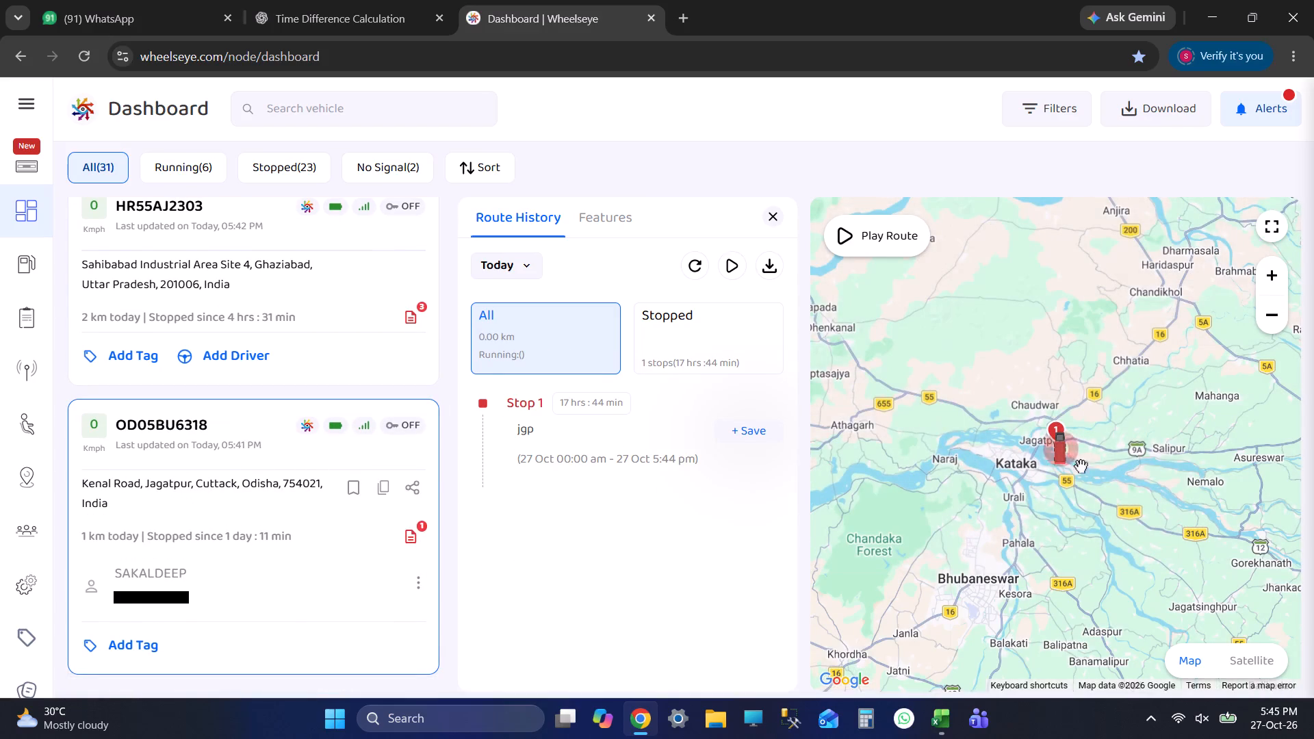
scroll(1072, 461, up, 2)
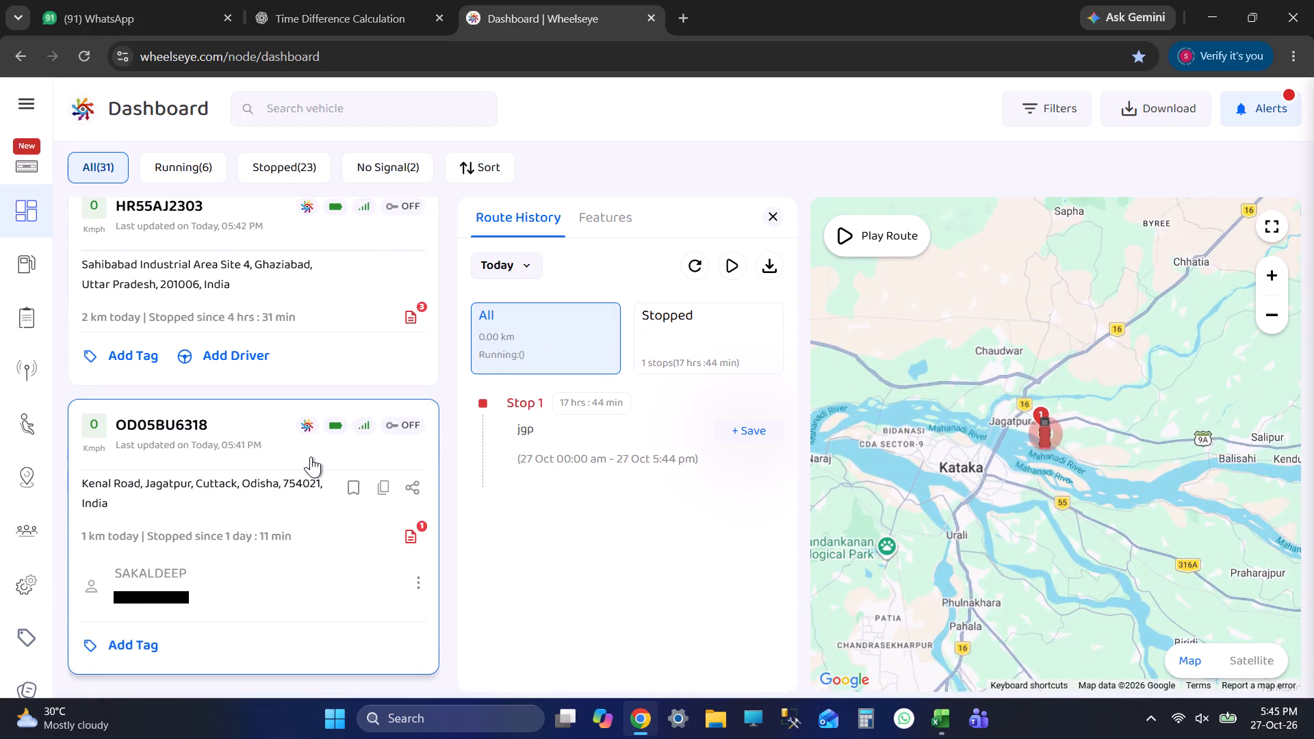
scroll(311, 456, down, 4)
click(285, 463)
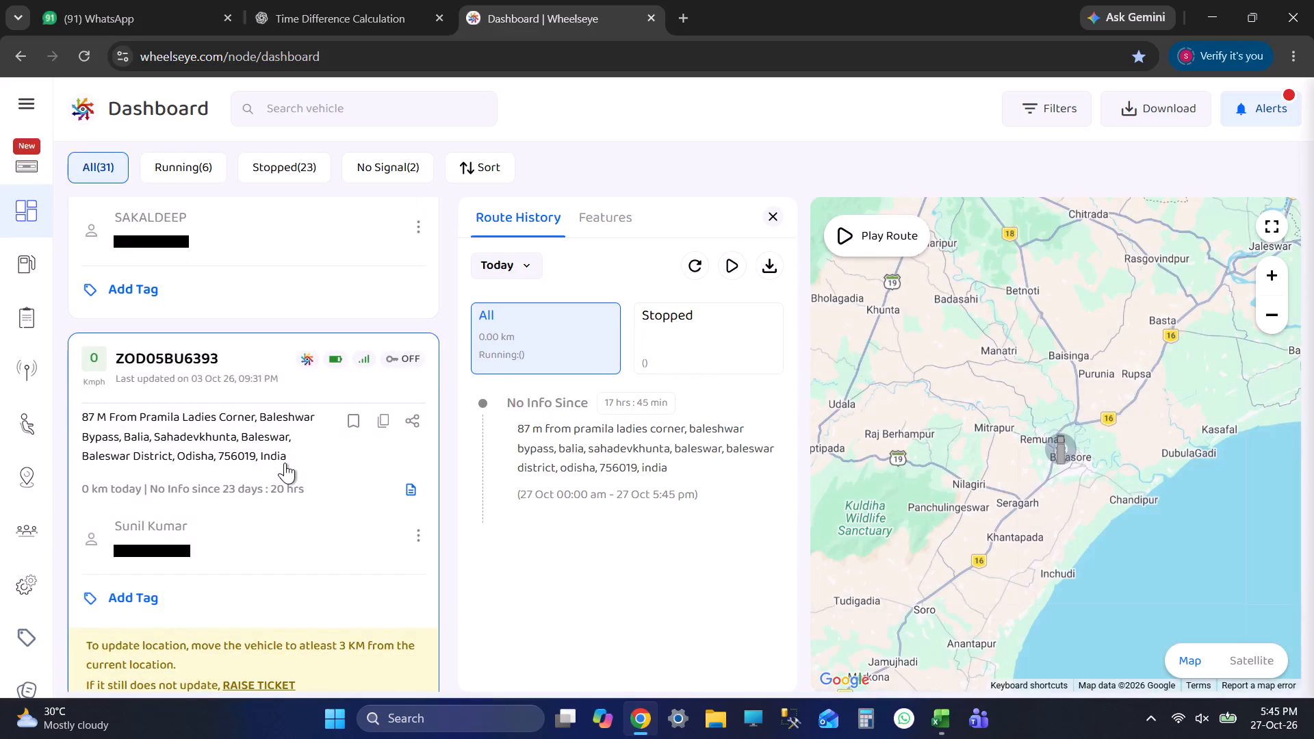
scroll(285, 470, down, 3)
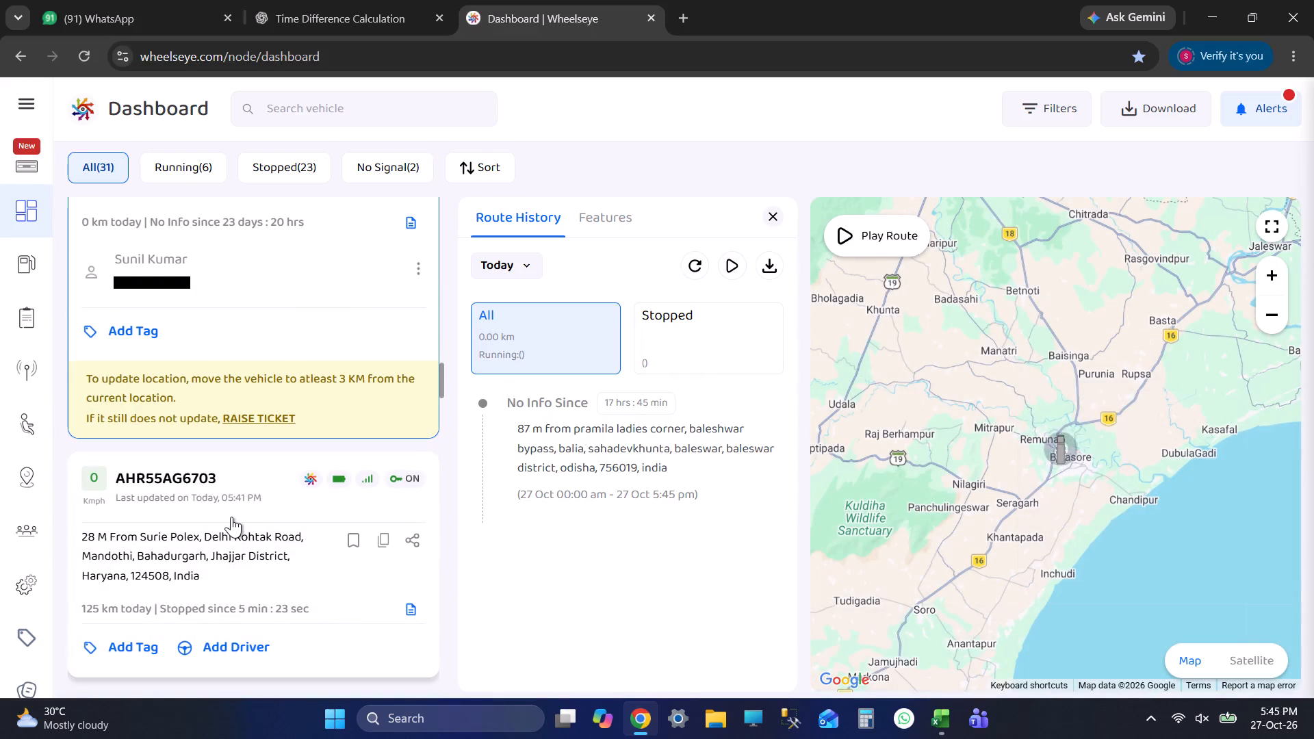
click(231, 517)
scroll(265, 494, down, 4)
click(246, 428)
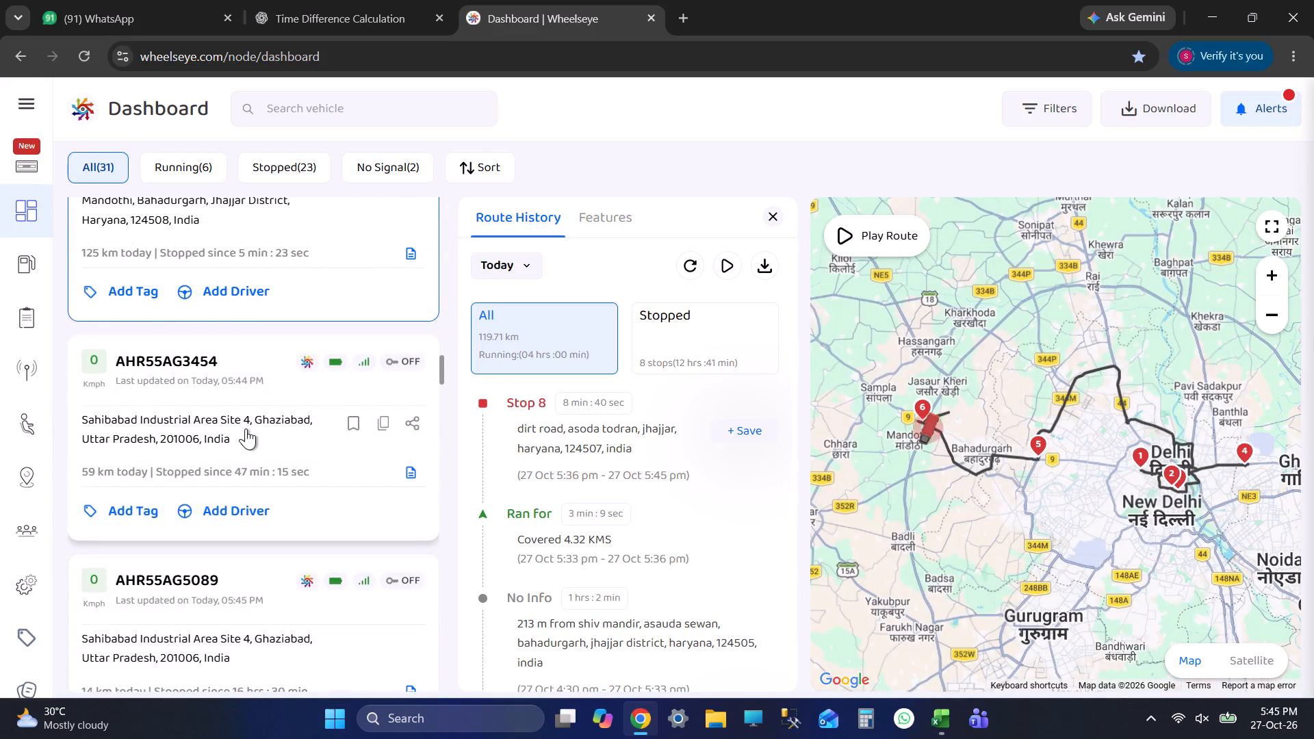
scroll(246, 428, down, 3)
click(281, 397)
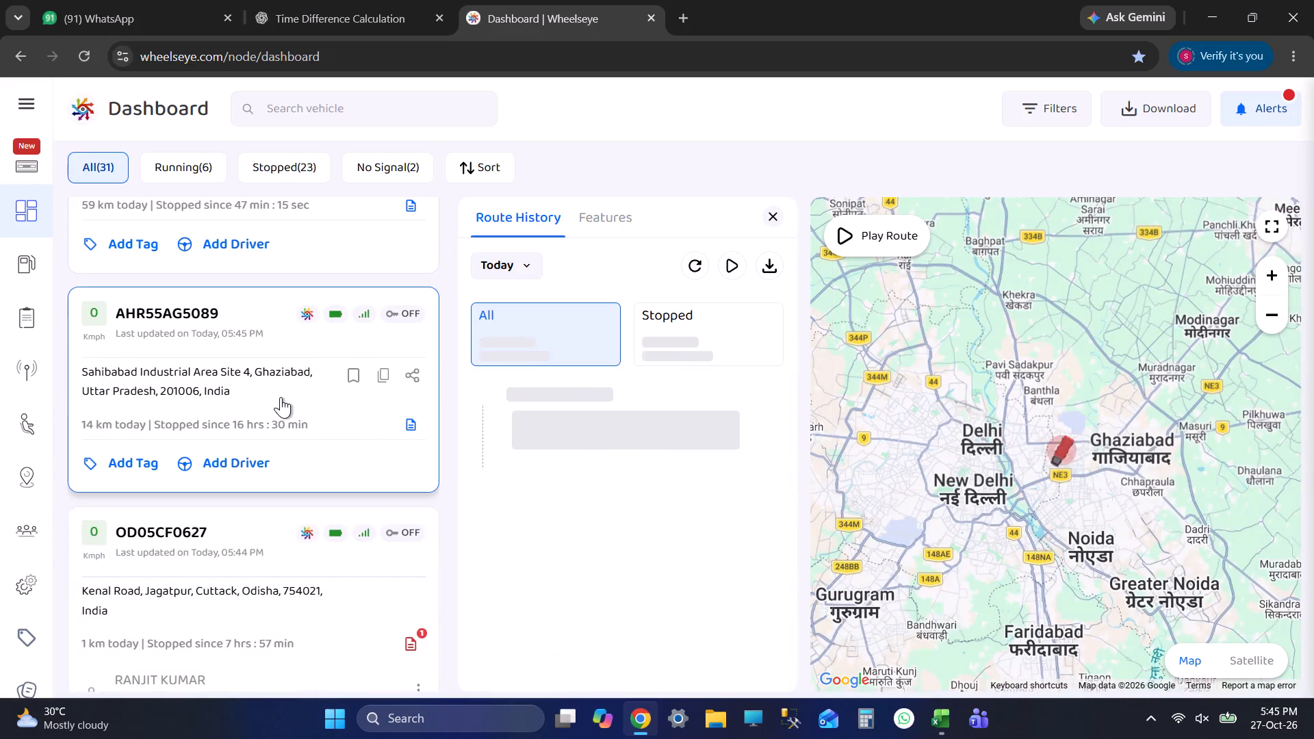
scroll(287, 420, down, 2)
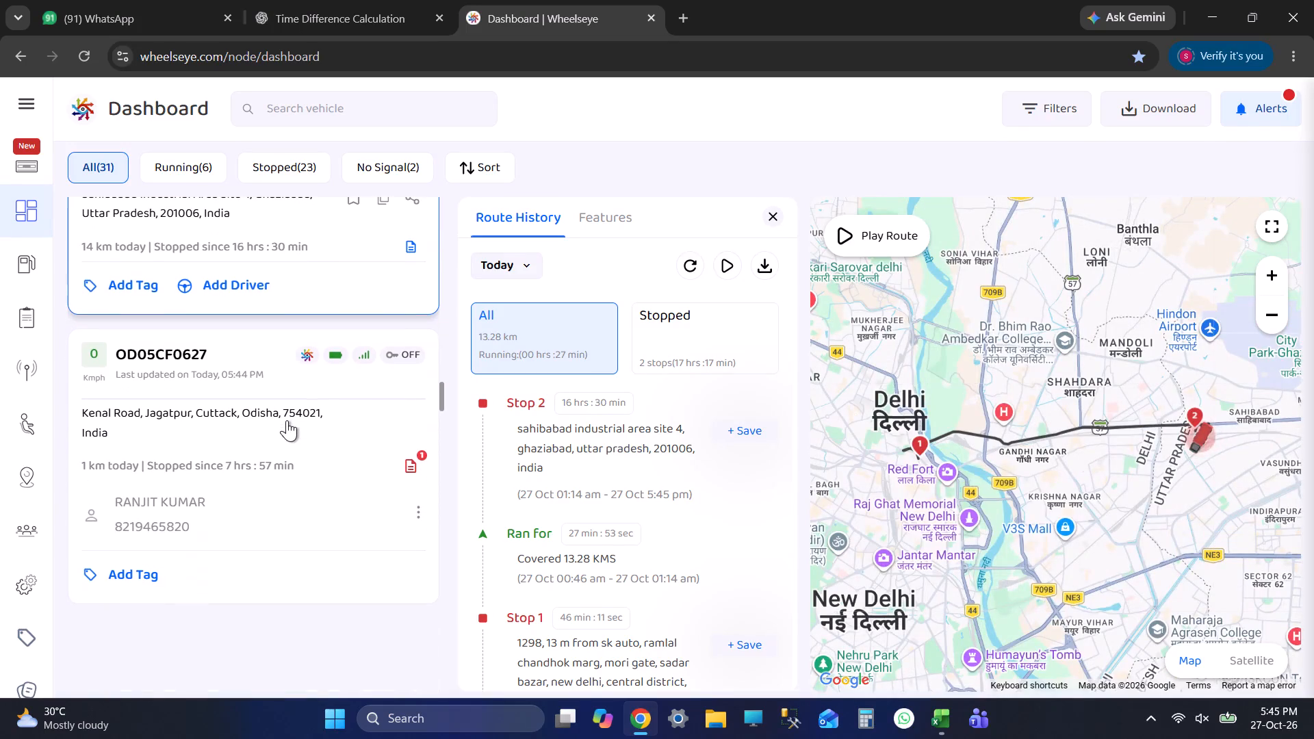
click(287, 420)
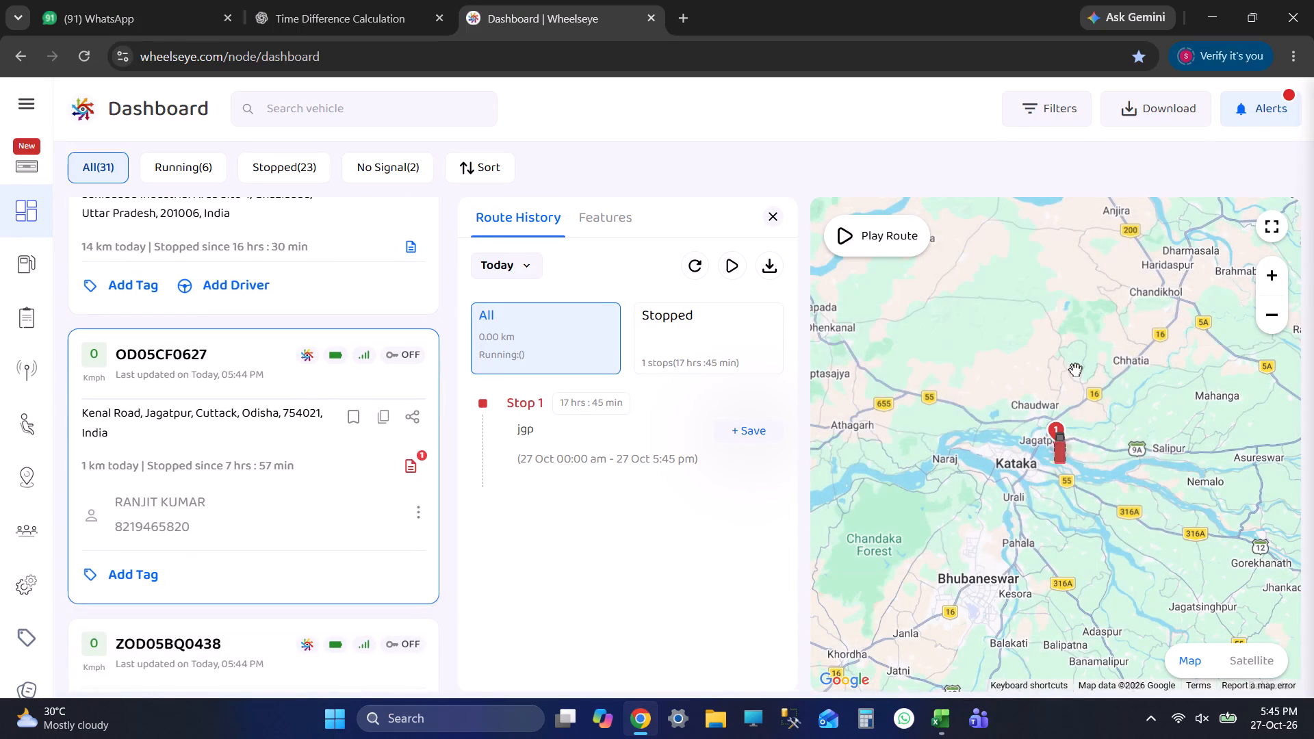
click(701, 467)
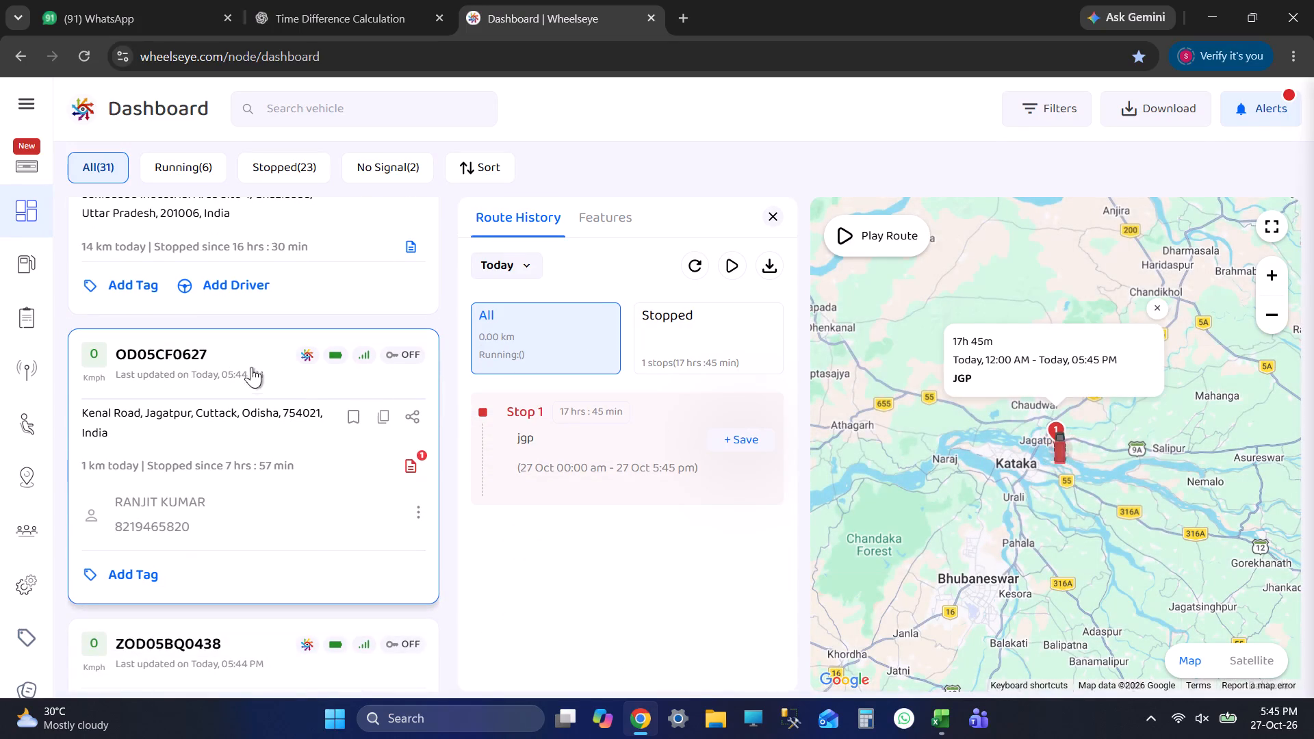
scroll(251, 379, down, 4)
click(239, 403)
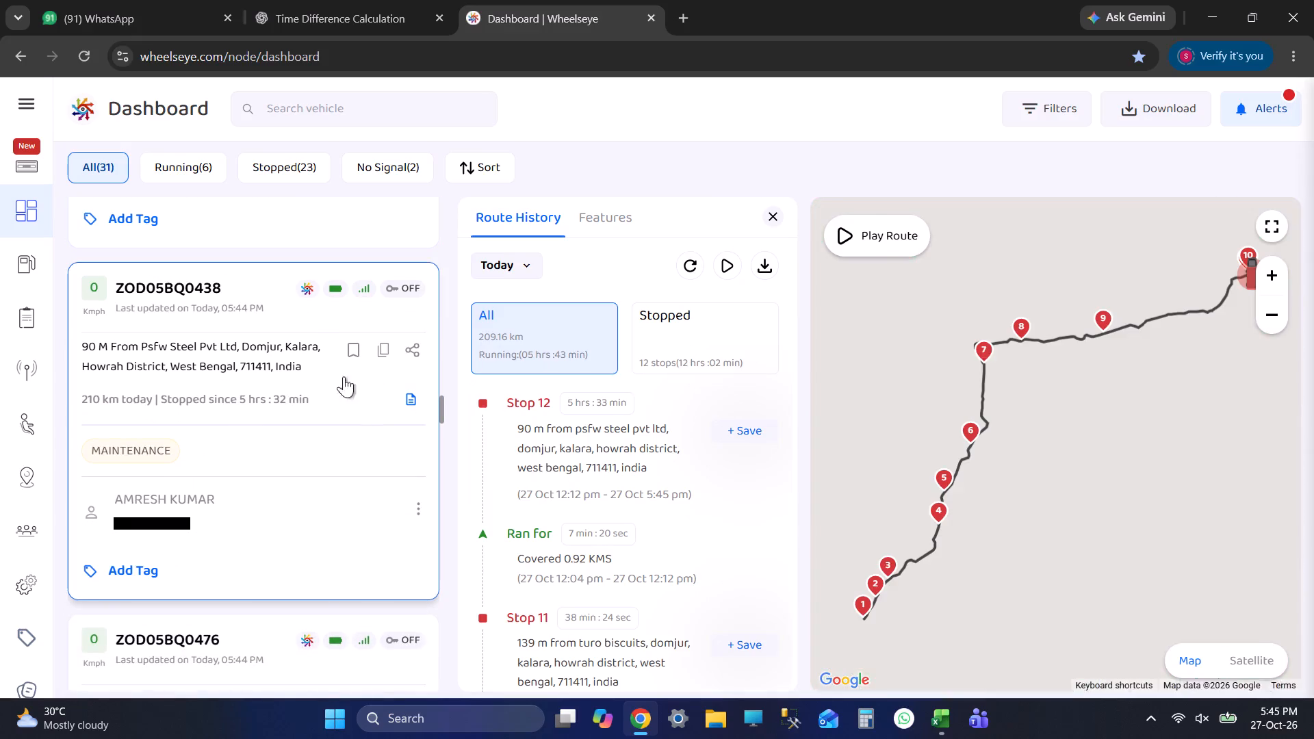
drag(1178, 296, 1037, 347)
scroll(1043, 315, up, 6)
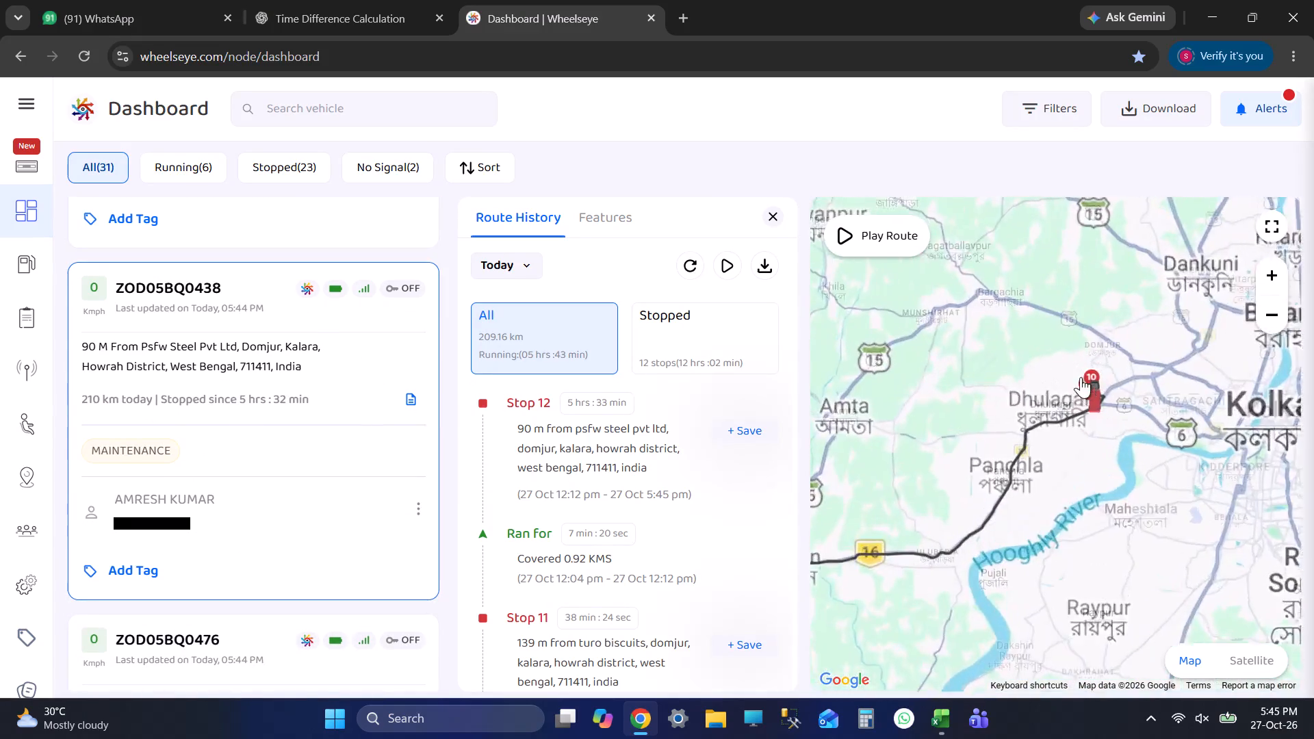
scroll(1081, 379, up, 5)
scroll(1118, 424, up, 8)
drag(1105, 427, 979, 406)
scroll(979, 406, down, 6)
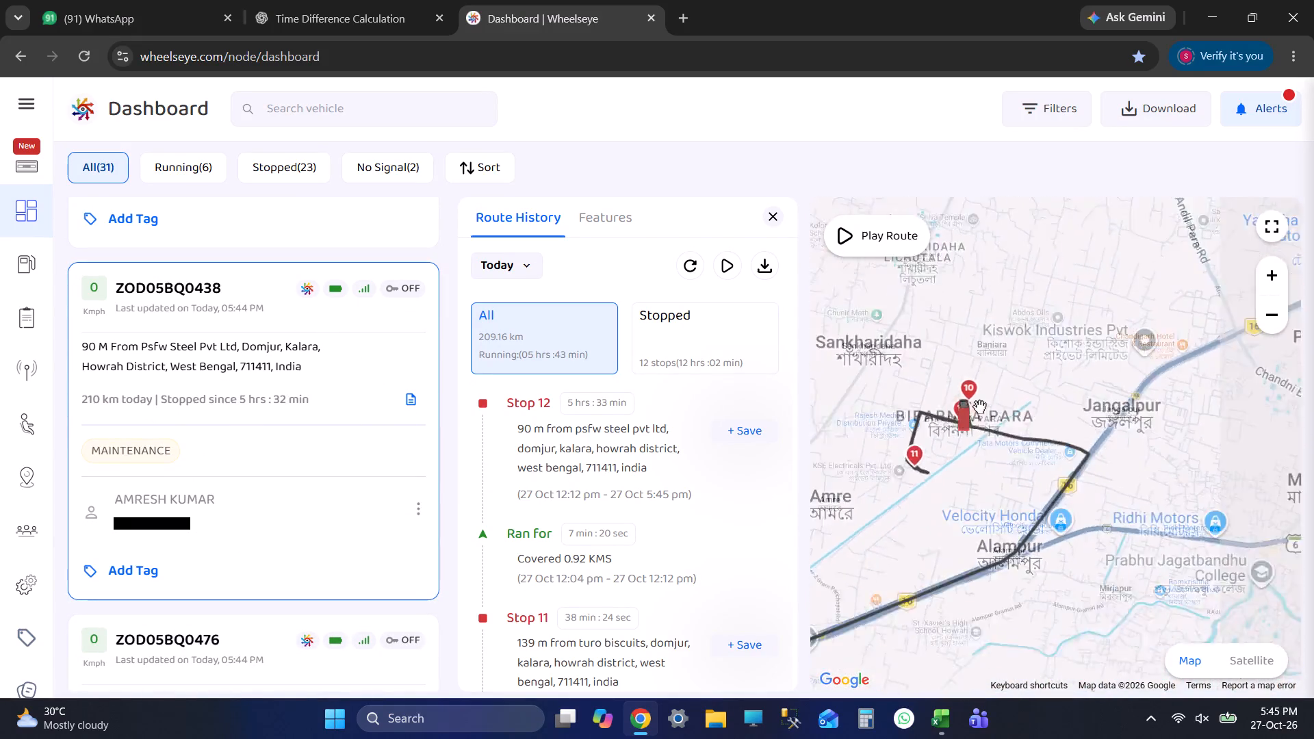
scroll(979, 406, down, 7)
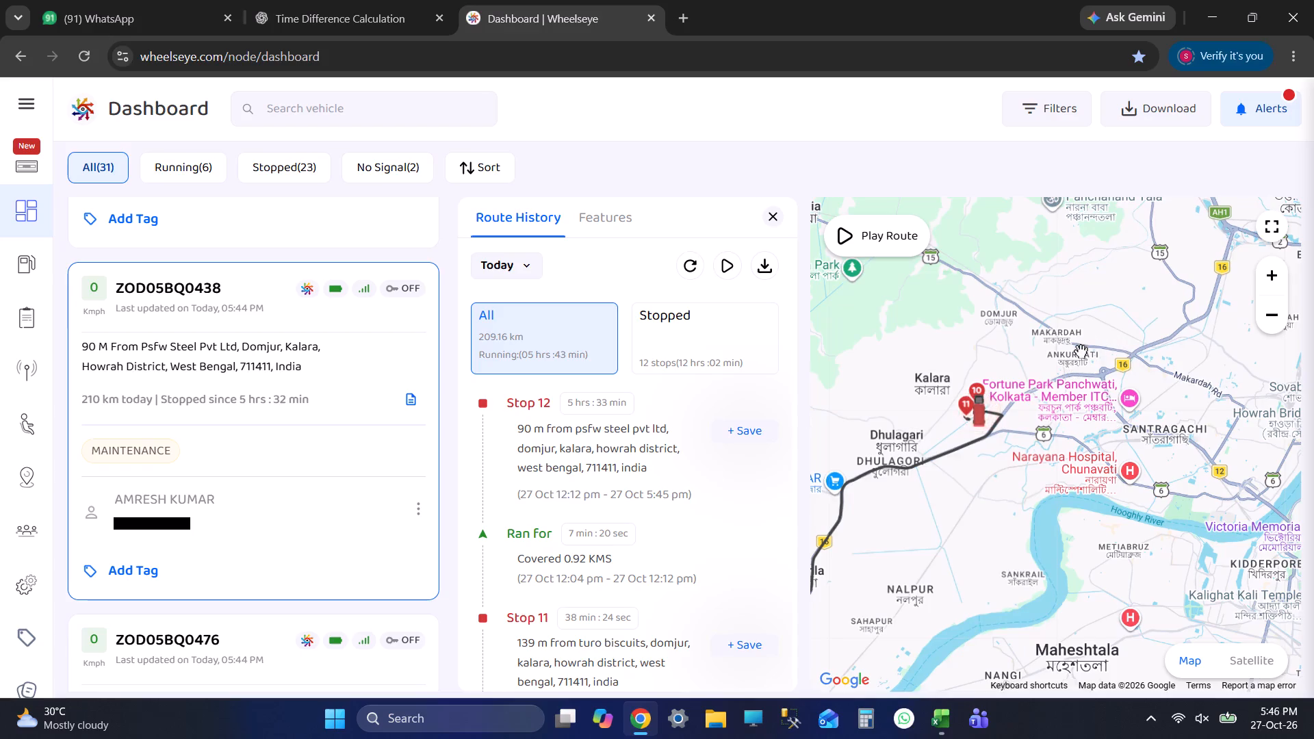
scroll(1035, 424, down, 3)
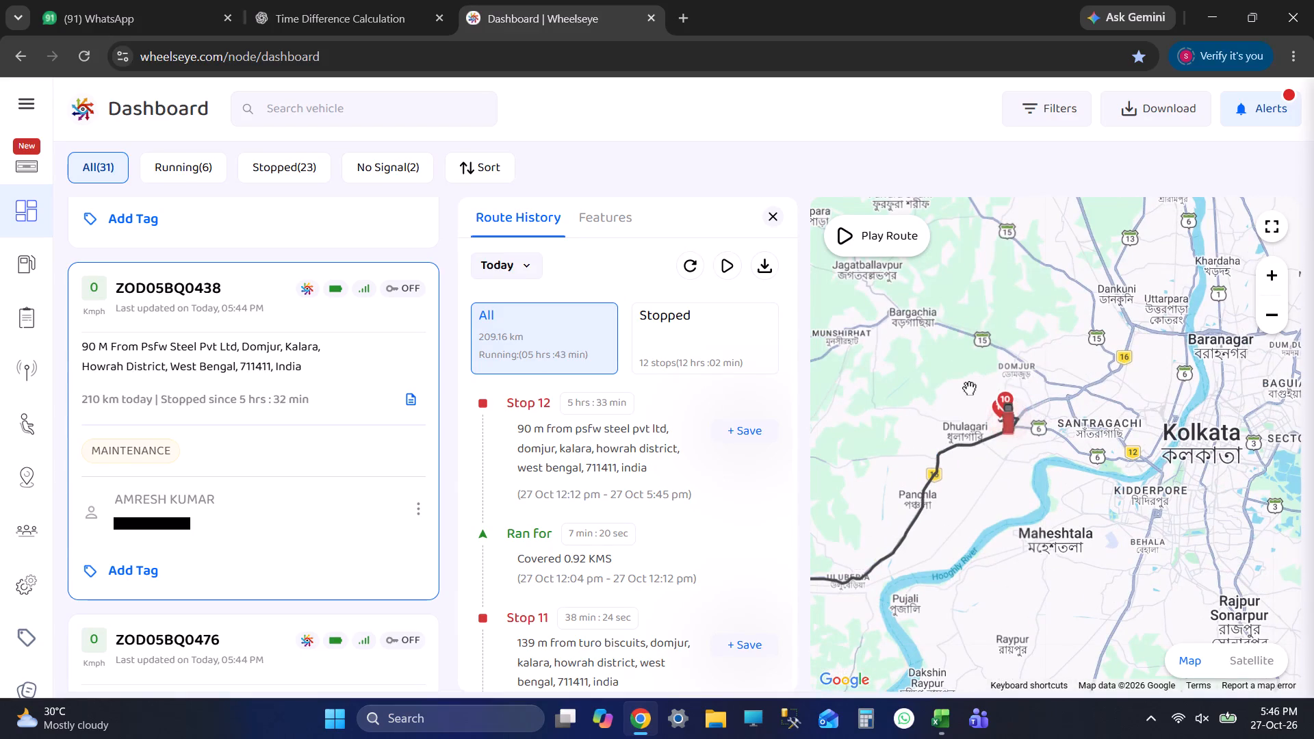
scroll(1034, 405, up, 2)
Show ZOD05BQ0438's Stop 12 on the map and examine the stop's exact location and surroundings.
click(649, 461)
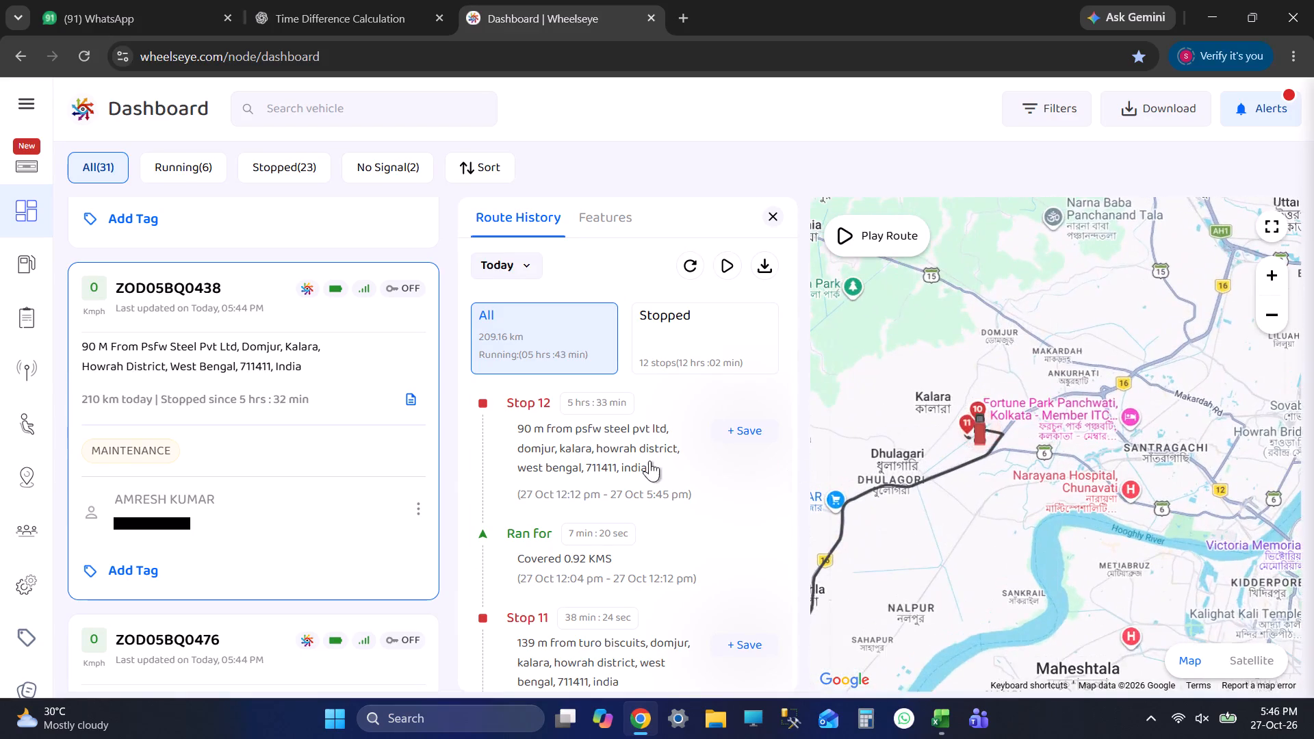
scroll(1066, 452, up, 14)
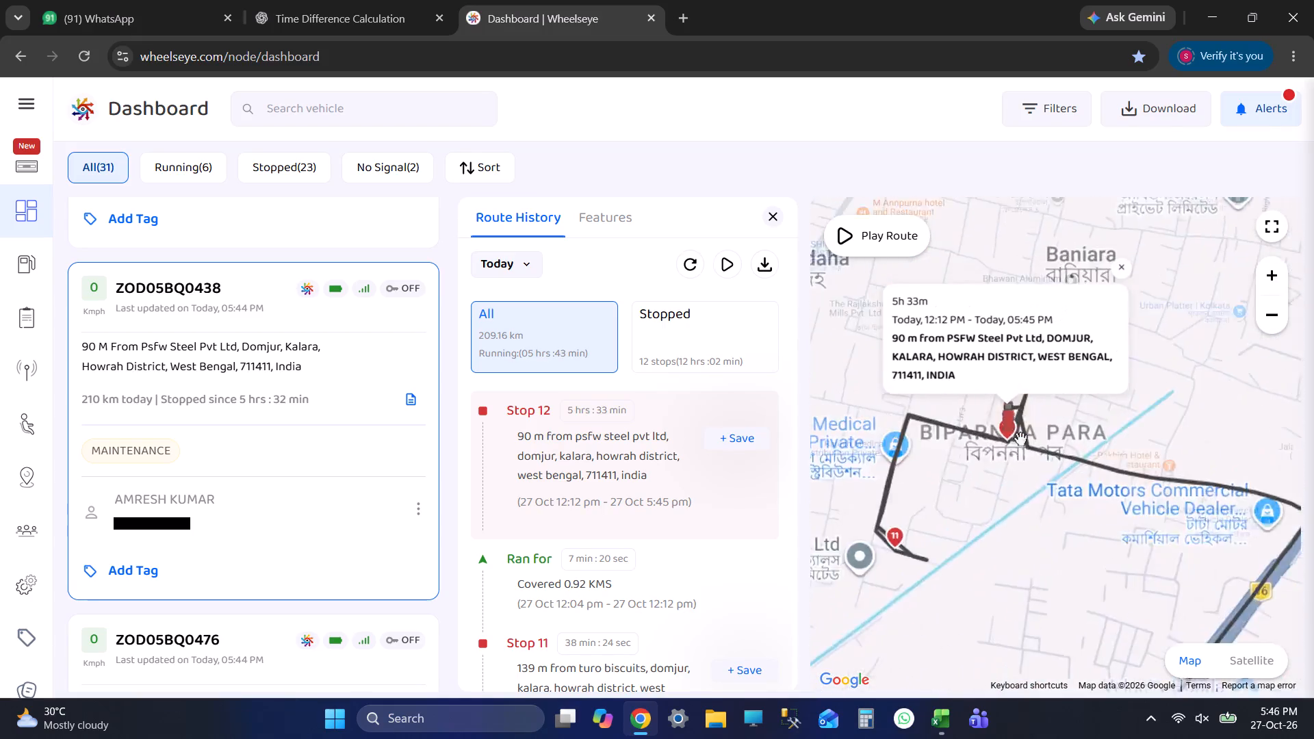
scroll(1020, 439, up, 6)
scroll(996, 462, down, 6)
scroll(1003, 428, up, 4)
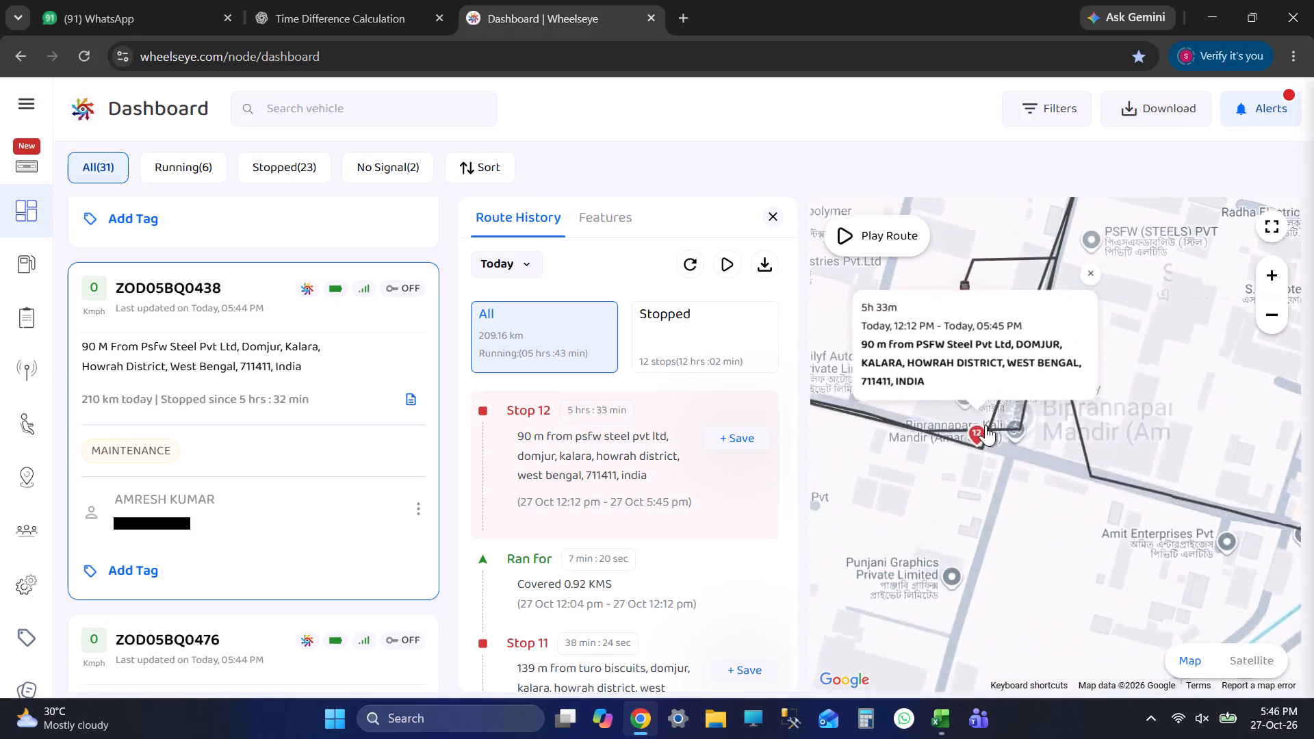
scroll(985, 425, up, 1)
scroll(979, 487, down, 11)
scroll(979, 490, up, 1)
scroll(979, 490, down, 1)
scroll(979, 490, up, 1)
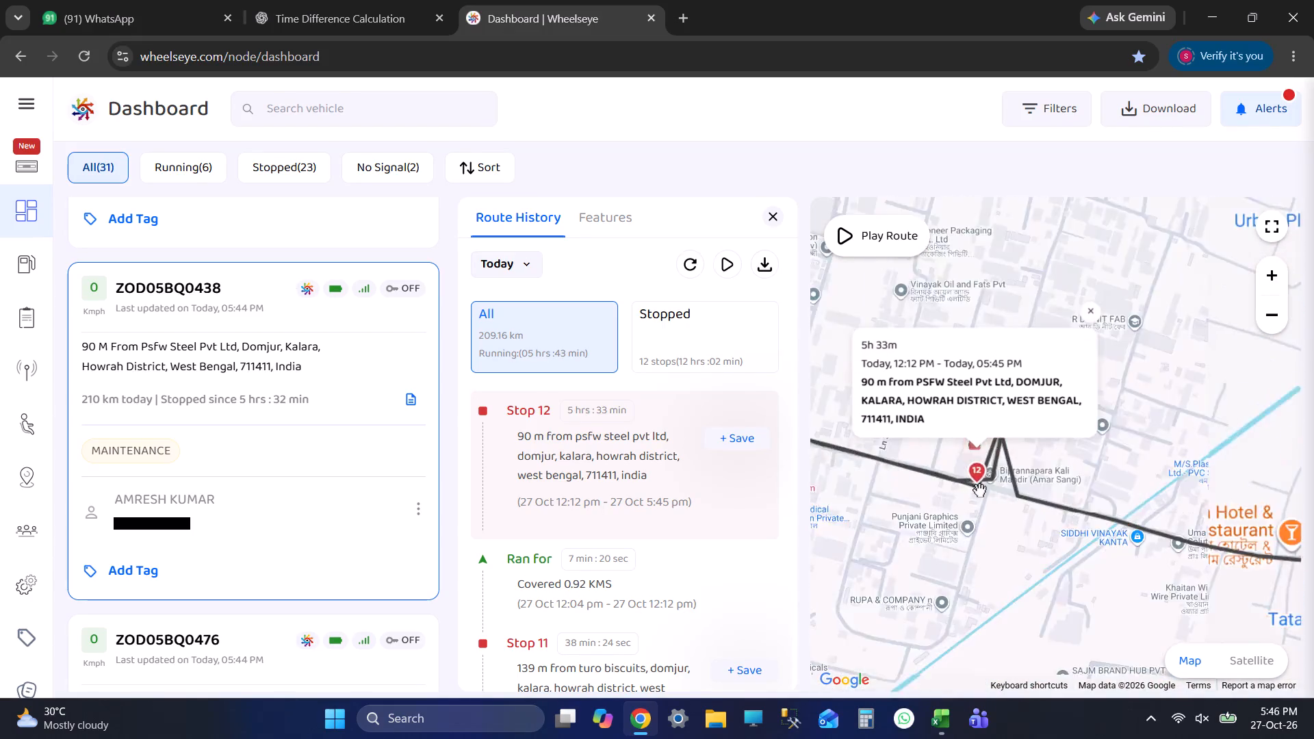
scroll(979, 490, down, 20)
scroll(979, 490, down, 1)
scroll(979, 490, up, 1)
scroll(979, 490, down, 1)
scroll(979, 490, up, 1)
scroll(979, 490, down, 2)
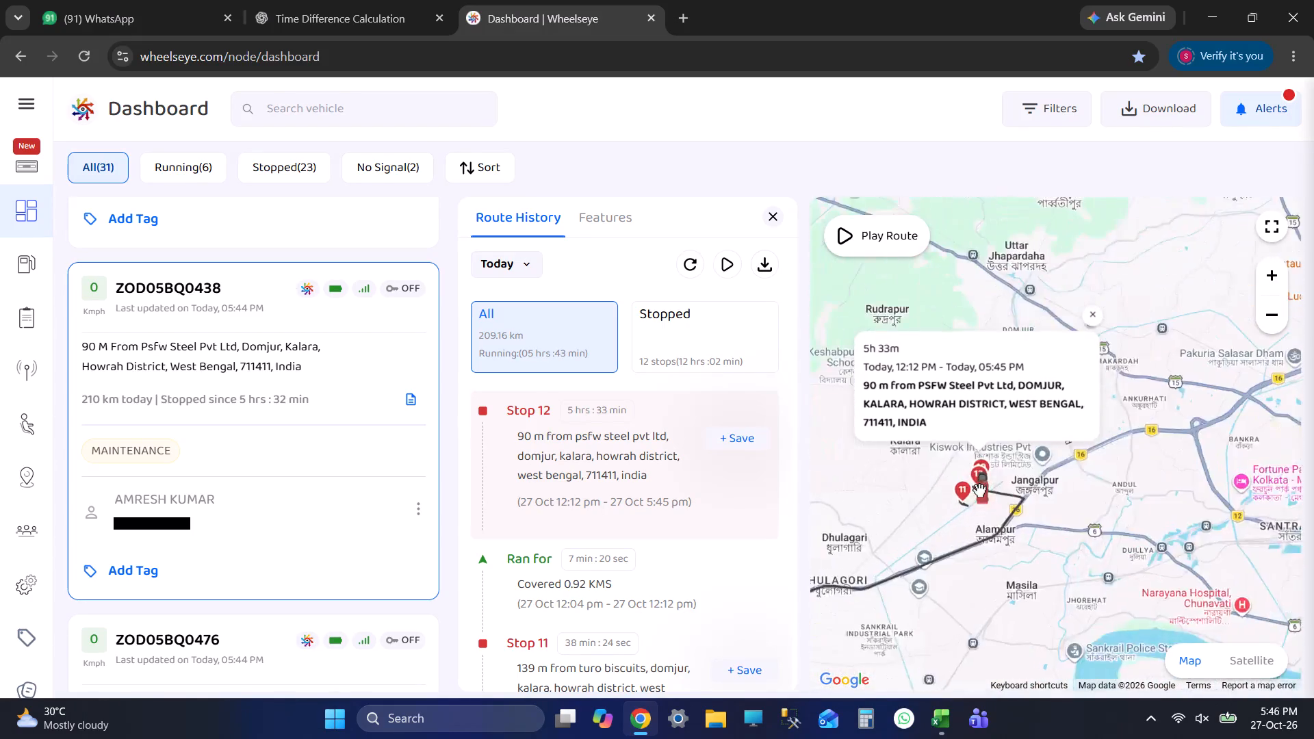
scroll(979, 490, down, 9)
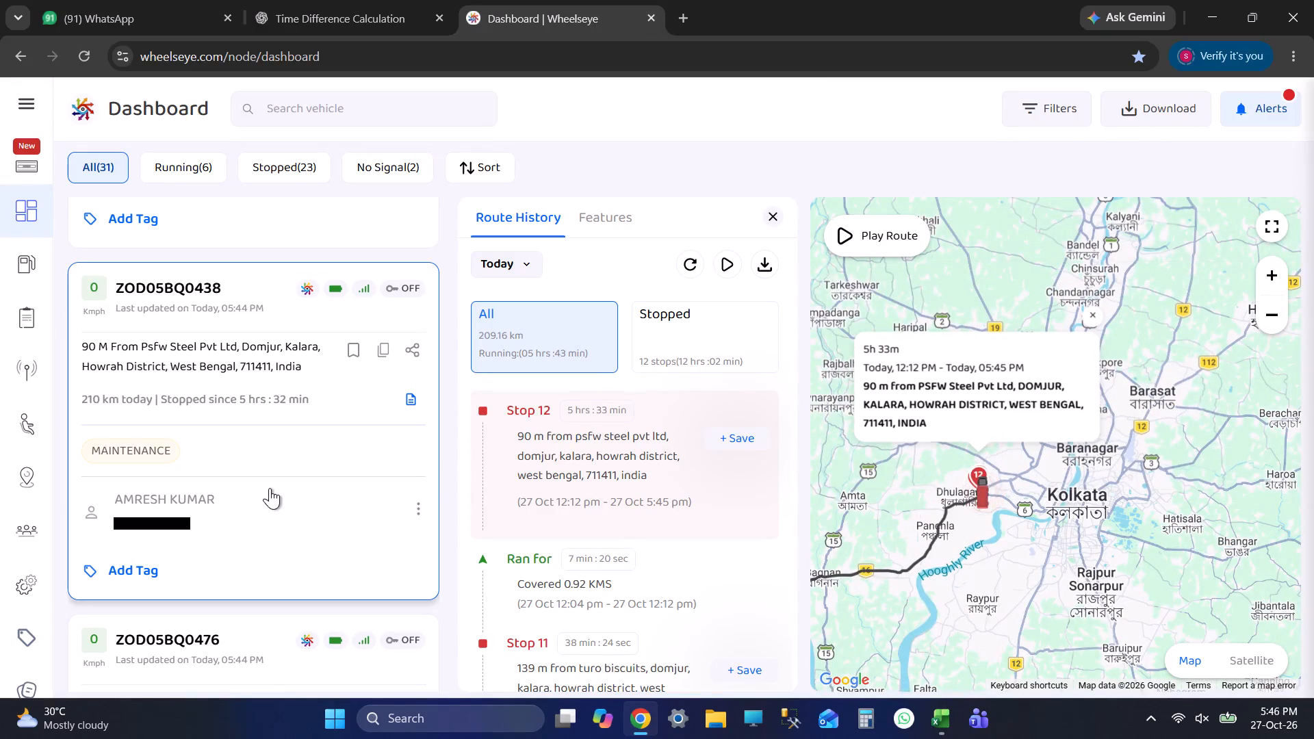
scroll(416, 446, down, 4)
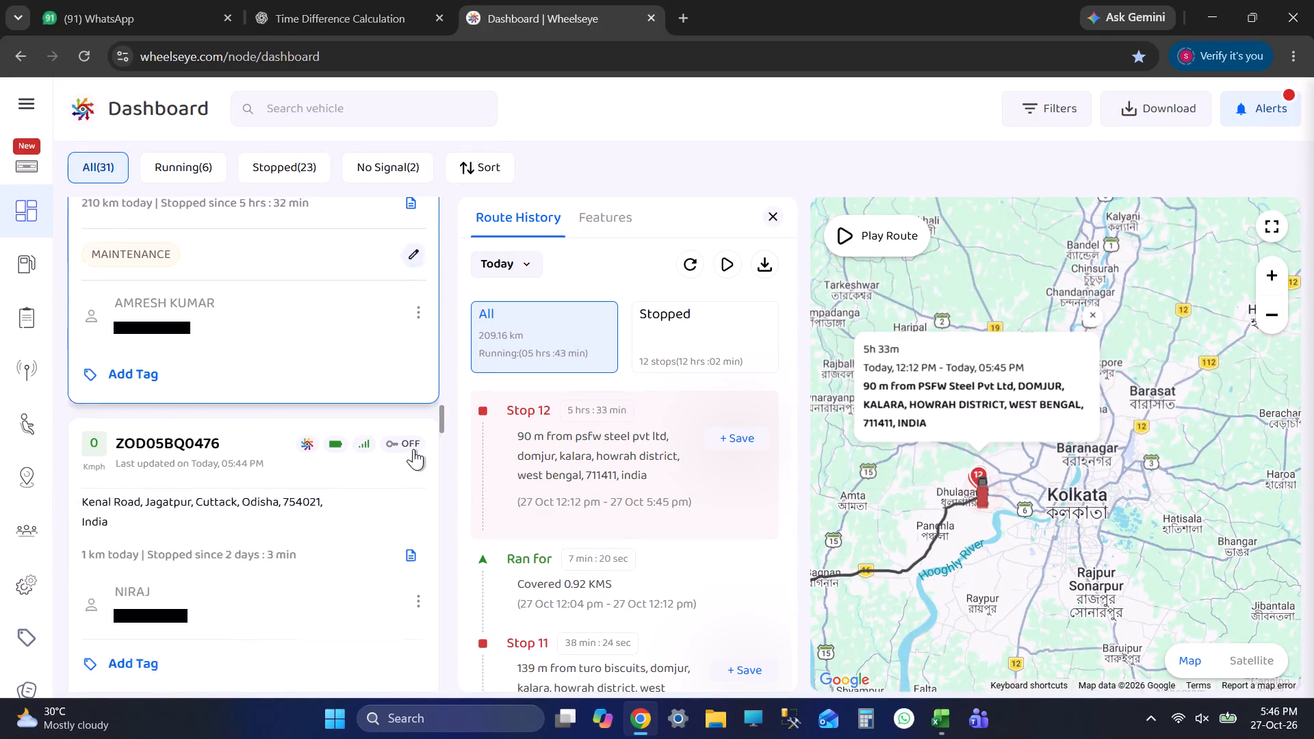
click(249, 426)
scroll(227, 476, down, 3)
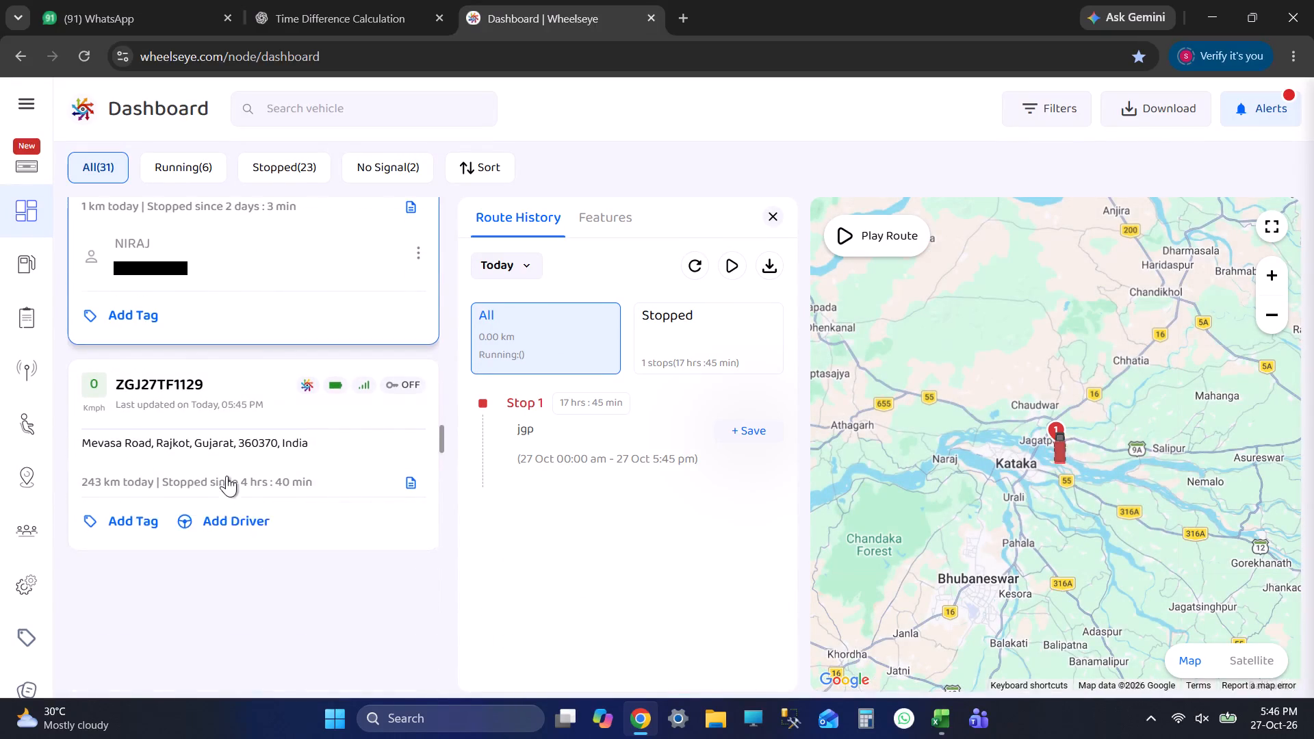
scroll(183, 442, down, 3)
scroll(183, 426, up, 1)
scroll(183, 426, down, 1)
scroll(183, 426, up, 1)
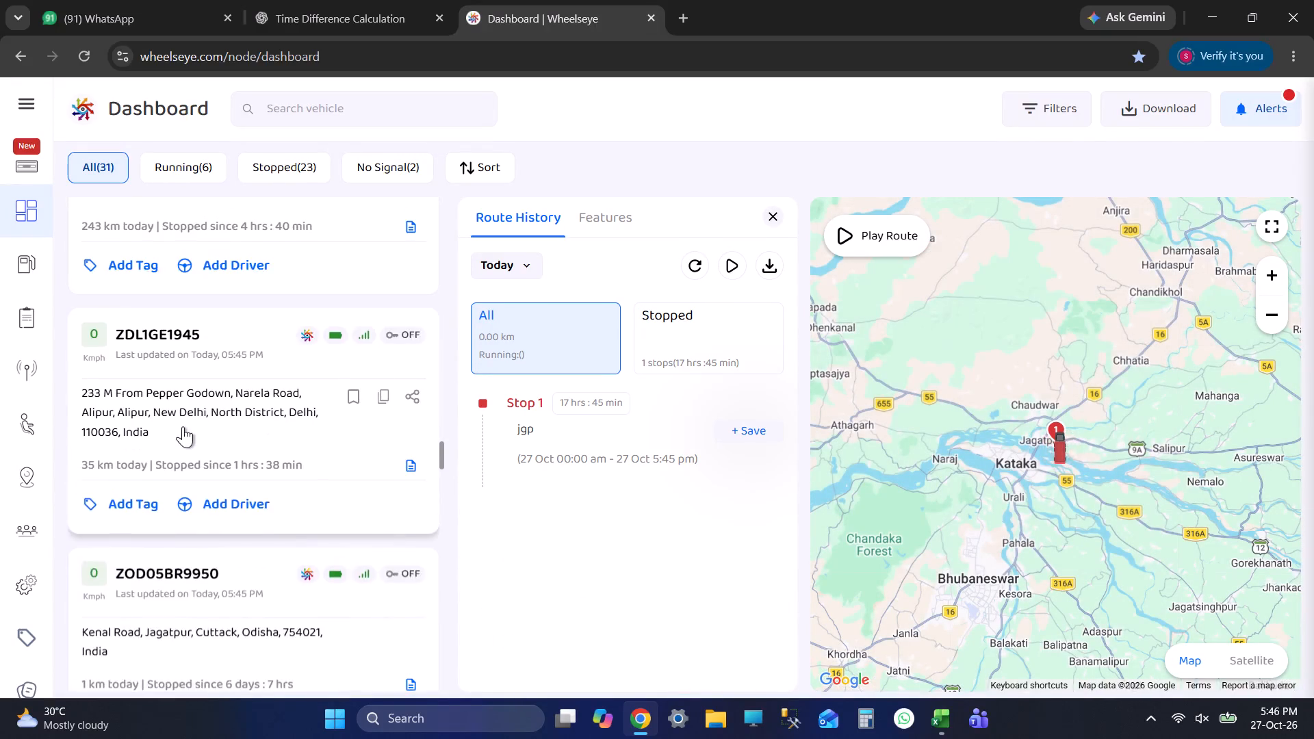
scroll(183, 426, down, 3)
click(219, 377)
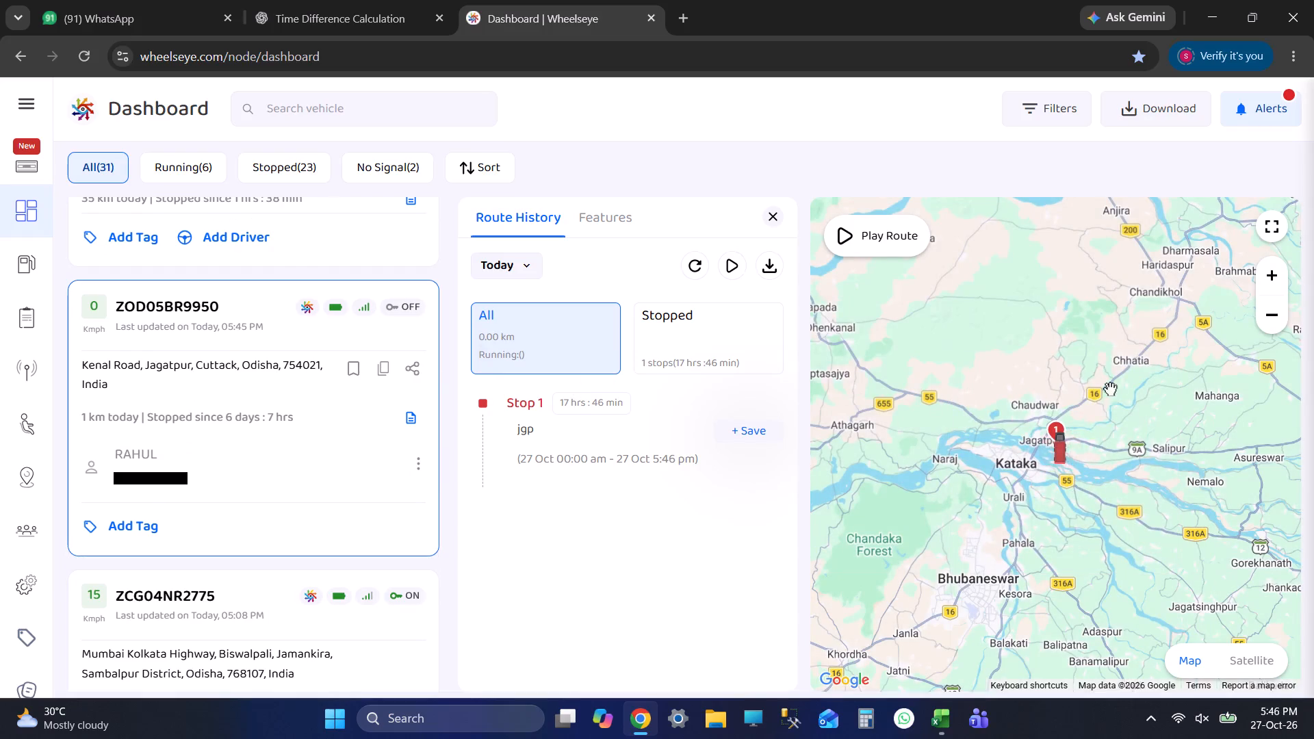
scroll(148, 424, down, 2)
click(172, 439)
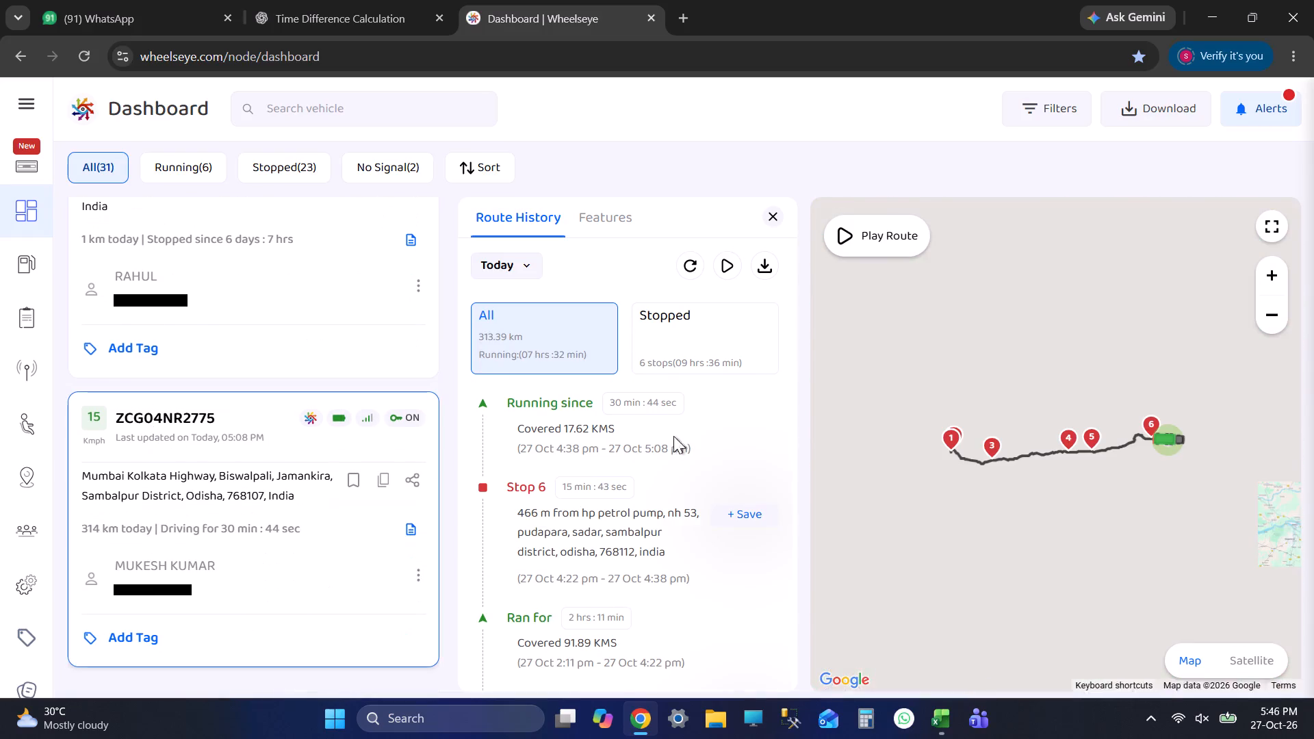
scroll(1204, 439, up, 2)
scroll(1103, 437, up, 4)
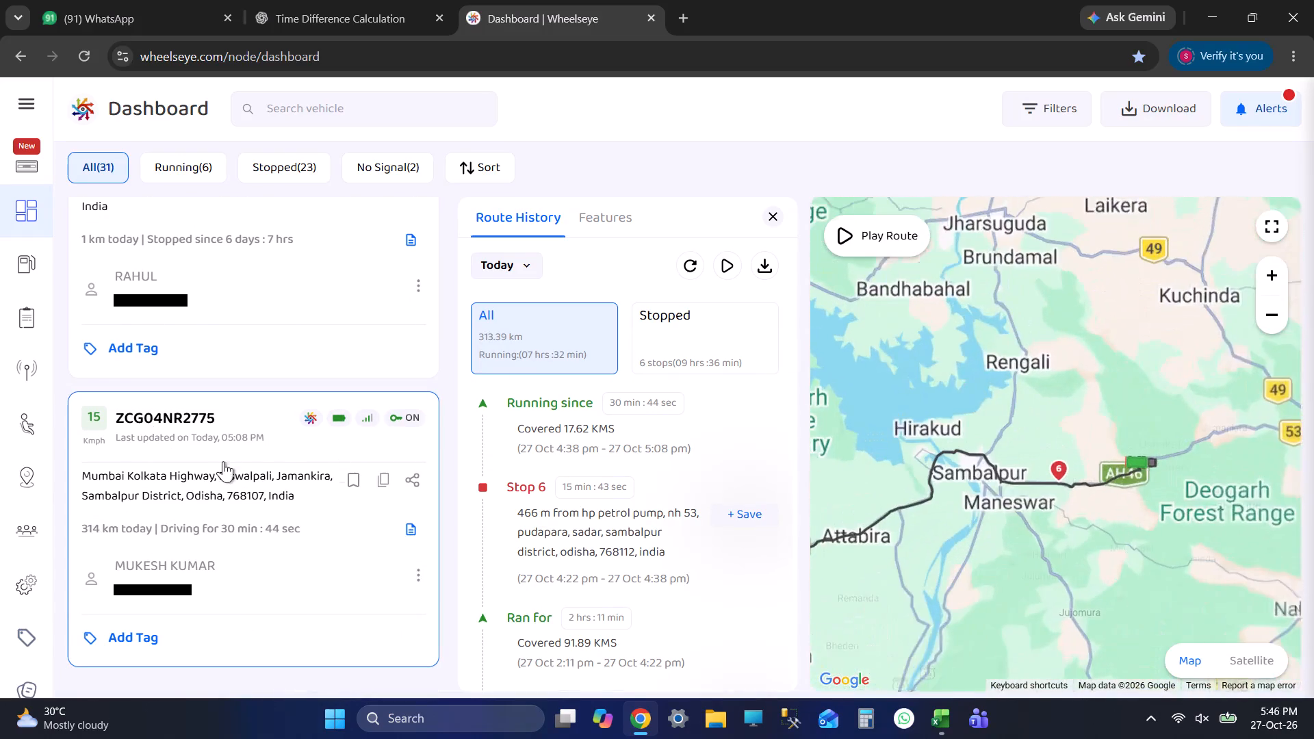
scroll(227, 487, down, 4)
click(274, 406)
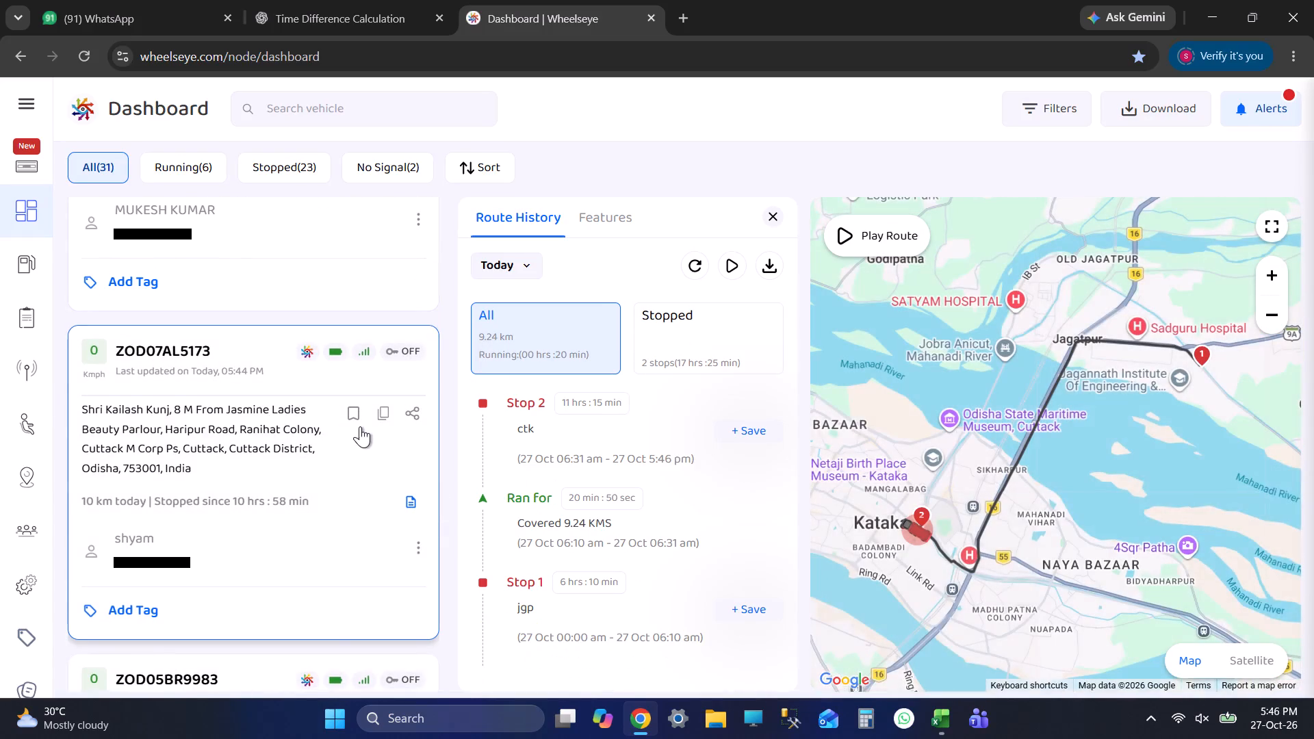
scroll(358, 427, down, 3)
click(220, 463)
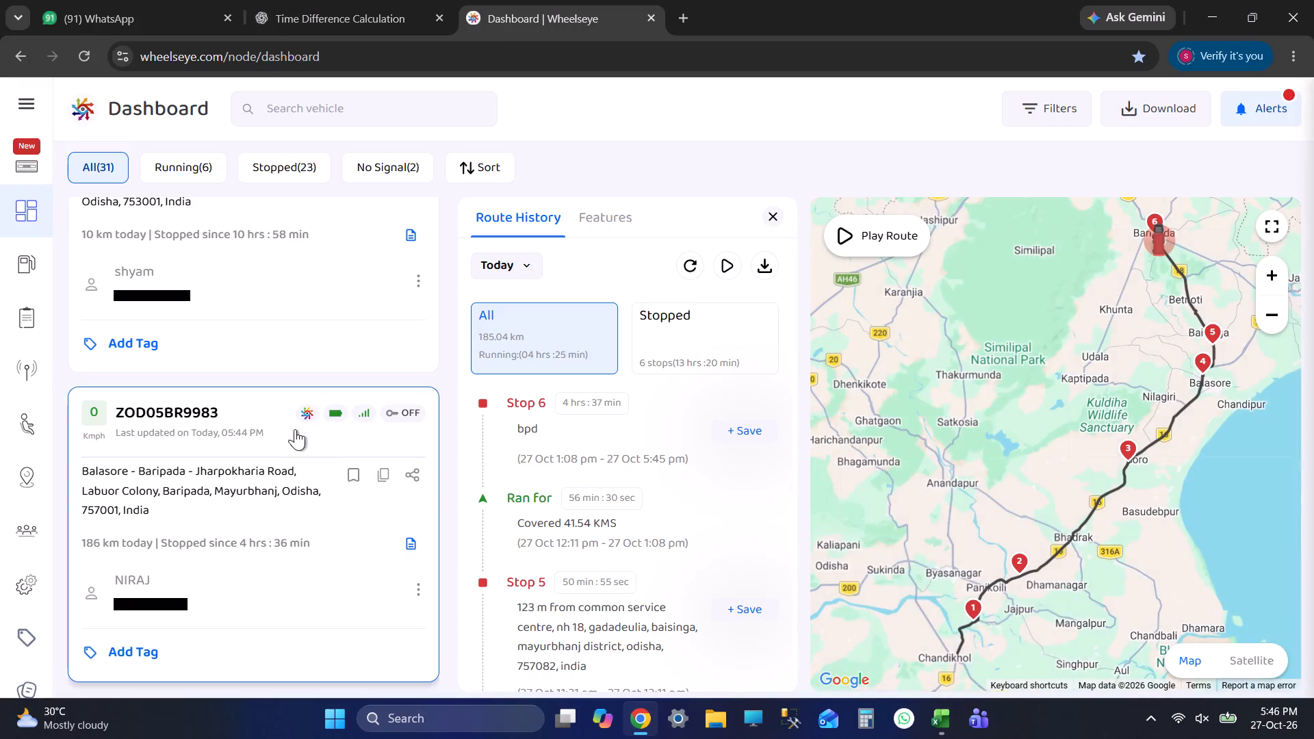
drag(1170, 261, 1105, 376)
scroll(1087, 370, up, 3)
scroll(980, 511, up, 2)
scroll(1040, 421, up, 7)
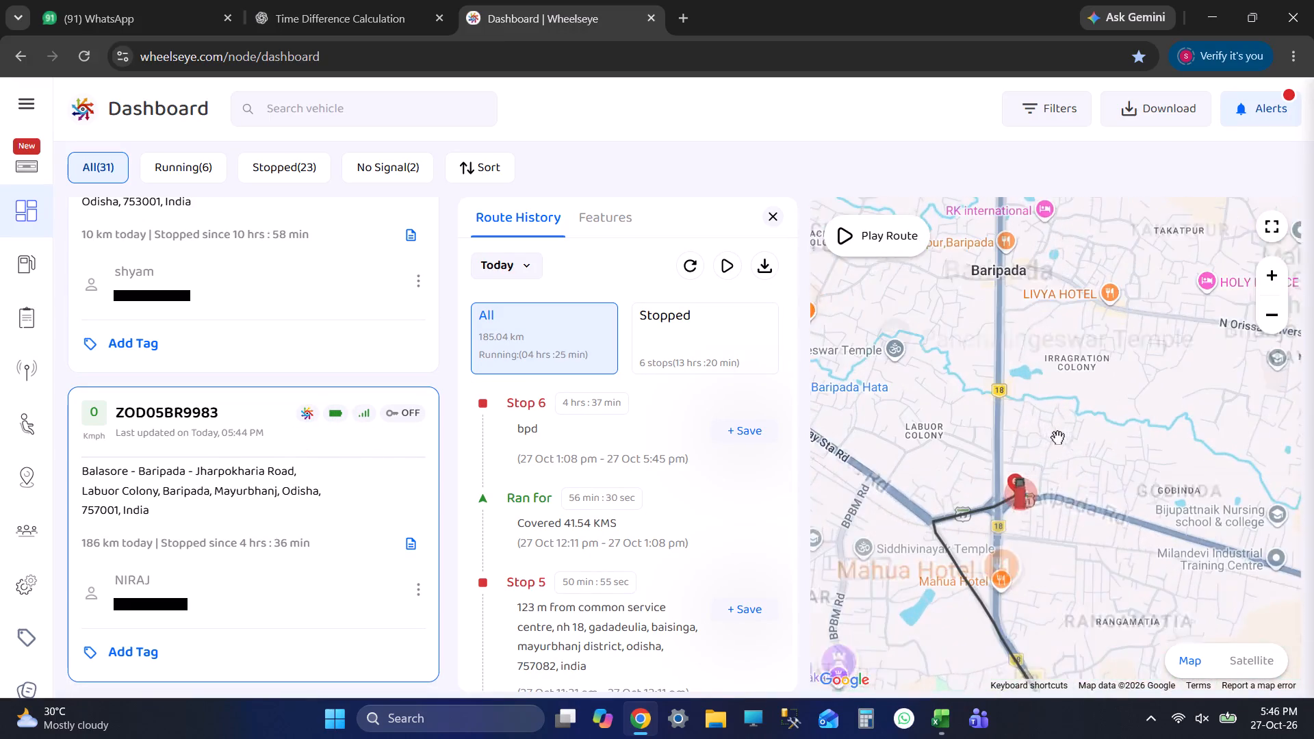
scroll(1014, 480, up, 2)
drag(1018, 482, 996, 458)
scroll(996, 418, up, 4)
drag(1033, 474, 1039, 348)
scroll(1005, 395, down, 6)
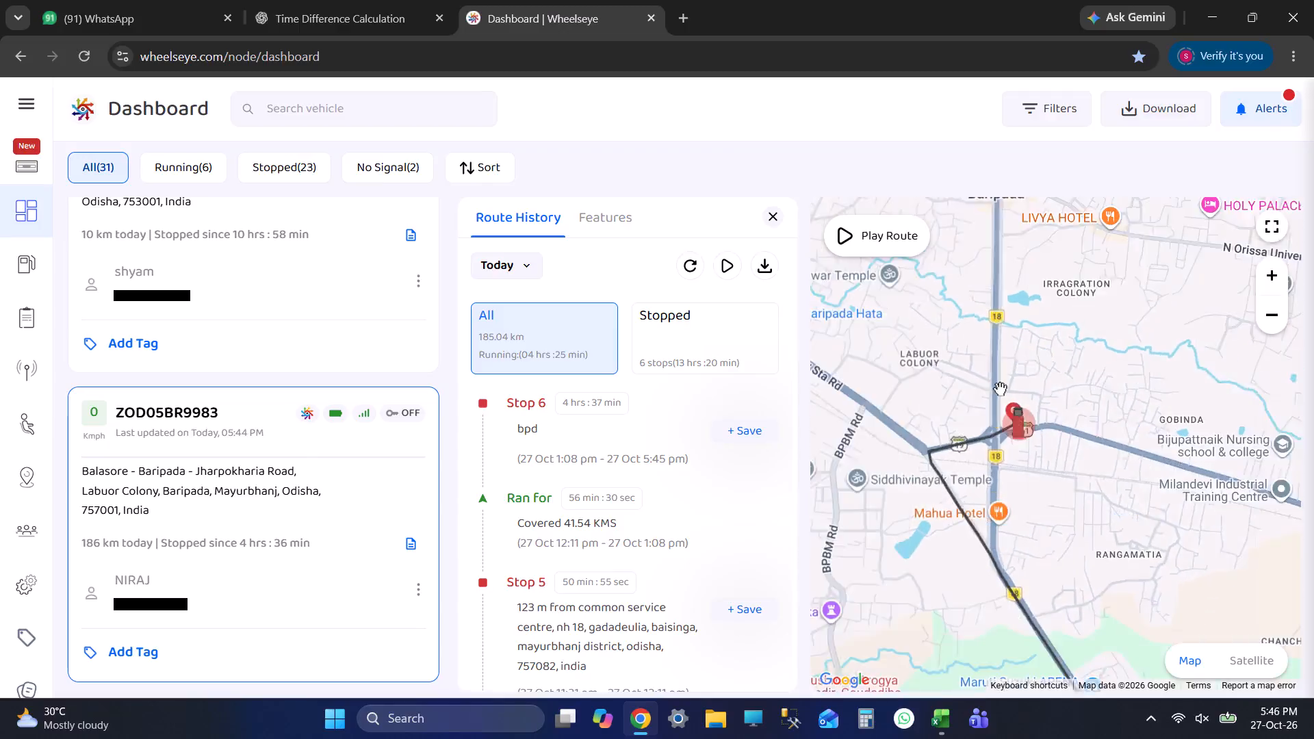
scroll(1038, 392, up, 2)
scroll(1038, 392, down, 1)
scroll(1038, 392, up, 1)
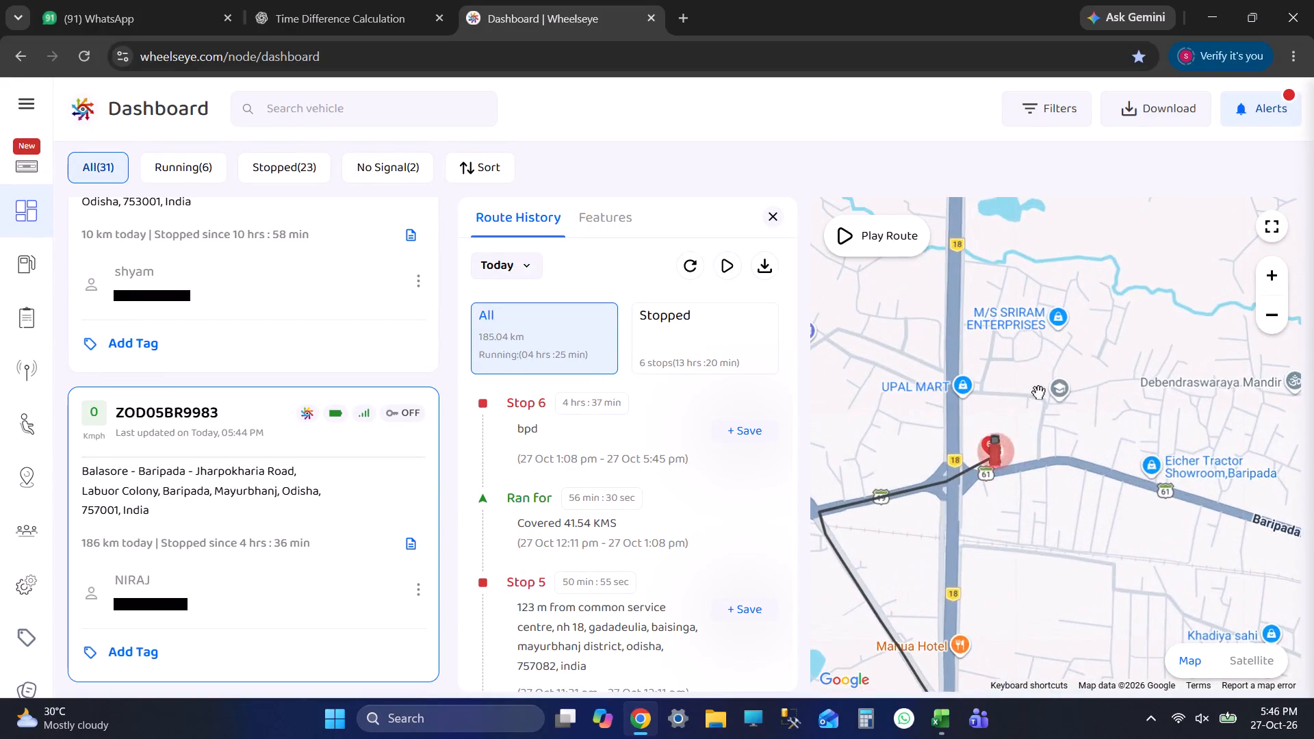
scroll(1038, 392, down, 6)
drag(1074, 340, 1089, 250)
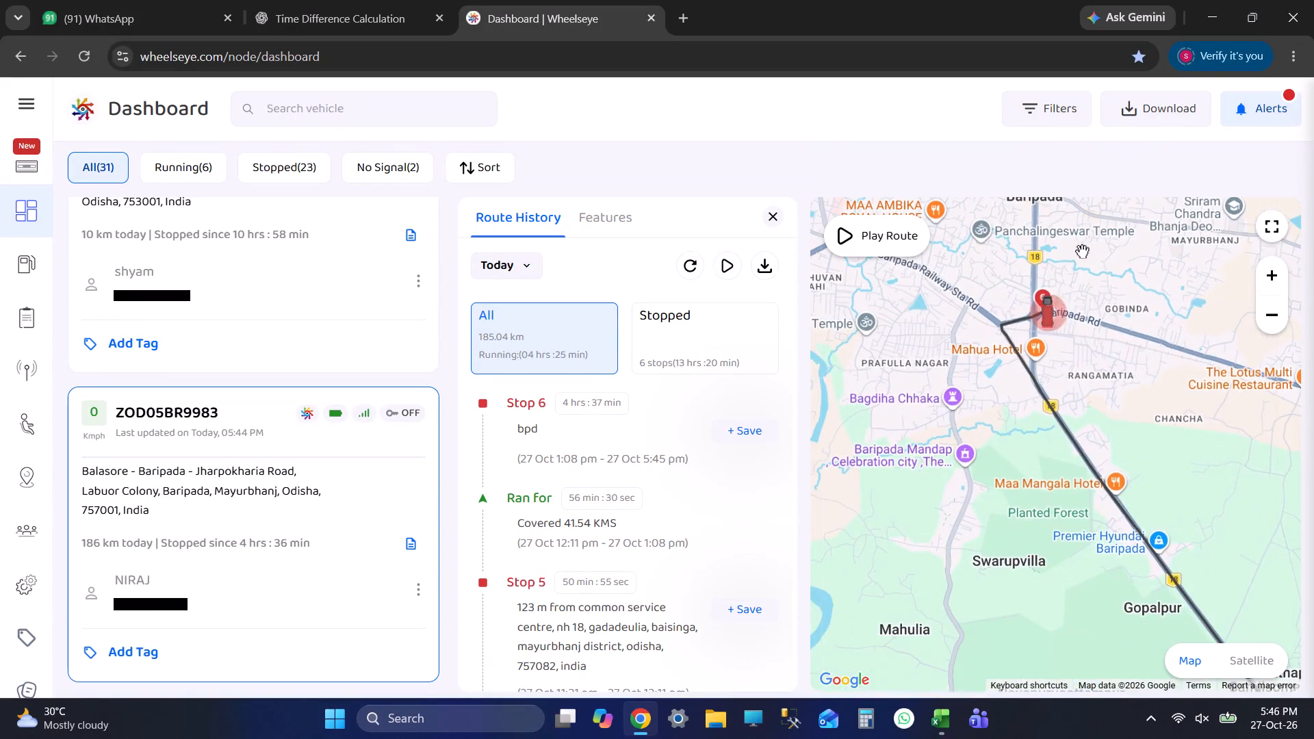
scroll(1039, 335, up, 5)
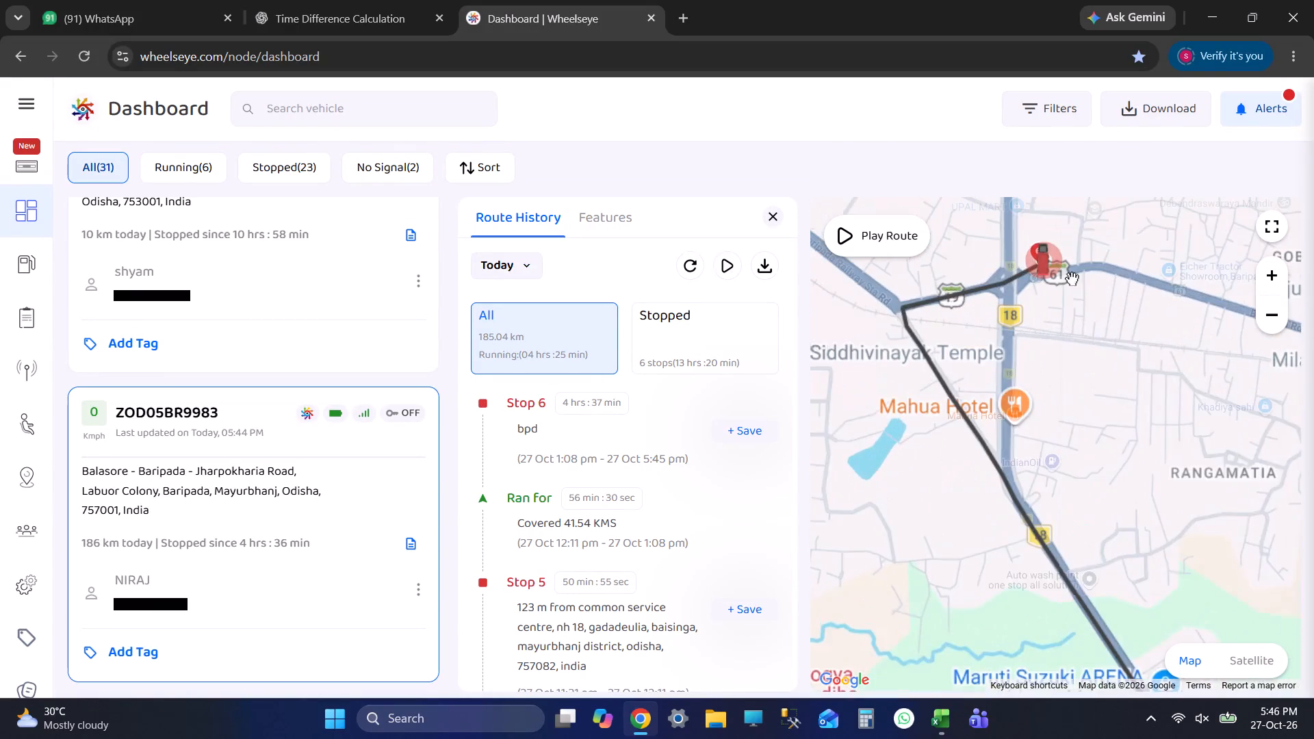
scroll(1072, 254, up, 3)
drag(1055, 259, 1055, 392)
scroll(996, 339, up, 6)
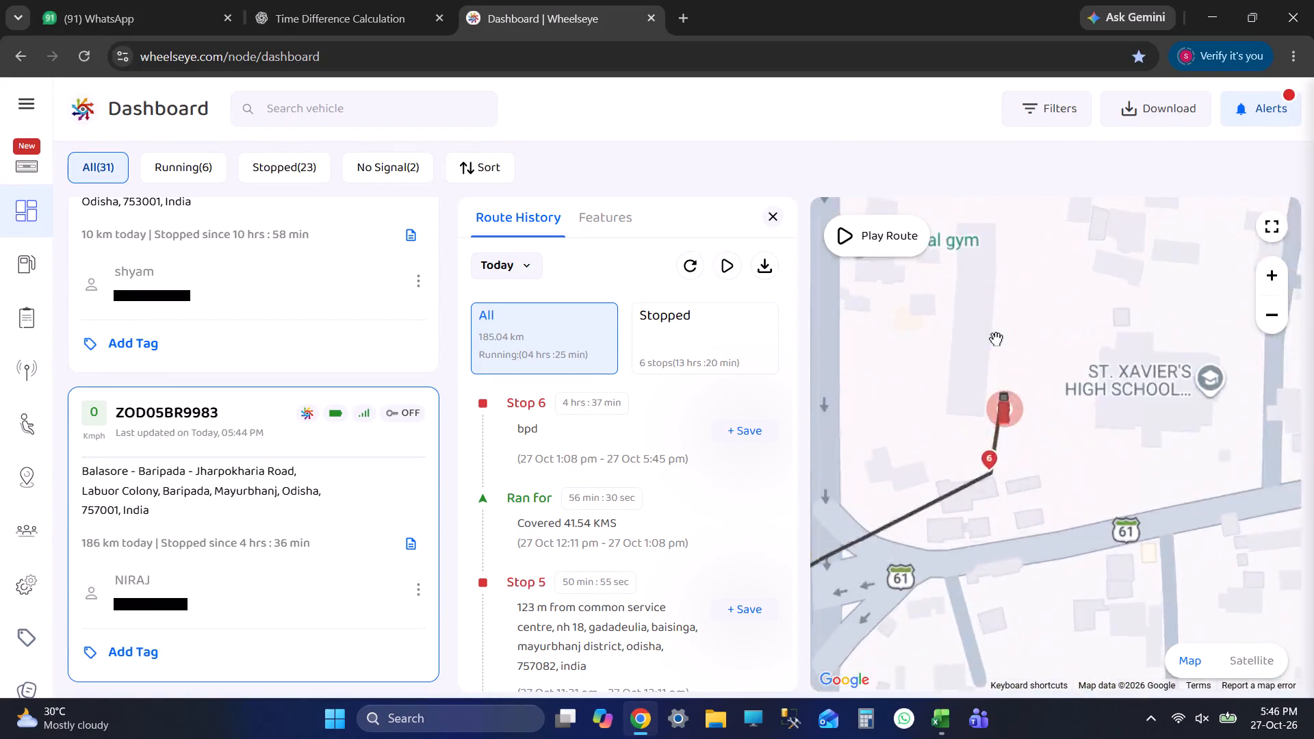
scroll(996, 339, down, 3)
scroll(996, 339, up, 3)
drag(996, 339, 1004, 359)
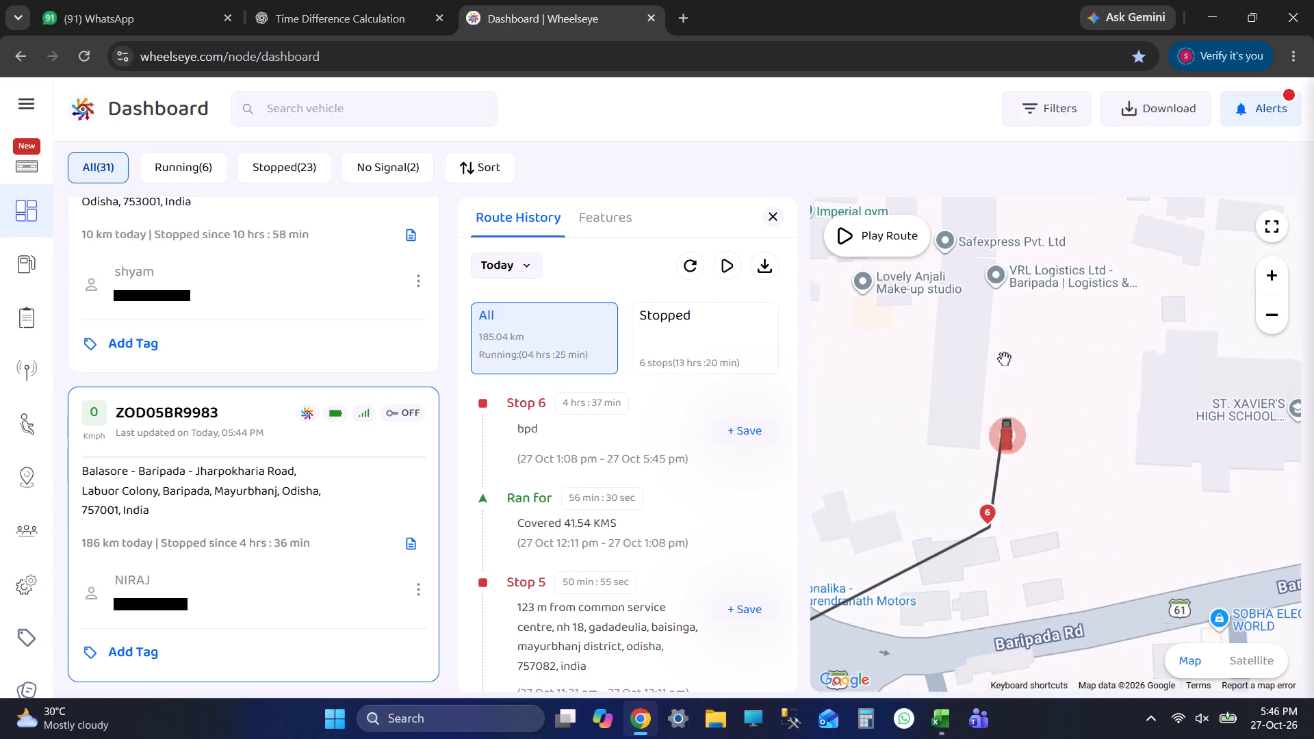
drag(1004, 359, 1014, 374)
scroll(1016, 374, down, 9)
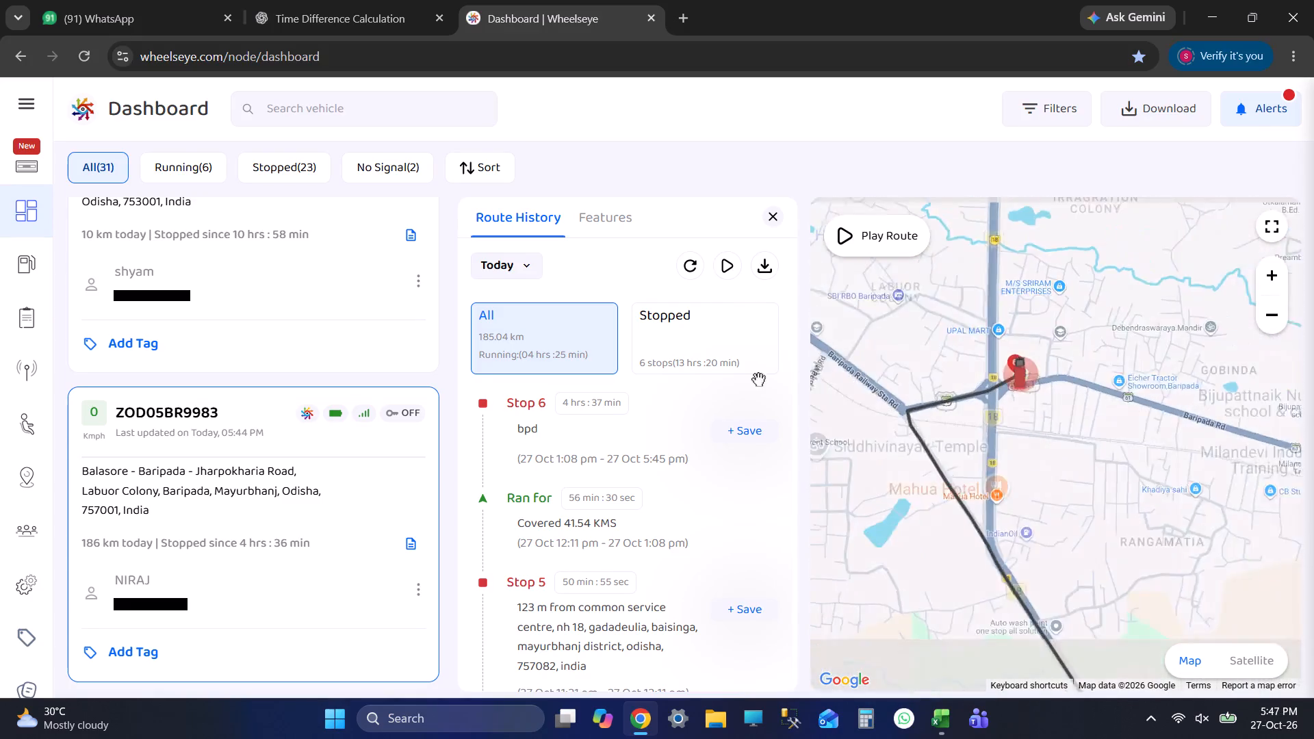
click(661, 392)
scroll(263, 471, down, 5)
click(263, 325)
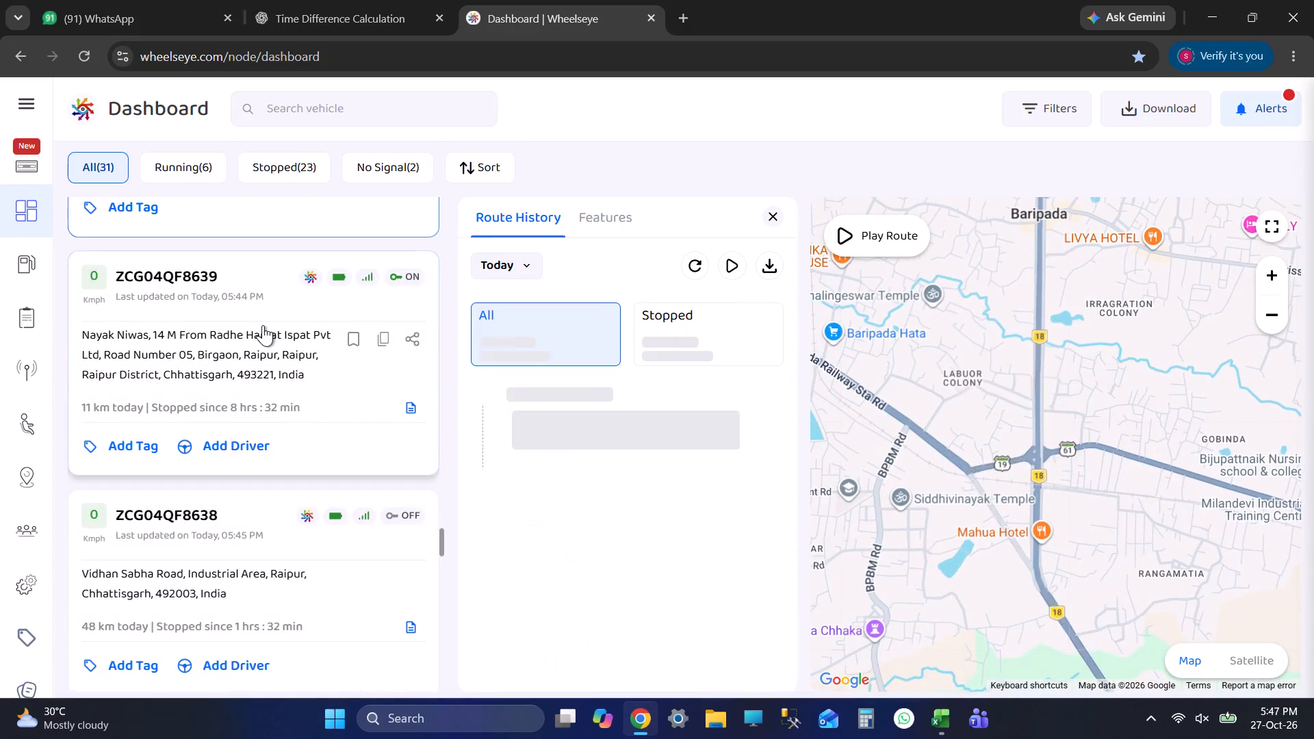
scroll(892, 304, down, 2)
scroll(892, 304, up, 1)
scroll(892, 304, down, 1)
scroll(892, 304, up, 1)
scroll(895, 303, down, 5)
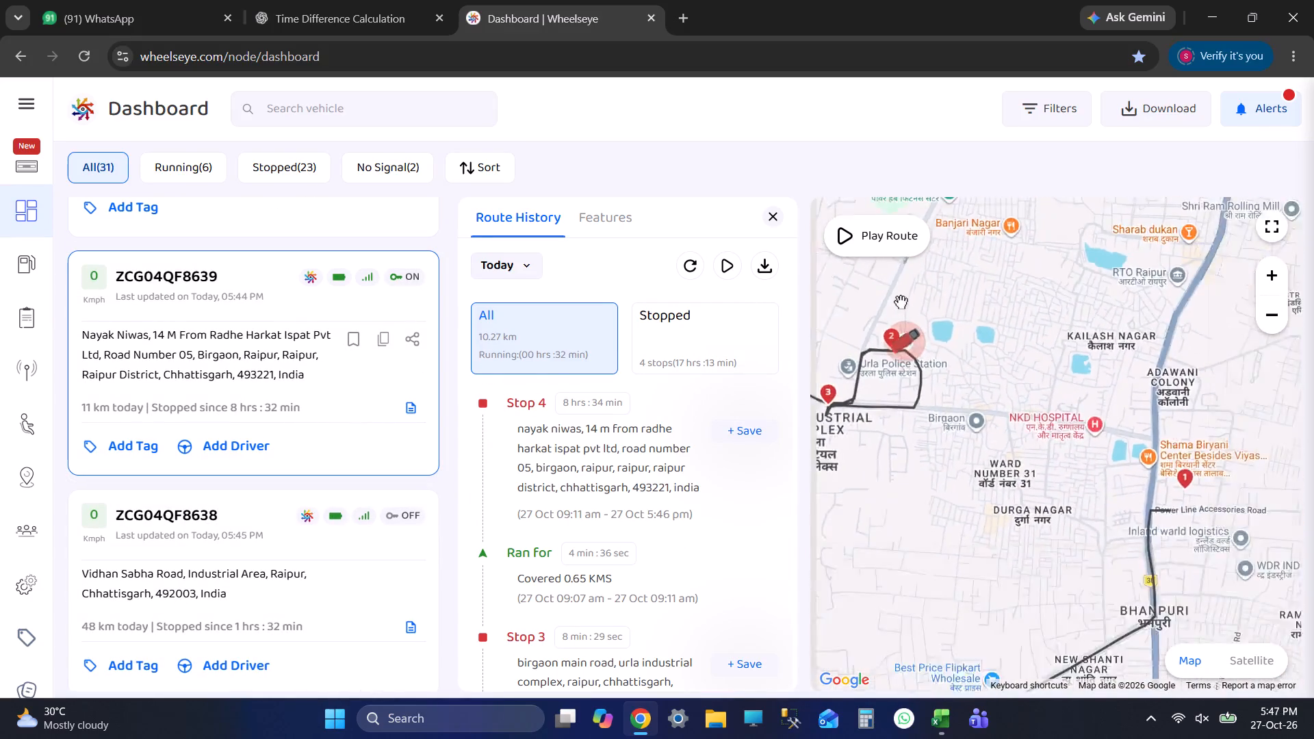
scroll(901, 302, down, 11)
scroll(139, 408, down, 3)
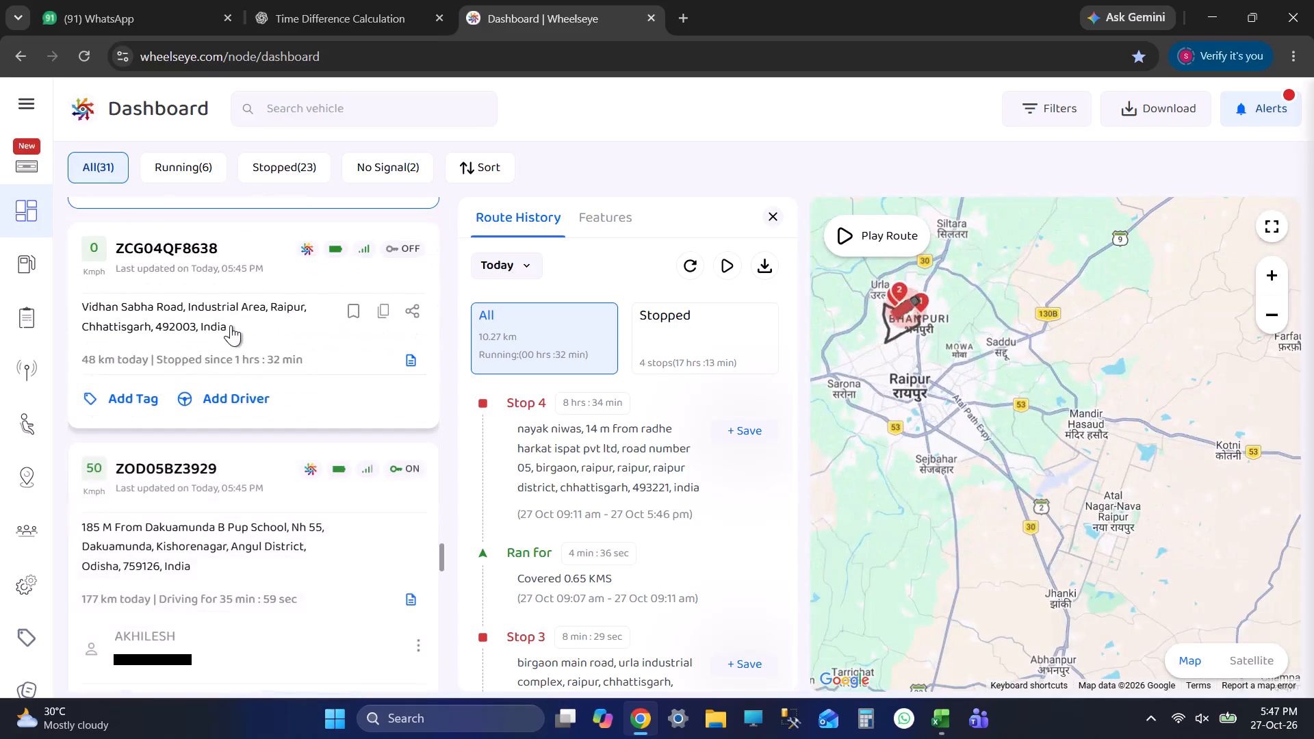
scroll(283, 439, down, 2)
click(286, 339)
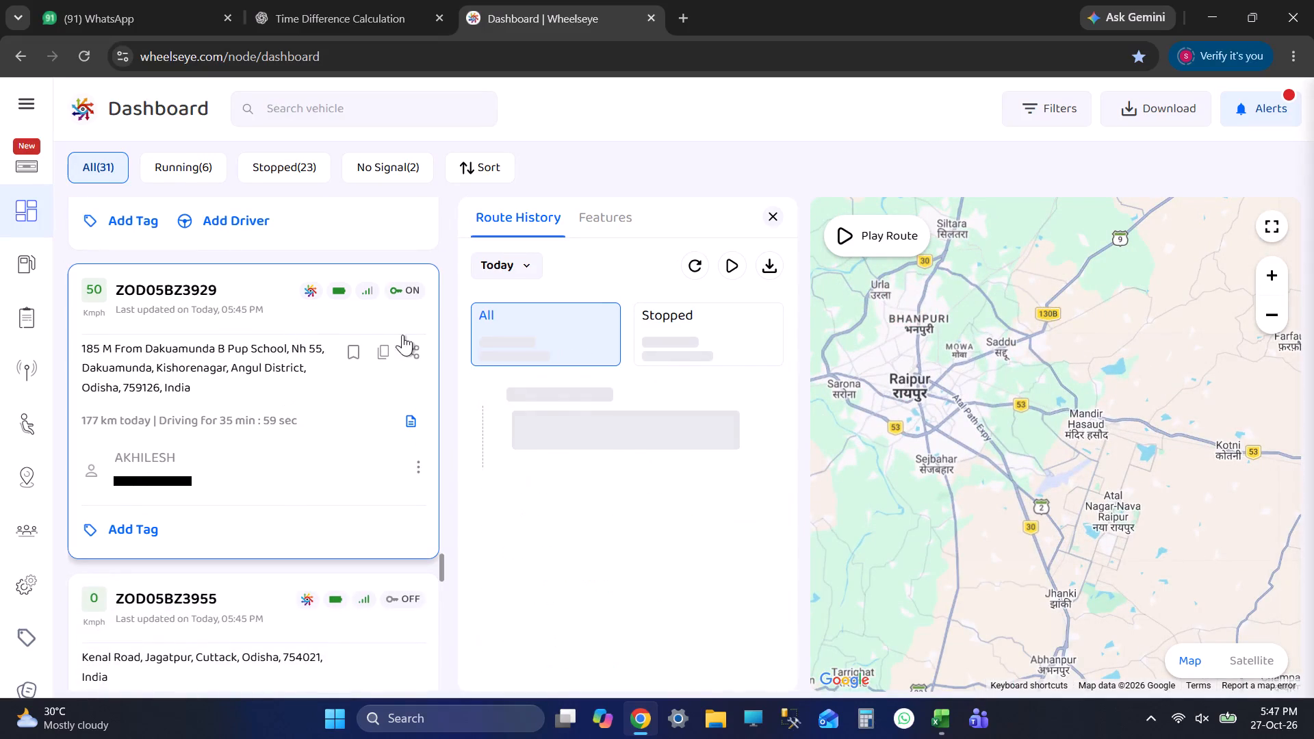
drag(995, 328, 1094, 355)
scroll(1018, 315, down, 4)
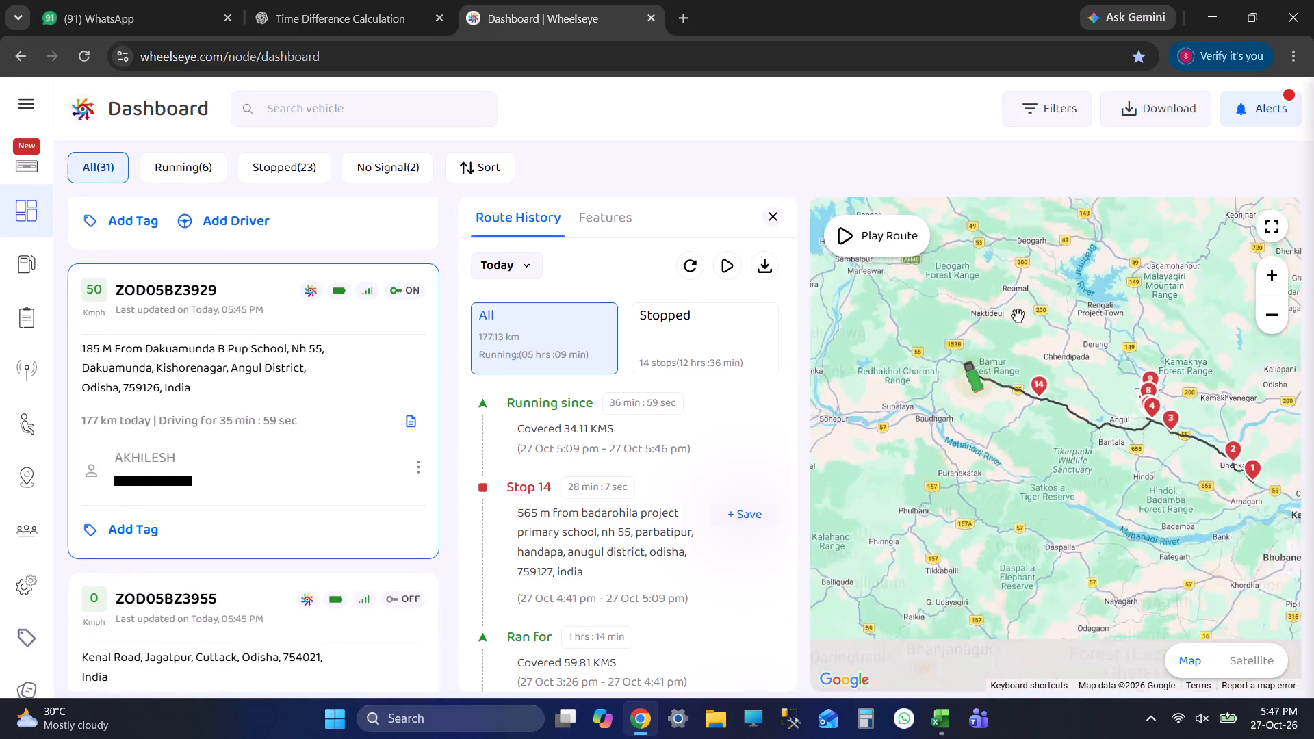
scroll(993, 308, down, 1)
scroll(927, 313, up, 3)
scroll(1008, 310, up, 1)
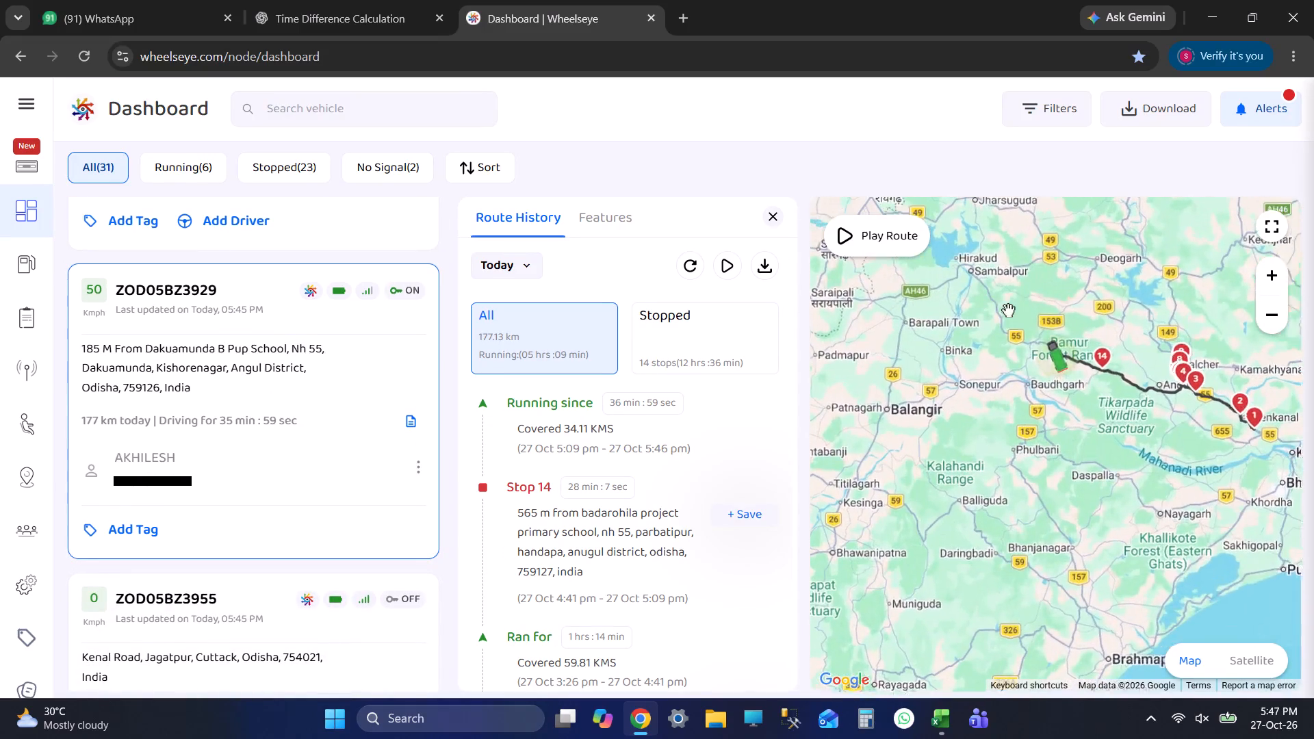
drag(1029, 302, 1031, 369)
scroll(1031, 369, down, 1)
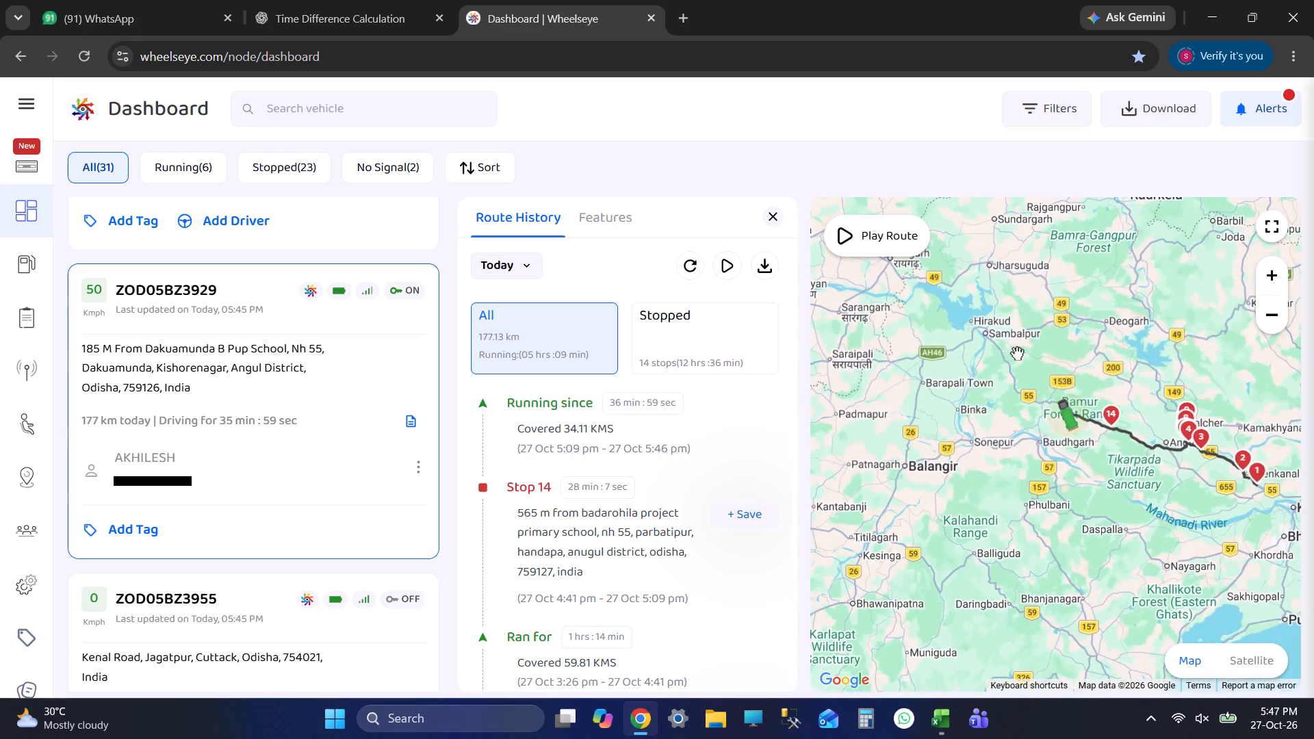
scroll(255, 398, down, 2)
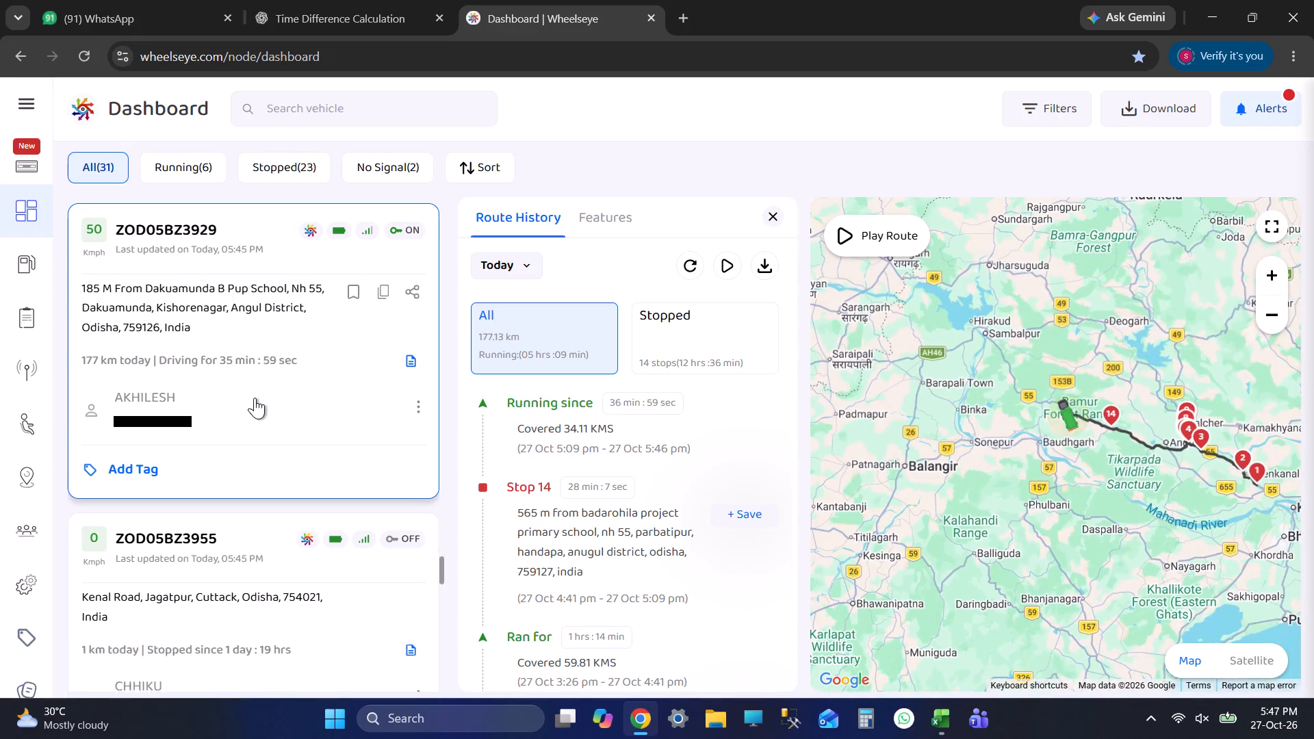
scroll(255, 398, down, 1)
scroll(255, 398, up, 3)
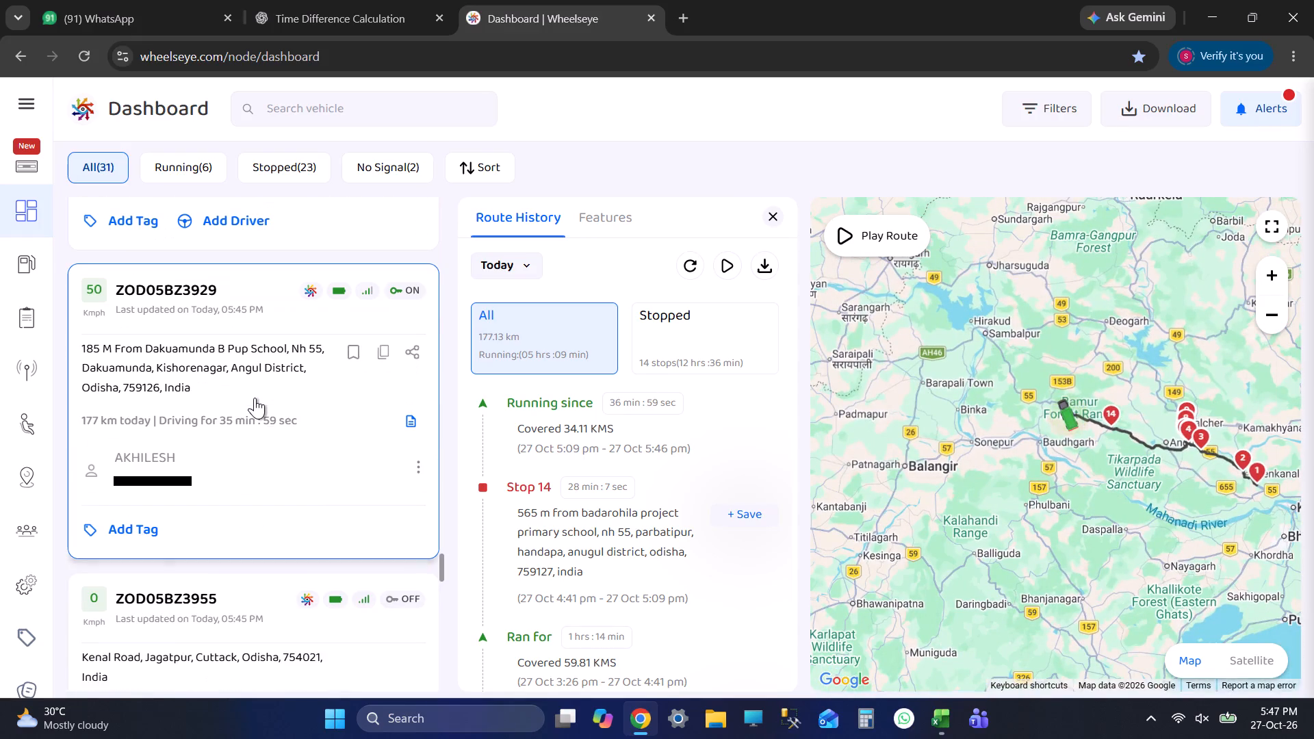
scroll(255, 398, down, 3)
click(255, 398)
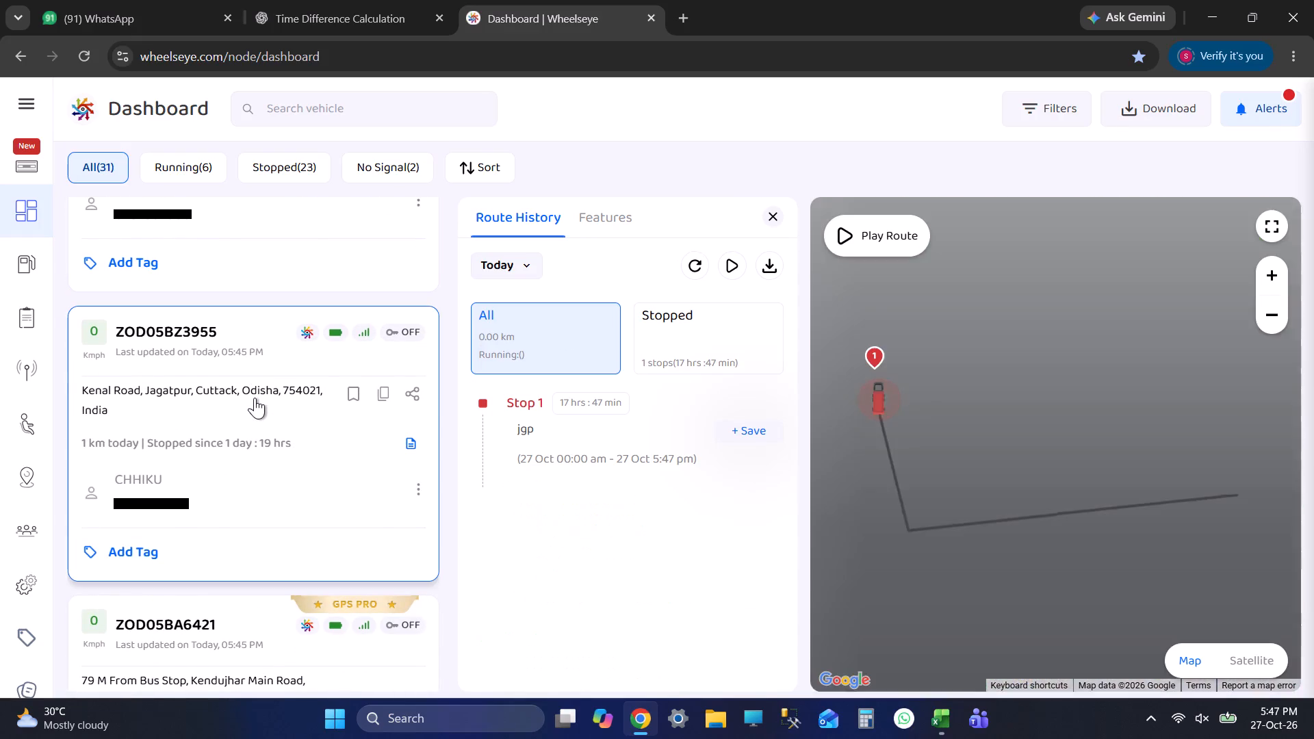
scroll(294, 443, down, 3)
click(280, 417)
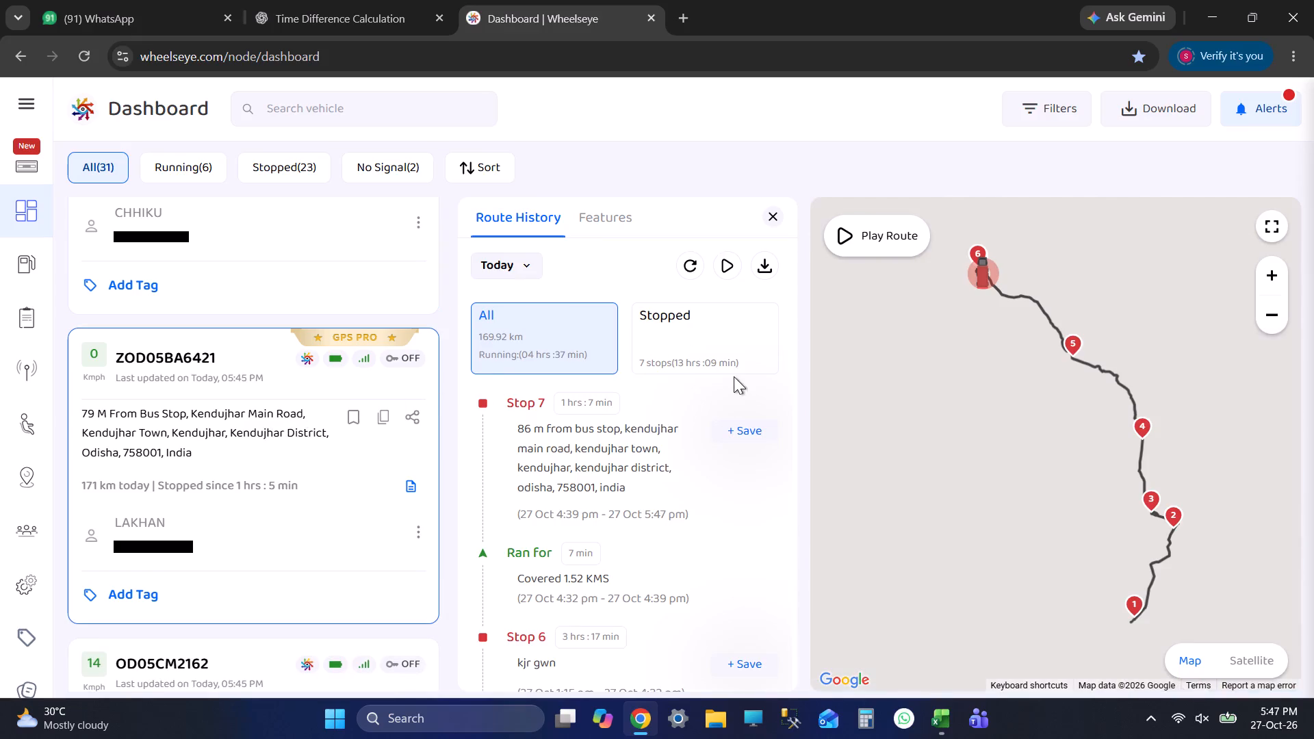
scroll(967, 284, up, 2)
drag(943, 281, 942, 315)
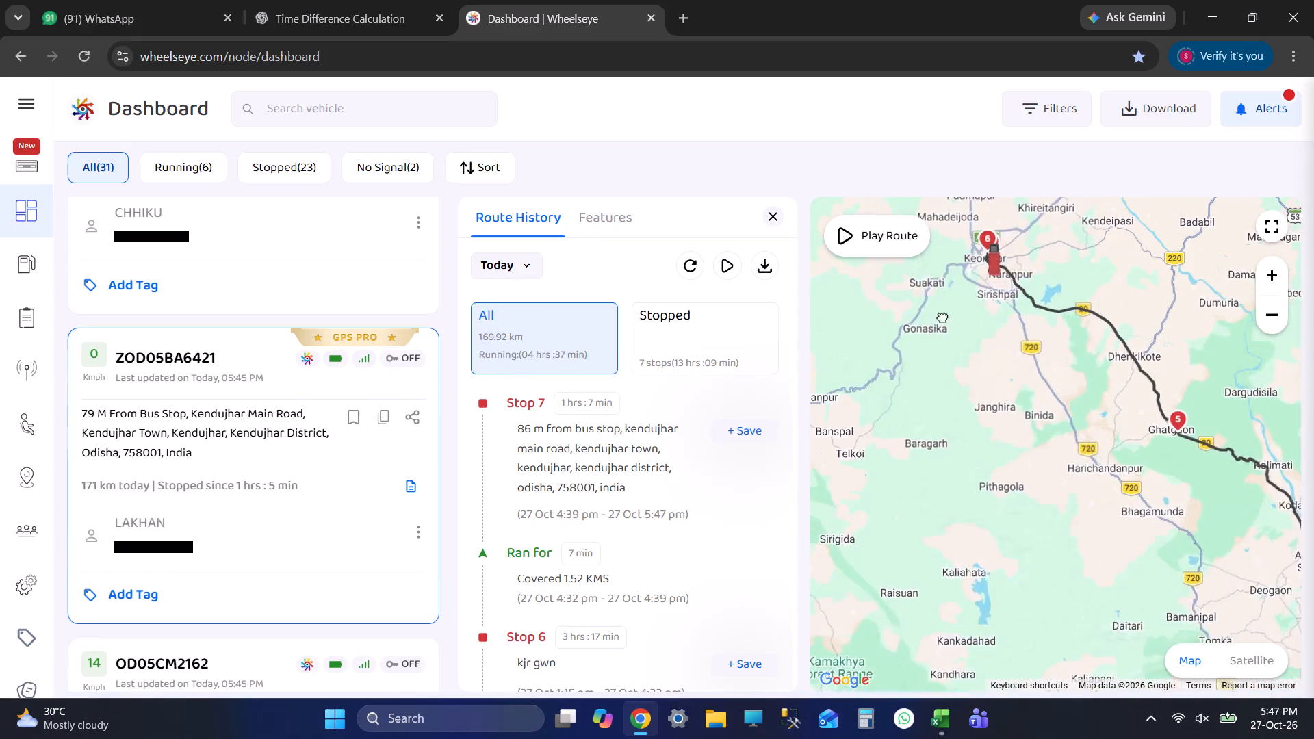
drag(942, 315, 975, 402)
click(591, 443)
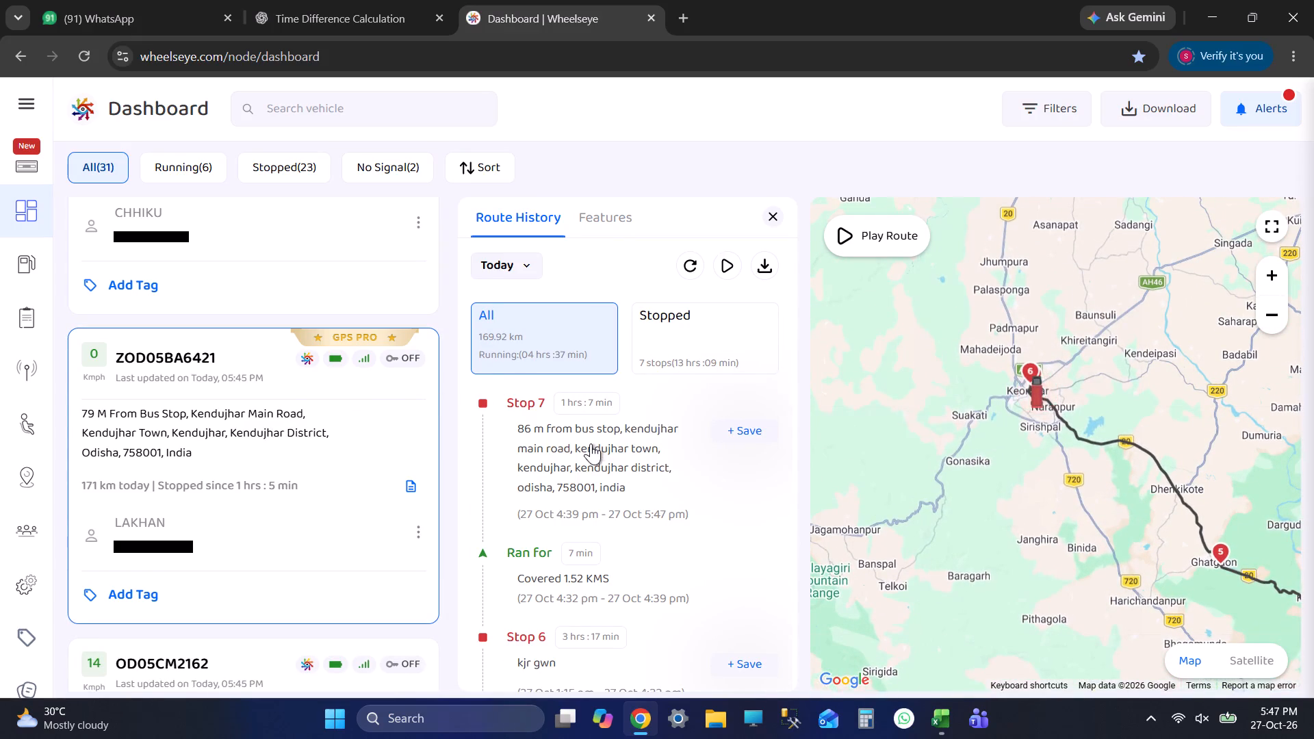
scroll(1074, 439, up, 4)
scroll(1028, 481, up, 2)
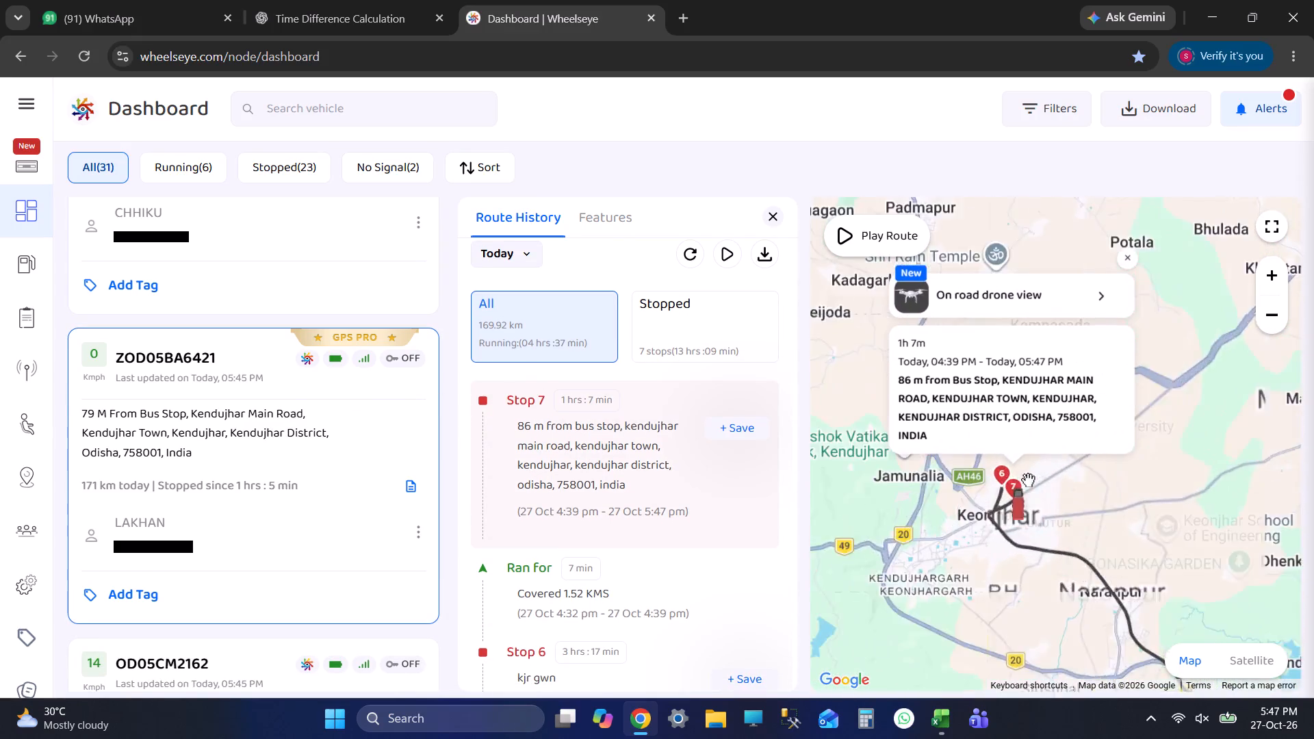
scroll(1027, 546, up, 3)
scroll(987, 472, up, 5)
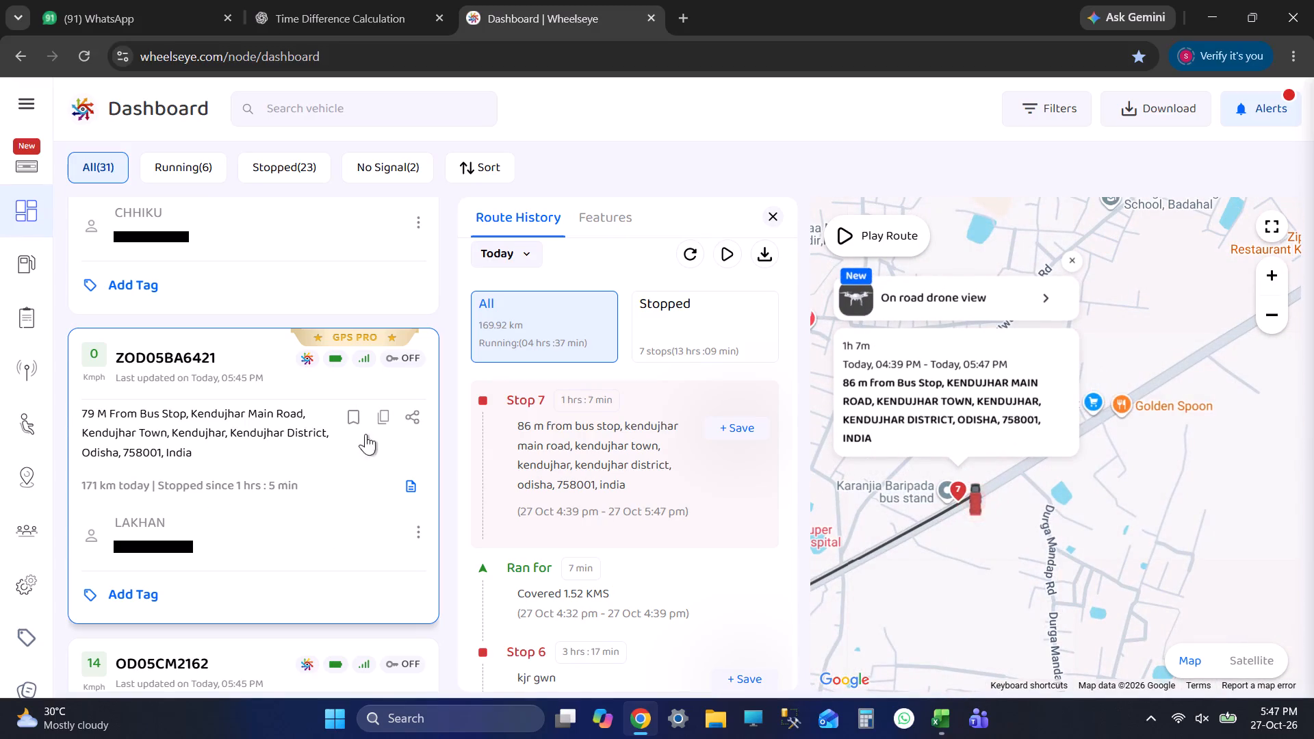
scroll(966, 495, down, 4)
scroll(962, 491, up, 1)
scroll(962, 491, down, 1)
scroll(962, 491, up, 1)
scroll(968, 469, down, 2)
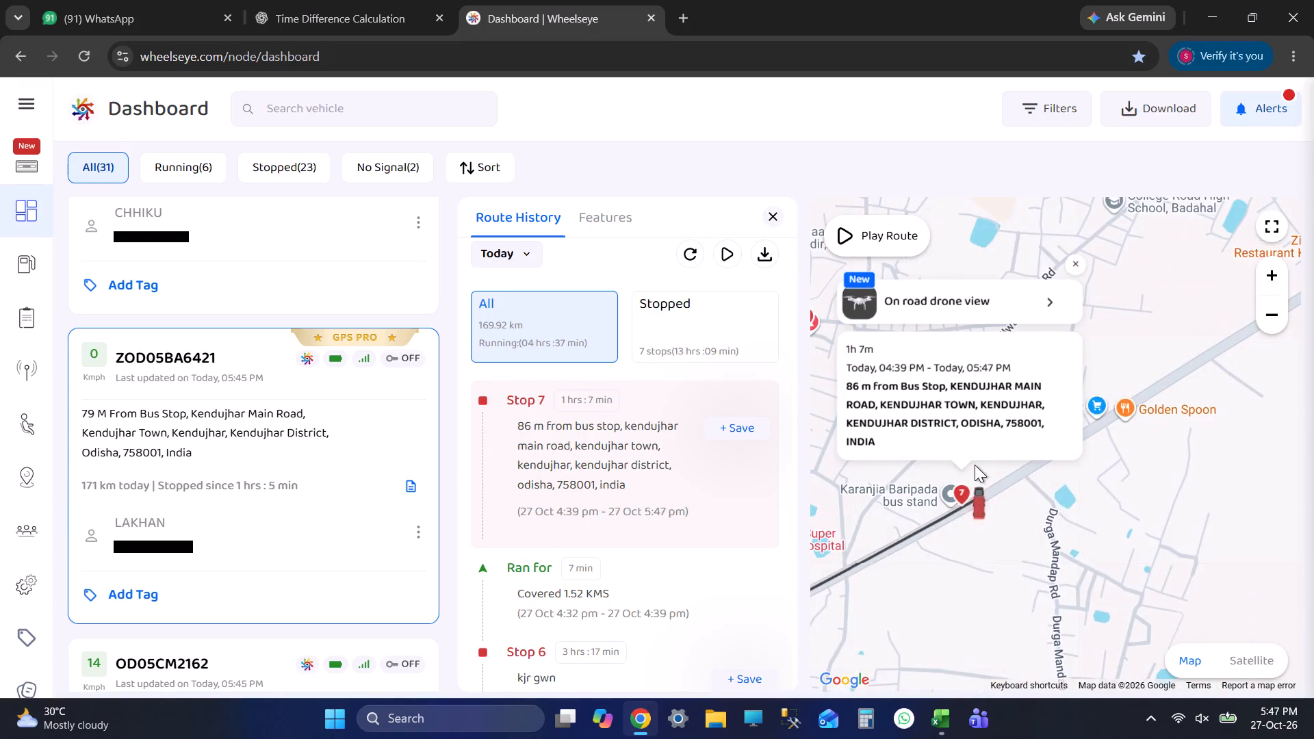
scroll(950, 536, down, 8)
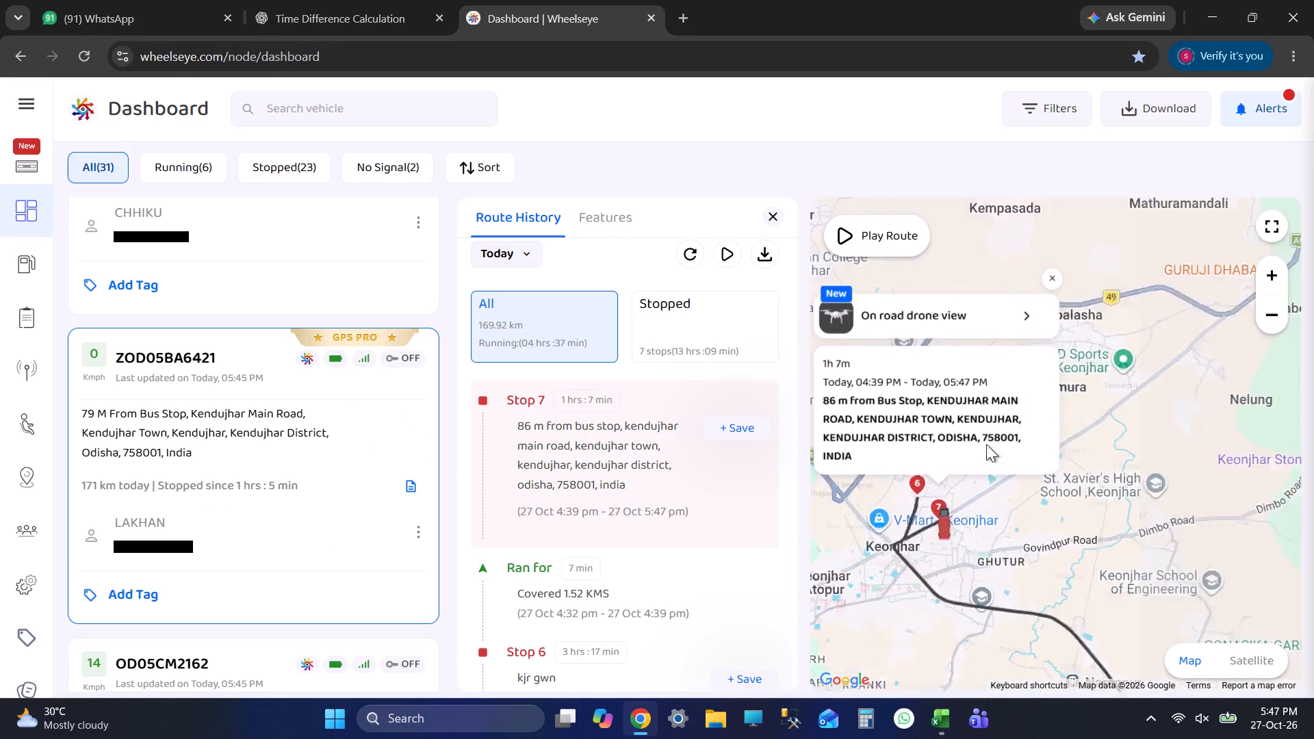
click(1047, 281)
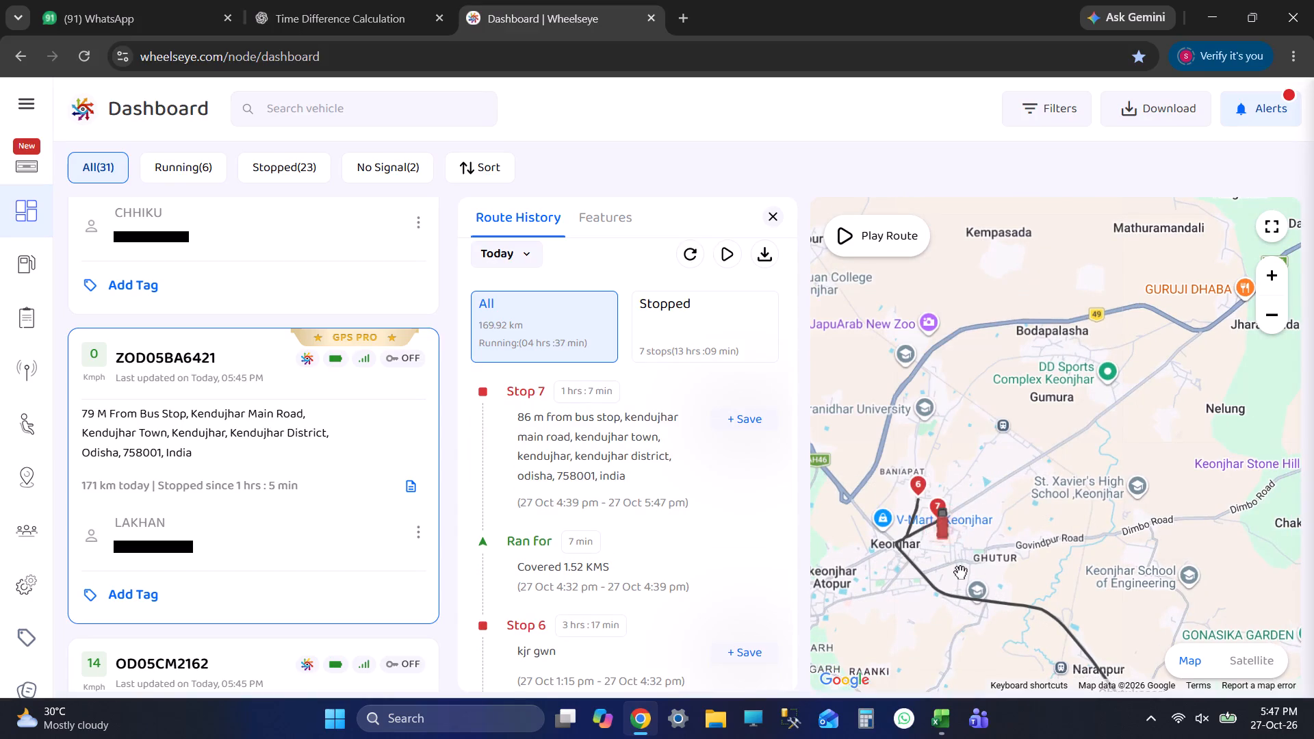
drag(960, 572, 1143, 320)
drag(1098, 389, 1014, 489)
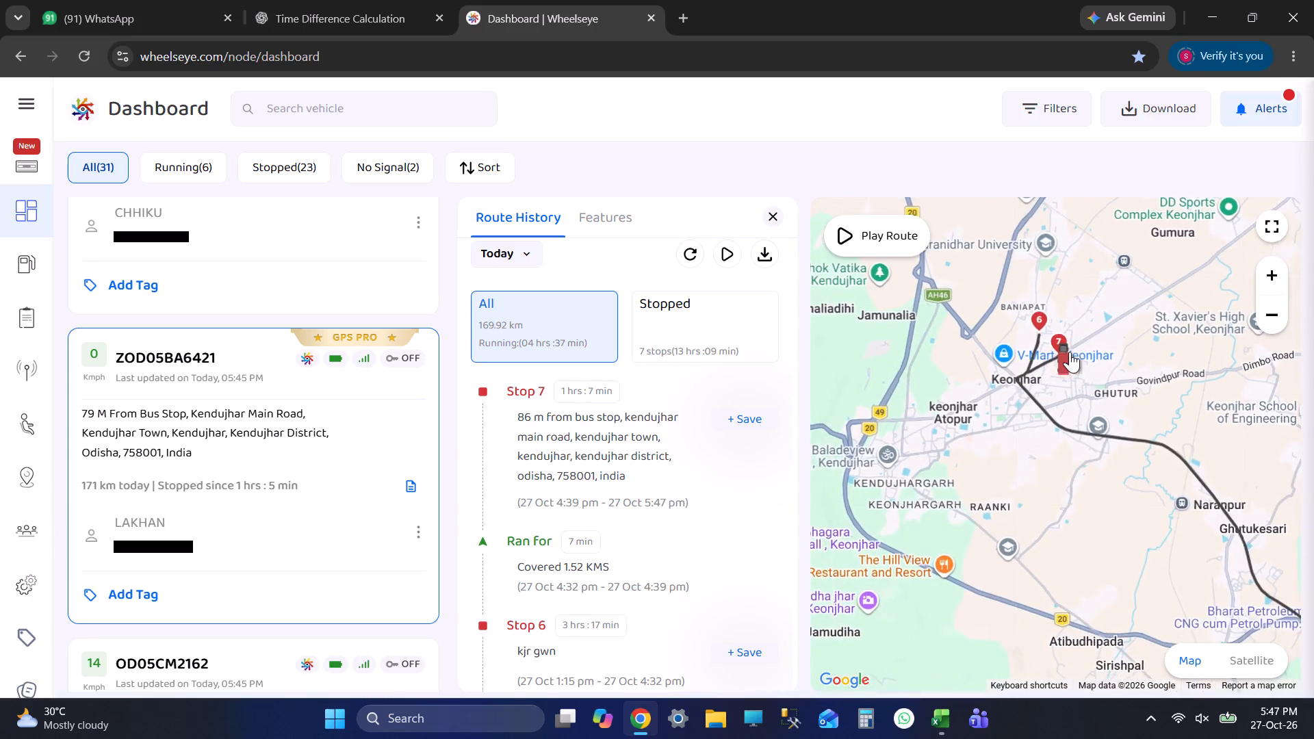
scroll(1069, 360, up, 4)
click(1079, 378)
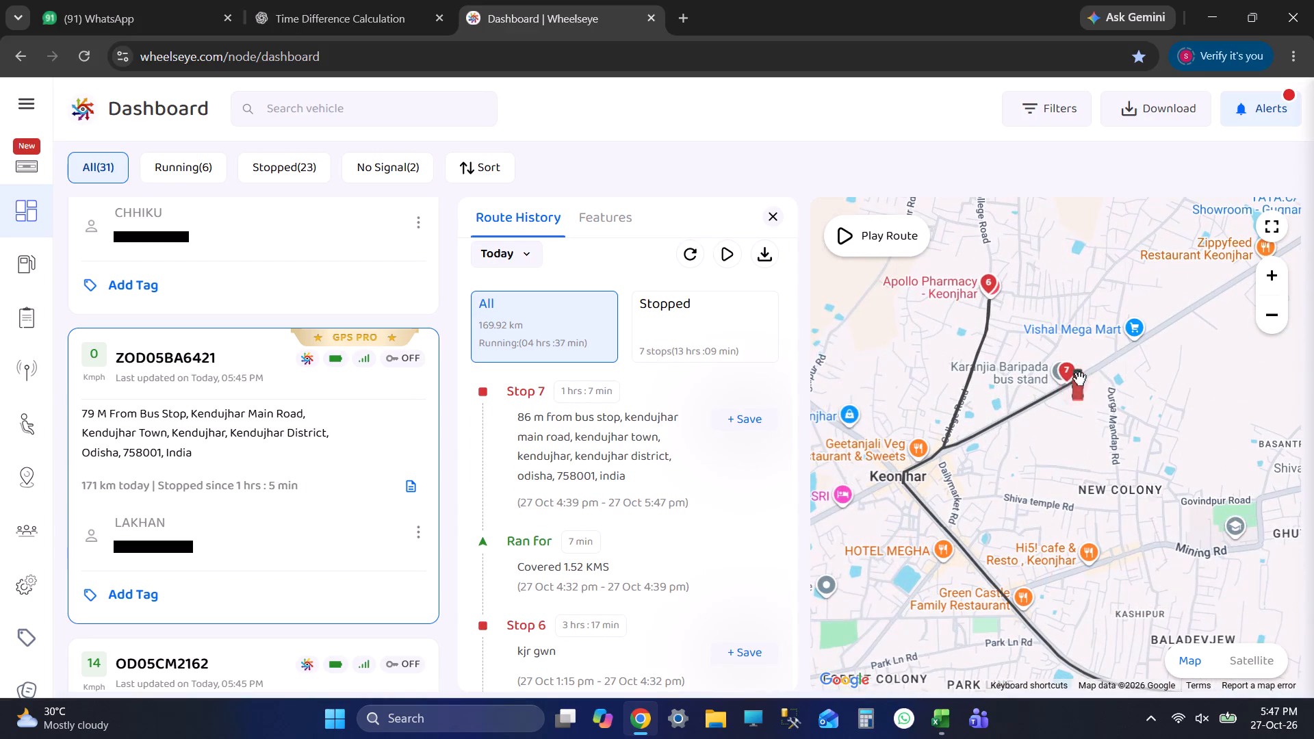
click(1061, 363)
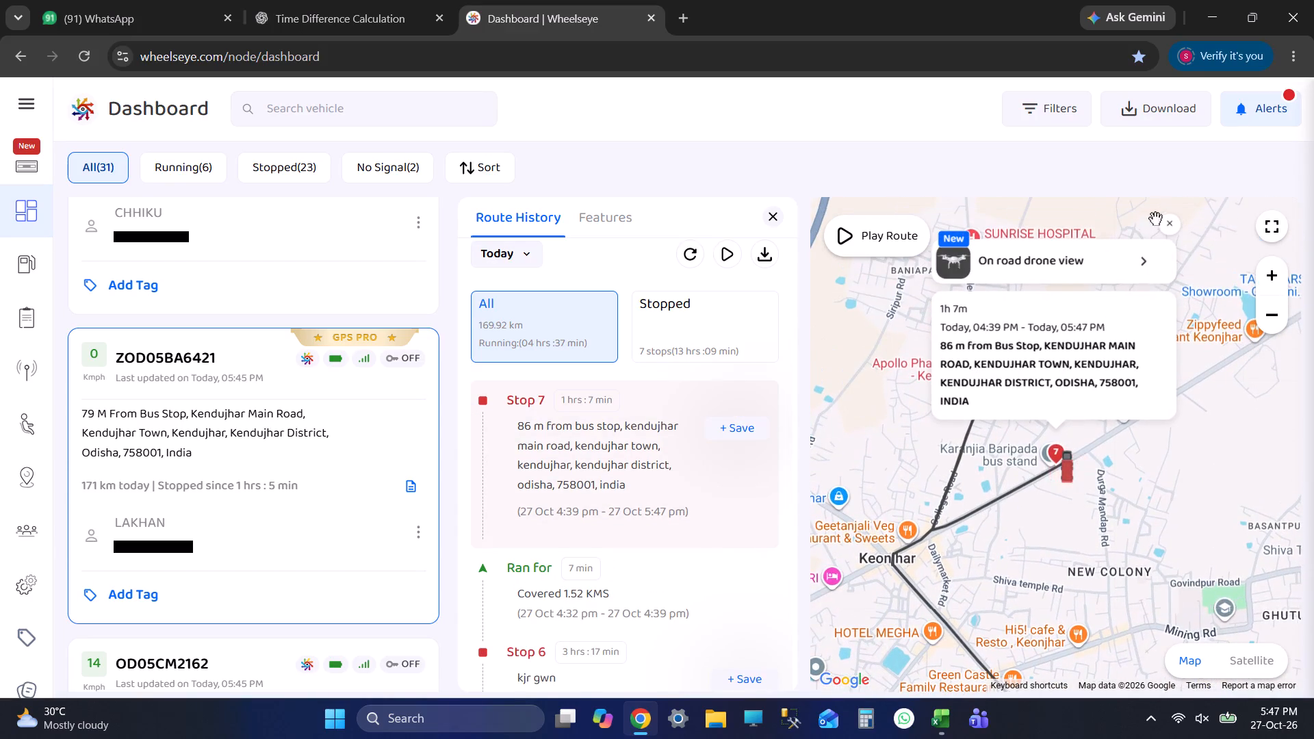
click(1174, 227)
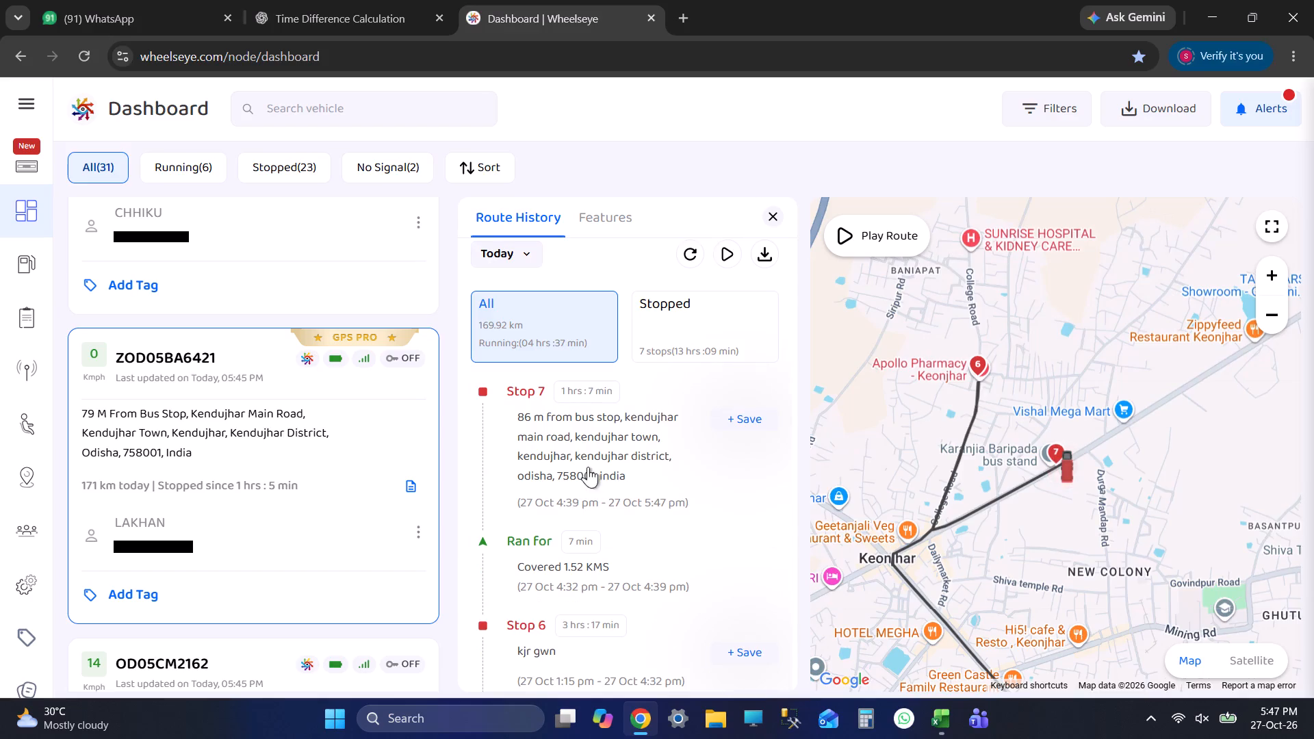
click(603, 428)
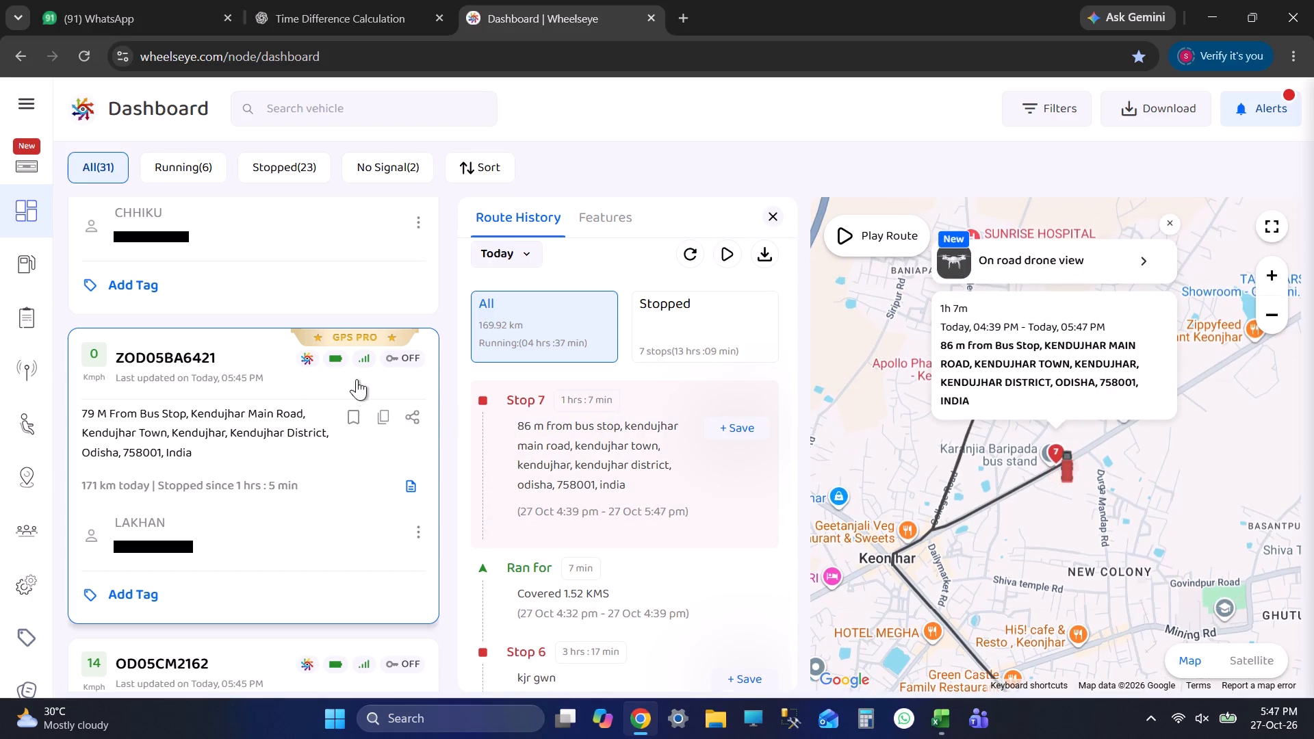
scroll(339, 387, down, 3)
click(266, 461)
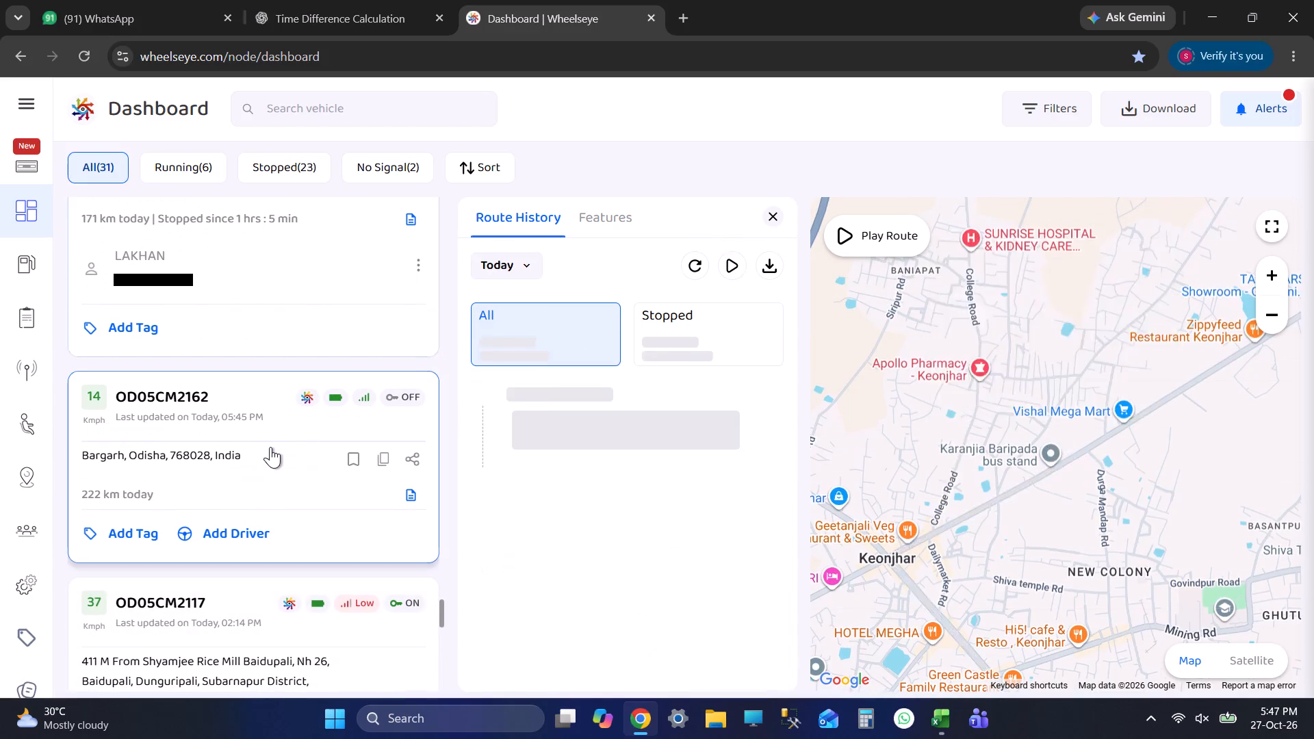
scroll(233, 447, down, 3)
click(232, 372)
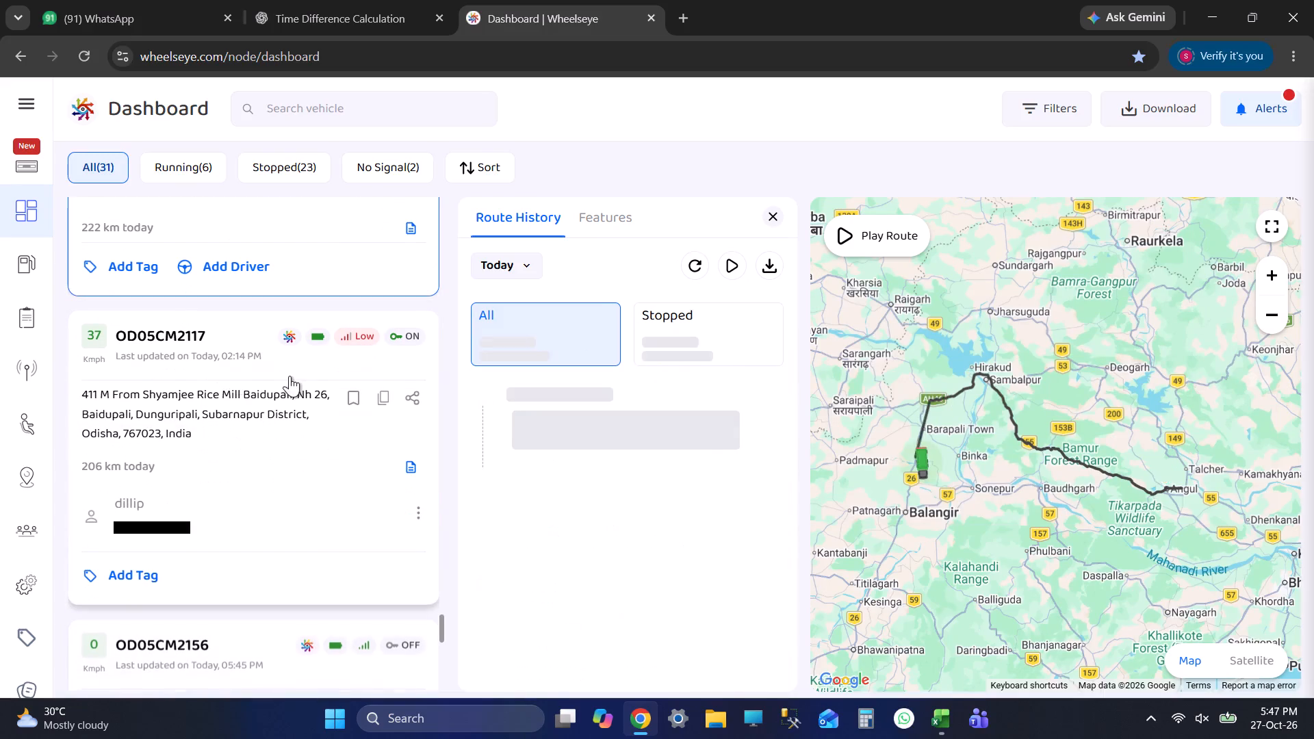
scroll(322, 418, down, 4)
click(326, 361)
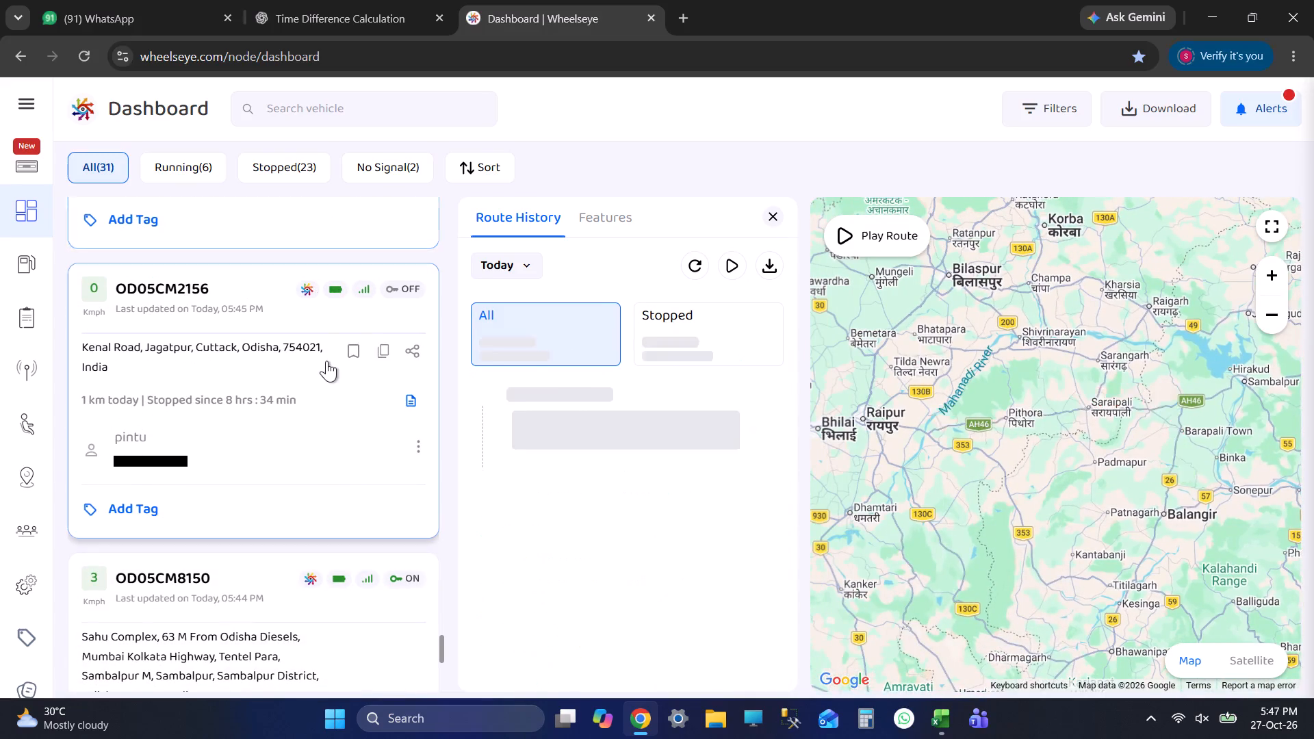
scroll(284, 325, down, 3)
click(311, 346)
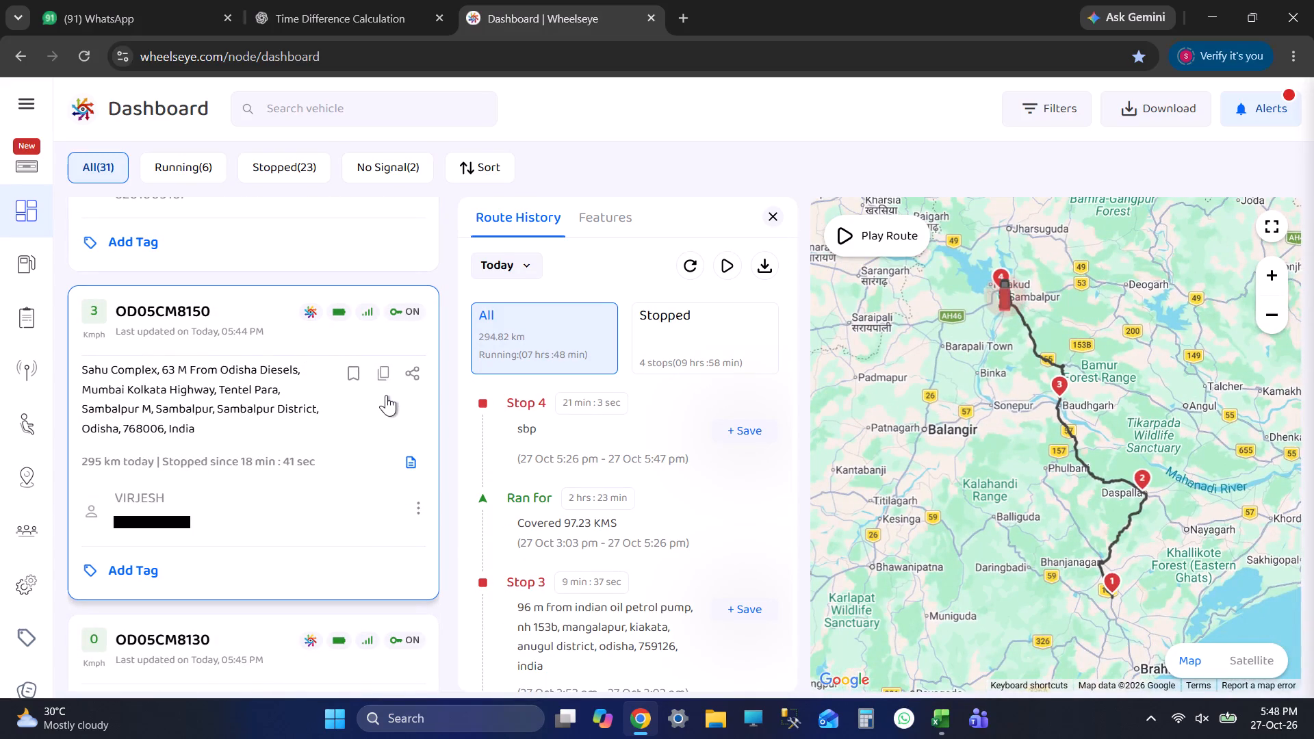
scroll(279, 422, down, 4)
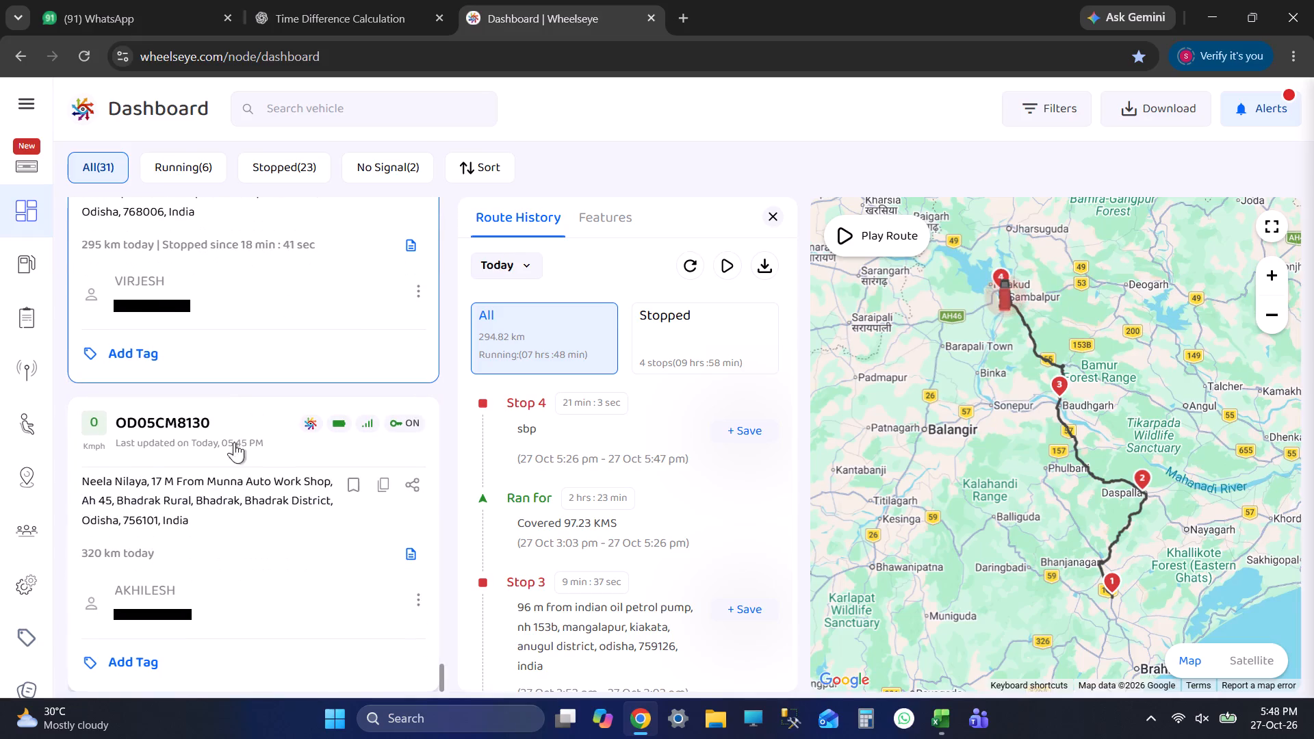
drag(213, 491, 206, 496)
scroll(285, 477, down, 9)
scroll(302, 263, up, 2)
scroll(313, 274, down, 1)
scroll(319, 285, up, 20)
scroll(319, 285, up, 5)
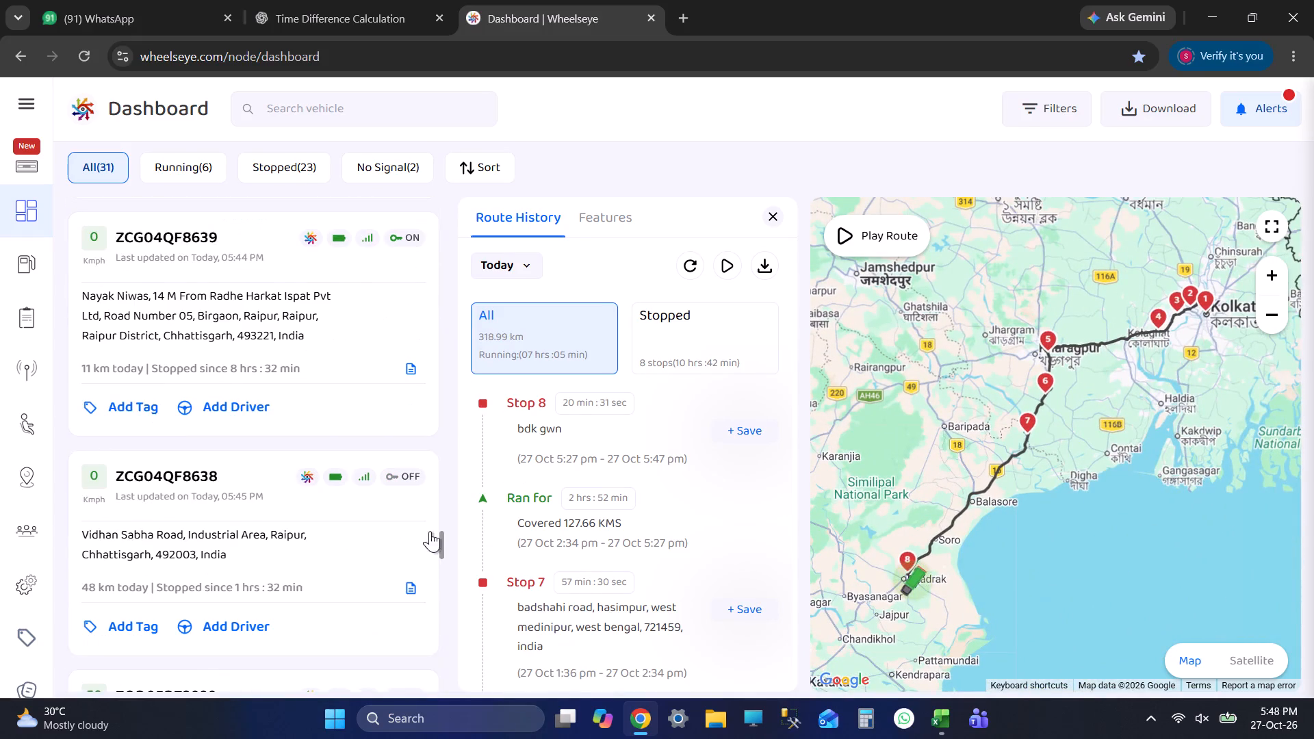
key(alt+Tab)
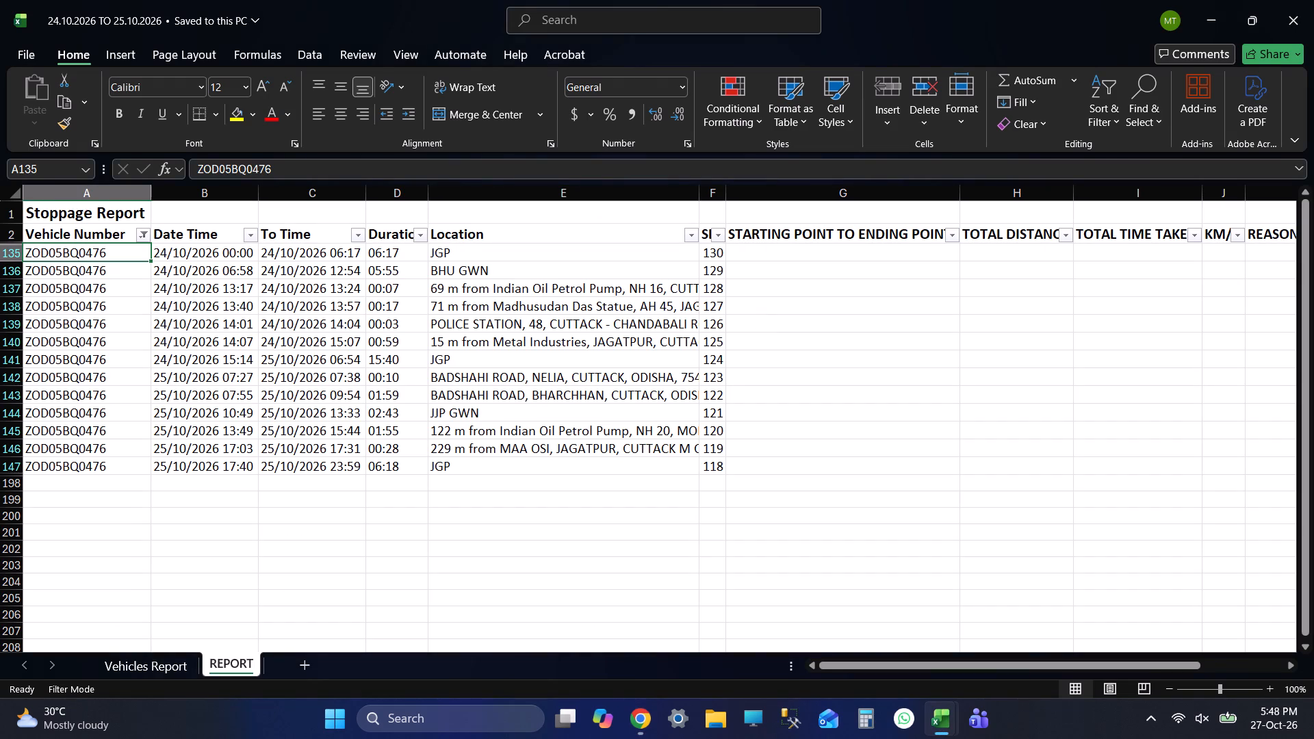
key(ctrl+c)
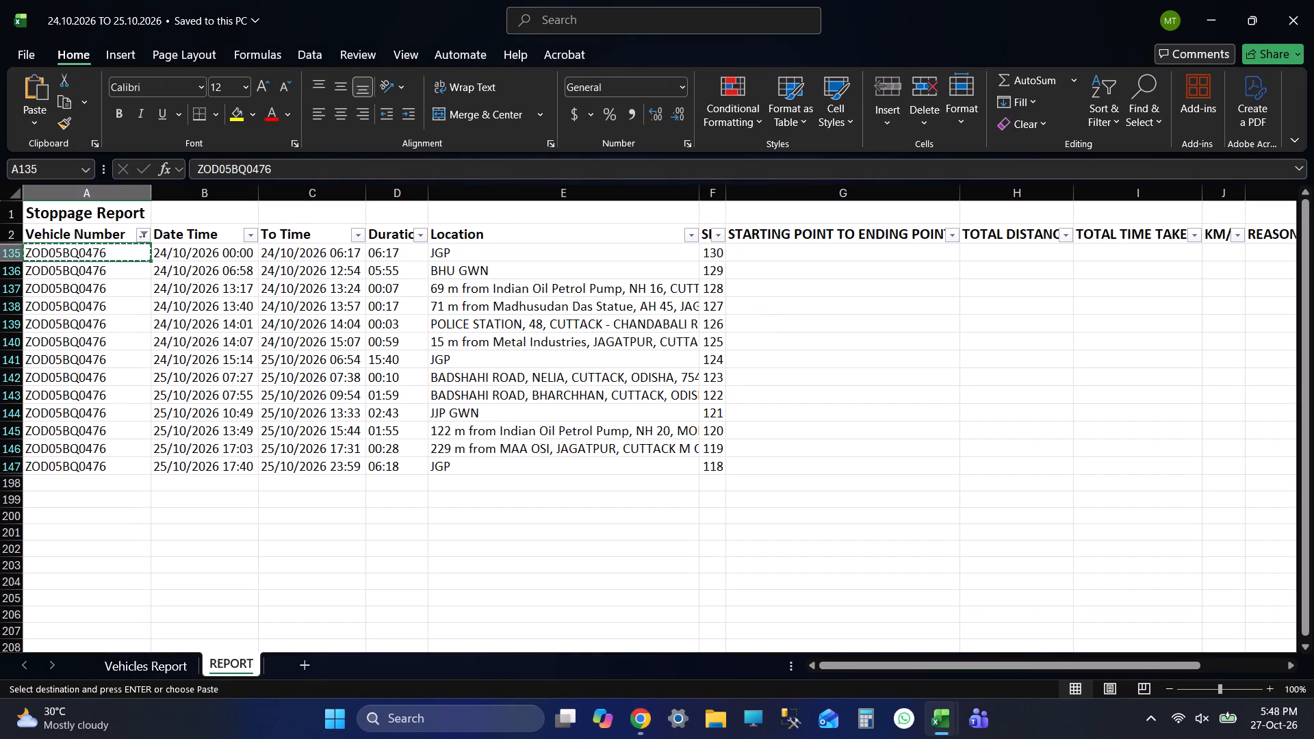
key(alt+Tab)
click(254, 119)
key(ctrl+v)
key(Return)
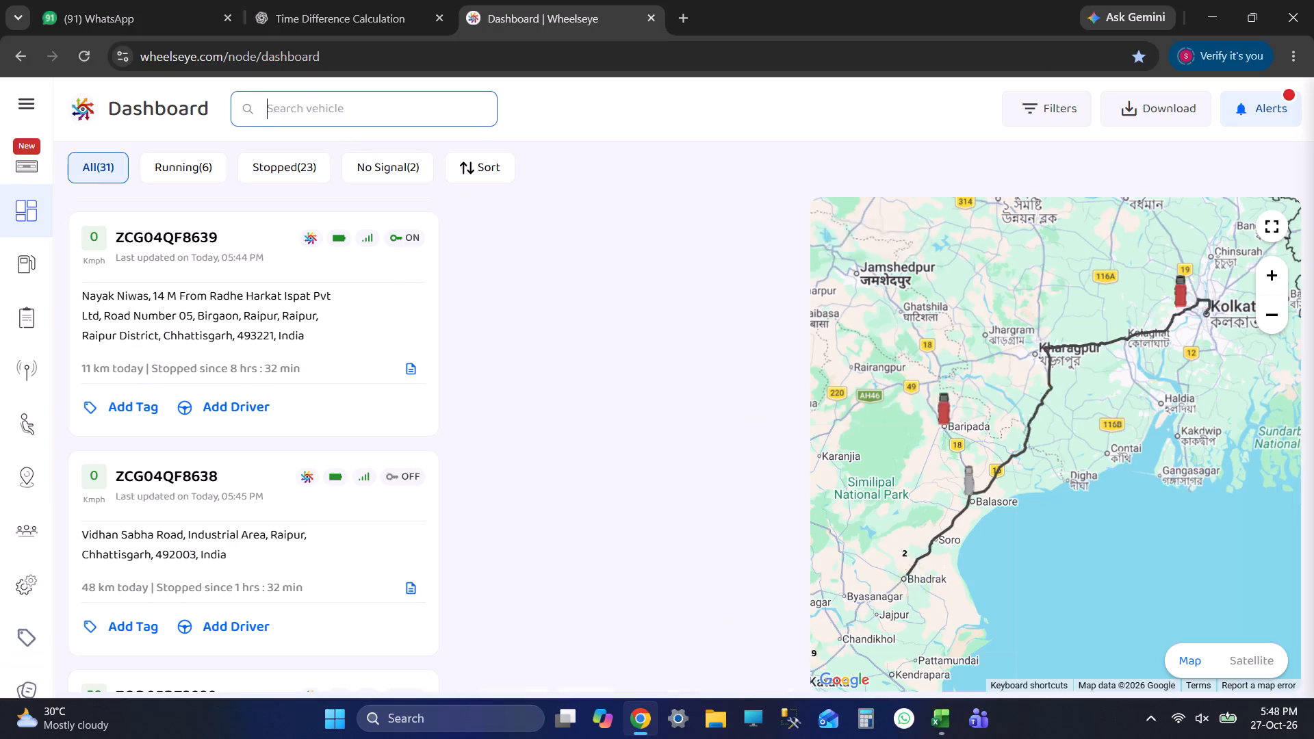
click(181, 380)
click(511, 275)
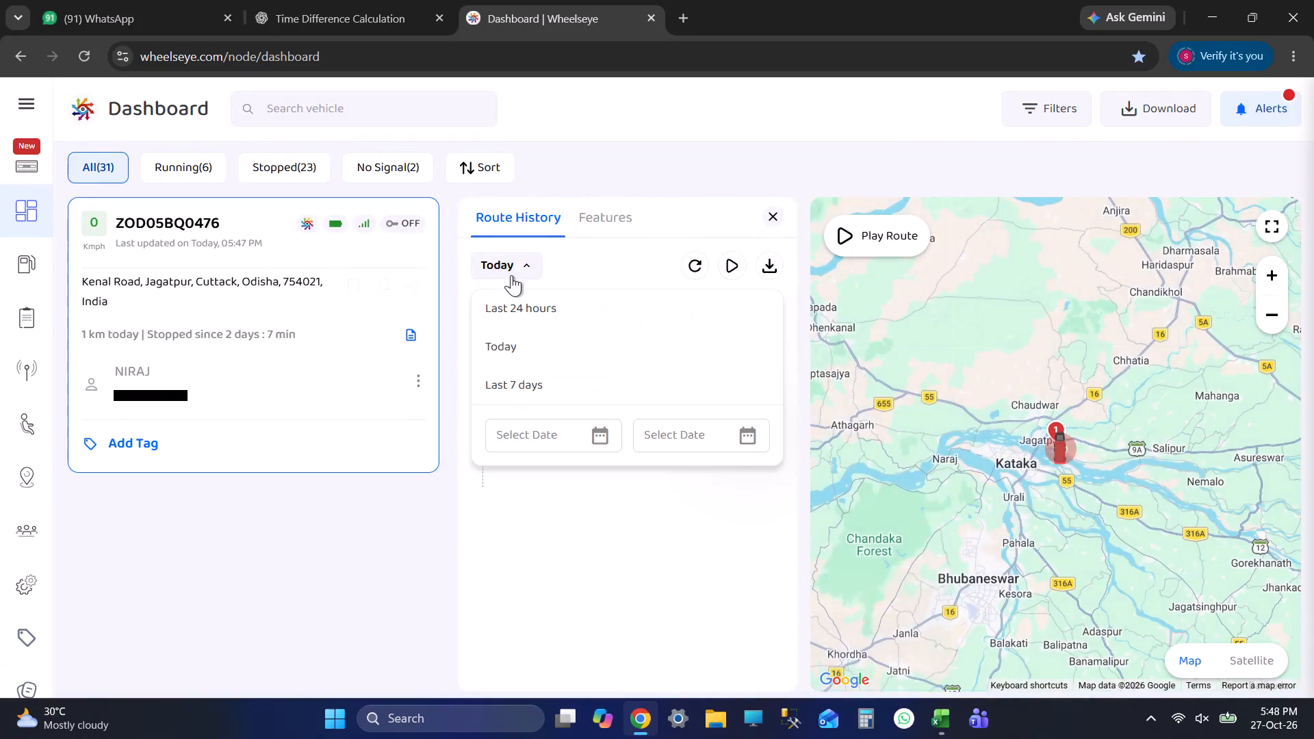
click(543, 391)
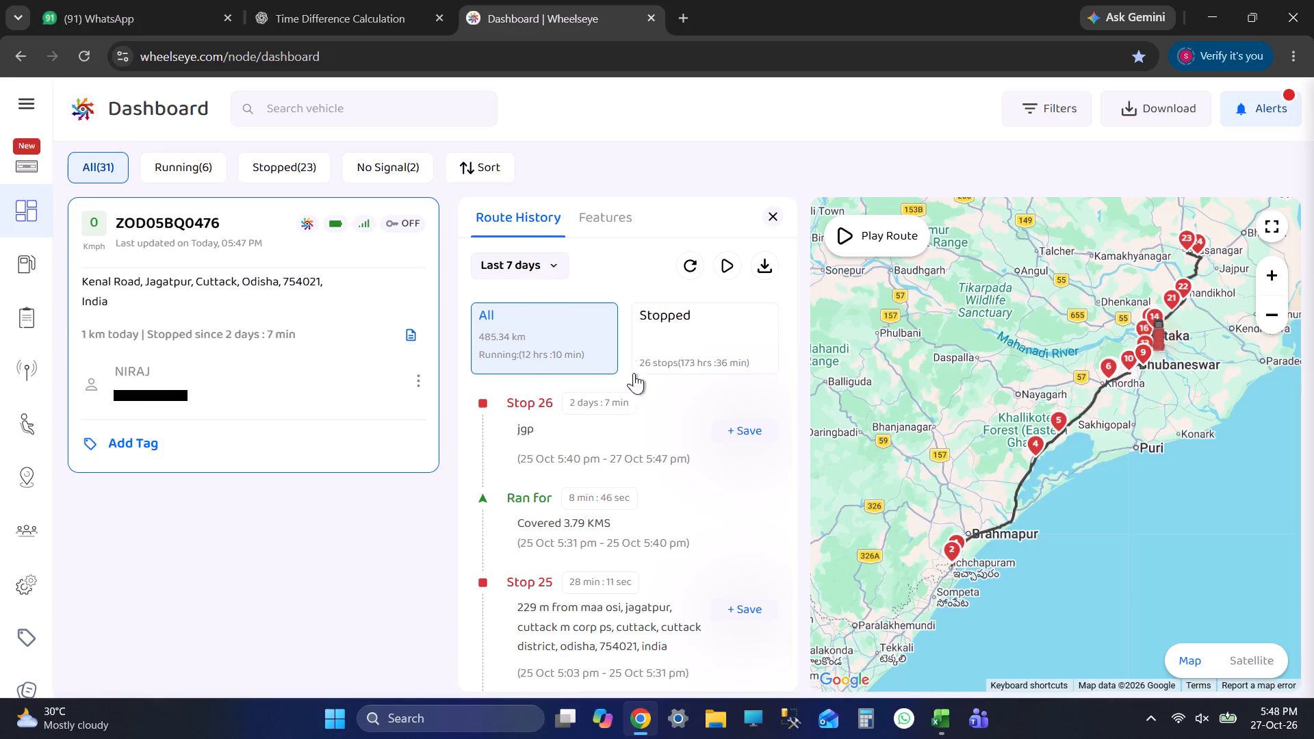
key(alt+Tab)
key(alt+Tab)
key(alt+Tab)
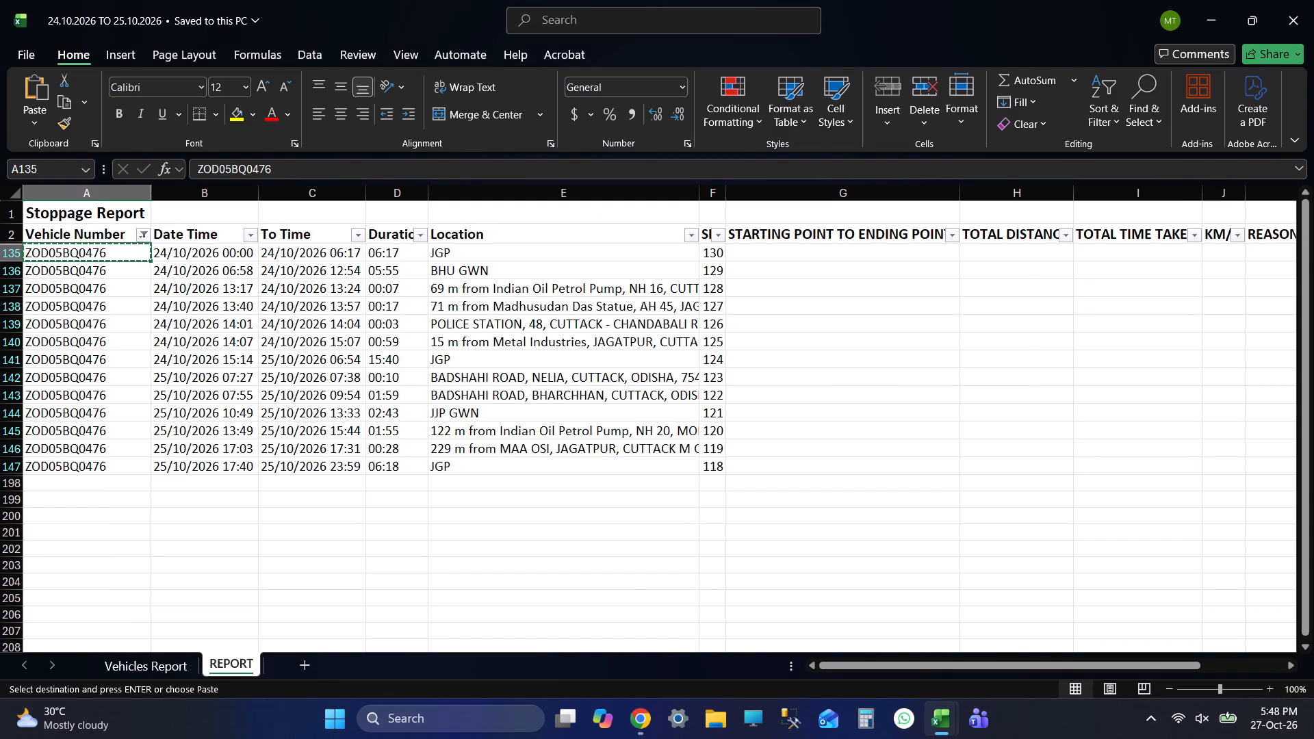
key(alt+Tab)
key(alt+Tab)
key(alt+Tab)
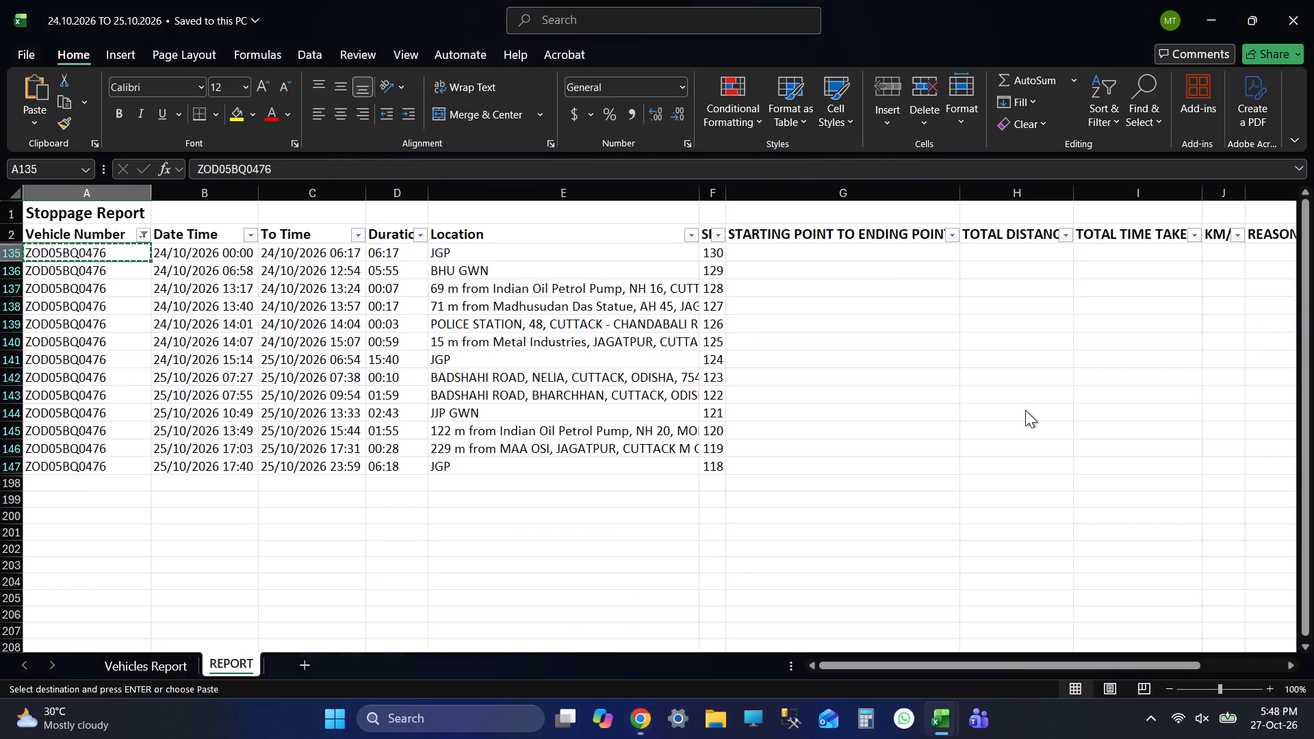
scroll(1040, 422, up, 3)
click(561, 445)
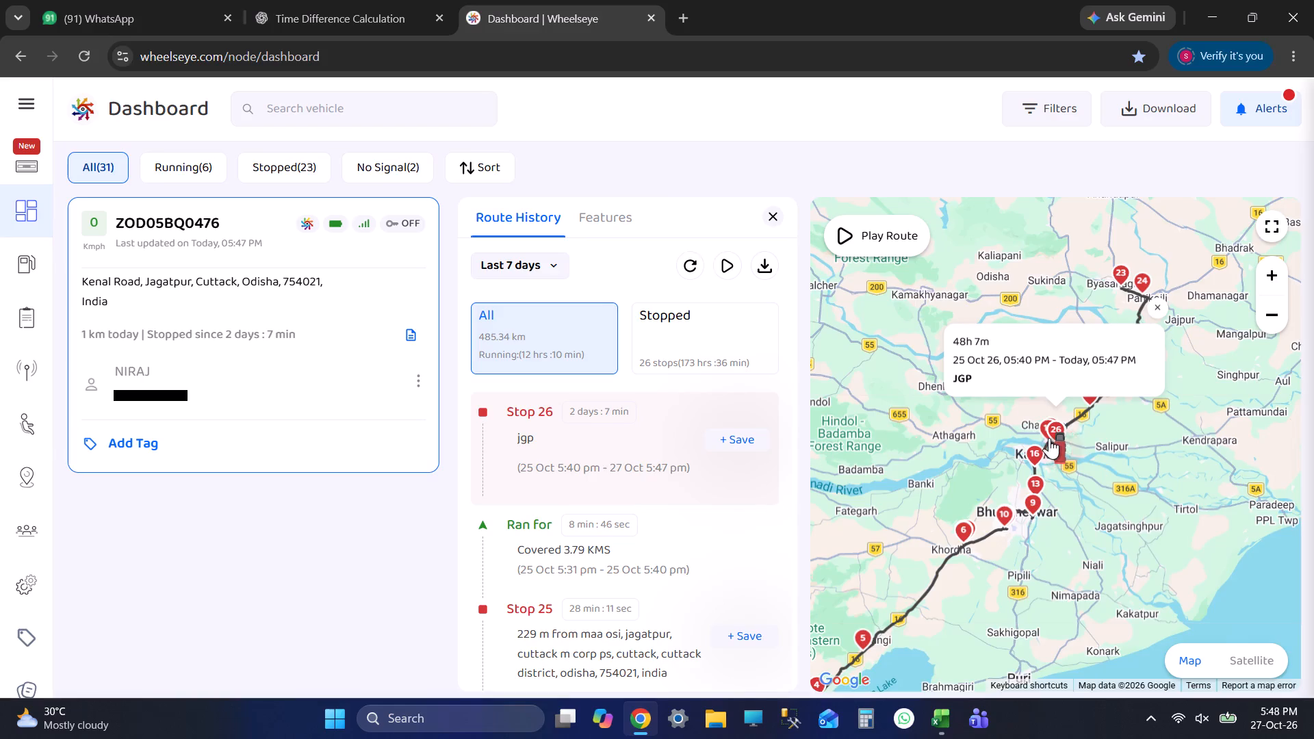
scroll(1049, 438, up, 2)
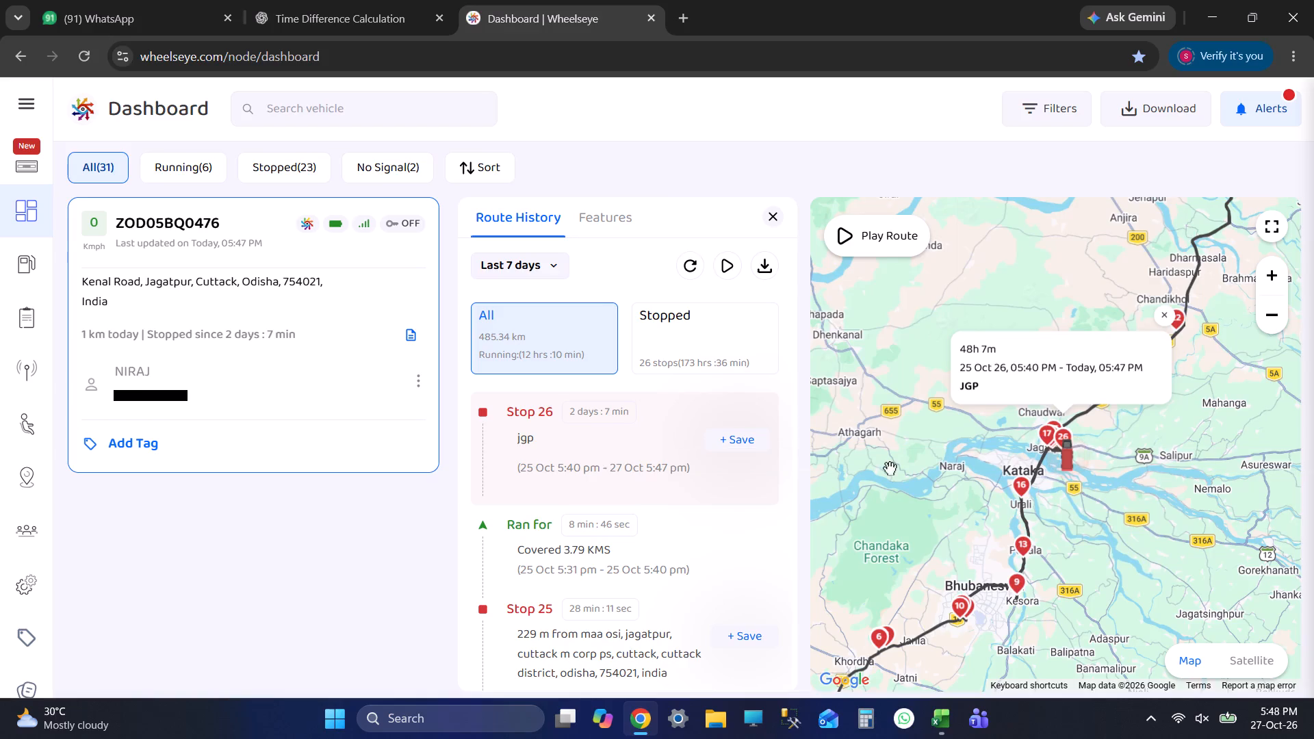
click(593, 451)
key(alt+Tab)
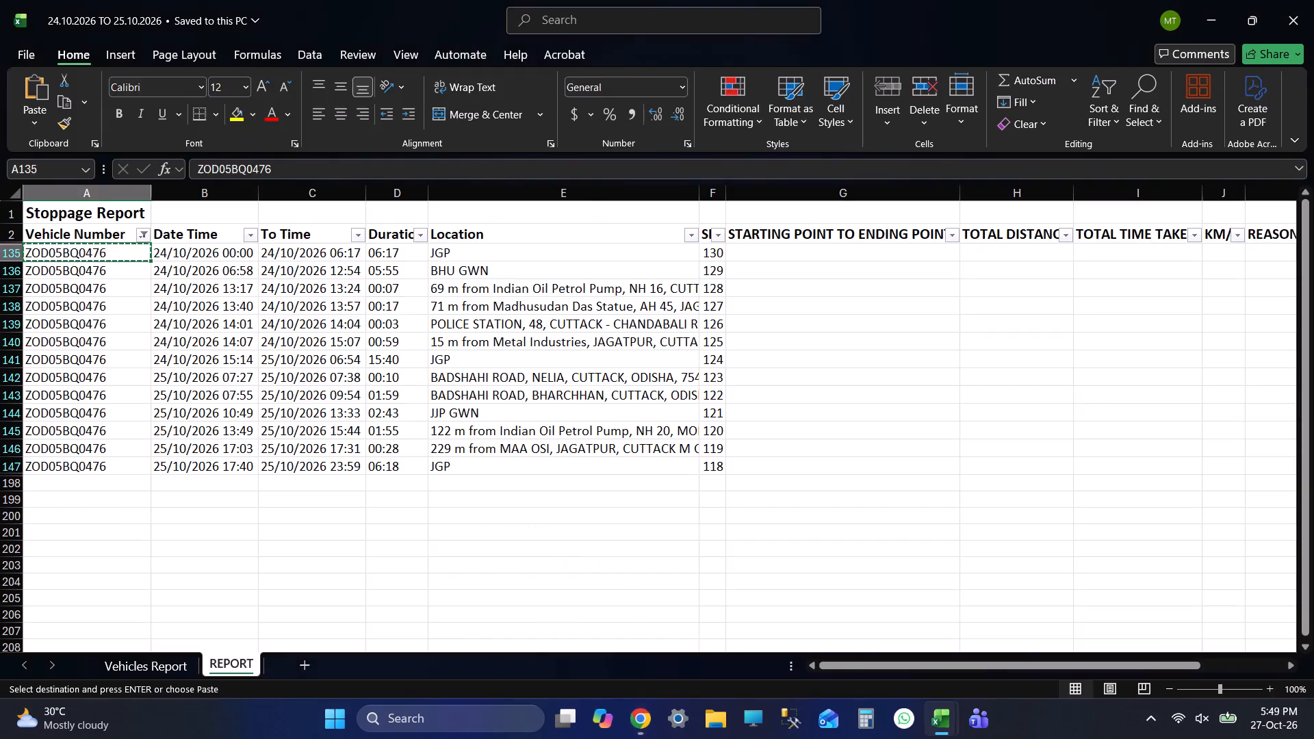
key(alt+Tab)
key(alt+Tab)
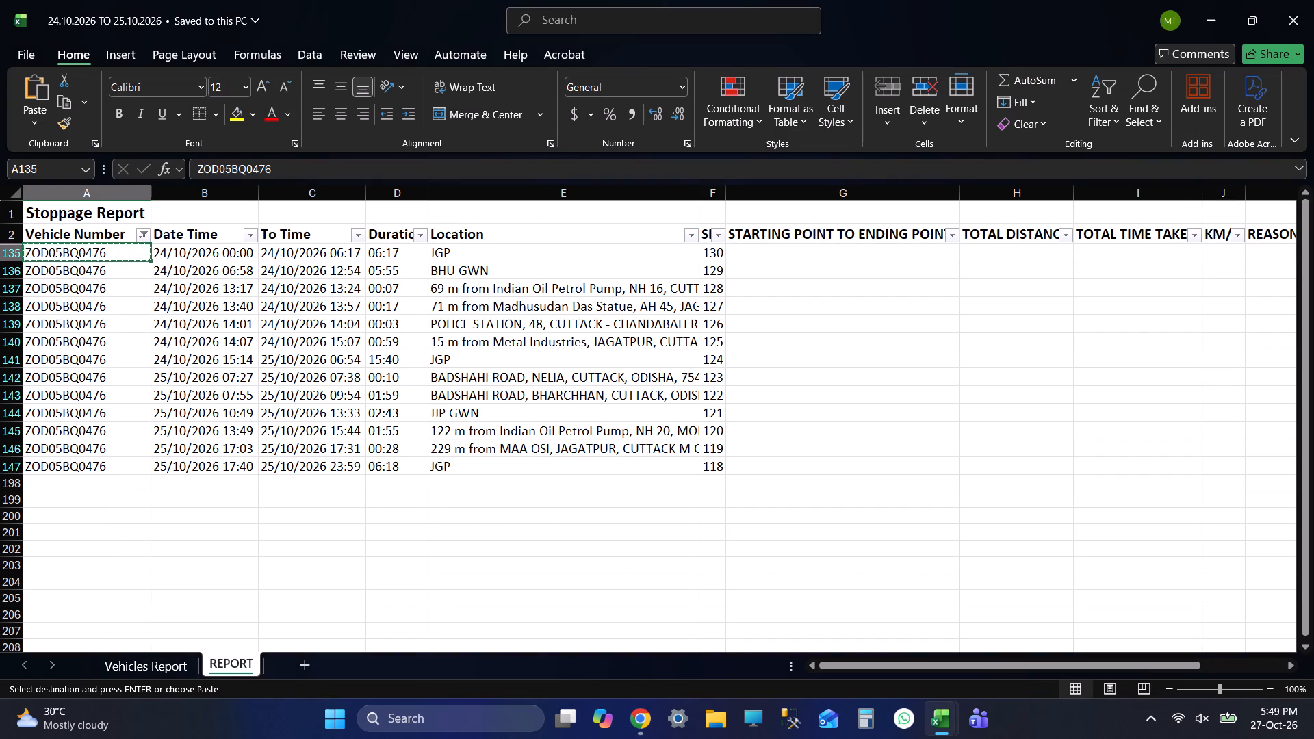
key(alt+Tab)
key(alt+Tab)
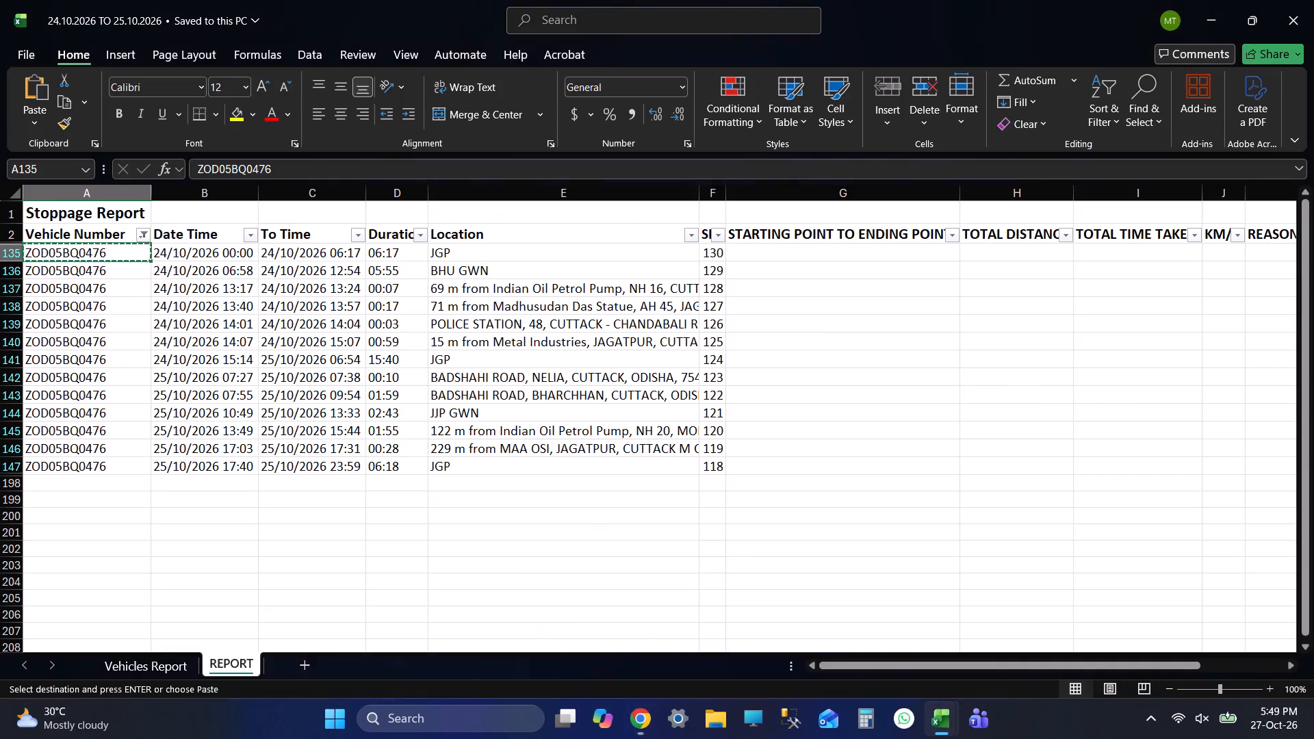
key(alt+Tab)
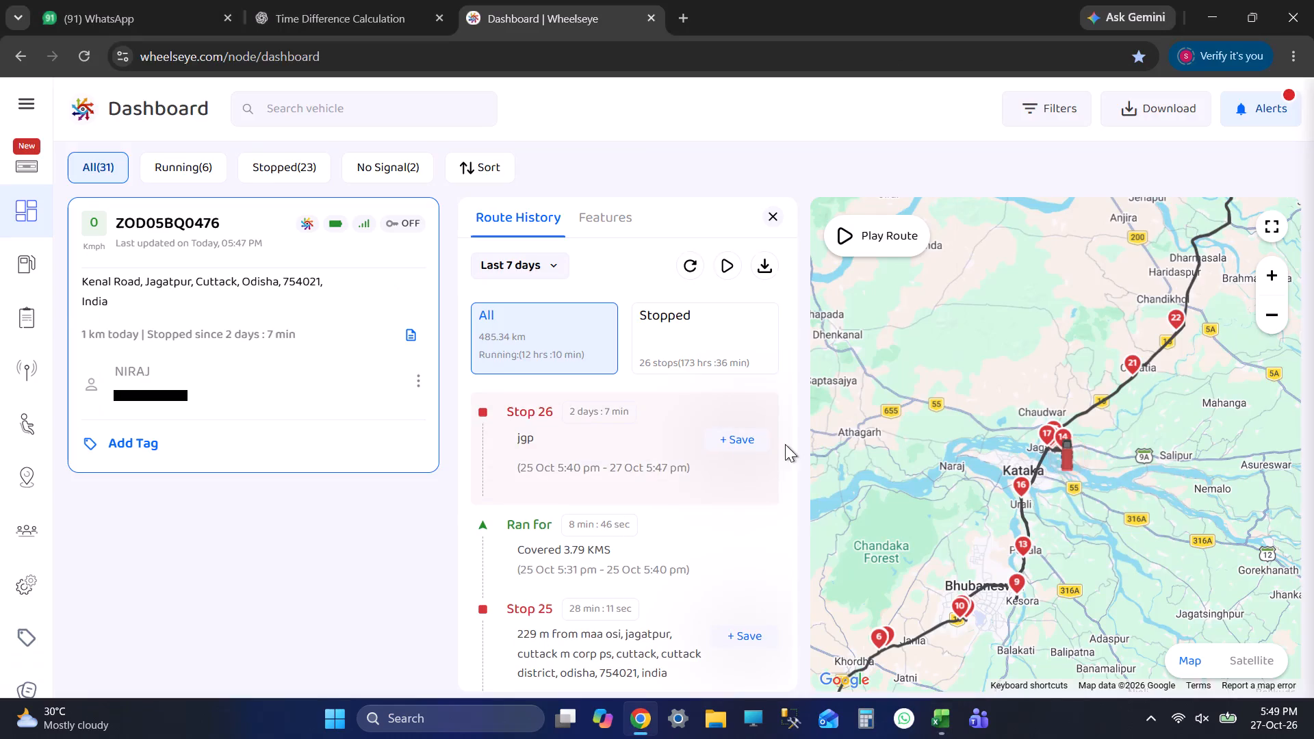
key(alt+Tab)
key(alt+Tab)
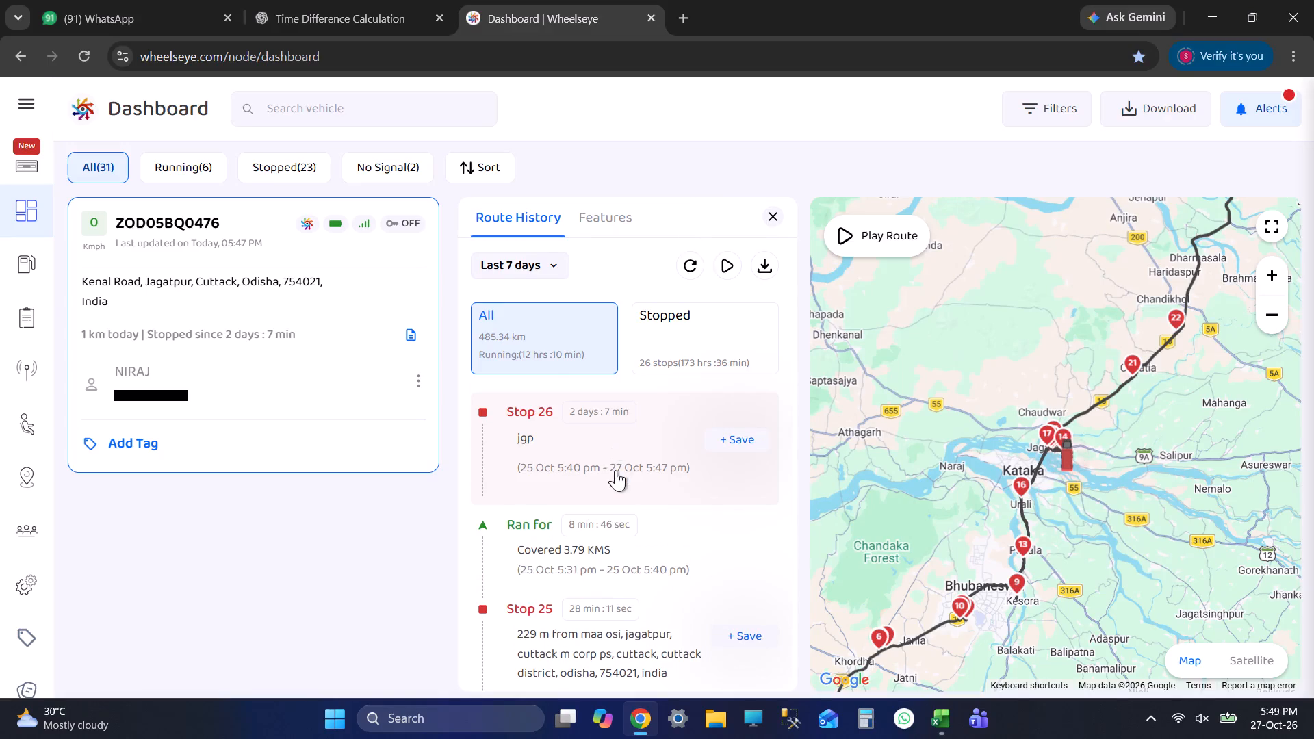
scroll(615, 470, down, 2)
scroll(615, 470, up, 1)
scroll(615, 470, down, 17)
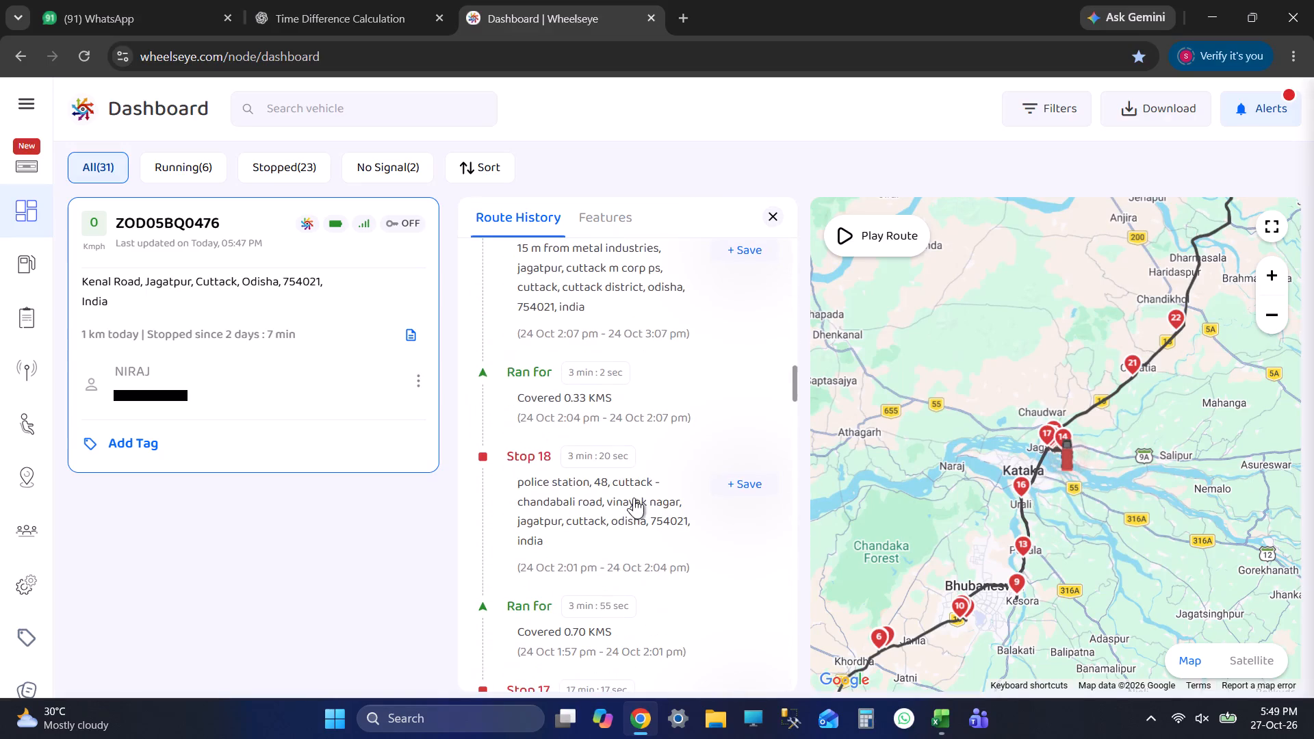
key(alt+Tab)
key(alt+Tab)
scroll(634, 497, down, 3)
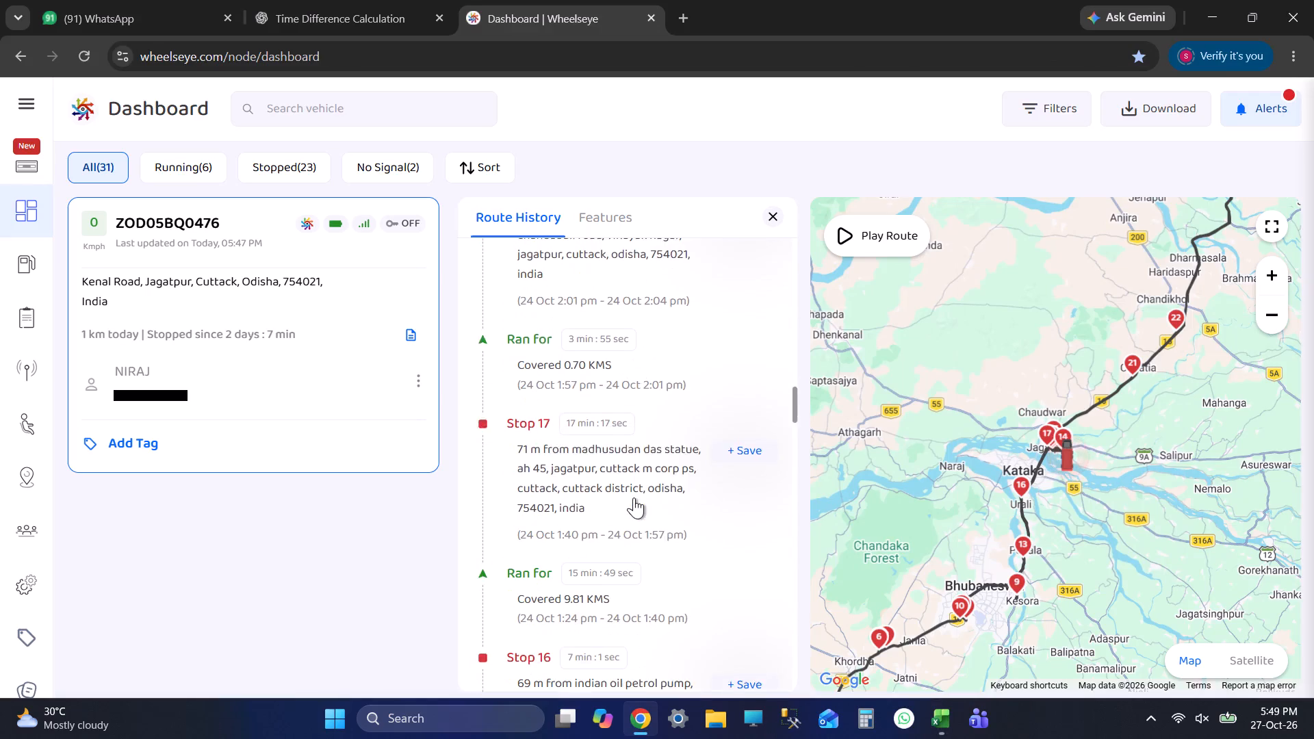
scroll(634, 497, down, 6)
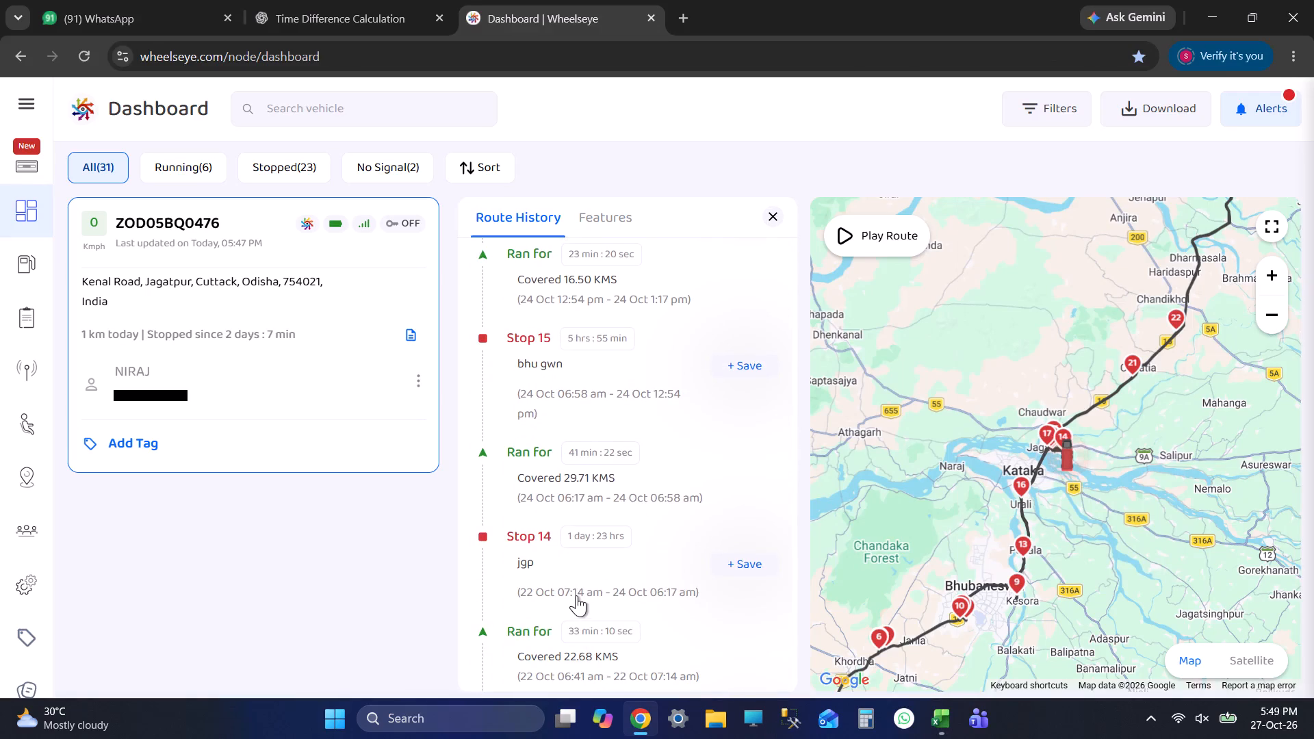
click(576, 595)
key(alt+Tab)
key(alt+Tab)
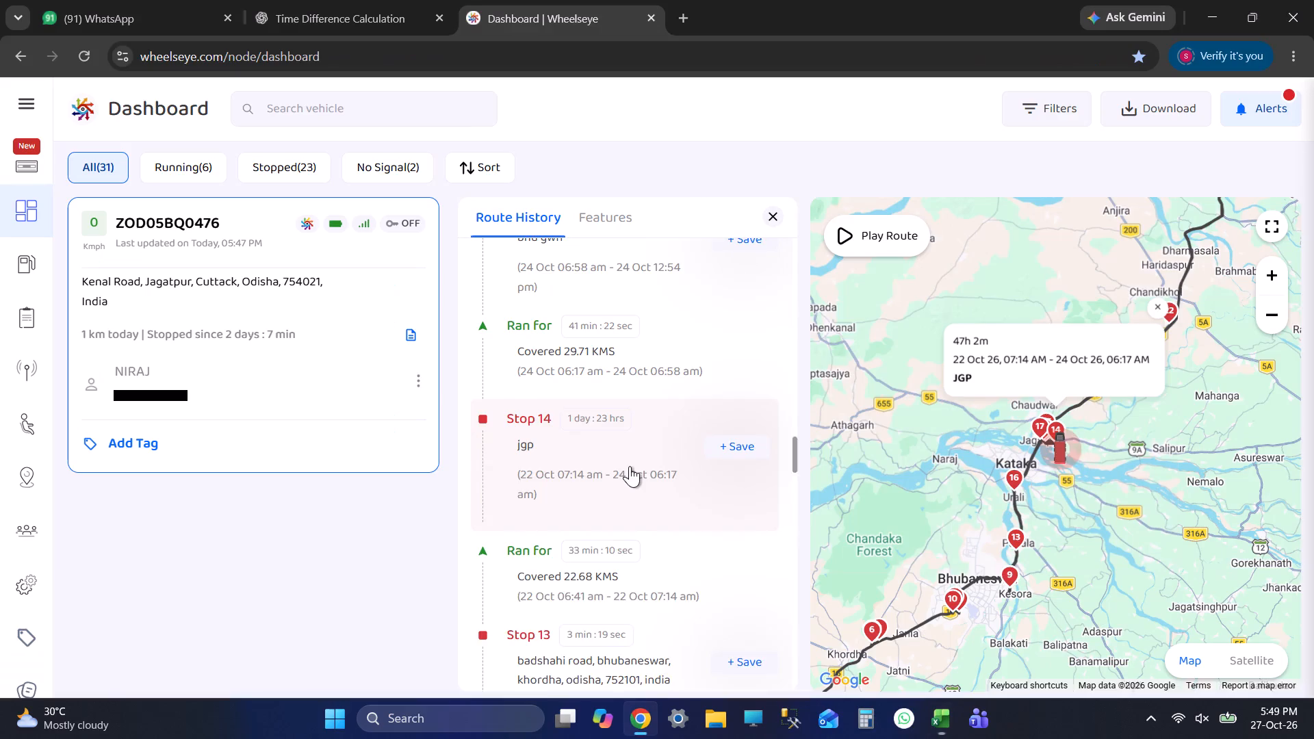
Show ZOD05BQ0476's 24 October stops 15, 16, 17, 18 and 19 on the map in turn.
scroll(630, 466, up, 2)
click(613, 416)
scroll(1068, 404, up, 2)
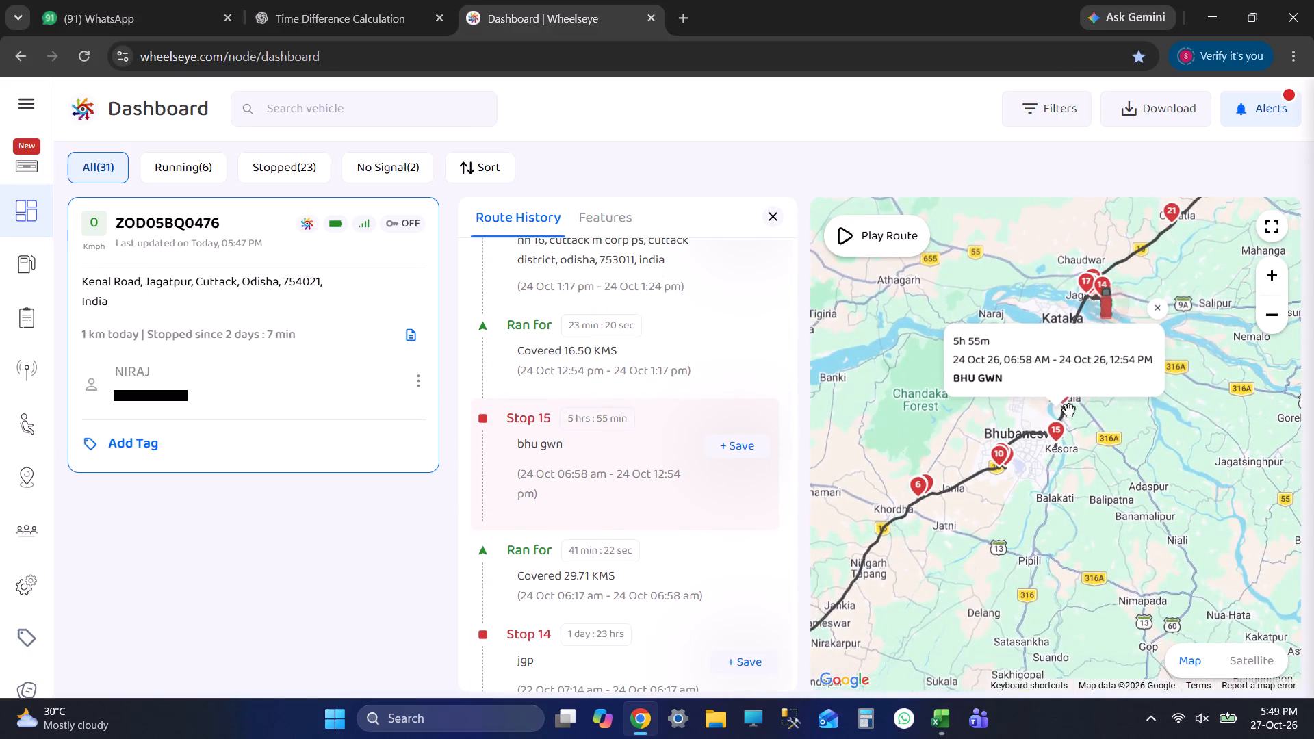
scroll(688, 467, up, 3)
click(557, 465)
scroll(557, 465, up, 2)
click(593, 448)
scroll(631, 455, up, 2)
click(606, 378)
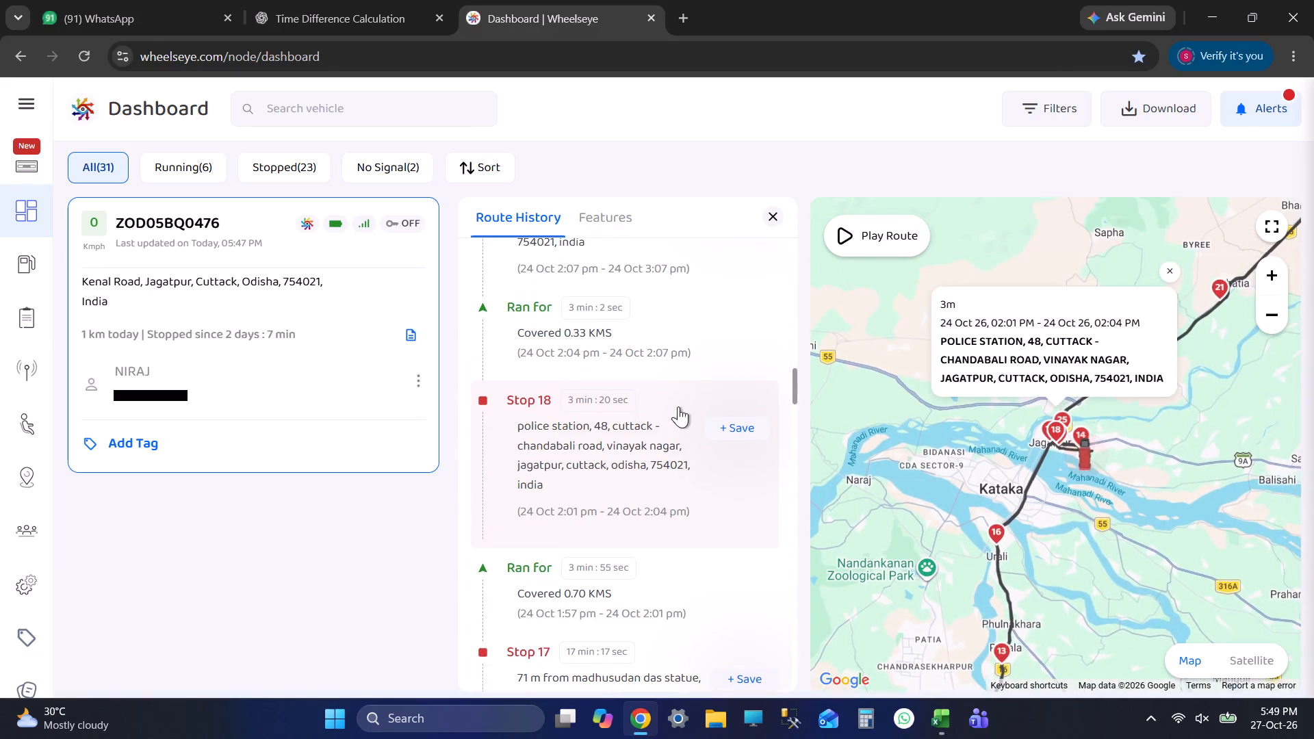
scroll(1112, 437, up, 12)
scroll(1002, 452, up, 2)
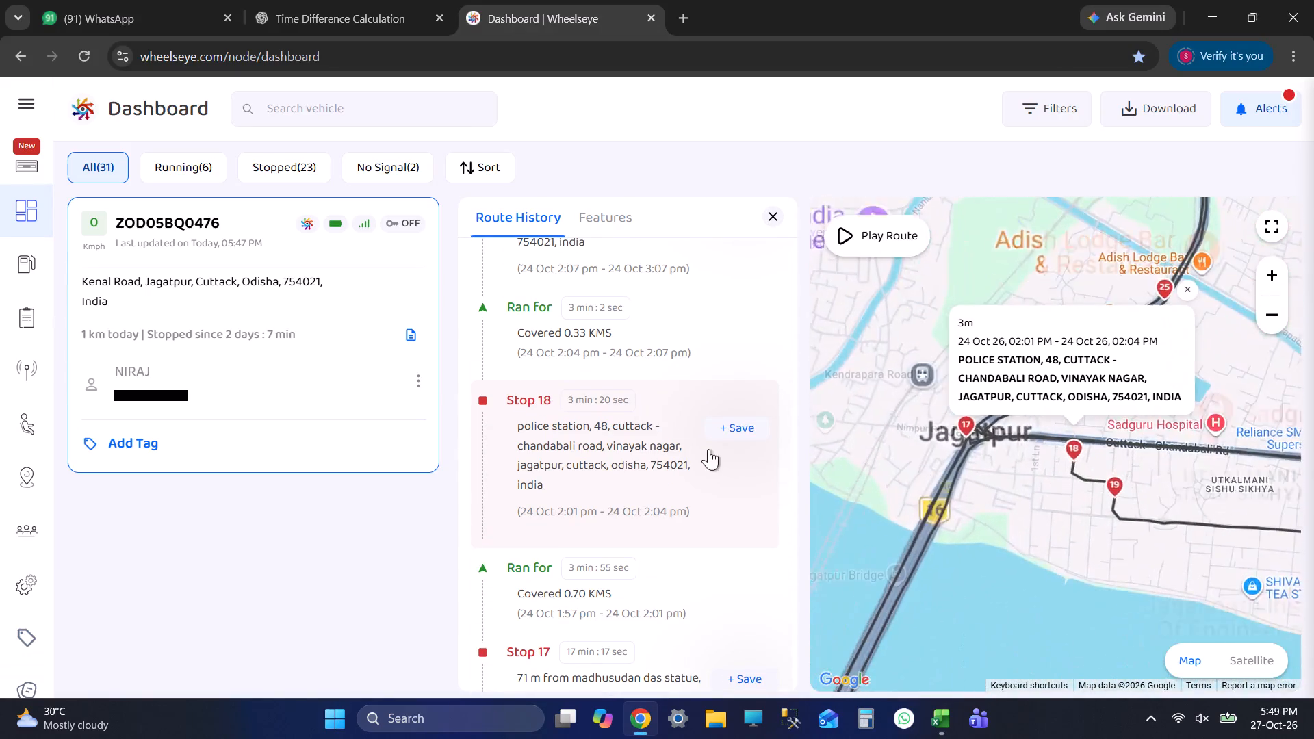
scroll(670, 447, up, 3)
click(620, 445)
Switch the map to satellite view and examine the exact location and surroundings of Stop 19.
scroll(620, 445, up, 2)
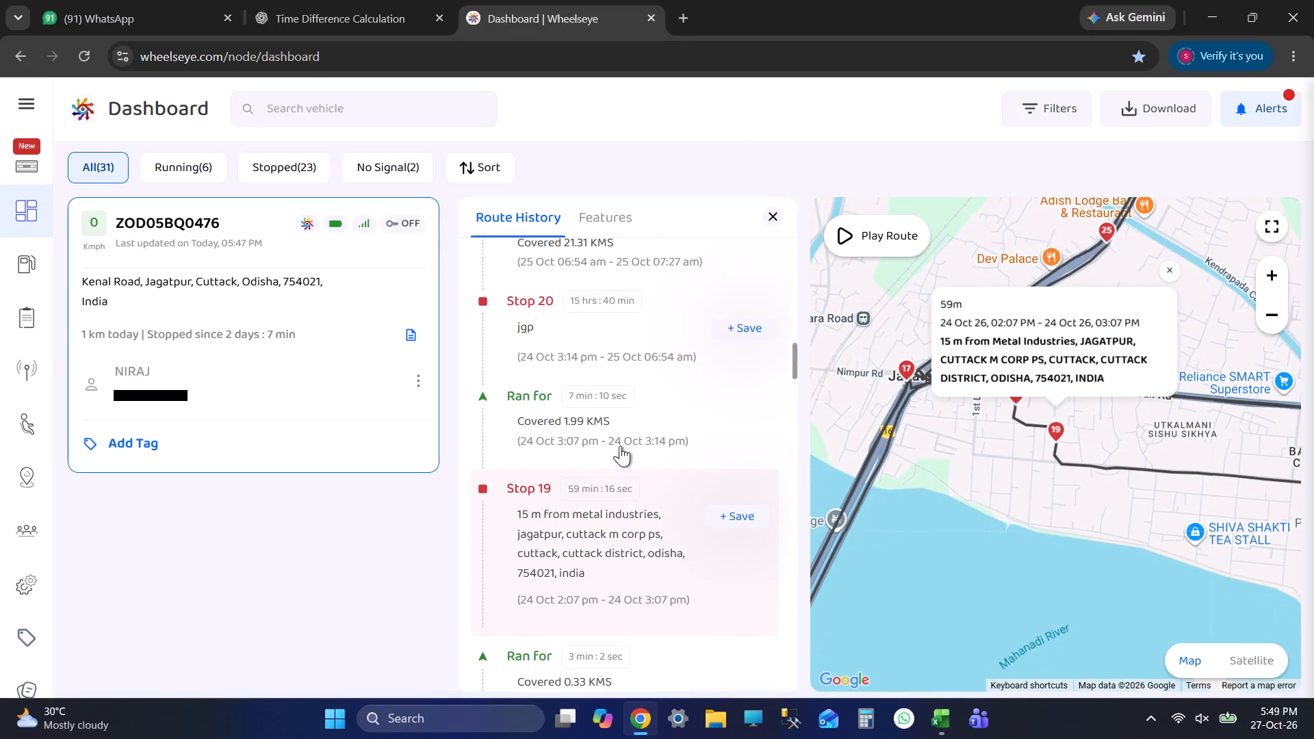
scroll(647, 473, up, 1)
scroll(647, 473, down, 3)
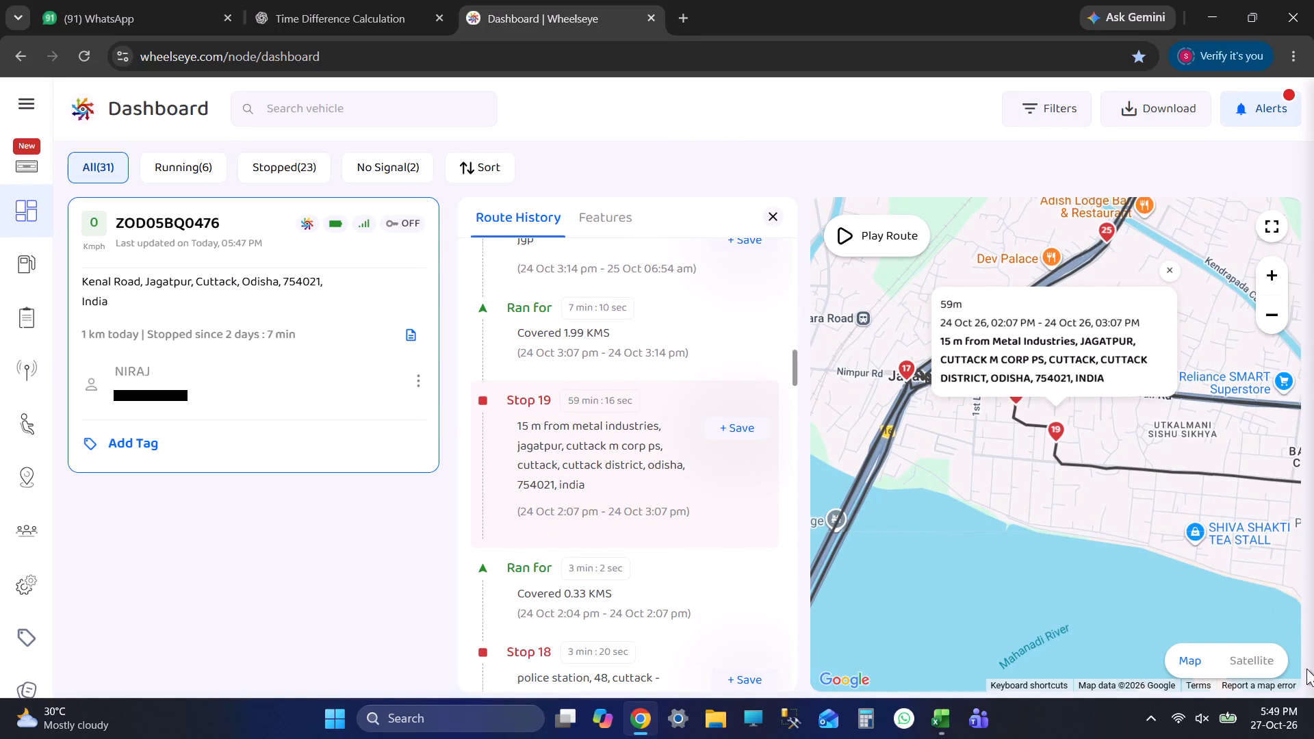
click(1259, 666)
scroll(1049, 428, up, 1)
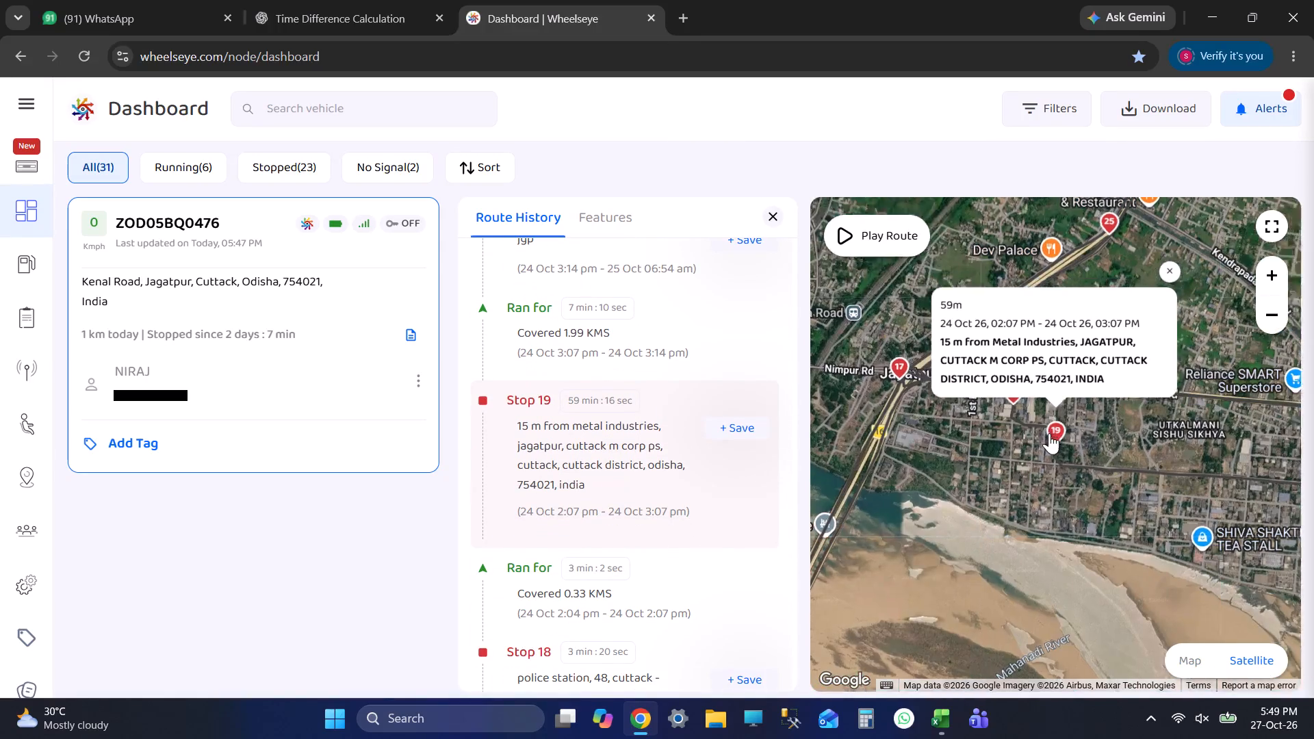
scroll(1049, 433, up, 6)
scroll(528, 495, up, 1)
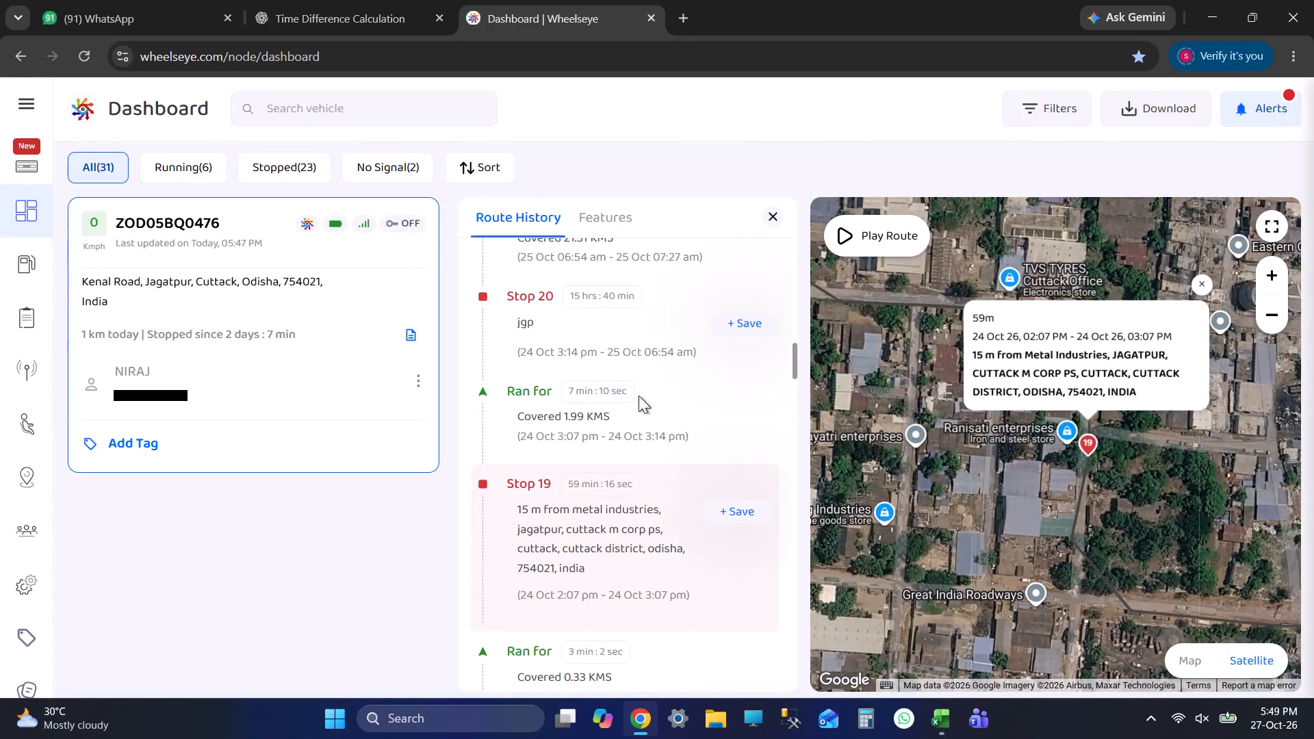
Compare the satellite locations of Stop 20 and Stop 19, checking the stoppage report in between.
click(644, 340)
scroll(1070, 460, down, 8)
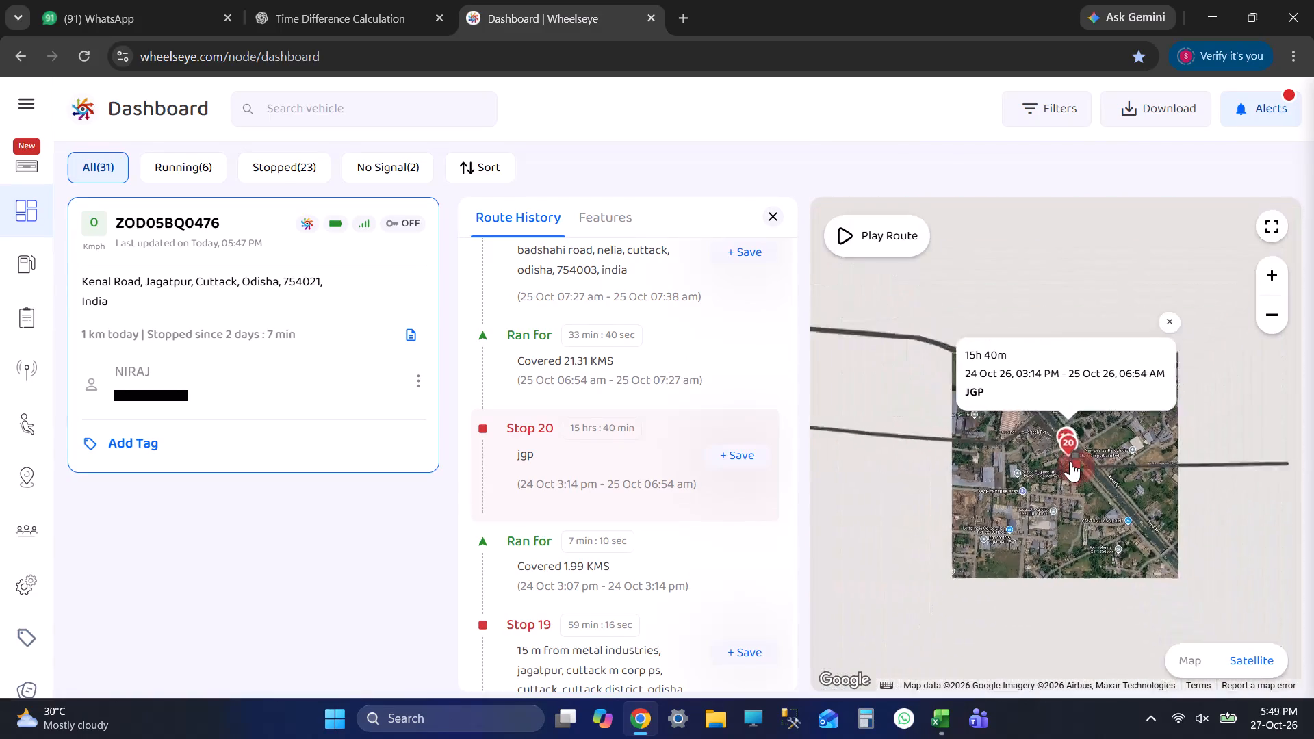
key(alt+Tab)
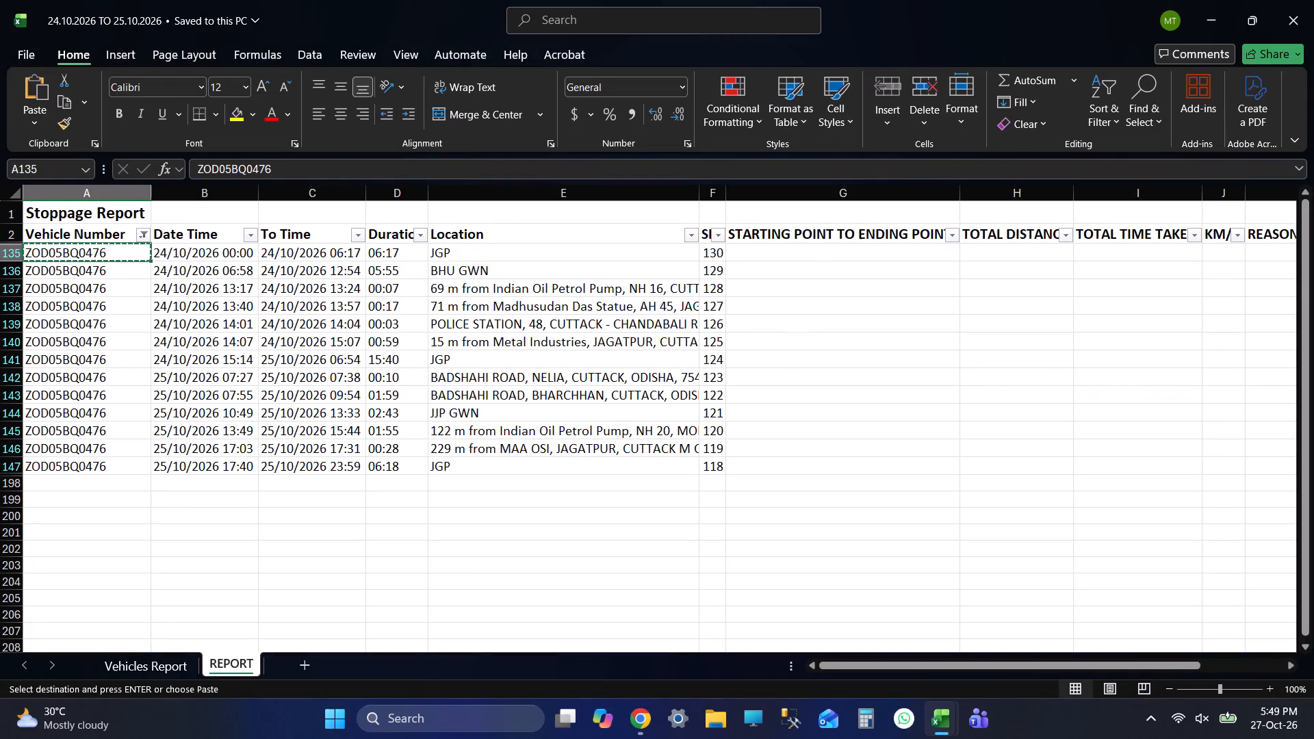
key(alt+Tab)
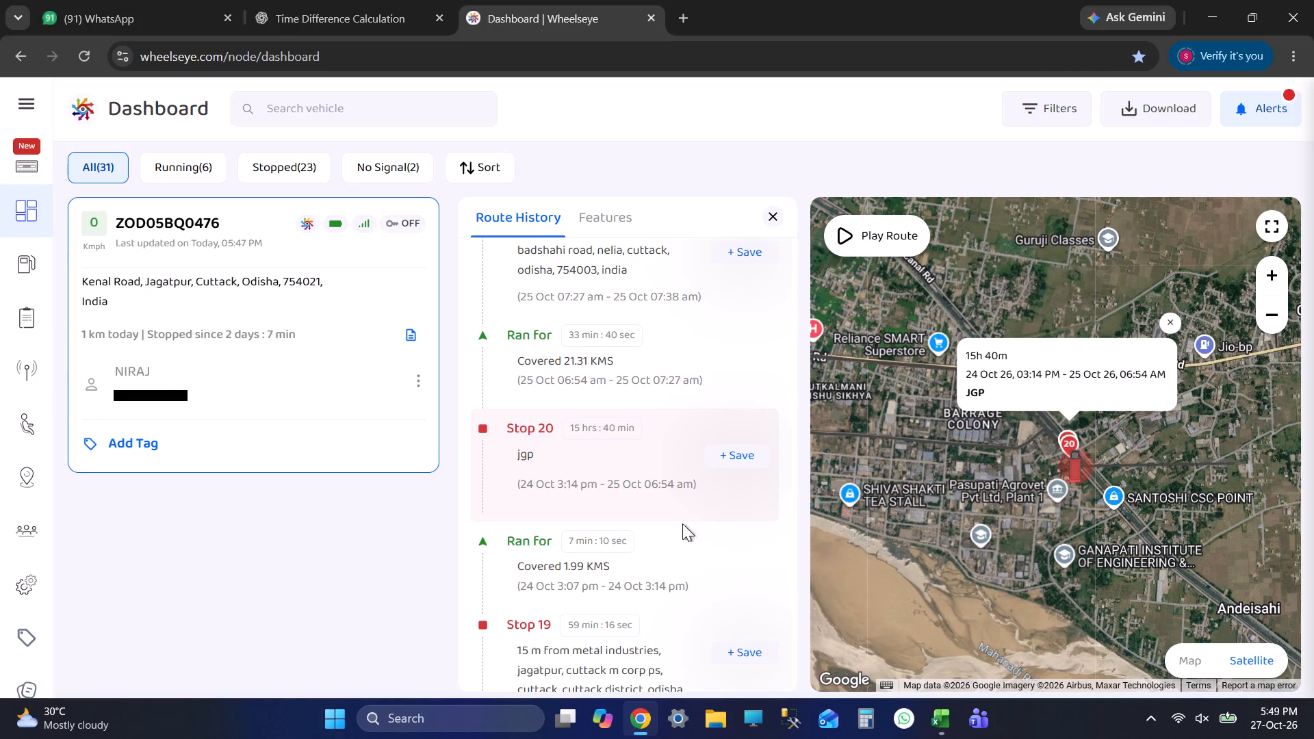
scroll(605, 505, down, 1)
click(615, 575)
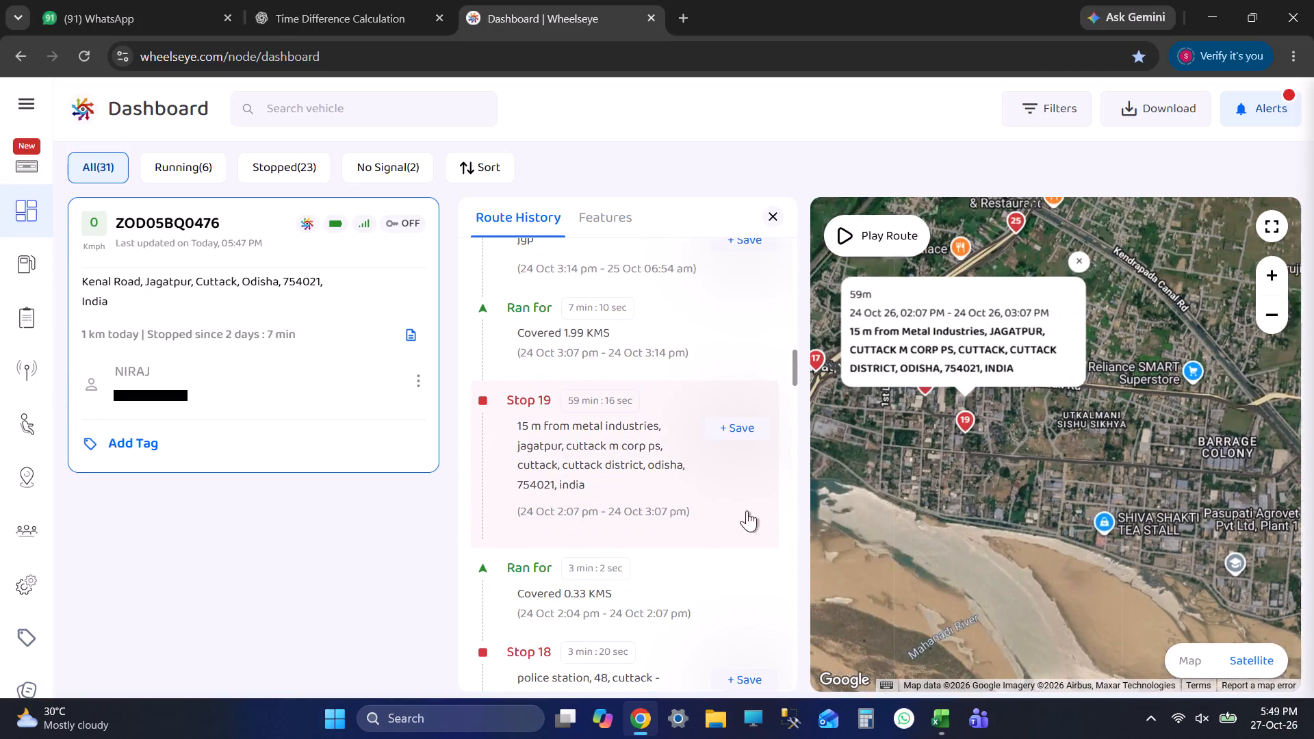
scroll(1046, 415, down, 3)
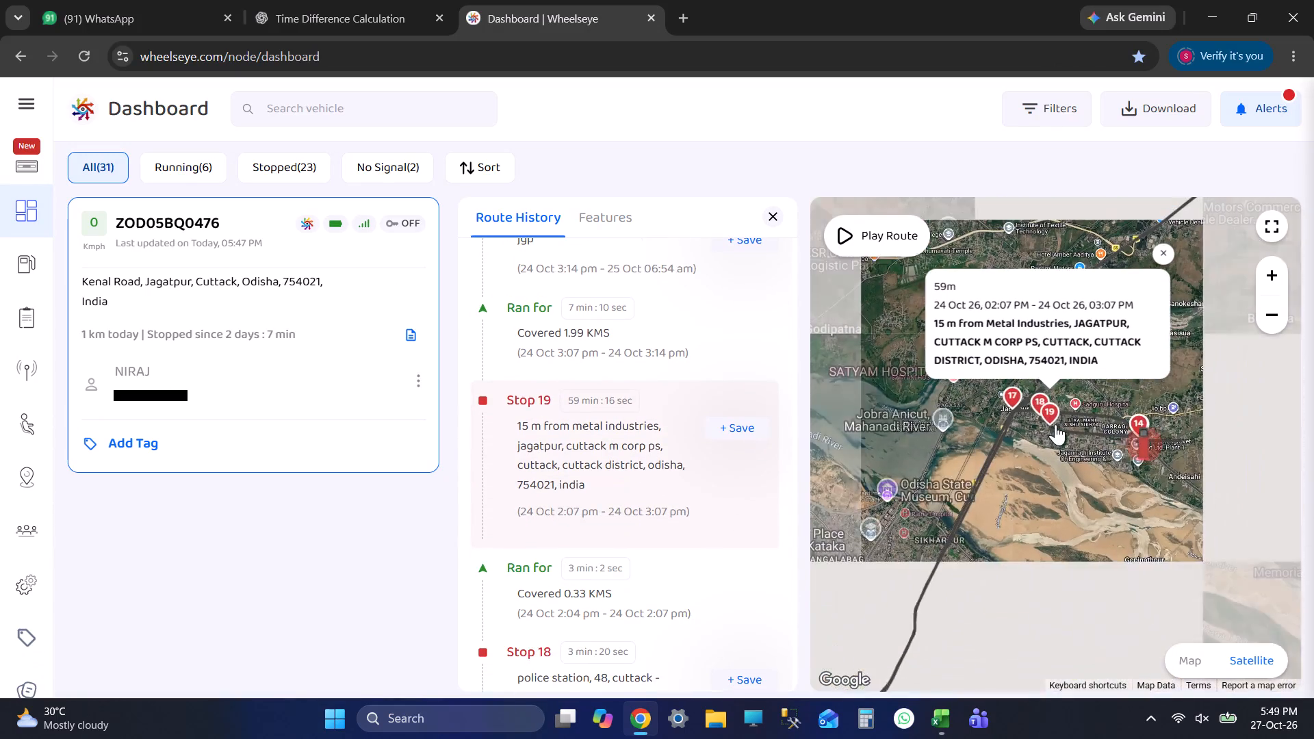
scroll(1055, 424, up, 5)
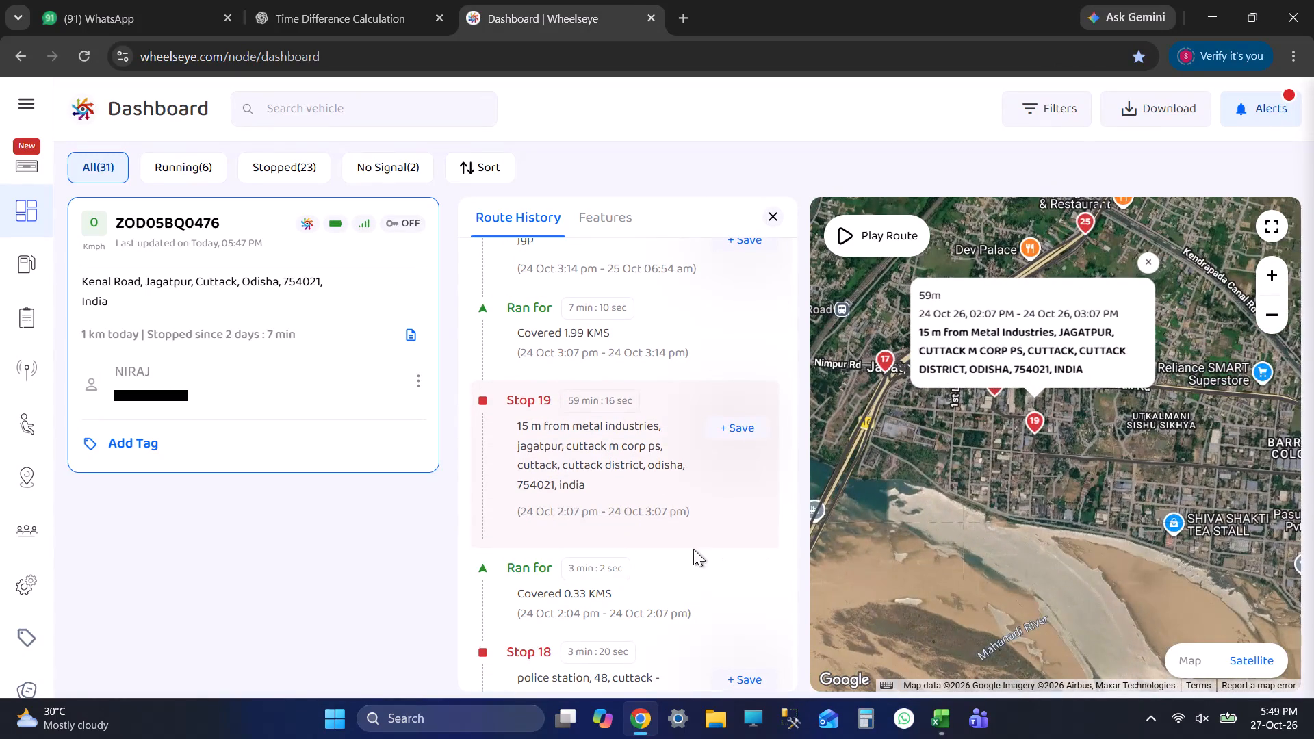
scroll(662, 520, up, 2)
click(642, 418)
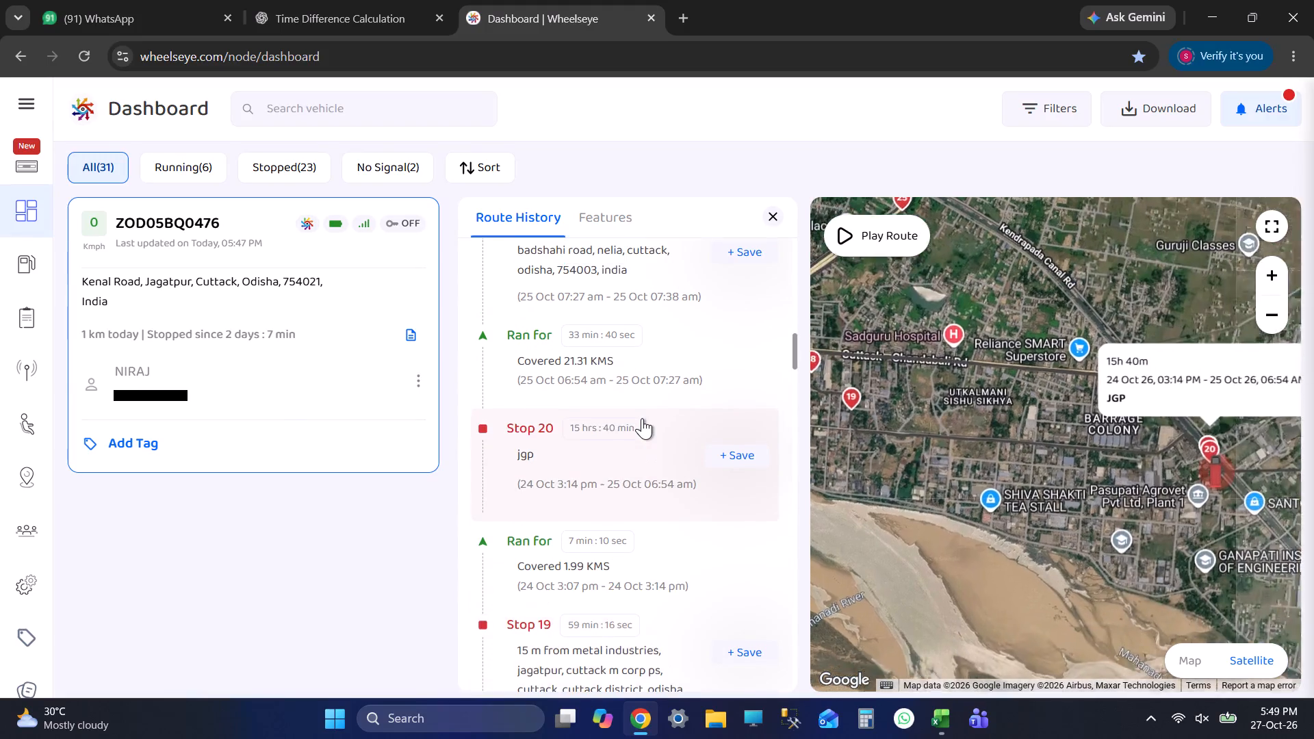
key(alt+Tab)
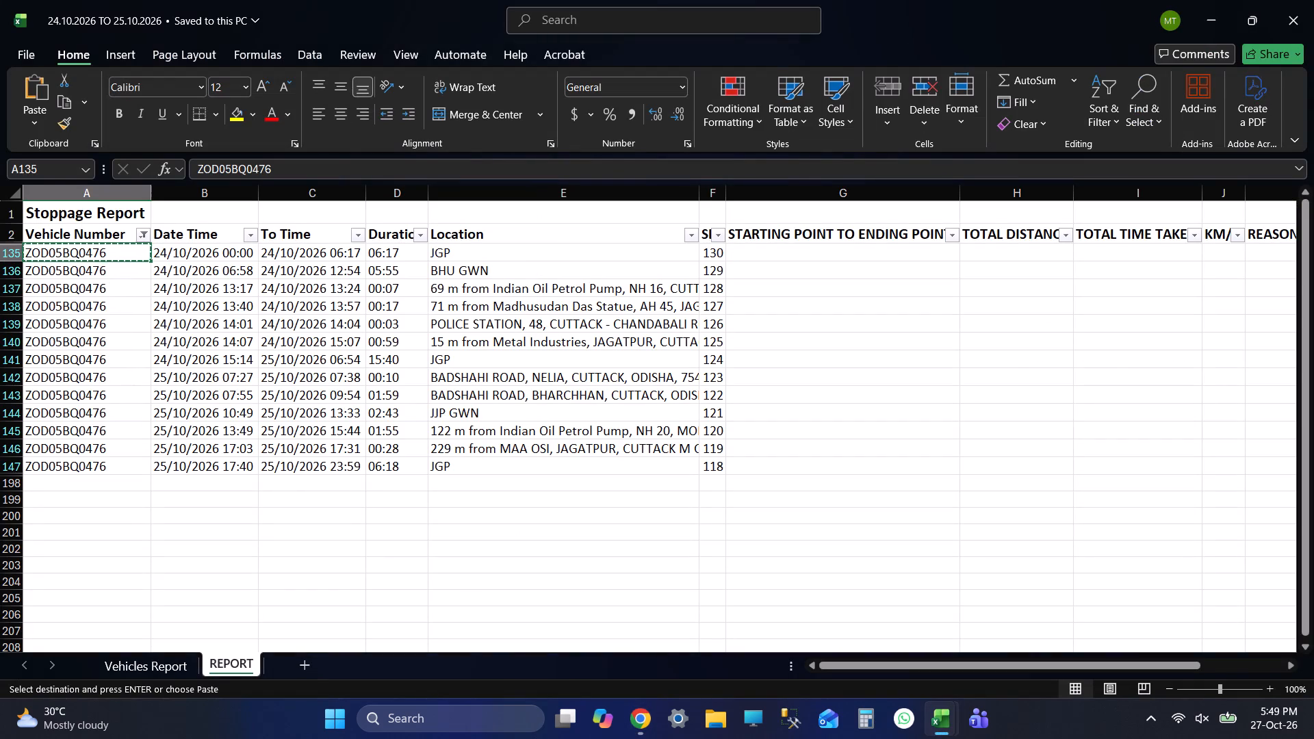
key(alt+Tab)
key(alt+Tab)
click(469, 360)
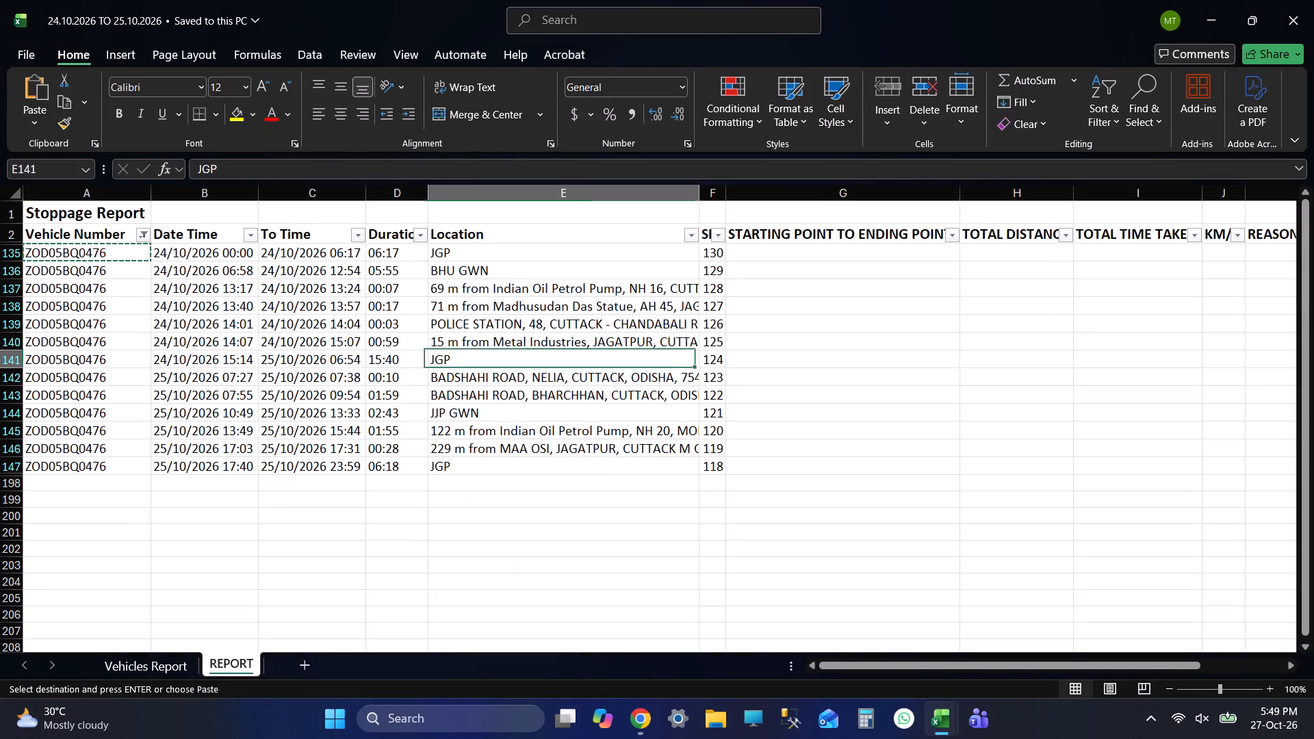
click(480, 415)
click(483, 470)
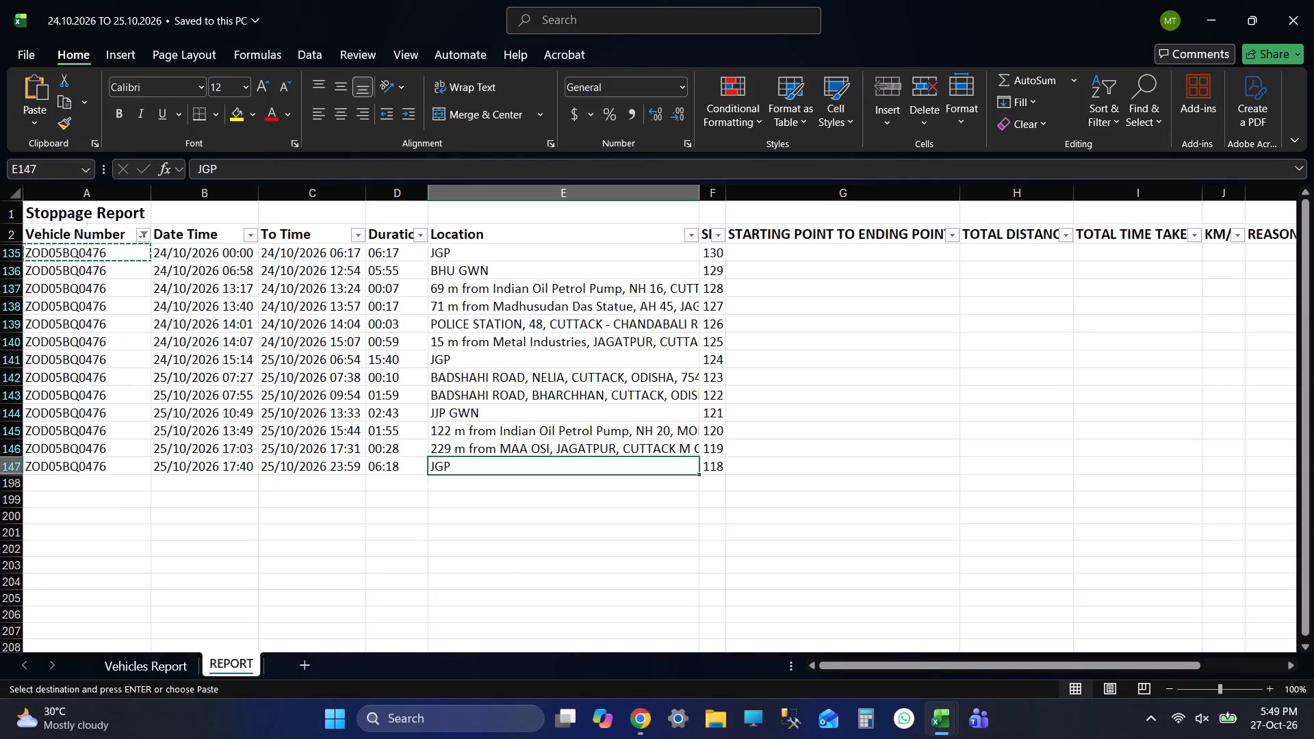
click(487, 365)
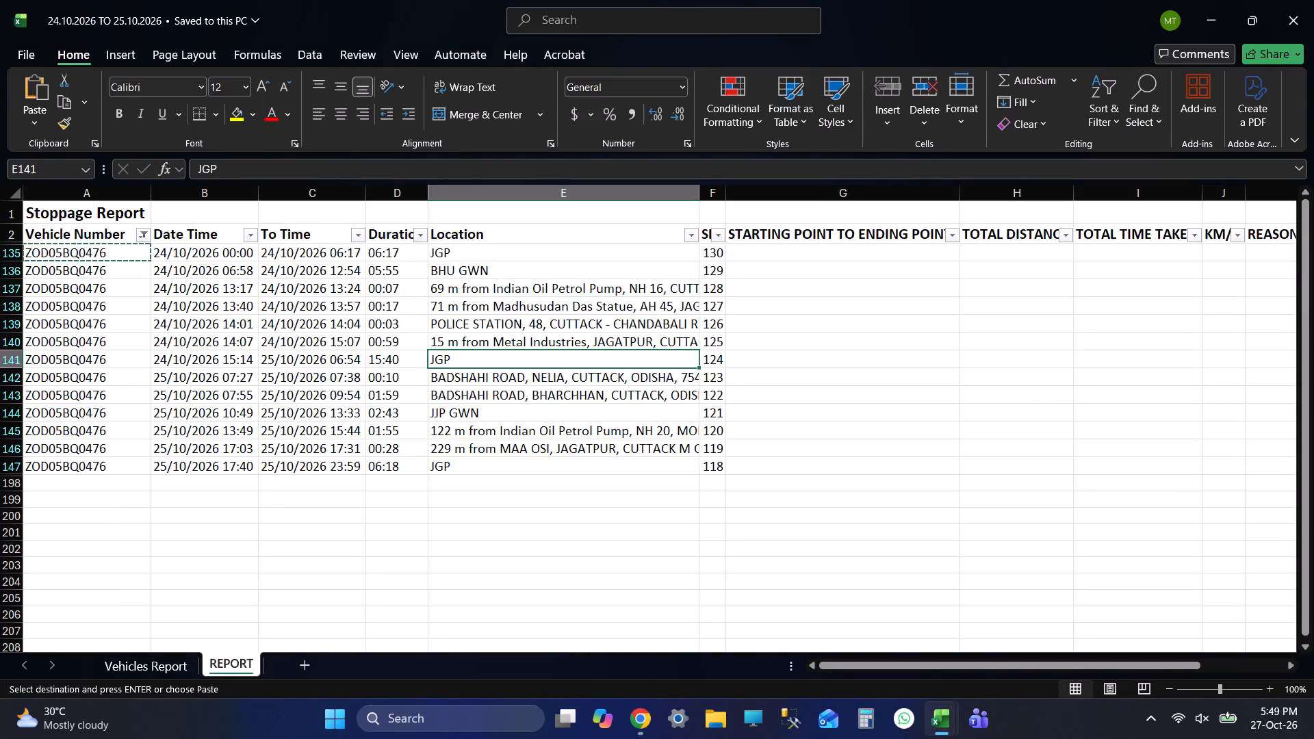
key(alt+Tab)
scroll(677, 502, up, 3)
click(623, 514)
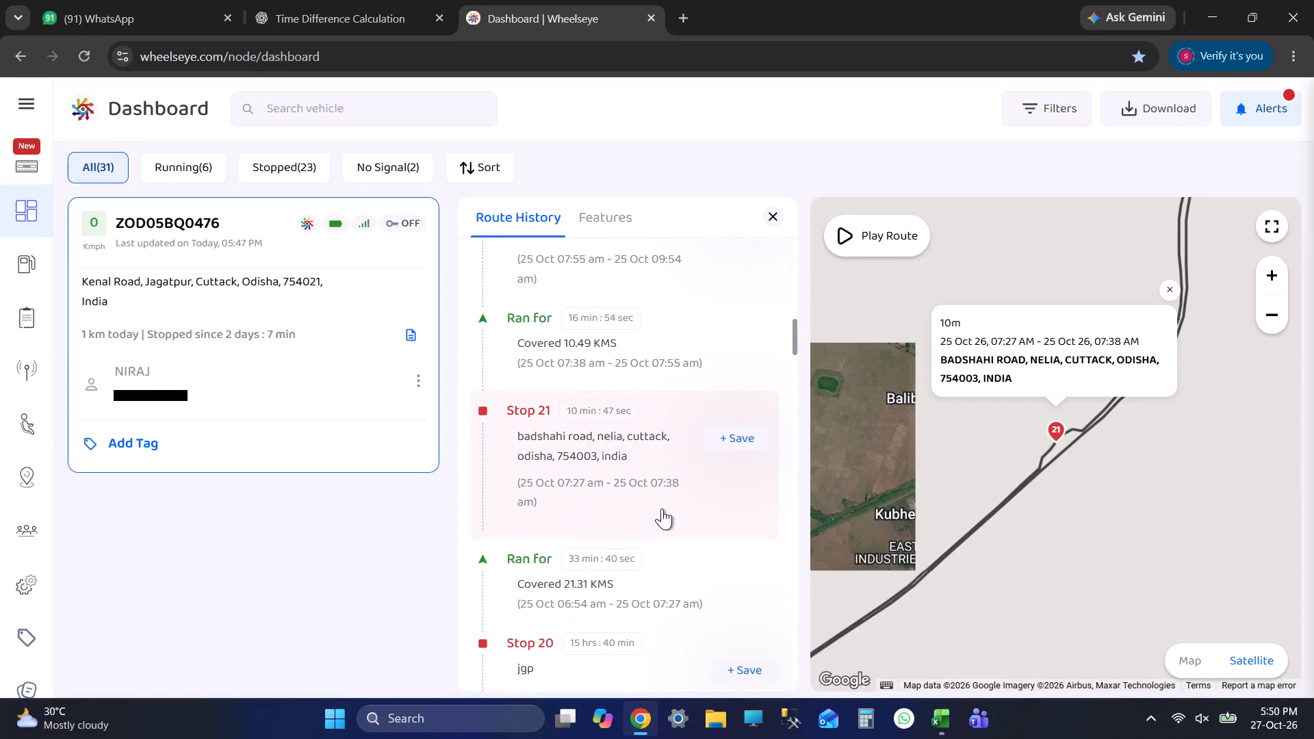
scroll(661, 506, up, 2)
click(617, 428)
Examine the satellite surroundings of Stop 22 on Badshahi Road, Bharchhan, at close and wide range.
scroll(1079, 448, up, 2)
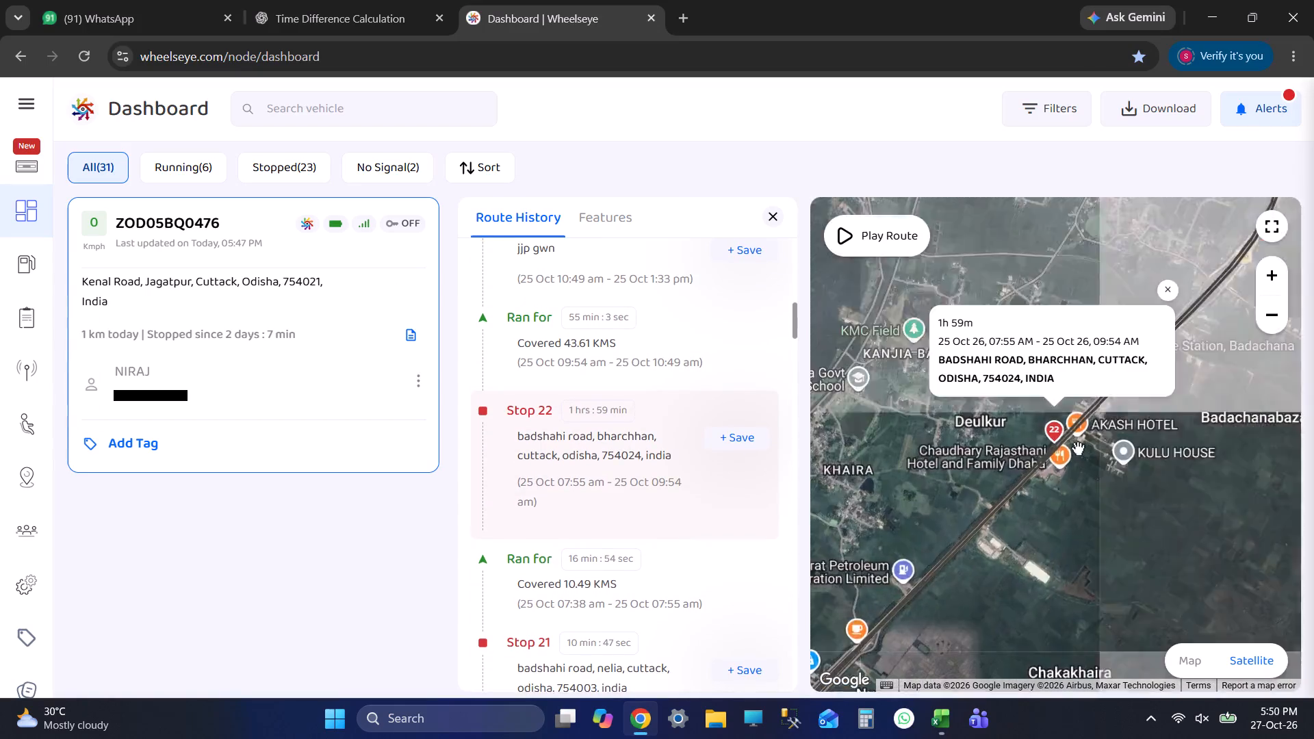
scroll(1078, 448, up, 9)
drag(1091, 417, 864, 428)
scroll(898, 440, up, 2)
scroll(939, 464, down, 3)
scroll(939, 468, up, 3)
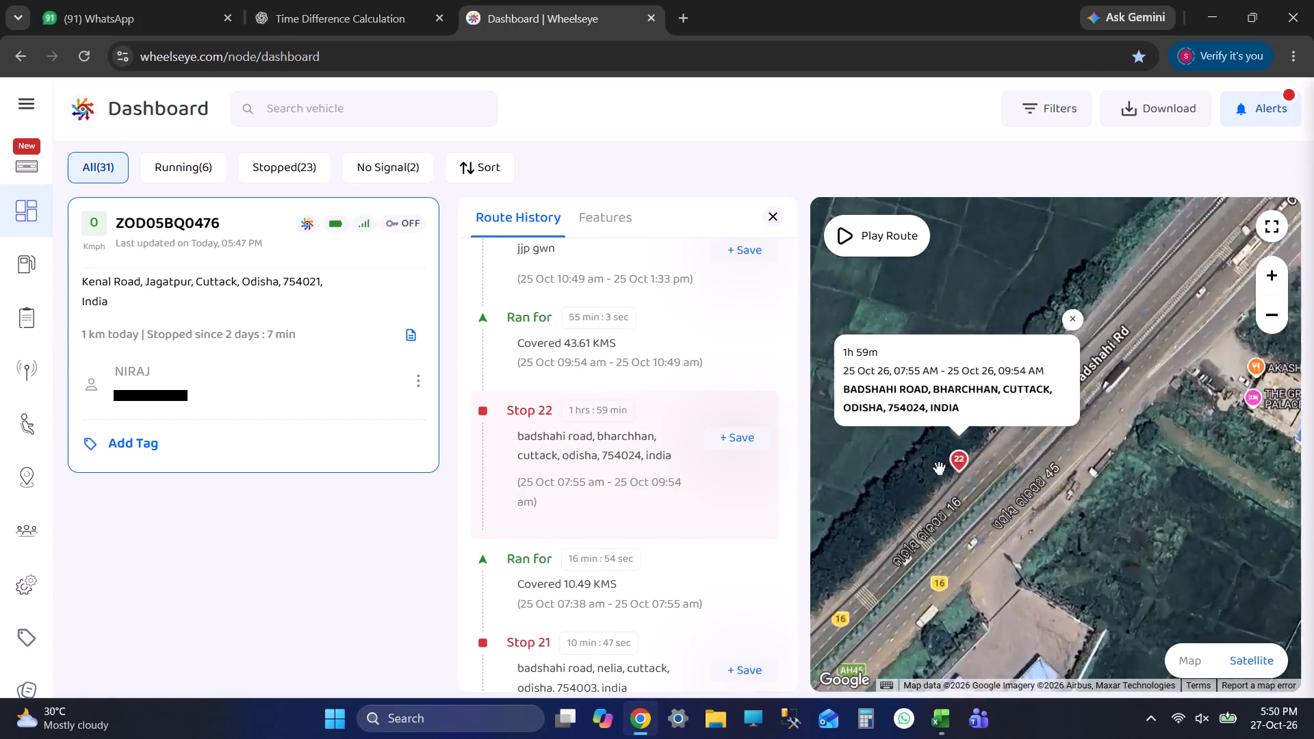
scroll(939, 468, down, 11)
scroll(633, 484, up, 2)
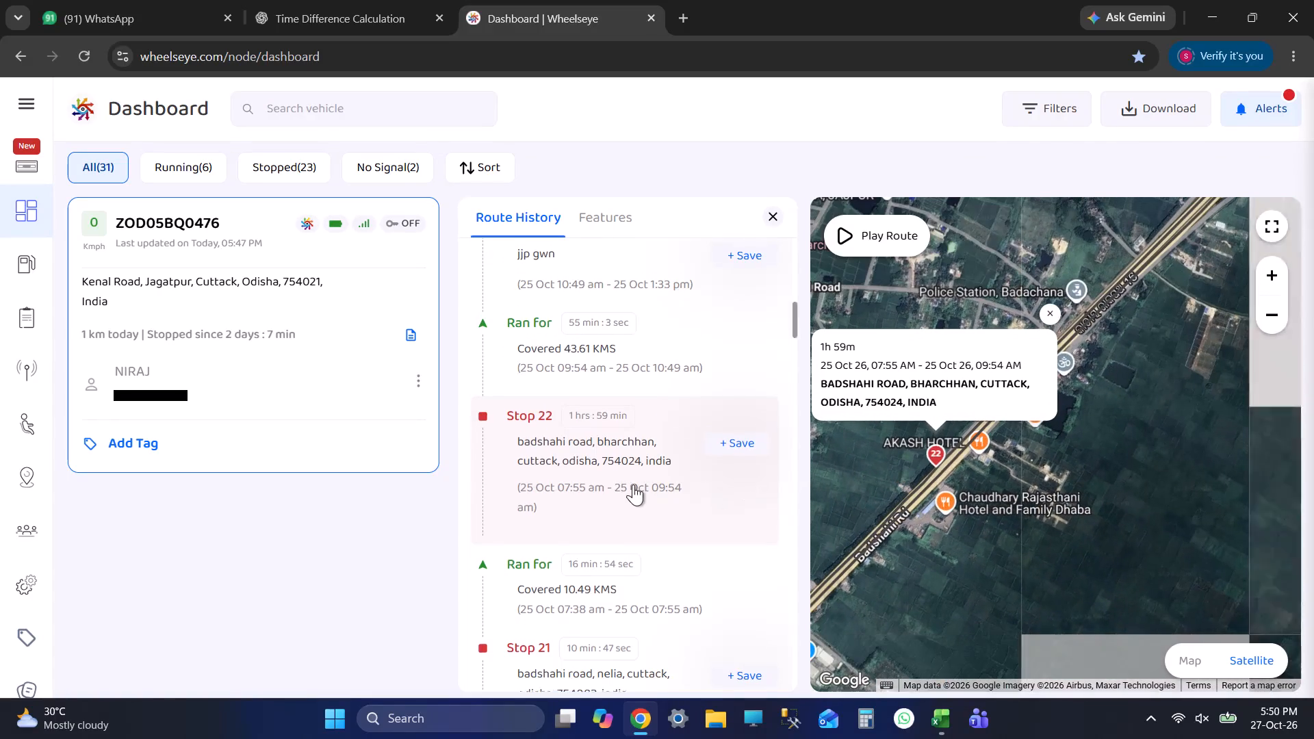
Show Stop 23 on the map, return to Stop 22 and examine the highway stretch beside Akash Hotel.
click(654, 448)
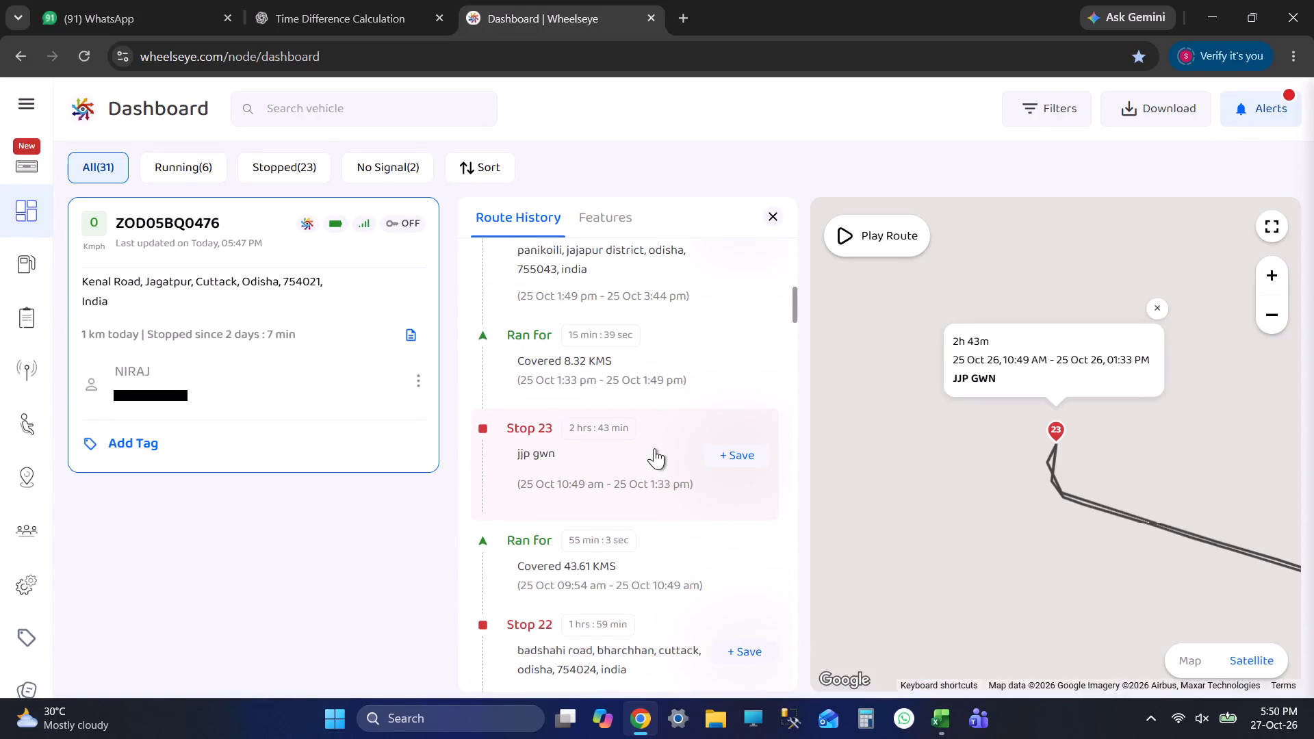
scroll(654, 448, down, 2)
click(647, 451)
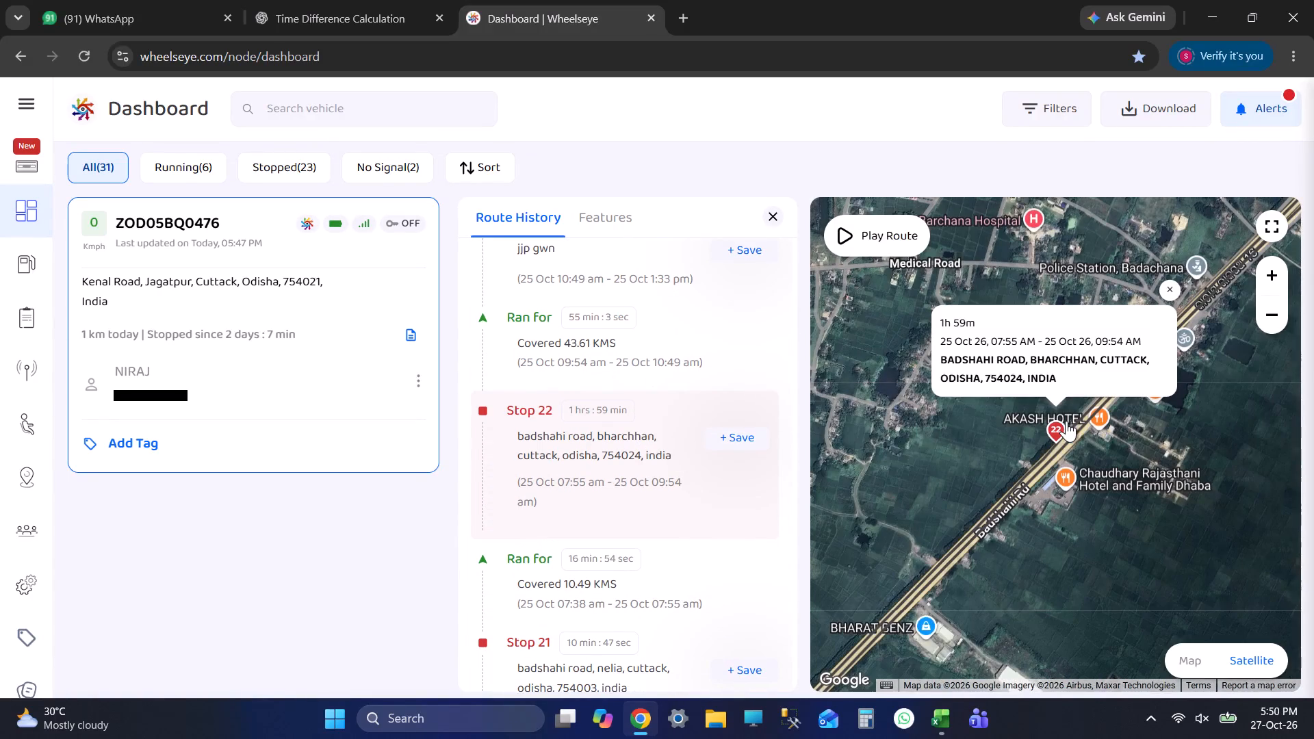
scroll(1065, 465, up, 7)
drag(1037, 426, 996, 517)
scroll(1007, 546, down, 1)
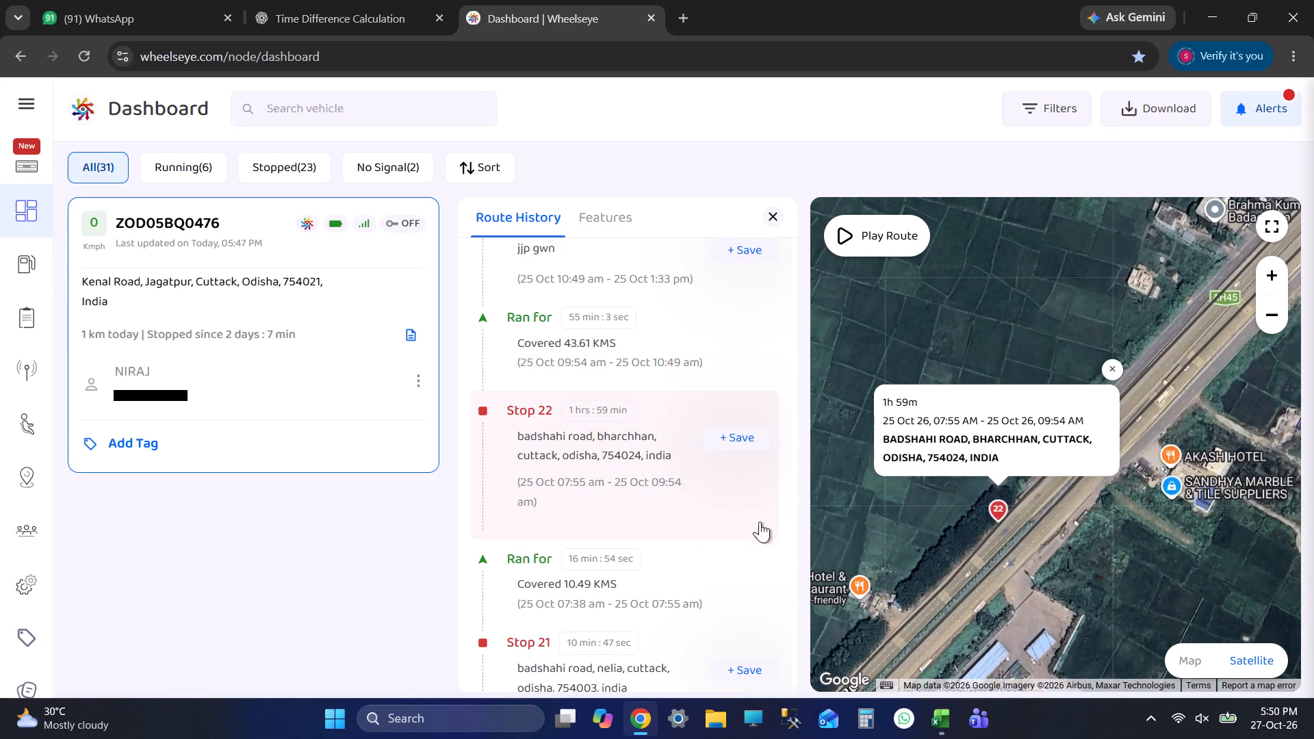
Step back through Stops 21 and 20 on the map, and return through Stop 21 to Stop 22.
scroll(677, 519, down, 1)
click(604, 622)
scroll(619, 594, down, 2)
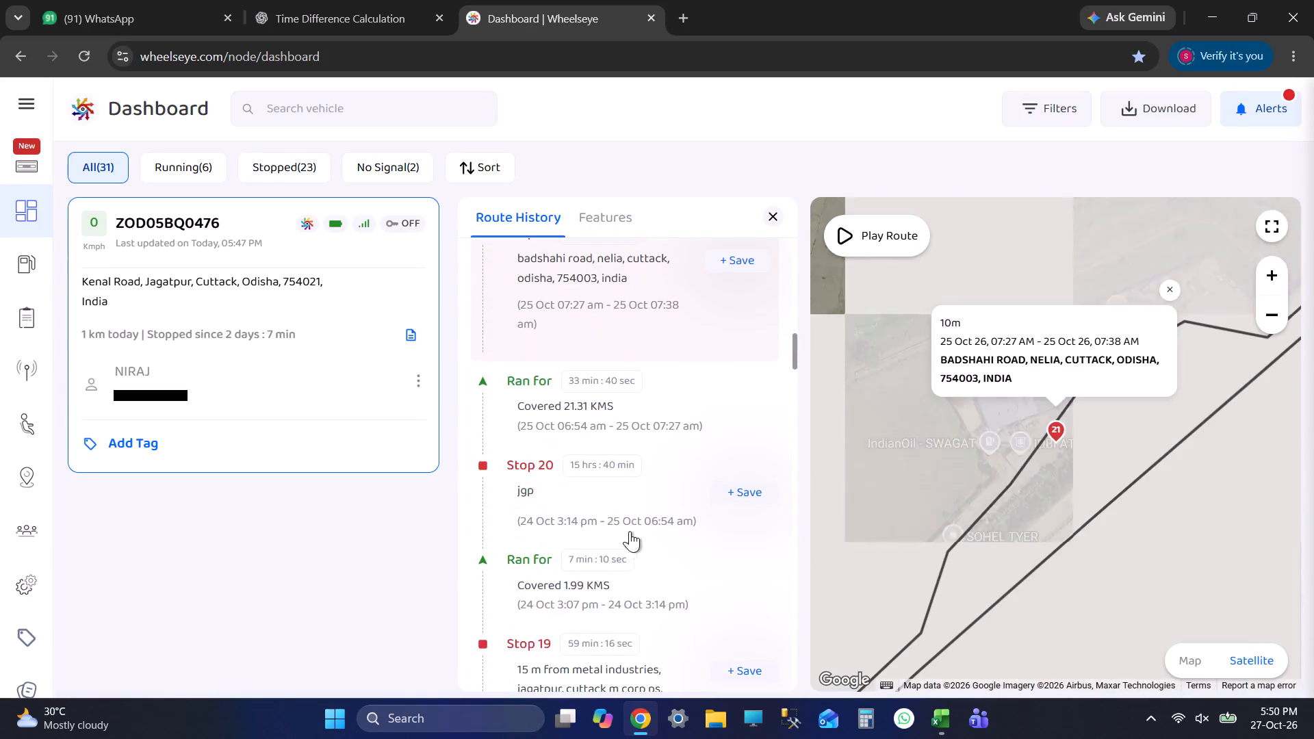
click(639, 497)
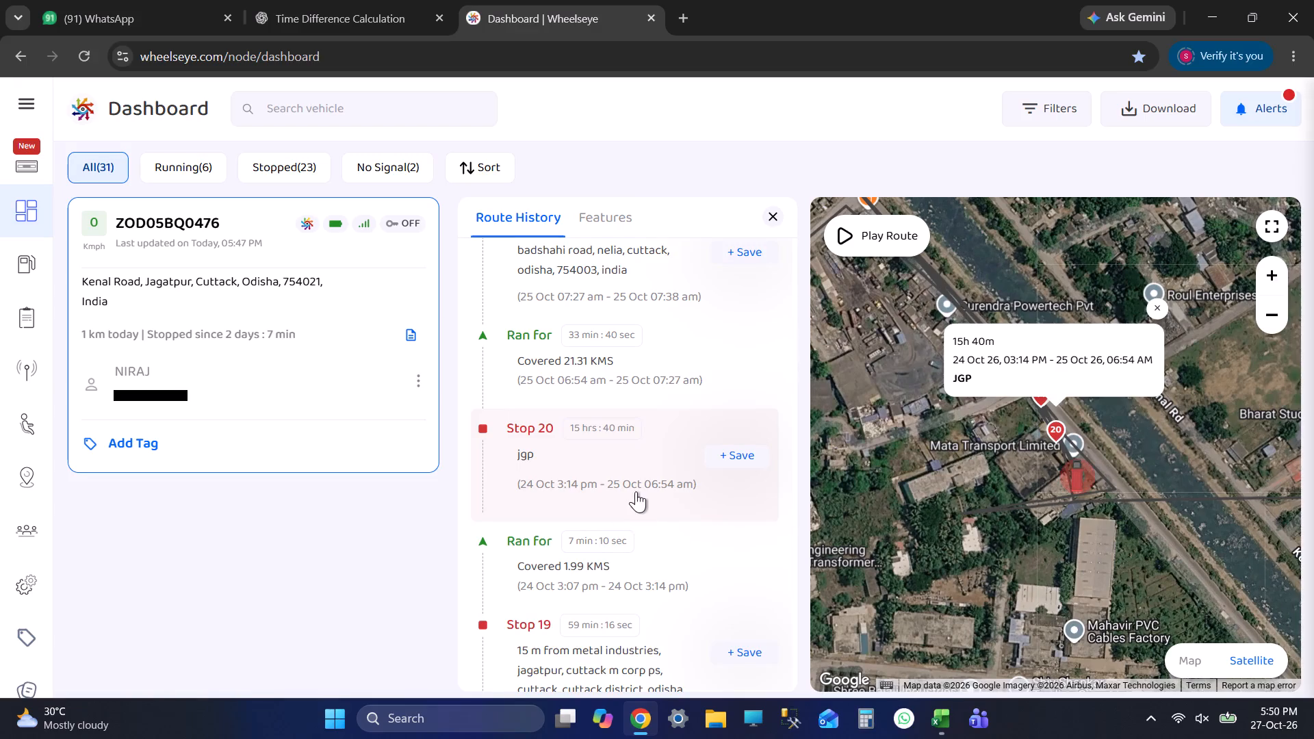
scroll(636, 491, up, 3)
click(615, 521)
scroll(627, 503, up, 3)
click(644, 484)
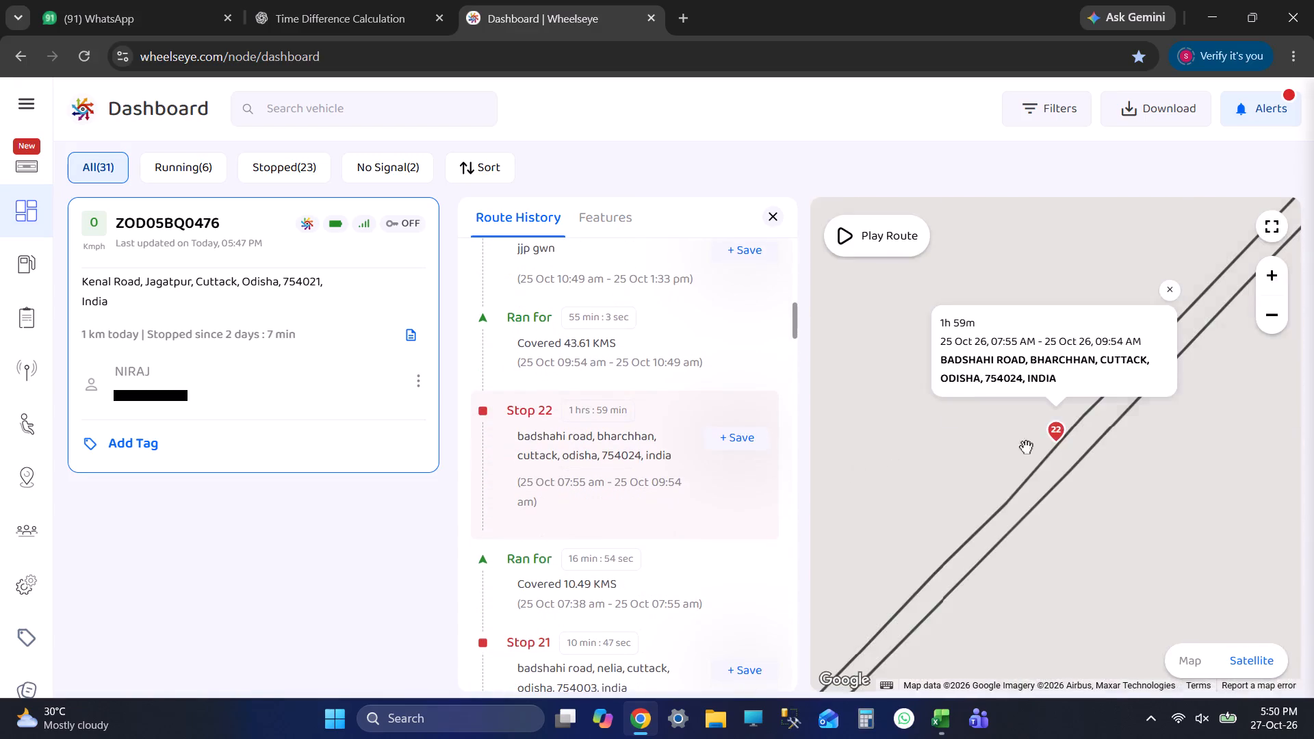
Examine the highway around Stop 22 from Akash Hotel towards Chaudhary Rajasthani Hotel and Family Dhaba.
scroll(1024, 484, down, 3)
drag(1024, 486, 936, 574)
scroll(938, 574, down, 3)
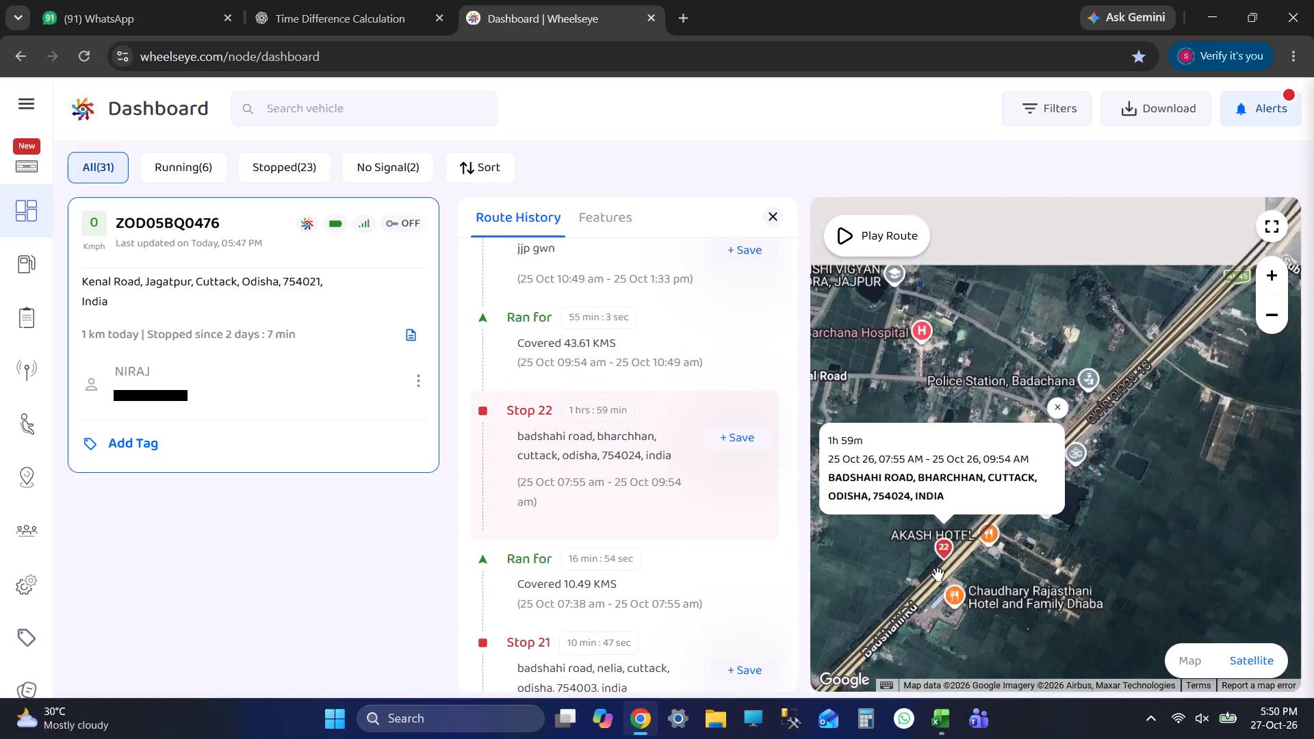
scroll(938, 574, down, 2)
scroll(945, 573, up, 8)
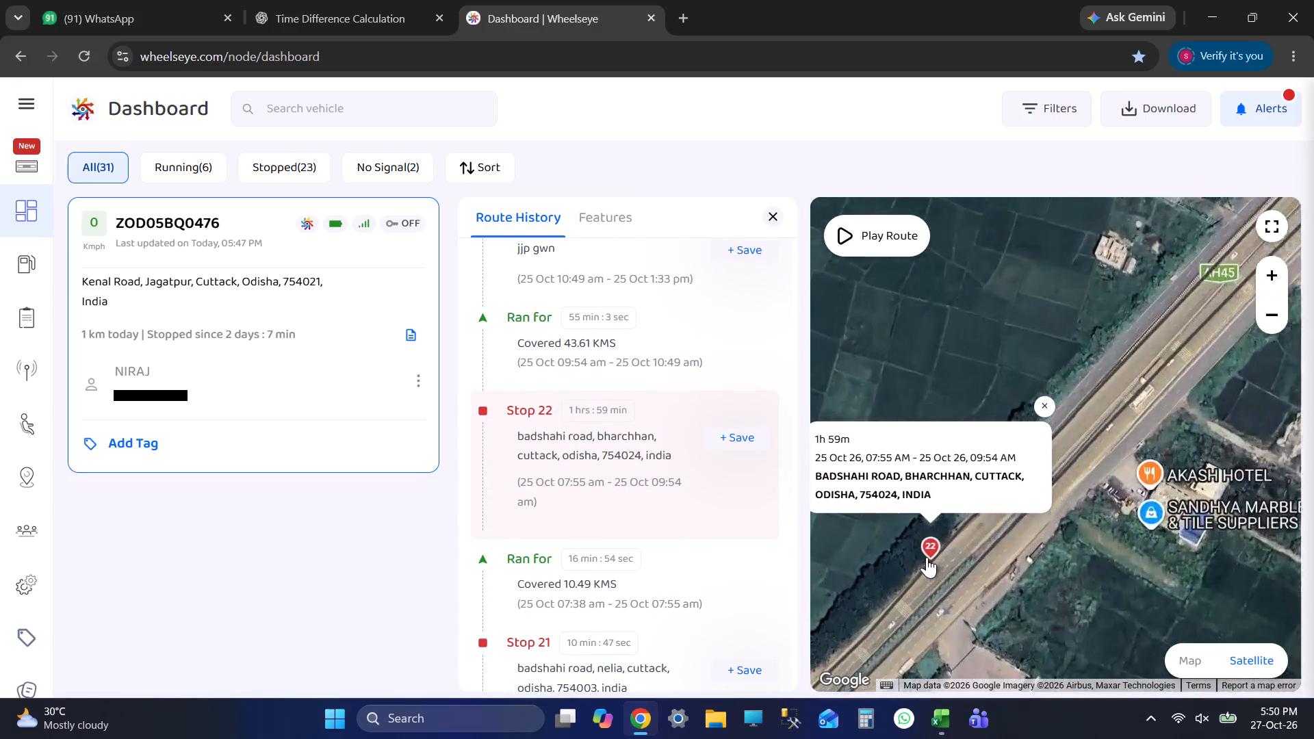
scroll(927, 557, down, 4)
drag(948, 612, 1029, 440)
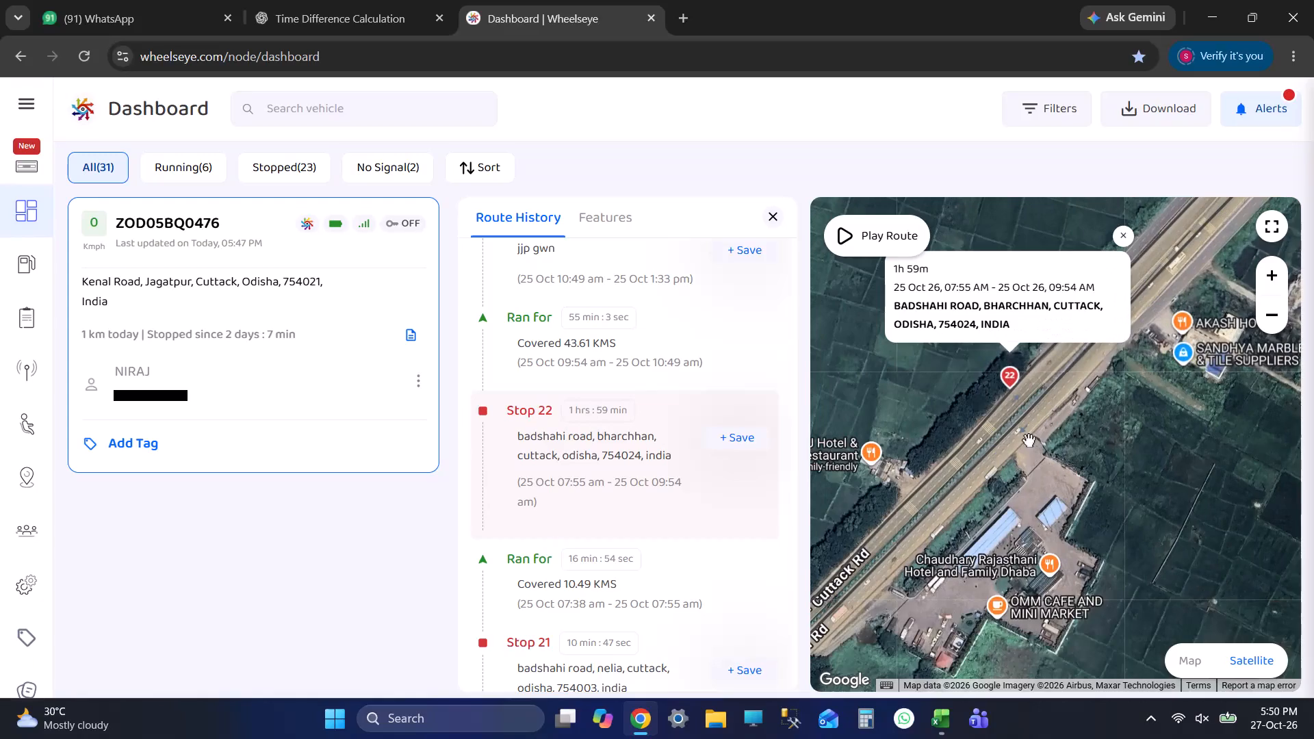
Inspect the Chaudhary Rajasthani Hotel and Family Dhaba compound near Stop 22 in the satellite imagery.
drag(1030, 550, 1049, 452)
scroll(1048, 480, up, 4)
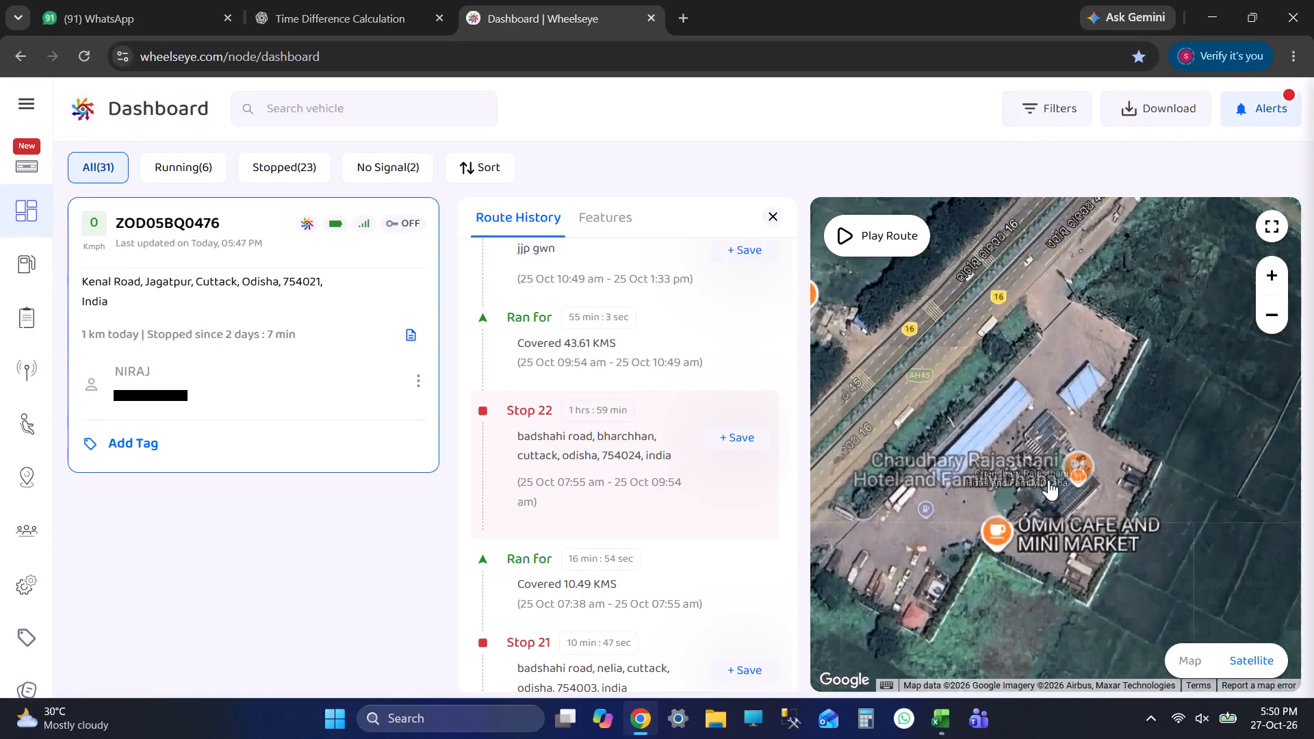
drag(1034, 483, 1133, 505)
scroll(1133, 498, down, 4)
drag(1123, 521, 1109, 512)
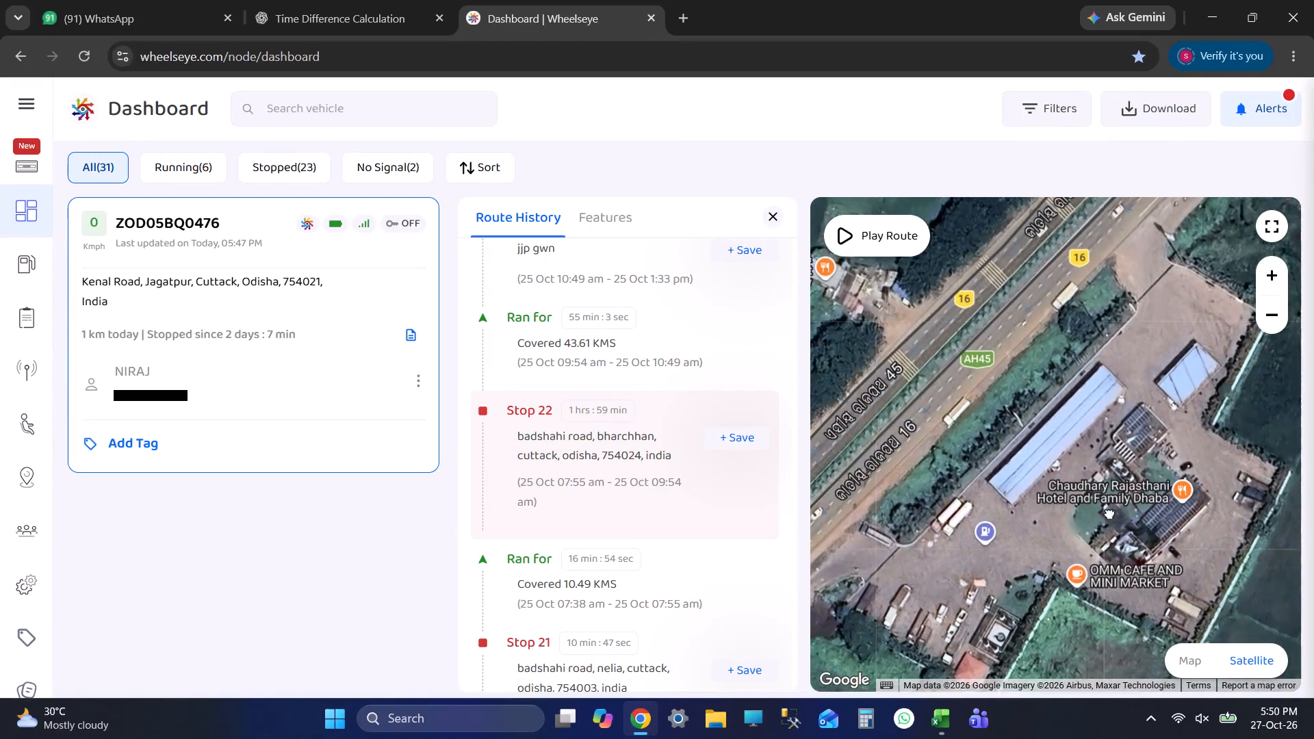
drag(1109, 512, 1109, 500)
scroll(1109, 500, down, 1)
scroll(1109, 485, up, 1)
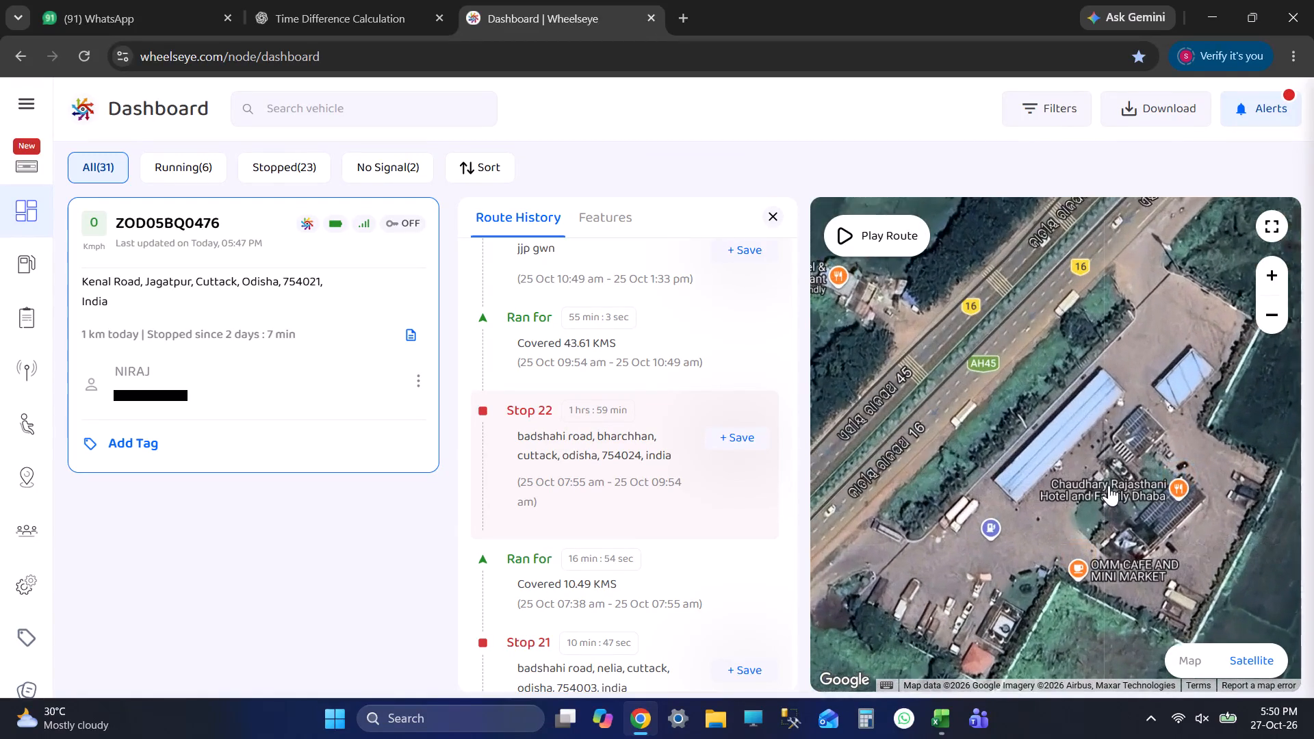
drag(1109, 484, 1085, 432)
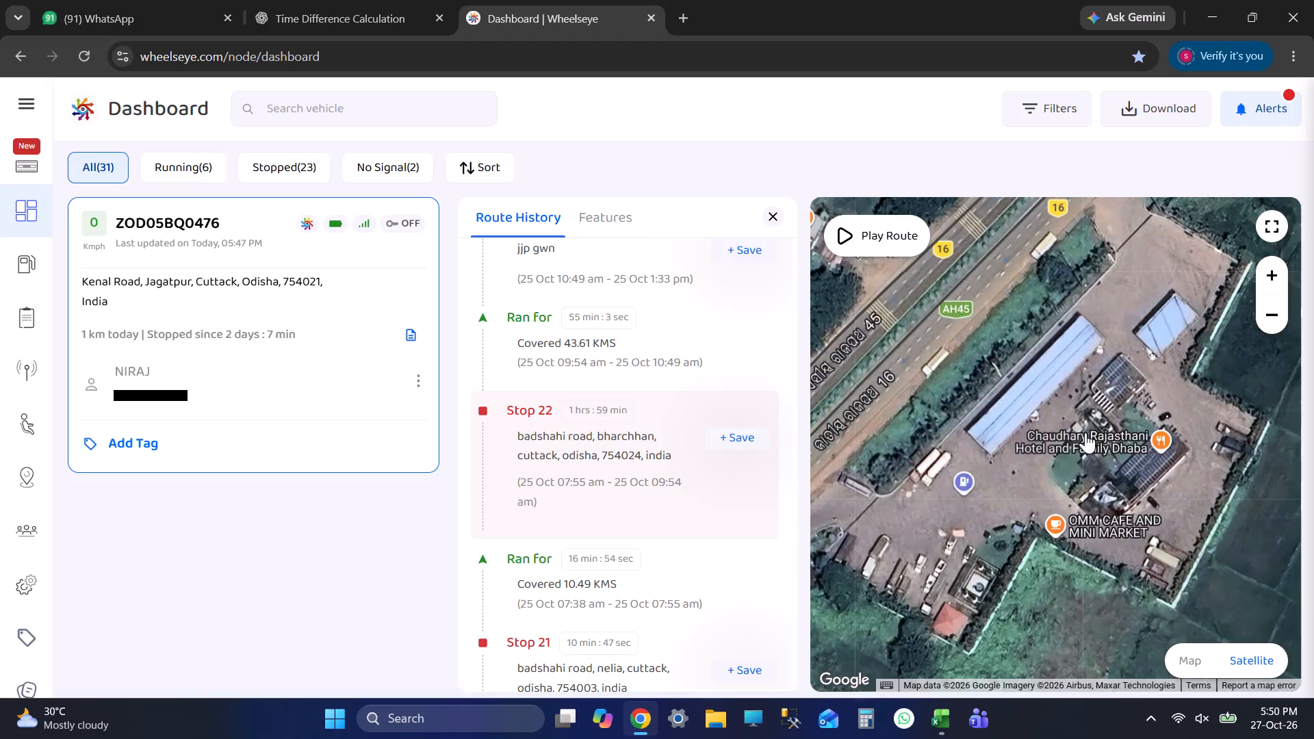
scroll(1078, 433, down, 1)
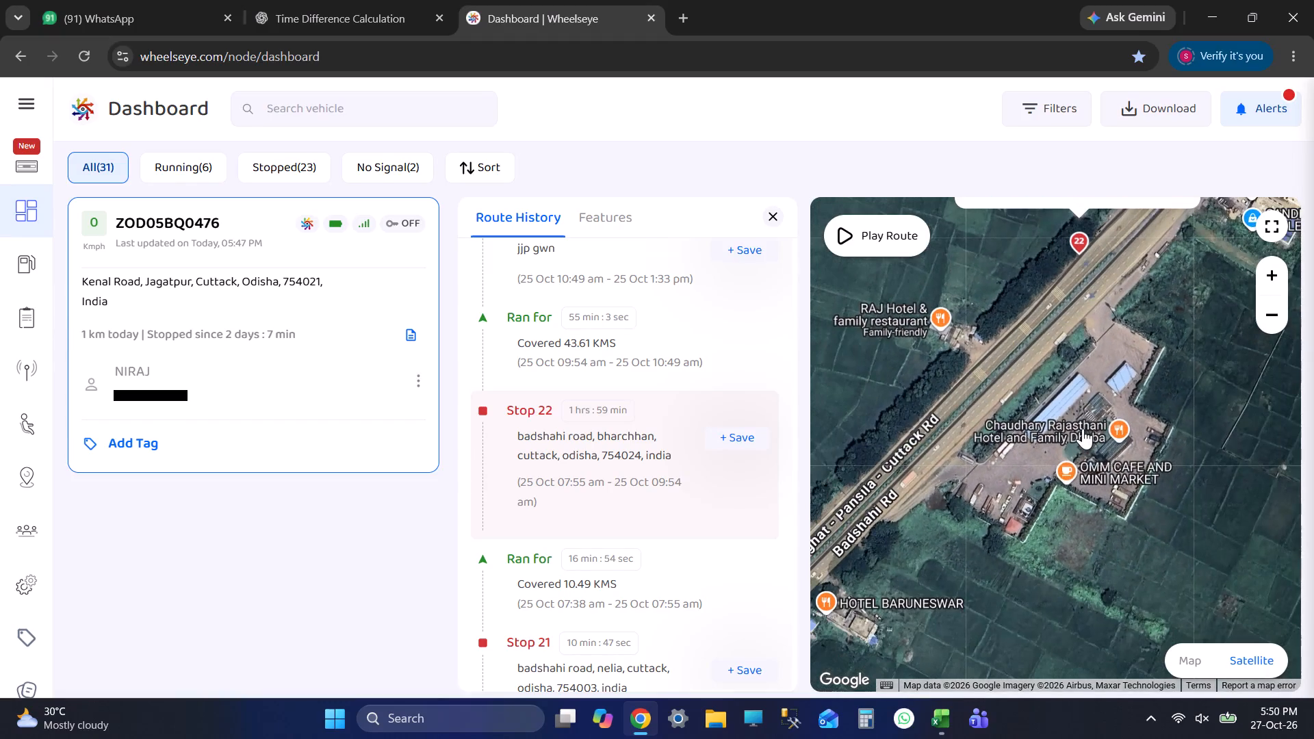
Re-centre on the Stop 22 marker and trace the satellite view from it to the Chaudhary Rajasthani dhaba compound.
drag(1083, 428, 1070, 511)
drag(1083, 347, 1038, 492)
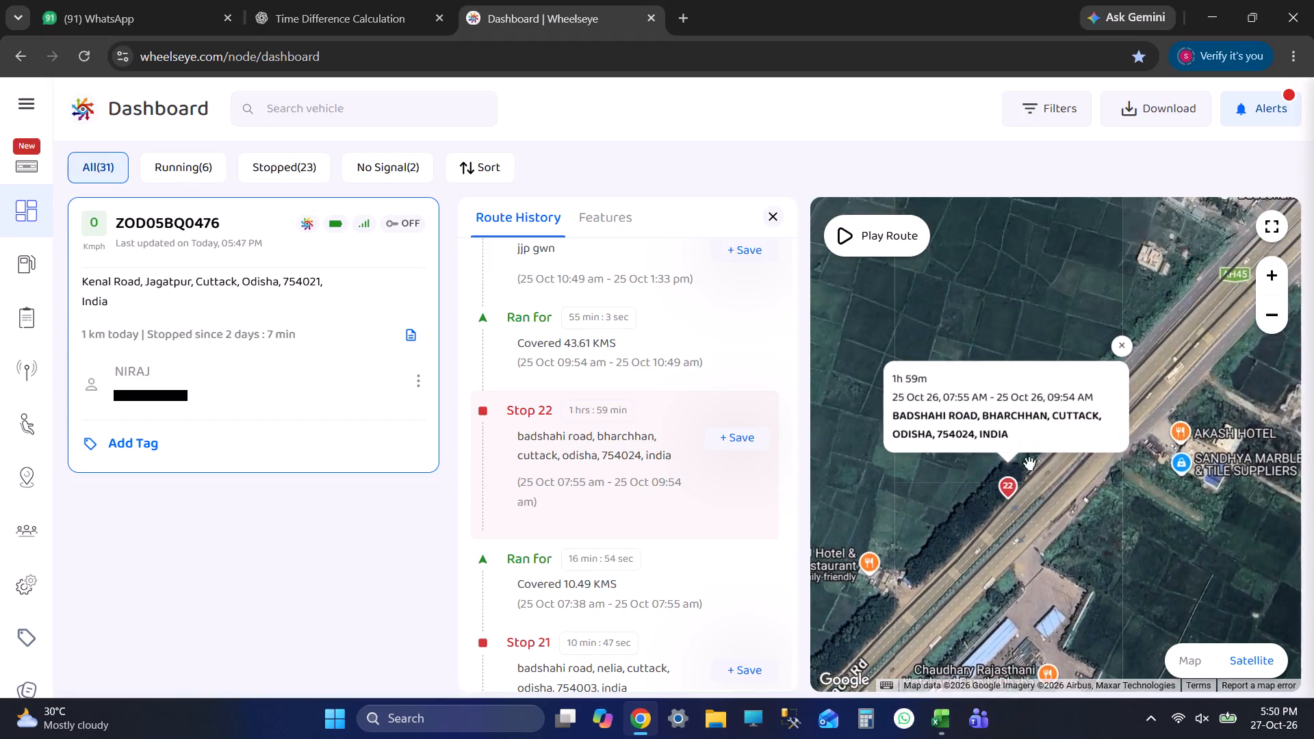
scroll(1028, 463, up, 3)
drag(997, 604, 1070, 434)
scroll(1053, 495, down, 5)
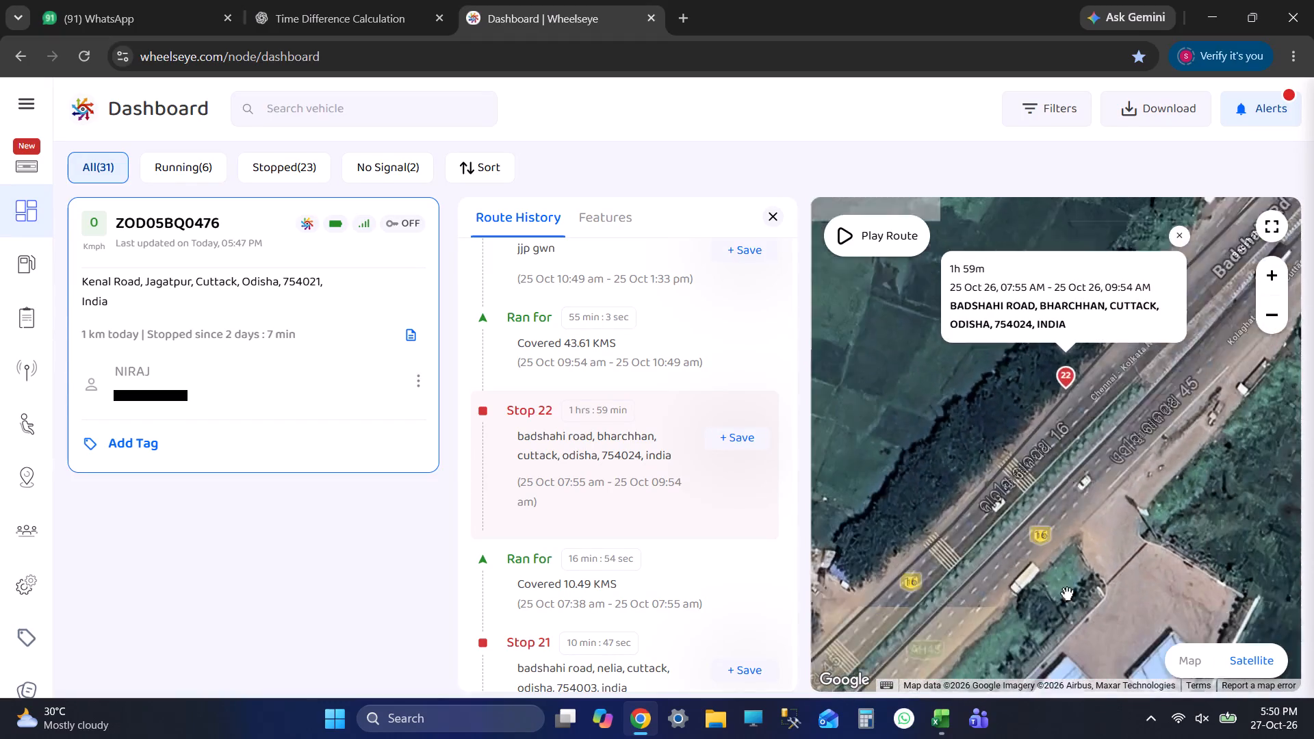
drag(1067, 597, 1059, 400)
scroll(1044, 435, down, 3)
scroll(1058, 455, up, 14)
drag(993, 469, 1048, 441)
scroll(1048, 441, down, 1)
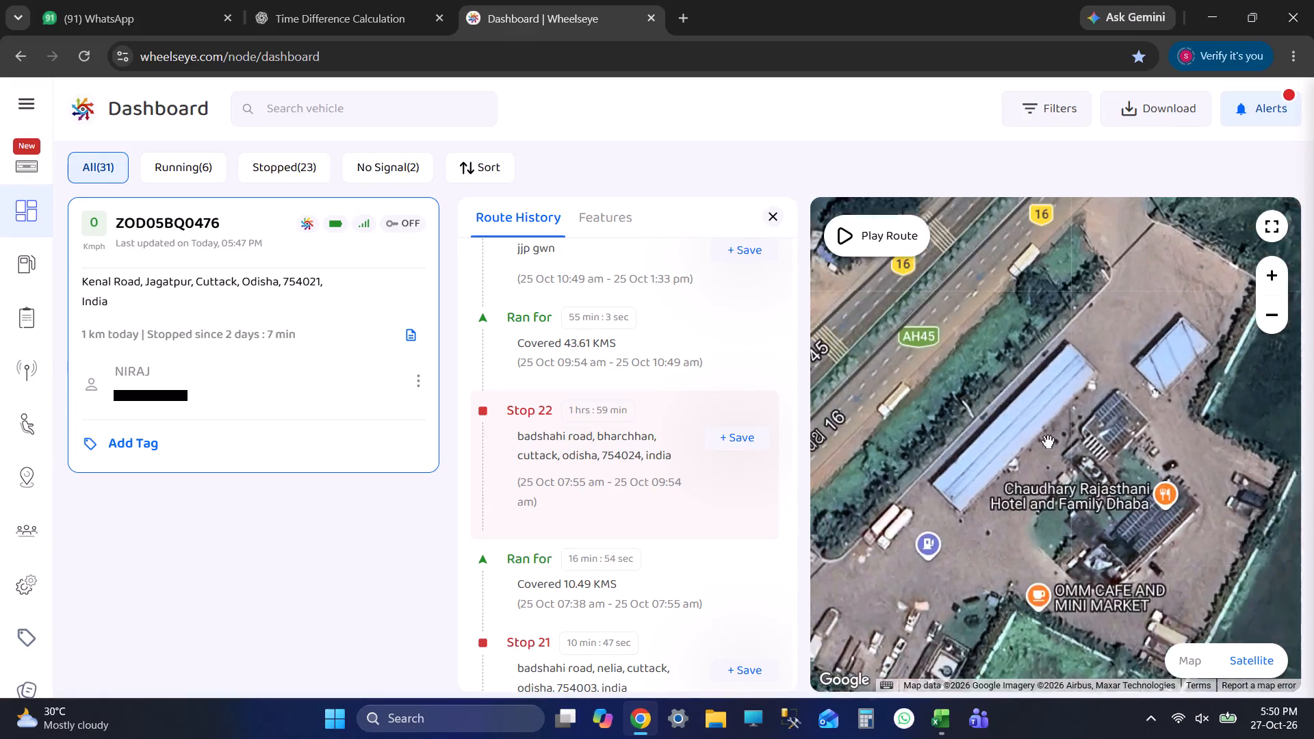
drag(1048, 528, 1043, 396)
Compare the dhaba compound's buildings and parking area with the Stop 22 location at close and wide range.
scroll(1055, 552, down, 3)
drag(1076, 561, 1067, 461)
scroll(1067, 461, up, 17)
scroll(1063, 496, down, 2)
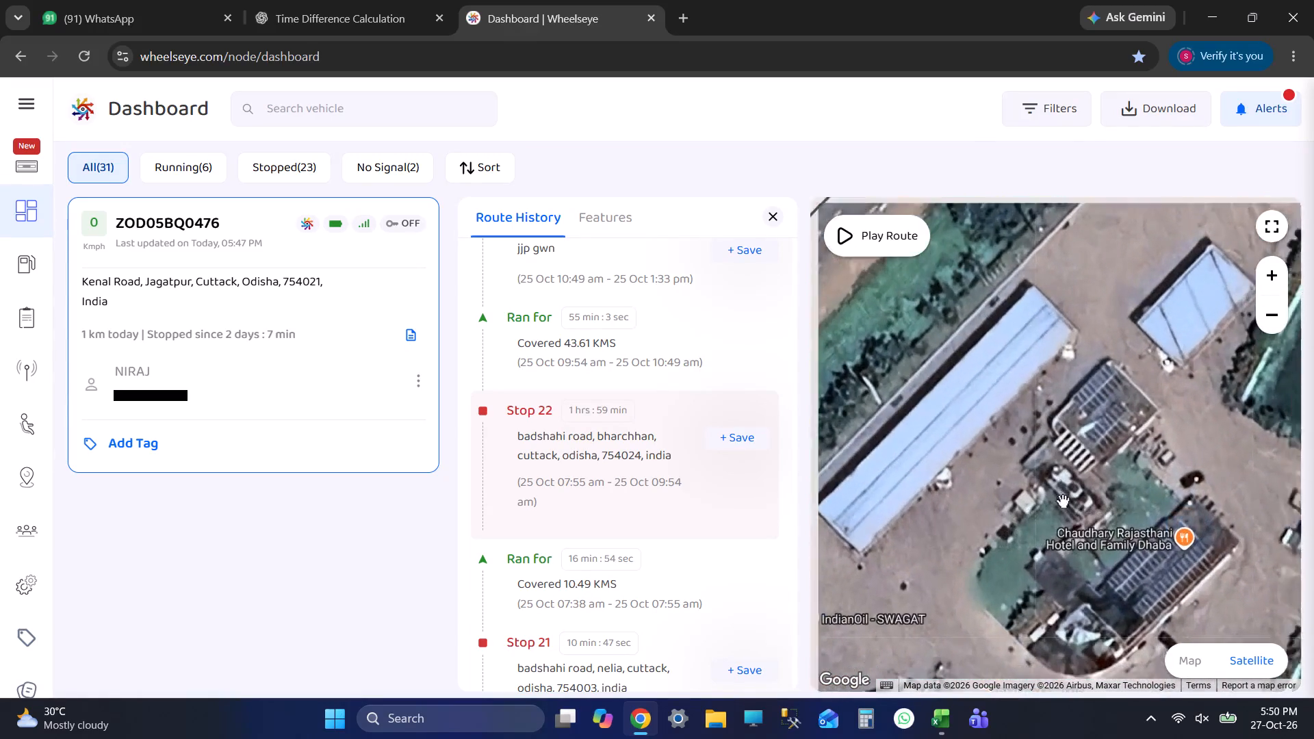
scroll(1063, 501, down, 4)
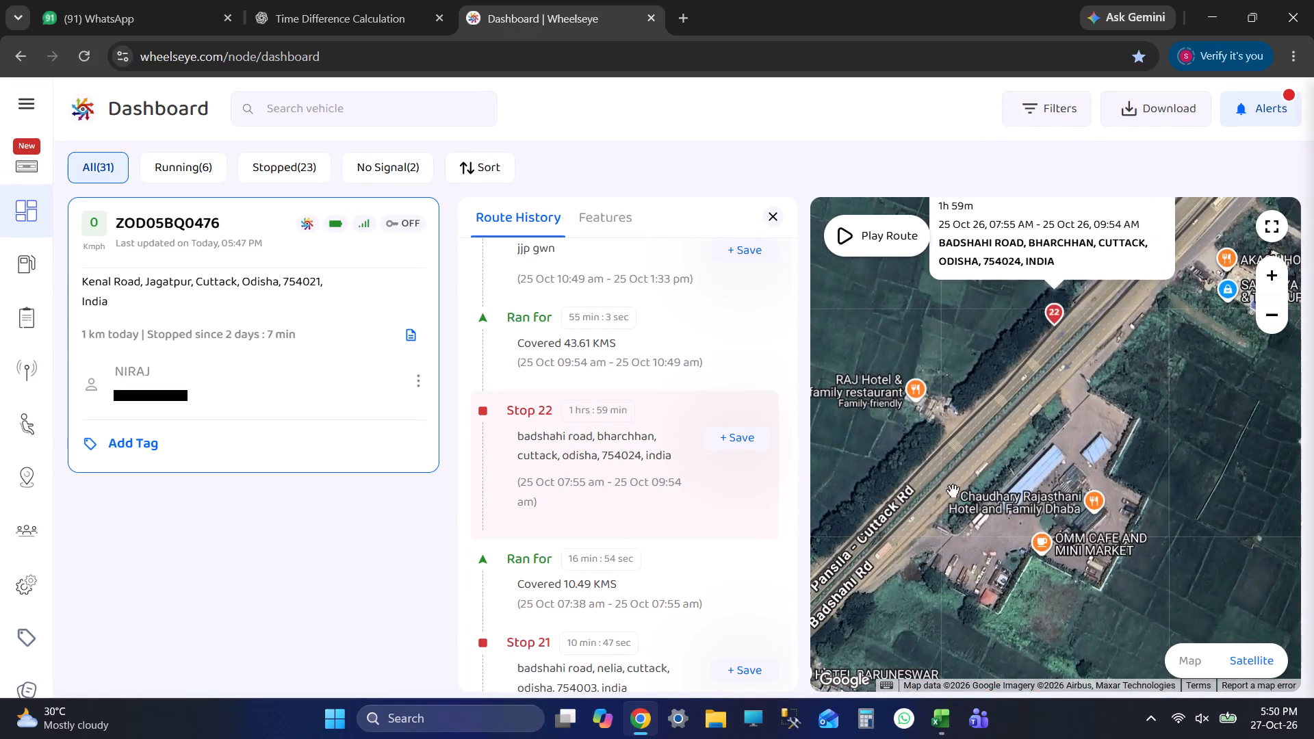
scroll(1009, 509, up, 3)
scroll(1079, 507, up, 3)
drag(1085, 511, 1020, 467)
scroll(1024, 465, up, 5)
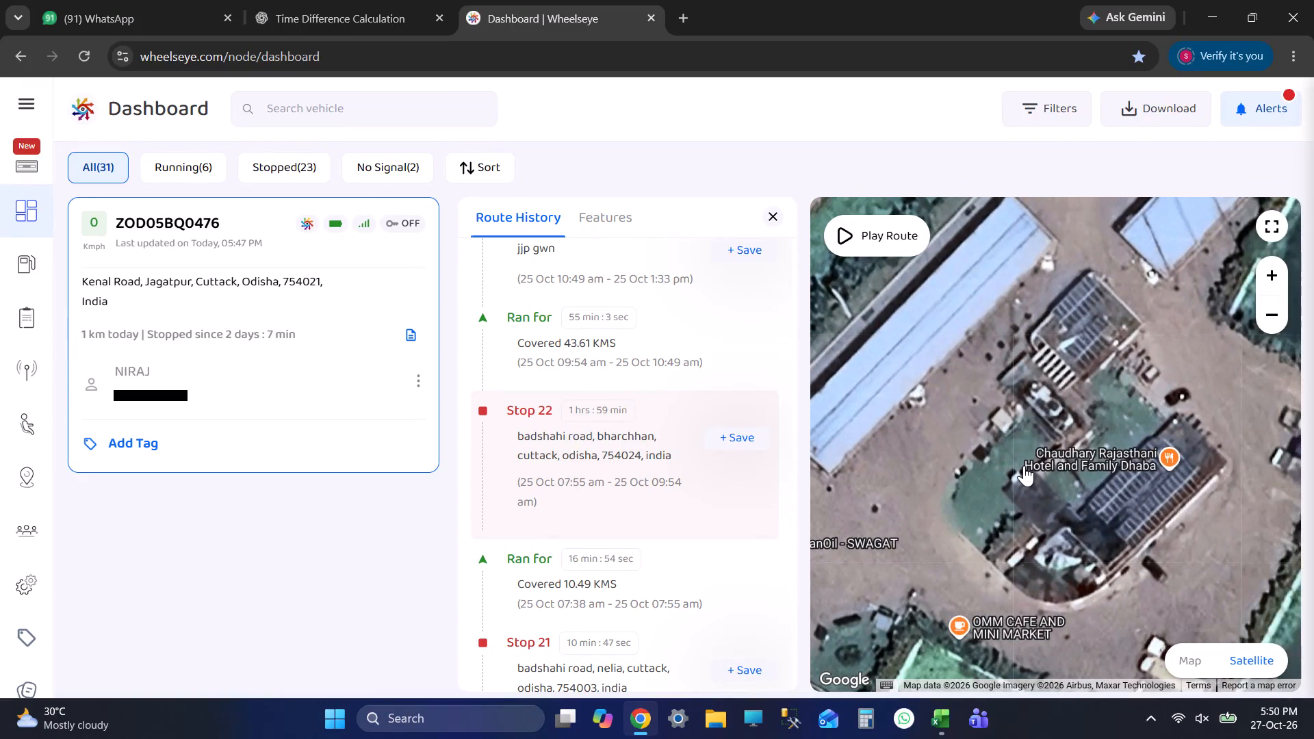
scroll(1024, 465, up, 6)
scroll(1024, 465, down, 1)
scroll(1024, 465, up, 9)
drag(1024, 465, 1039, 541)
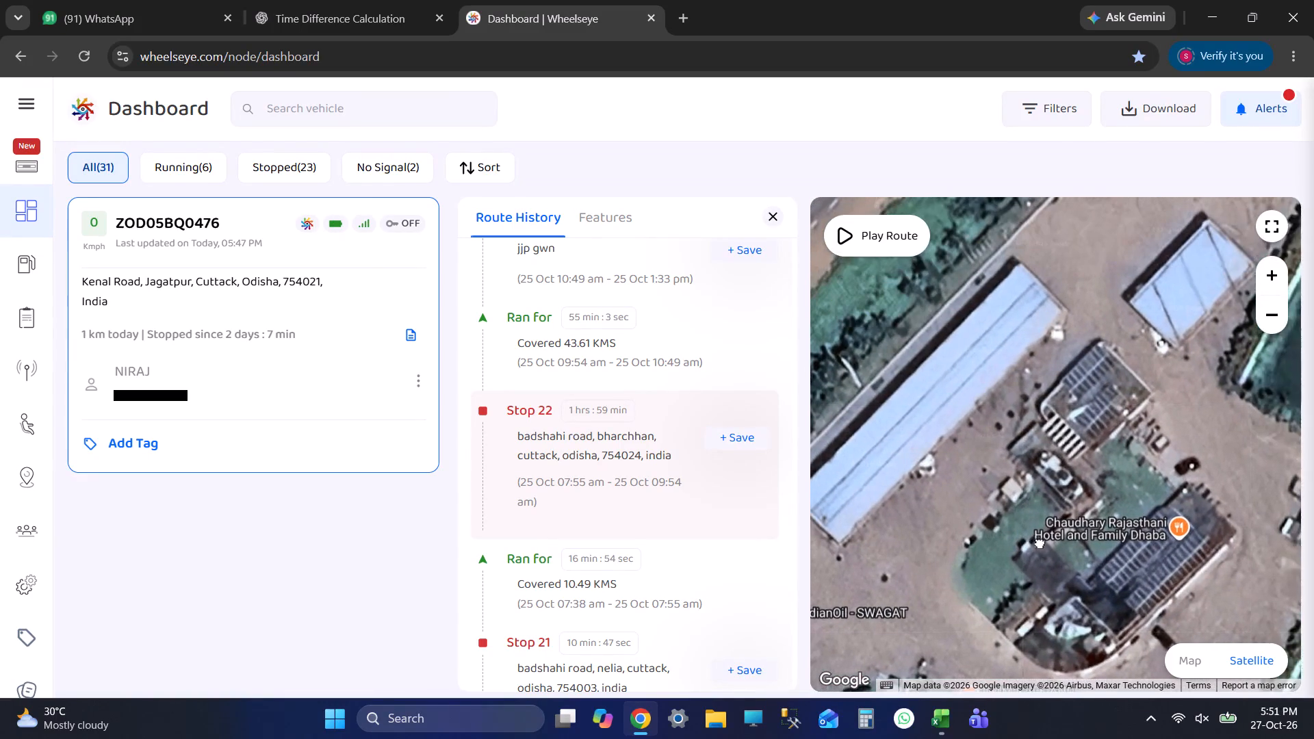
drag(1039, 541, 1065, 541)
scroll(1065, 532, down, 3)
drag(1063, 534, 1059, 520)
Show Stop 23 at JJP GWN on the map and return to Stop 22.
scroll(638, 441, up, 1)
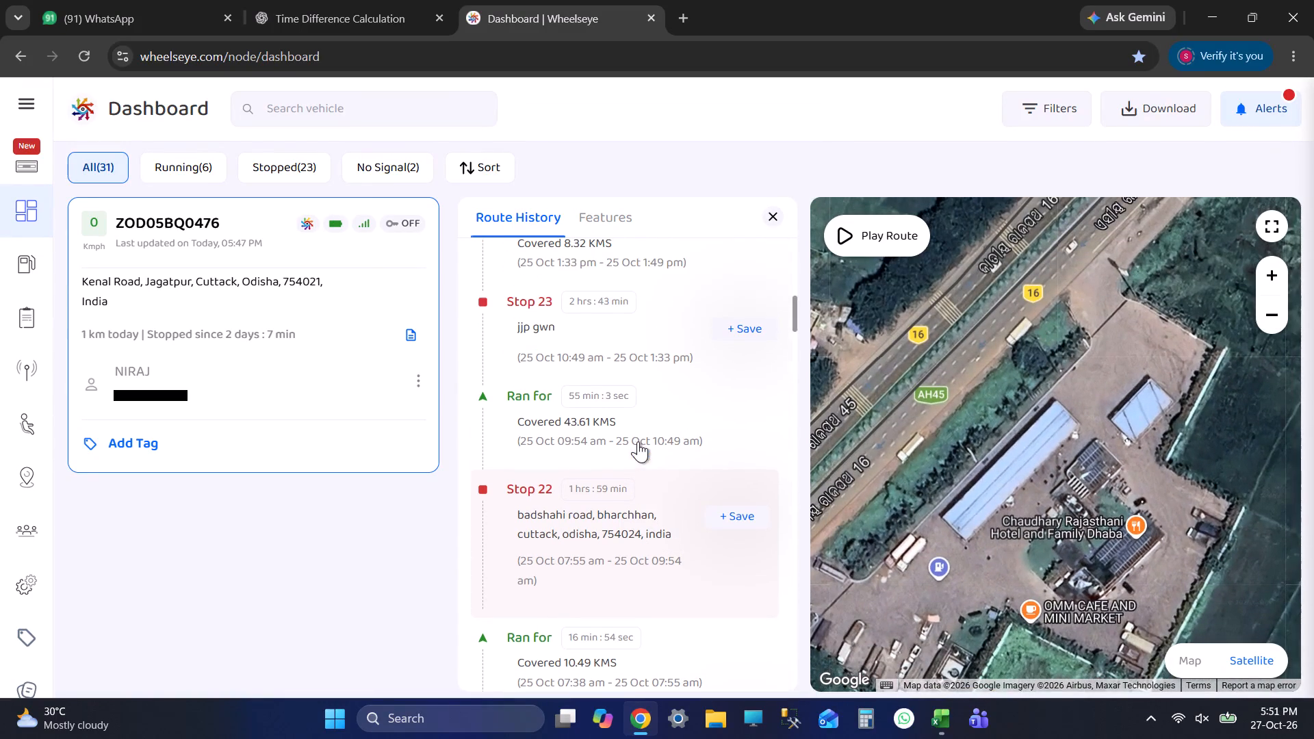
click(634, 356)
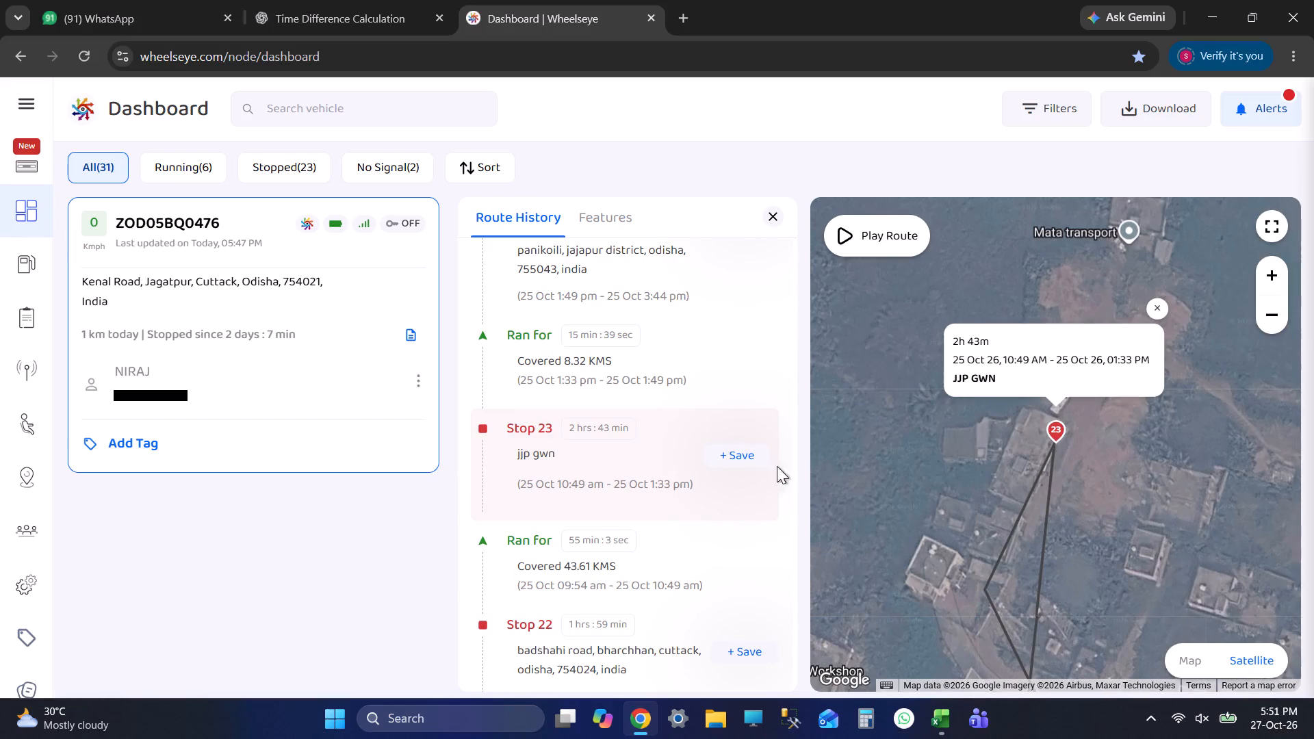
scroll(686, 519, down, 2)
click(628, 504)
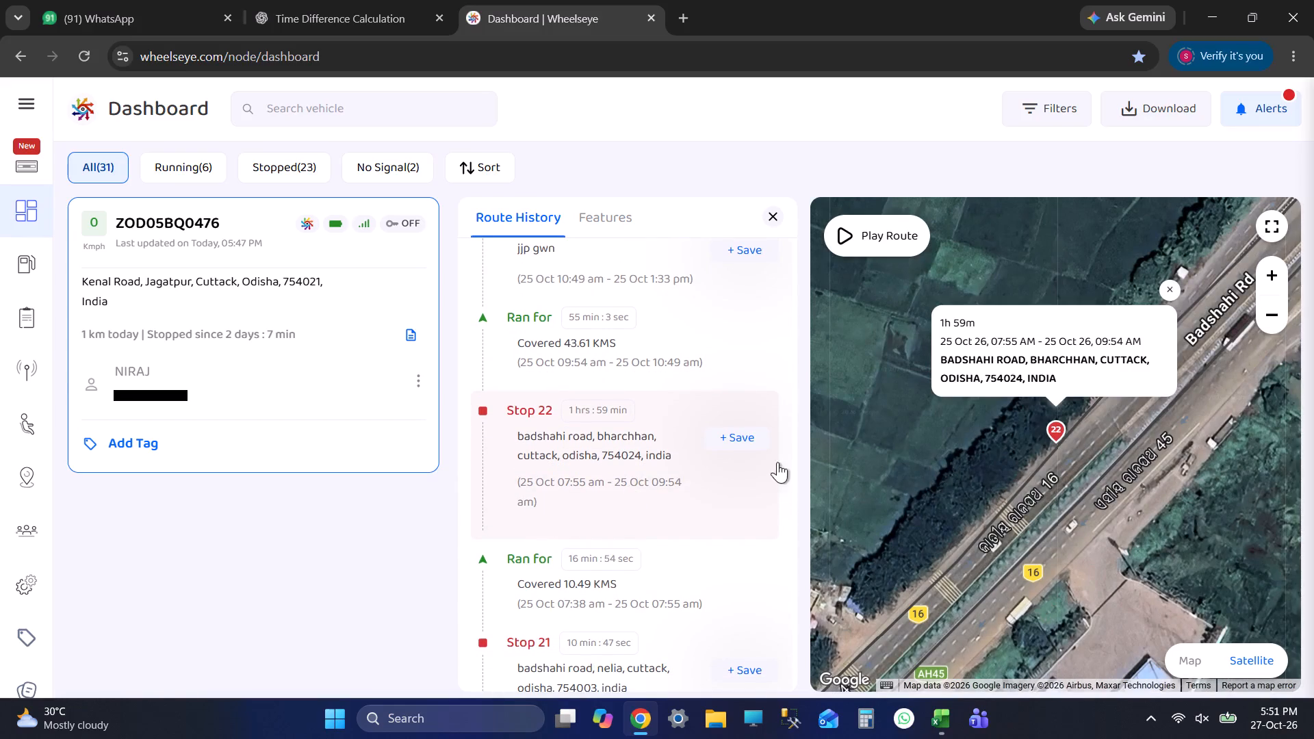
Examine the satellite view from Stop 22 to the Chaudhary Rajasthani dhaba and Omm Cafe compound again.
scroll(1055, 492, down, 1)
scroll(1055, 492, up, 1)
scroll(1055, 492, down, 1)
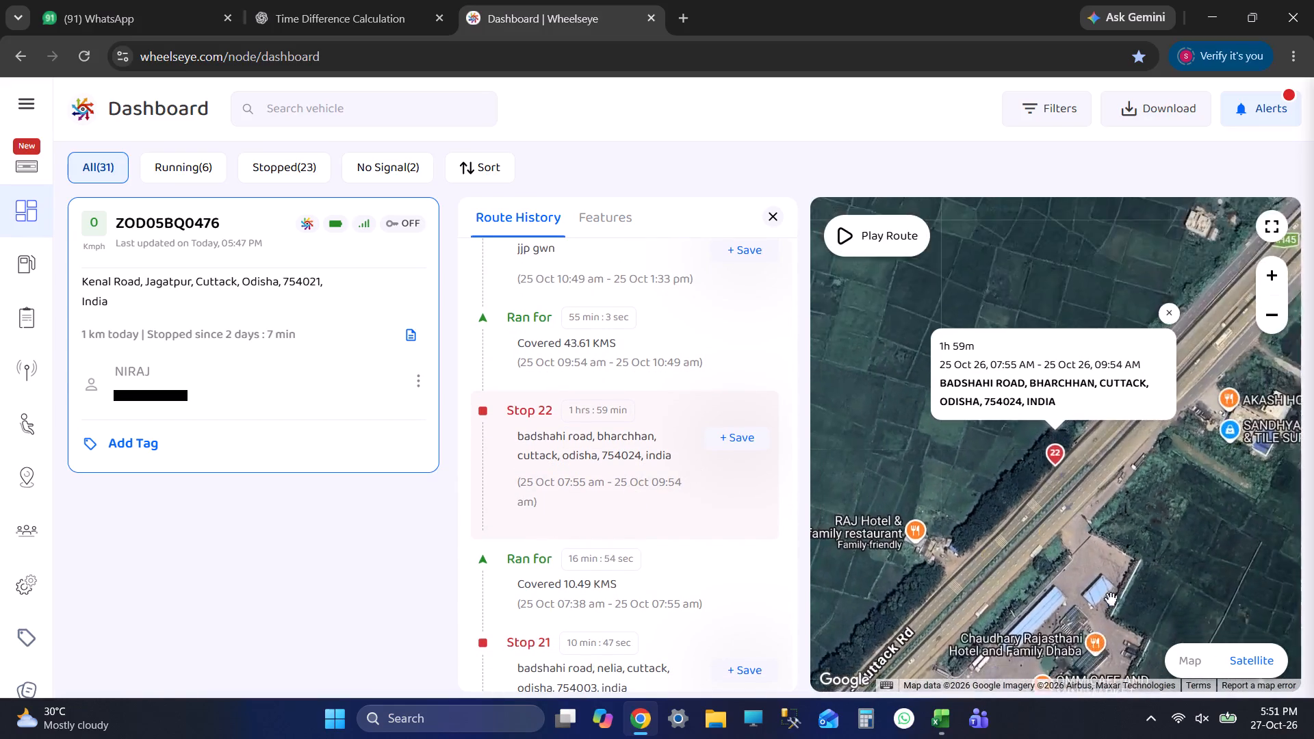
drag(1111, 599, 1093, 422)
scroll(1048, 471, up, 9)
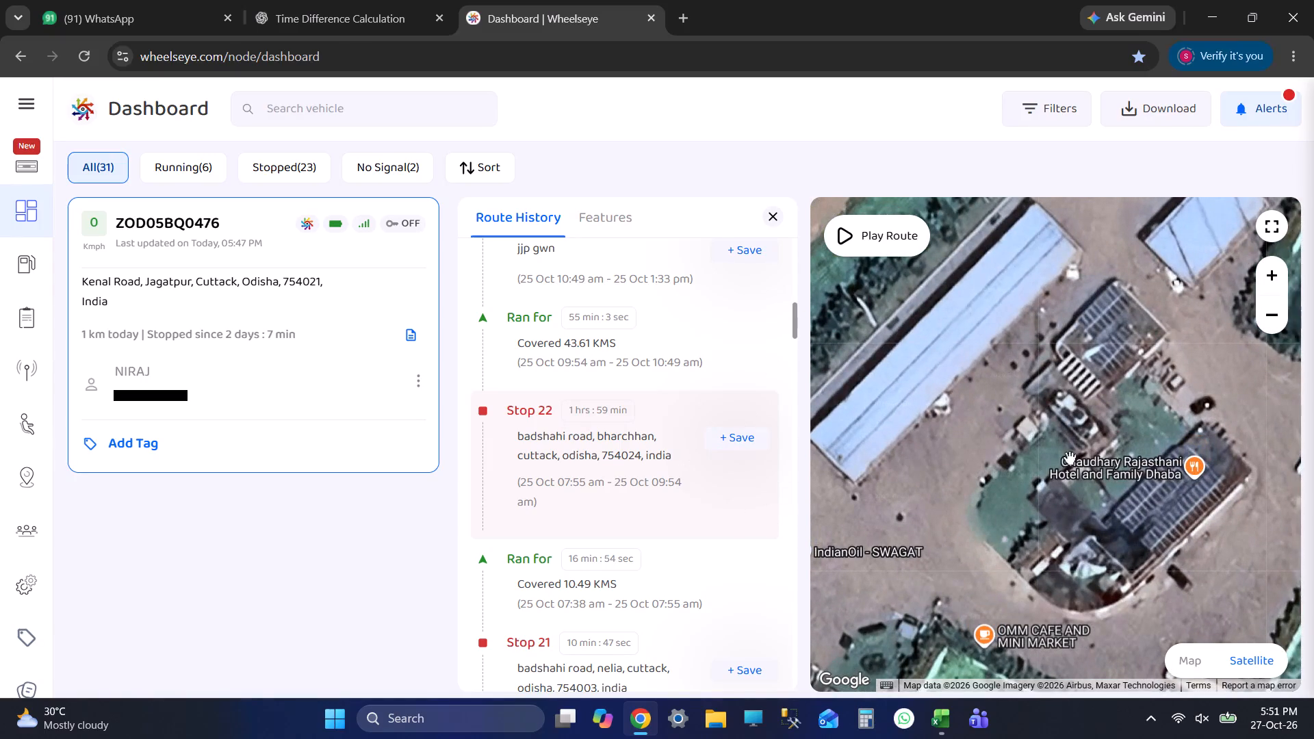
scroll(1087, 461, down, 3)
drag(1063, 480, 1048, 233)
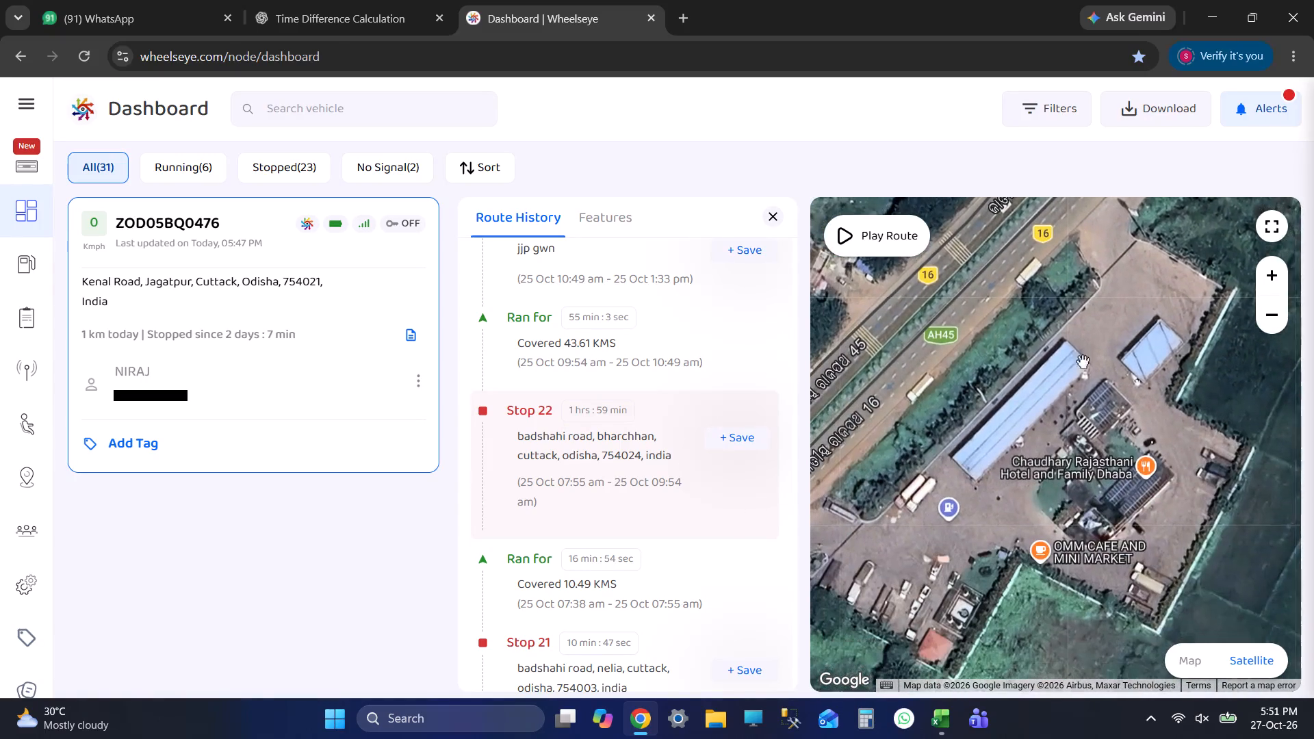
Examine the Chaudhary Rajasthani dhaba buildings at close range in the satellite view.
scroll(1085, 393, up, 3)
drag(1109, 480, 1054, 411)
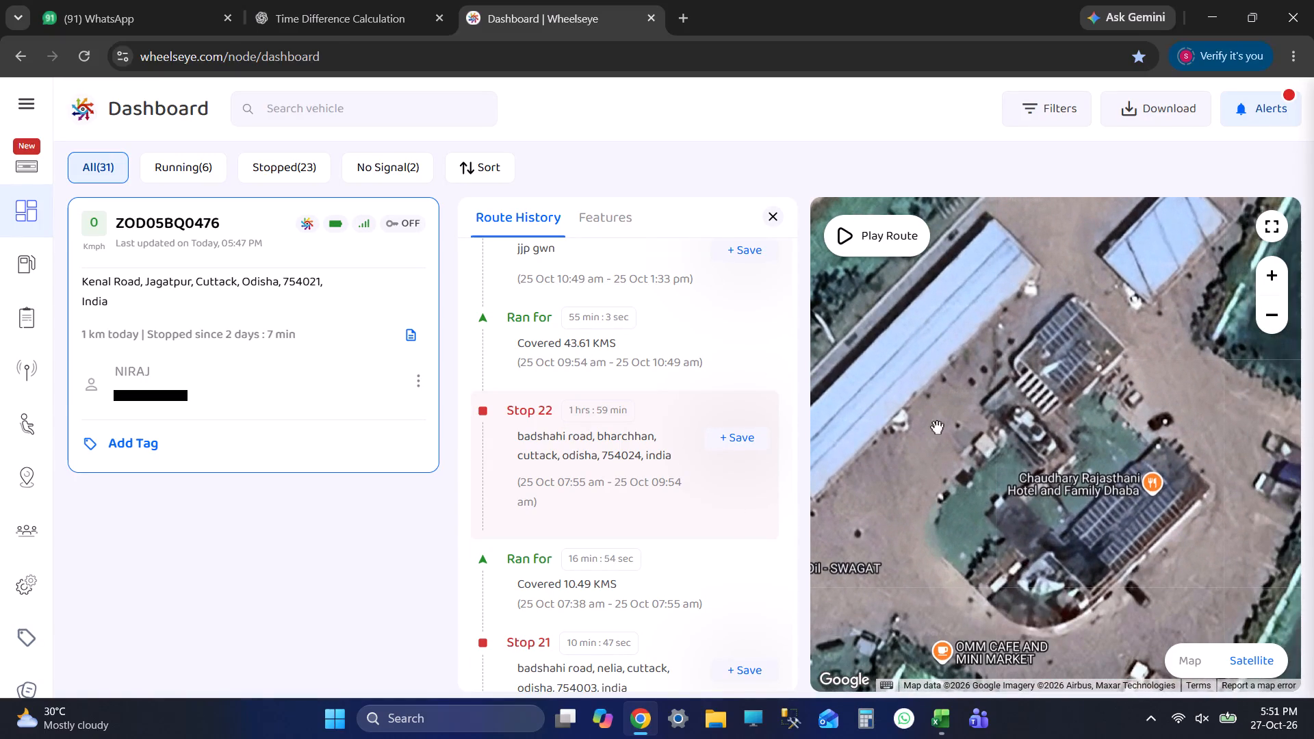
Show Stop 23 at JJP GWN, go on to Stop 24 near Panikoili, and compare Stop 24's highway surroundings at wide and close range.
scroll(641, 454, up, 2)
click(637, 424)
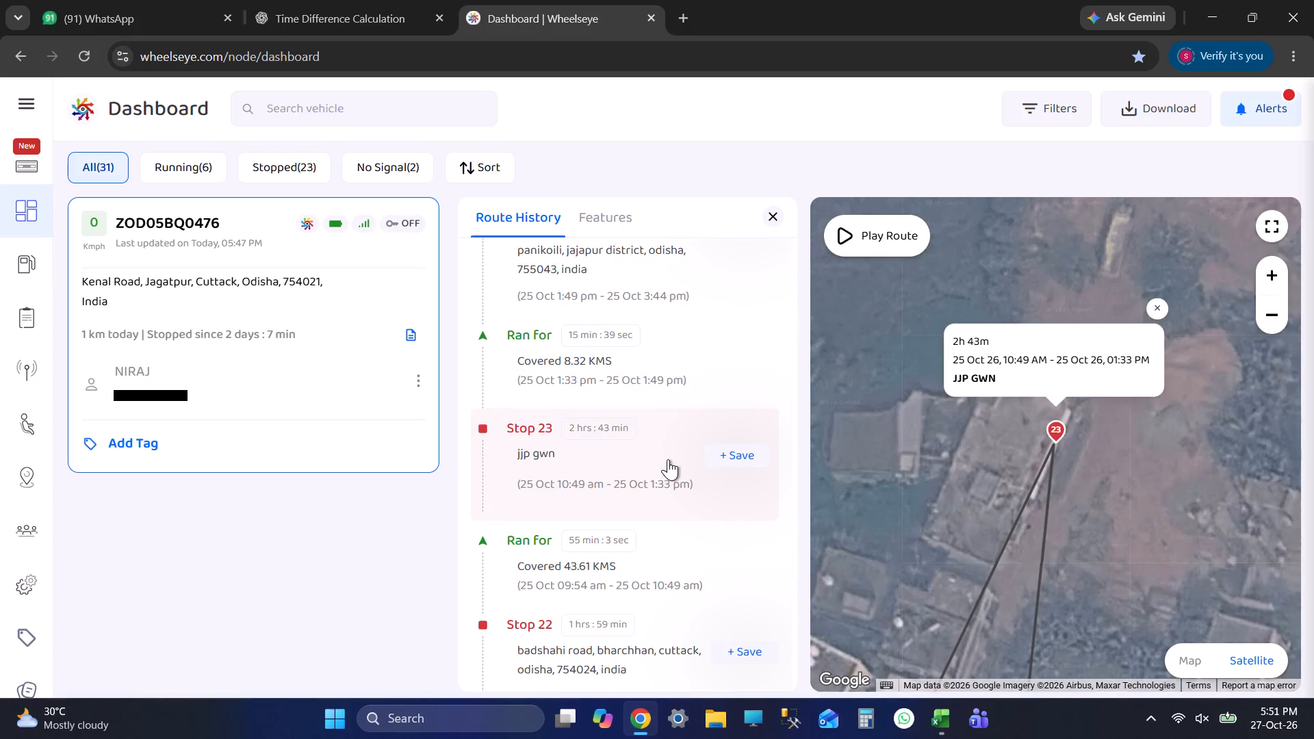
scroll(668, 459, up, 2)
click(613, 426)
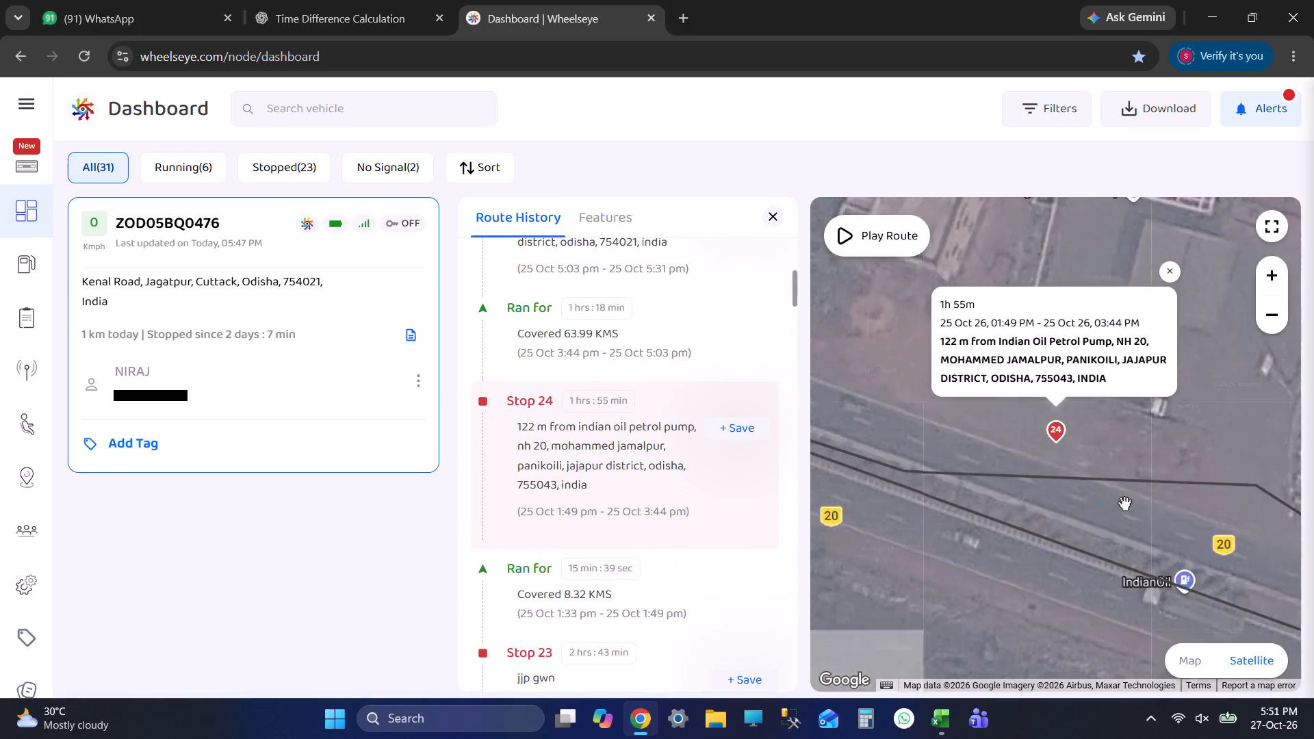
scroll(1113, 510, down, 14)
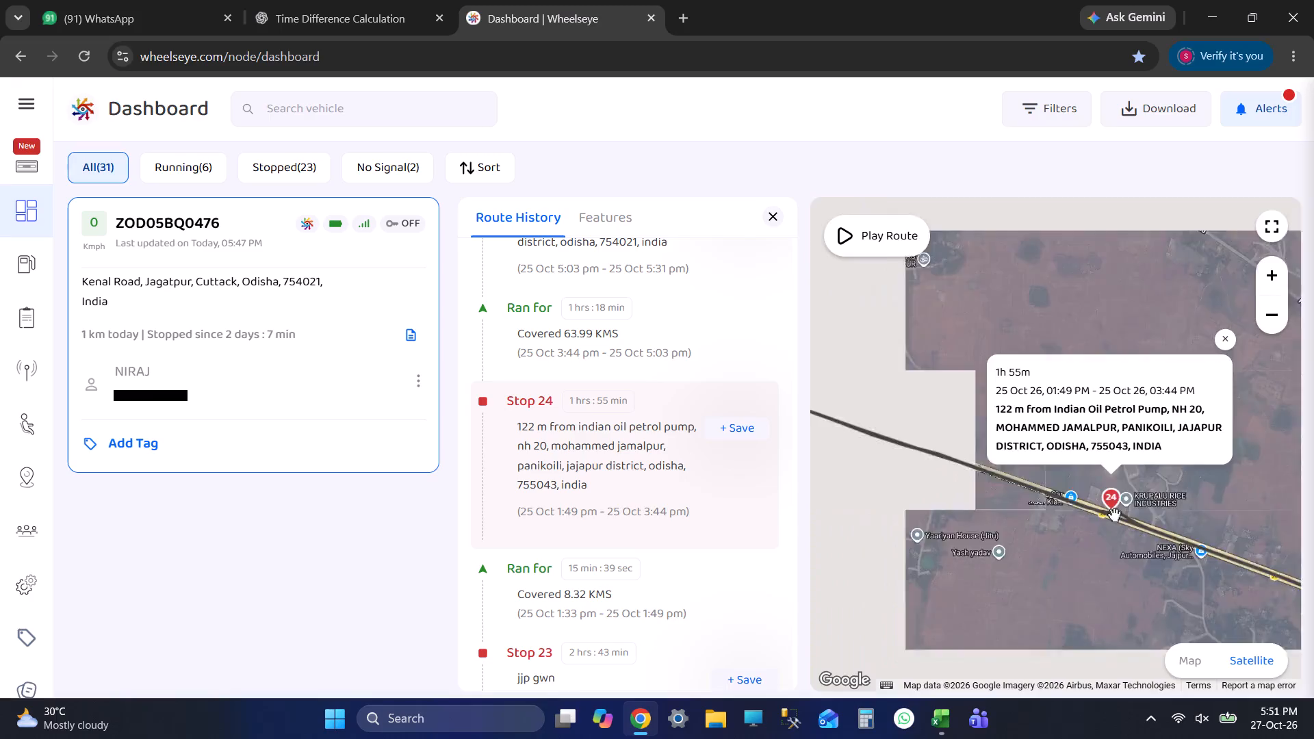
scroll(1114, 515, down, 1)
scroll(1114, 515, up, 4)
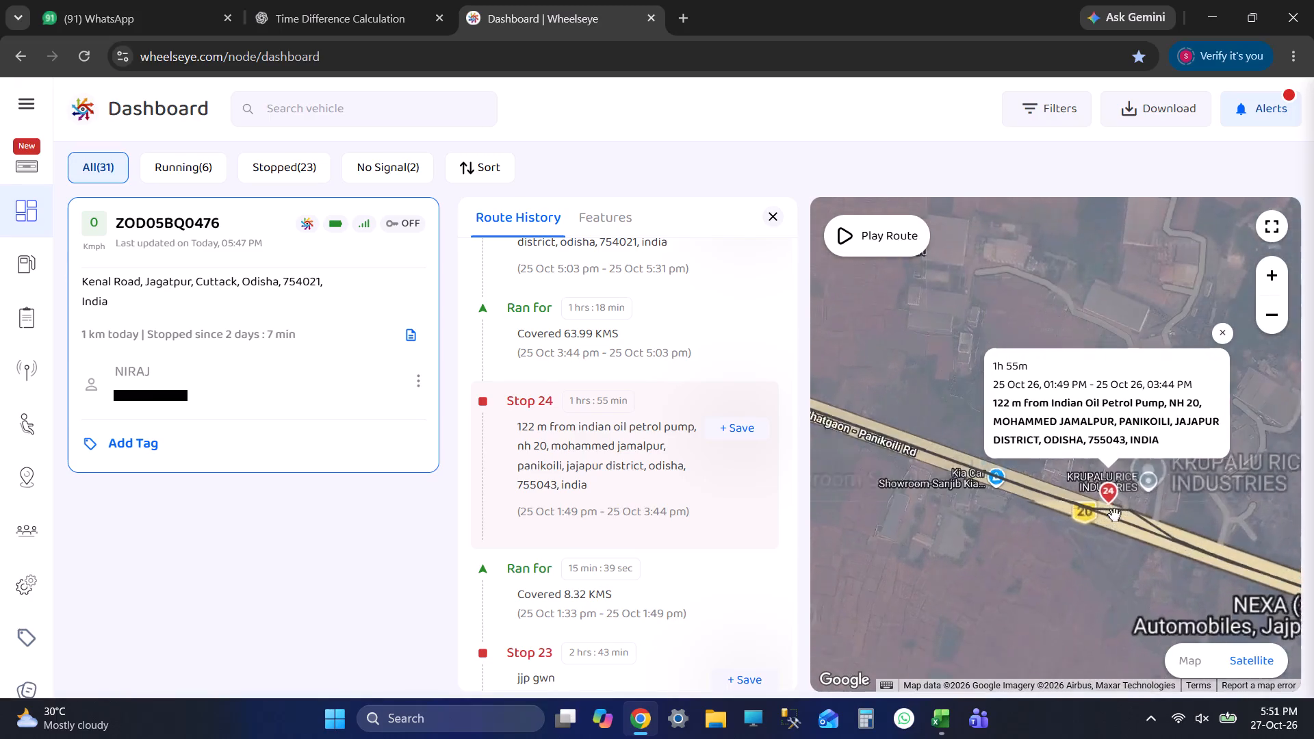
scroll(1114, 515, up, 3)
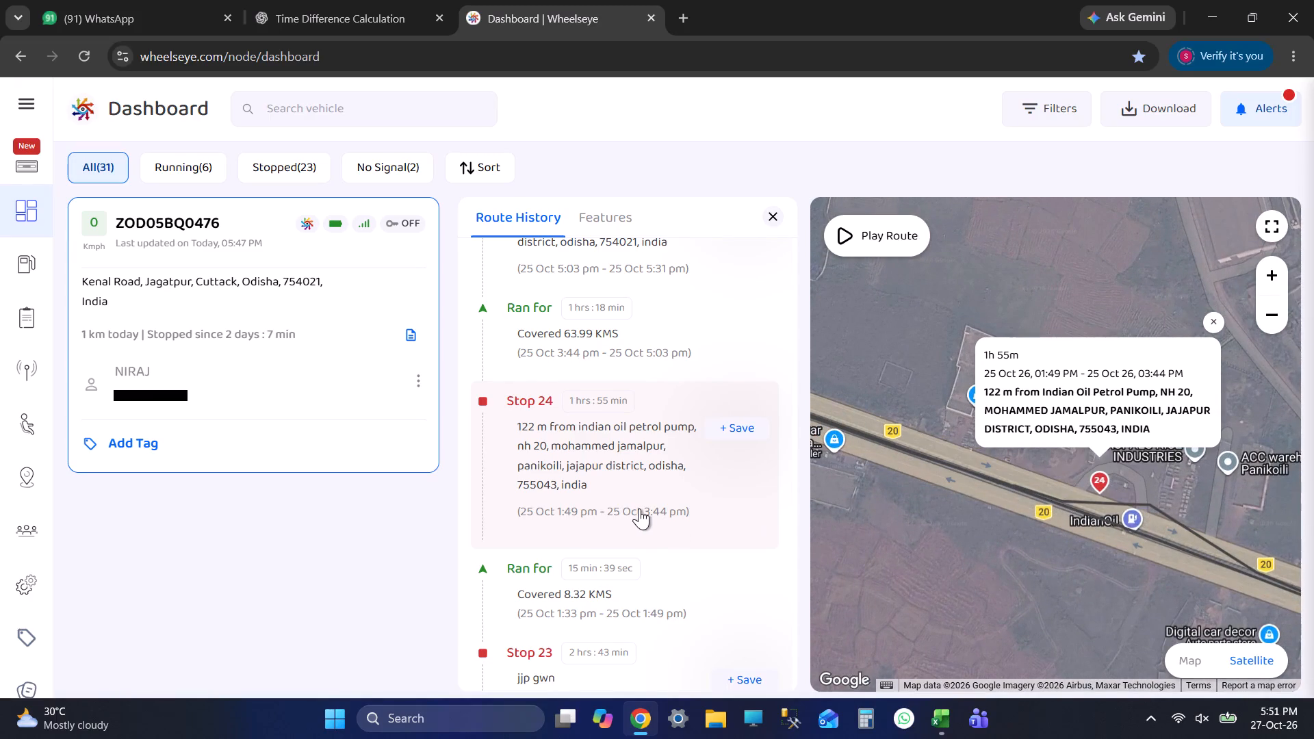
Show Stop 25 near Maa Osi, Jagatpur, and Stop 26 at JGP on the map.
scroll(628, 502, up, 3)
click(619, 465)
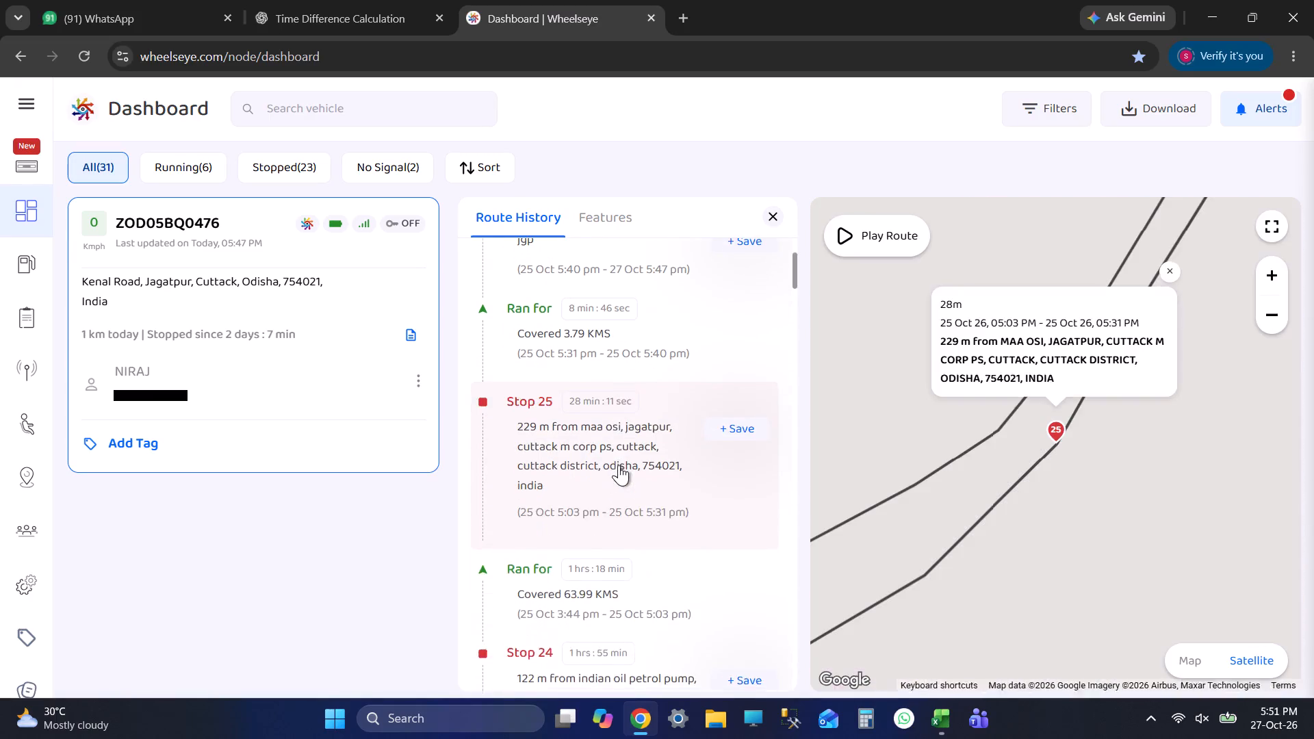
scroll(619, 465, up, 2)
click(669, 422)
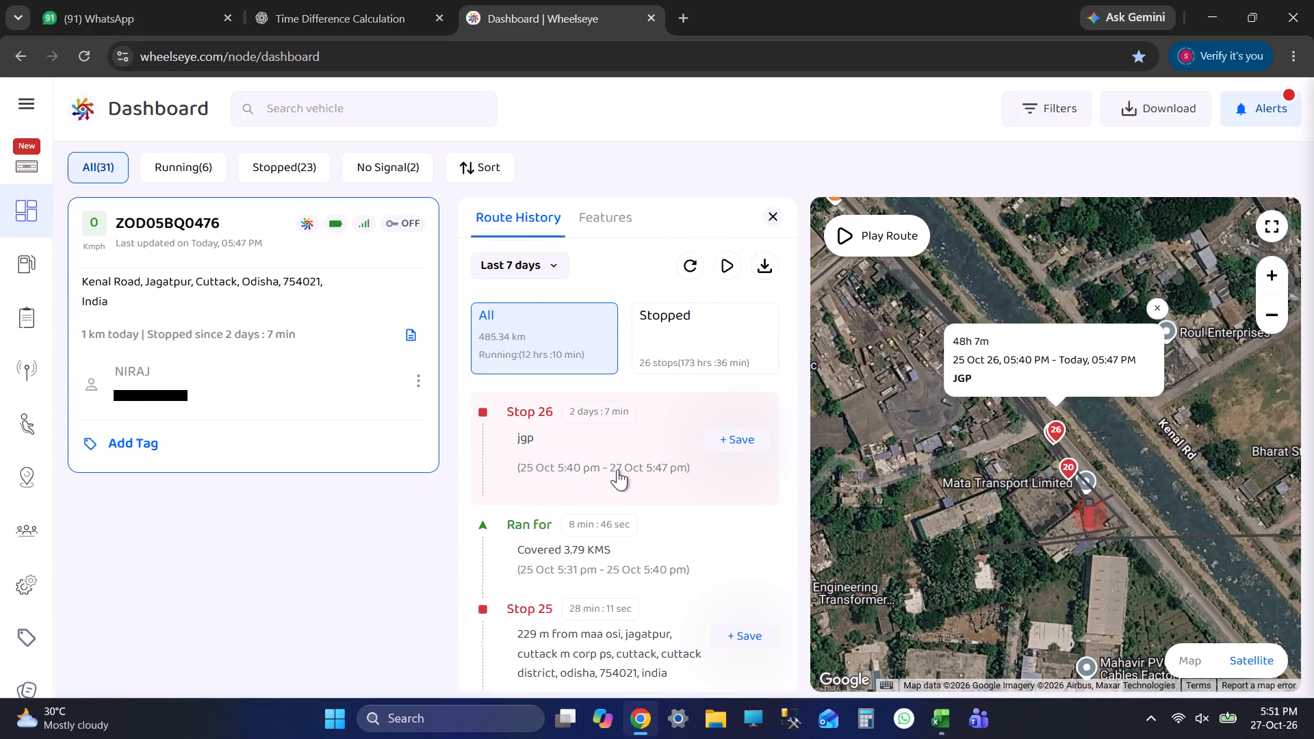
Return to Stop 24, dismiss its details, and examine the area around the petrol pumps and Krupalu Rice Industries.
scroll(617, 469, down, 3)
click(644, 565)
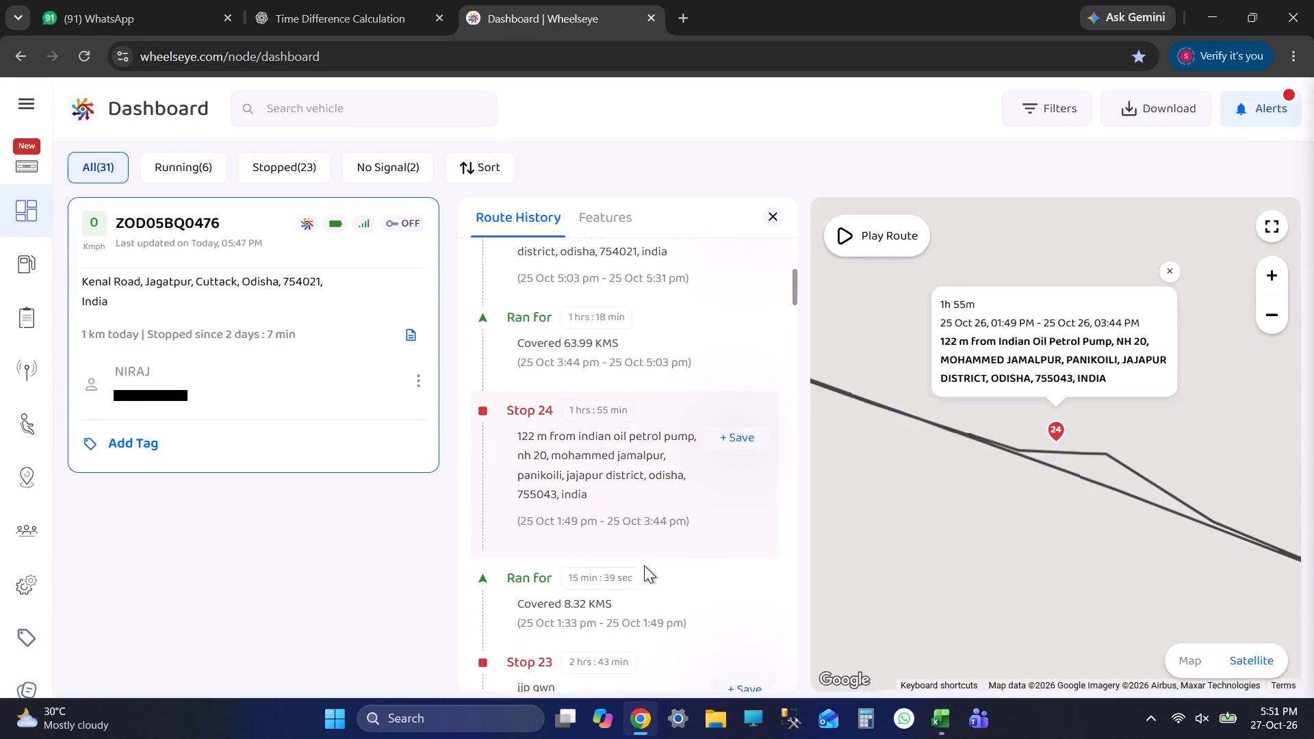
scroll(1088, 439, down, 1)
scroll(1087, 441, up, 3)
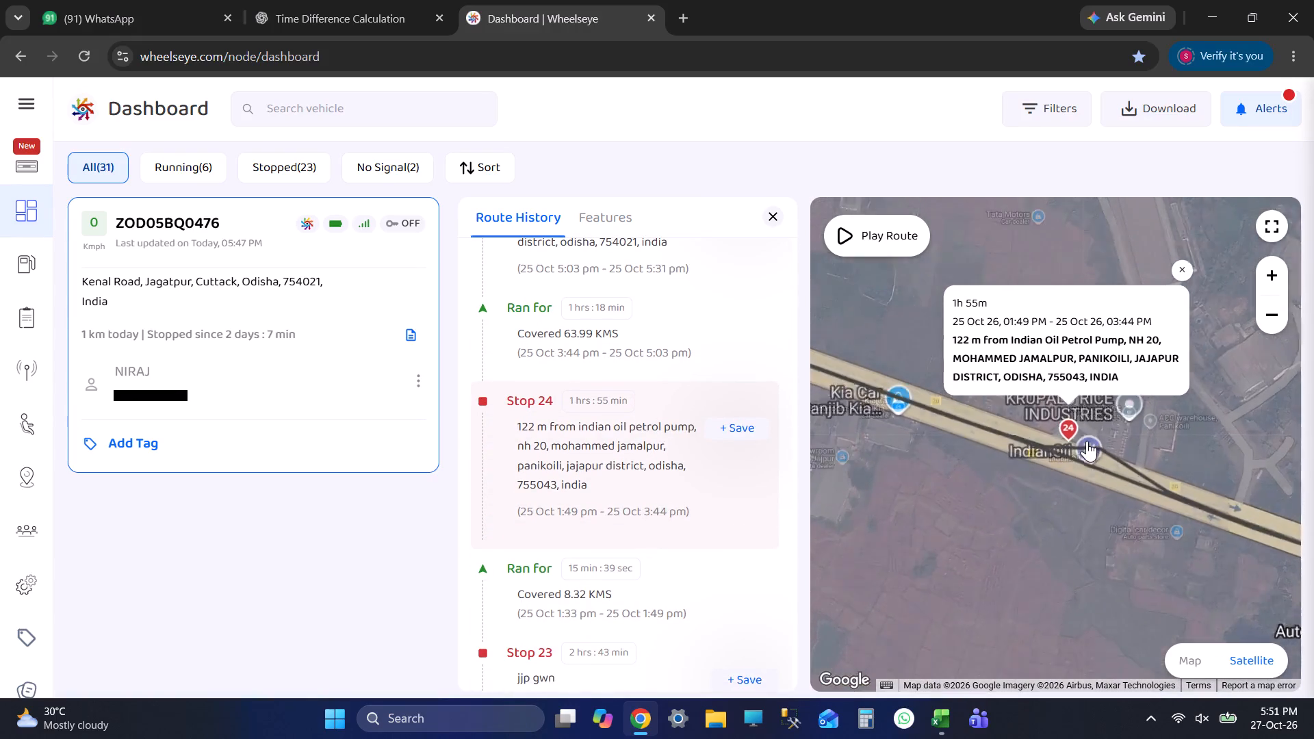
scroll(1087, 441, up, 5)
scroll(1087, 441, down, 4)
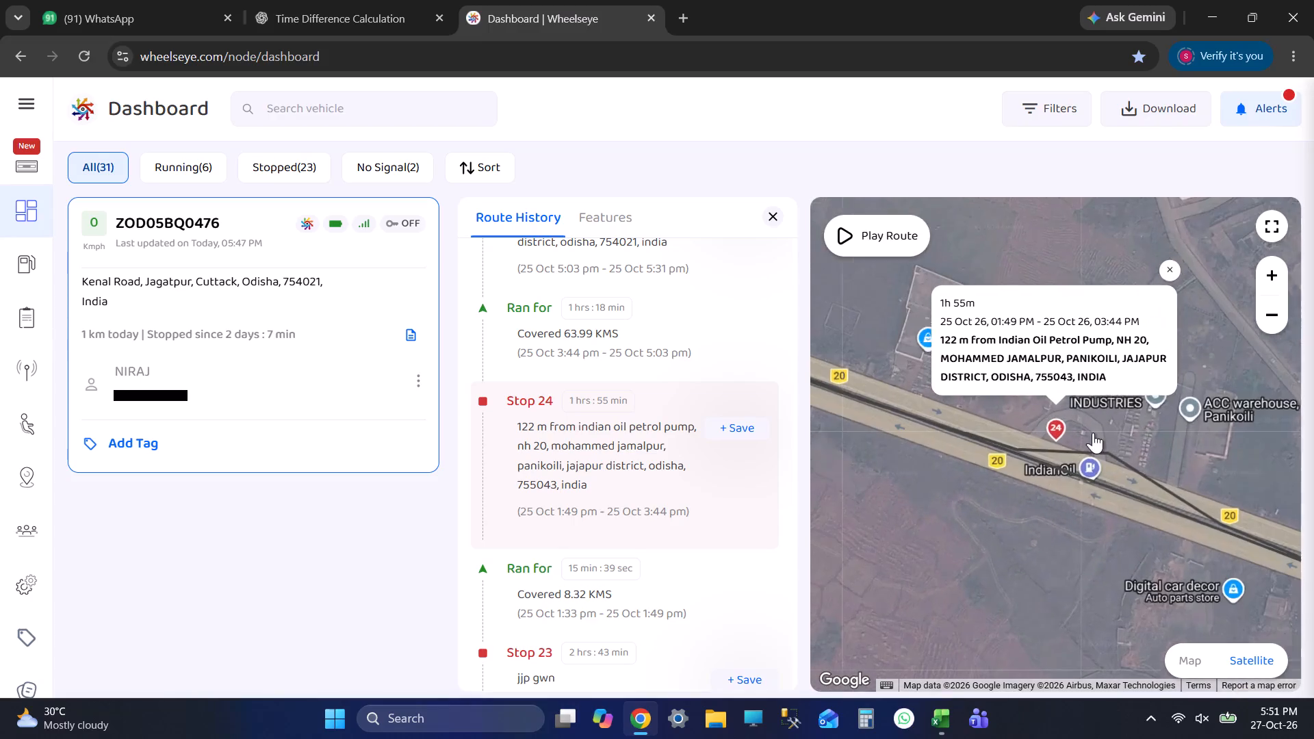
click(1174, 268)
scroll(1118, 387, up, 3)
scroll(1064, 461, up, 1)
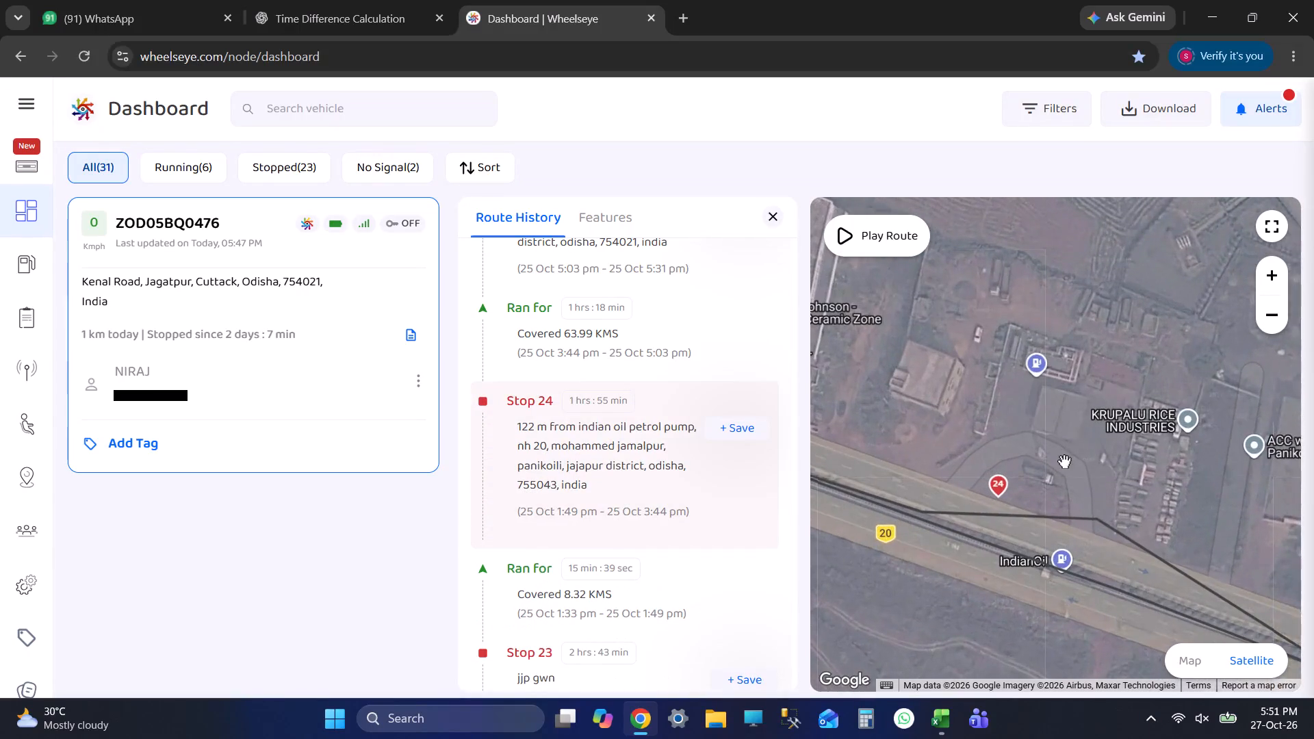
drag(1081, 450, 1087, 518)
scroll(1087, 518, down, 2)
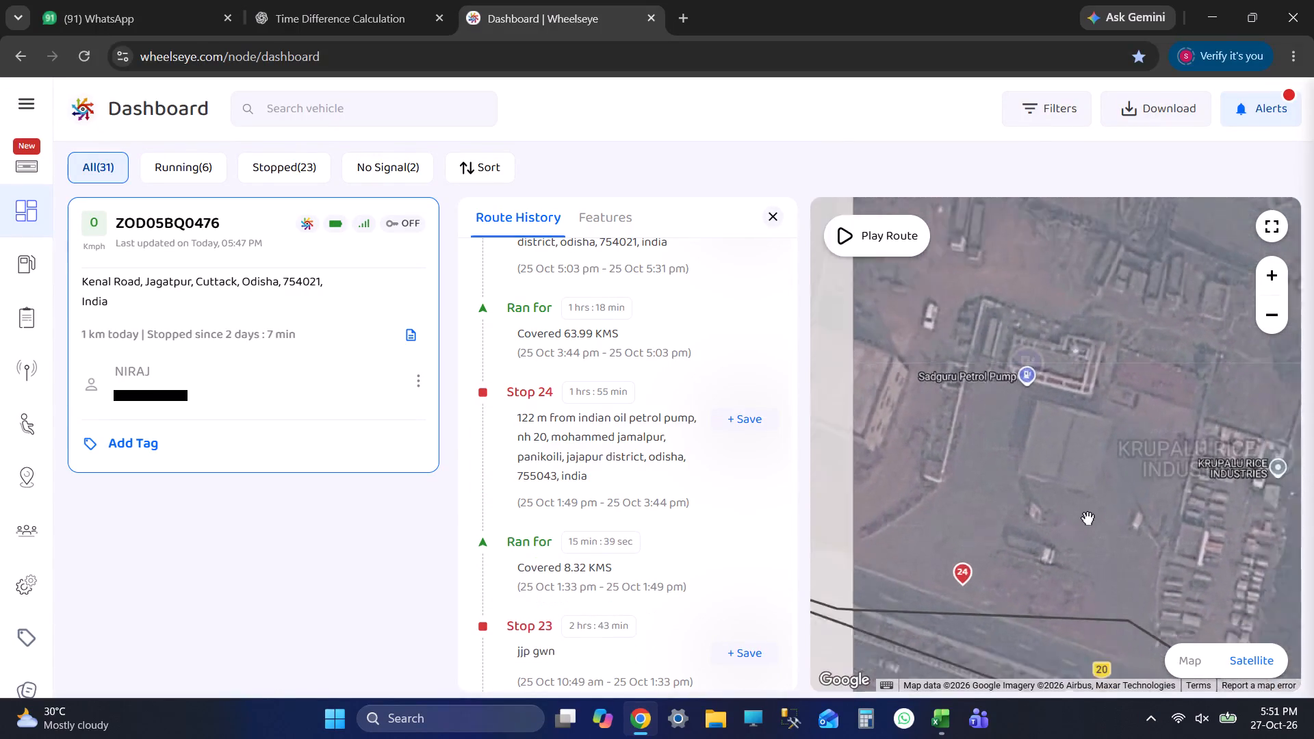
scroll(1087, 518, down, 4)
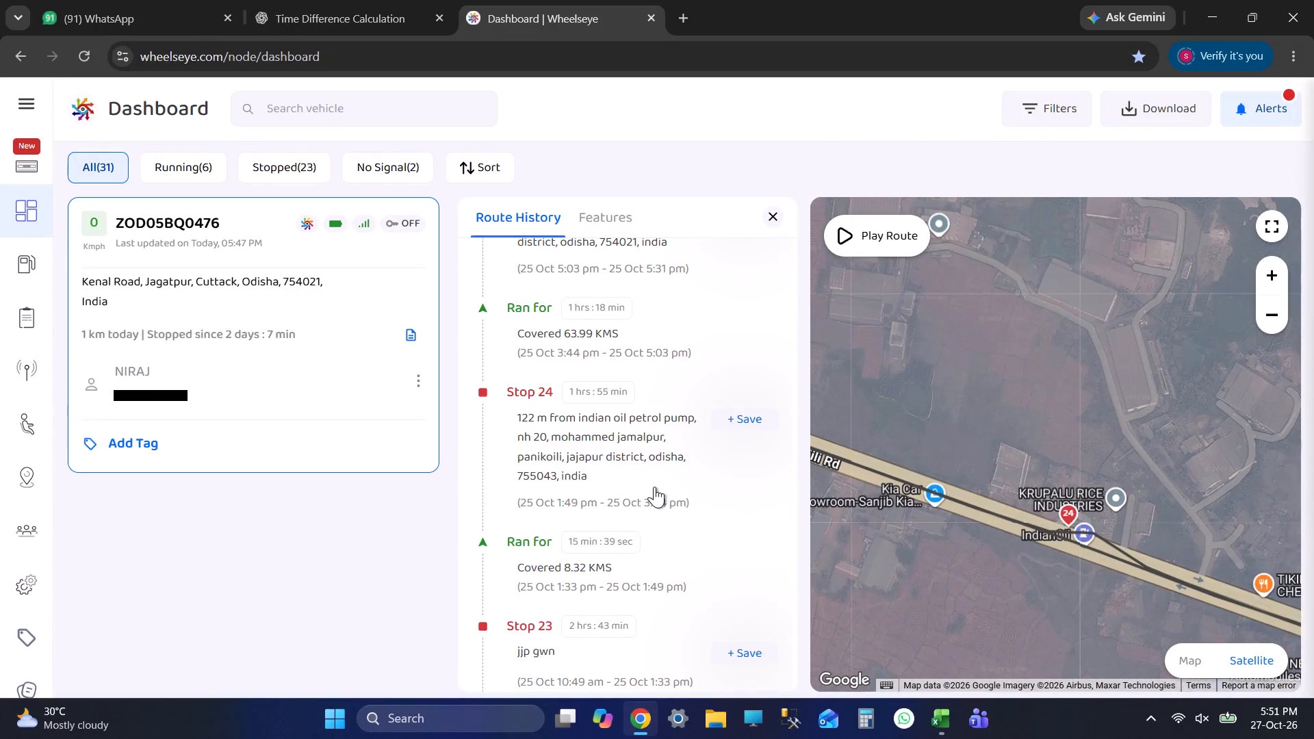
Re-centre the map on Stop 24 and review the route history entries for Stops 24 to 26.
click(654, 487)
scroll(645, 493, up, 5)
scroll(646, 515, down, 3)
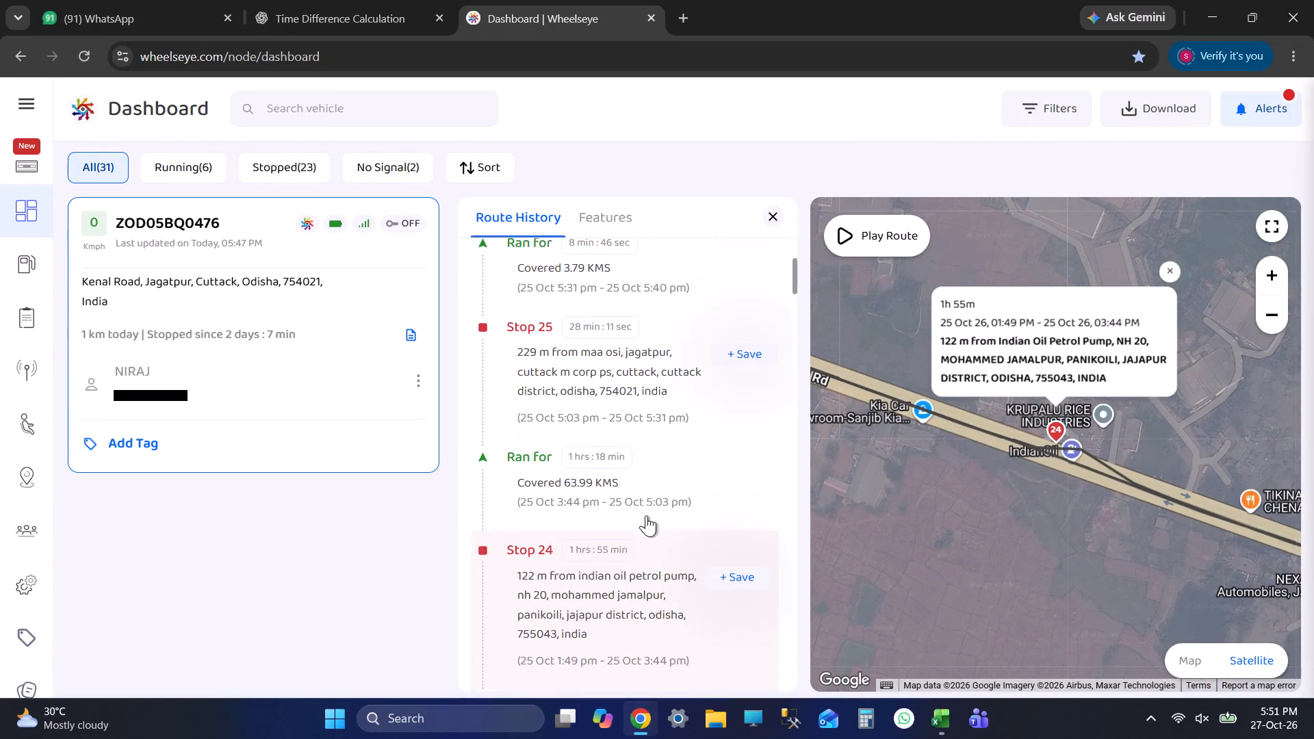
scroll(646, 515, up, 3)
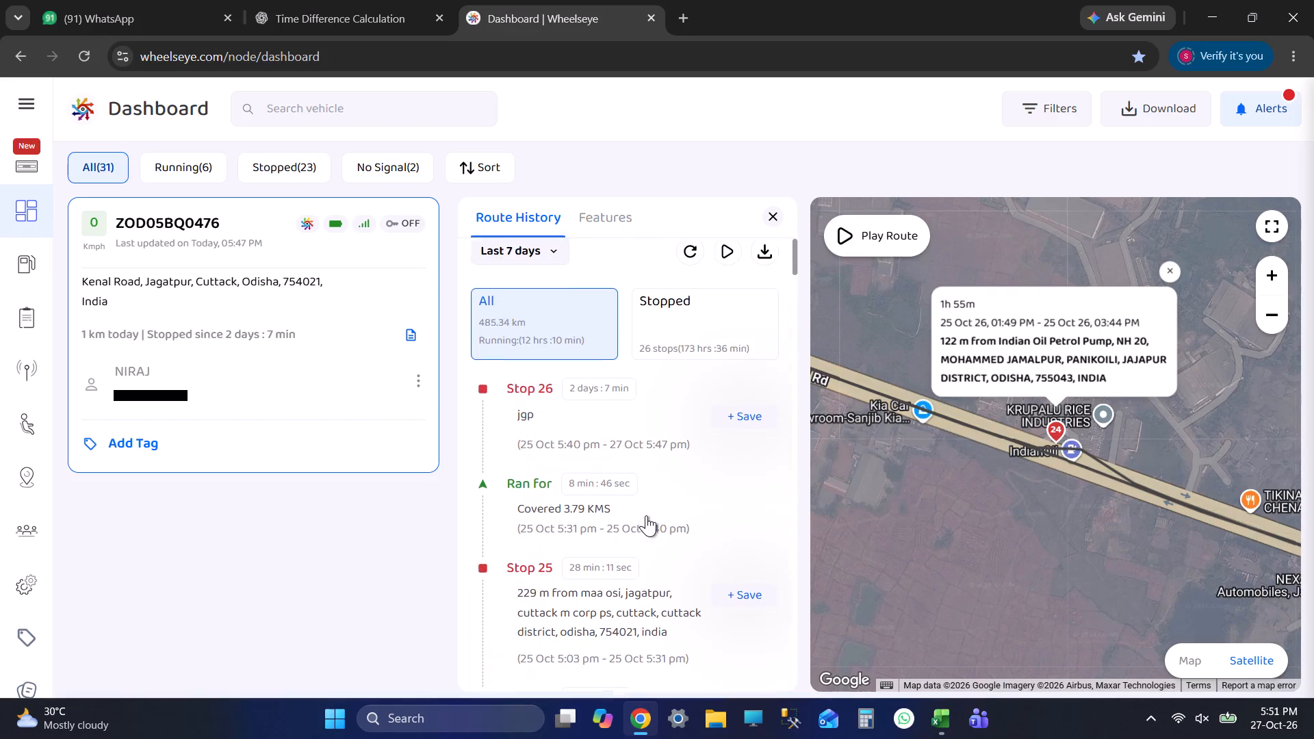
scroll(646, 515, down, 2)
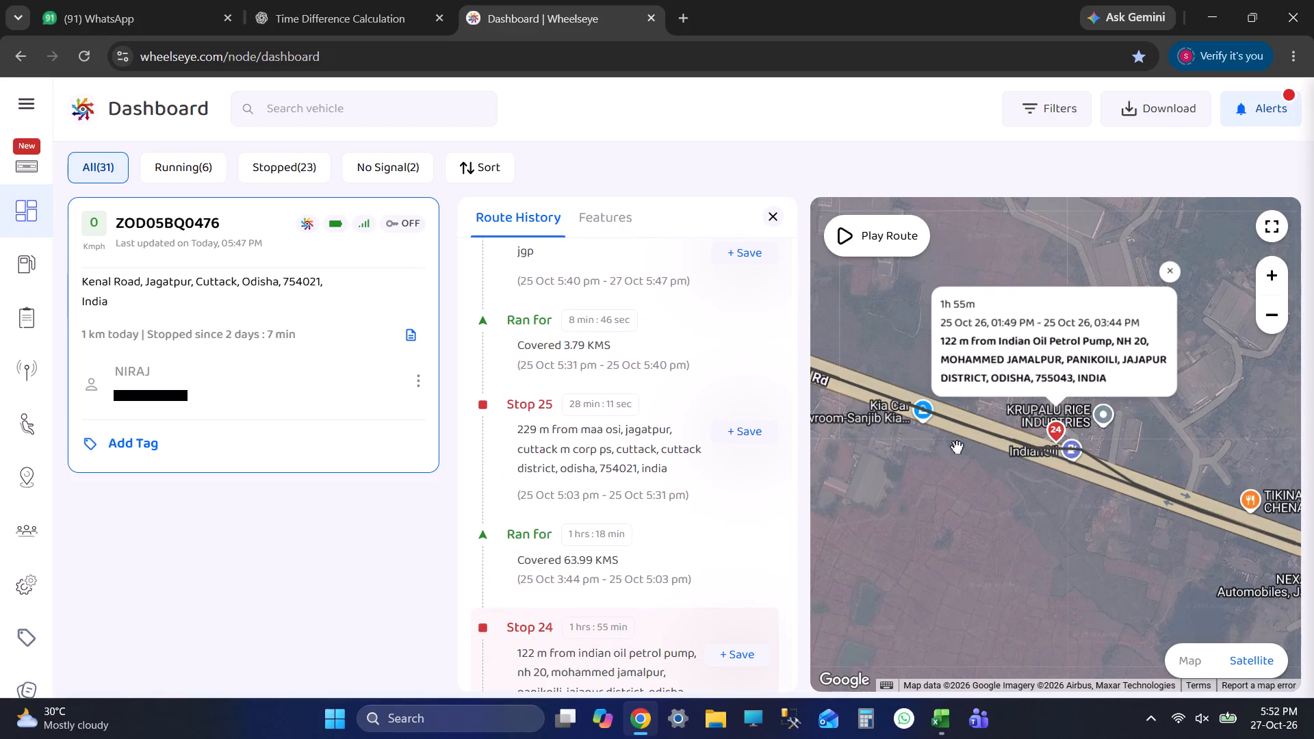
scroll(1063, 433, up, 1)
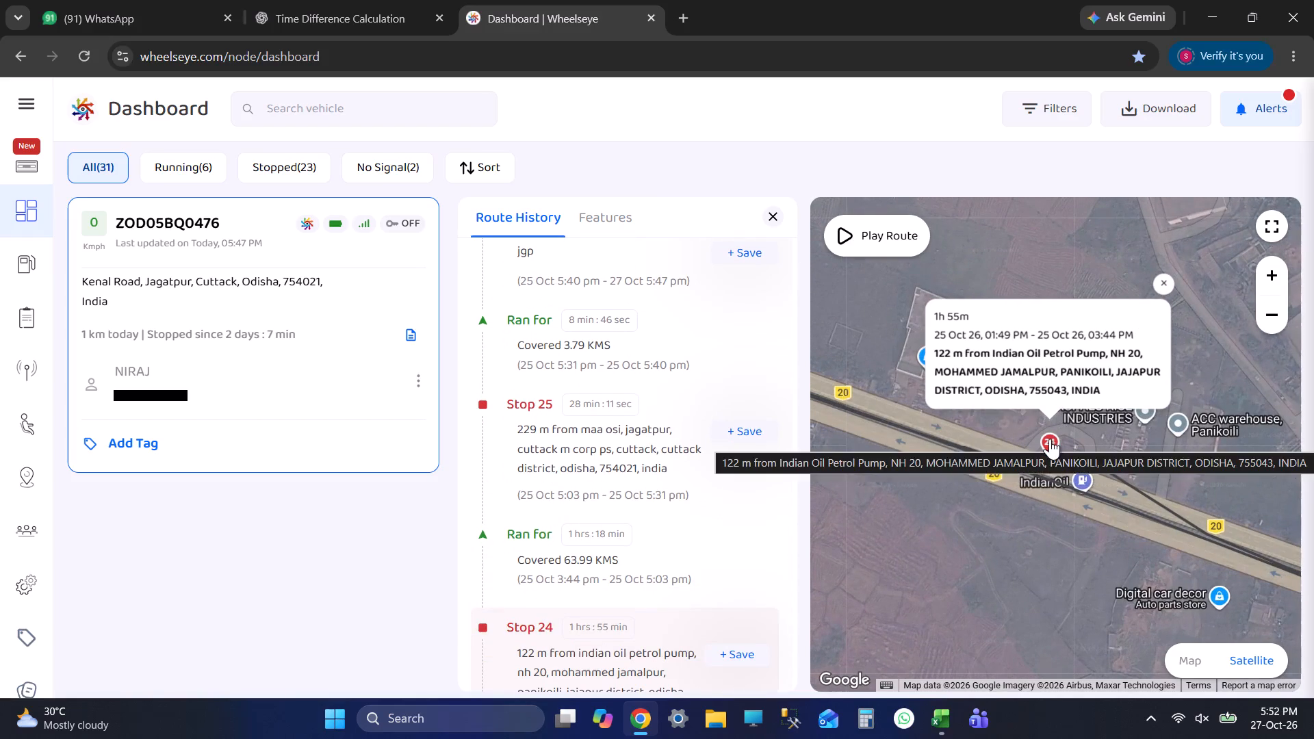
Show Stop 25 and Stop 26 on the satellite map again.
click(689, 483)
scroll(691, 473, up, 2)
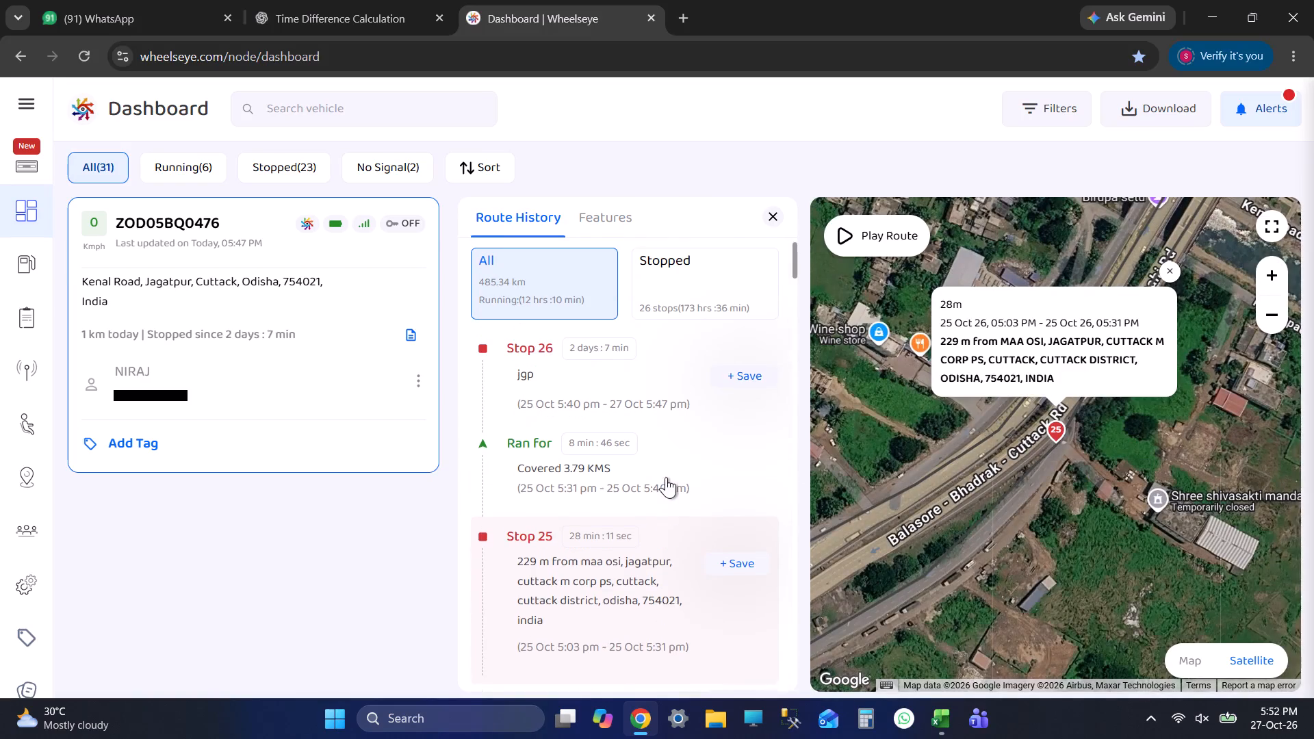
click(681, 425)
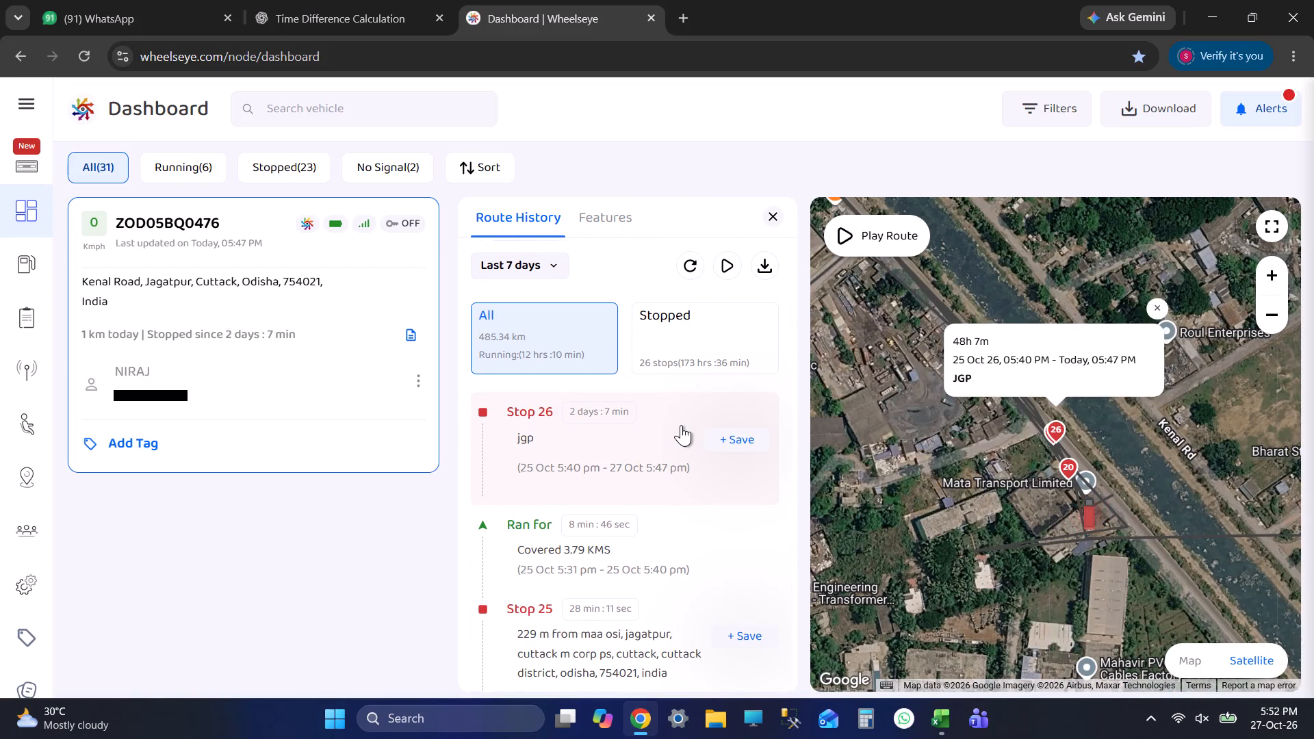
Dismiss the Stop 26 details and examine how the stops around Jagatpur lie relative to each other at wide range.
click(637, 448)
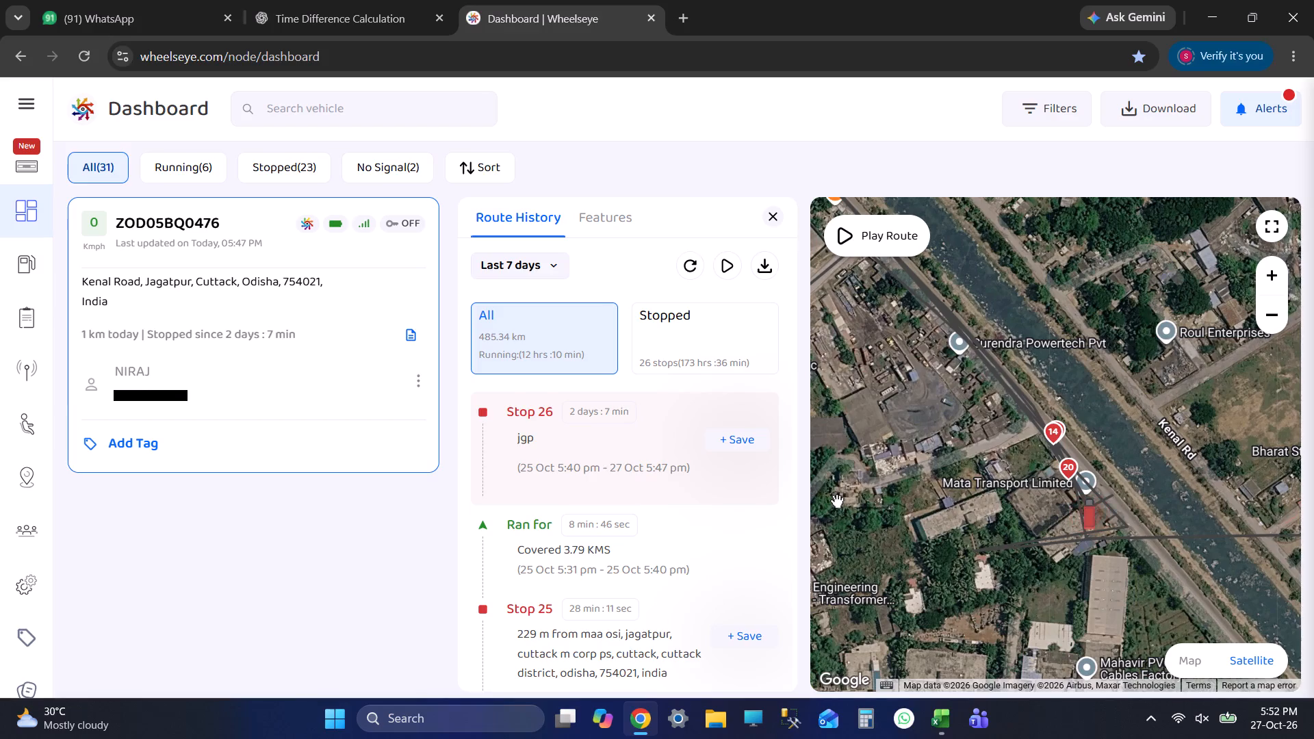
scroll(1026, 486, down, 2)
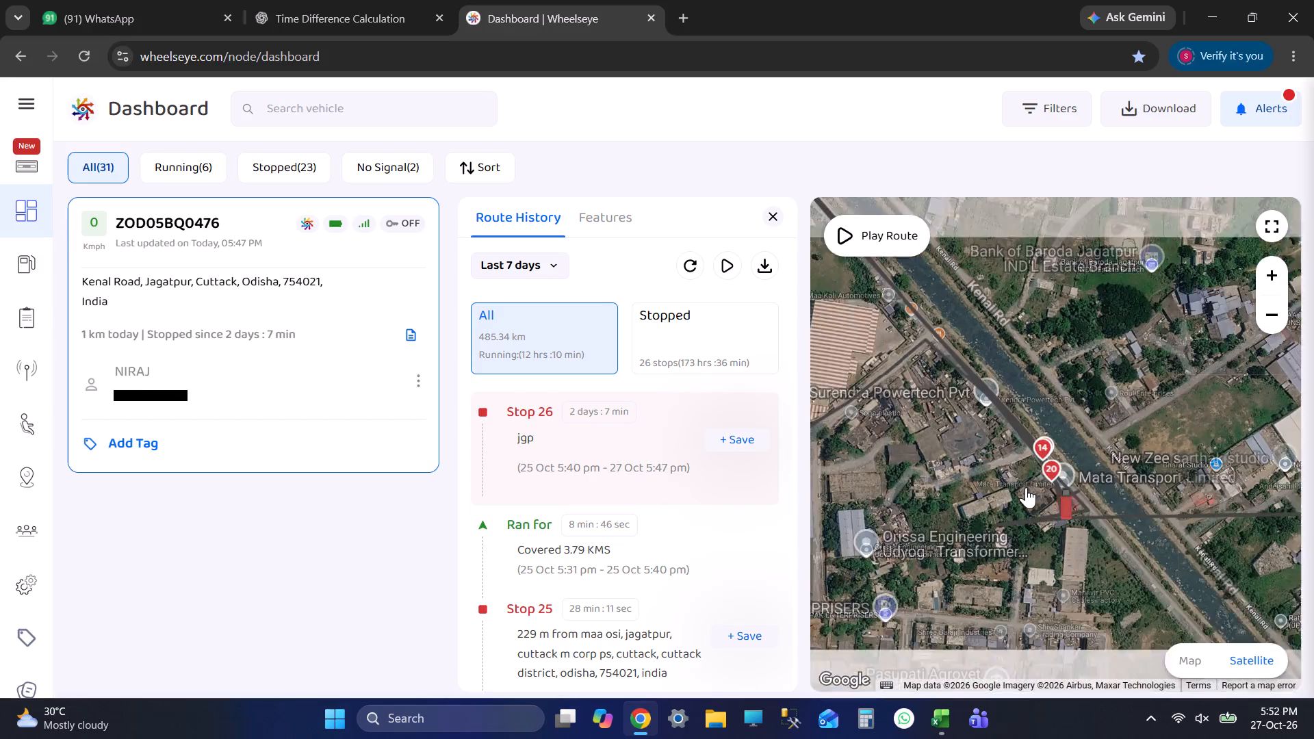
scroll(1026, 487, down, 5)
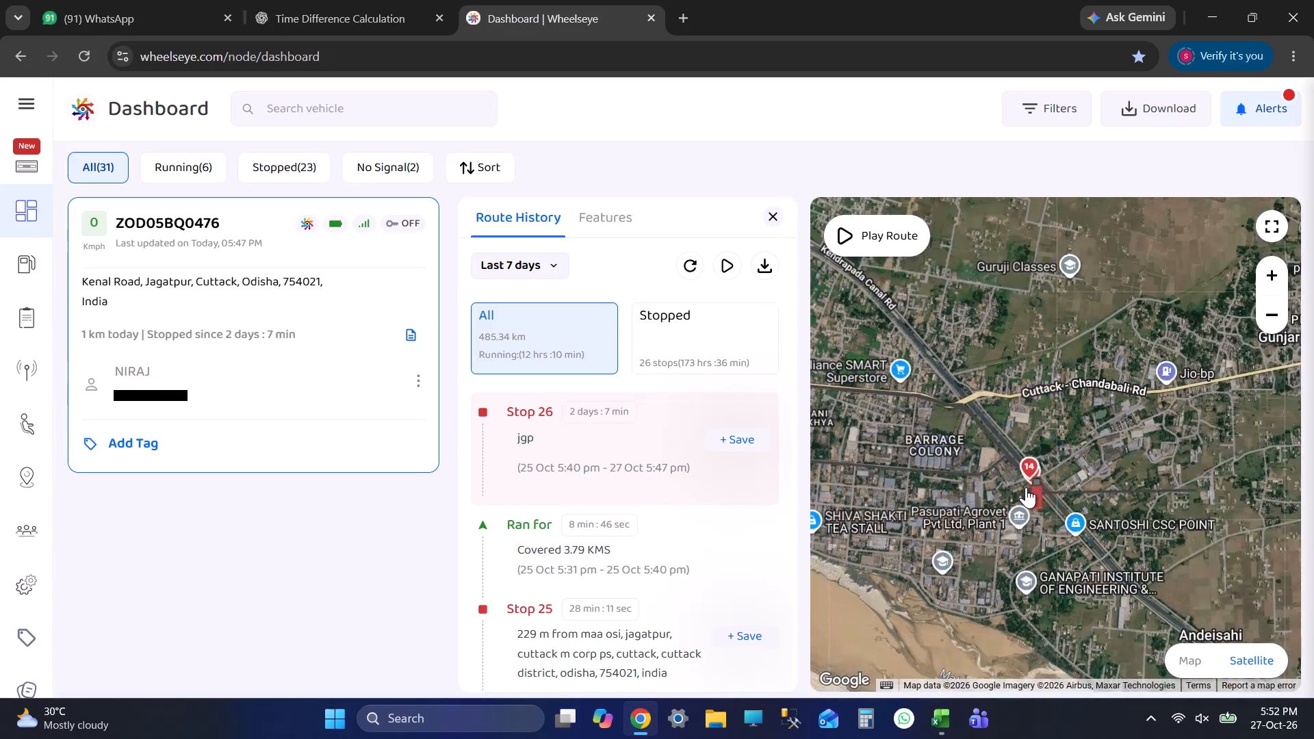
scroll(1057, 476, down, 1)
scroll(1057, 480, up, 1)
scroll(1057, 480, down, 2)
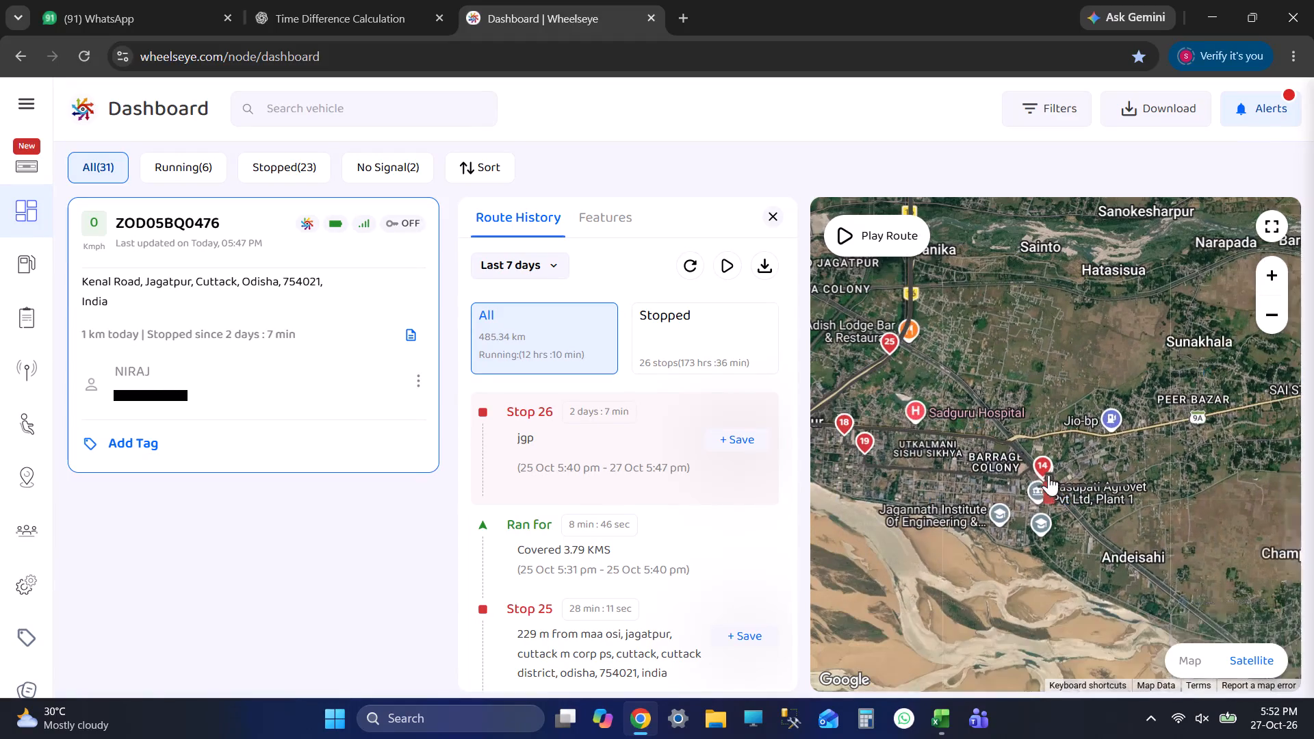
scroll(628, 569, down, 2)
Show Stop 25, return to Stop 24, and examine the Indian Oil pump area and the route towards Stop 23.
click(637, 488)
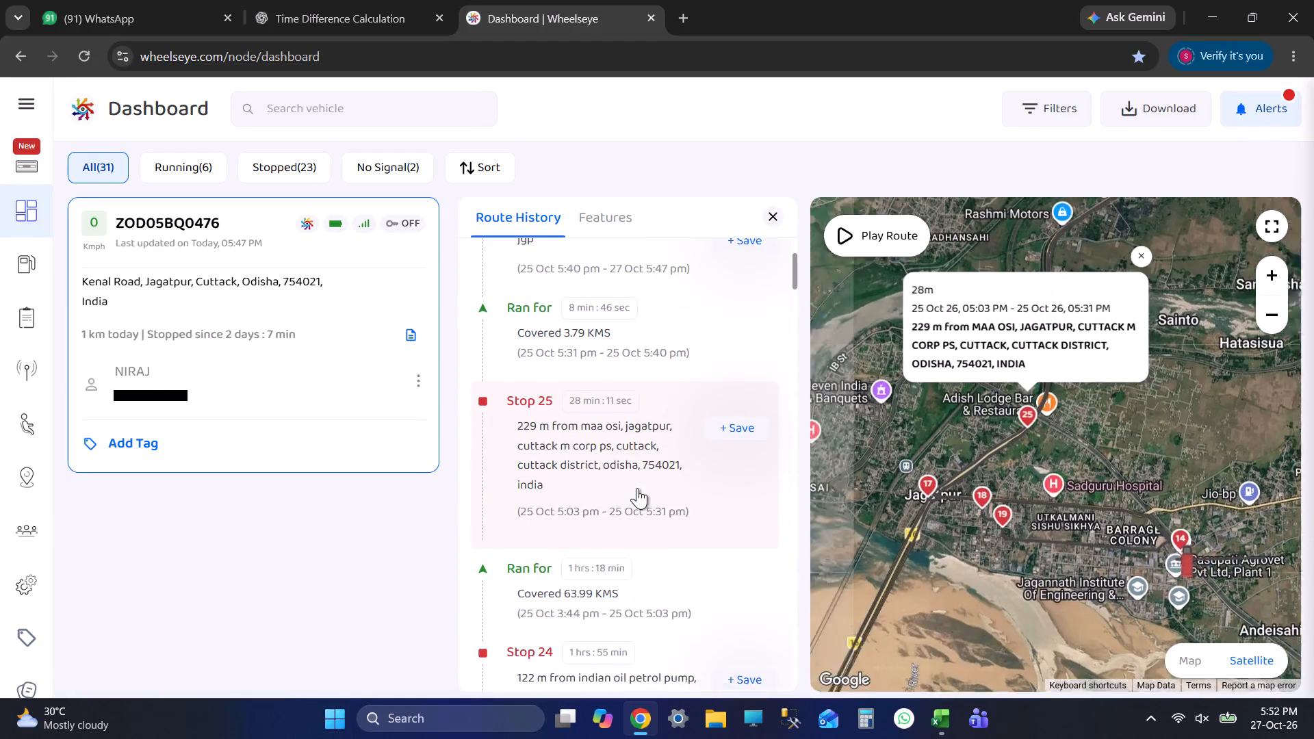
scroll(640, 490, down, 3)
click(686, 457)
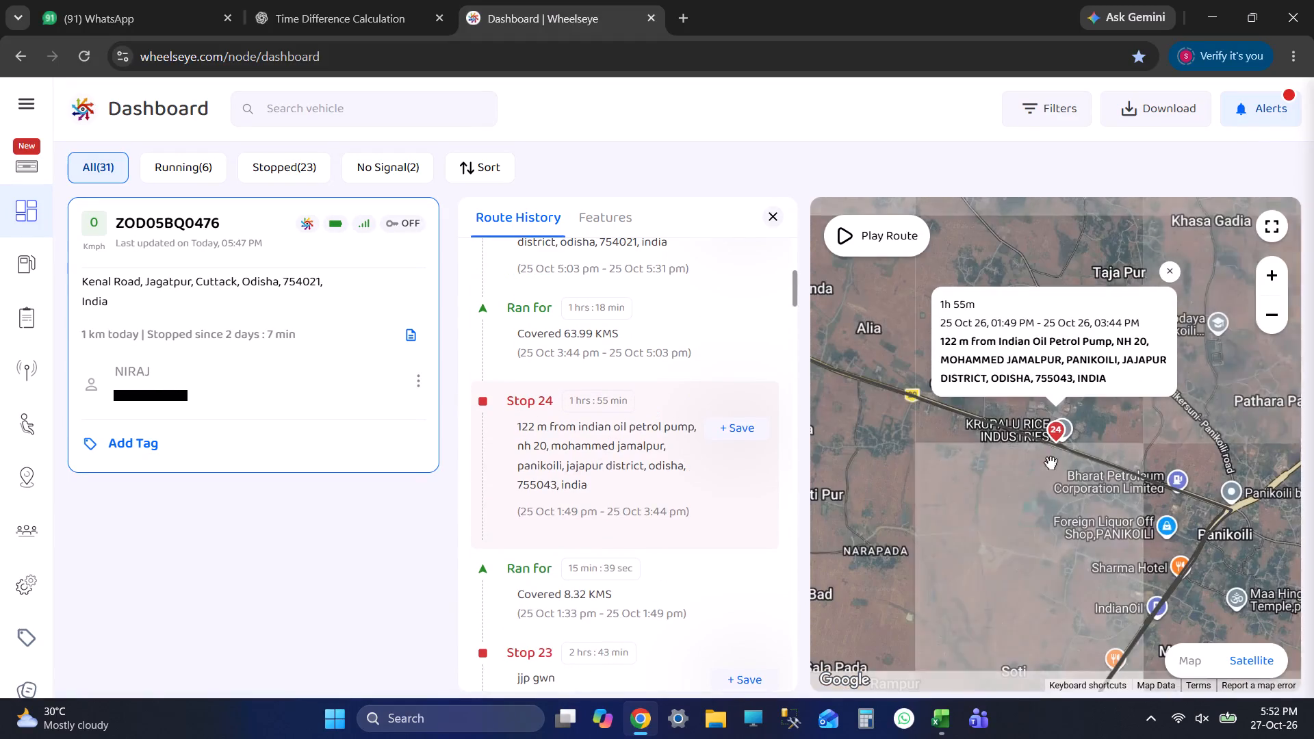
scroll(1051, 465, up, 1)
scroll(1051, 465, down, 1)
scroll(1051, 465, up, 17)
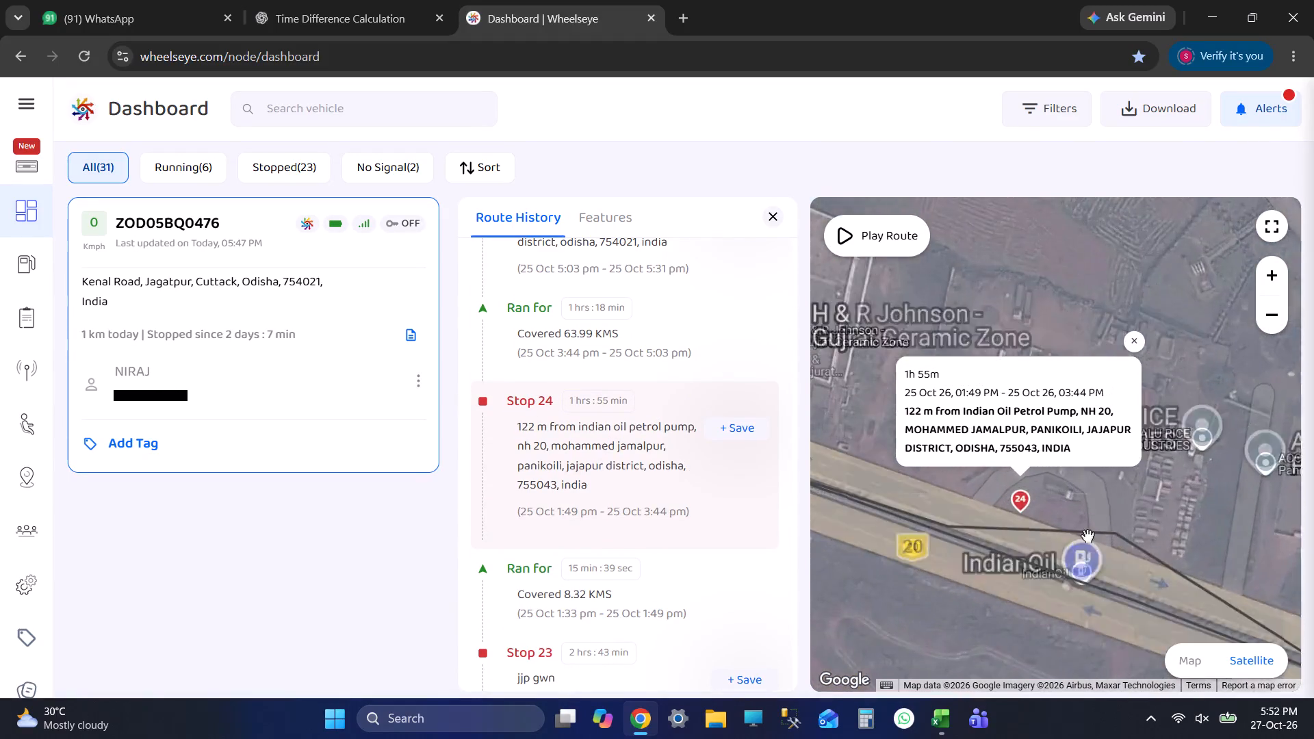
scroll(1089, 537, up, 3)
scroll(1089, 537, down, 9)
drag(1088, 540, 1066, 546)
scroll(1075, 531, down, 2)
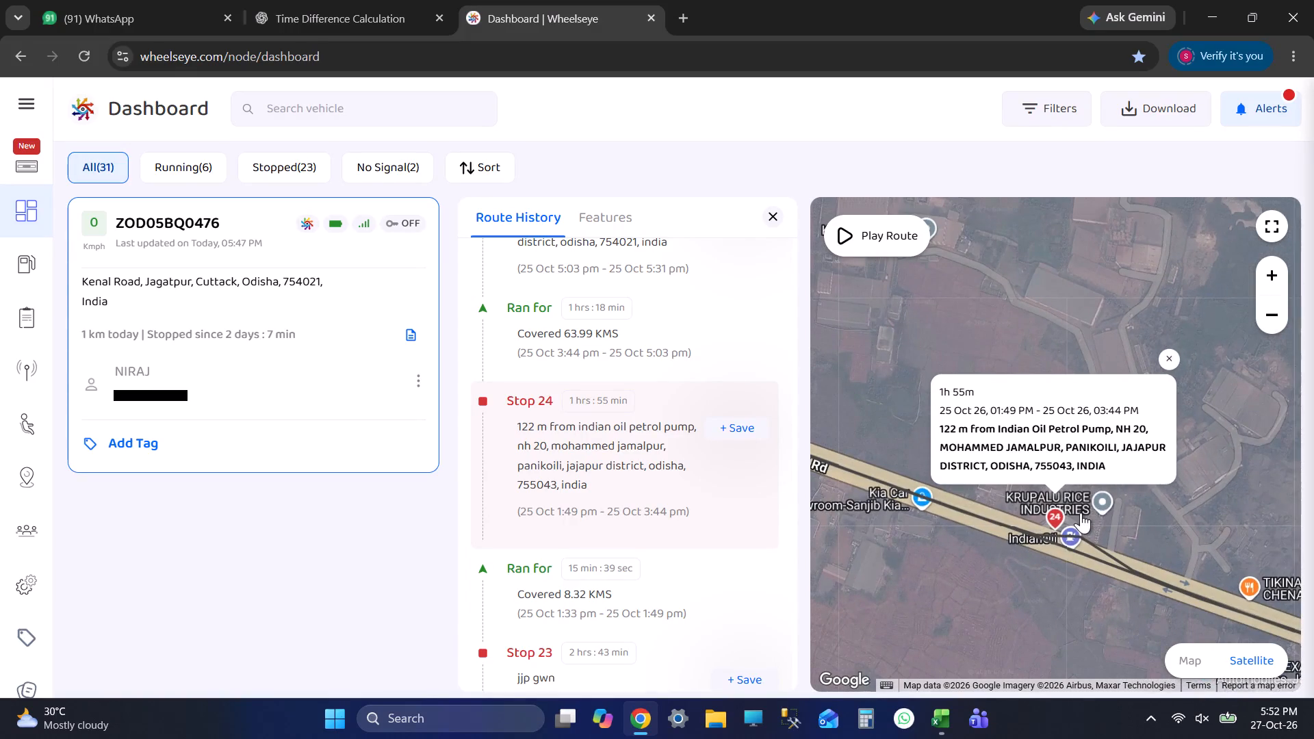
scroll(1081, 513, down, 7)
scroll(1073, 519, up, 1)
scroll(1072, 519, down, 4)
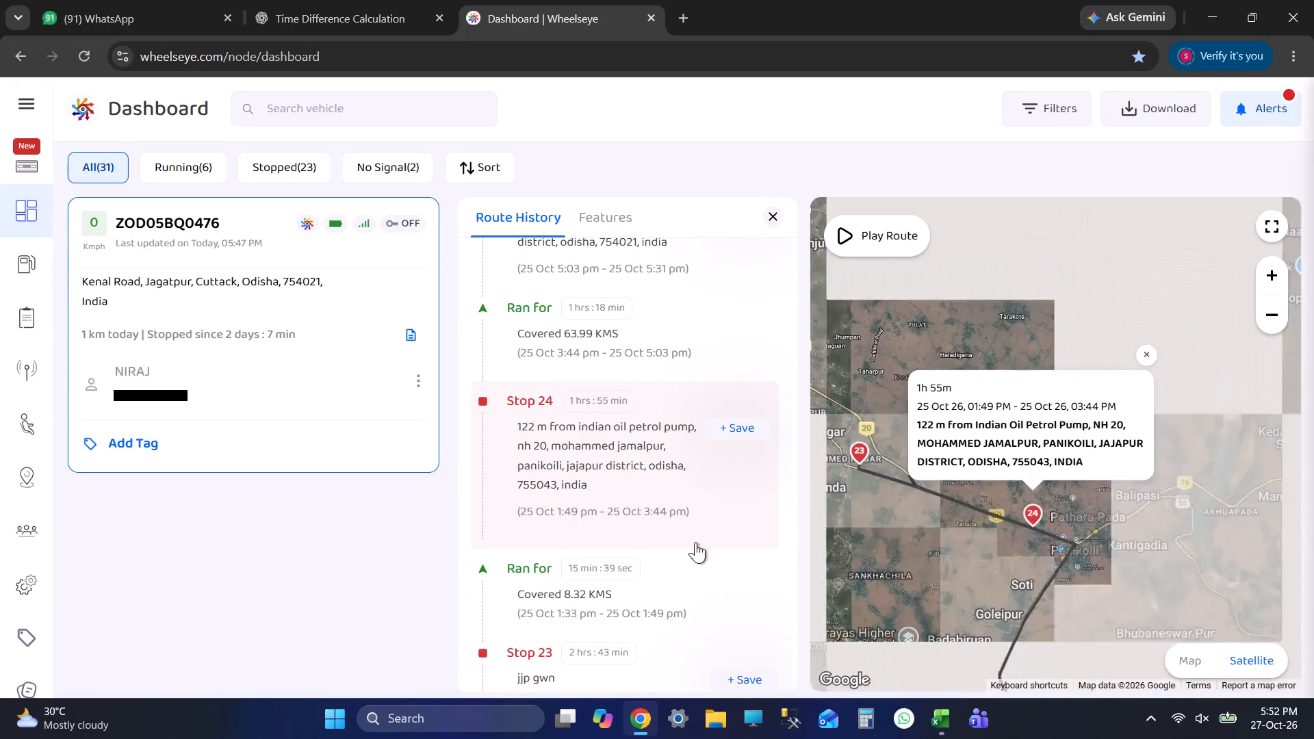
Show Stop 25 and Stop 26 at wide map range and return to Stop 25.
scroll(599, 502, up, 3)
click(599, 502)
scroll(599, 502, up, 2)
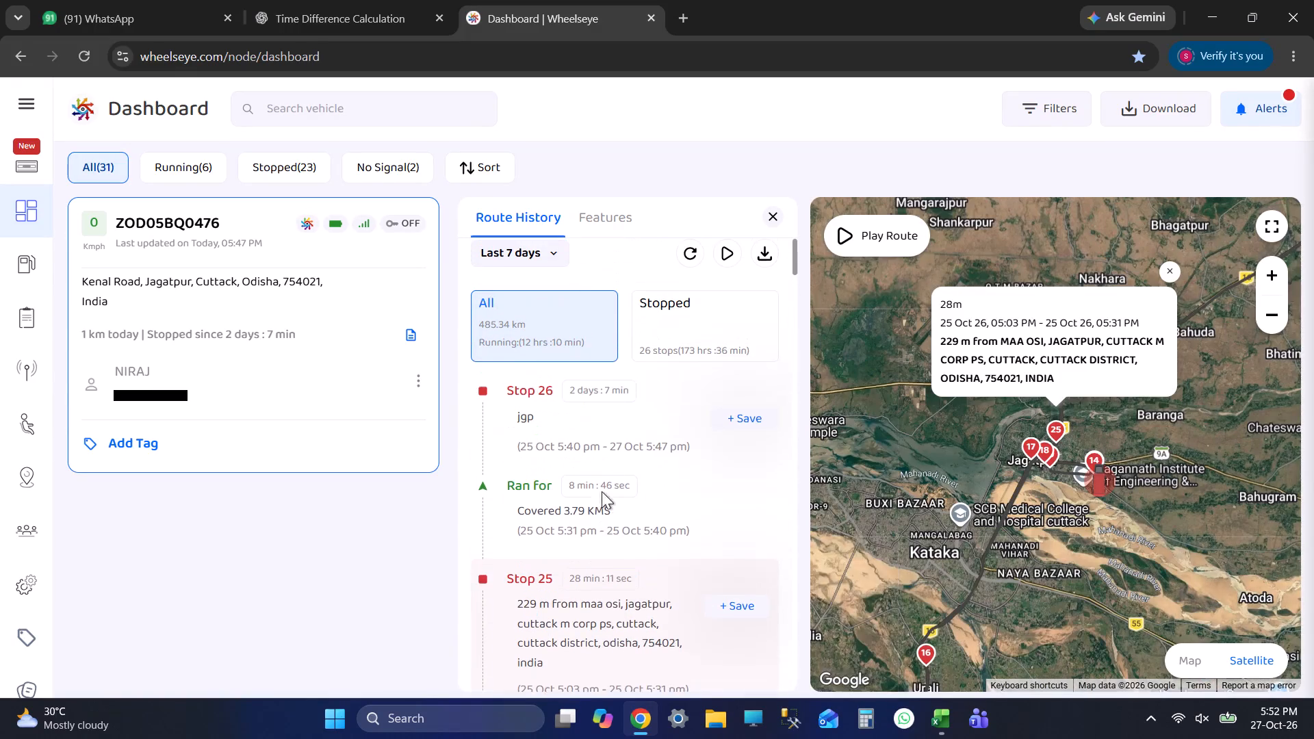
click(626, 417)
scroll(614, 492, down, 2)
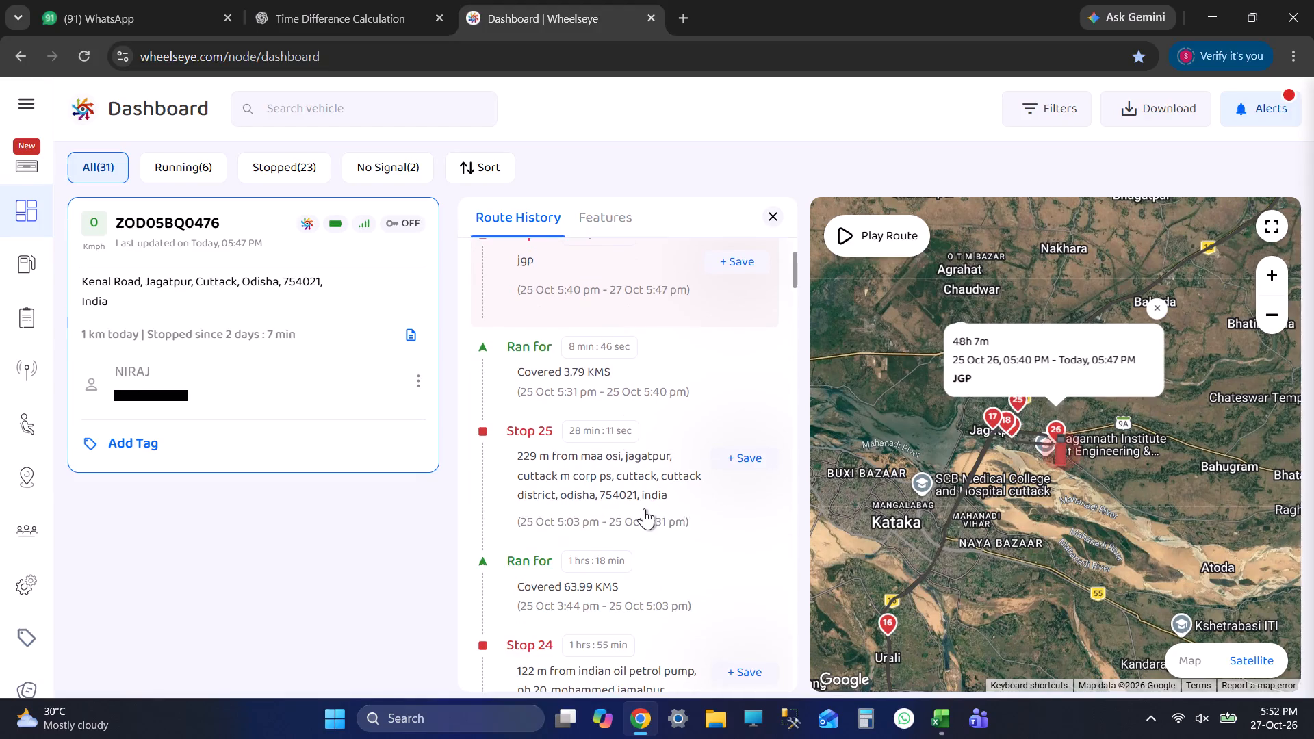
click(645, 504)
Compare the locations and stop times of Stop 24 and Stop 23 at wide map range, ending on Stop 24.
scroll(645, 504, up, 1)
scroll(647, 504, down, 4)
click(645, 475)
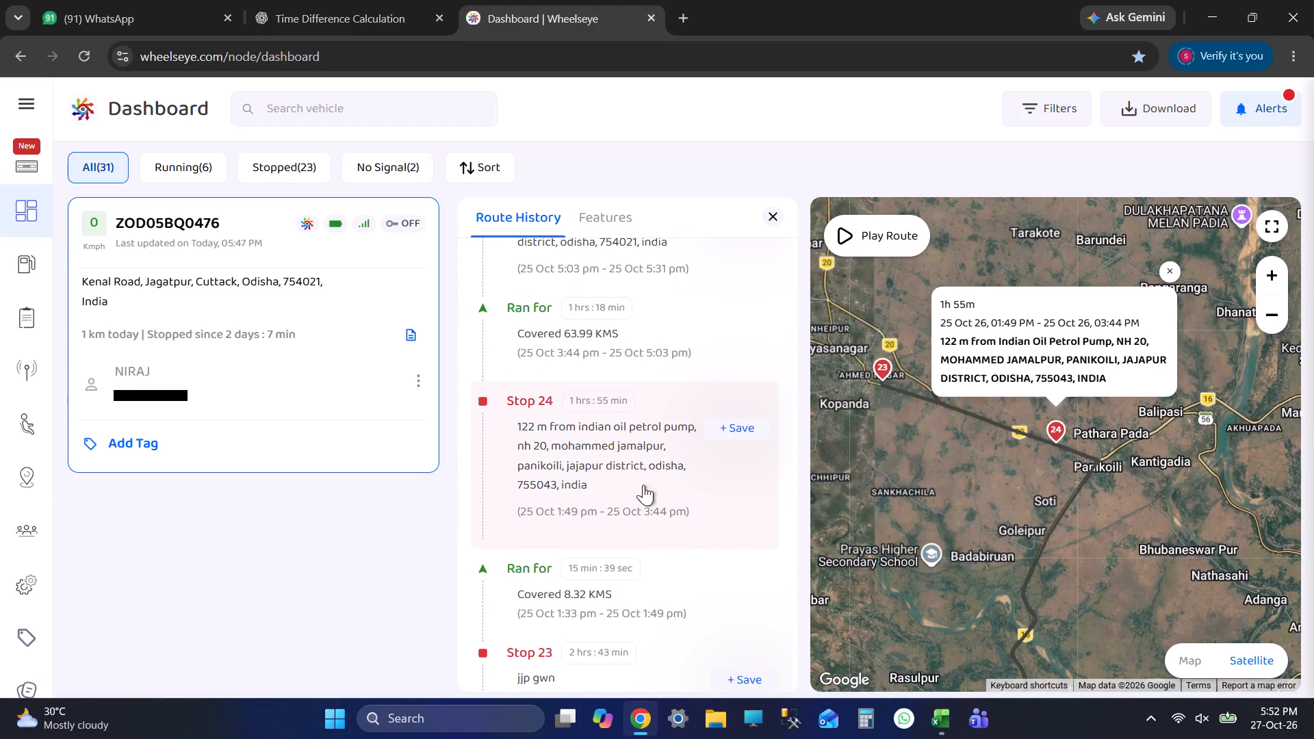
scroll(619, 497, down, 3)
click(634, 441)
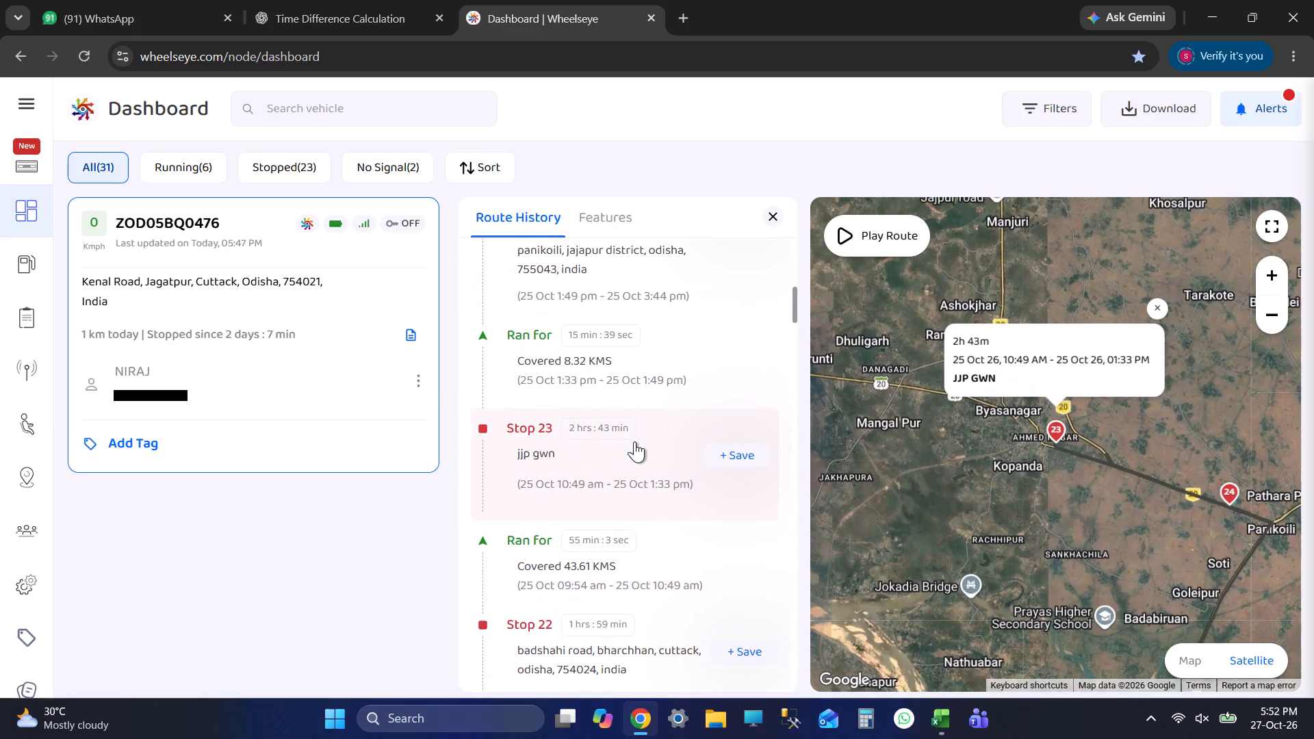
scroll(634, 441, down, 1)
scroll(634, 441, up, 2)
scroll(634, 441, down, 2)
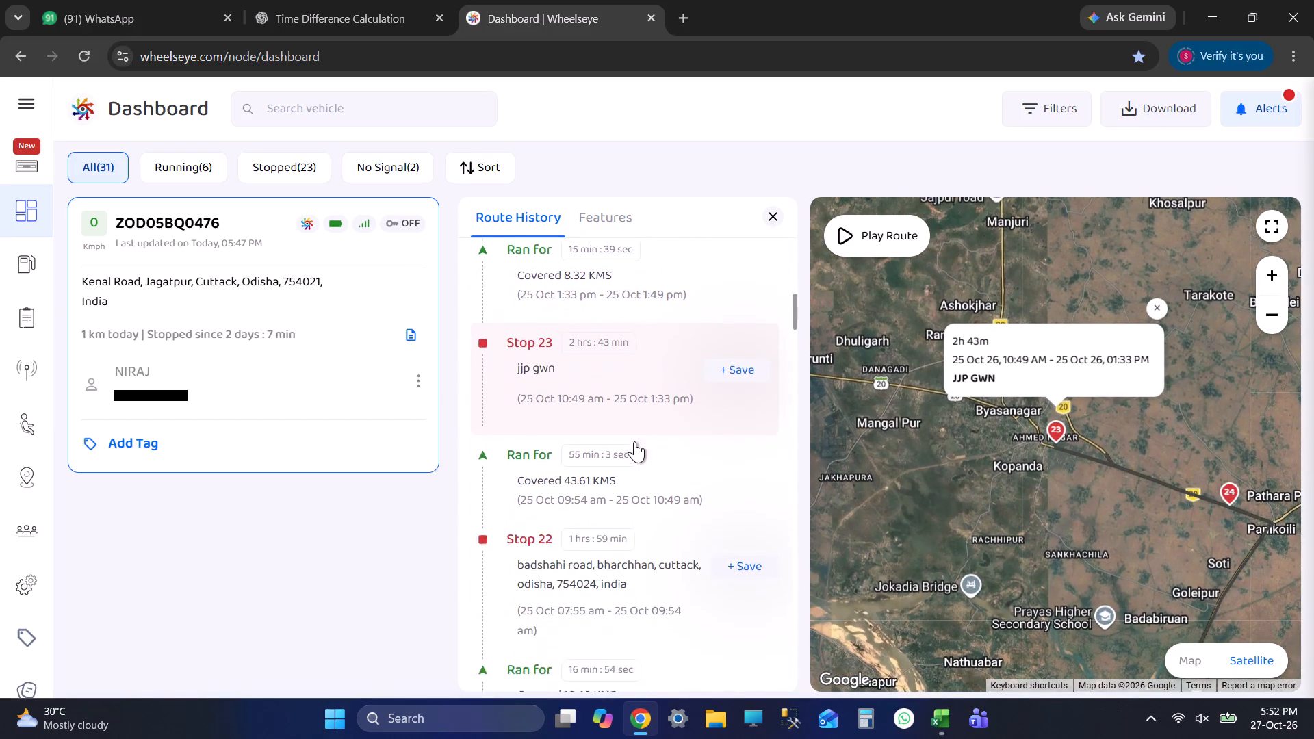
scroll(634, 441, up, 3)
click(634, 441)
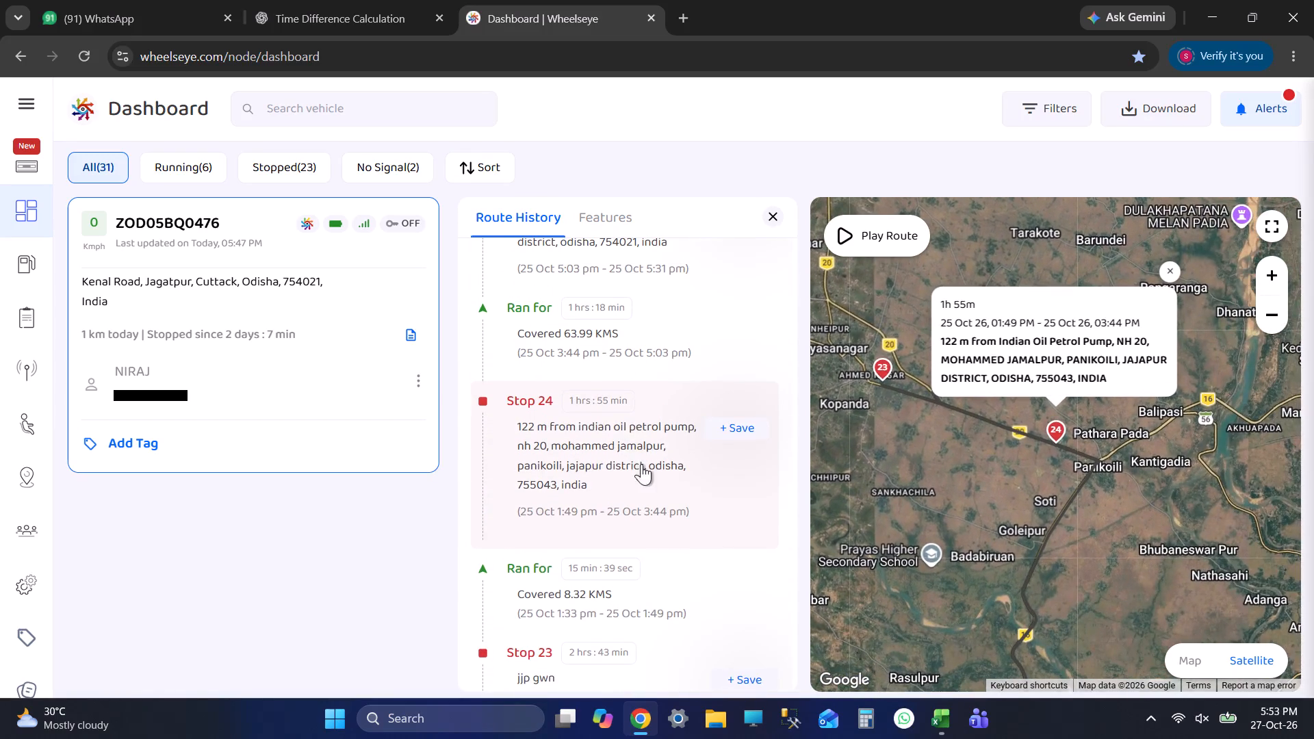
Show Stop 22 on Badshahi Road at Bharchhan and examine its roadside surroundings at close and wide map range.
scroll(675, 491, down, 4)
click(691, 346)
scroll(663, 463, down, 2)
click(642, 456)
scroll(1062, 416, up, 2)
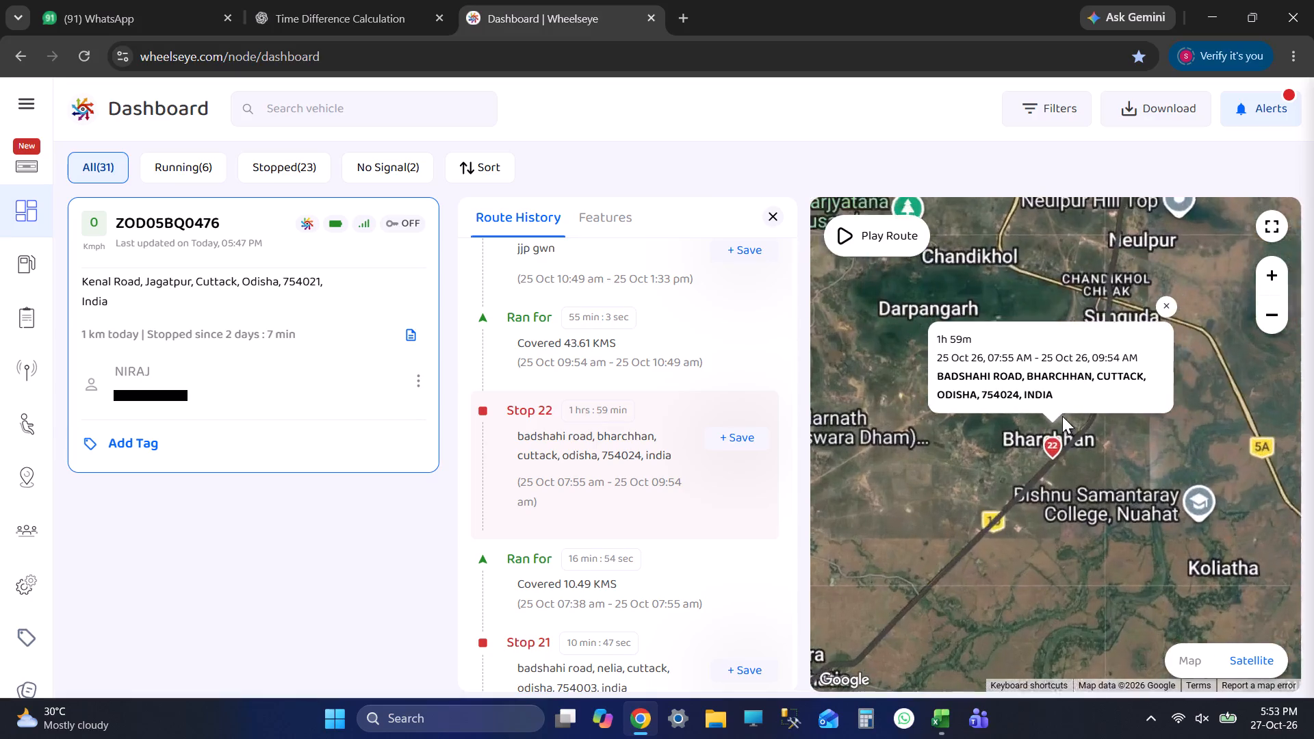
scroll(1054, 499, up, 3)
scroll(1057, 435, up, 11)
scroll(988, 504, up, 2)
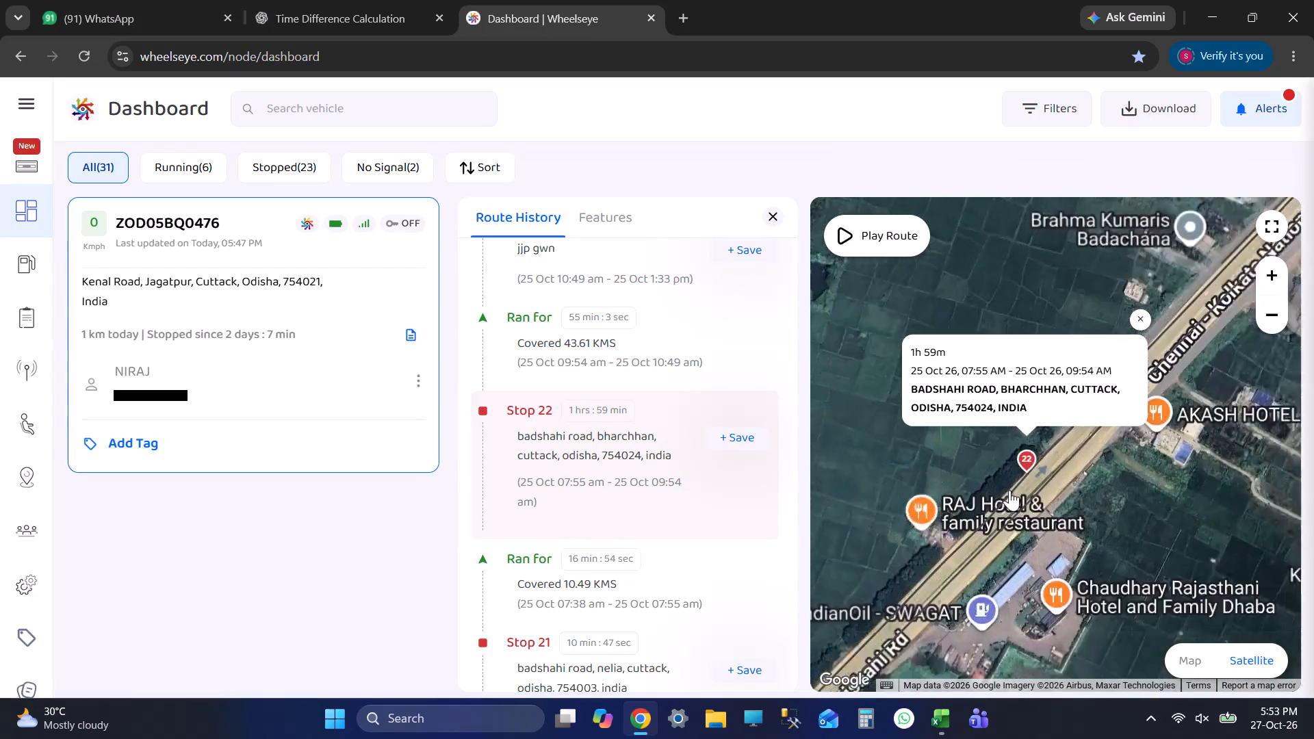
scroll(1046, 463, up, 3)
drag(1048, 463, 1003, 487)
scroll(1003, 487, down, 5)
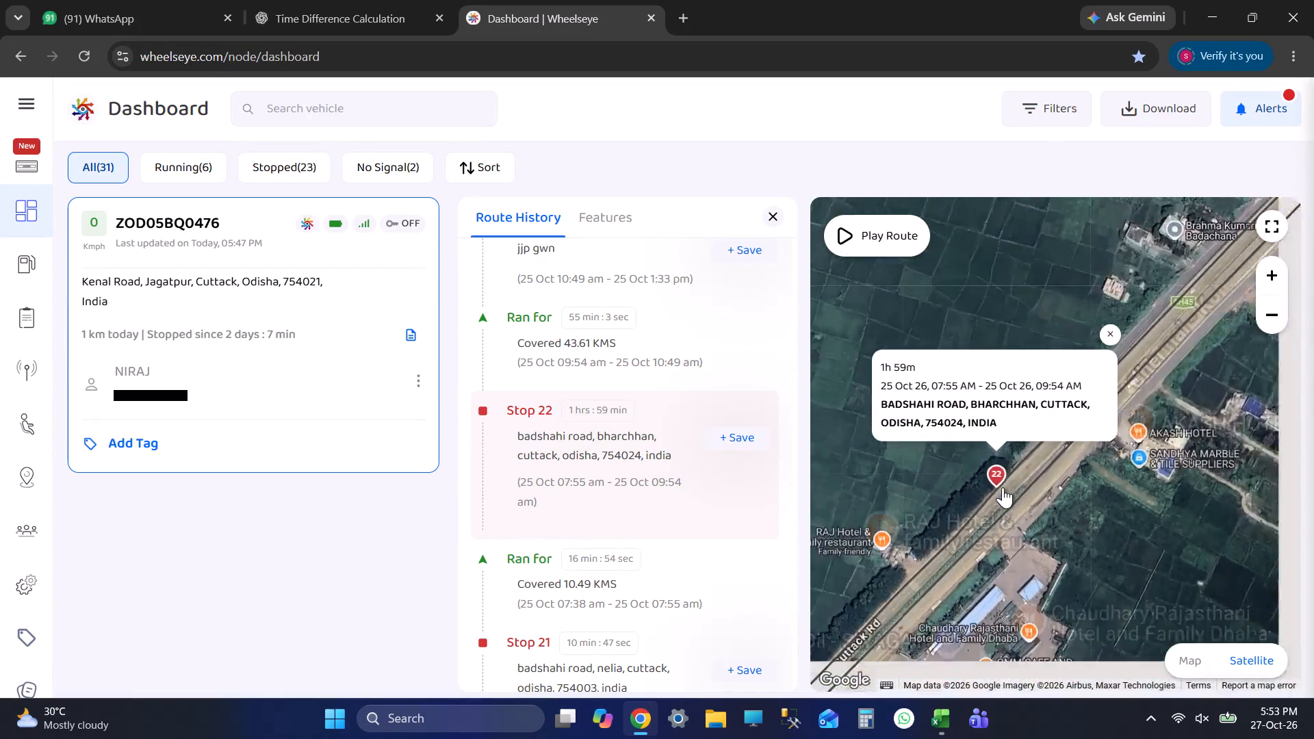
scroll(1003, 487, down, 4)
scroll(1003, 487, up, 1)
scroll(1003, 487, down, 6)
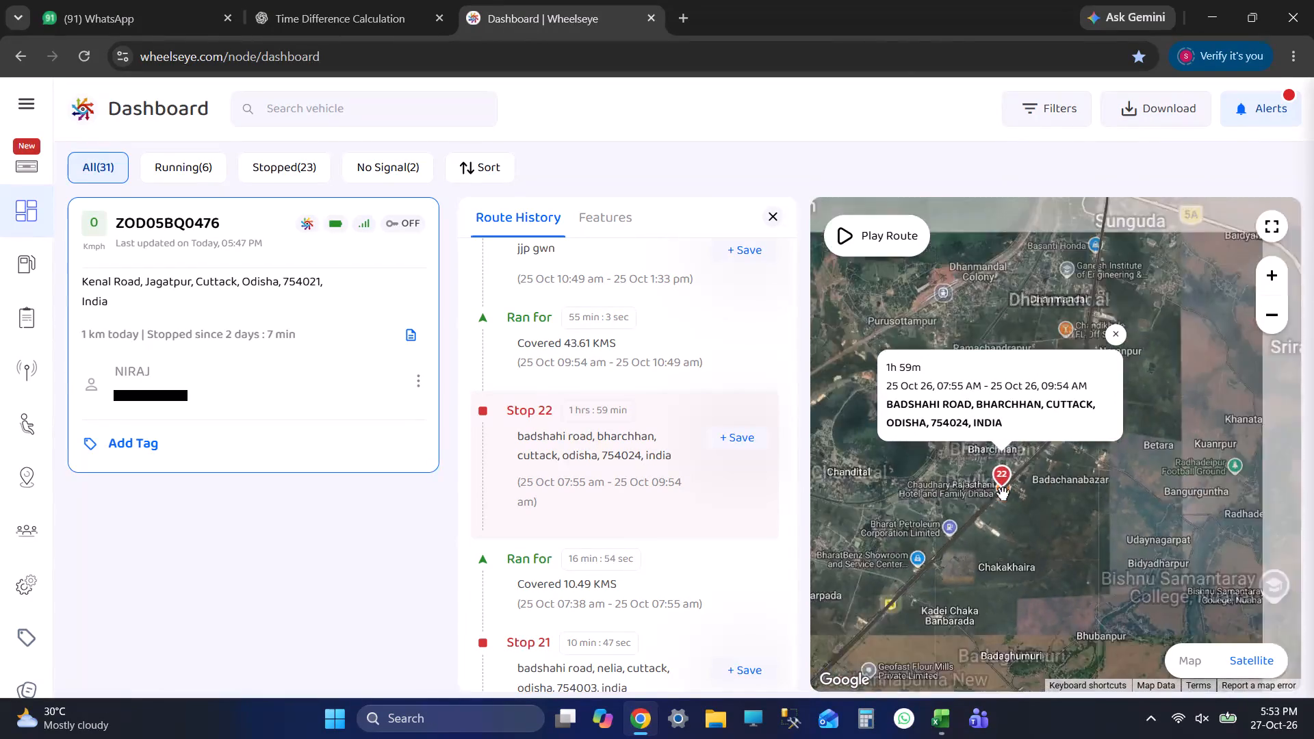
scroll(697, 546, down, 5)
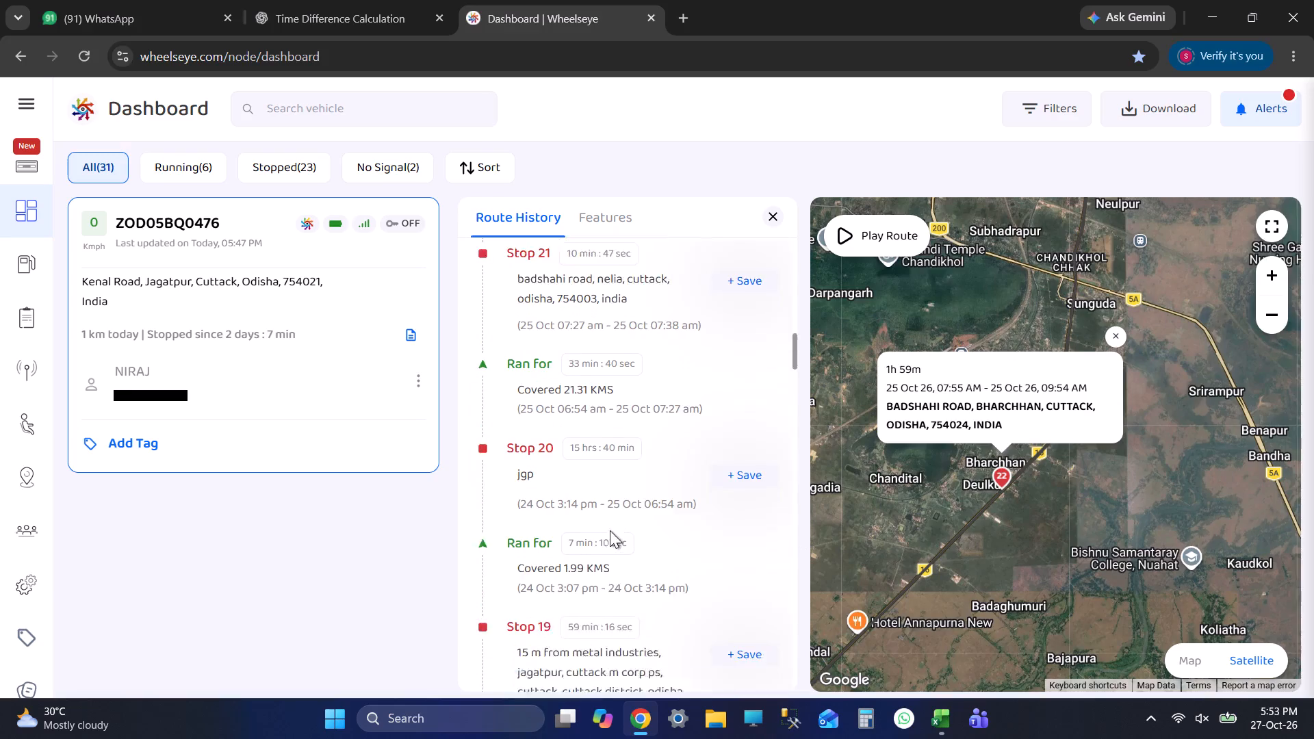
Show Stop 20 at JGP, check Stop 21 at Nelia, and return to Stop 22 at Bharchhan.
click(637, 437)
scroll(645, 481, up, 3)
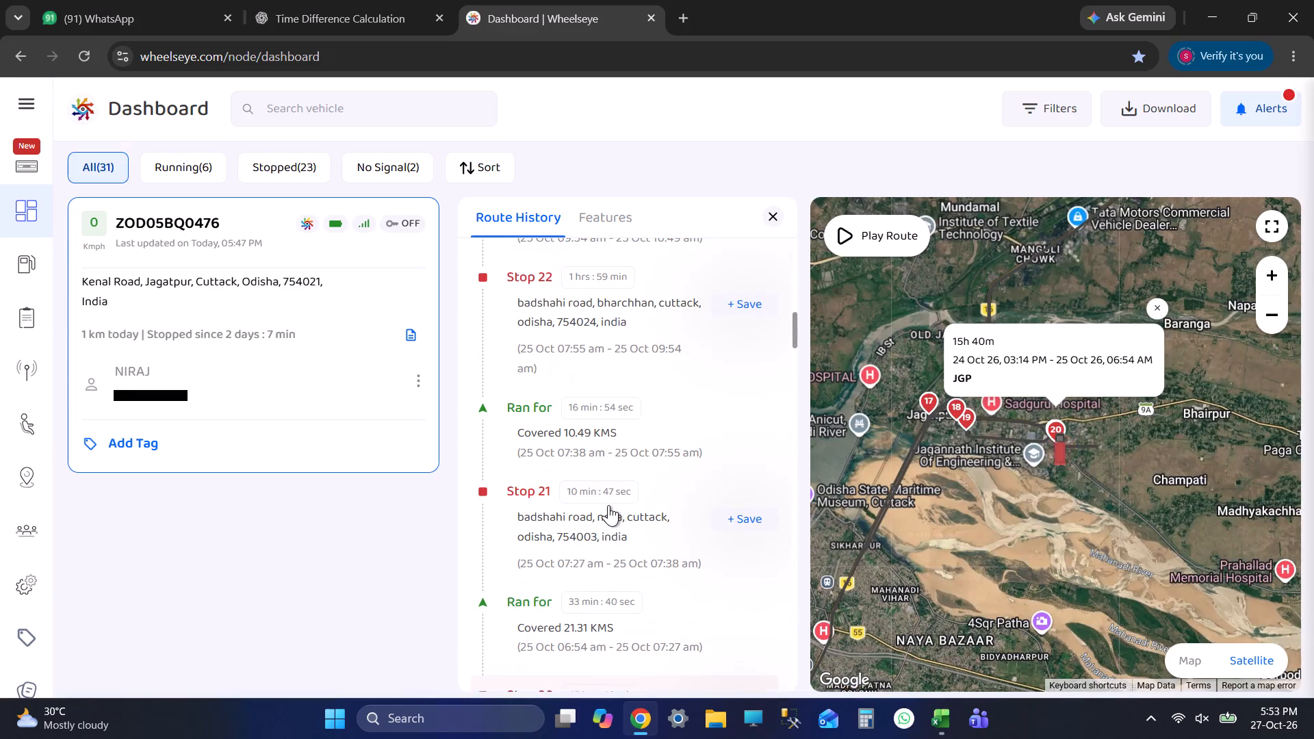
click(608, 505)
scroll(614, 493, up, 3)
click(614, 493)
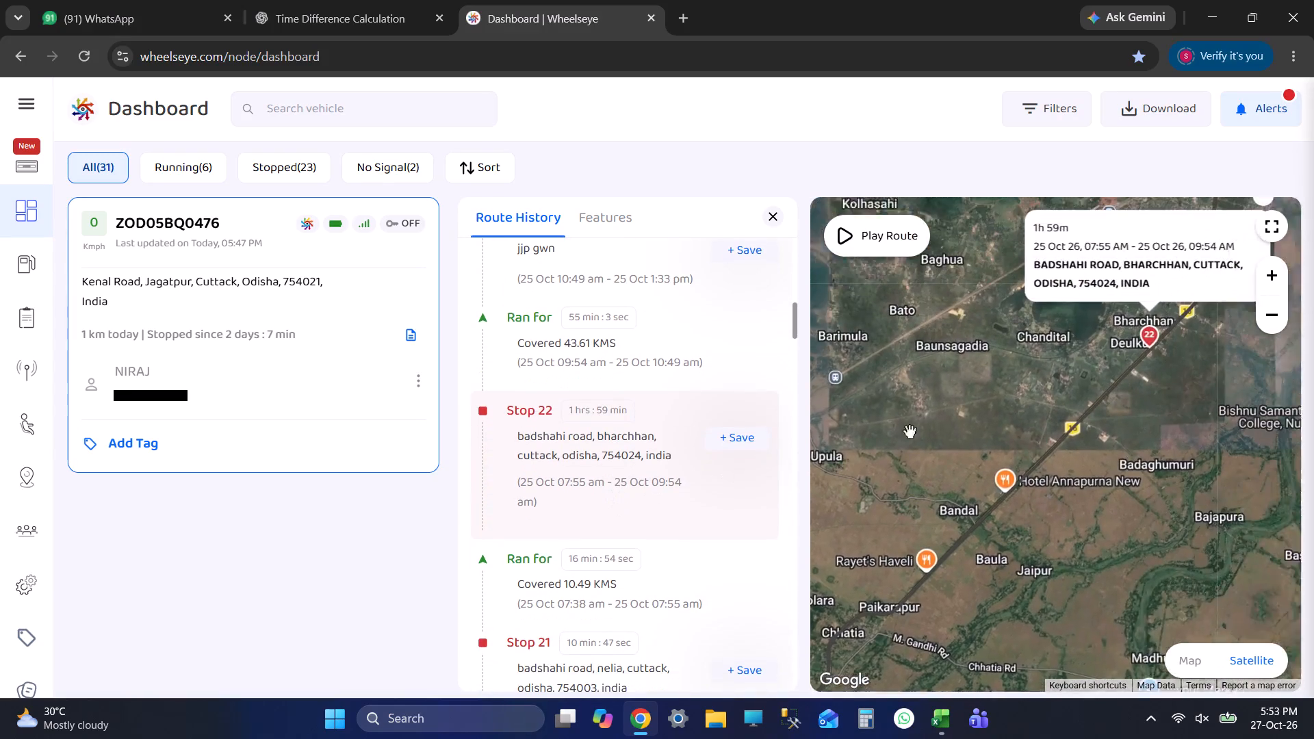
Examine the Chaudhary Rajasthani Hotel and dhaba area beside Stop 22, and switch to the stoppage report in Excel.
scroll(1042, 428, up, 18)
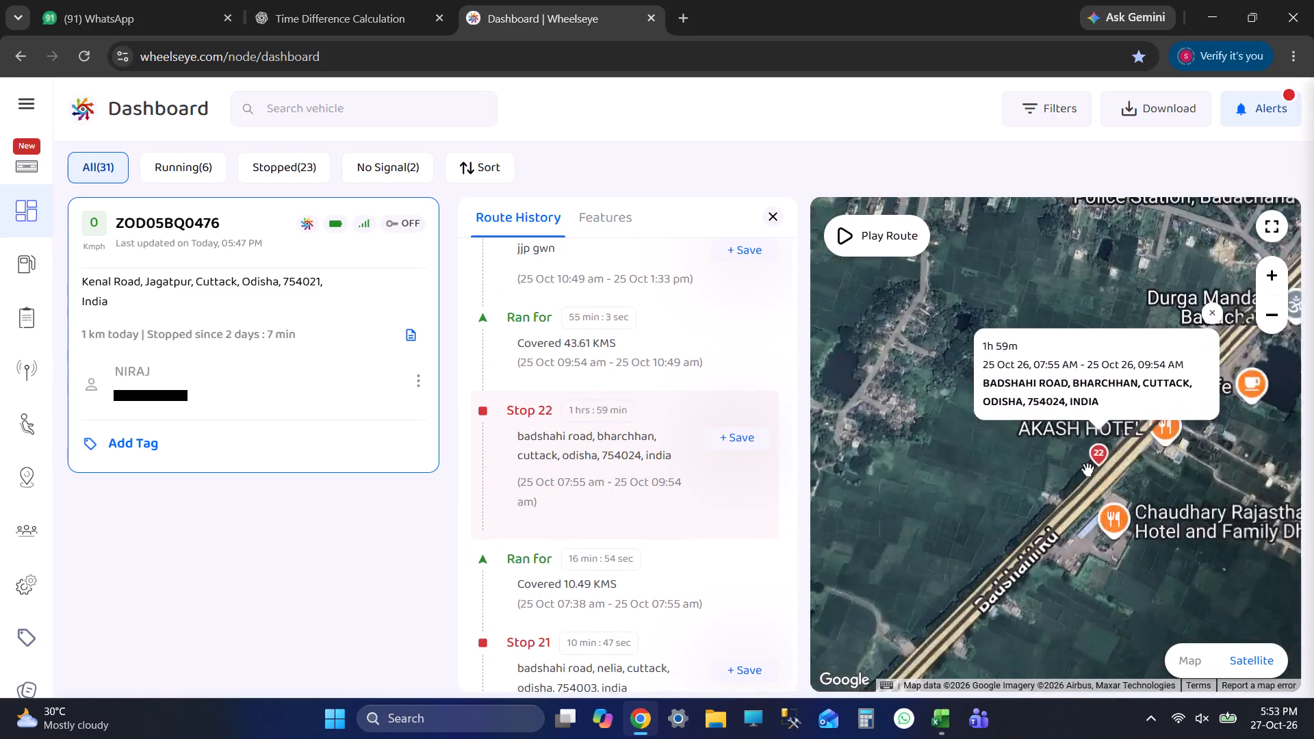
scroll(1087, 469, up, 4)
drag(1111, 528, 1126, 397)
scroll(1103, 506, up, 2)
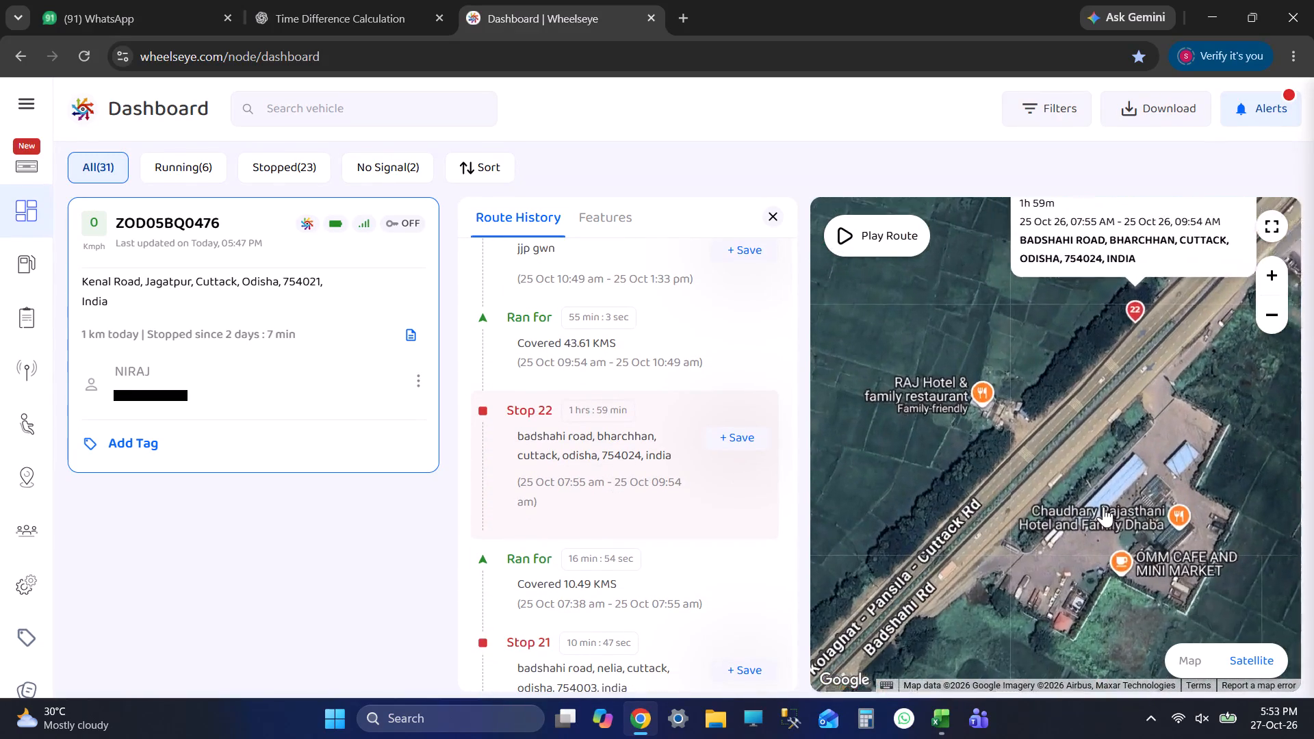
scroll(1103, 506, up, 2)
scroll(1121, 493, down, 7)
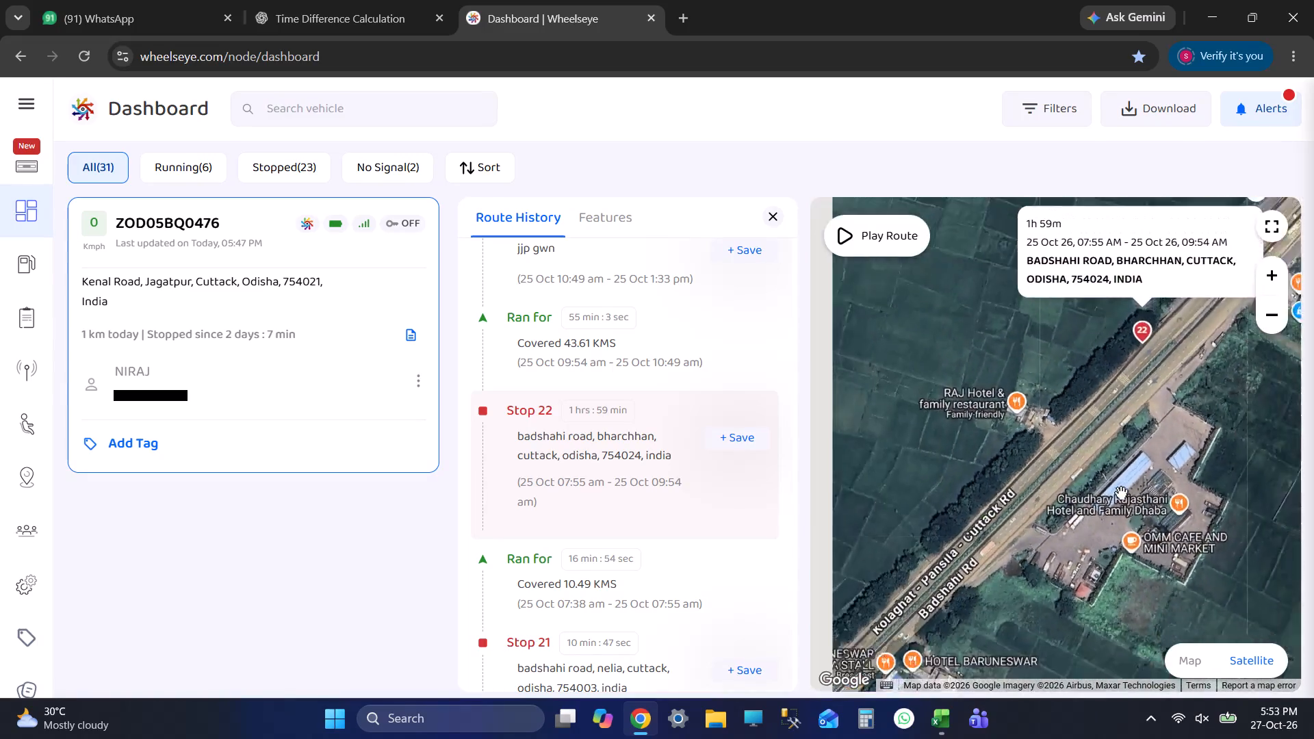
scroll(1121, 493, down, 3)
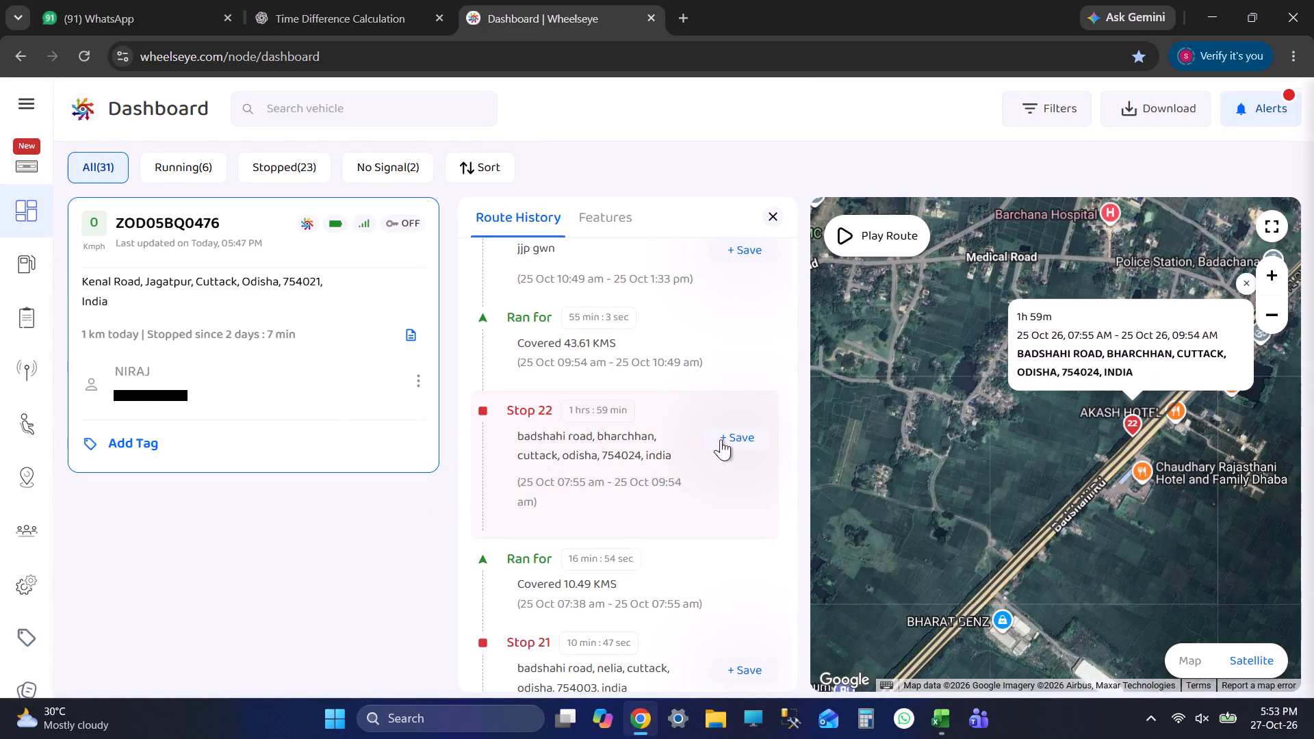
key(alt+Tab)
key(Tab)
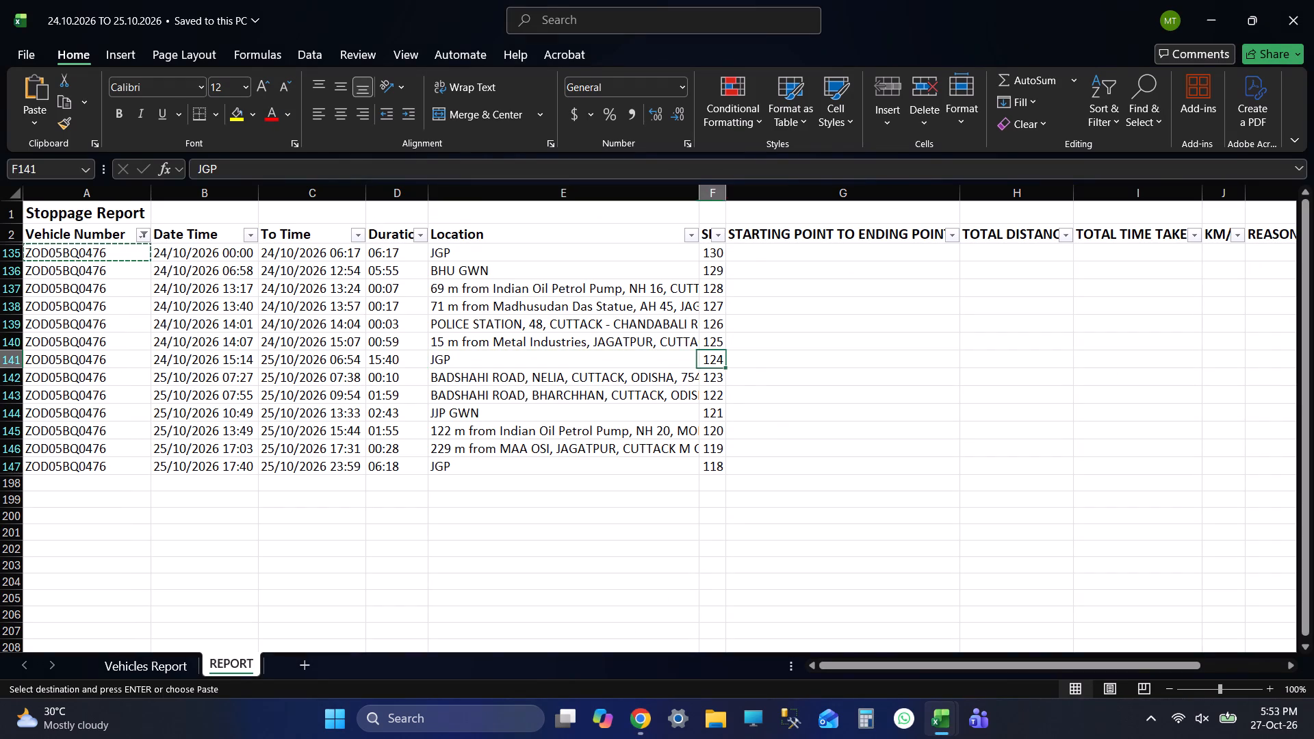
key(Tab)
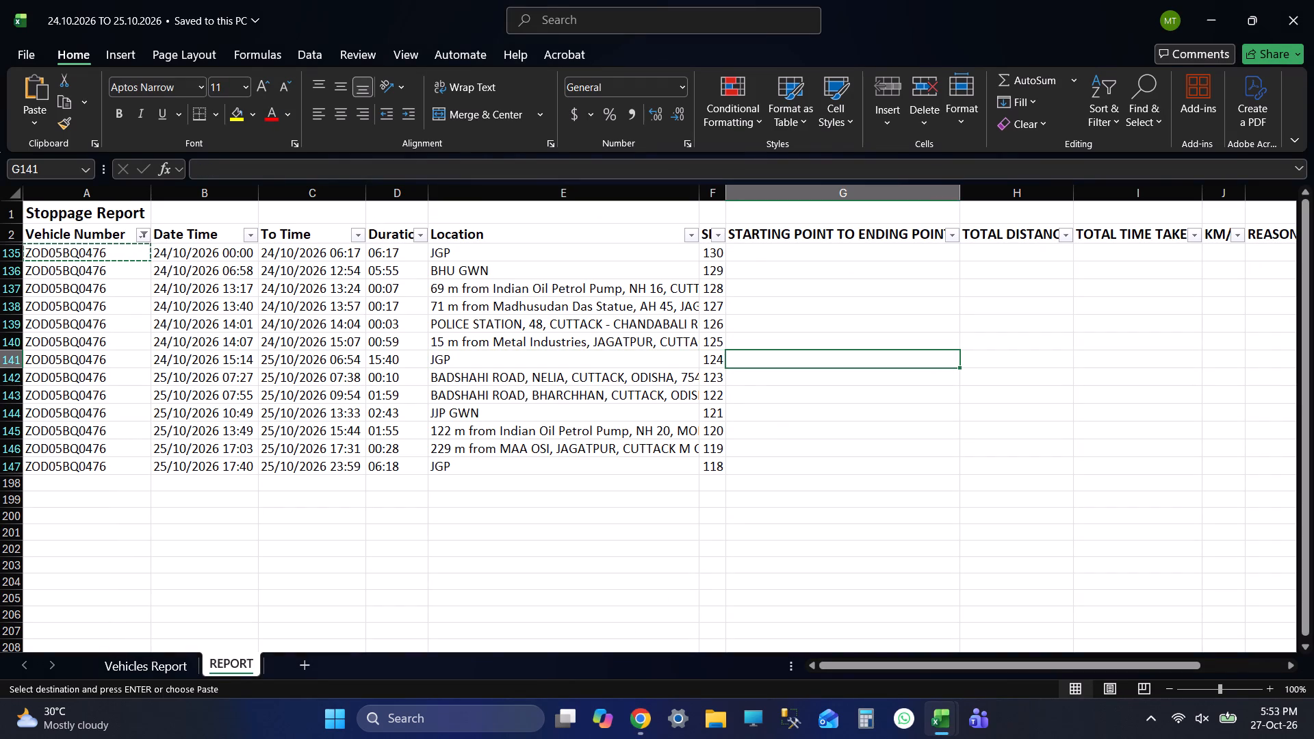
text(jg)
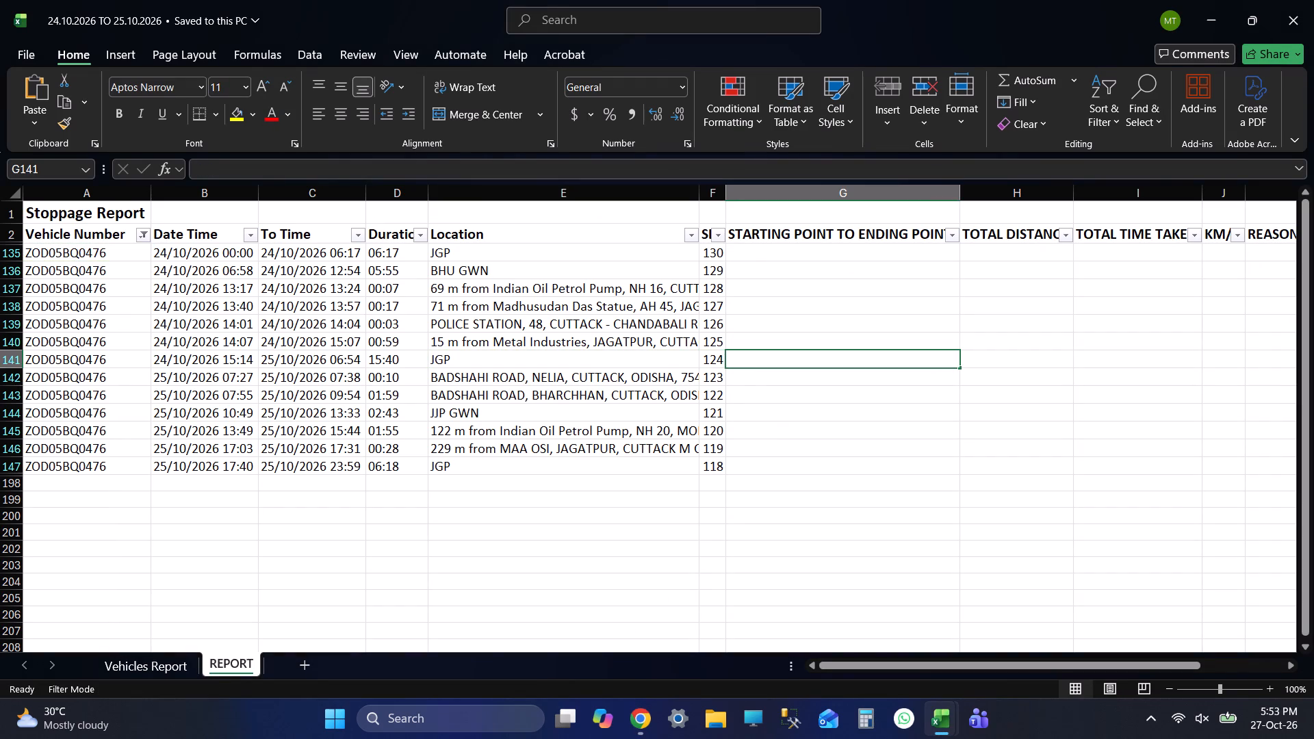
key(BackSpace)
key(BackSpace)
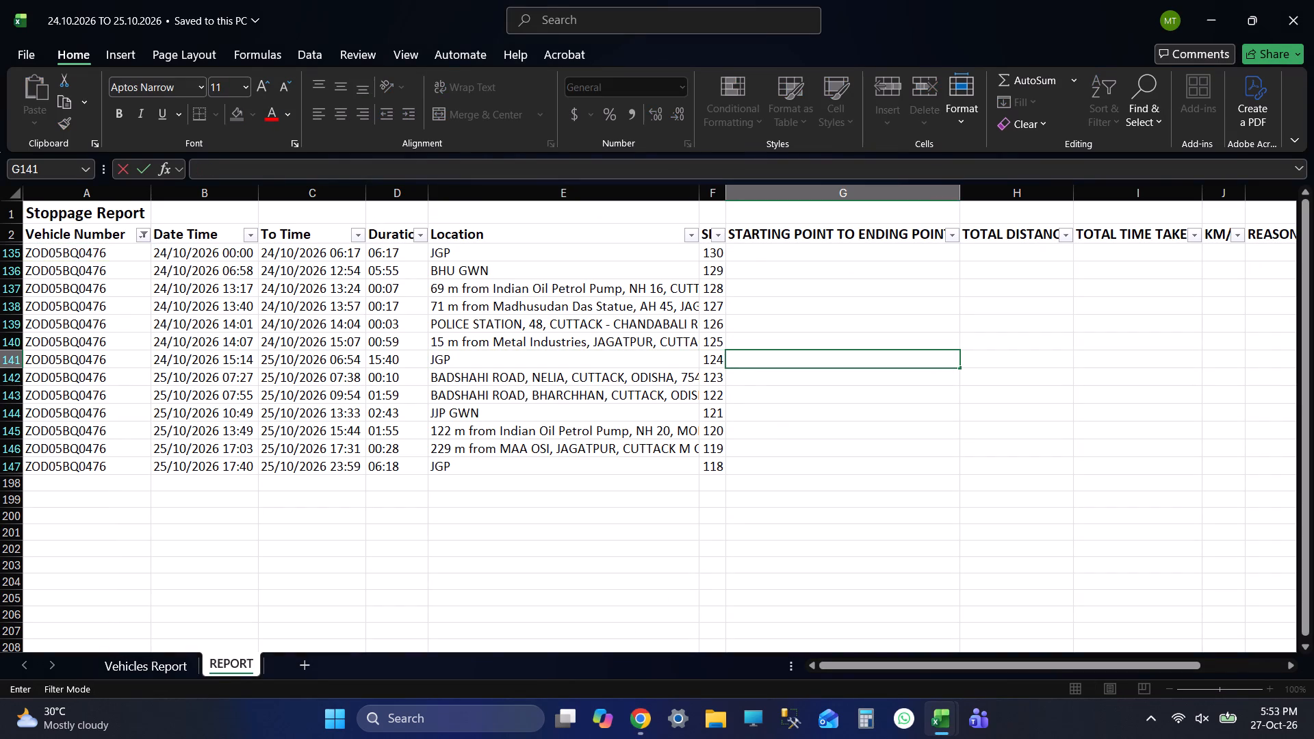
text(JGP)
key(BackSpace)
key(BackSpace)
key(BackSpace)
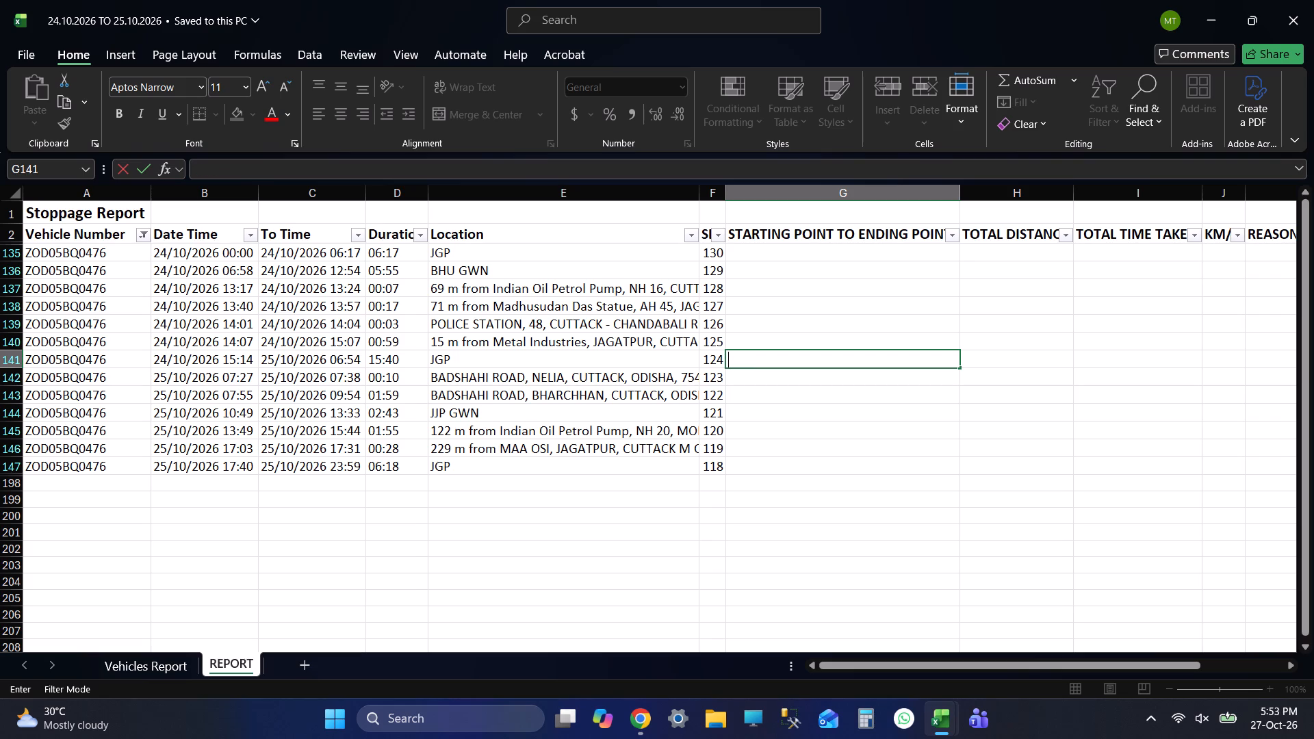
Enter JGP TO JJP TO JGP as the starting point to ending point in row 147 and save the workbook.
click(781, 467)
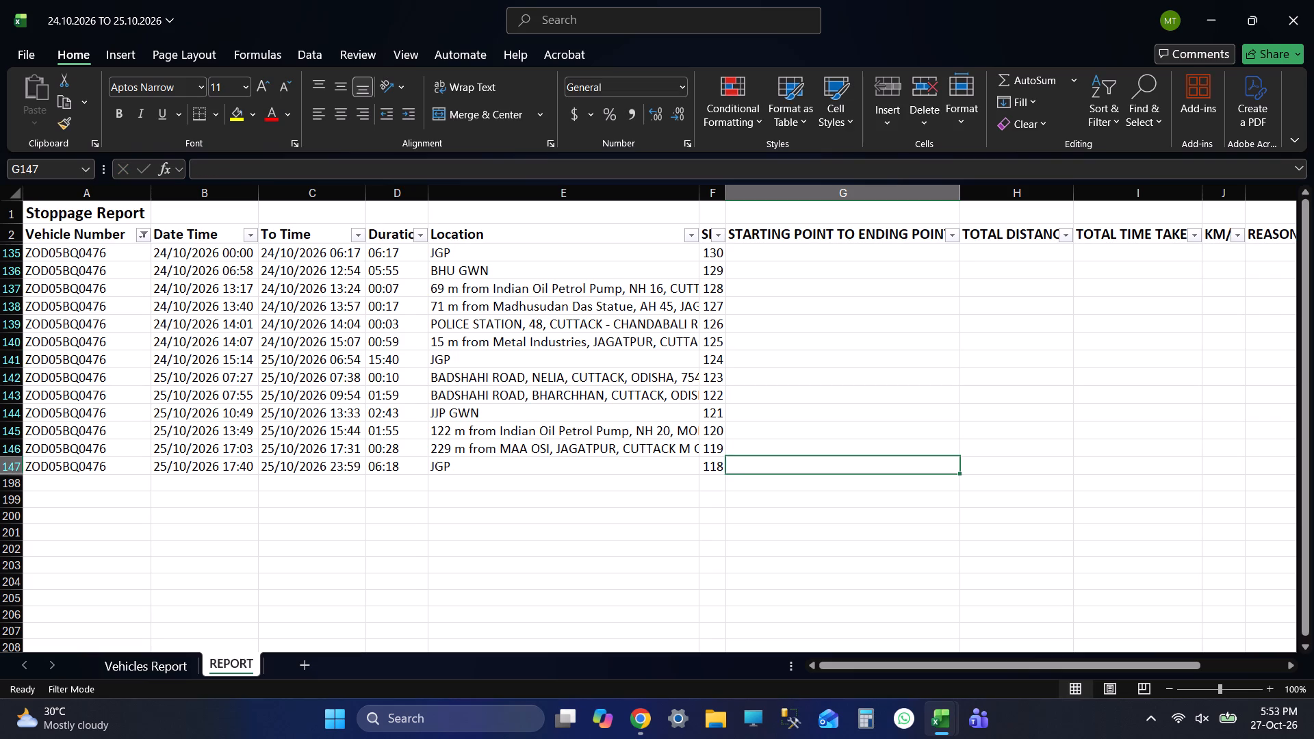
text(JG)
text(P TO)
key(space)
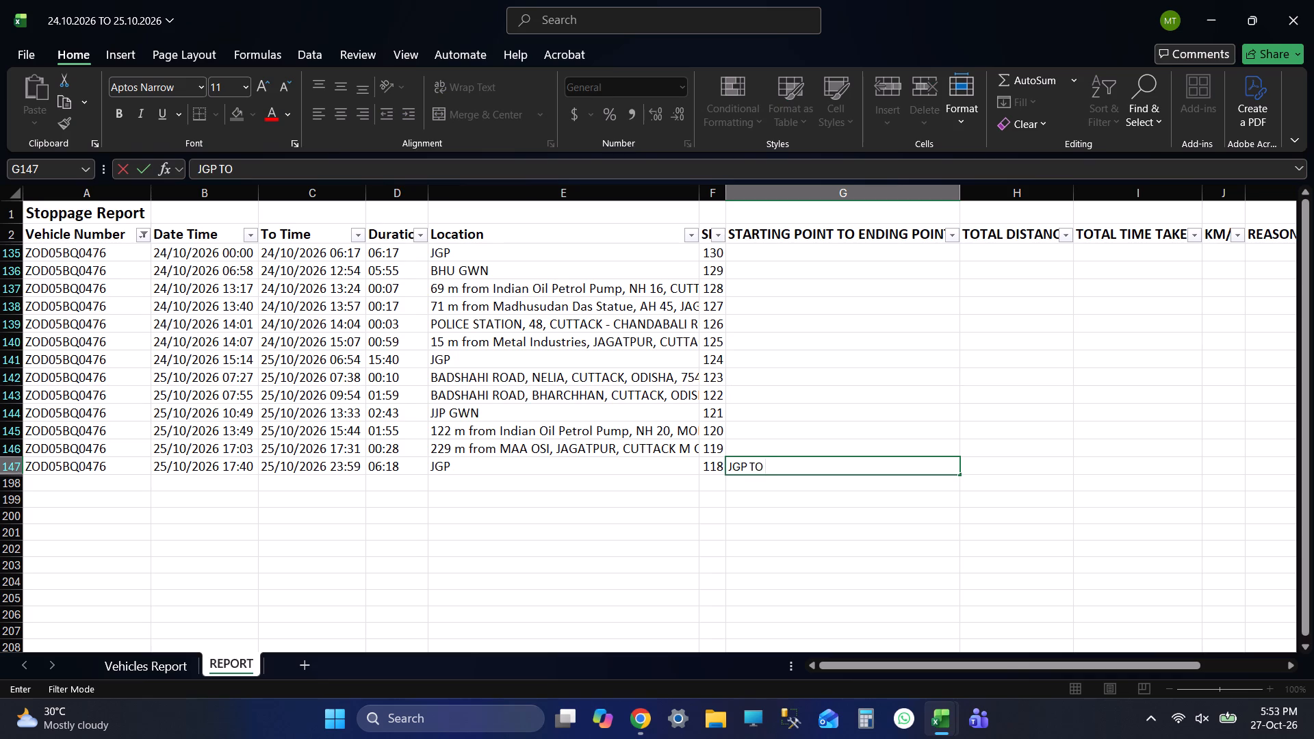
text(JJP)
key(space)
text(TO JGP)
key(Tab)
key(ctrl+s)
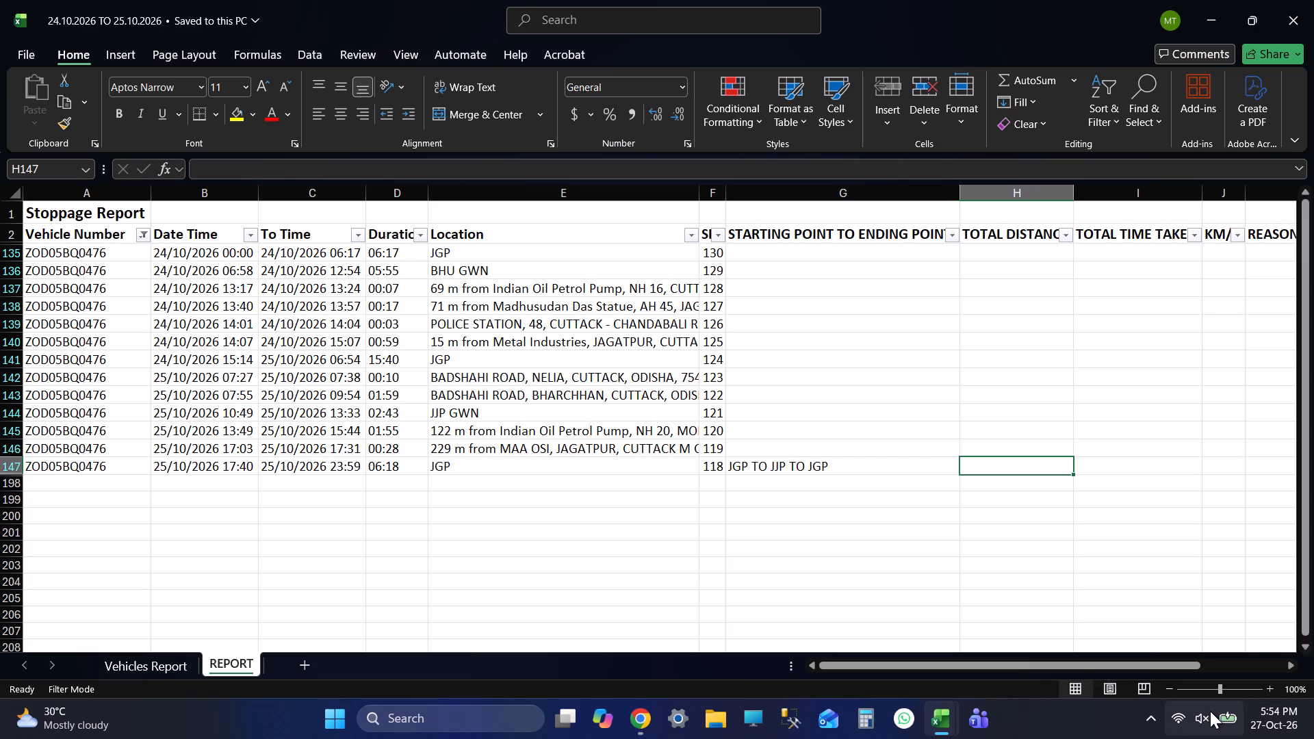
key(ctrl+s)
Using the end time of the JGP stop in row 141, choose 25 October 2026 as Wheelseye's custom route history start date.
click(474, 349)
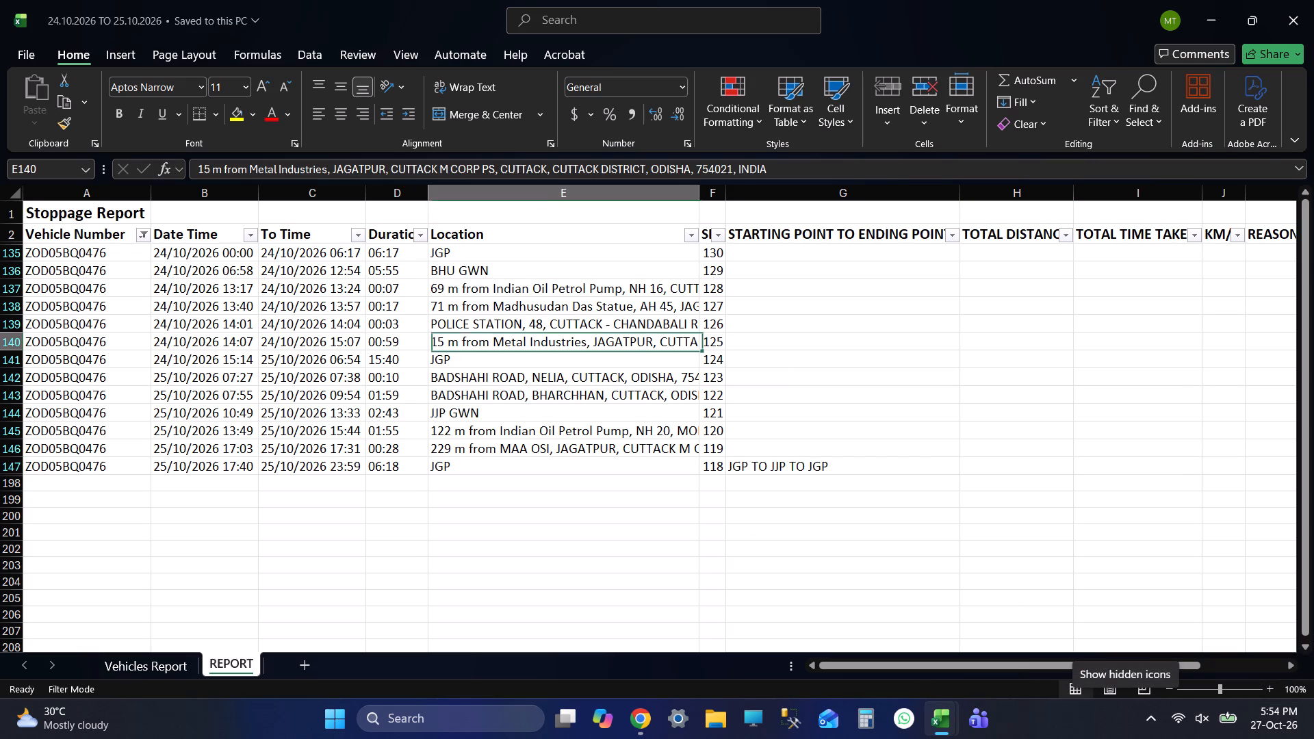
click(459, 358)
key(shift+Tab)
key(shift+Tab)
key(alt+Tab)
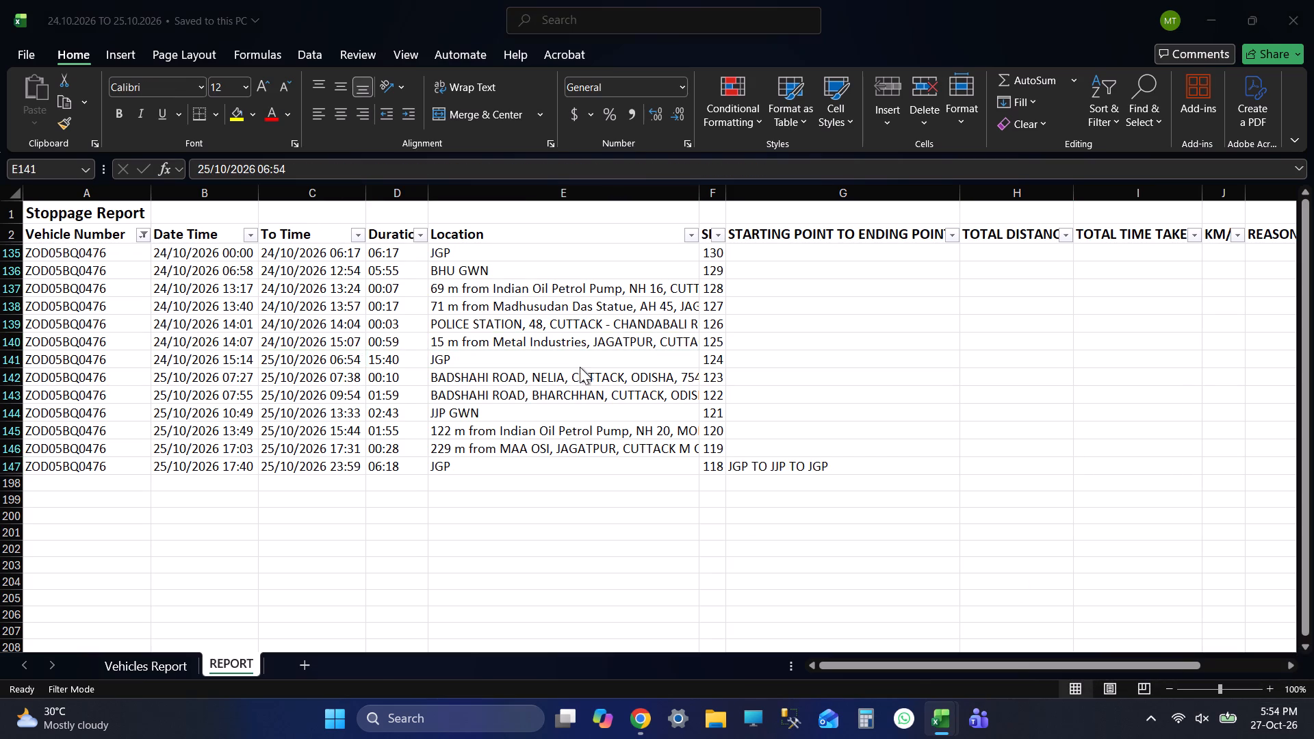
scroll(533, 270, up, 6)
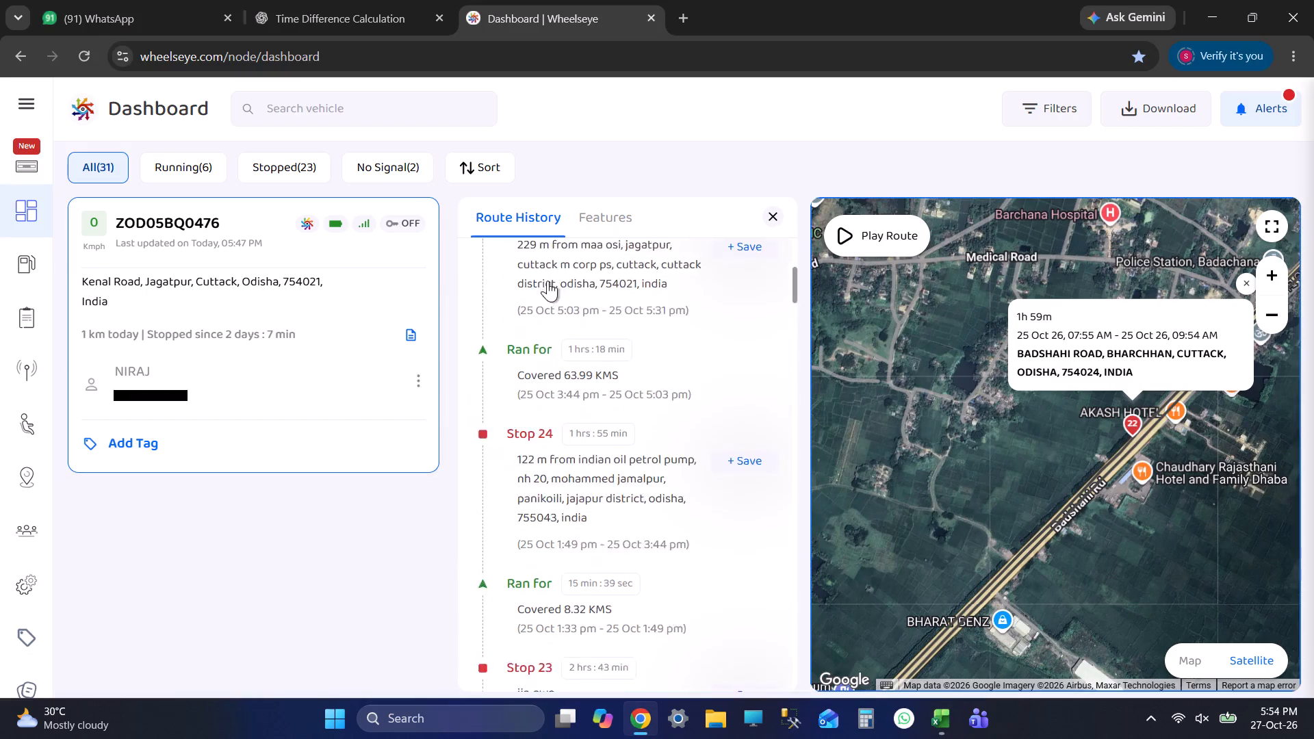
scroll(547, 281, up, 2)
scroll(547, 281, down, 1)
scroll(547, 281, up, 4)
scroll(547, 281, down, 1)
scroll(547, 281, up, 2)
click(517, 246)
click(518, 274)
click(537, 417)
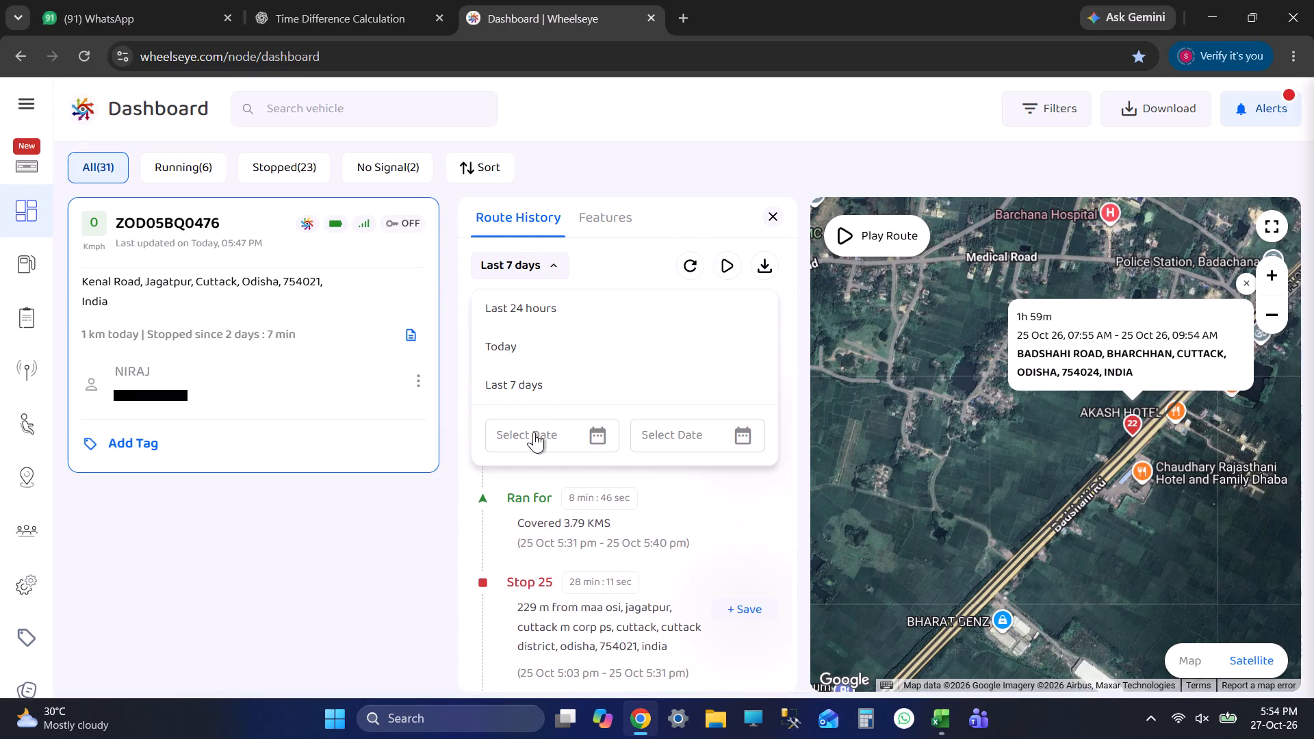
click(534, 432)
key(alt+Tab)
key(alt+Tab)
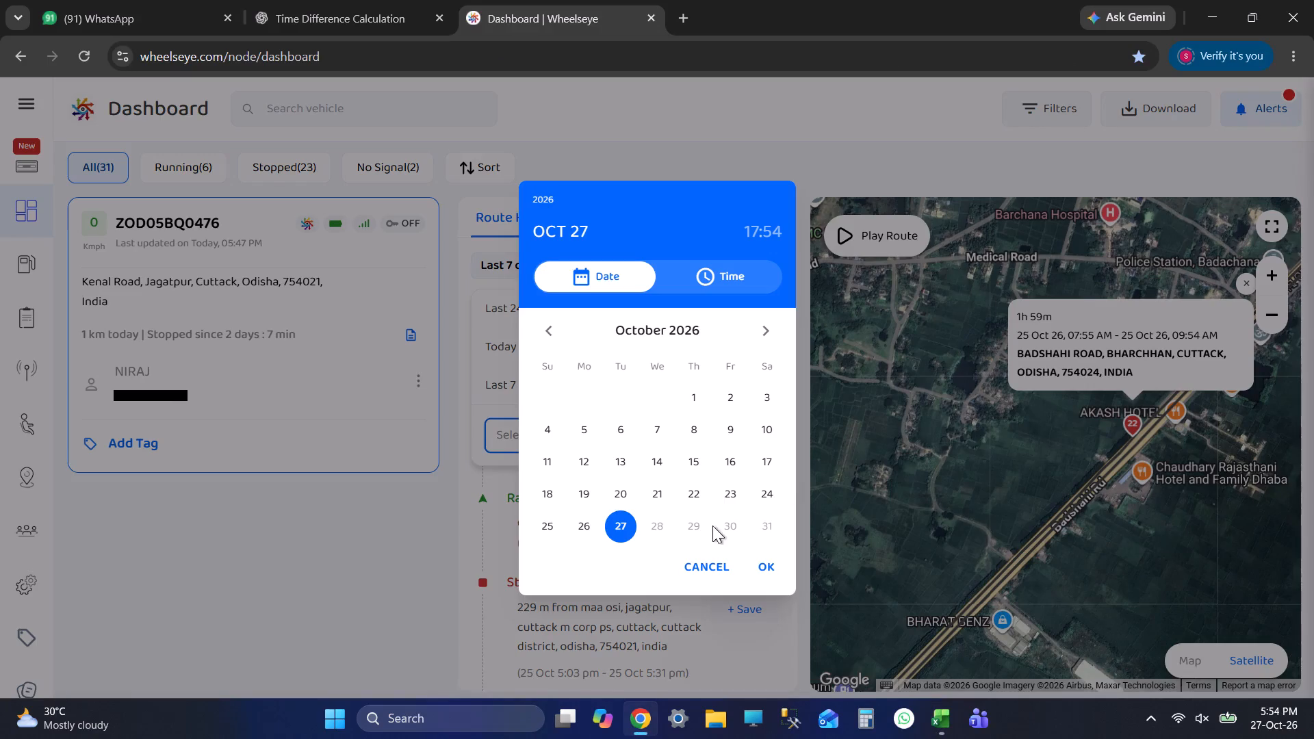
click(552, 529)
Check the row 141 departure time again and set the route history start time to 06:31.
key(alt+Tab)
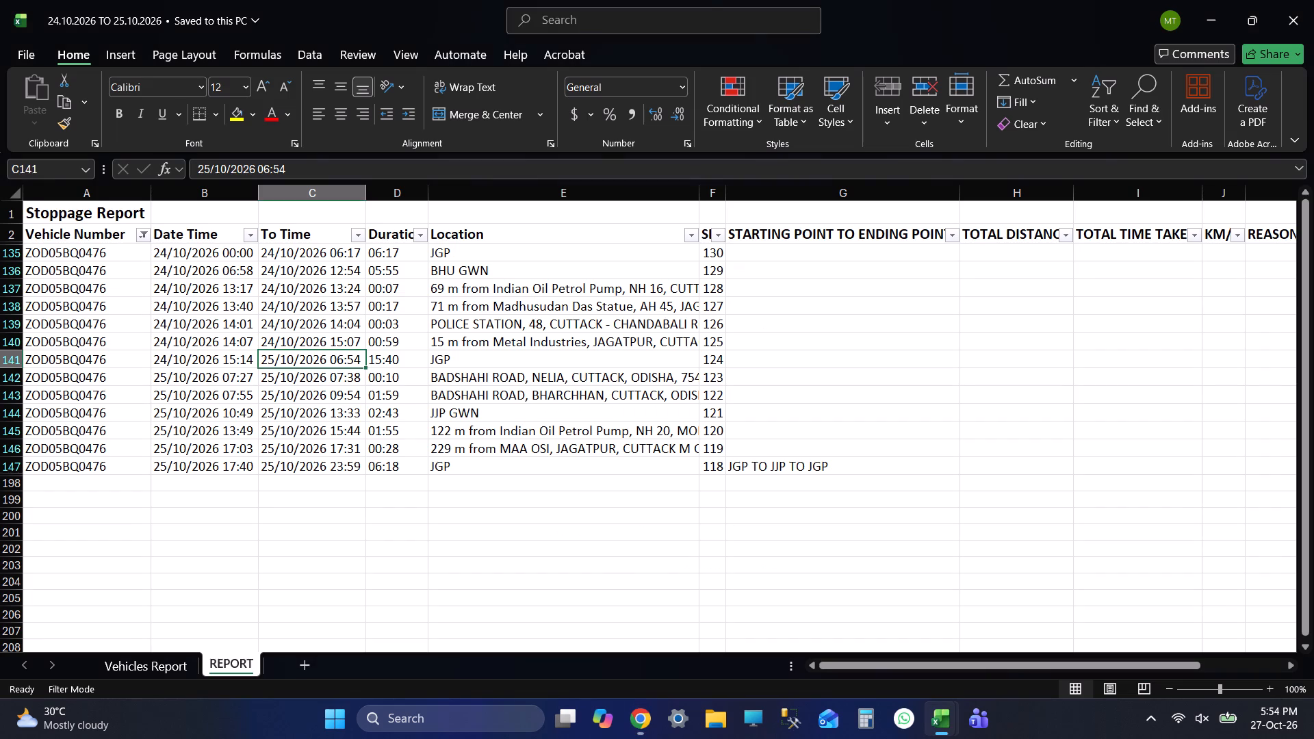
key(alt+Tab)
click(657, 515)
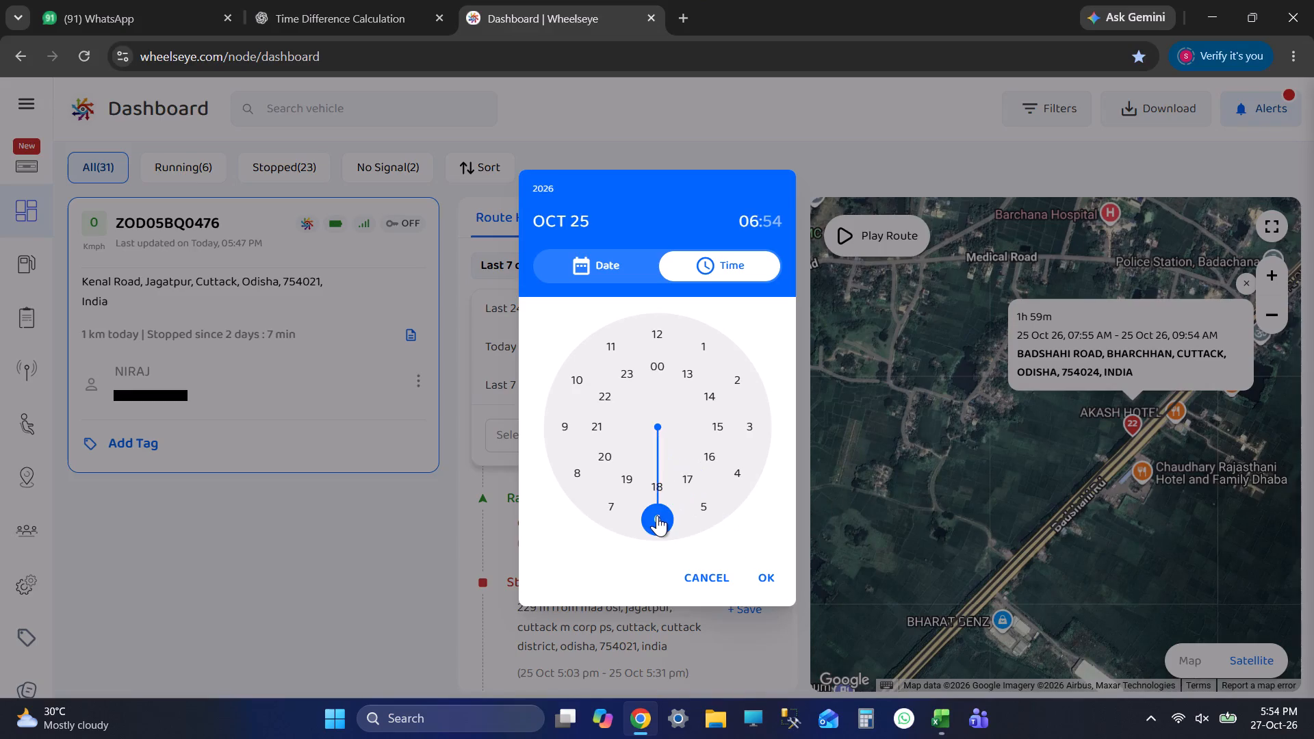
key(alt+Tab)
key(alt+Tab)
click(652, 489)
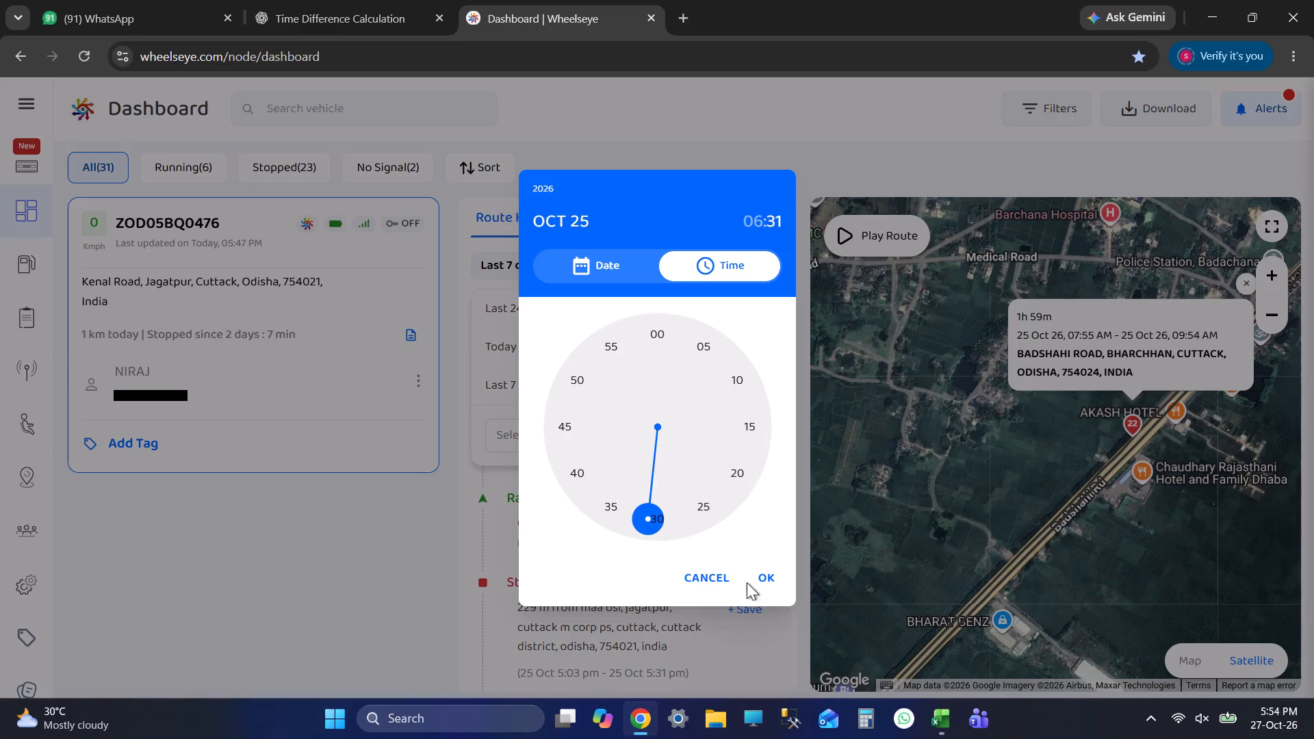
click(747, 587)
click(764, 580)
Check the row 147 arrival time in the Excel report and set Wheelseye's route history end to 25 October 2026 at 17:58.
click(660, 429)
key(alt+Tab)
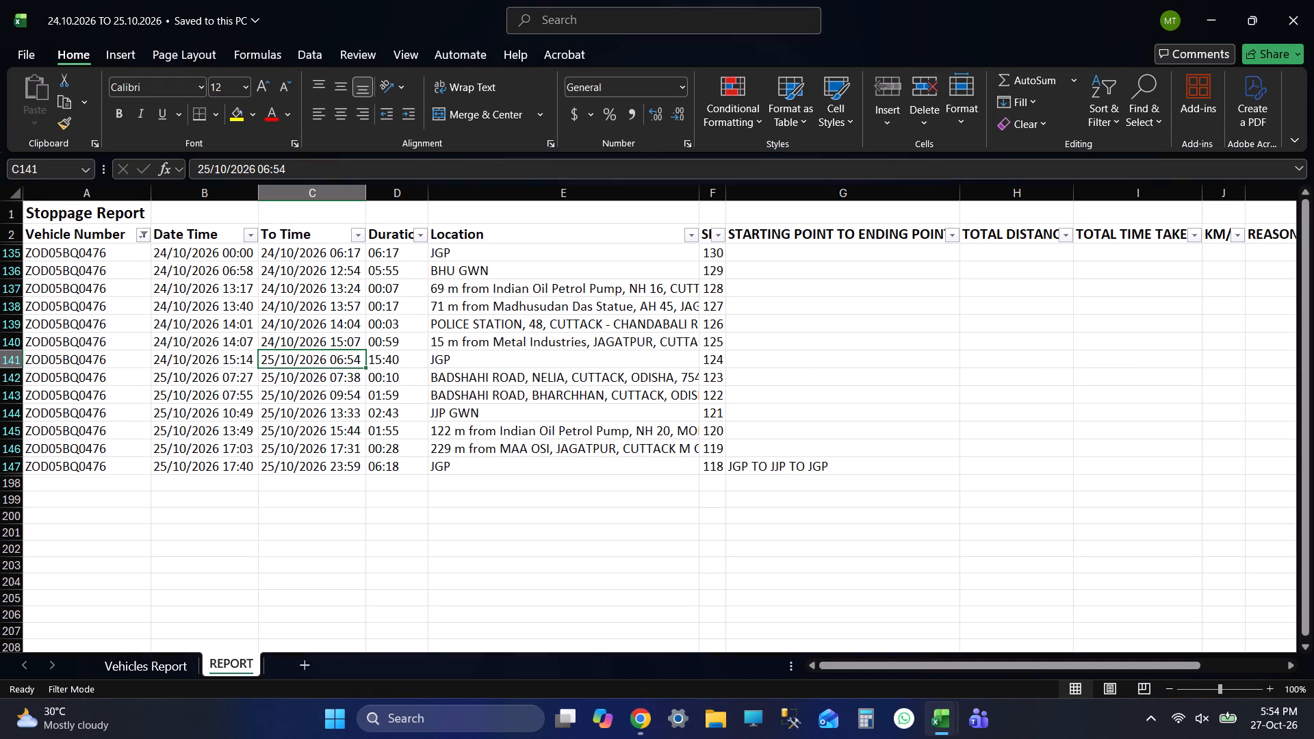
click(431, 461)
key(shift+Tab)
key(shift+Tab)
key(shift+Tab)
key(alt+Tab)
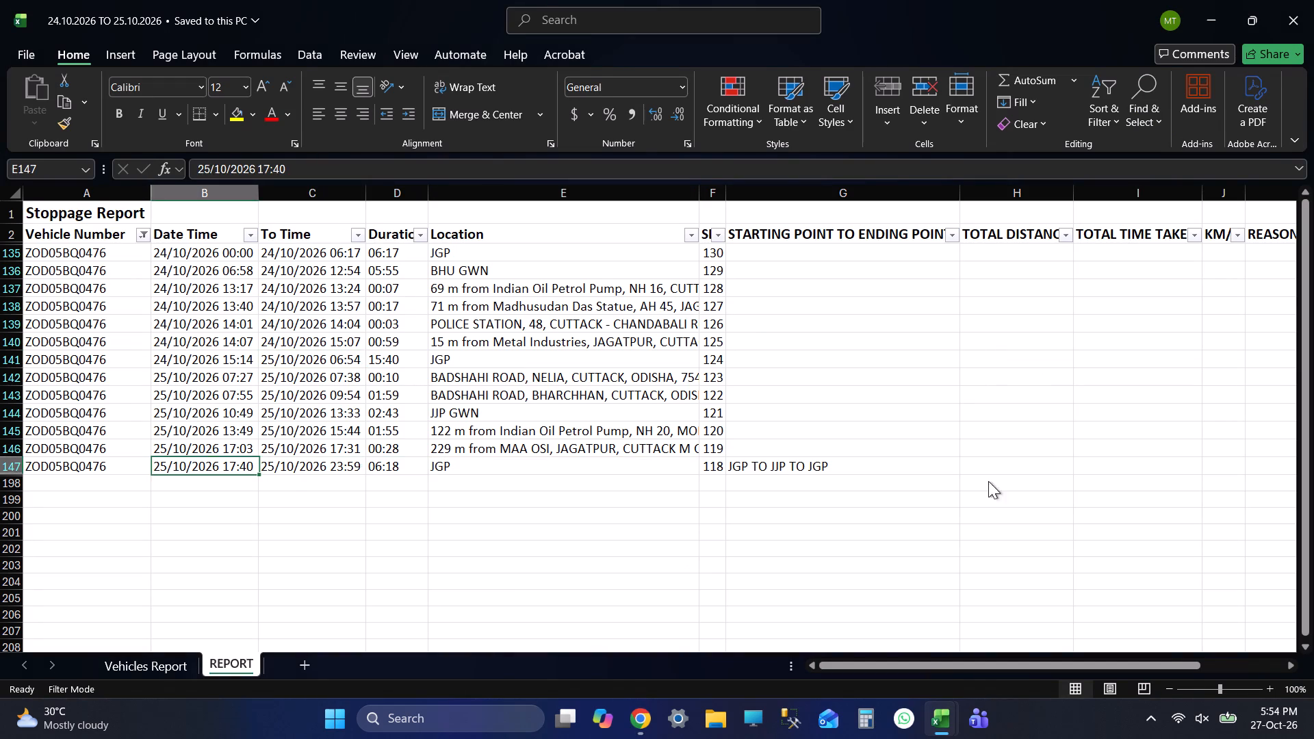
click(541, 532)
key(alt+Tab)
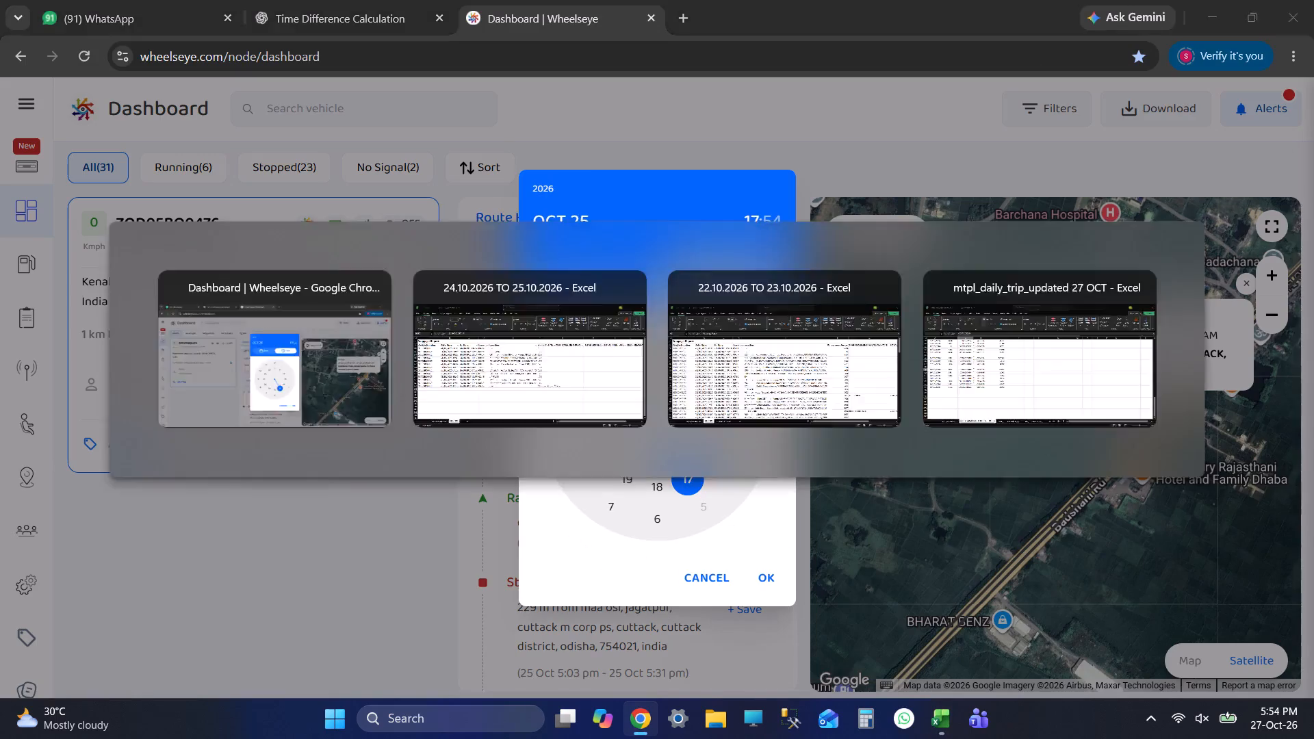
key(alt+Tab)
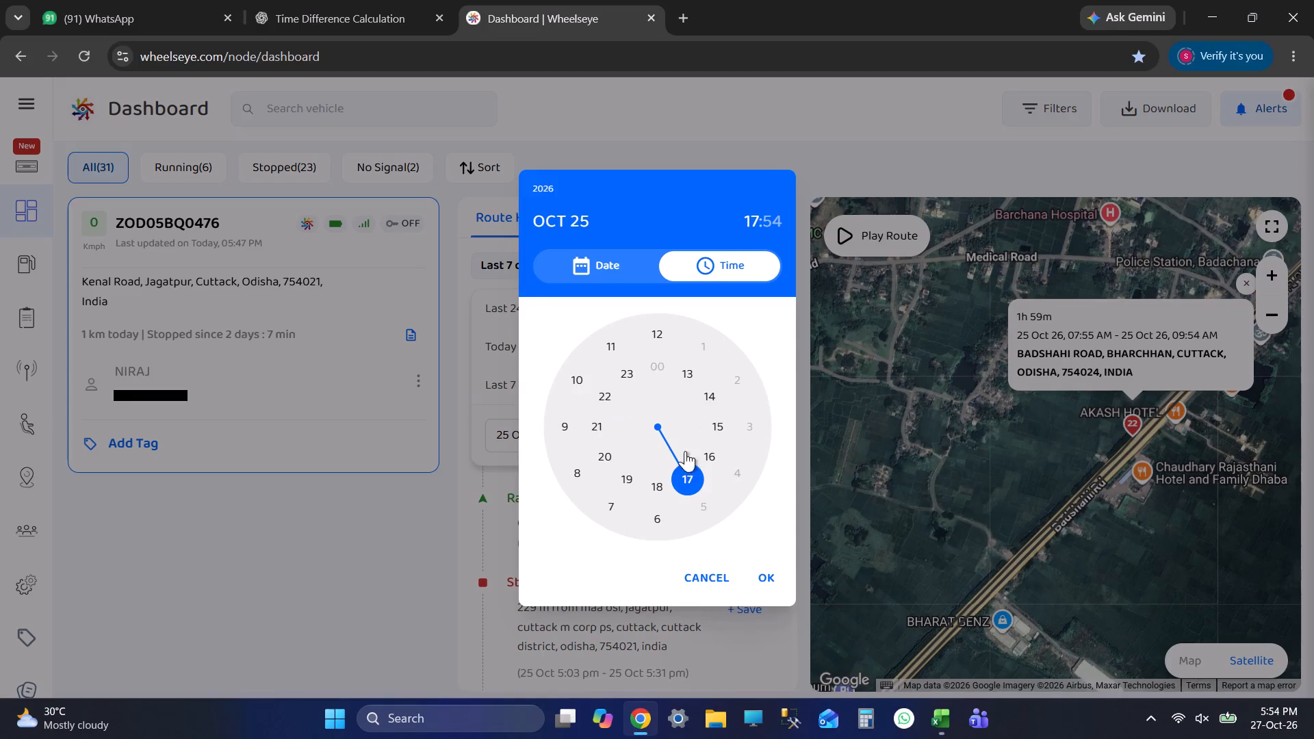
click(680, 477)
key(alt+Tab)
key(alt+Tab)
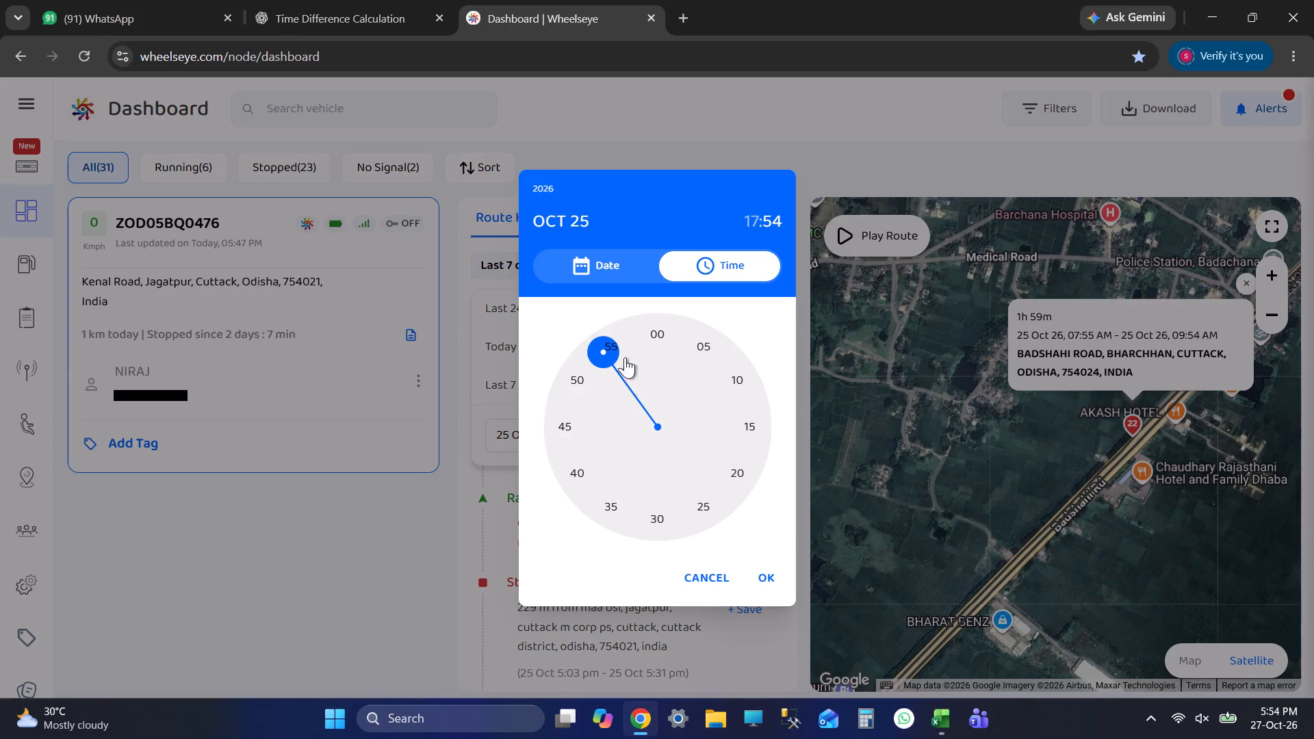
click(652, 313)
click(638, 335)
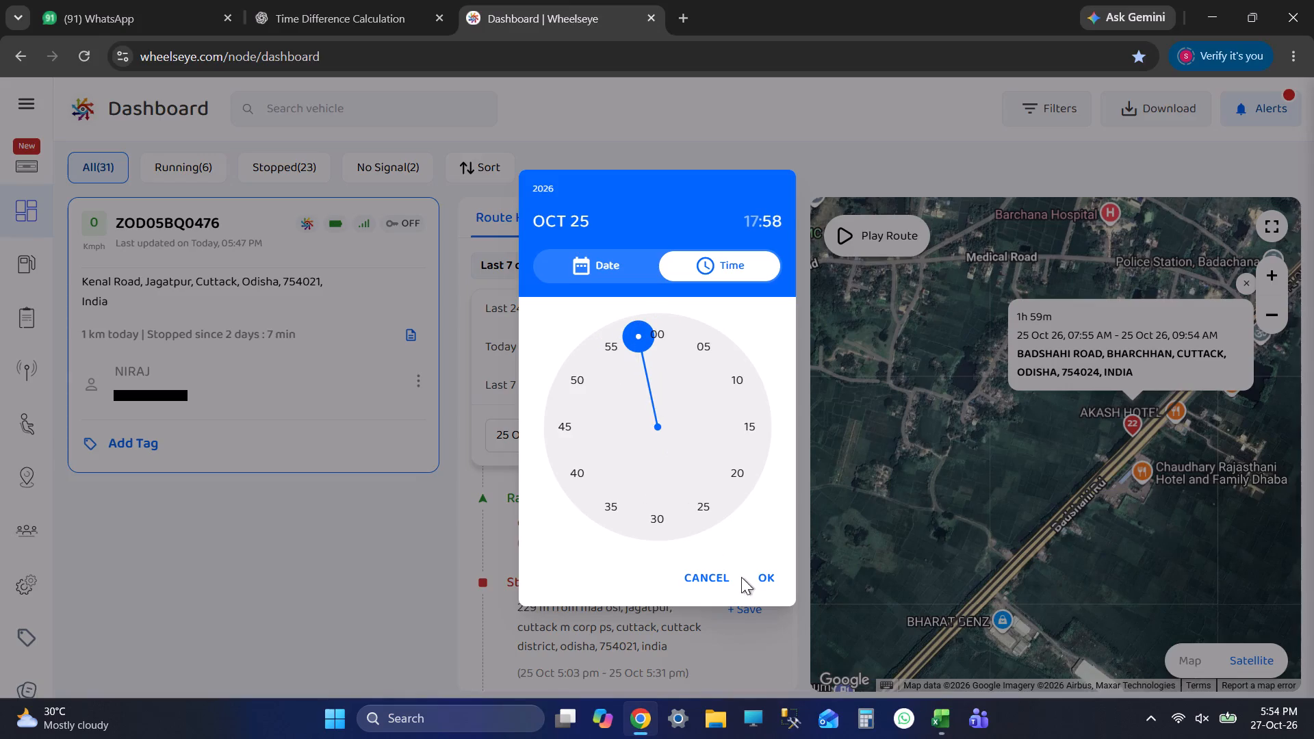
click(753, 584)
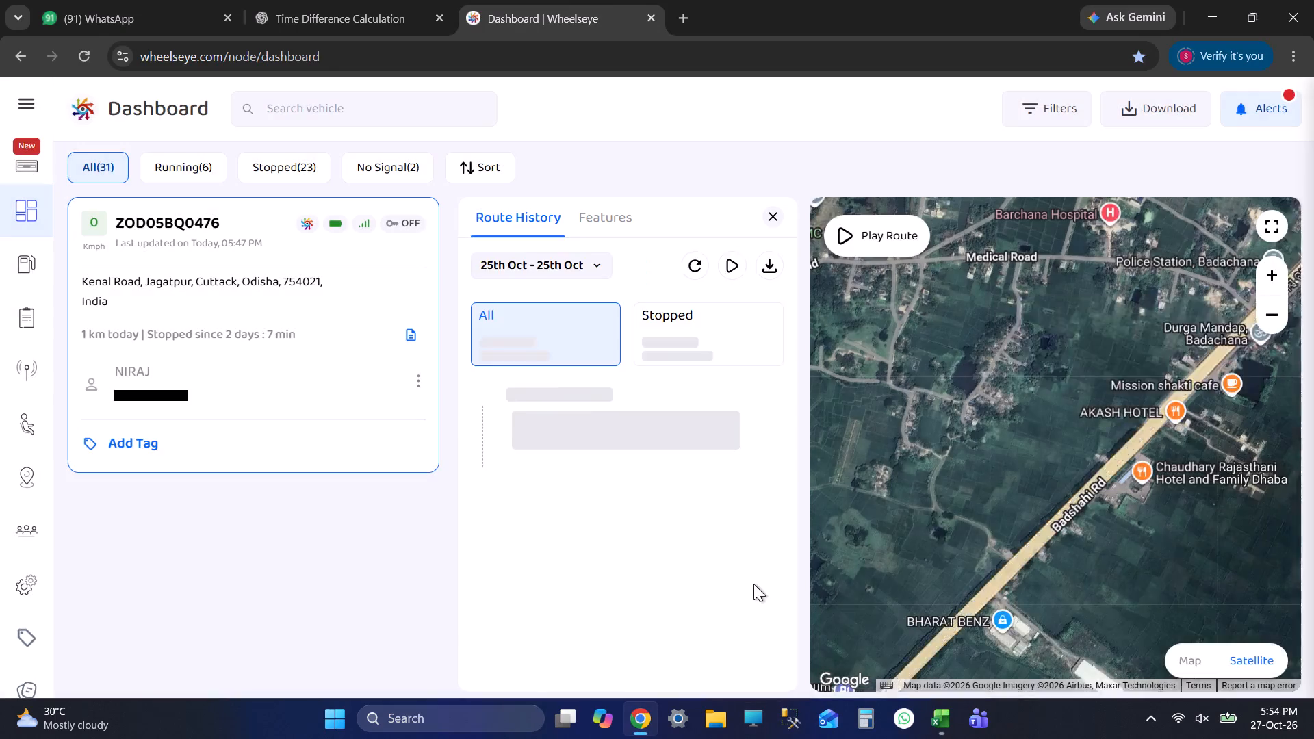
Examine the locations and times of Stops 7, 2, 3, 4 and 5 in the 25 October route history.
scroll(632, 508, up, 1)
scroll(632, 508, down, 9)
scroll(654, 582, up, 9)
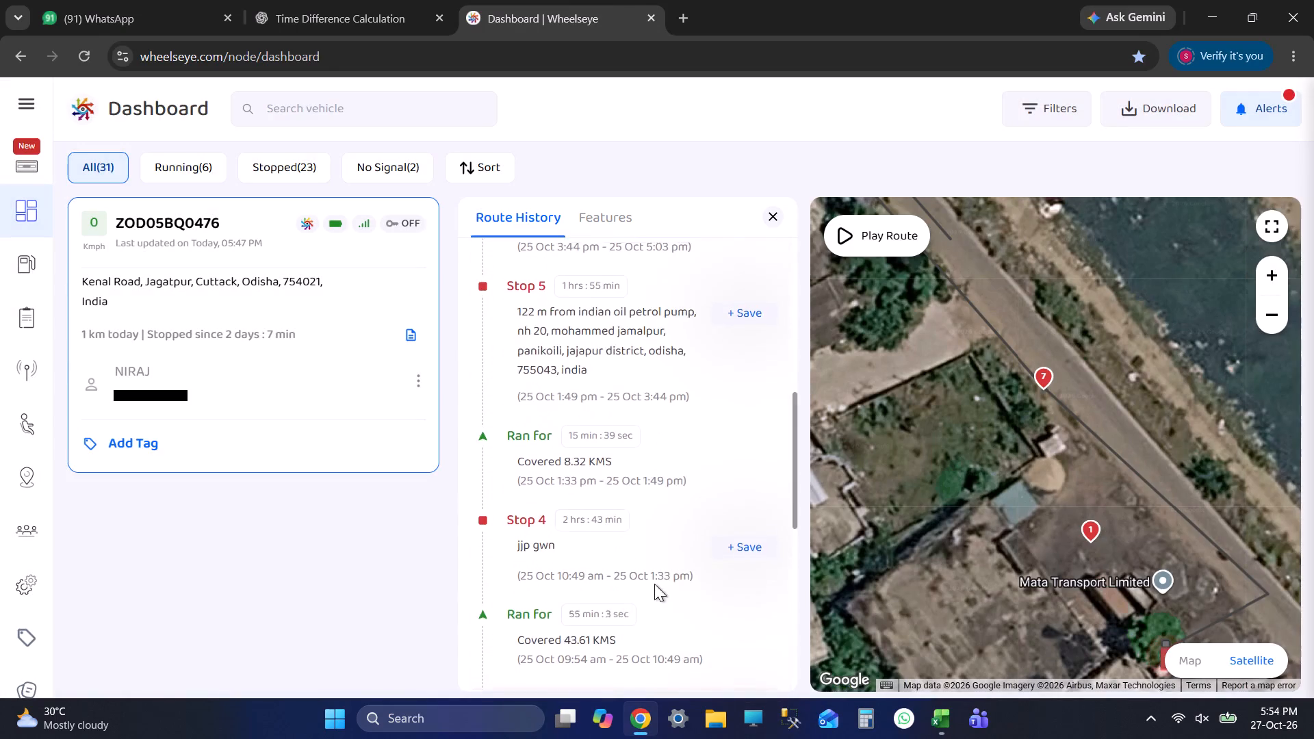
scroll(654, 584, up, 7)
click(615, 461)
scroll(667, 515, down, 4)
scroll(687, 533, up, 1)
scroll(696, 536, down, 1)
scroll(700, 541, up, 1)
scroll(700, 541, down, 1)
scroll(700, 541, up, 1)
scroll(700, 541, down, 3)
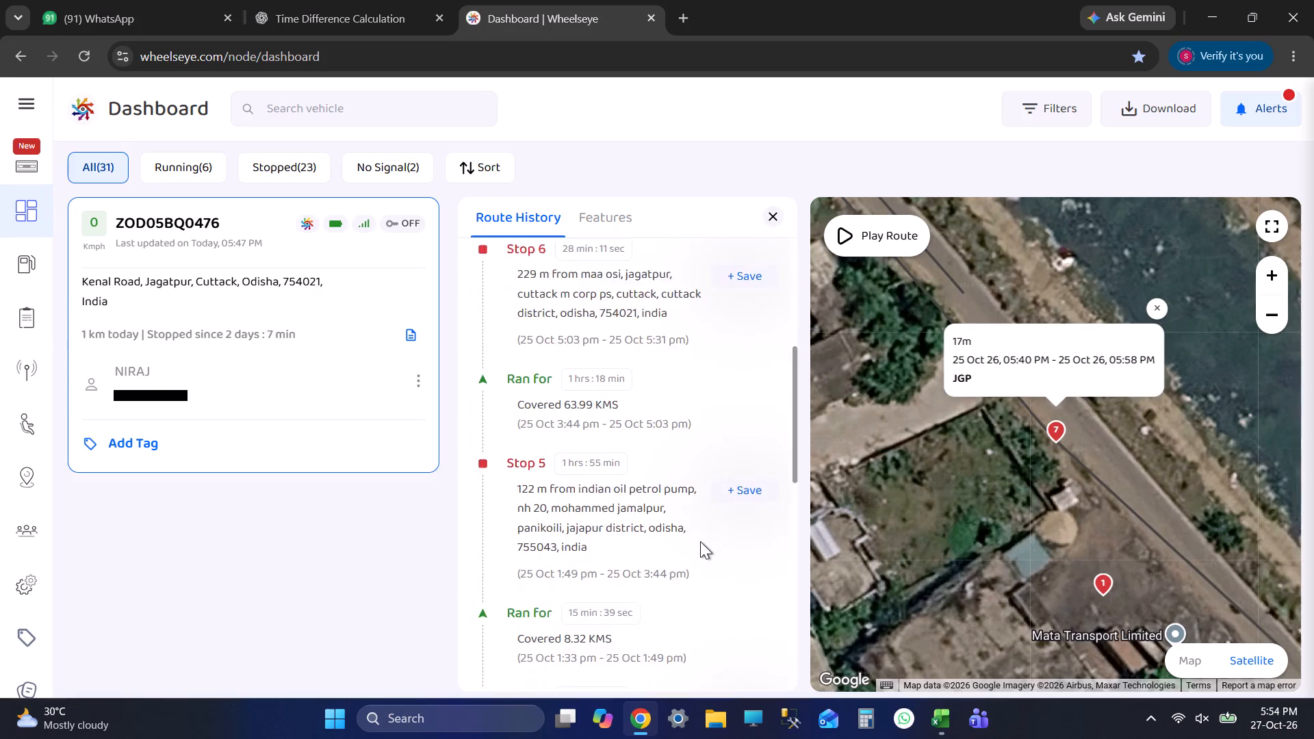
scroll(700, 541, down, 15)
click(645, 467)
scroll(645, 467, up, 3)
click(645, 467)
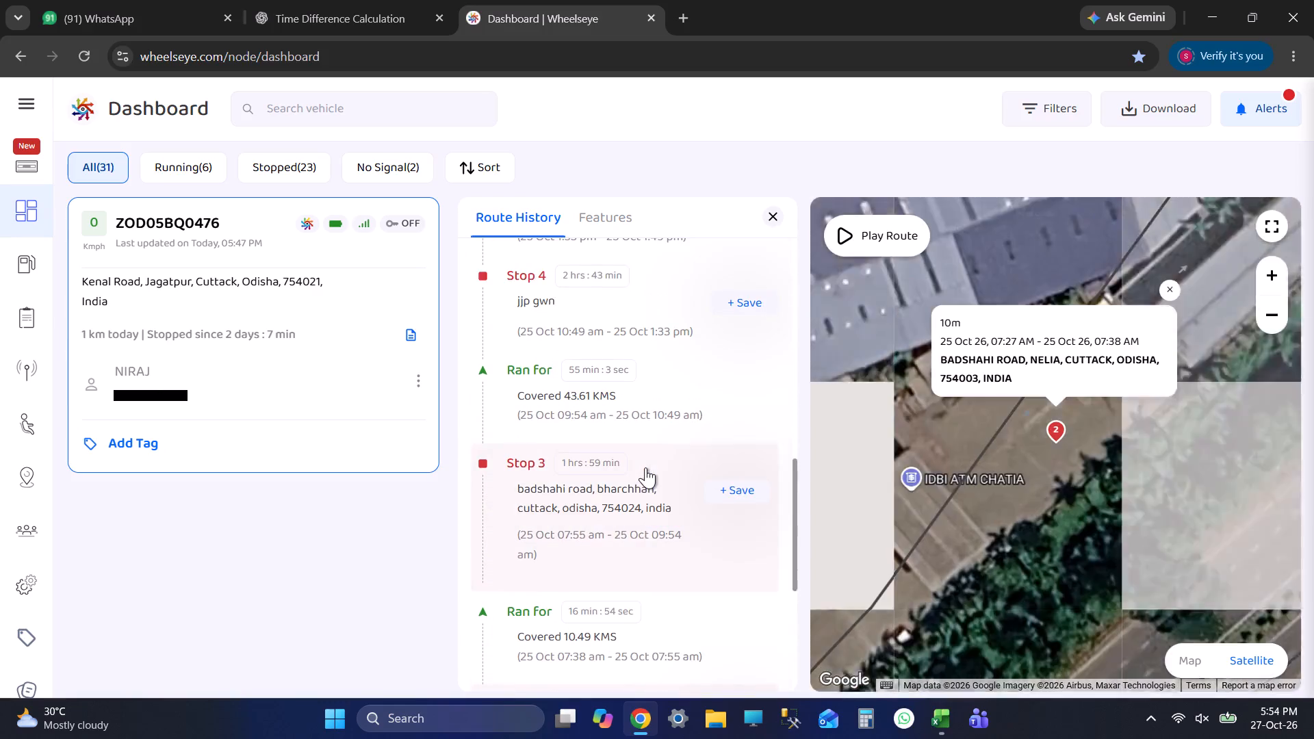
scroll(645, 467, up, 2)
click(626, 441)
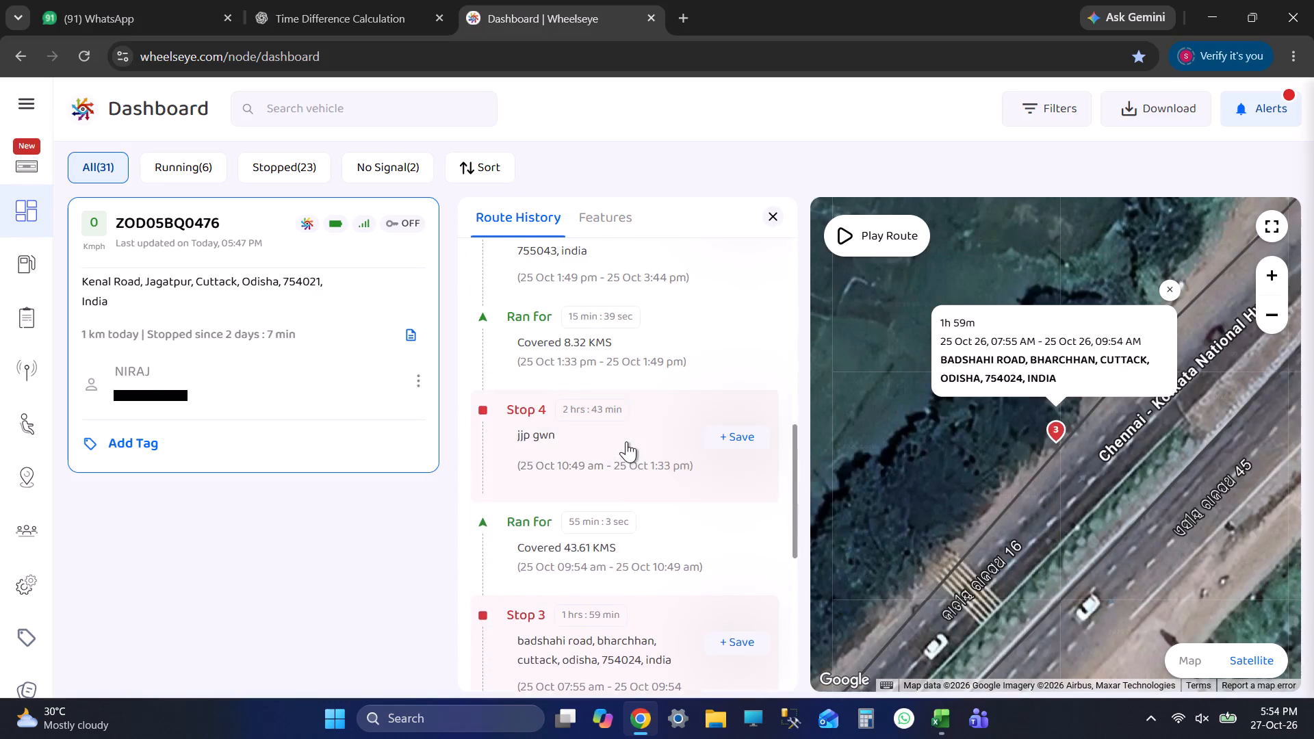
scroll(675, 452, up, 2)
click(621, 398)
Examine the Indian Oil petrol pump area around Stop 5 on the map, and check Stops 6 and 7.
scroll(662, 442, up, 3)
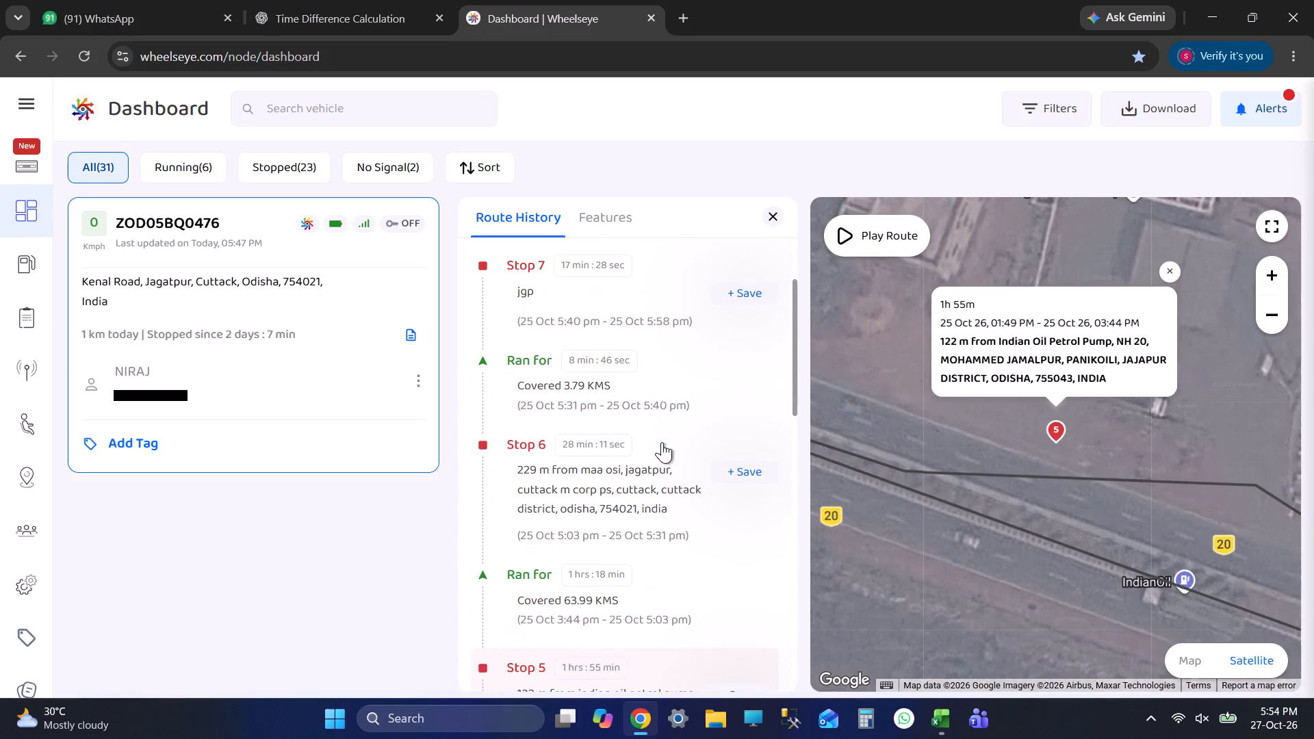
scroll(658, 499, down, 3)
scroll(990, 473, down, 8)
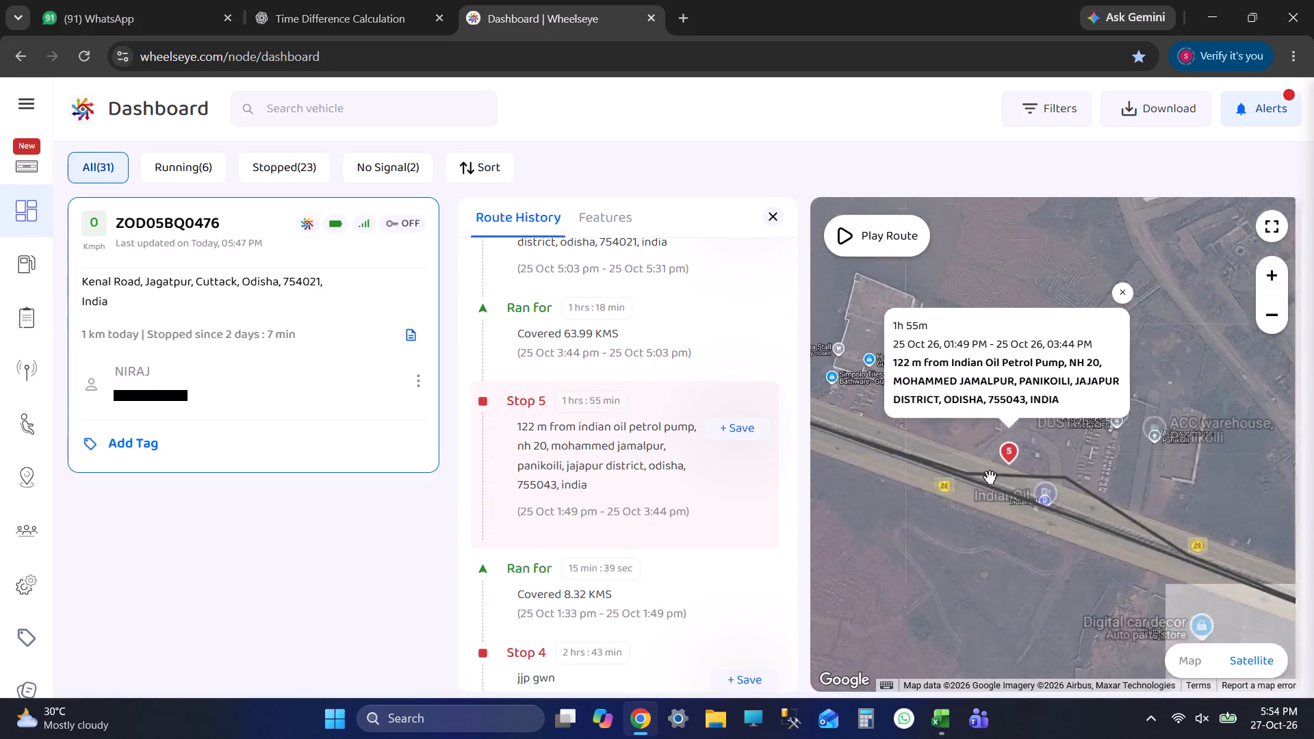
scroll(911, 480, up, 3)
scroll(890, 481, down, 5)
scroll(888, 484, up, 1)
scroll(888, 486, down, 1)
scroll(887, 489, up, 1)
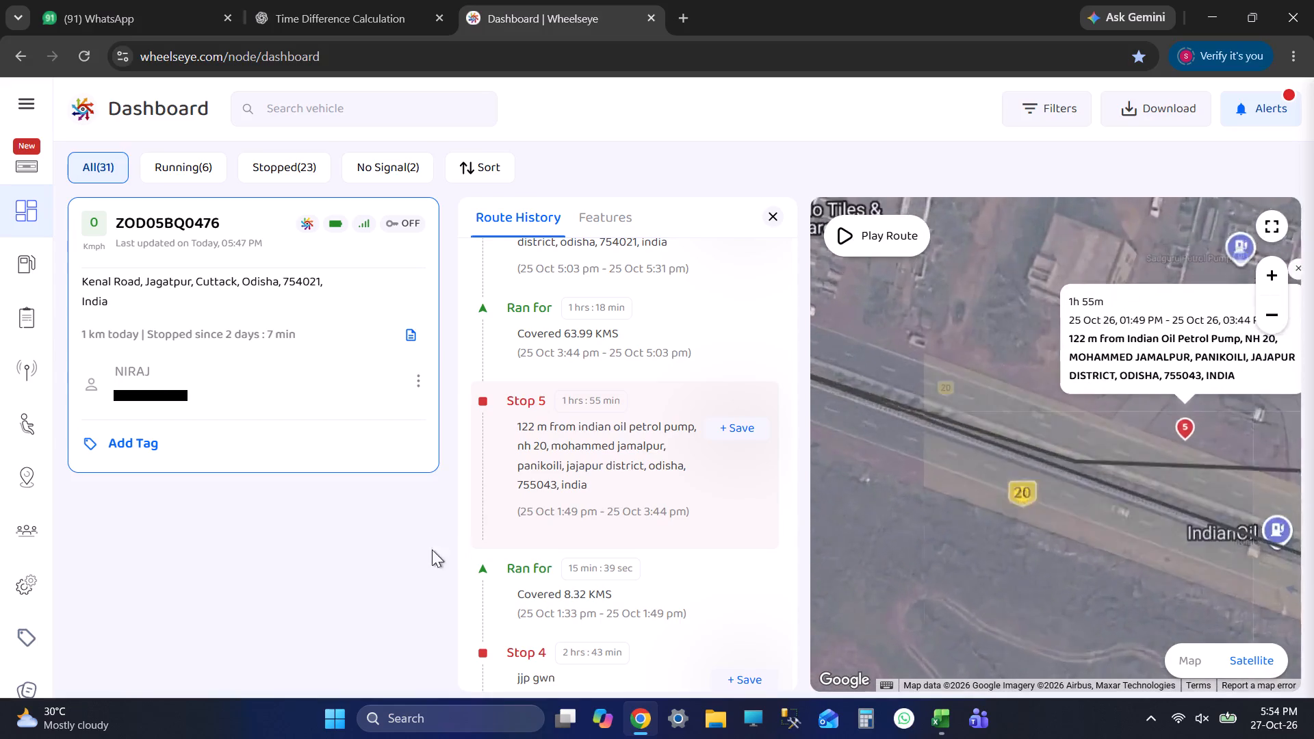
scroll(591, 515, up, 3)
click(580, 501)
scroll(575, 510, up, 4)
click(580, 439)
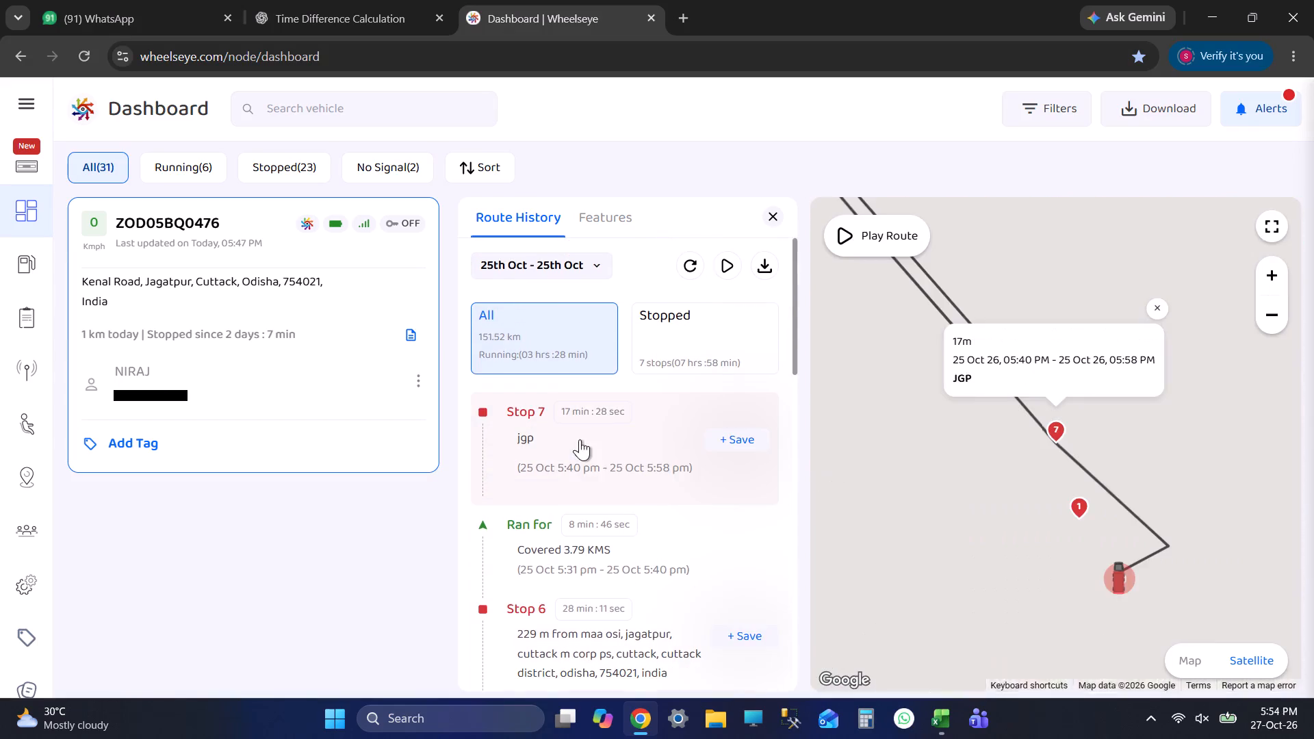
Switch to the Excel stoppage report, return to the starting point to ending point cell in row 147, and save the workbook.
key(alt+Tab)
key(Tab)
key(Tab)
key(Tab)
key(Tab)
key(Tab)
key(Tab)
key(shift+Tab)
key(shift+Tab)
key(shift+Tab)
key(shift+Tab)
key(shift+Tab)
key(shift+Tab)
key(shift+Tab)
key(shift+Tab)
key(shift+Tab)
key(shift+Tab)
key(shift+Tab)
key(shift+Tab)
key(shift+Tab)
key(shift+Tab)
key(shift+Tab)
key(shift+Tab)
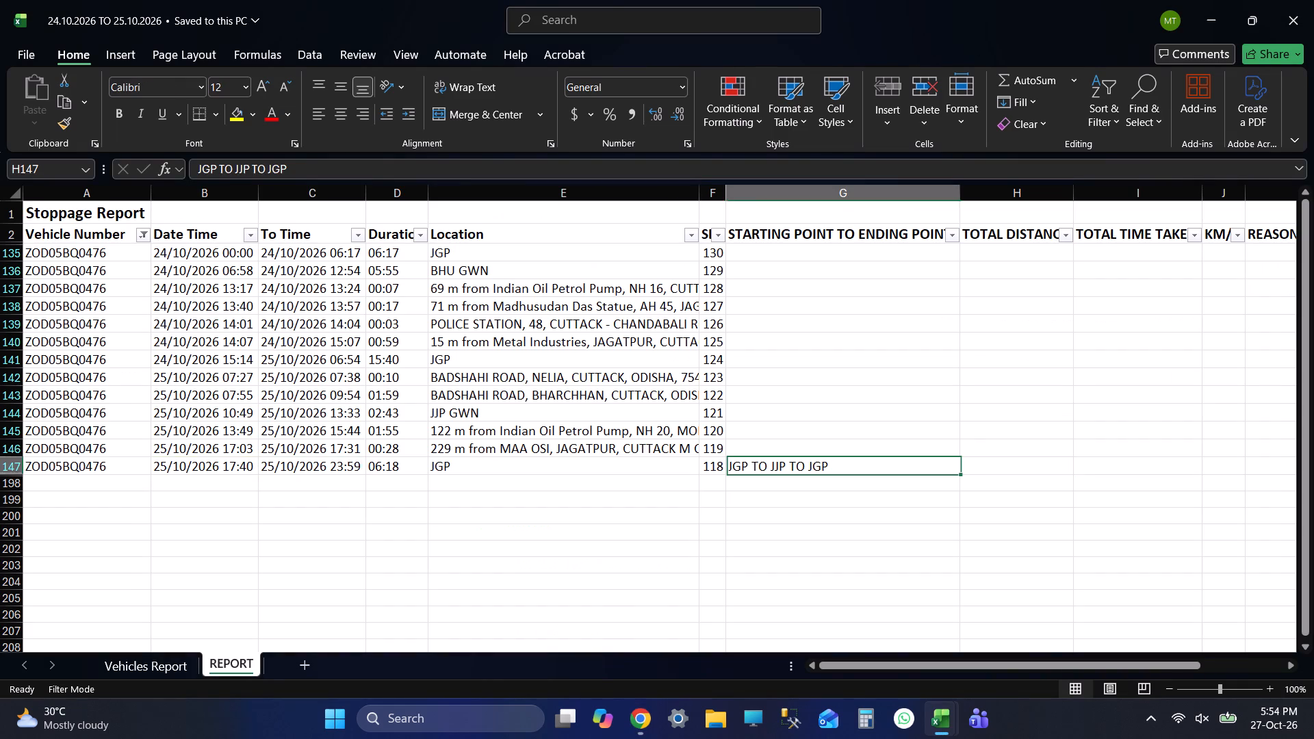
key(ctrl+s)
key(ctrl+s)
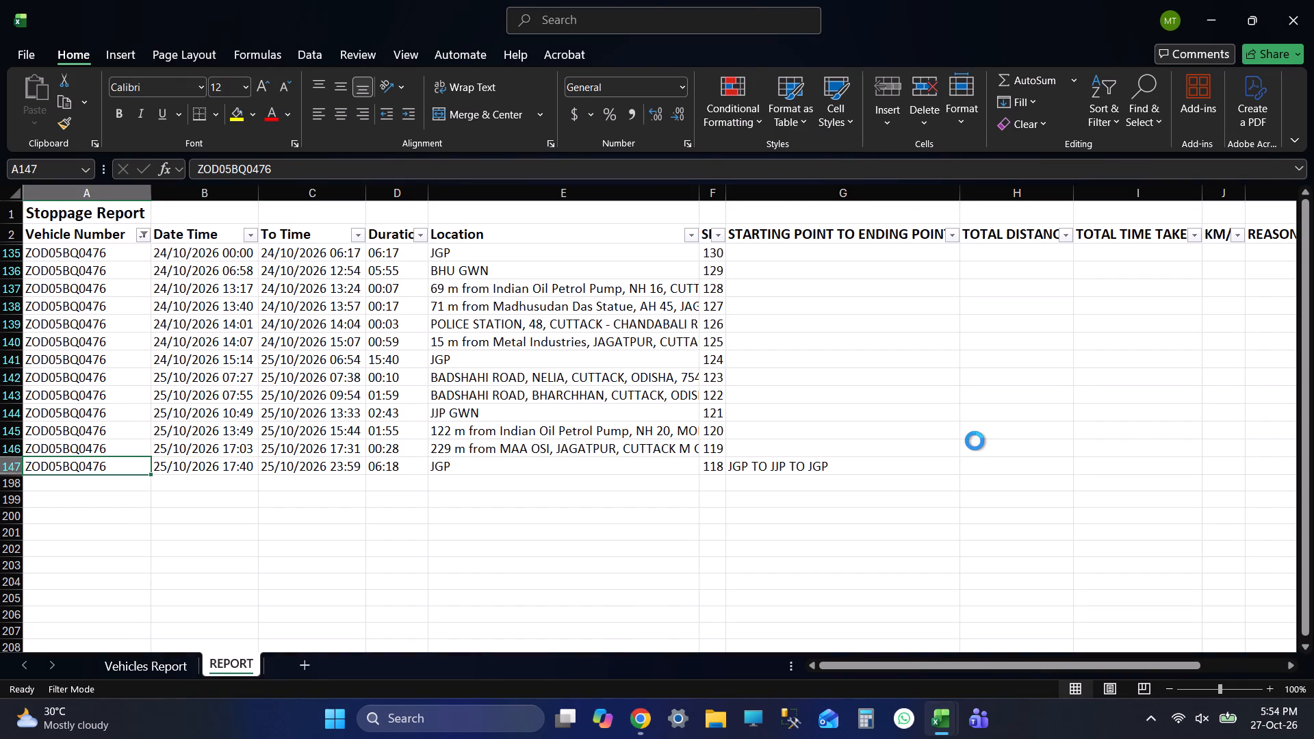
key(ctrl+s)
key(ctrl+s)
key(ctrl+s)
key(ctrl+s)
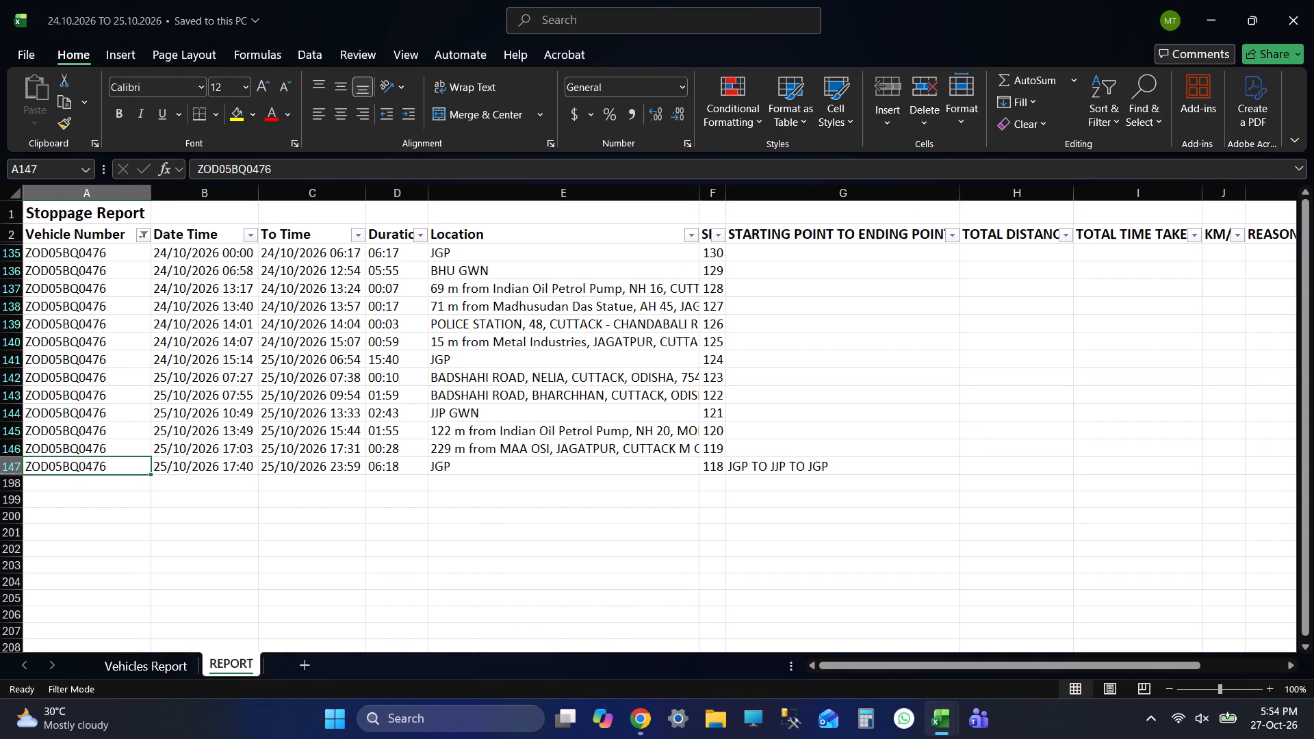
key(ctrl+s)
key(ctrl+s)
key(ctrl+s)
key(ctrl+s)
key(ctrl+s)
key(ctrl+s)
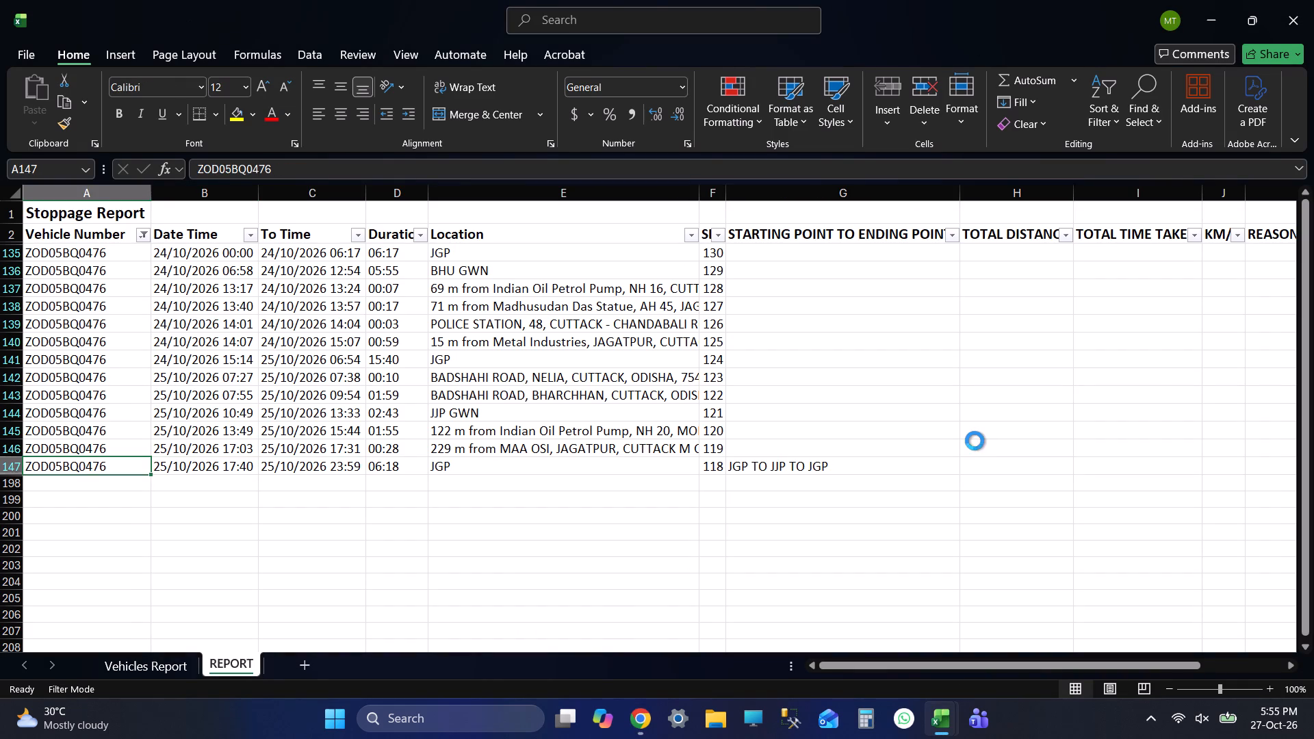
key(ctrl+s)
key(ctrl+s)
key(ctrl+s)
key(shift+Tab)
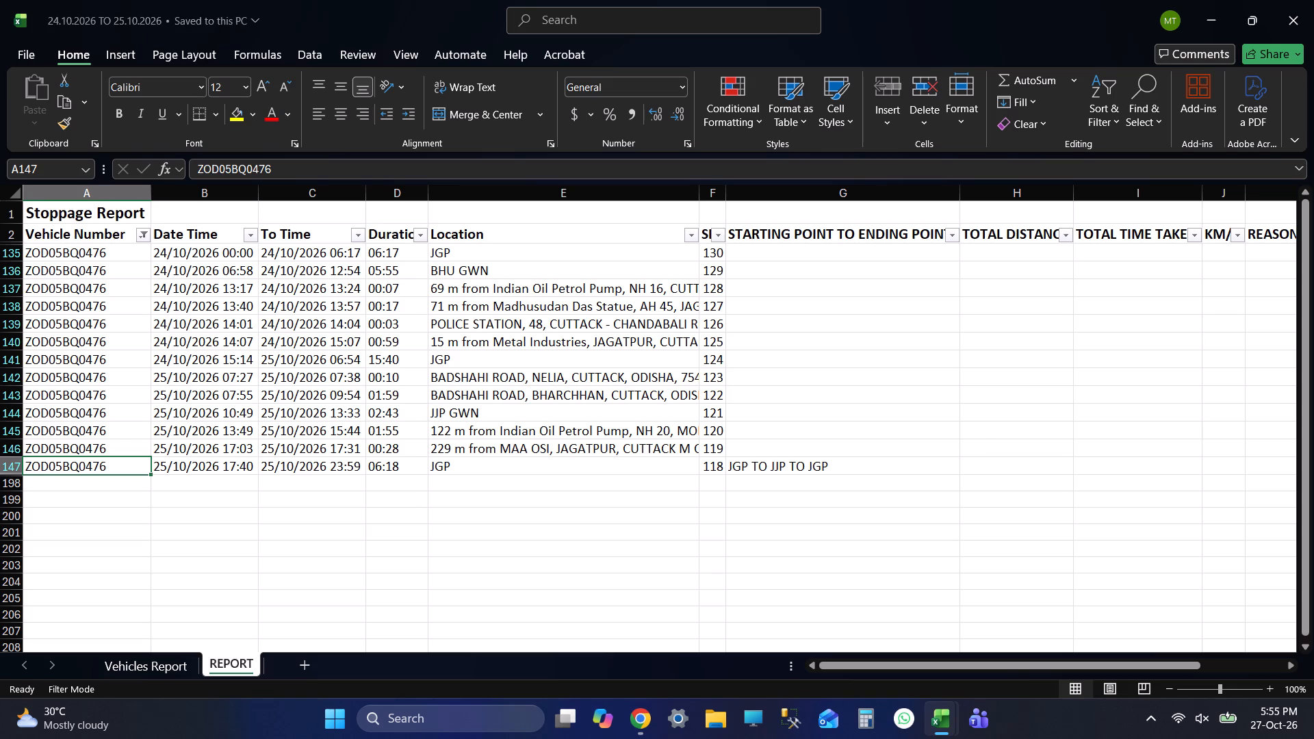
key(shift+Tab)
key(shift+Tab)
key(Tab)
key(Tab)
key(Tab)
key(Tab)
key(Tab)
key(Tab)
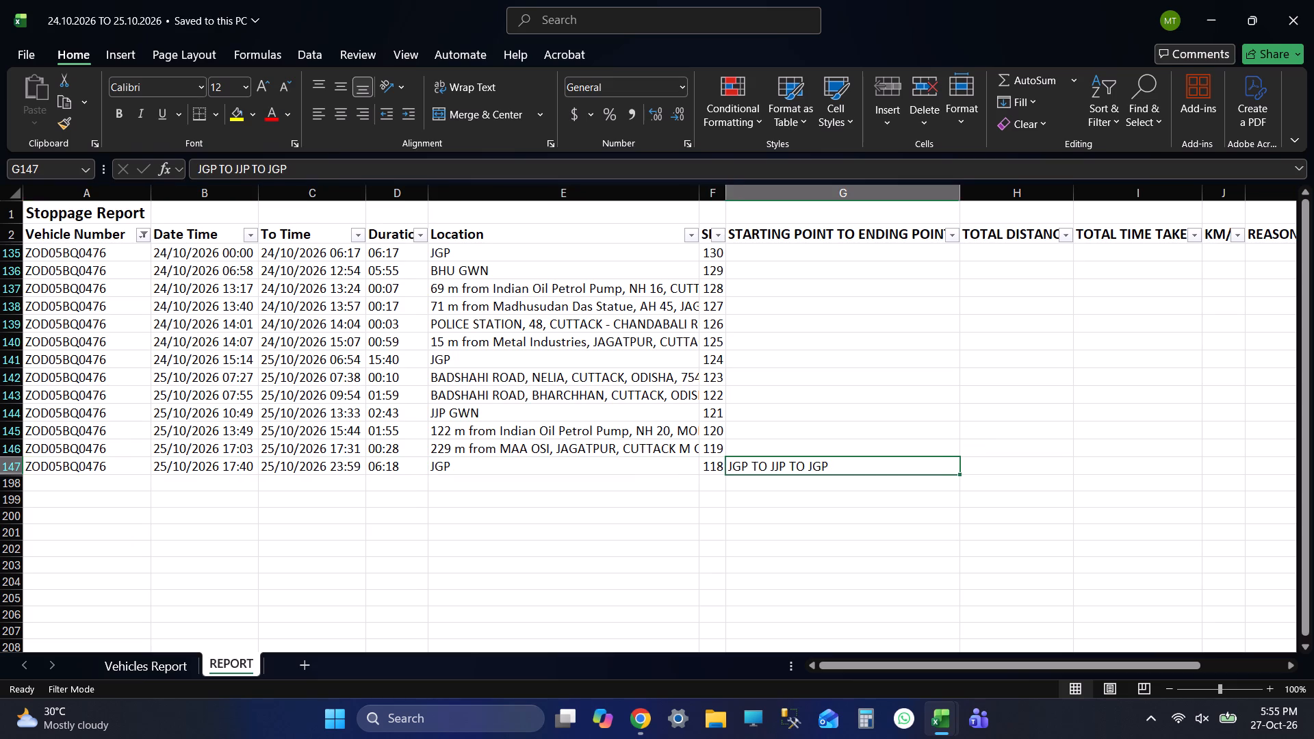
key(ctrl+s)
key(ctrl+s)
key(ctrl+s)
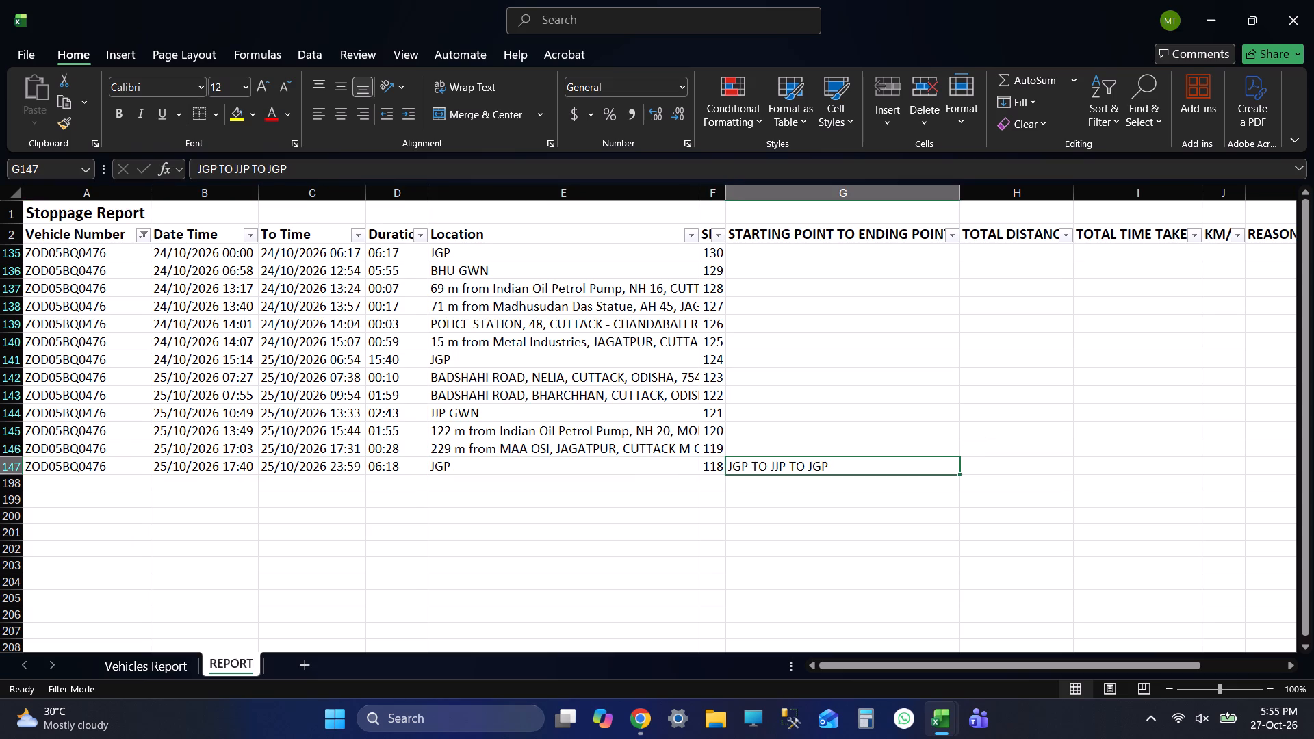
key(ctrl+s)
key(ctrl+s)
key(ctrl+s)
Check the route distance in Wheelseye, enter 152 KM as the total distance in row 147, and save the workbook.
key(Tab)
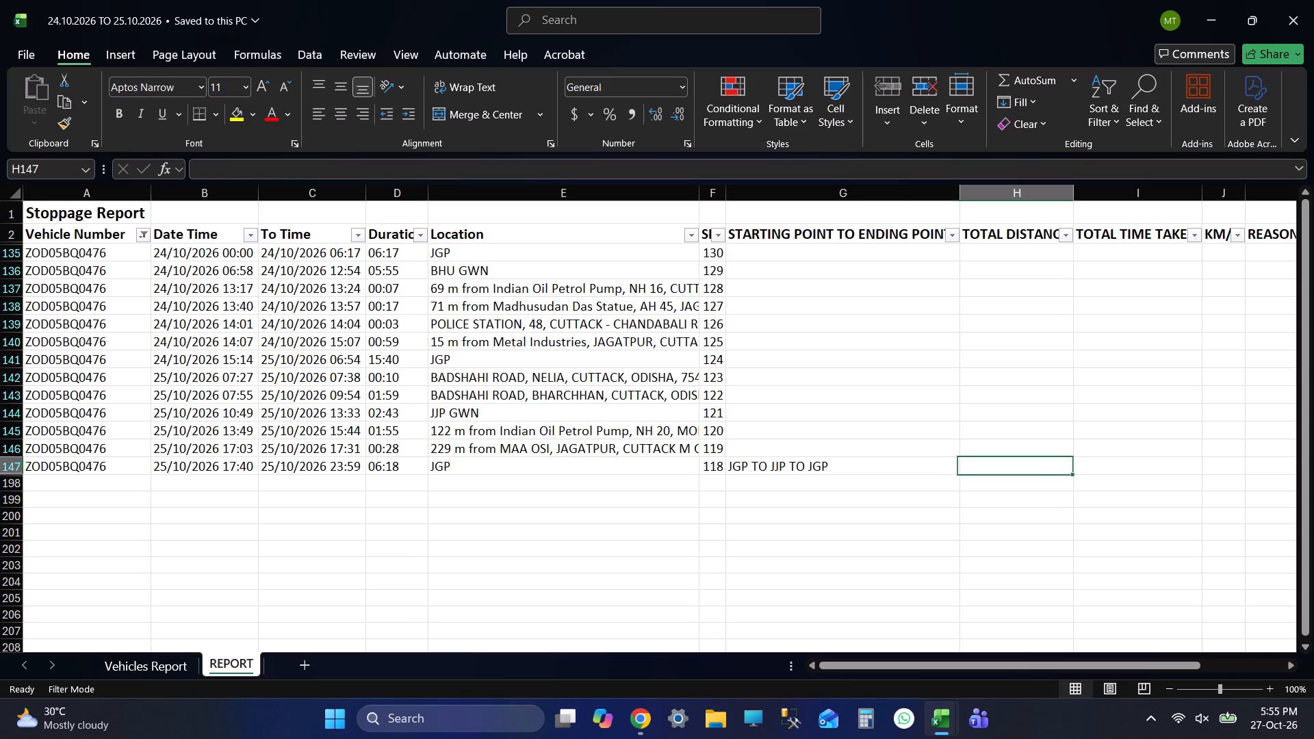
key(alt+Tab)
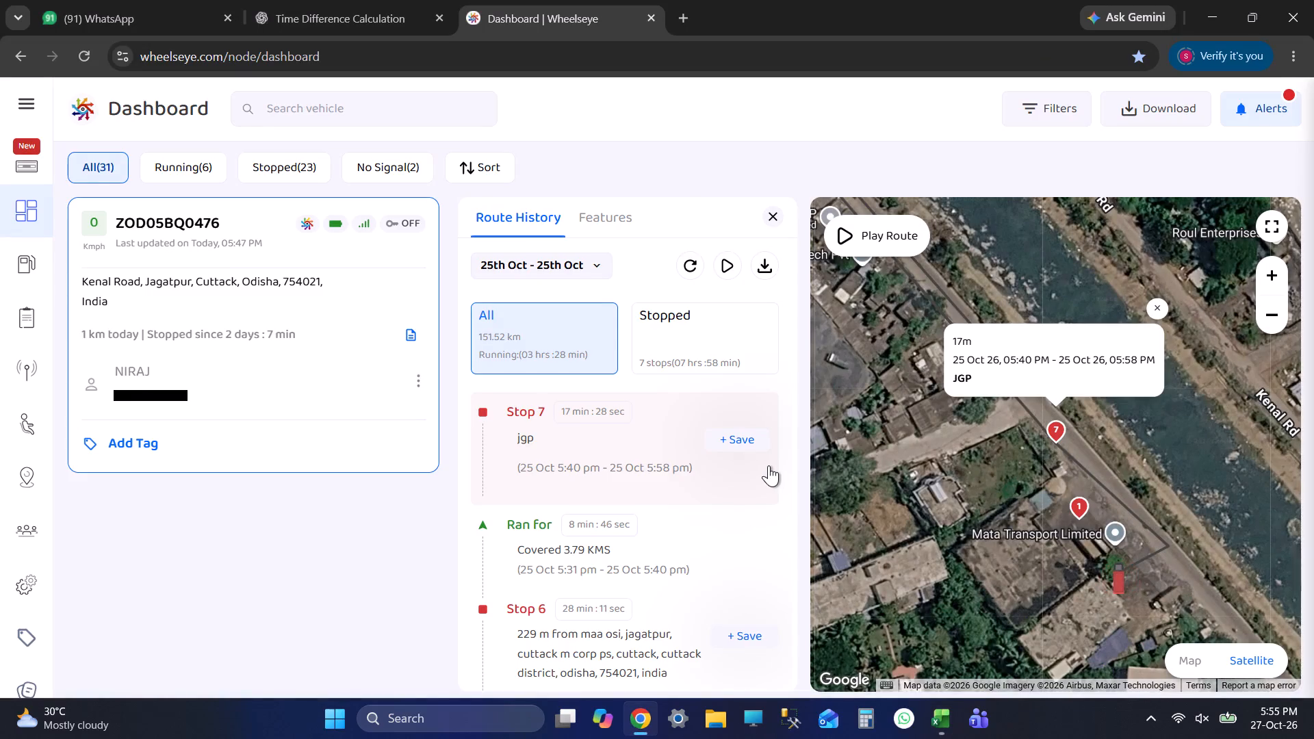
key(alt+Tab)
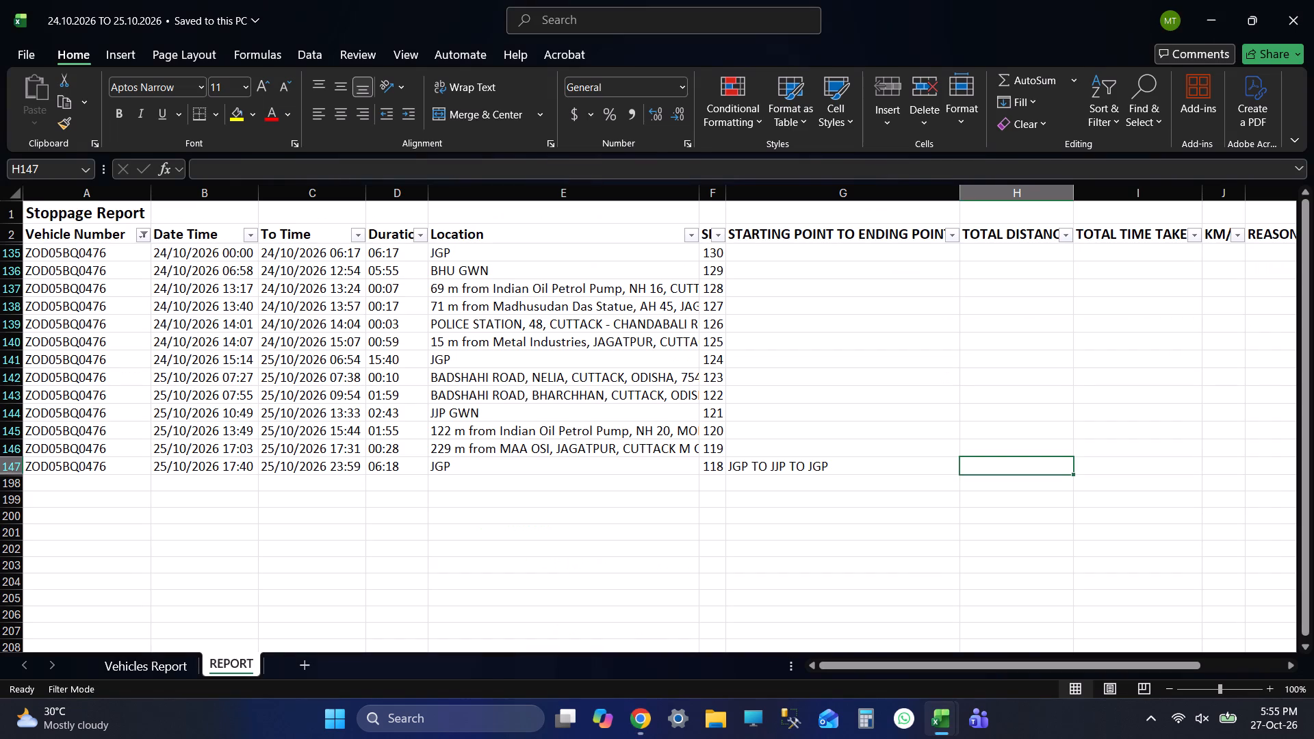
text(152 KM)
key(Tab)
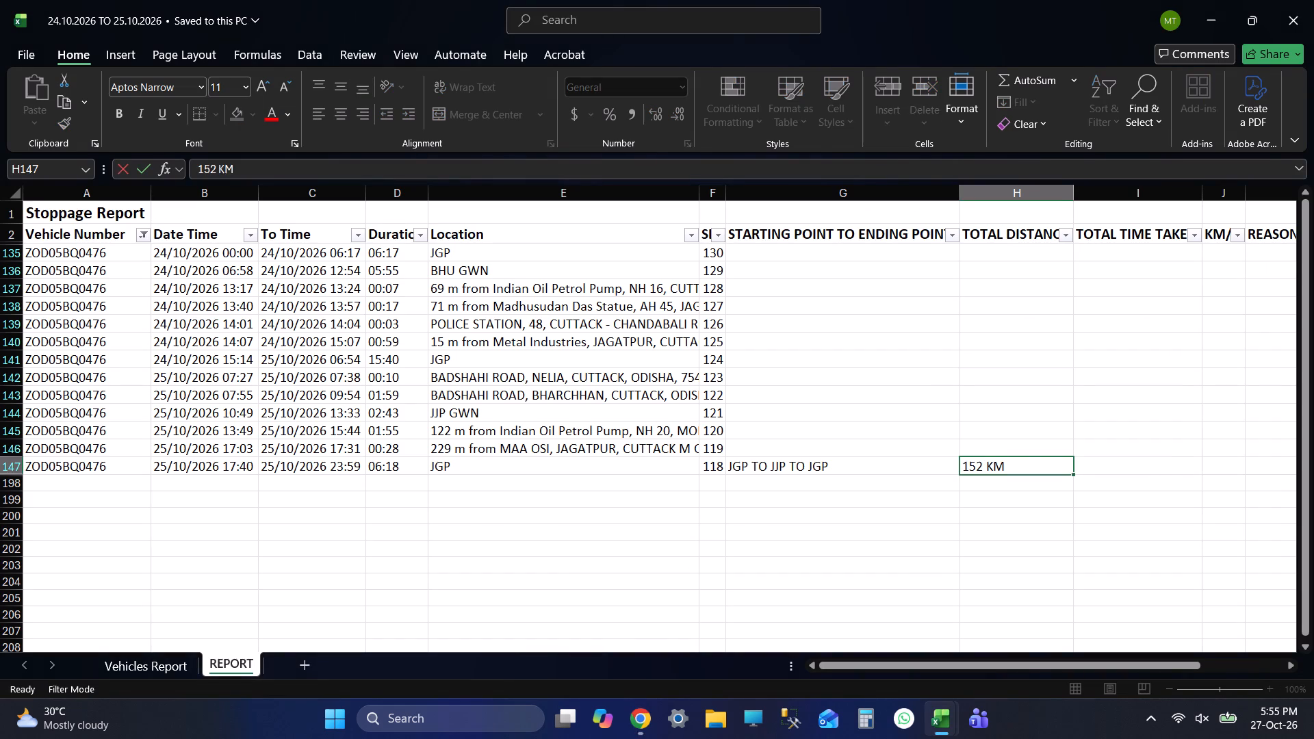
key(ctrl+s)
key(ctrl+s)
key(ctrl+s)
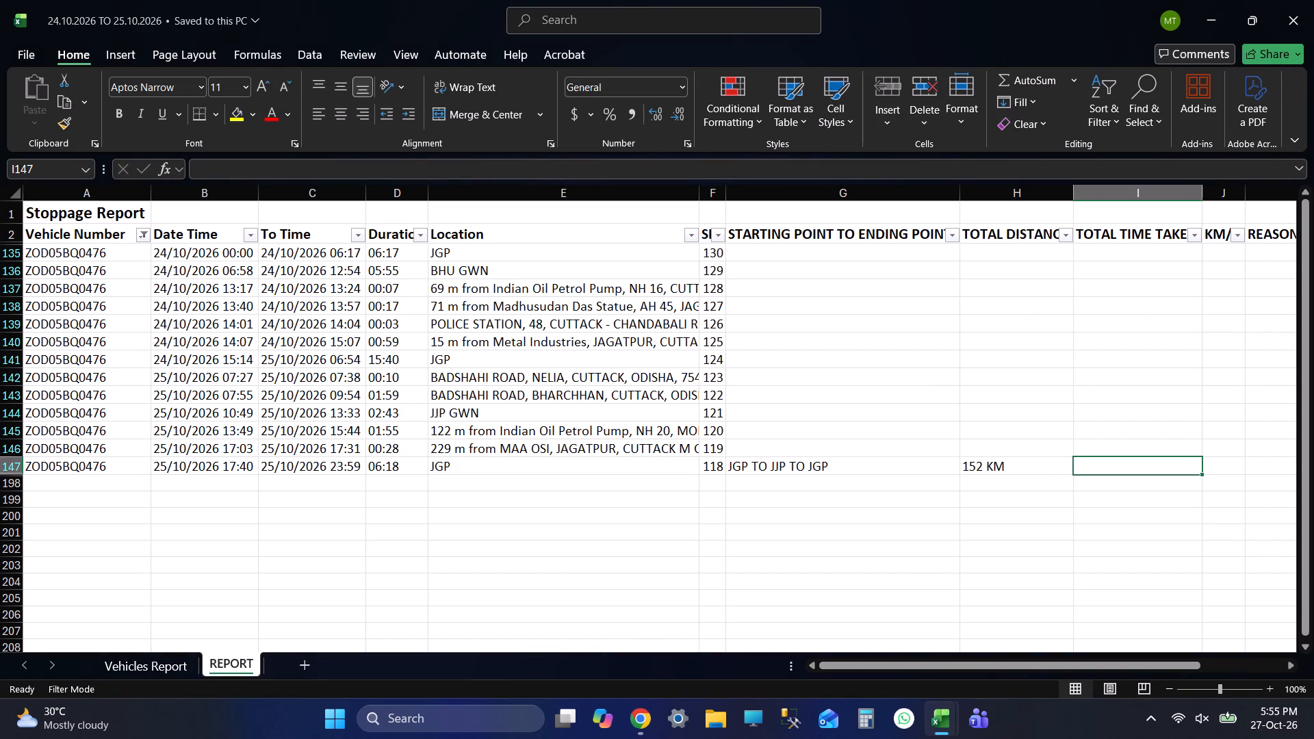
key(ctrl+s)
key(ctrl+s)
key(ctrl+s)
key(ctrl+s)
key(ctrl+s)
key(ctrl+s)
key(ctrl+s)
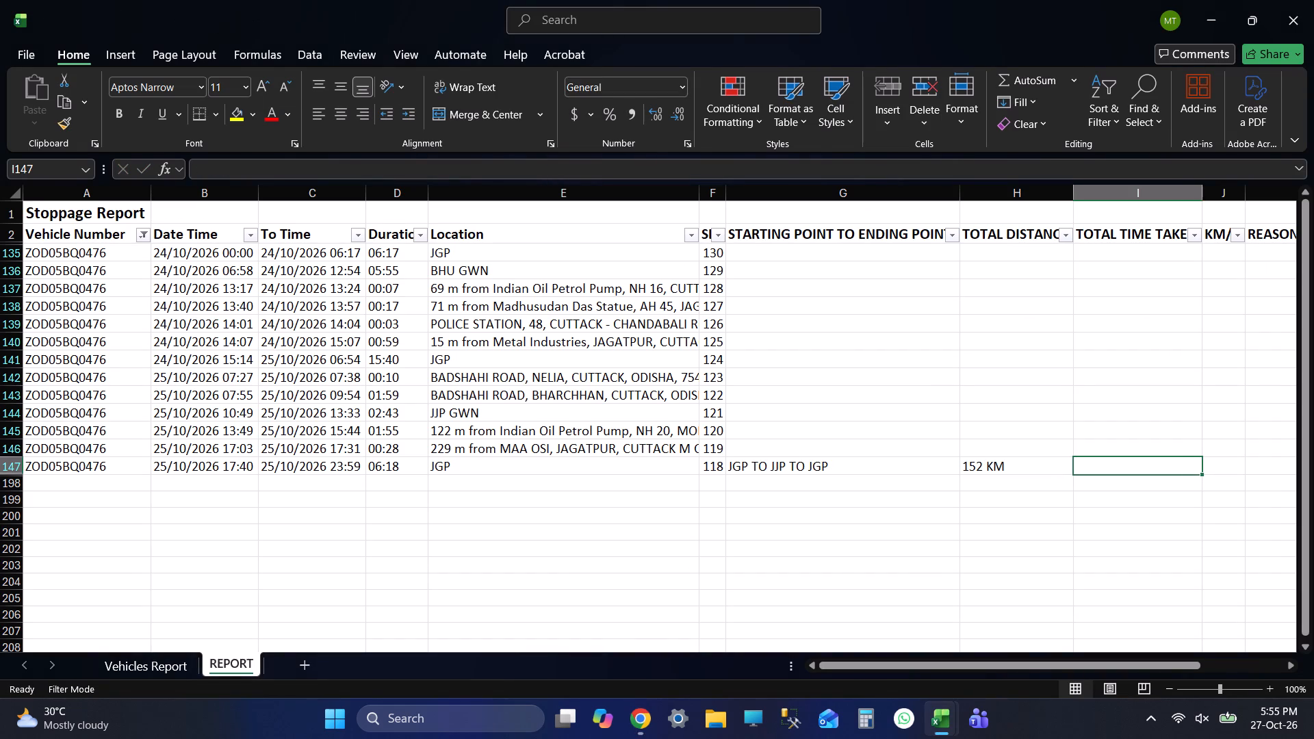
key(ctrl+s)
key(ctrl+s)
key(ctrl+s)
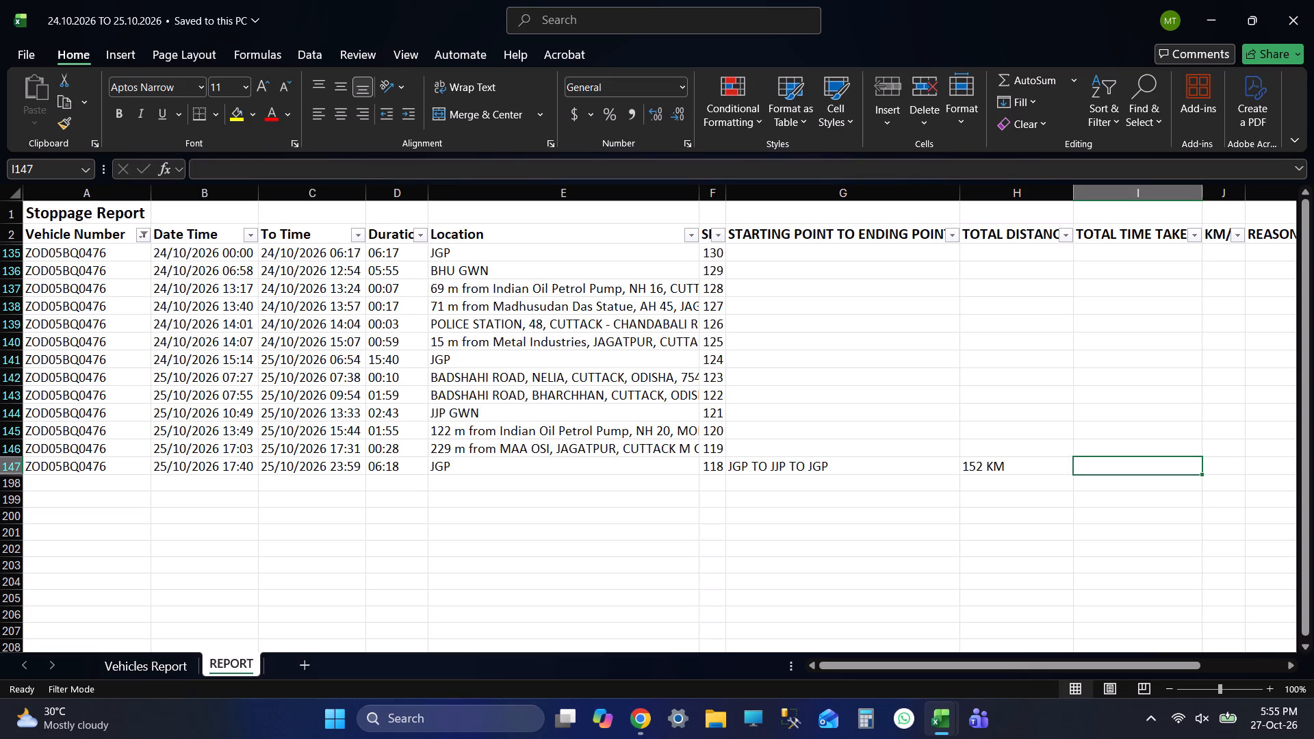
key(ctrl+s)
key(ctrl+s)
key(ctrl+s)
Check the JGP area around Stops 1 and 7 on Wheelseye's map, and save the Excel report again.
key(alt+Tab)
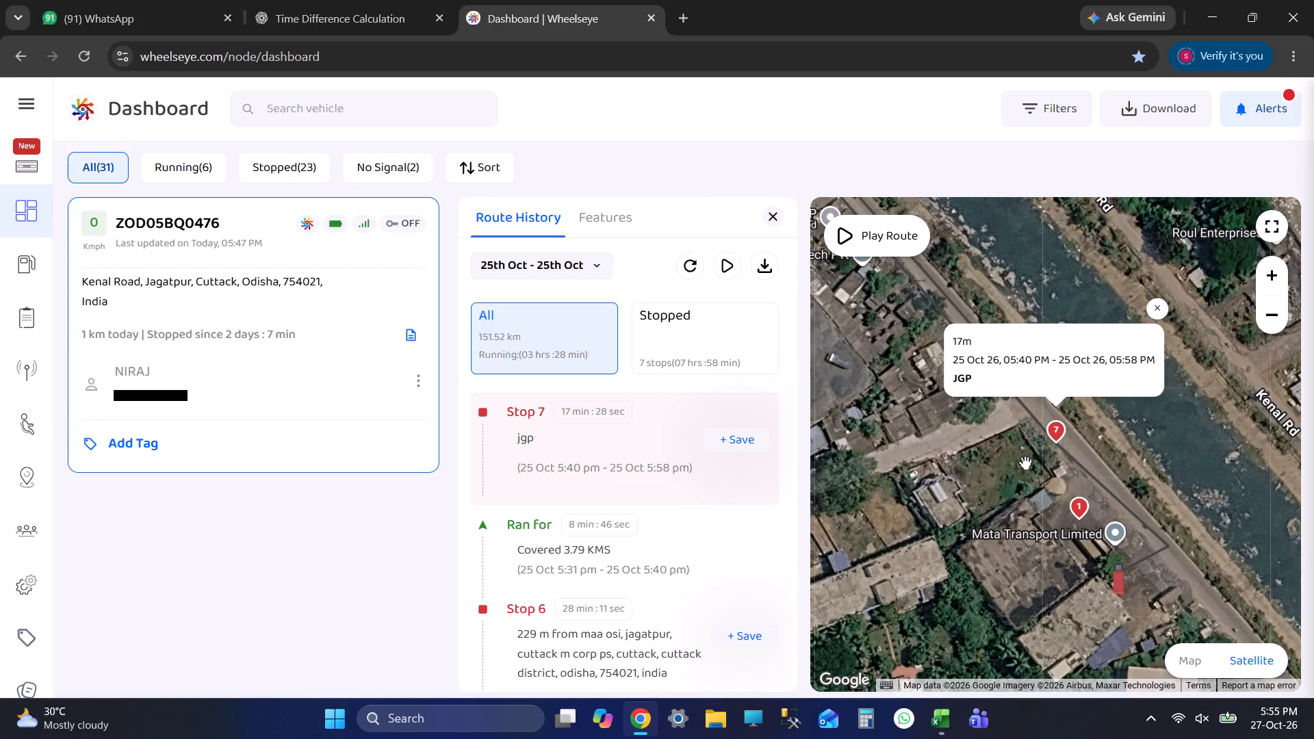
drag(962, 465, 967, 549)
scroll(967, 549, down, 4)
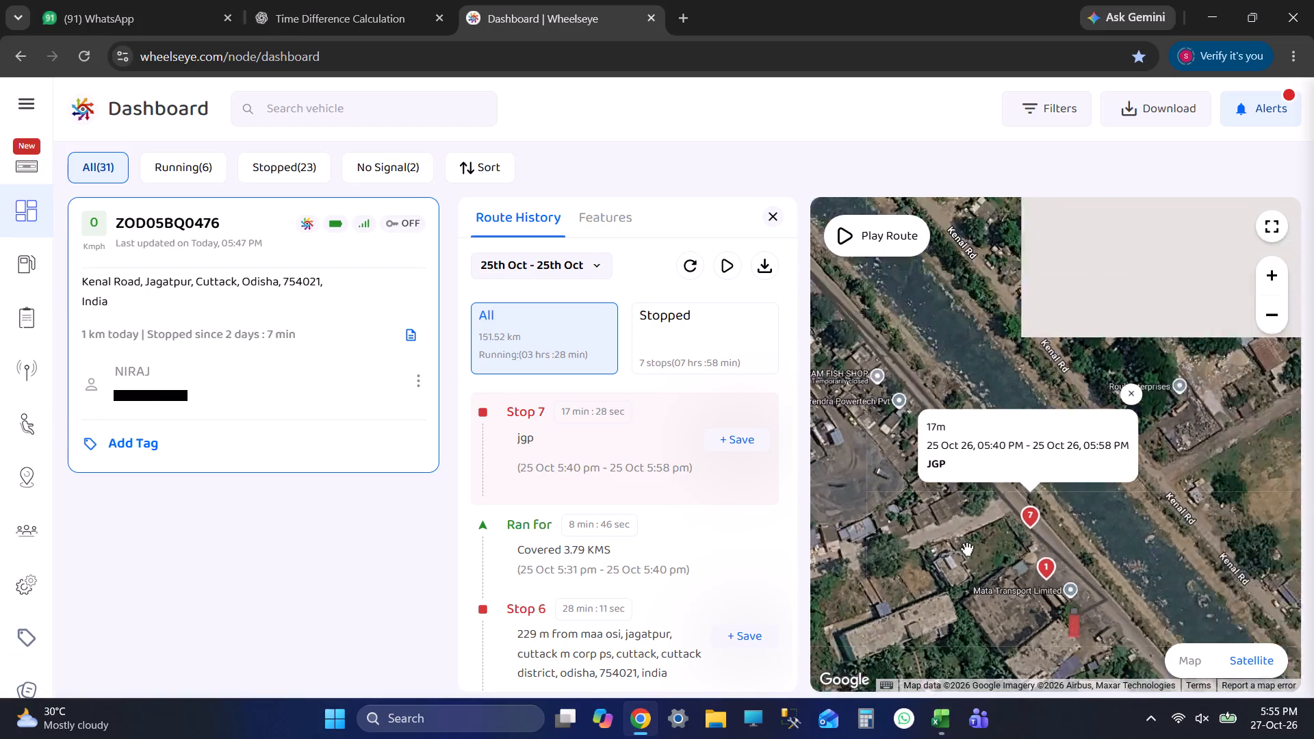
scroll(967, 549, down, 1)
key(alt+Tab)
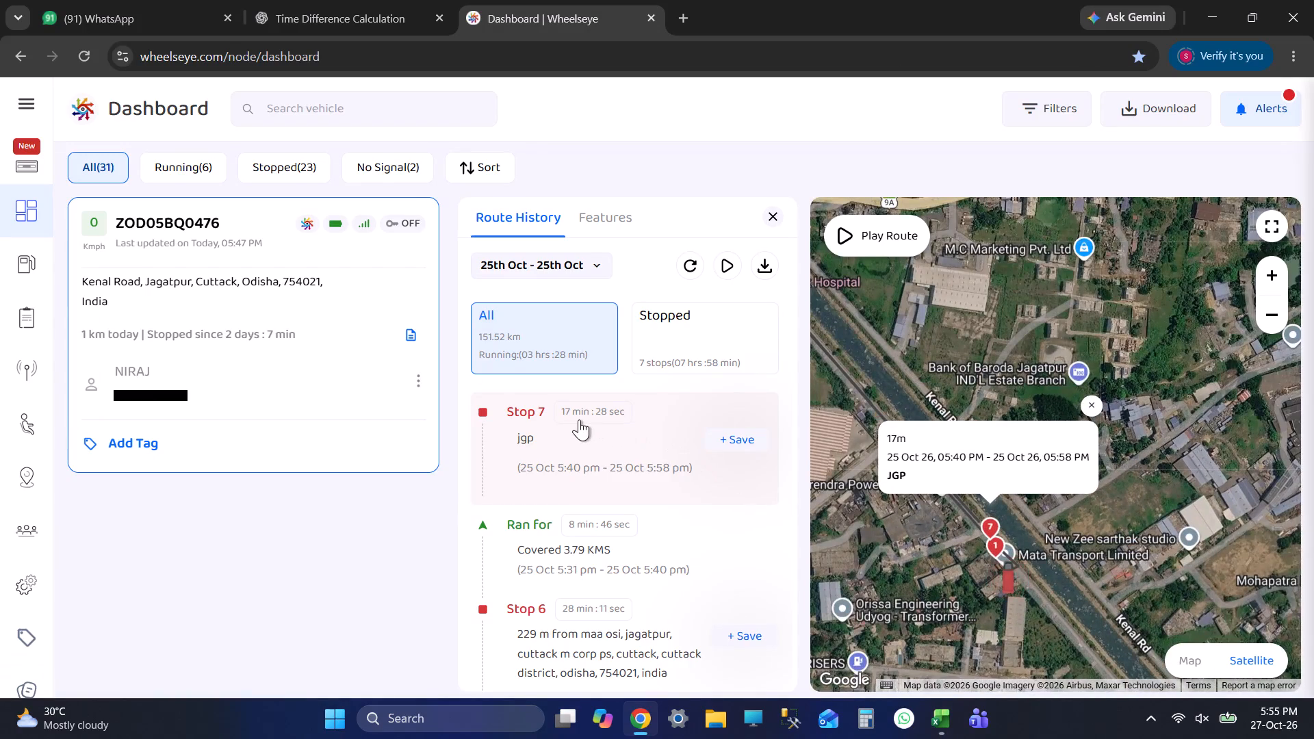
key(ctrl+s)
key(ctrl+s)
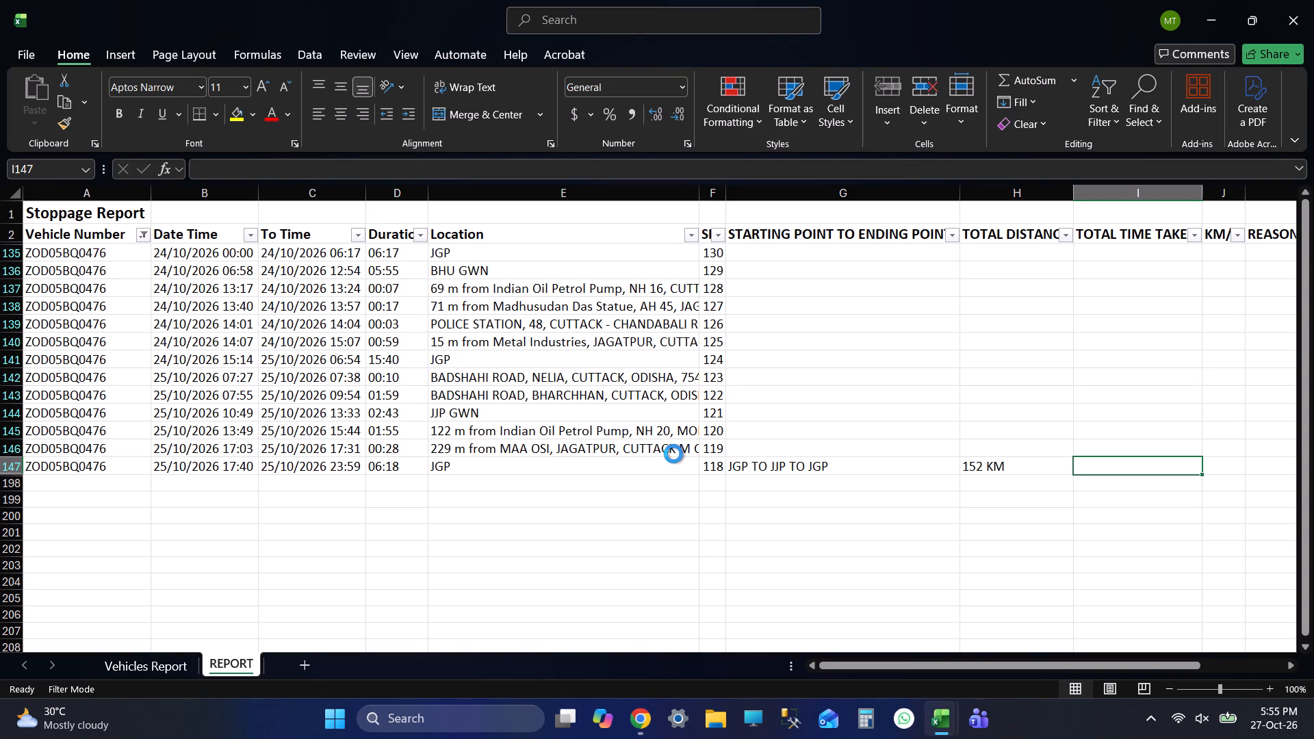
Save the 24.10.2026 TO 25.10.2026 stoppage report workbook.
key(ctrl+s)
key(ctrl+s)
key(ctrl+s)
key(ctrl+s)
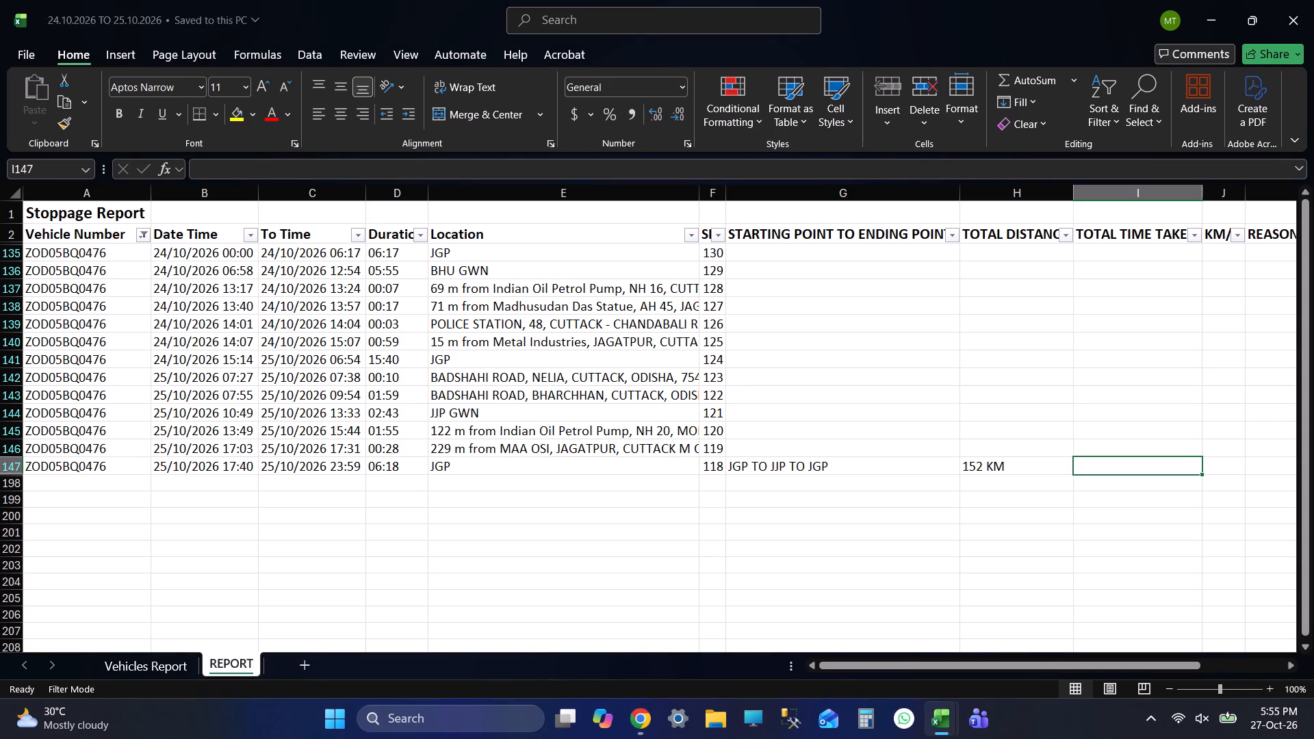
key(ctrl+s)
key(ctrl+s)
key(ctrl+s)
key(ctrl+s)
key(ctrl+s)
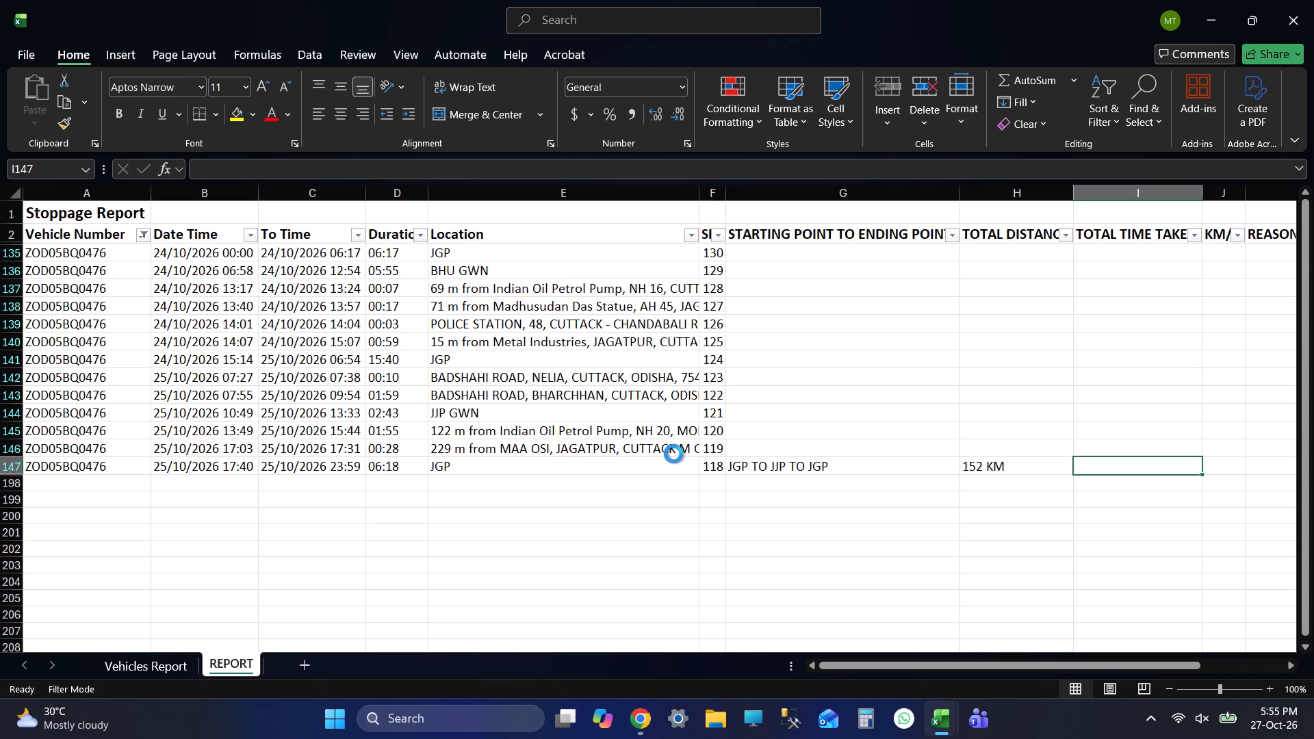
key(ctrl+s)
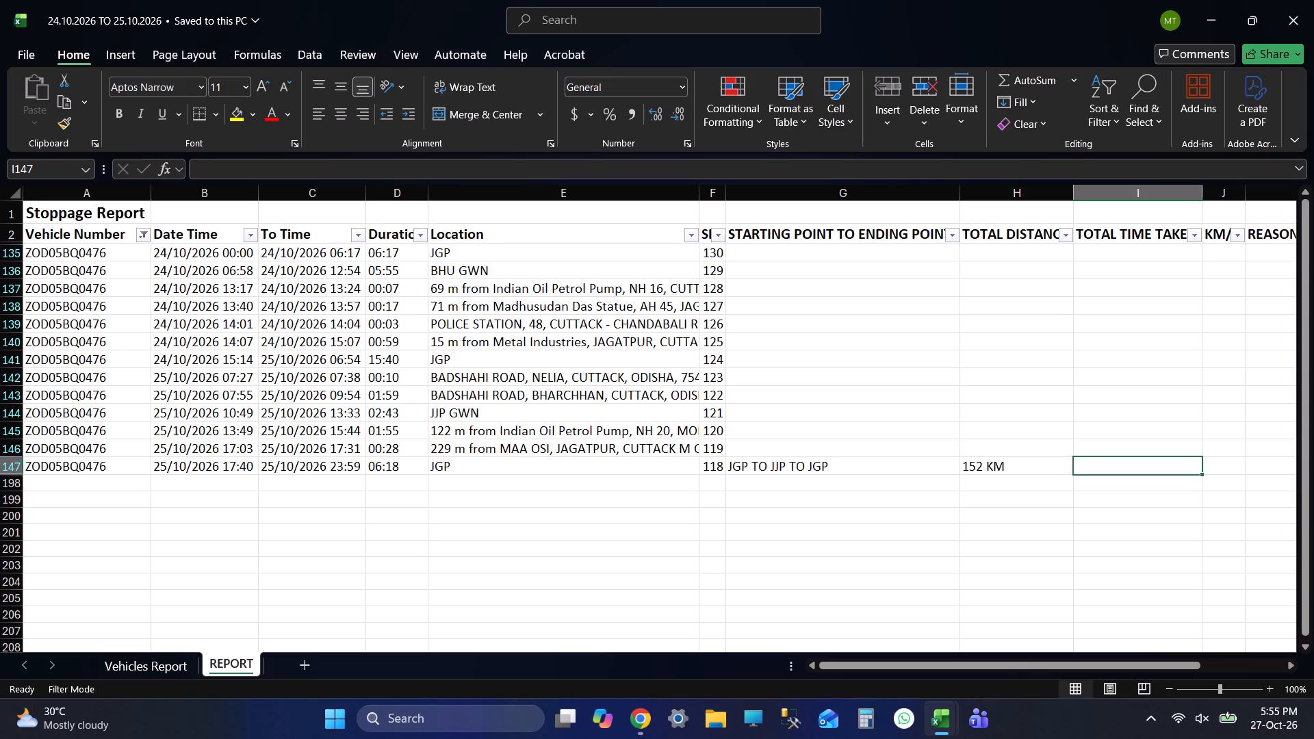
key(ctrl+s)
key(ctrl+s)
key(ctrl+s)
key(ctrl+s)
key(ctrl+s)
key(ctrl+s)
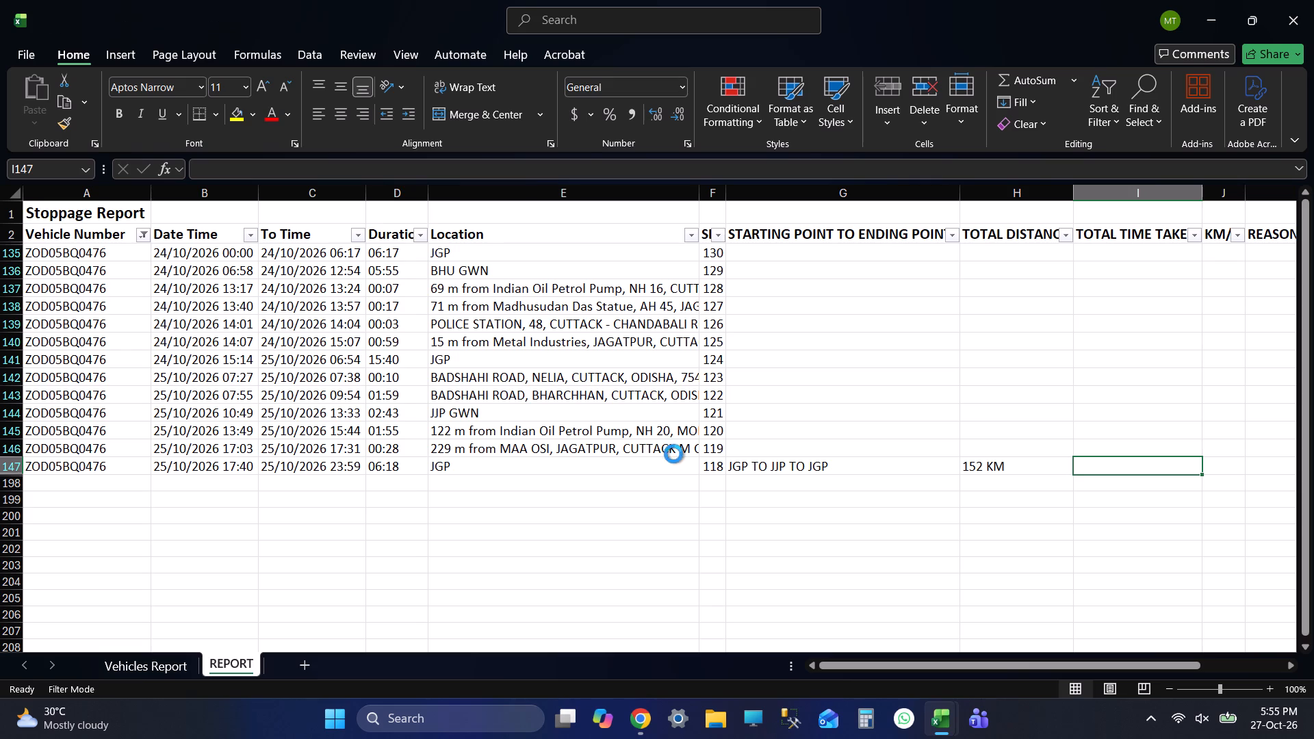
key(ctrl+s)
key(ctrl+s)
key(ctrl+s)
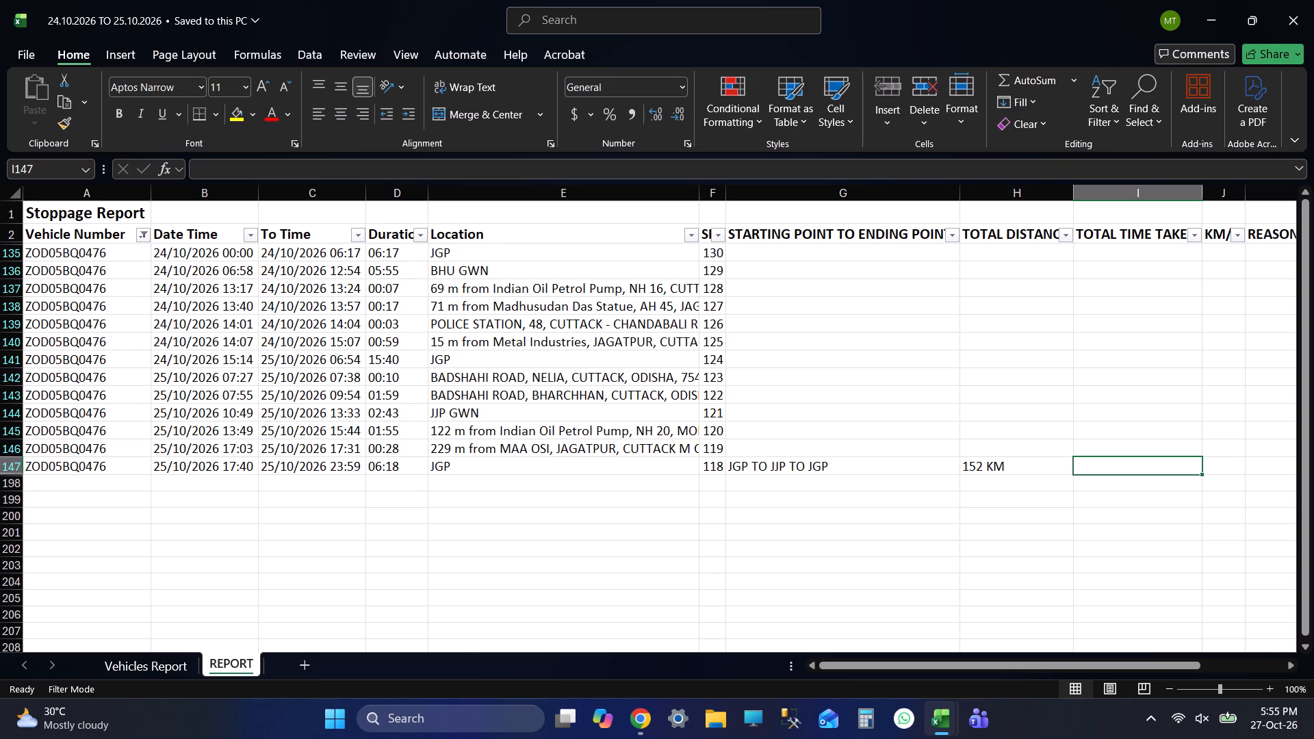
key(ctrl+s)
key(ctrl+s)
key(ctrl+s)
key(ctrl+s)
key(ctrl+s)
key(ctrl+s)
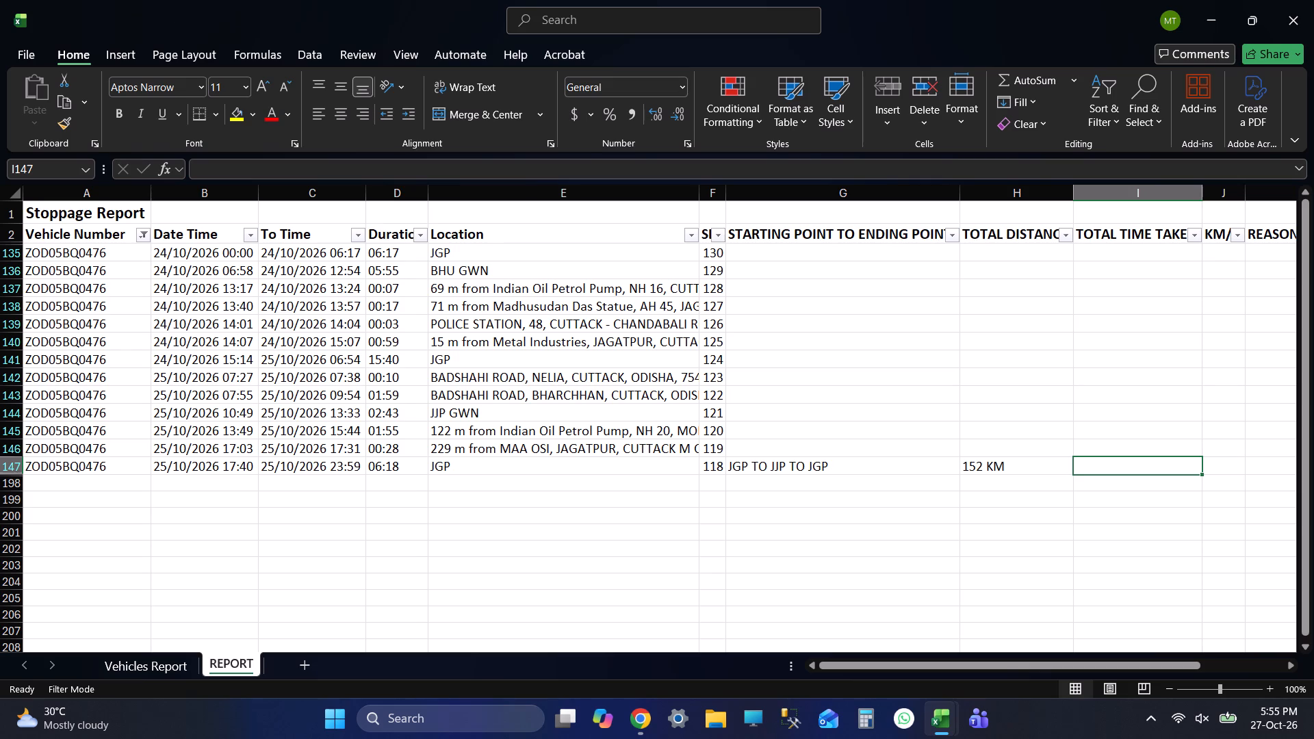
key(alt+Tab)
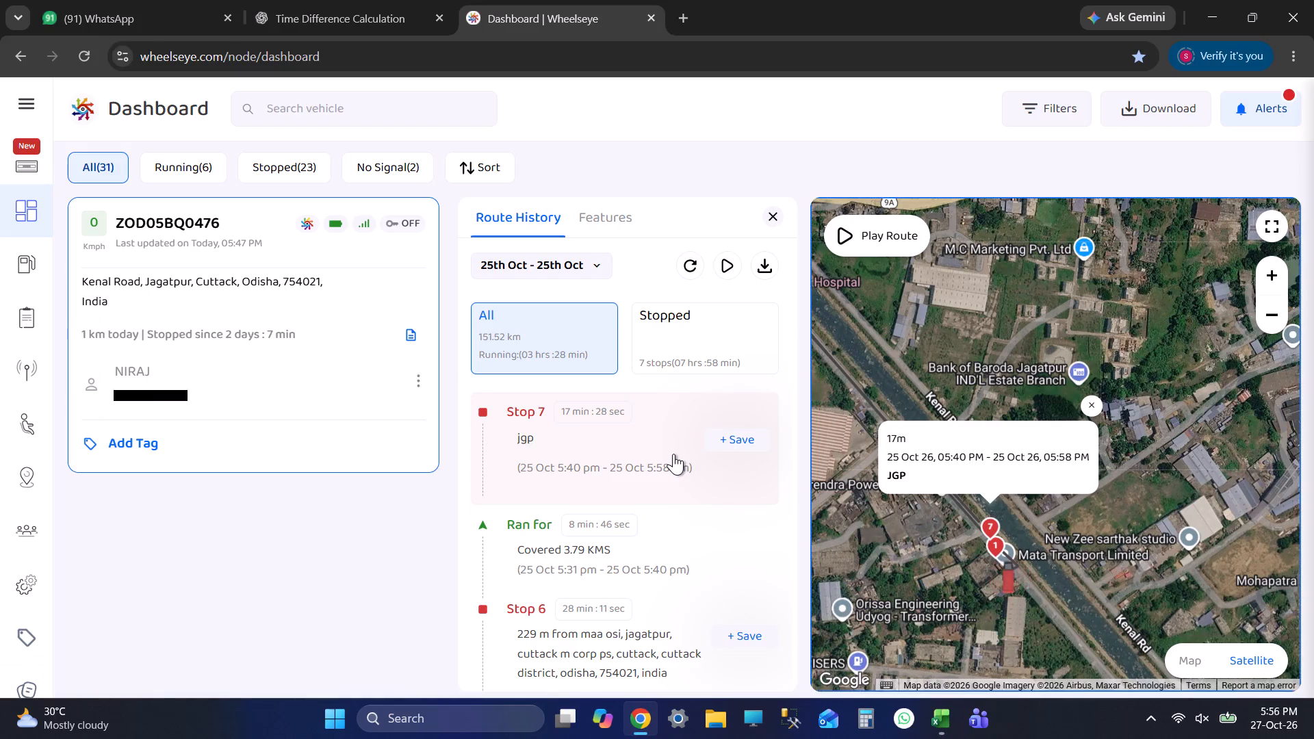
key(alt+Tab)
key(alt+Tab)
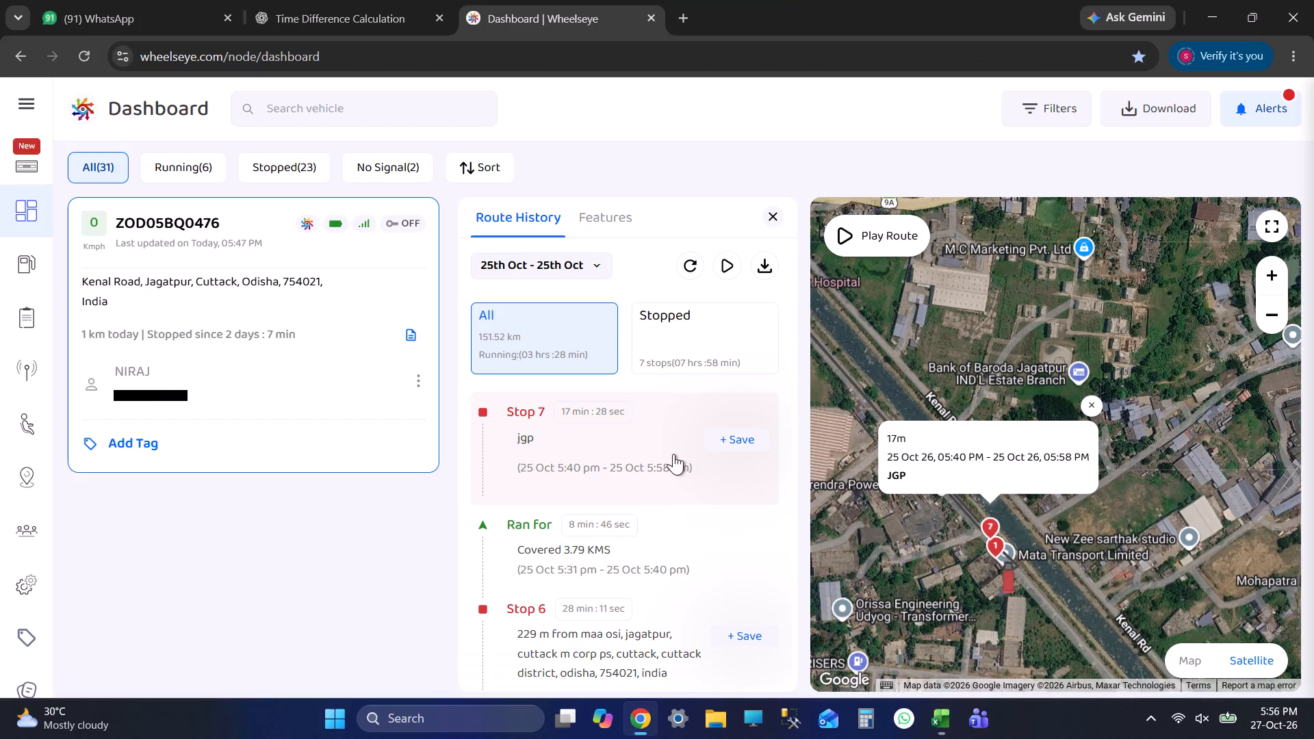
key(alt+Tab)
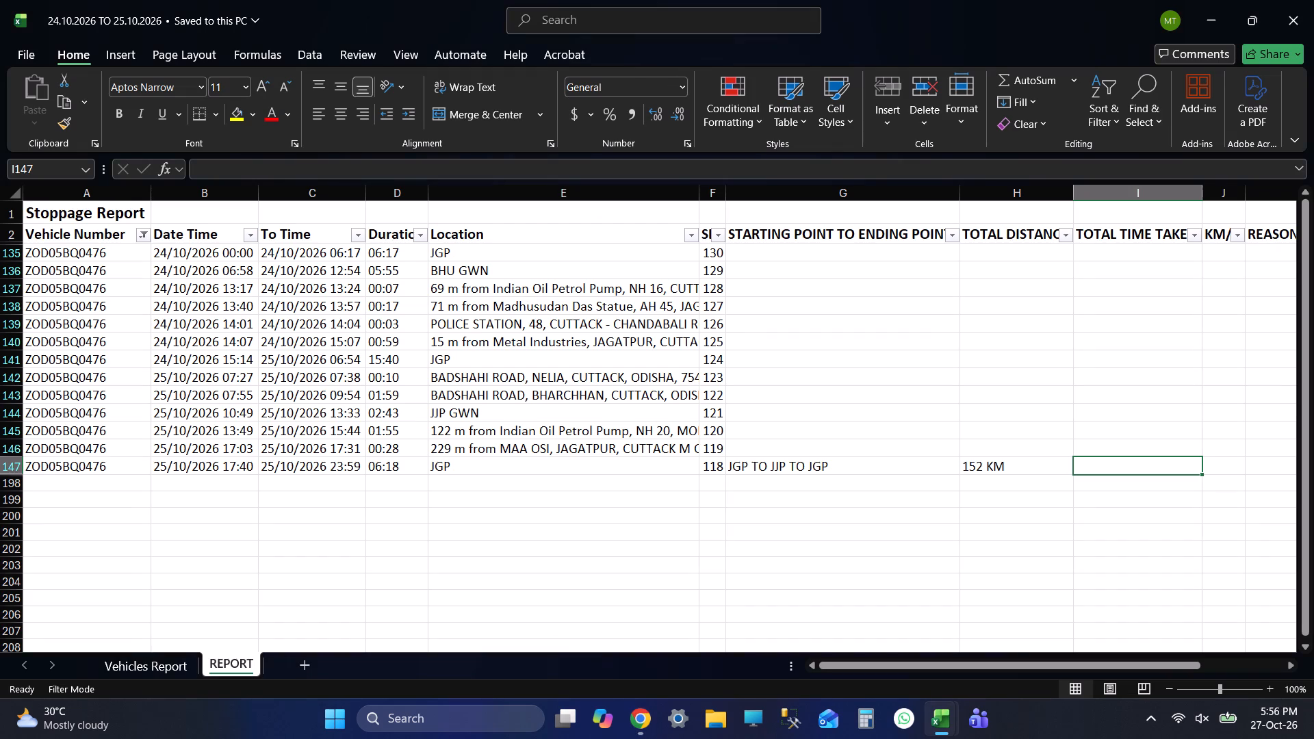
key(ctrl+s)
key(ctrl+s)
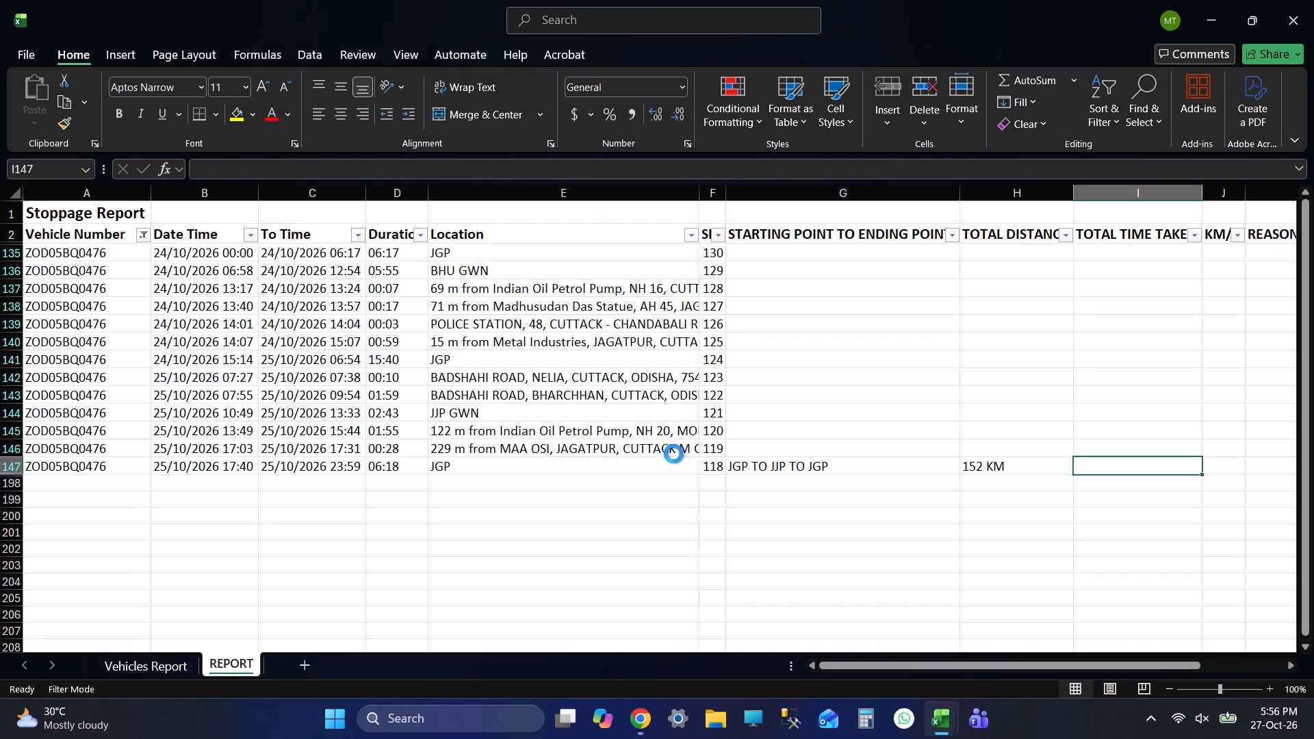
key(ctrl+s)
key(alt+Tab)
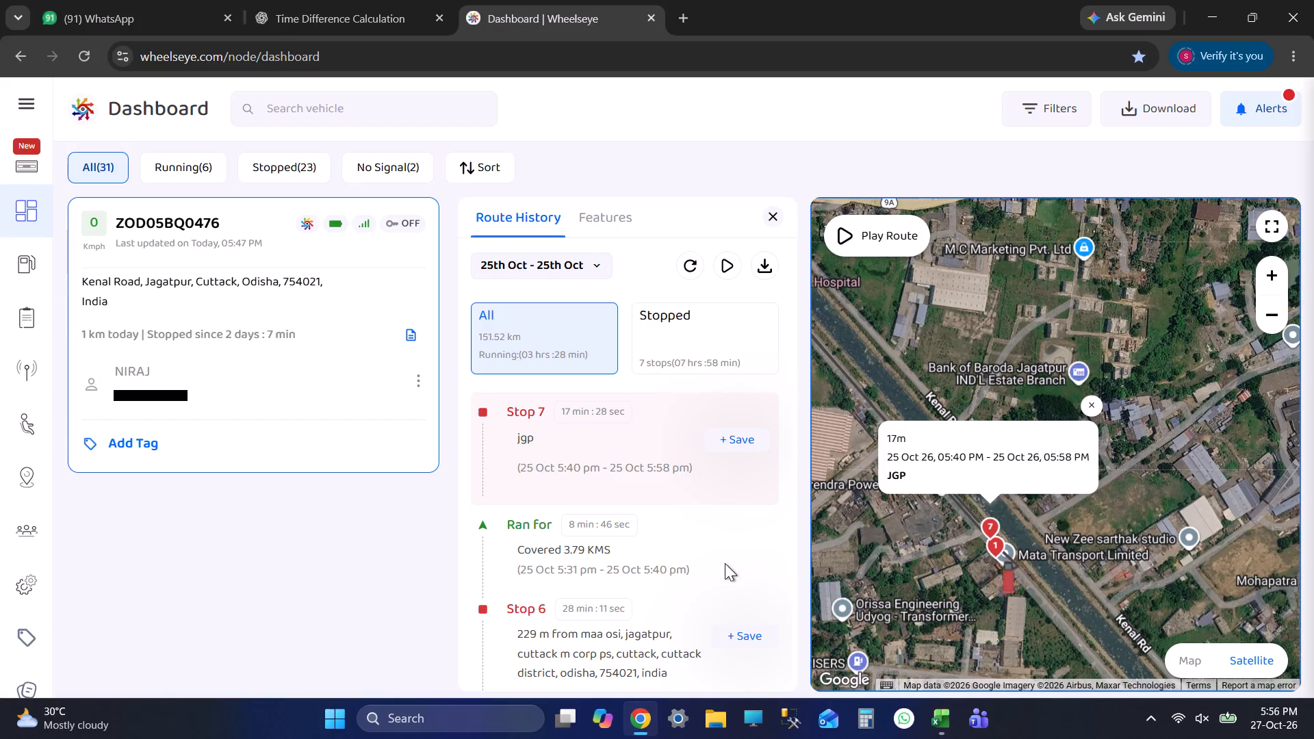
scroll(644, 529, down, 1)
scroll(644, 529, up, 1)
scroll(644, 529, down, 10)
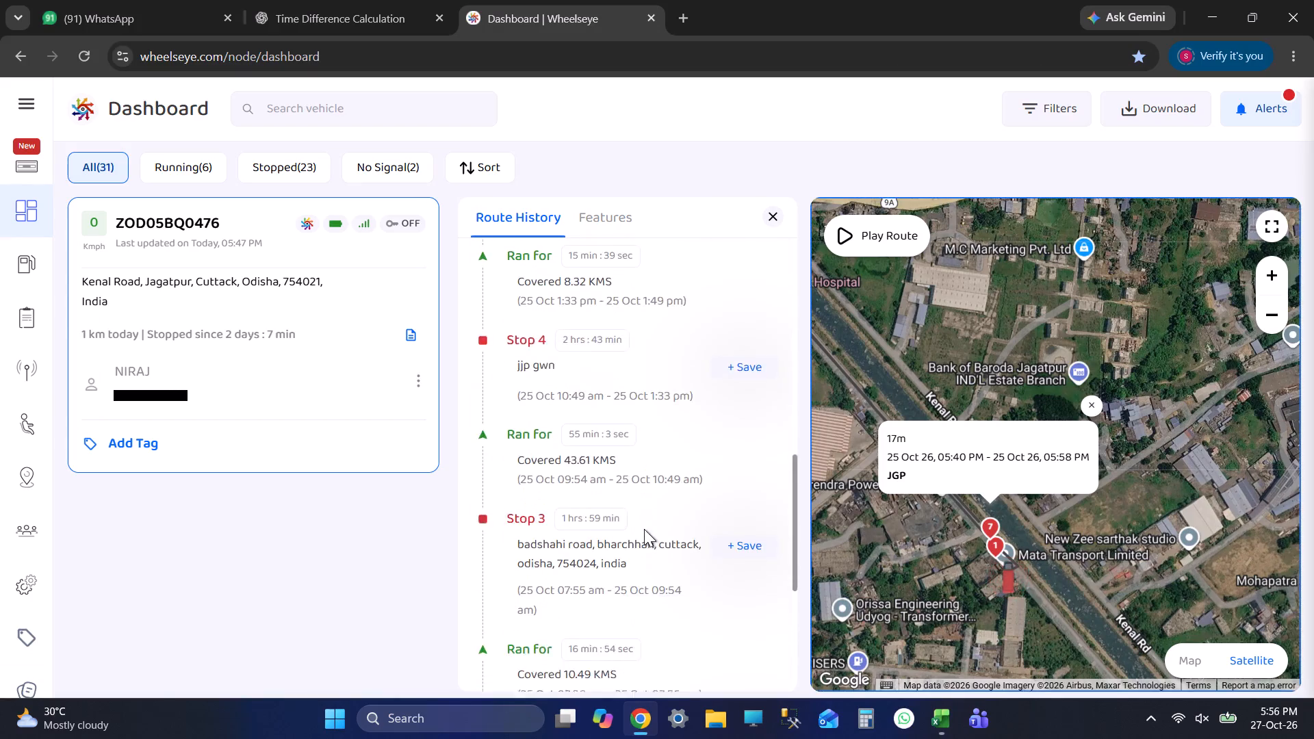
scroll(644, 529, down, 6)
key(alt+Tab)
click(507, 366)
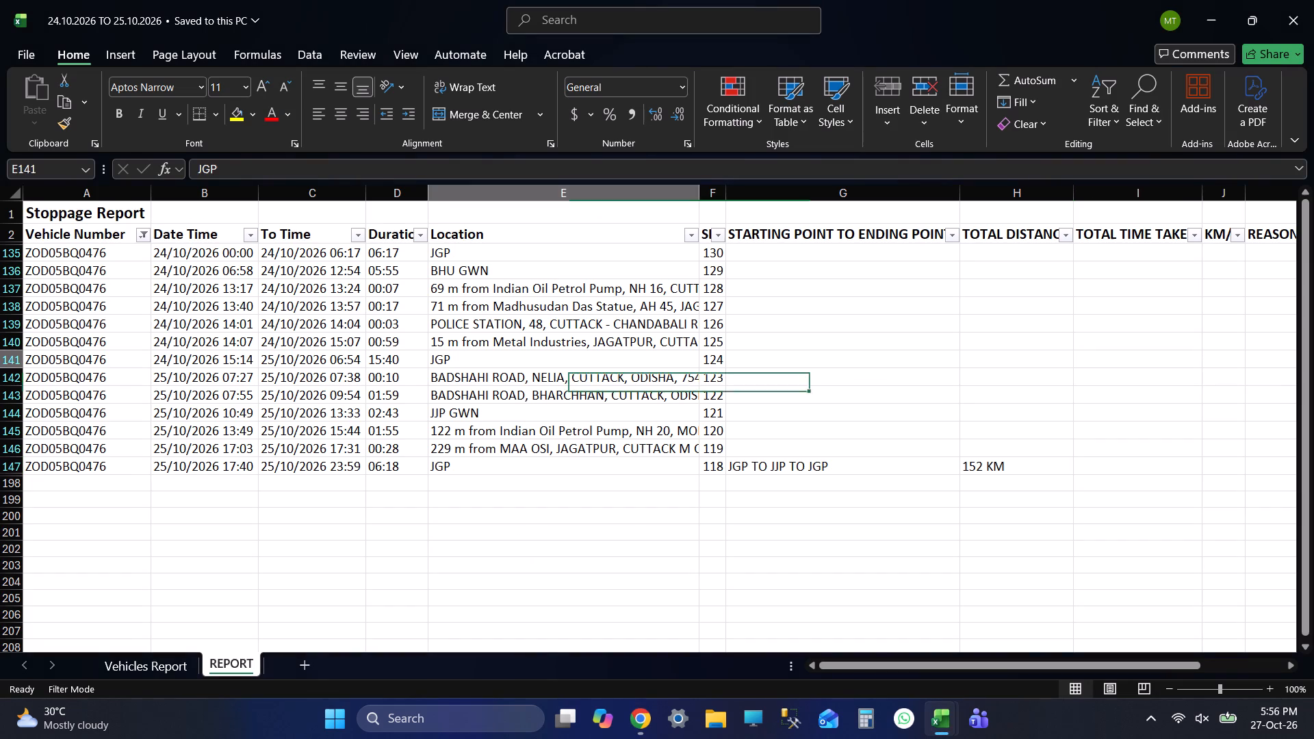